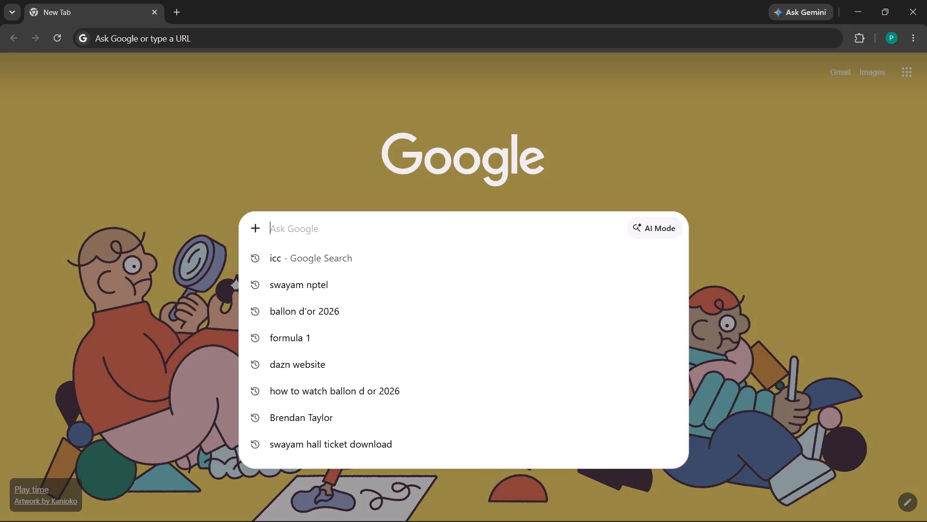
pyautogui.click(681, 146)
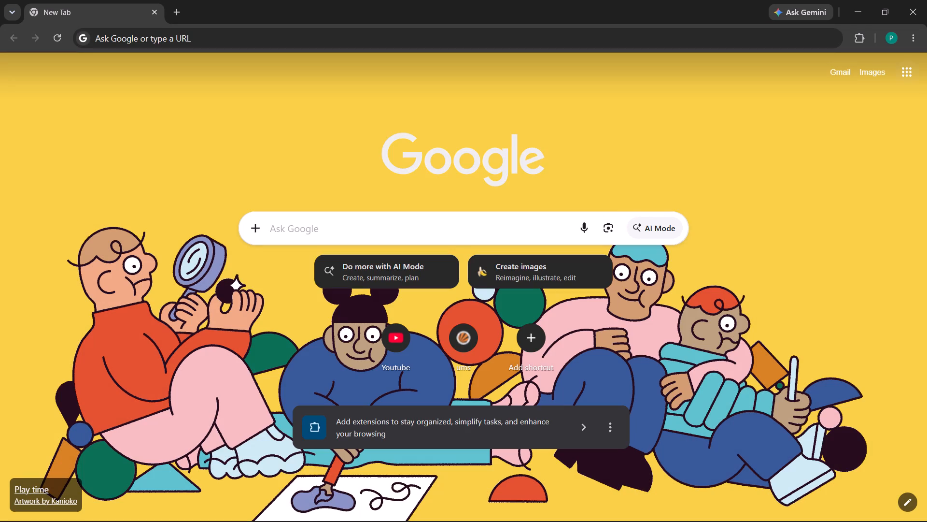
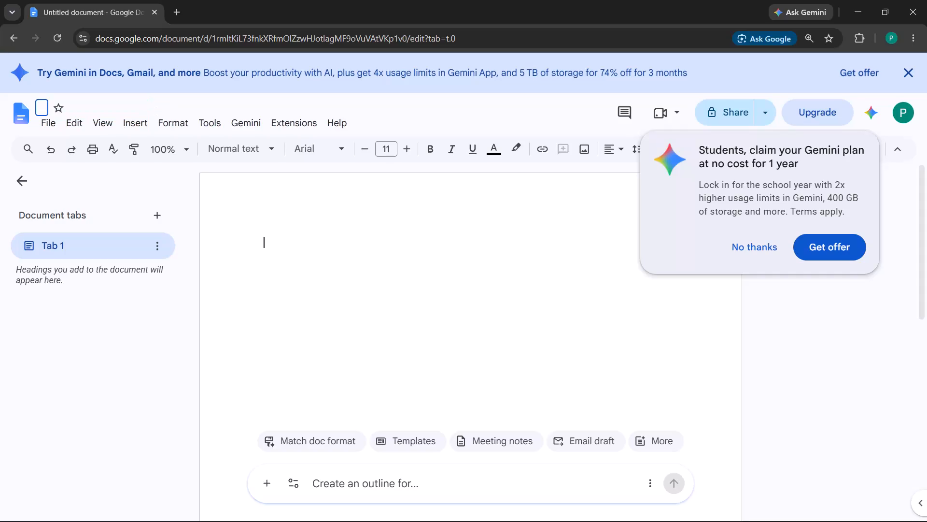
pyautogui.hotkey('ctrl', 'v')
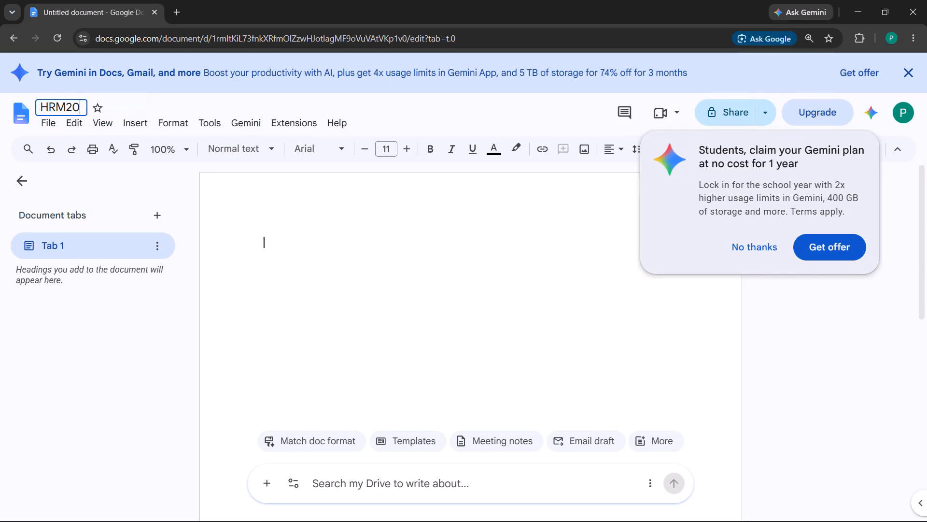
pyautogui.write('1')
pyautogui.press('space')
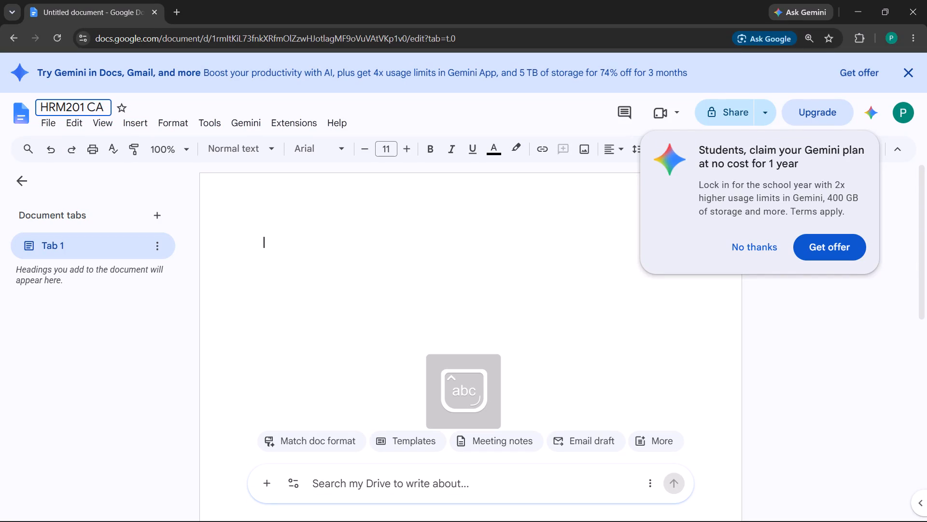
pyautogui.press('2')
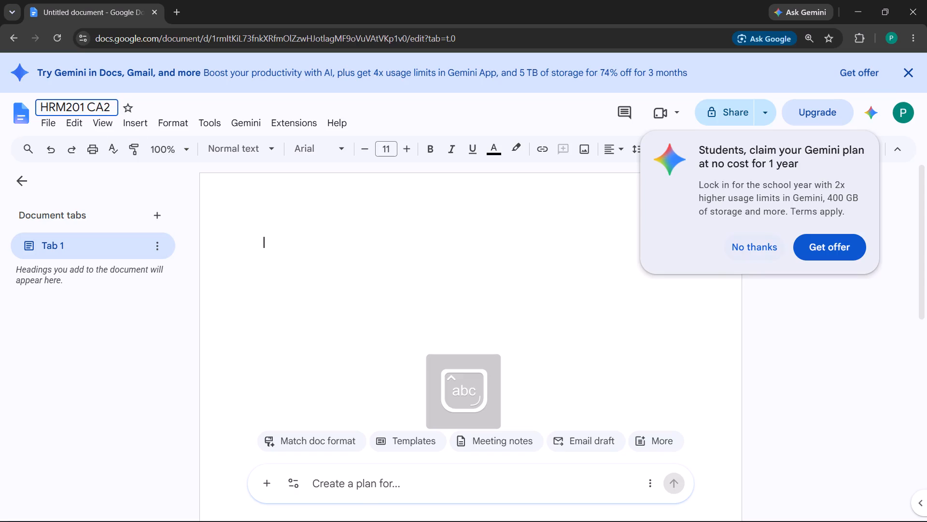
pyautogui.click(745, 248)
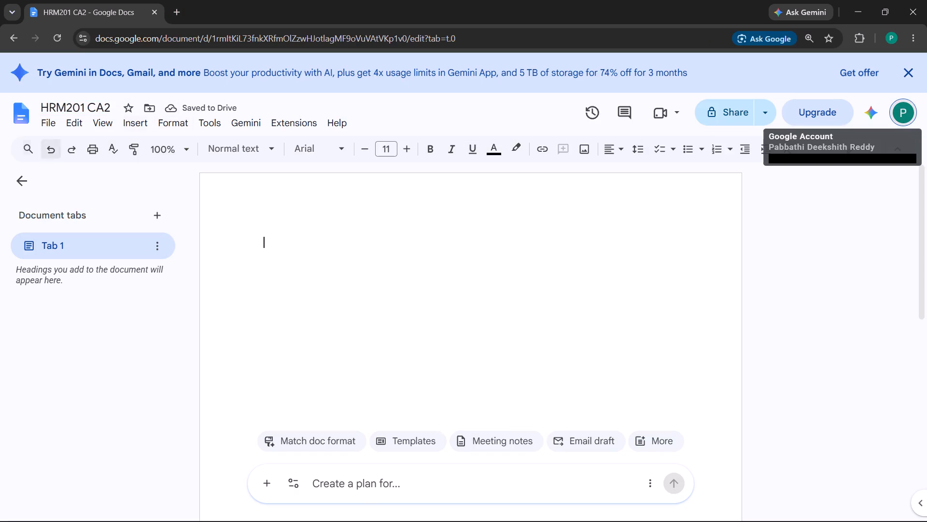
# Set the paper size of the whole document to A4 (8.27" x 11.69") in the page setup.
pyautogui.click(49, 119)
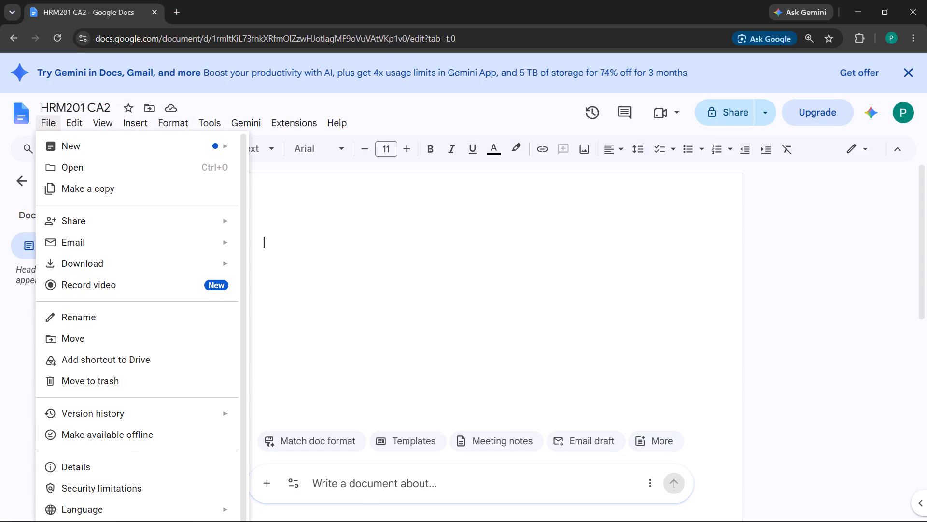
pyautogui.scroll(-5, 122, 455)
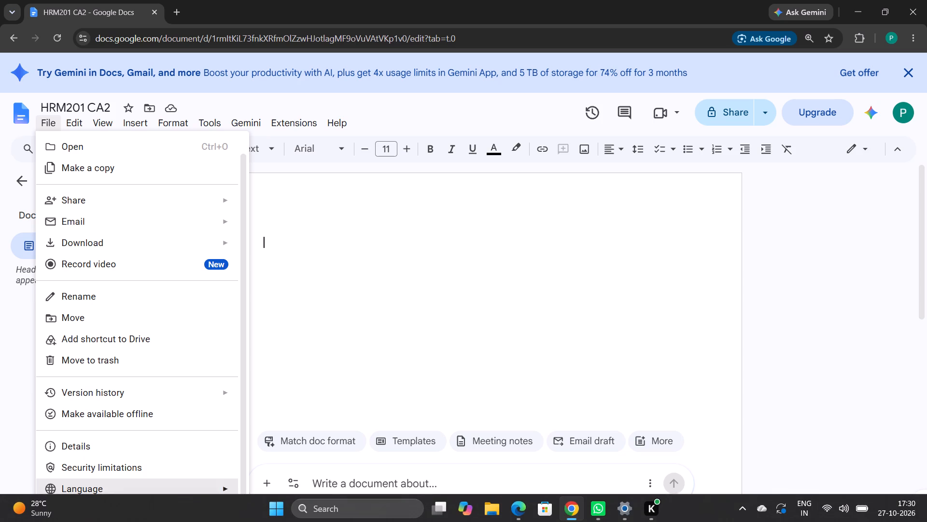
pyautogui.click(108, 510)
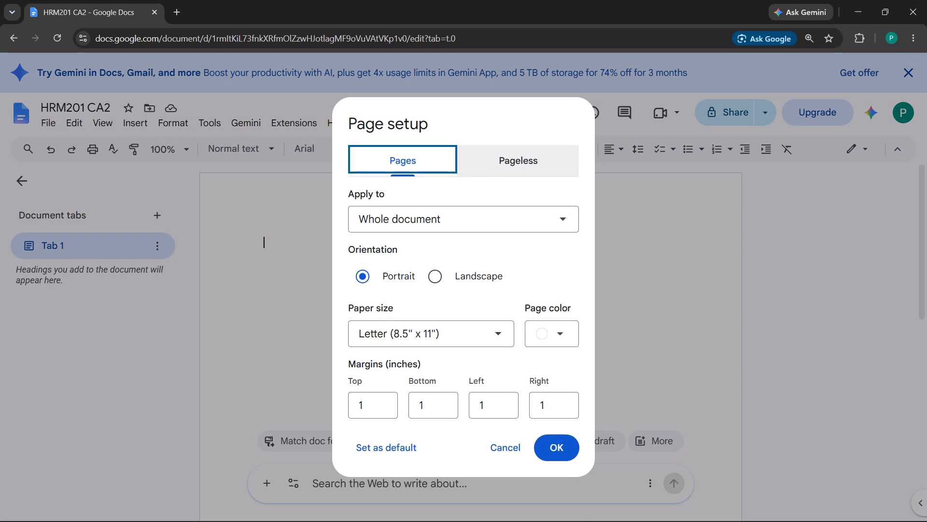
pyautogui.click(462, 221)
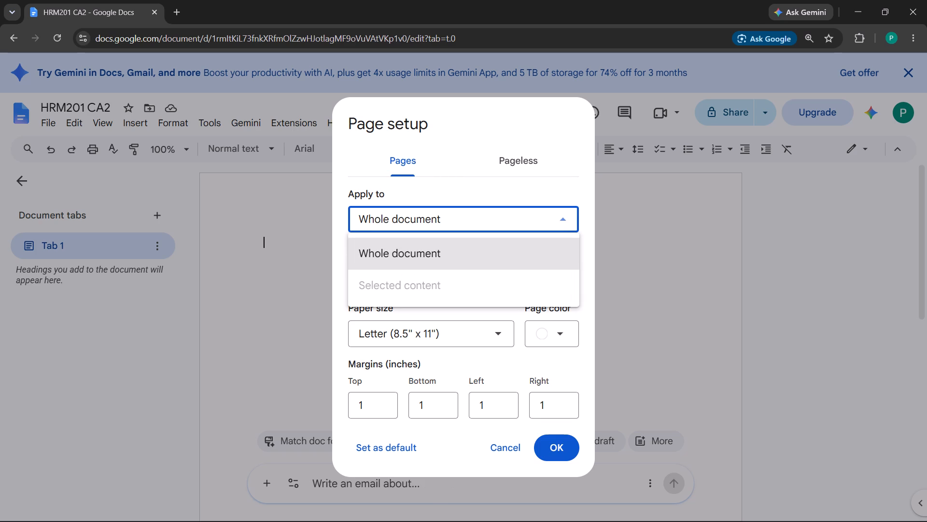
pyautogui.click(462, 221)
pyautogui.scroll(-2, 435, 322)
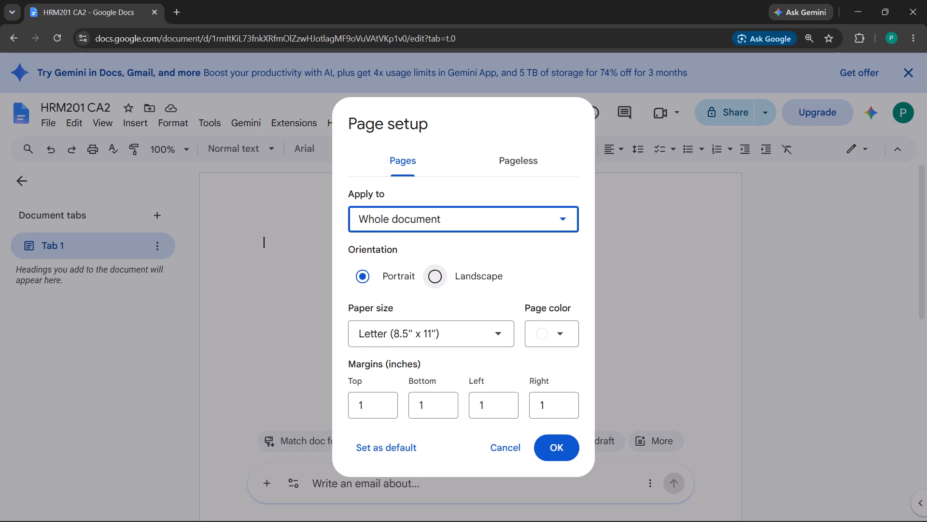
pyautogui.scroll(-1, 413, 335)
pyautogui.click(413, 335)
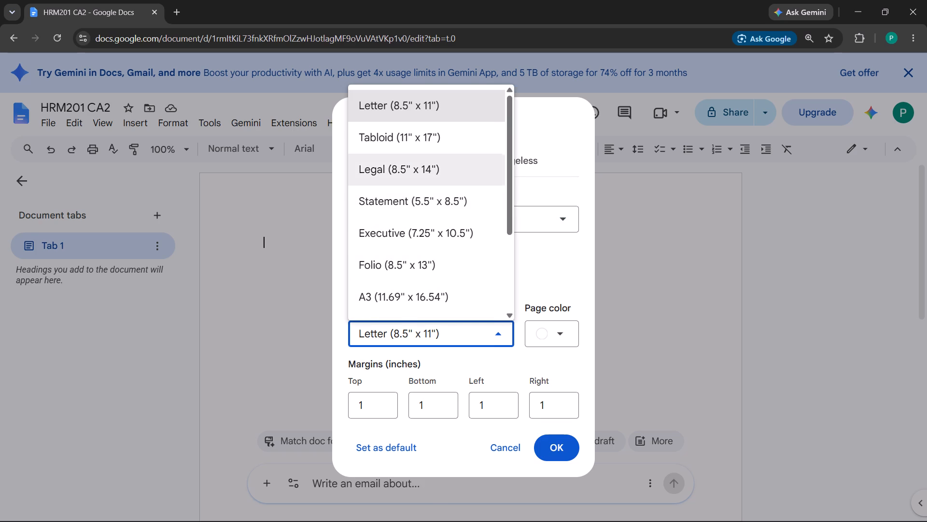
pyautogui.scroll(-3, 410, 229)
pyautogui.click(408, 204)
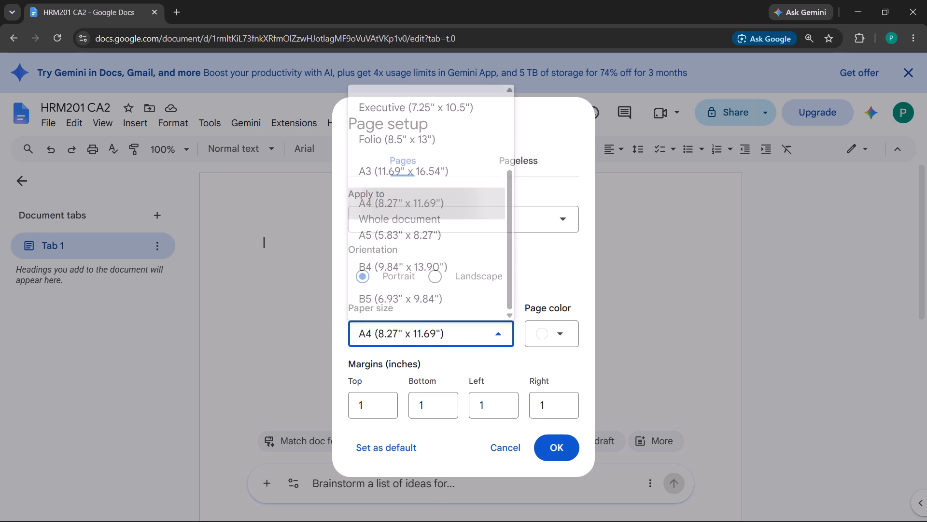
pyautogui.click(552, 457)
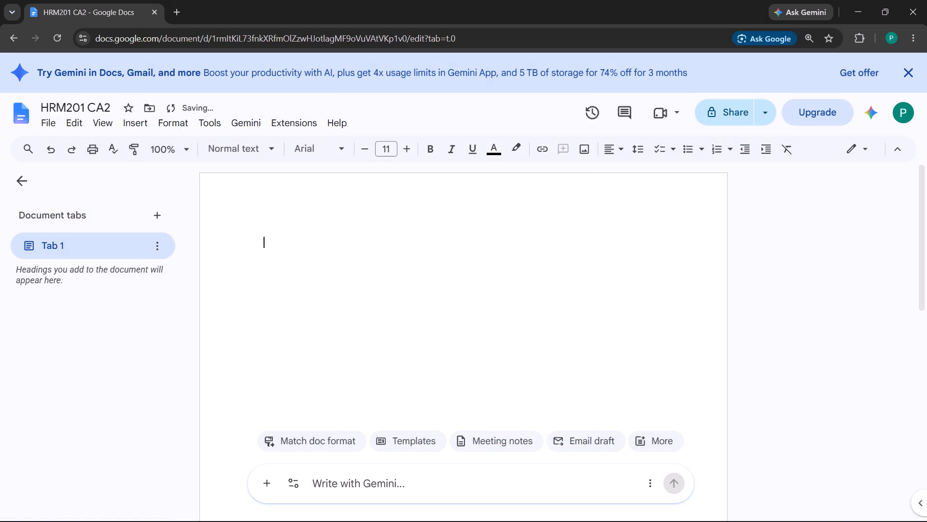
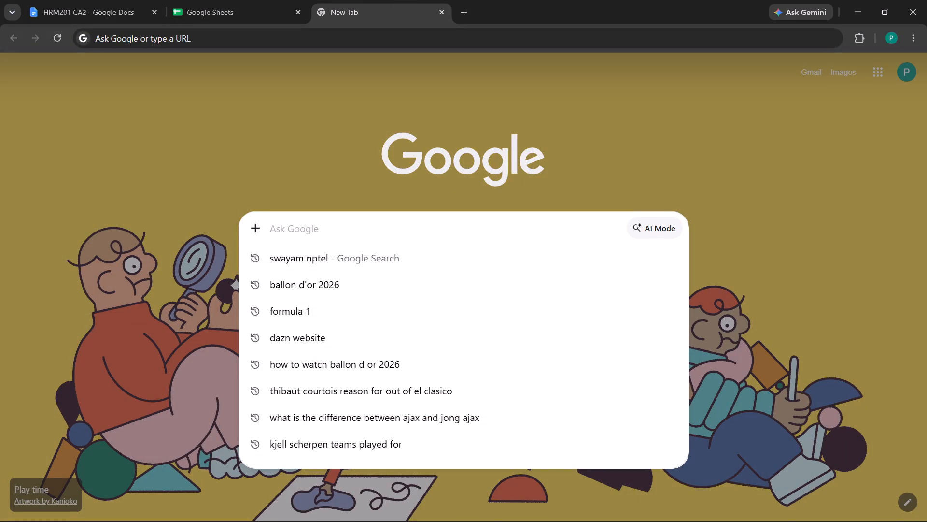
# Search Google for "how can i find the official details of hr practices of an organization".
pyautogui.write('hr')
pyautogui.press('space')
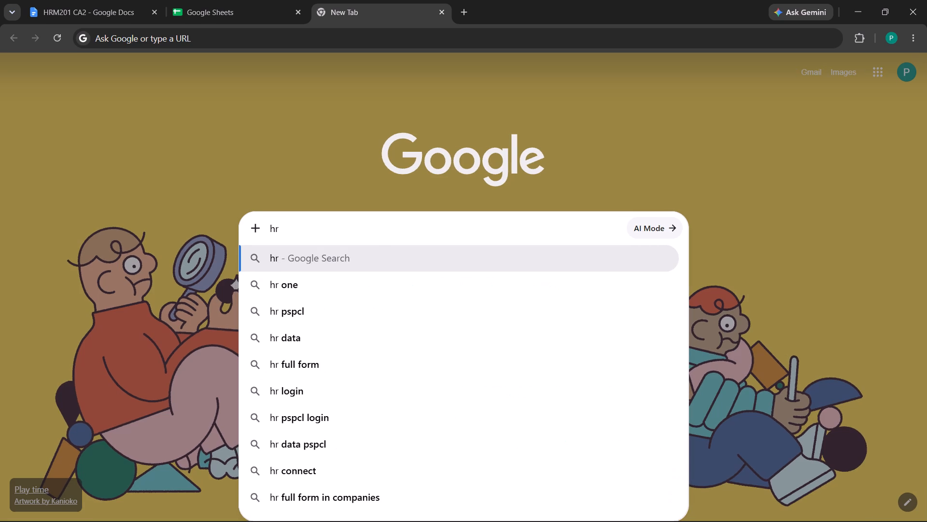
pyautogui.press('BackSpace')
pyautogui.press('BackSpace')
pyautogui.press('BackSpace')
pyautogui.write('HR')
pyautogui.press('space')
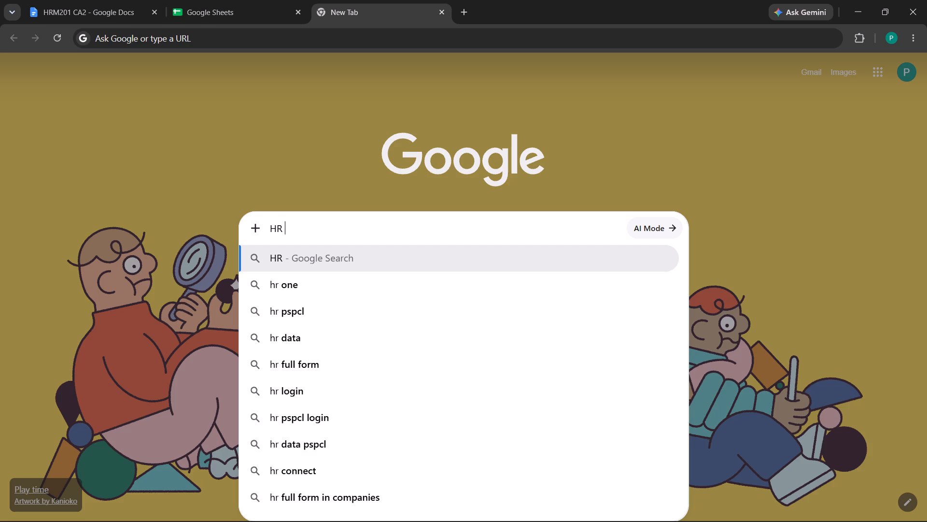
pyautogui.press('p')
pyautogui.write('ractiv')
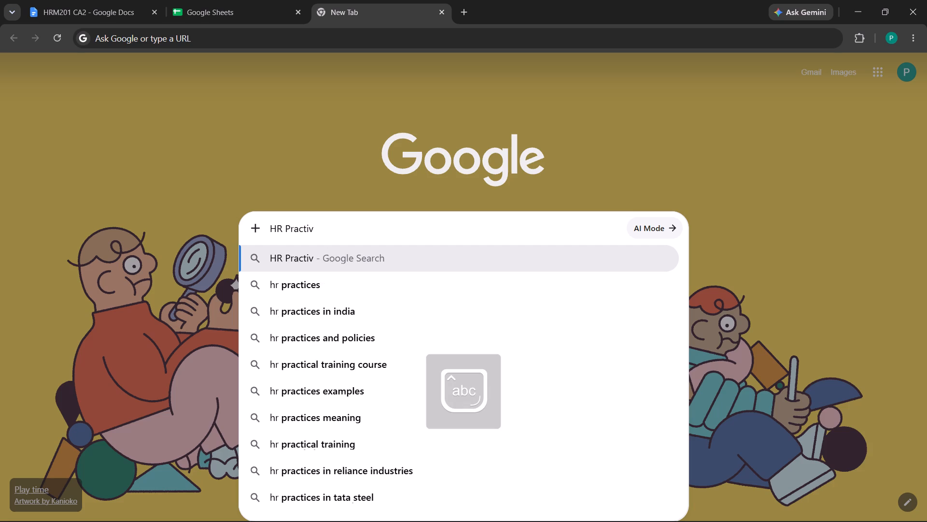
pyautogui.press('BackSpace')
pyautogui.write('ces')
pyautogui.press('space')
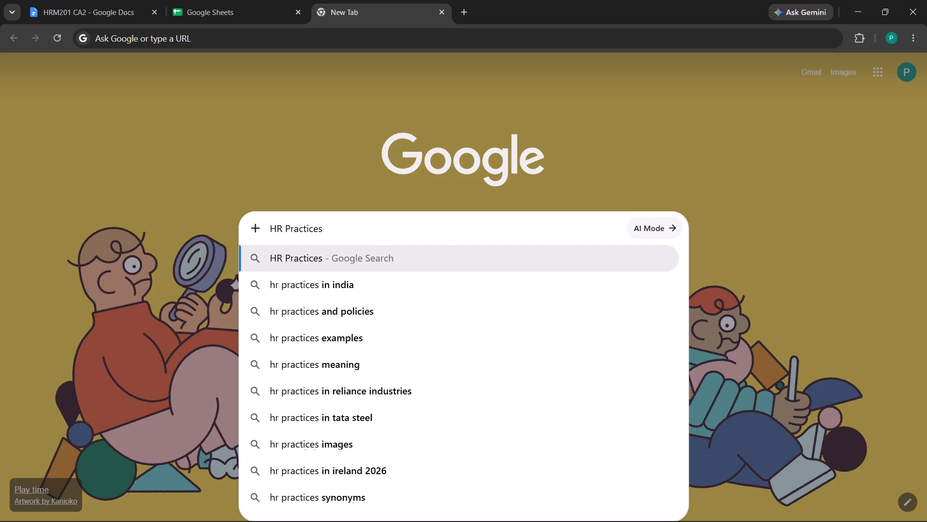
pyautogui.press('Left')
pyautogui.press('Left')
pyautogui.press('Left')
pyautogui.press('Left')
pyautogui.press('Left')
pyautogui.press('Left')
pyautogui.press('Left')
pyautogui.press('Left')
pyautogui.press('Left')
pyautogui.press('Left')
pyautogui.press('Left')
pyautogui.press('Left')
pyautogui.press('Left')
pyautogui.press('Left')
pyautogui.press('Left')
pyautogui.press('Left')
pyautogui.press('Left')
pyautogui.press('Left')
pyautogui.write('how')
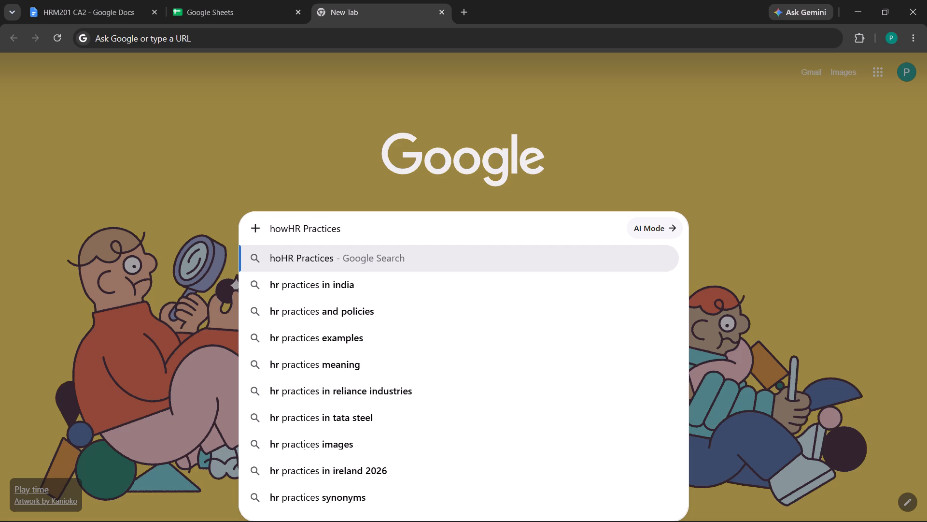
pyautogui.press('space')
pyautogui.write('can i find the')
pyautogui.press('space')
pyautogui.write('fo')
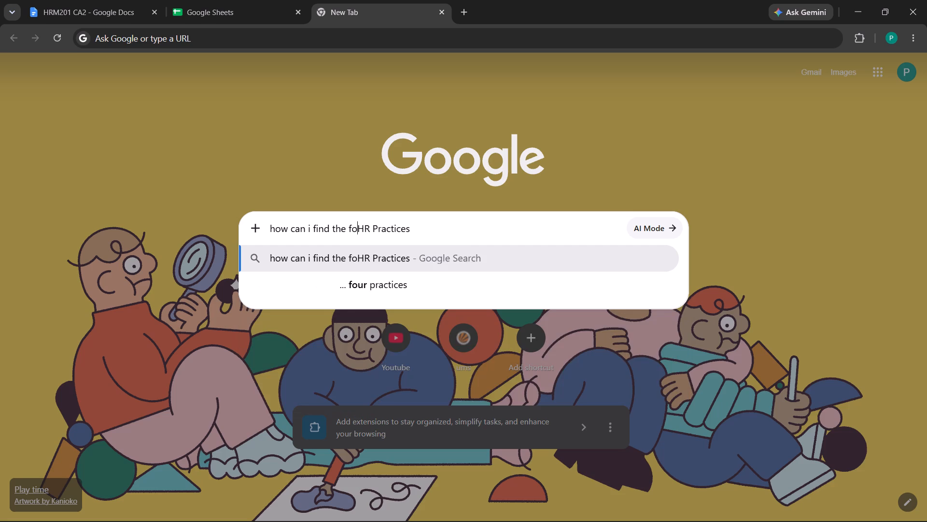
pyautogui.press('BackSpace')
pyautogui.press('BackSpace')
pyautogui.write('offi')
pyautogui.write('cial details')
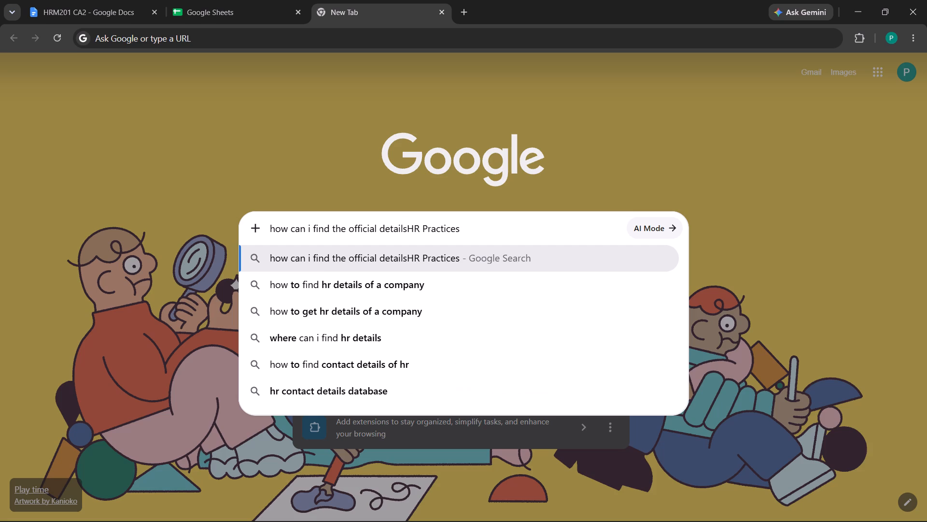
pyautogui.press('space')
pyautogui.write('of')
pyautogui.press('space')
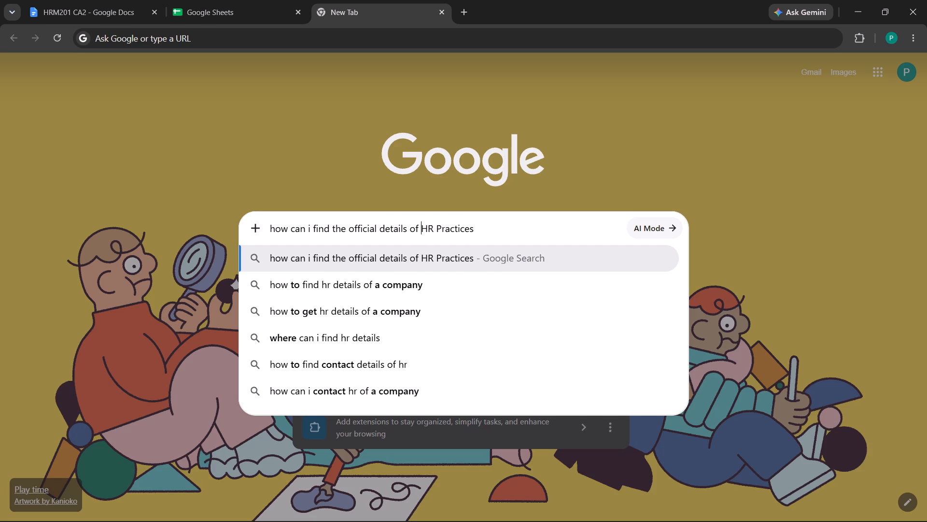
pyautogui.press('Right')
pyautogui.press('Right')
pyautogui.press('Right')
pyautogui.press('Right')
pyautogui.press('Right')
pyautogui.press('Right')
pyautogui.press('Right')
pyautogui.press('Right')
pyautogui.press('Right')
pyautogui.press('Right')
pyautogui.press('Right')
pyautogui.press('Right')
pyautogui.press('Right')
pyautogui.press('Right')
pyautogui.press('Right')
pyautogui.write('of a compan')
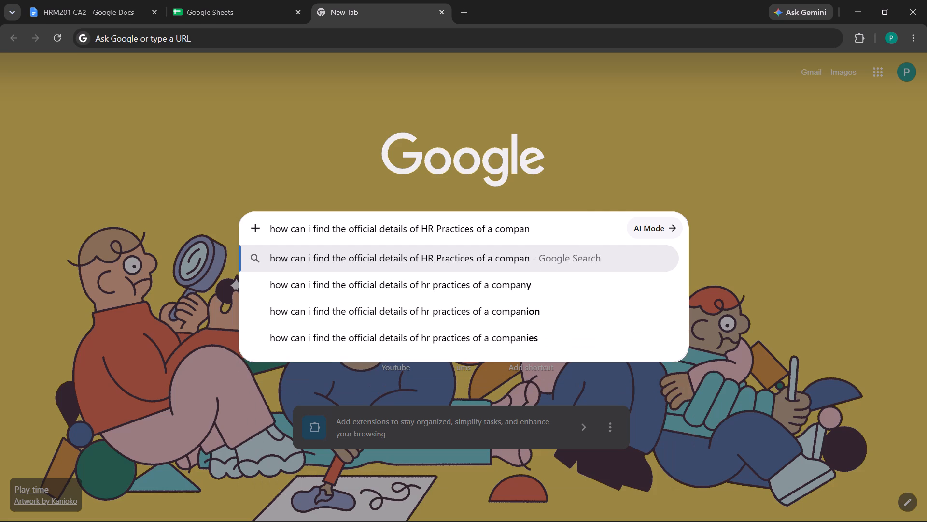
pyautogui.press('BackSpace')
pyautogui.press('BackSpace')
pyautogui.press('BackSpace')
pyautogui.press('BackSpace')
pyautogui.press('BackSpace')
pyautogui.press('BackSpace')
pyautogui.press('BackSpace')
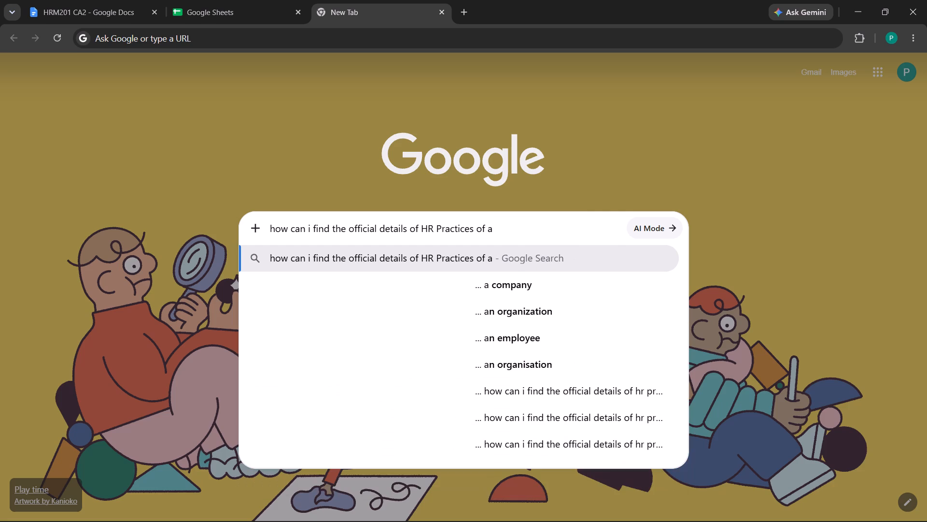
pyautogui.write('n')
pyautogui.press('space')
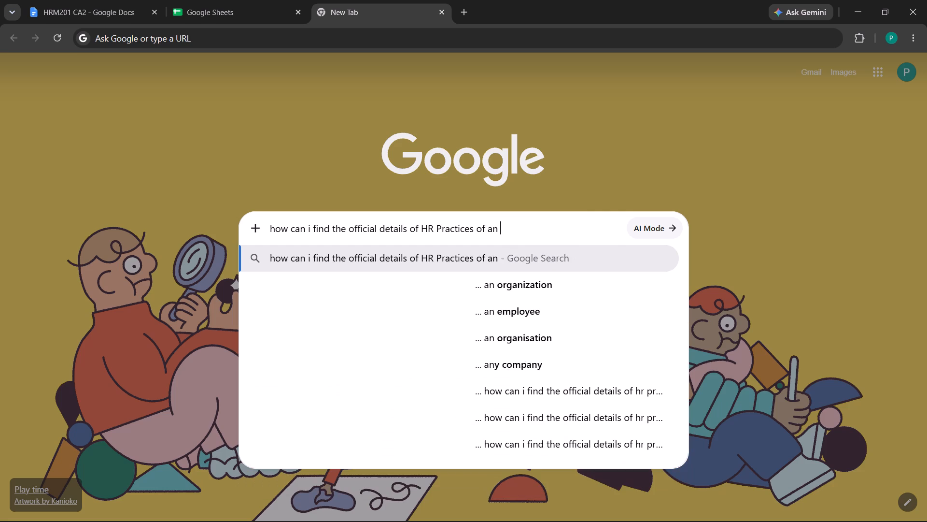
pyautogui.press('Down')
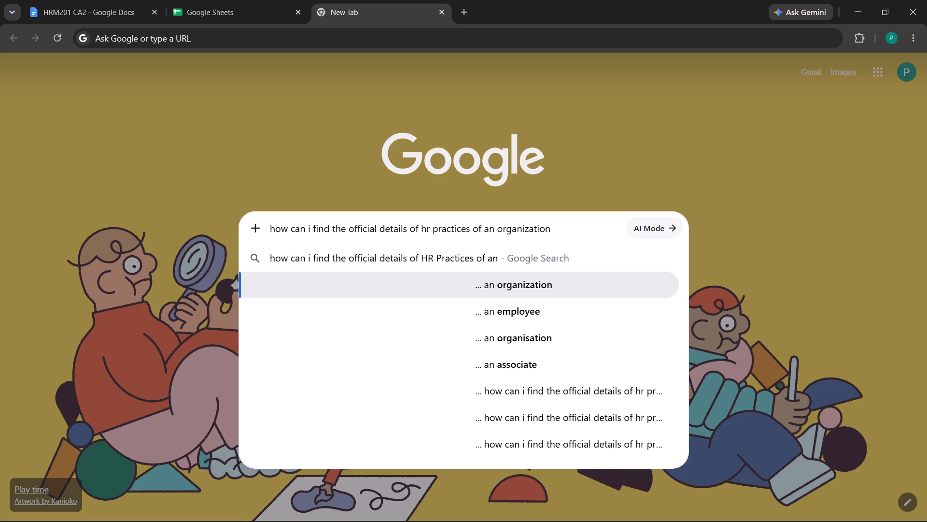
pyautogui.press('Return')
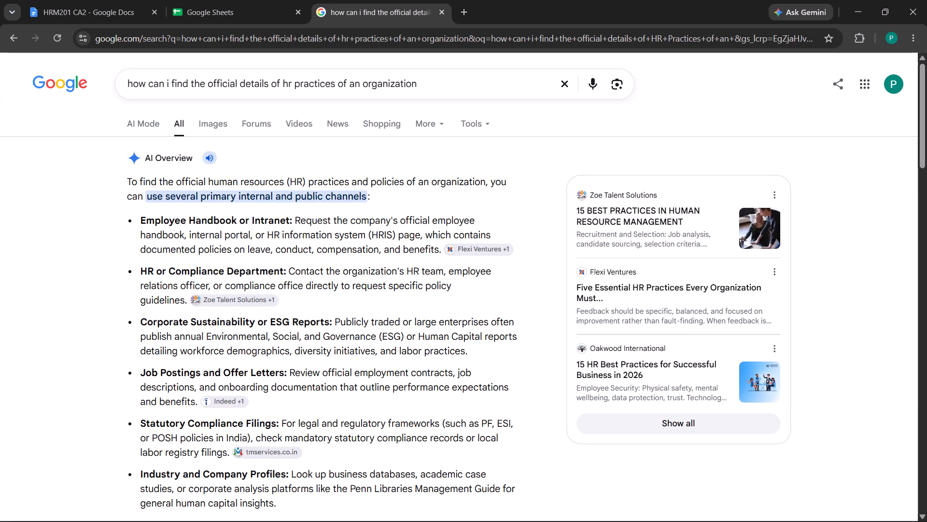
# Examine the AI overview and the search results for ways to find an organization's official HR practices.
pyautogui.scroll(-4, 538, 245)
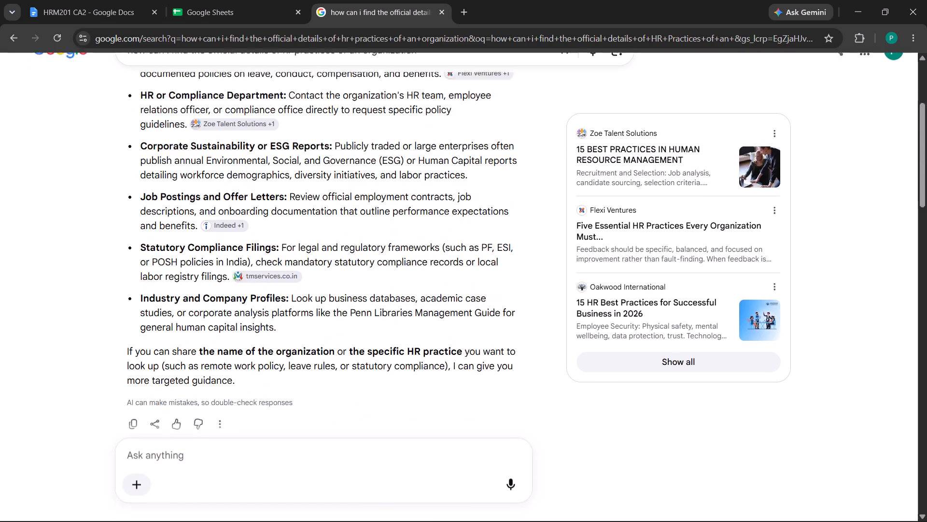
pyautogui.scroll(-3, 538, 245)
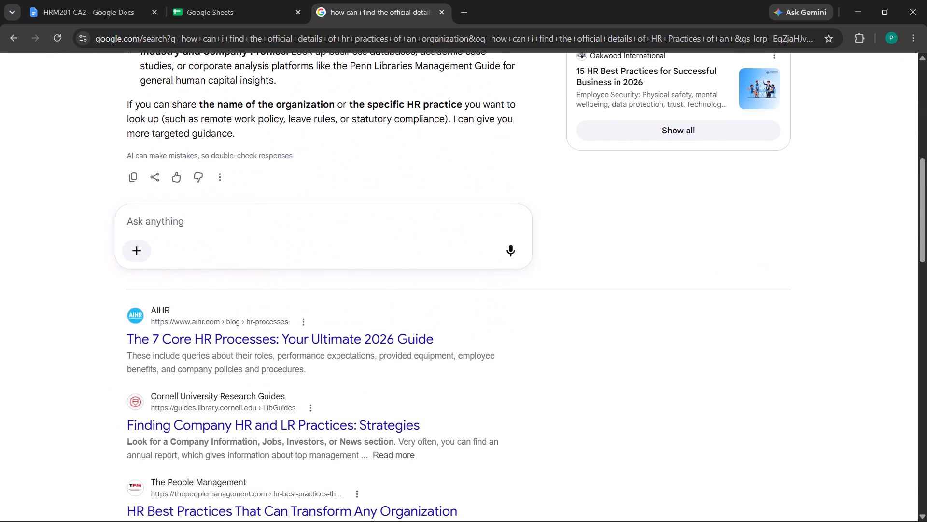
pyautogui.scroll(-2, 573, 290)
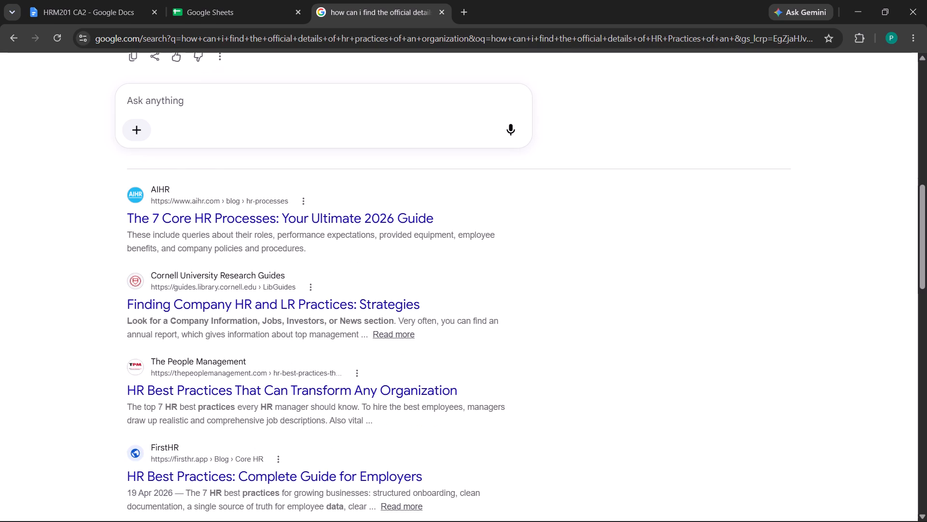
pyautogui.scroll(2, 573, 290)
pyautogui.scroll(-1, 573, 290)
pyautogui.scroll(4, 573, 290)
pyautogui.scroll(-1, 573, 290)
pyautogui.scroll(2, 573, 290)
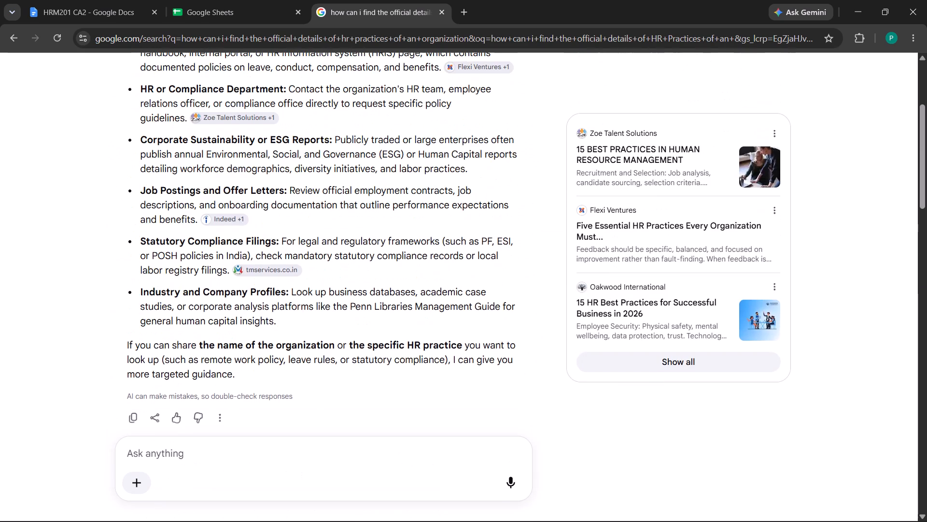
pyautogui.scroll(6, 532, 290)
# Refine the search by adding "in google" to the end of the existing query.
pyautogui.click(466, 94)
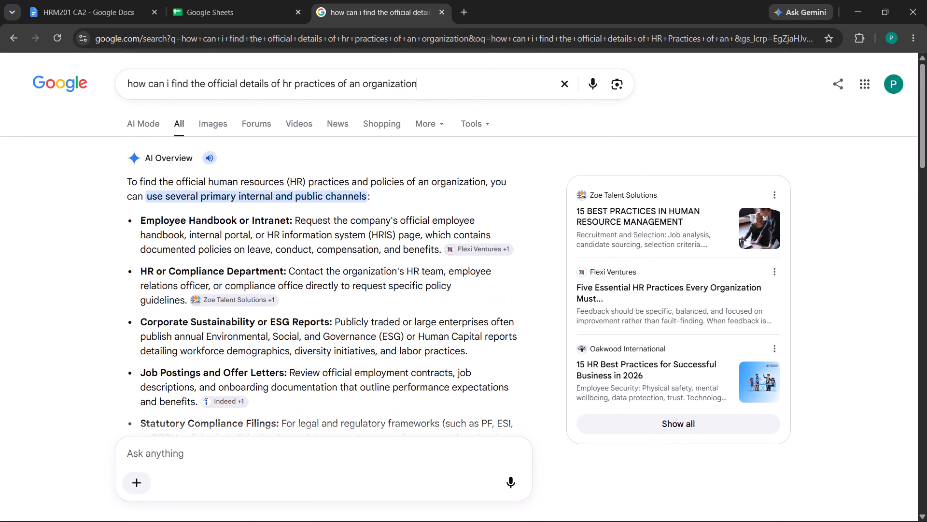
pyautogui.press('space')
pyautogui.write('in')
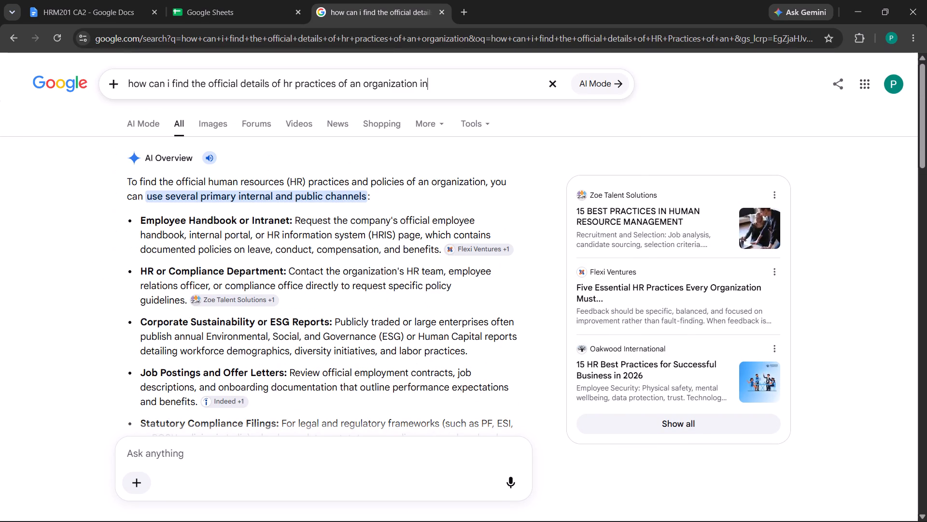
pyautogui.press('space')
pyautogui.write('google')
pyautogui.press('Return')
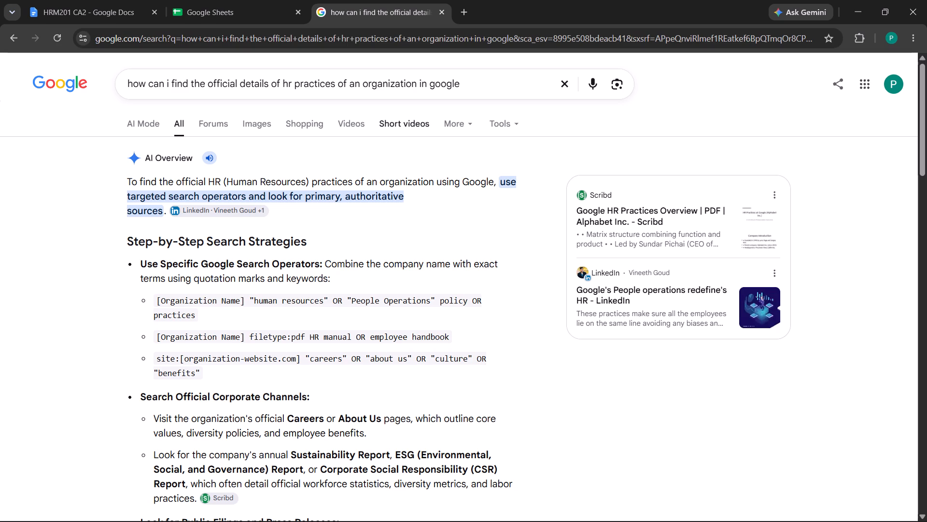
# Skim the AI overview's search strategies, then replace the query with a search for "tcs hr practices".
pyautogui.scroll(-3, 478, 253)
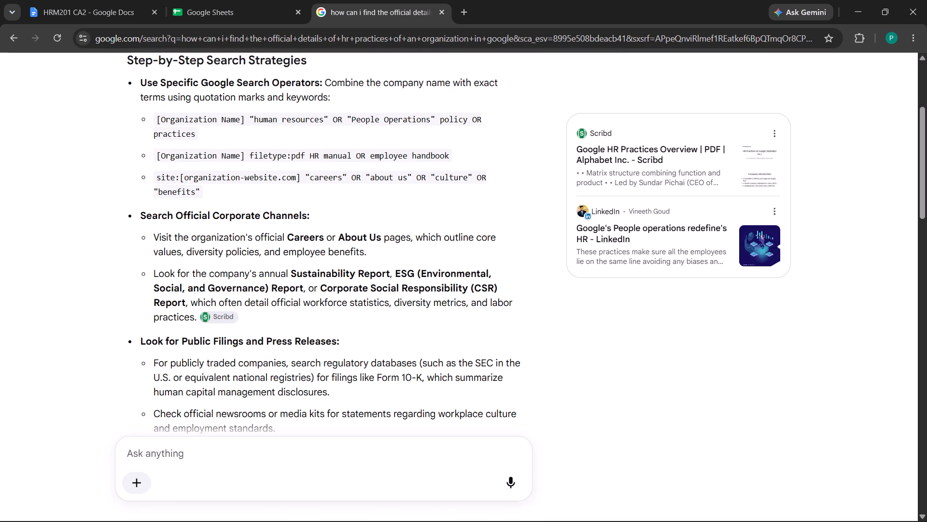
pyautogui.scroll(2, 485, 250)
pyautogui.scroll(-1, 485, 250)
pyautogui.scroll(2, 485, 250)
pyautogui.scroll(2, 469, 108)
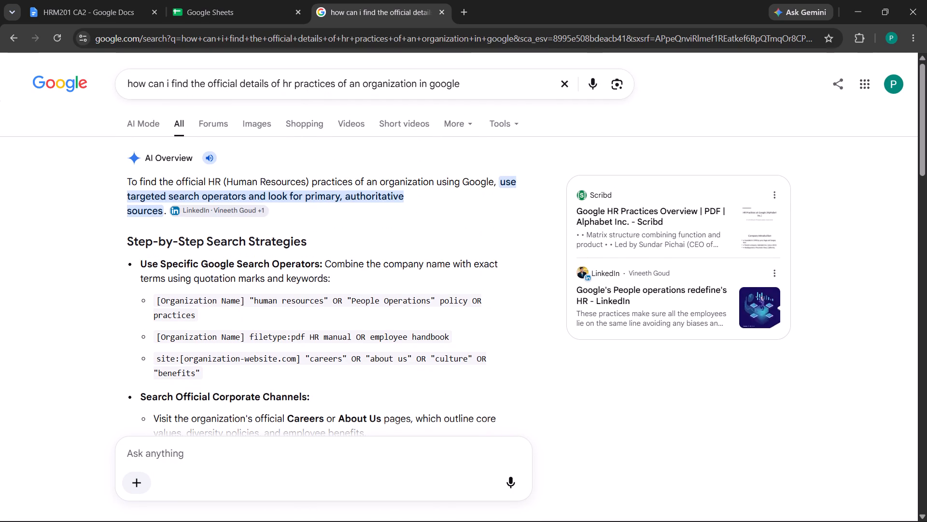
pyautogui.click(560, 86)
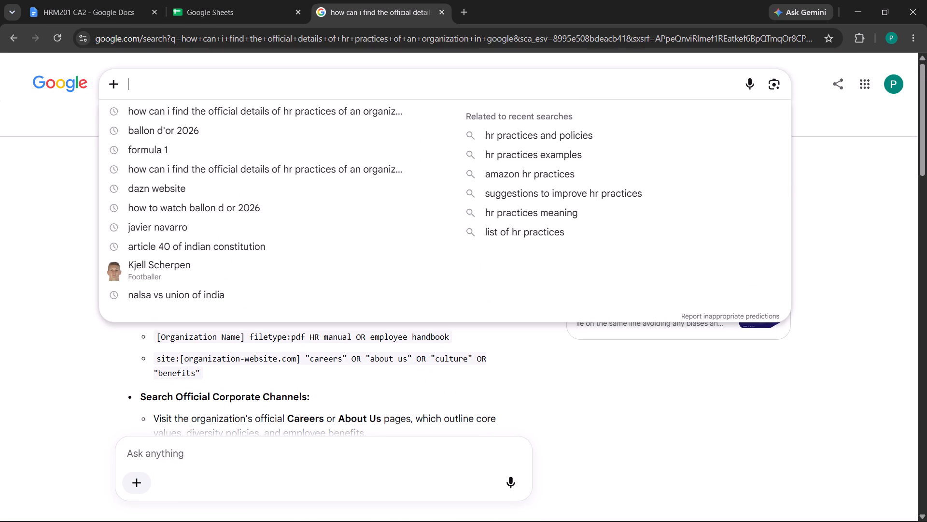
pyautogui.write('TC')
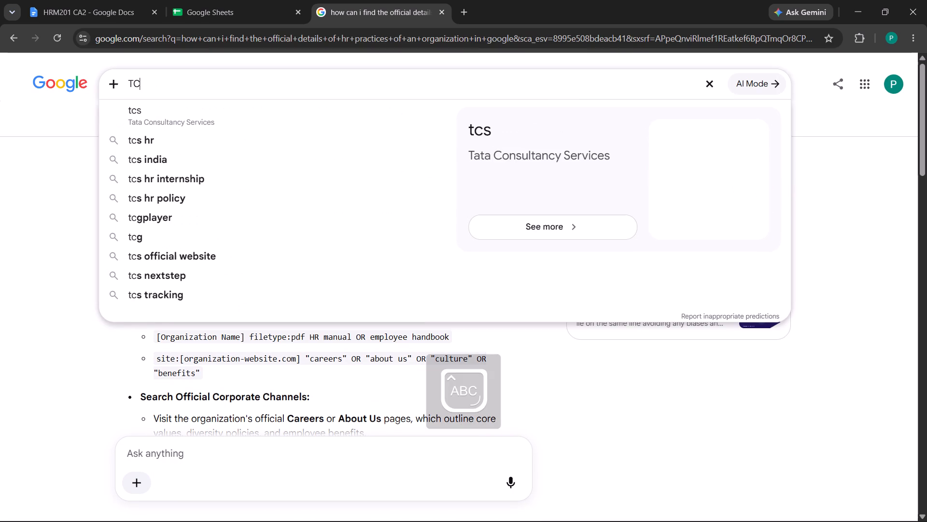
pyautogui.press('s')
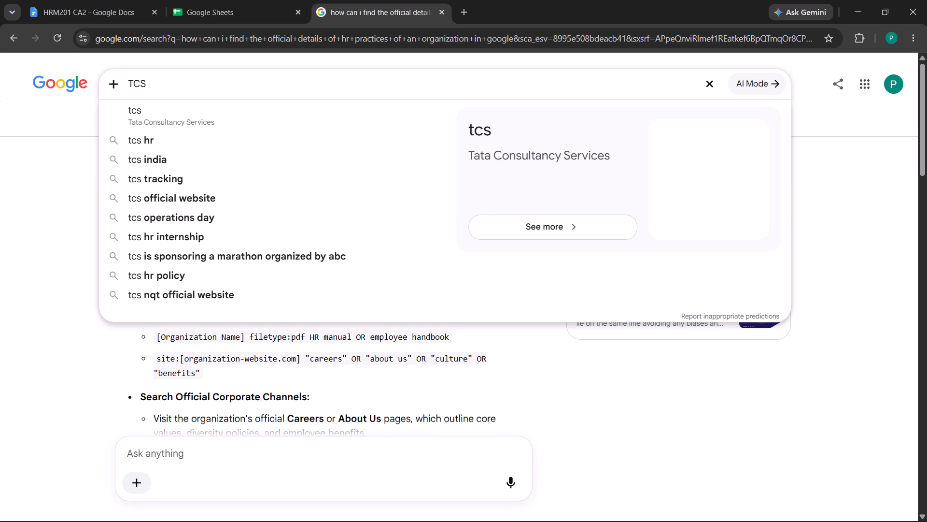
pyautogui.press('space')
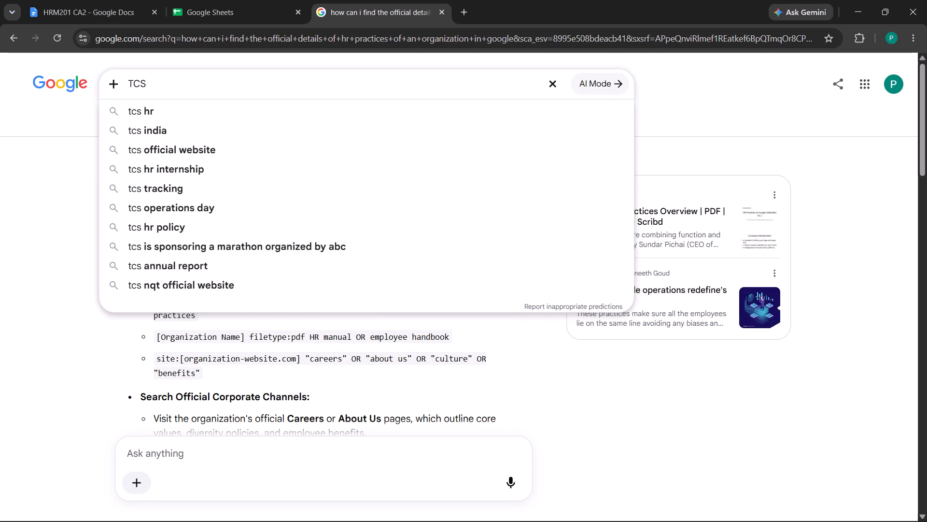
pyautogui.write('HR')
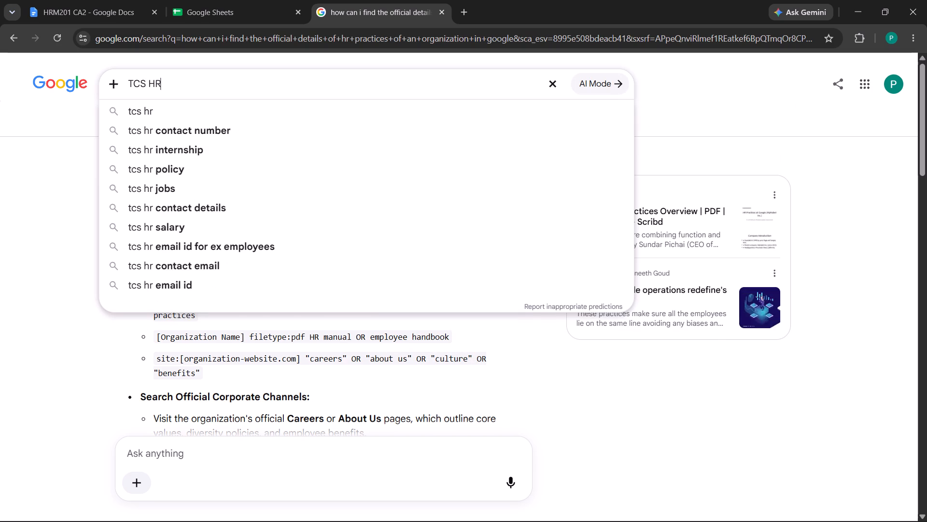
pyautogui.press('space')
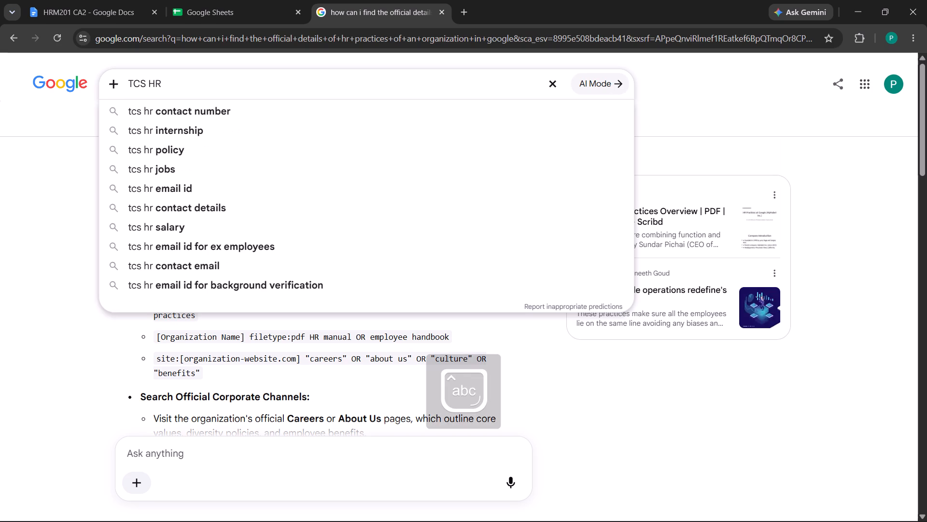
pyautogui.write('ra')
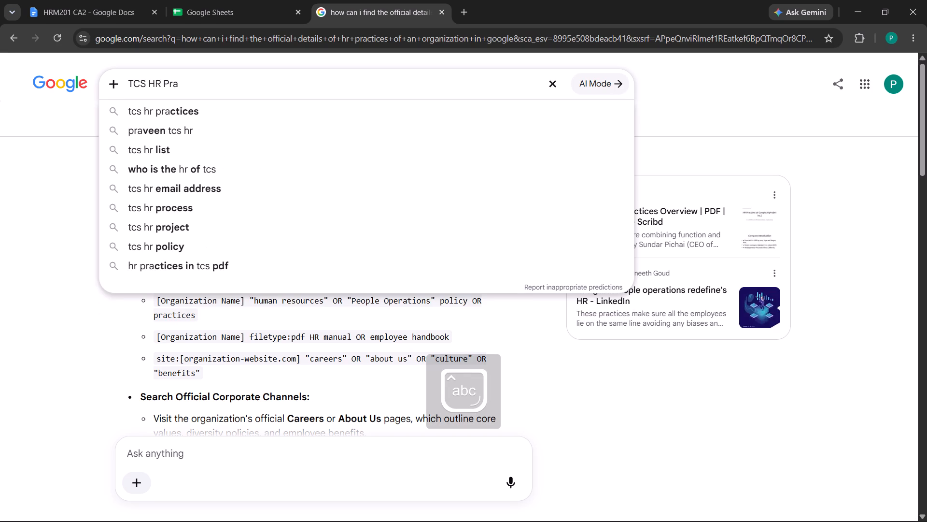
pyautogui.click(458, 112)
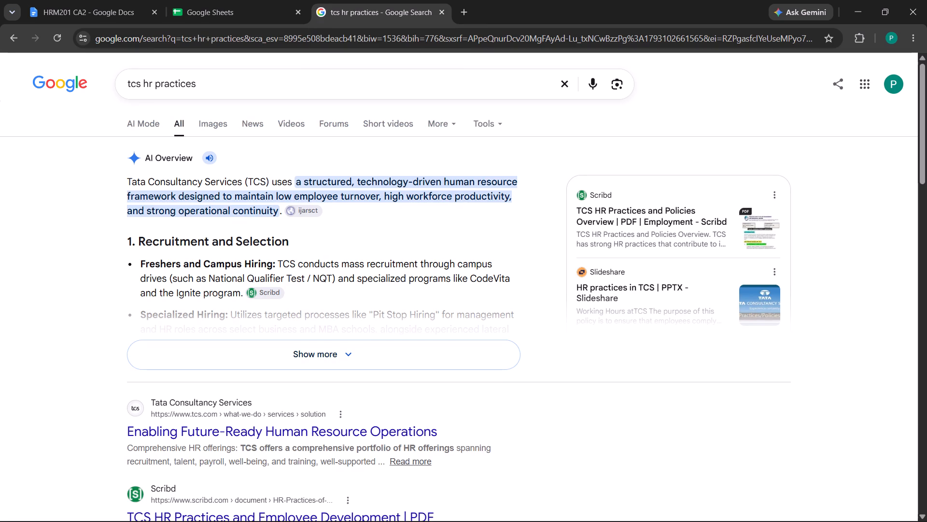
# Open the Tata Consultancy Services result "Enabling Future-Ready Human Resource Operations" and accept all cookies.
pyautogui.click(388, 424)
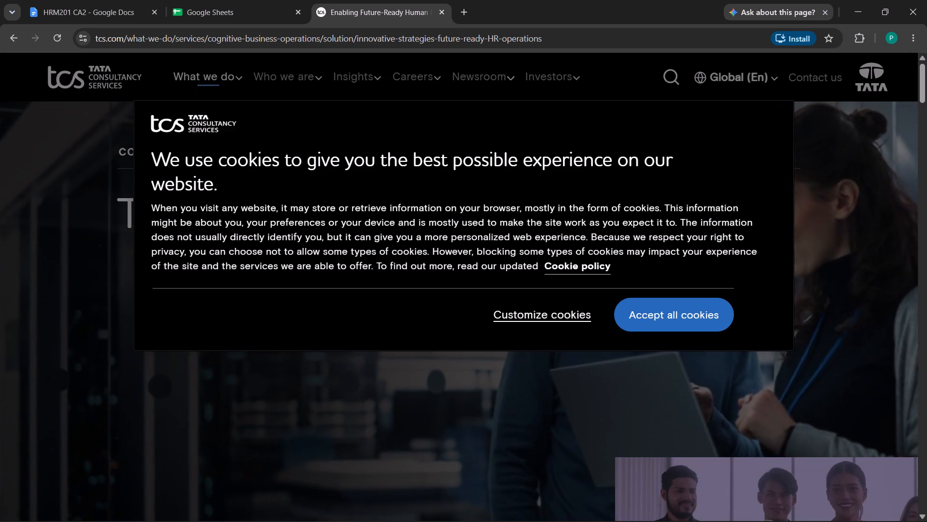
pyautogui.click(667, 323)
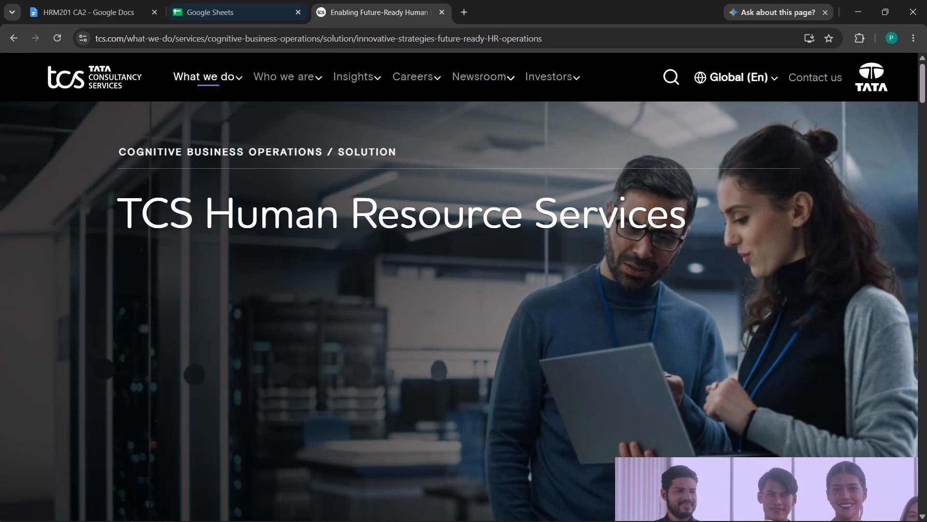
# Skim the TCS Human Resource Services page for HR practice details, covering the highlights, Overview and Solution sections.
pyautogui.scroll(1, 427, 285)
pyautogui.scroll(-8, 427, 285)
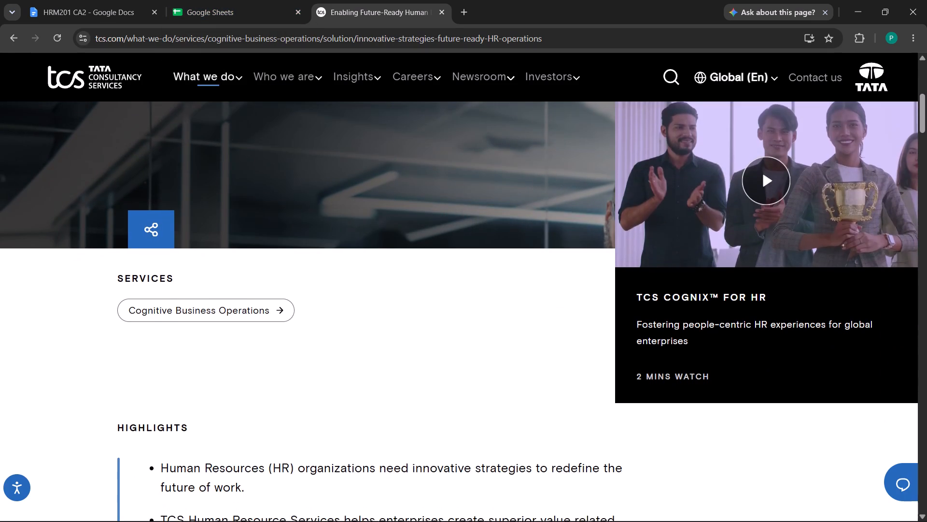
pyautogui.scroll(-7, 427, 285)
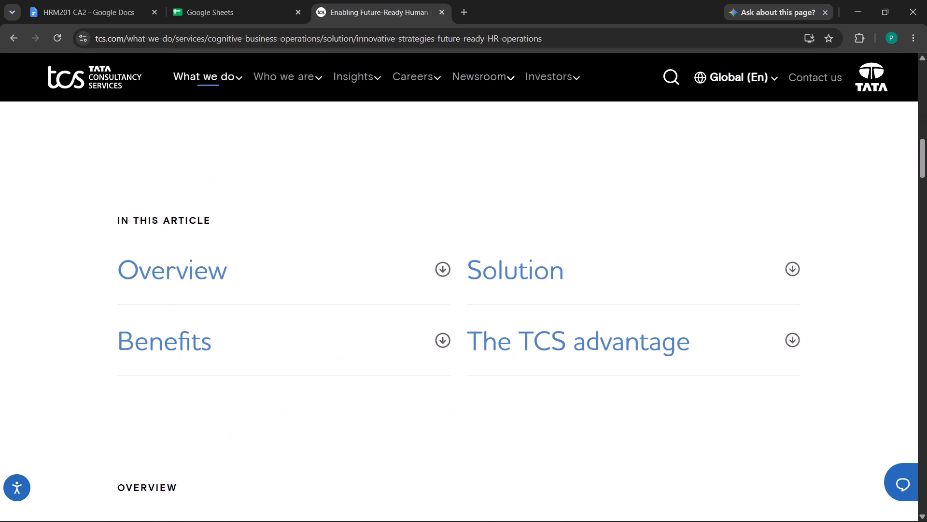
pyautogui.scroll(-9, 427, 285)
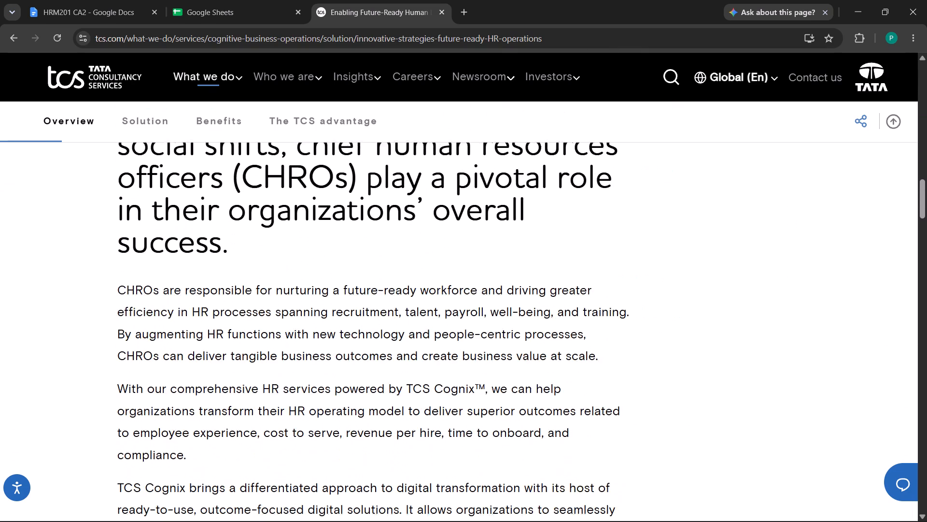
pyautogui.scroll(-8, 427, 285)
pyautogui.scroll(1, 427, 285)
pyautogui.scroll(-1, 427, 285)
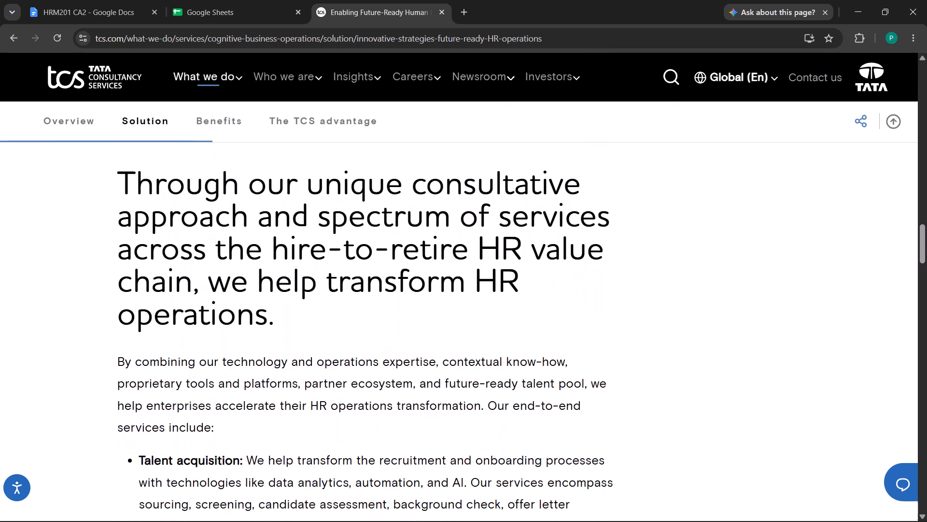
pyautogui.scroll(-3, 427, 285)
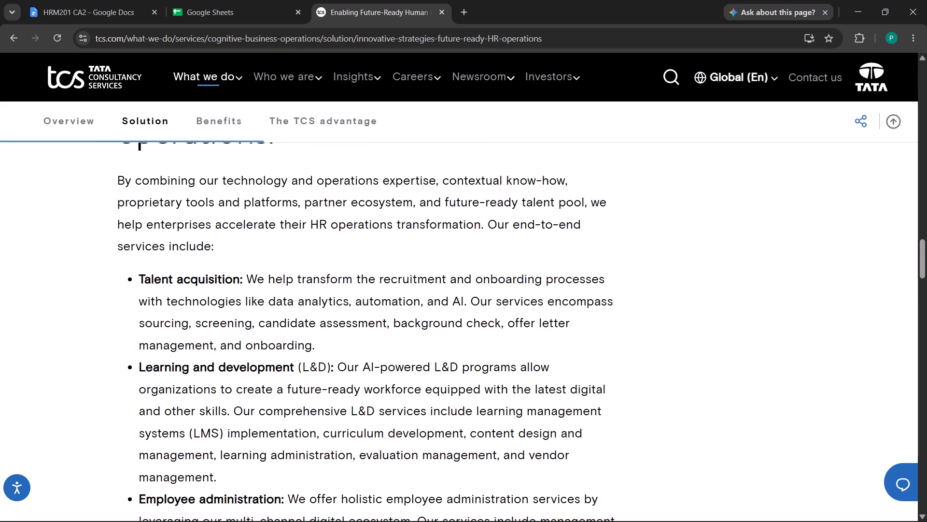
pyautogui.scroll(1, 427, 285)
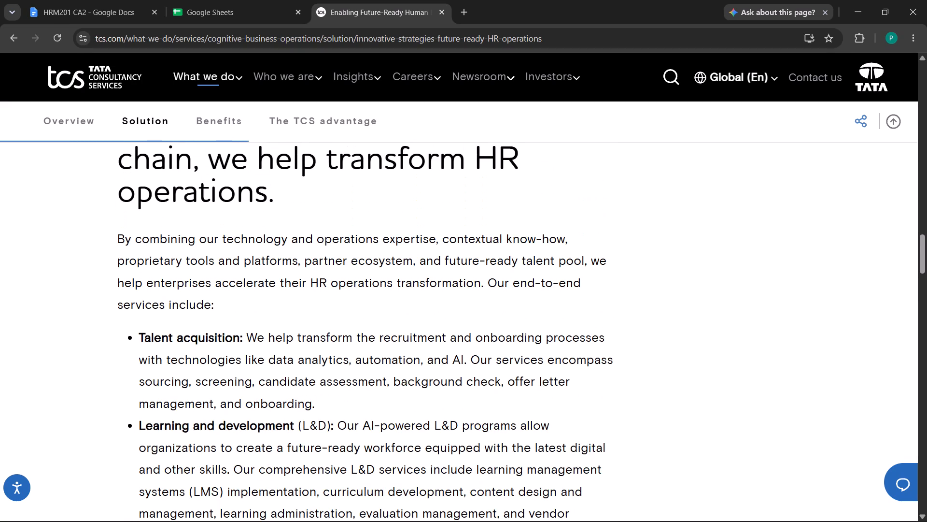
pyautogui.scroll(11, 427, 285)
pyautogui.scroll(-1, 427, 285)
pyautogui.scroll(2, 427, 285)
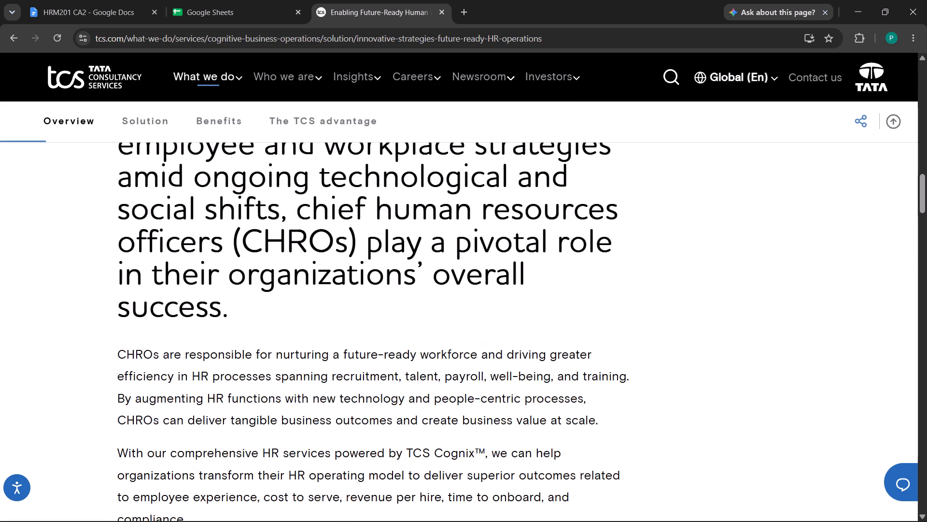
pyautogui.scroll(5, 427, 285)
pyautogui.scroll(-1, 427, 285)
pyautogui.scroll(5, 427, 285)
pyautogui.scroll(-1, 427, 285)
pyautogui.scroll(10, 427, 285)
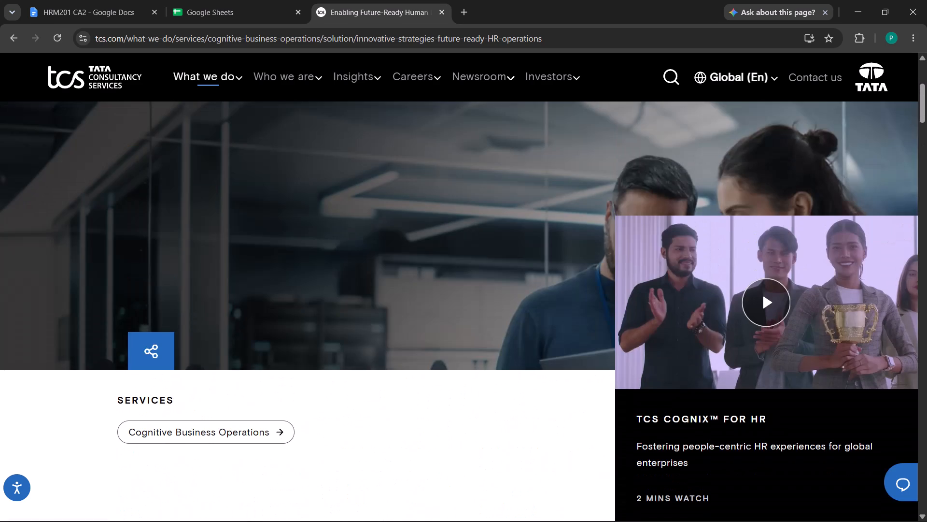
pyautogui.scroll(8, 427, 285)
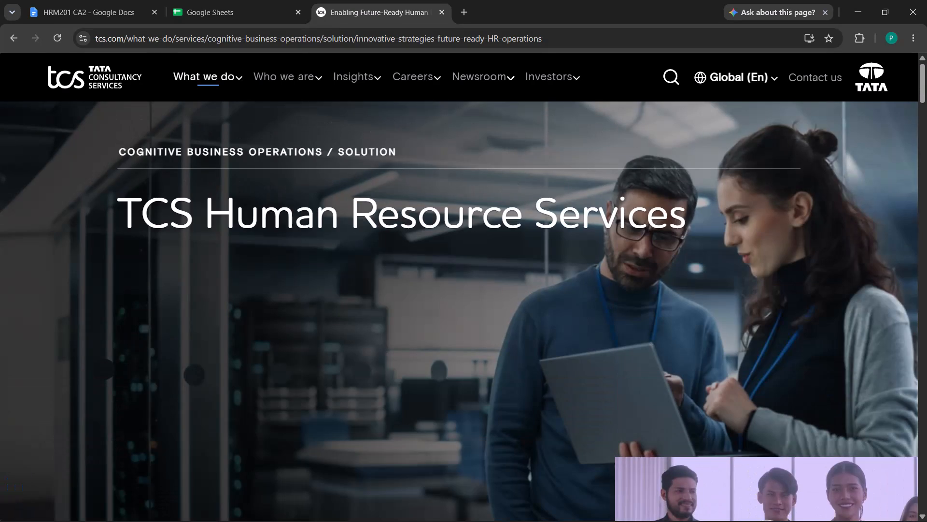
pyautogui.scroll(1, 427, 285)
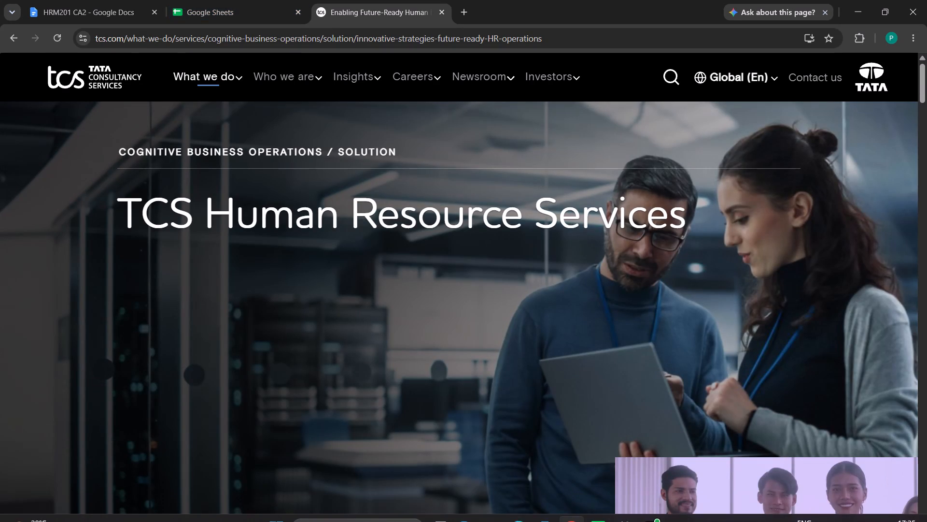
# Copy the full web address of the TCS Human Resource Services page.
pyautogui.click(139, 38)
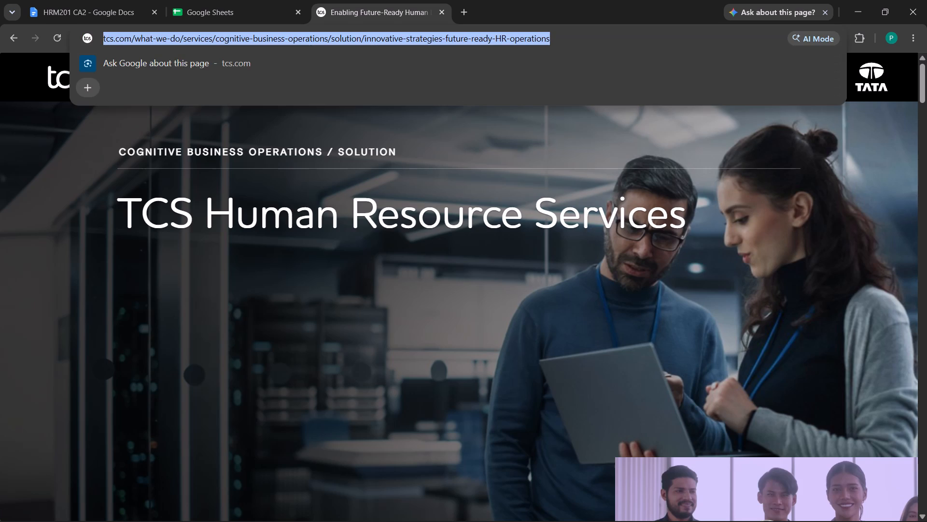
pyautogui.rightClick(139, 38)
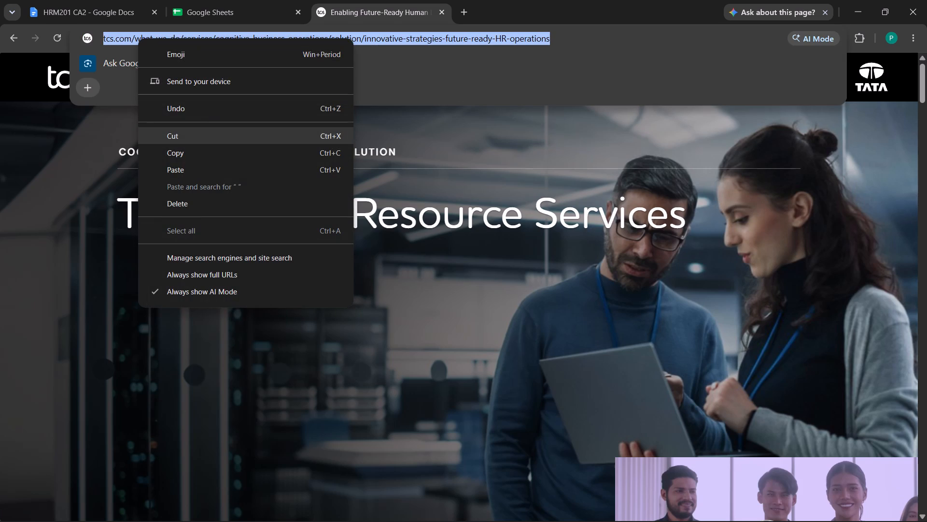
pyautogui.click(200, 148)
# Open a new browser tab and begin a Google query there.
pyautogui.click(465, 13)
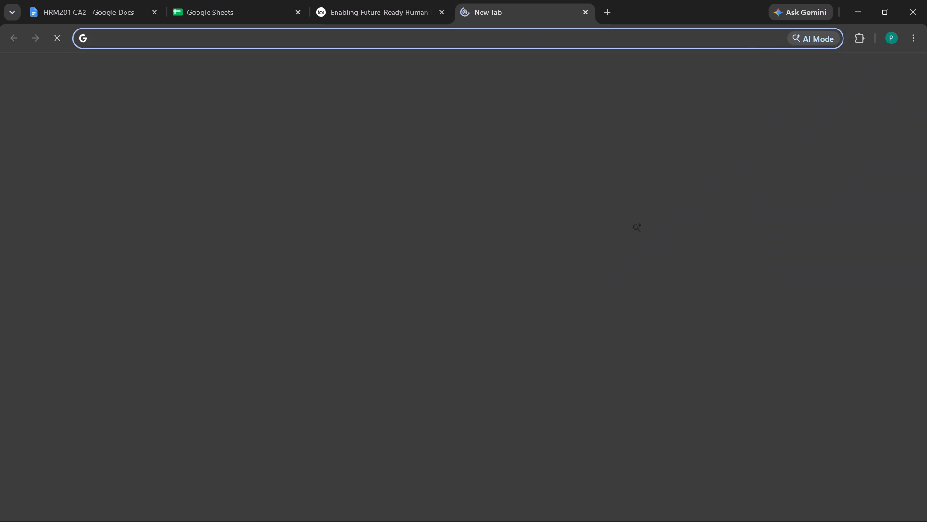
pyautogui.click(354, 218)
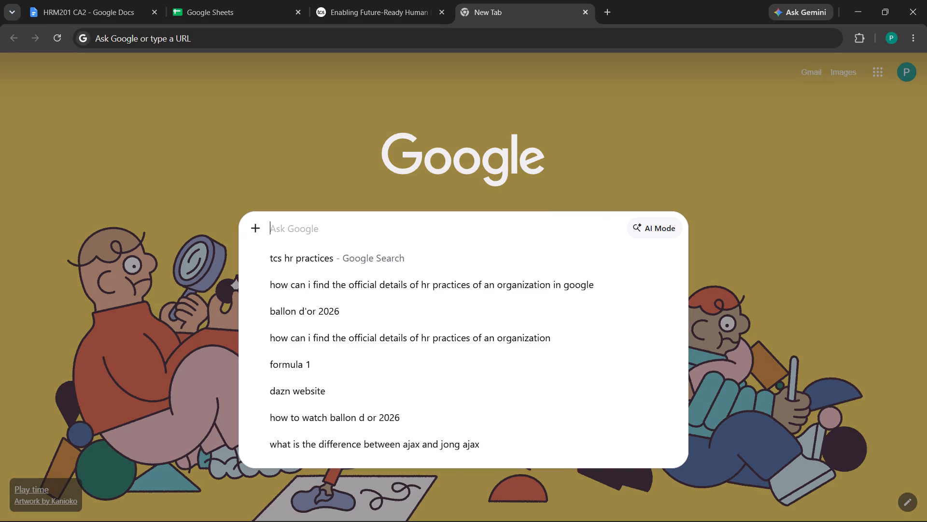
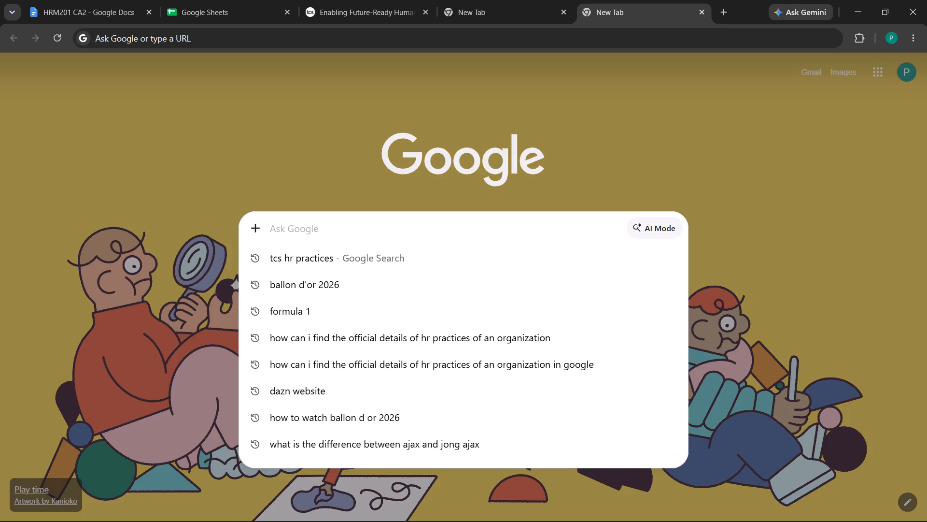
pyautogui.write('breifly')
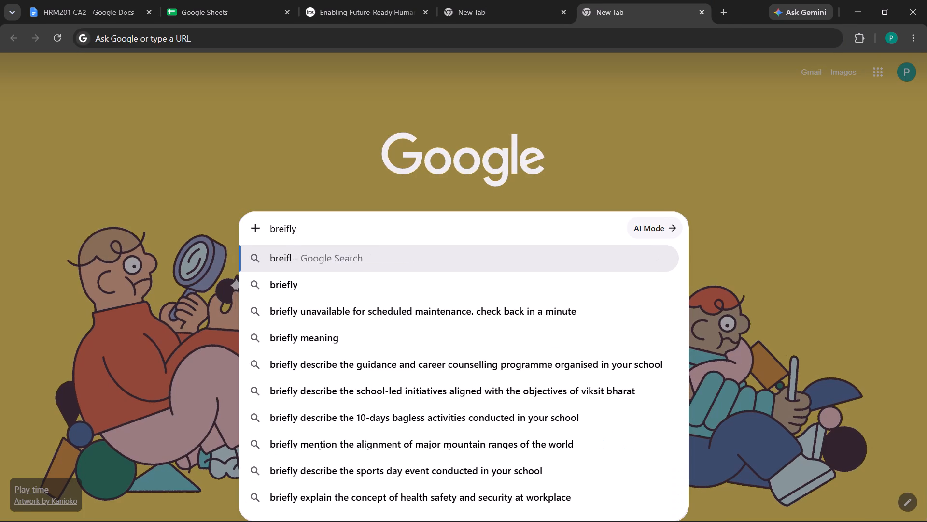
pyautogui.press('space')
pyautogui.write('summari')
pyautogui.write('ze')
pyautogui.press('space')
pyautogui.write('TCS')
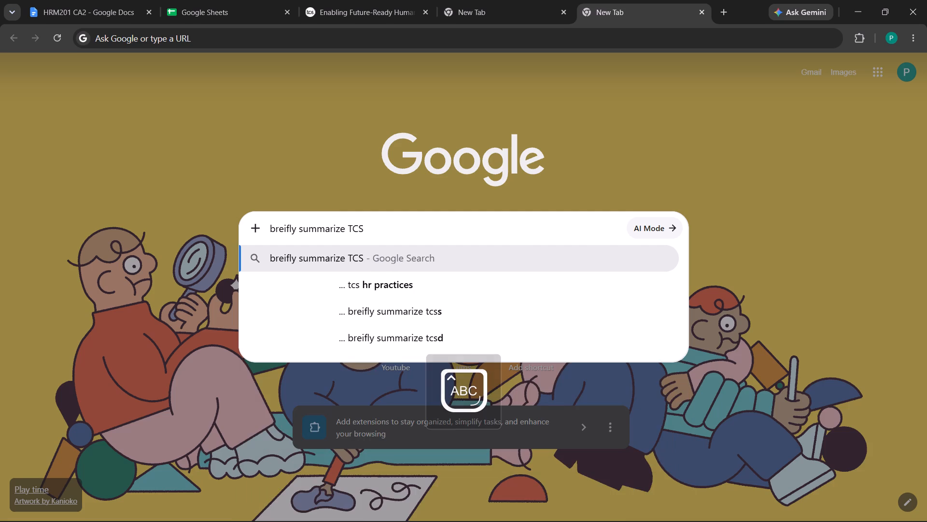
pyautogui.write('and its')
pyautogui.press('space')
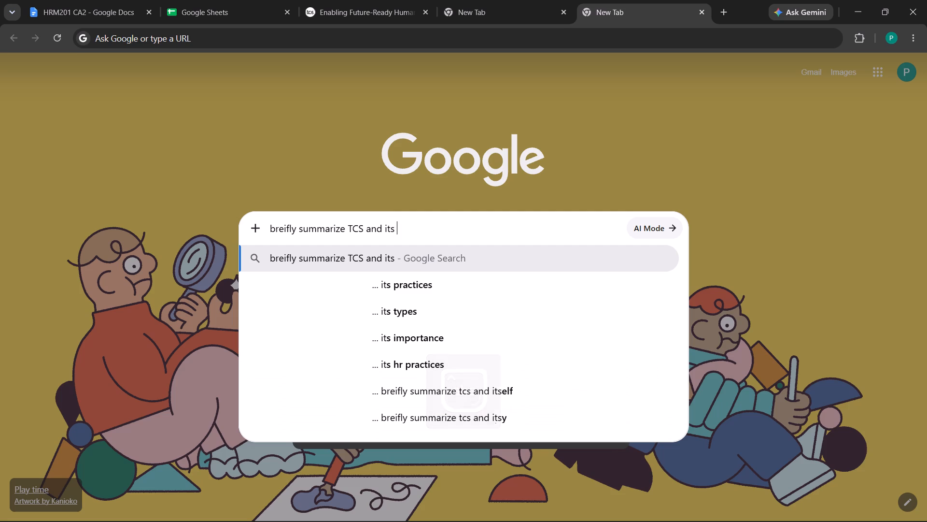
pyautogui.write('hr')
pyautogui.press('space')
pyautogui.write('management')
pyautogui.press('.')
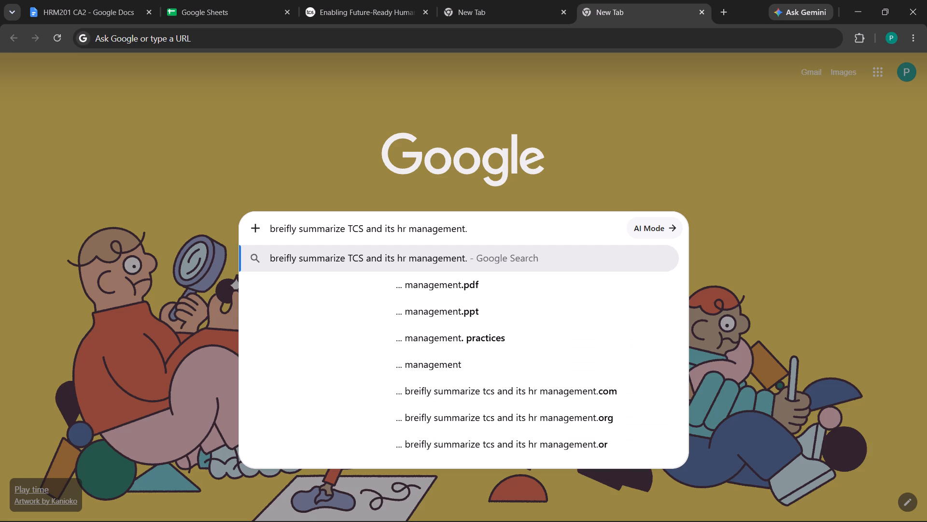
pyautogui.press('BackSpace')
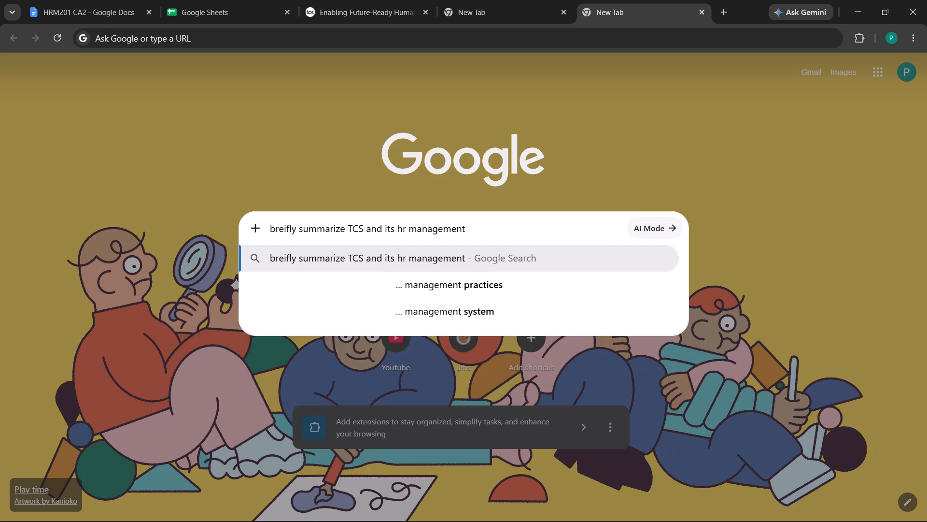
pyautogui.press('Down')
pyautogui.press('Down')
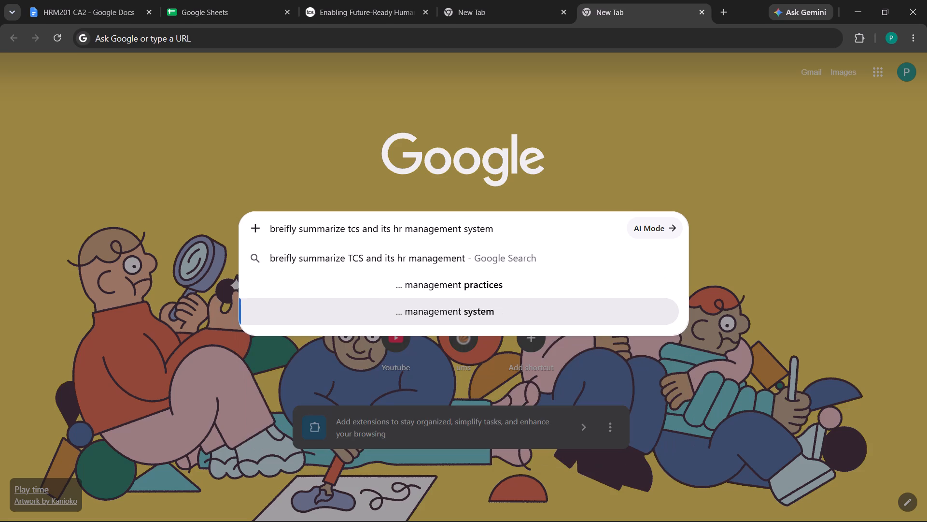
pyautogui.press('Return')
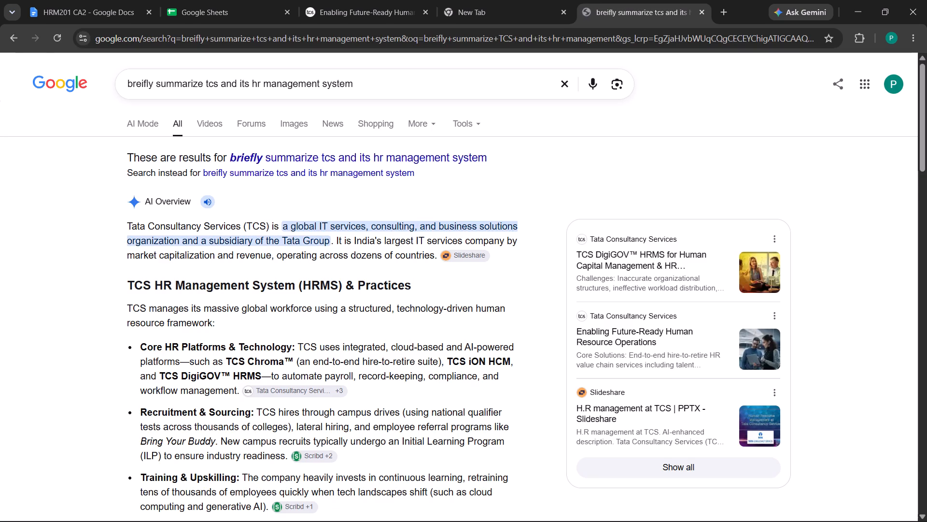
# Read through the AI Overview on TCS and its HR management system and practices.
pyautogui.scroll(-2, 392, 318)
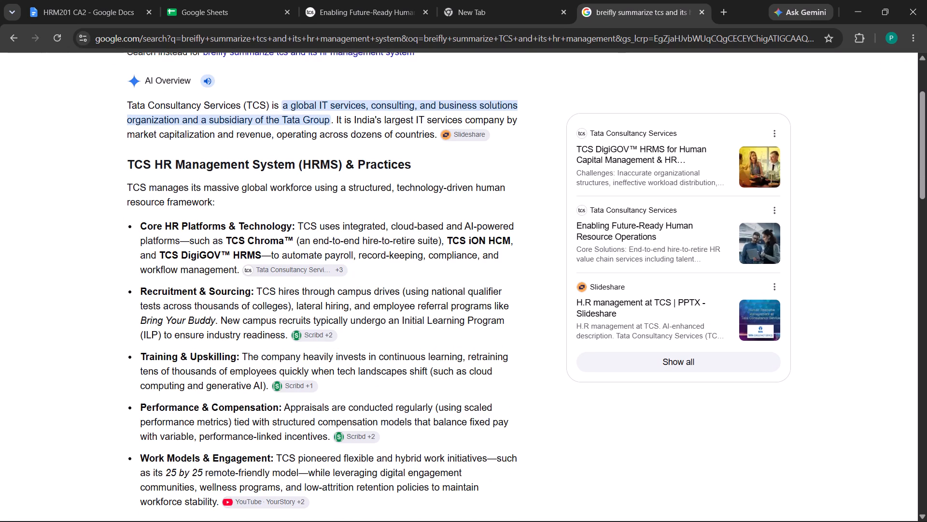
pyautogui.scroll(-2, 391, 319)
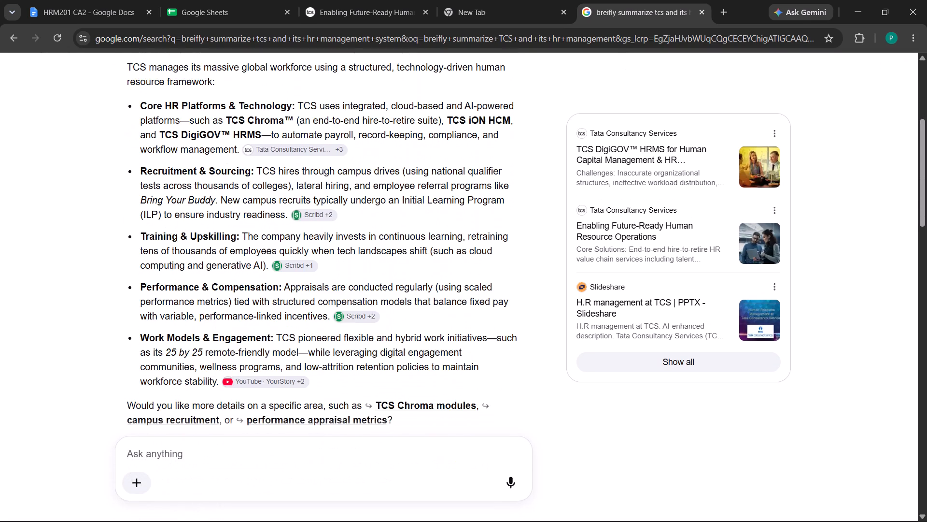
pyautogui.scroll(-1, 391, 319)
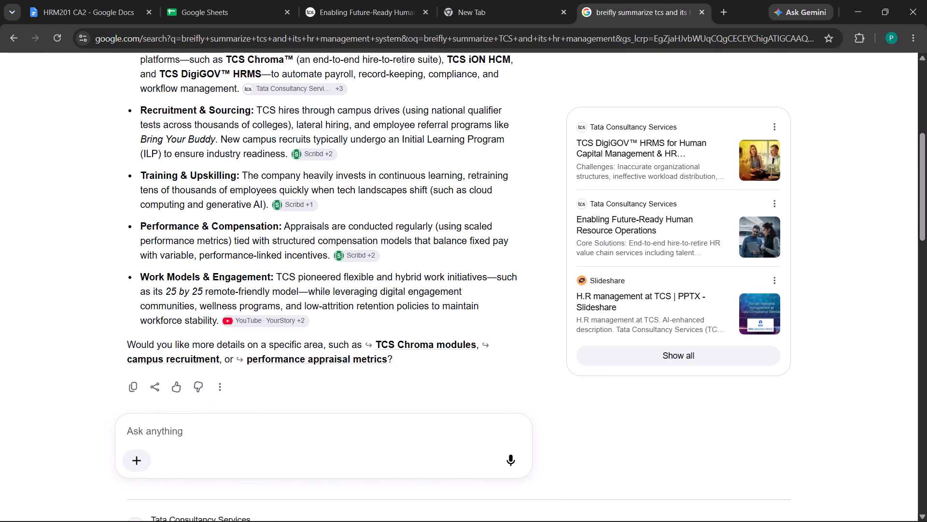
pyautogui.scroll(2, 391, 319)
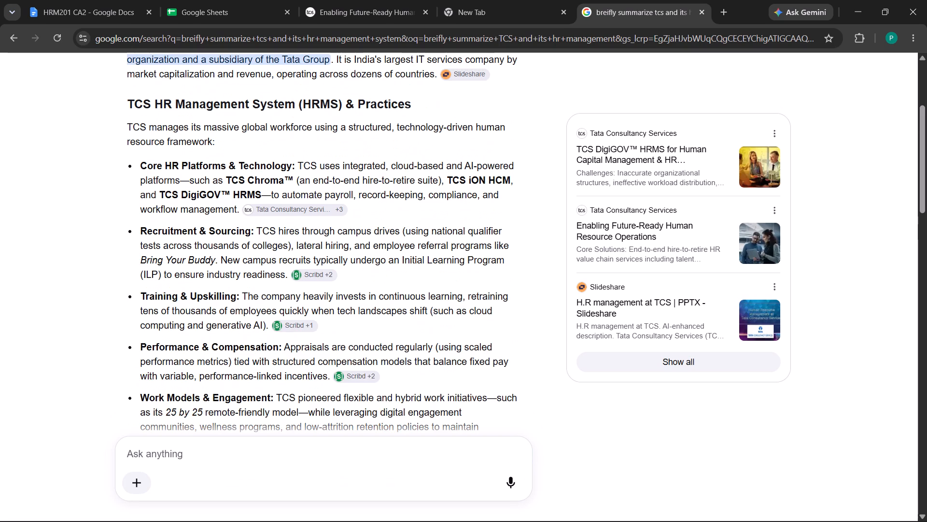
pyautogui.scroll(-2, 391, 319)
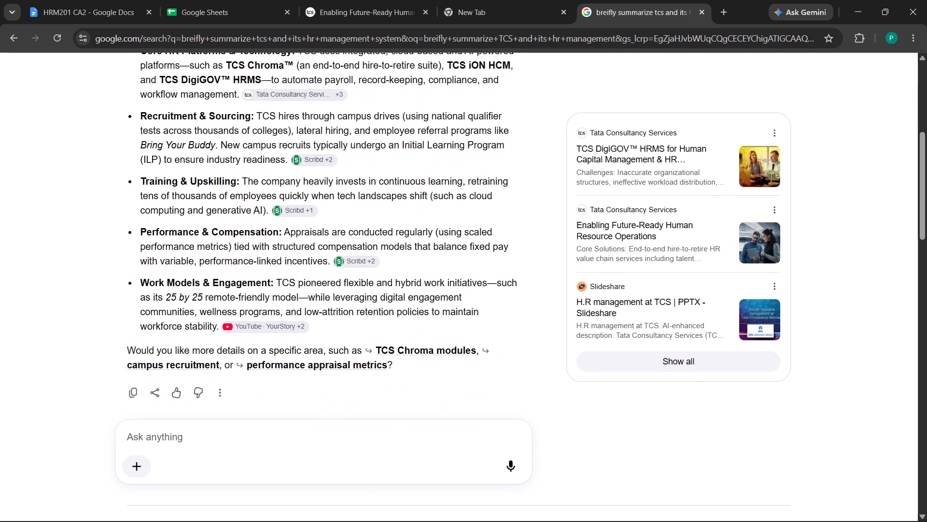
pyautogui.scroll(5, 391, 319)
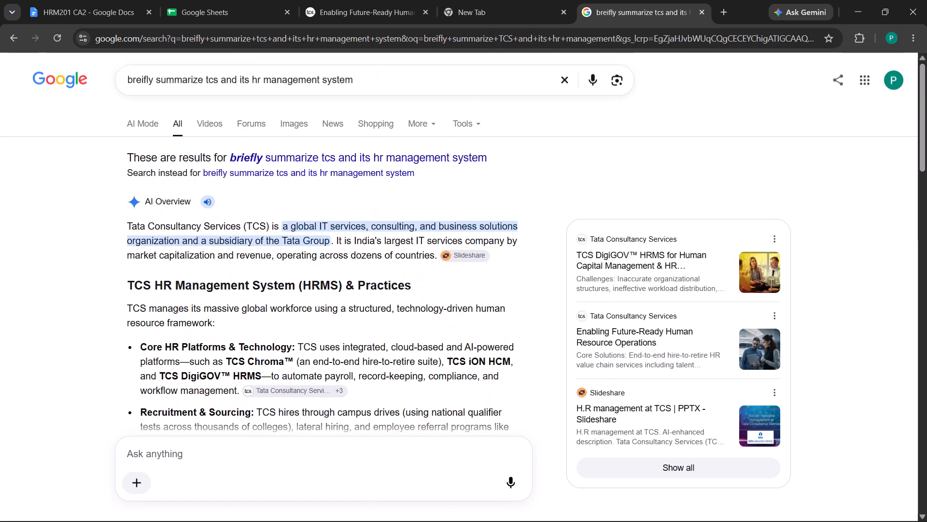
# Send the follow-up request "reduce the content a little bit" to shorten the AI Overview.
pyautogui.click(375, 454)
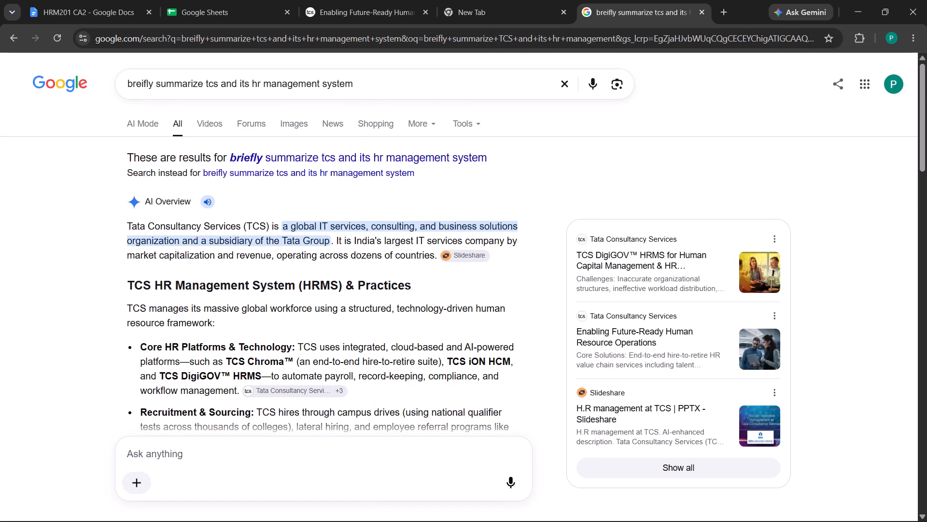
pyautogui.write('reduce')
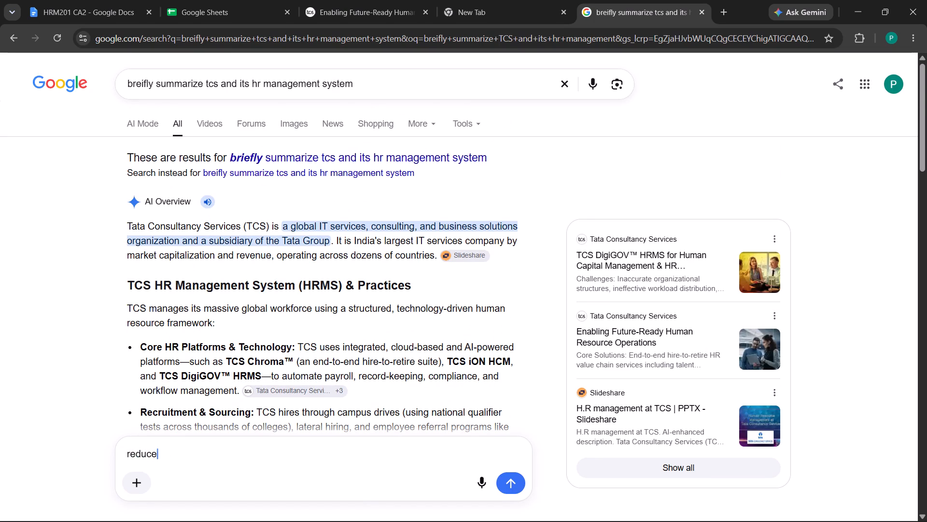
pyautogui.press('space')
pyautogui.write('the')
pyautogui.press('space')
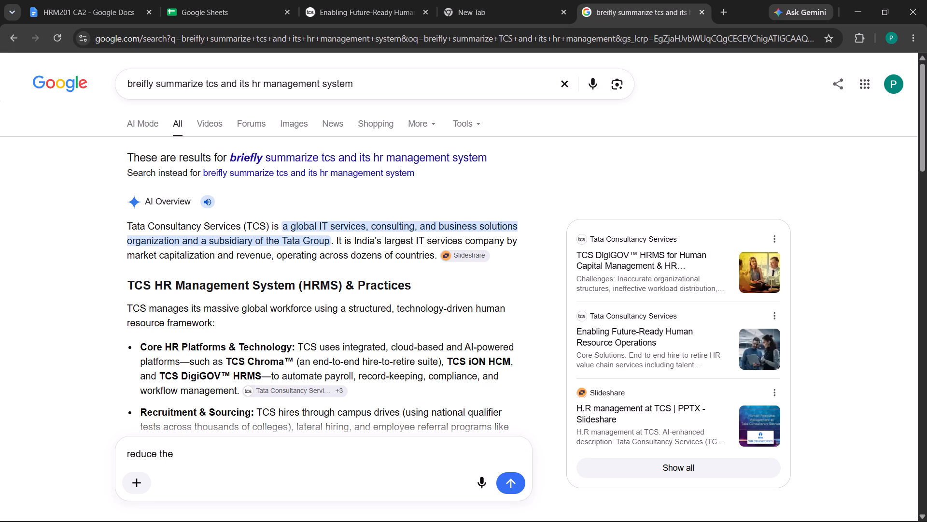
pyautogui.write('content a')
pyautogui.press('space')
pyautogui.write('little')
pyautogui.press('space')
pyautogui.write('bit')
pyautogui.press('Return')
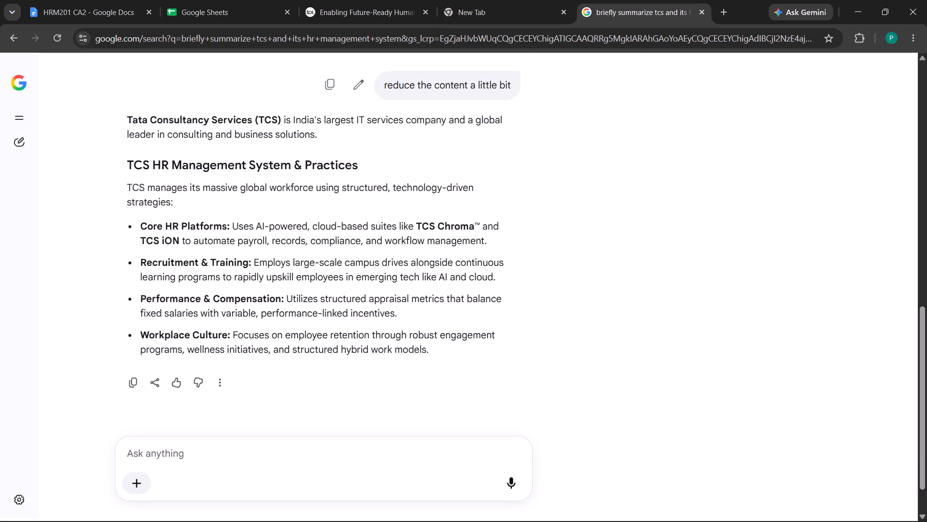
# Copy the introductory Tata Consultancy Services (TCS) paragraph from the original, longer AI answer.
pyautogui.scroll(2, 437, 149)
pyautogui.scroll(-1, 437, 149)
pyautogui.scroll(5, 437, 149)
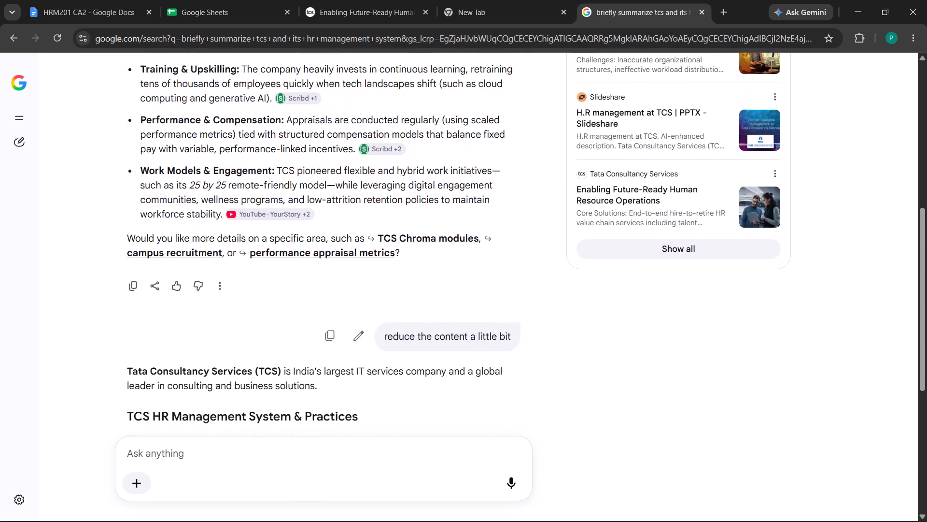
pyautogui.scroll(3, 437, 151)
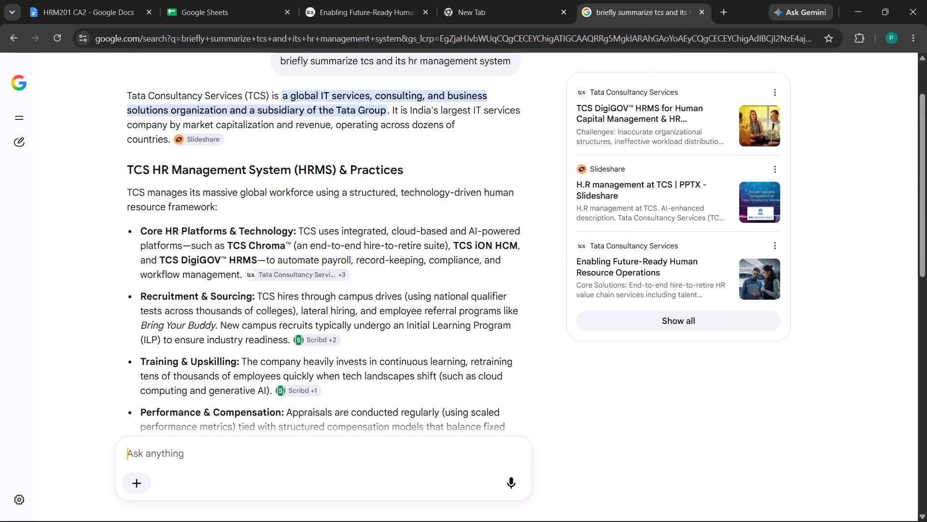
pyautogui.moveTo(125, 89); pyautogui.dragTo(128, 89)
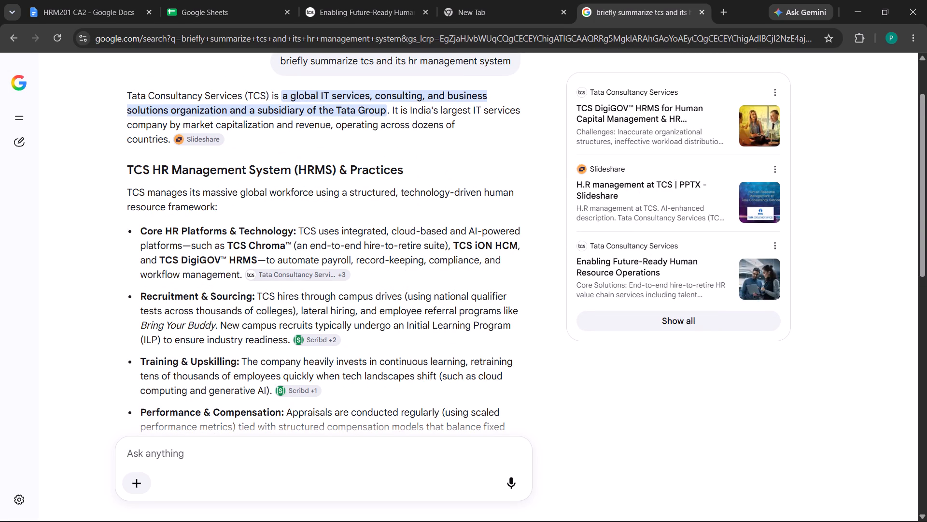
pyautogui.moveTo(128, 89); pyautogui.dragTo(173, 134)
pyautogui.rightClick(170, 113)
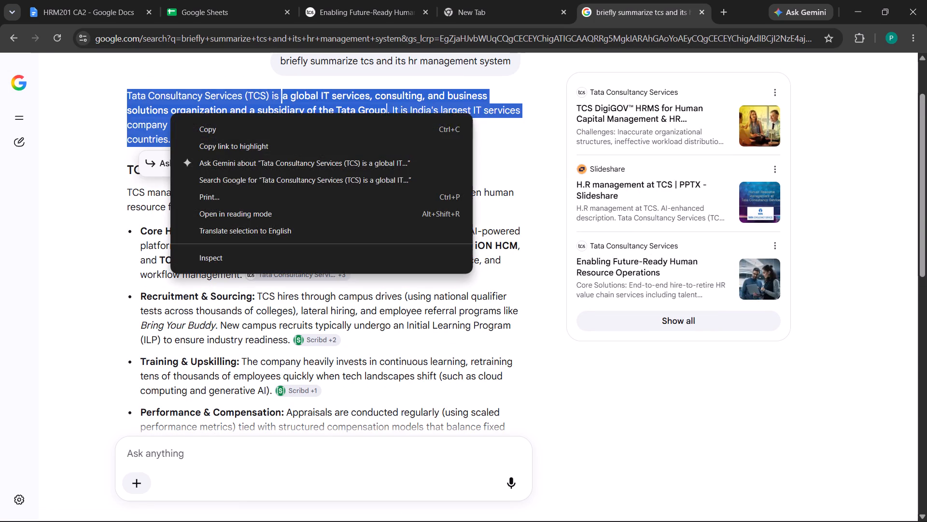
pyautogui.click(249, 131)
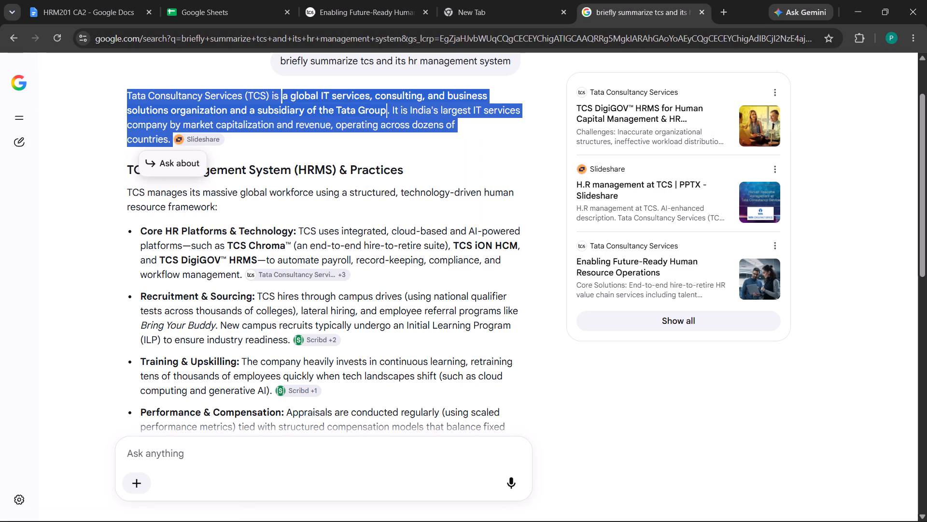
pyautogui.click(249, 131)
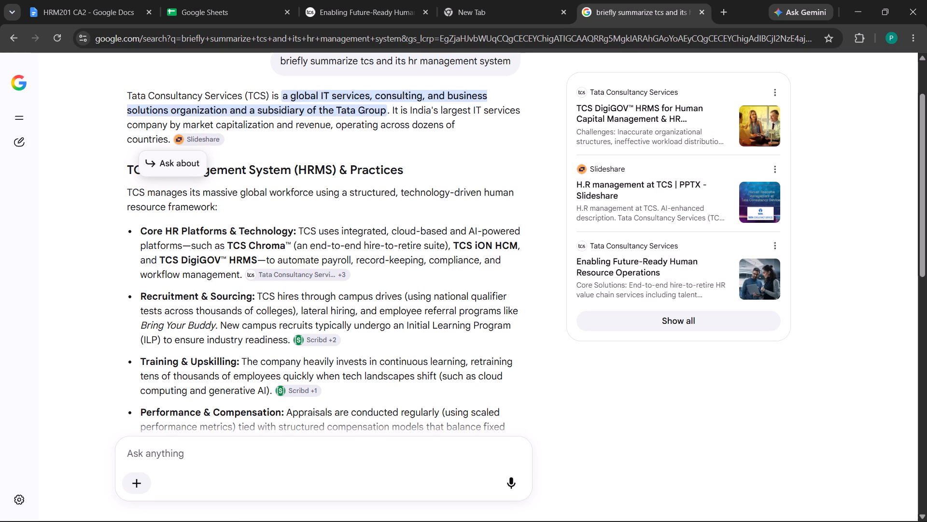
# Paste the copied TCS introduction at the top of the blank second page of the HRM201 CA2 document.
pyautogui.click(94, 0)
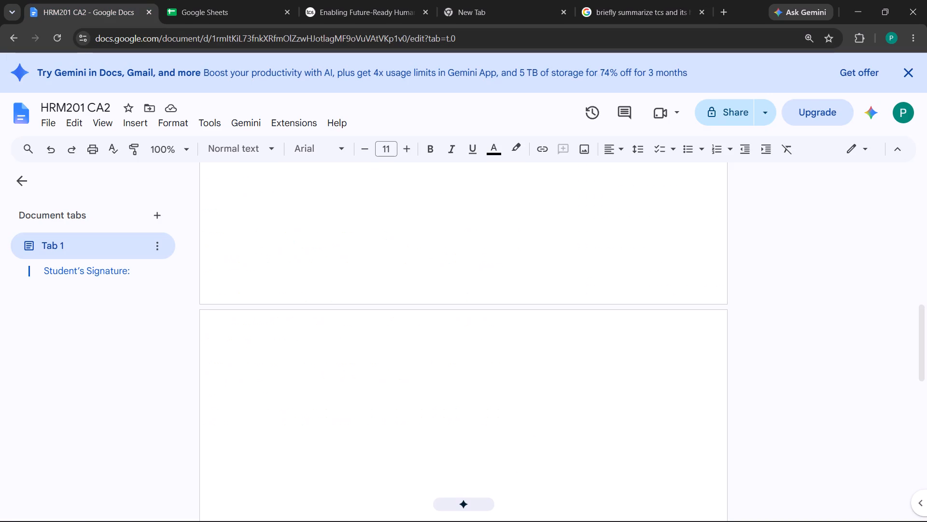
pyautogui.click(304, 350)
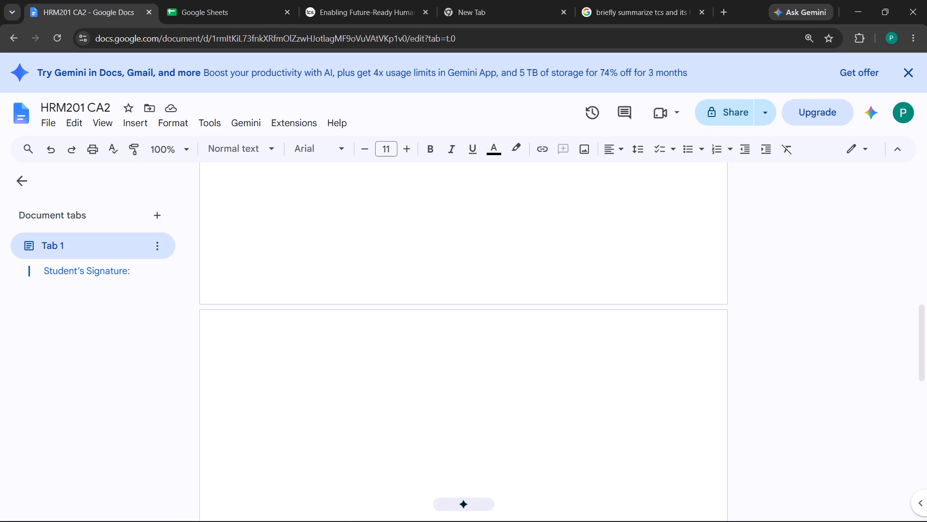
pyautogui.click(613, 0)
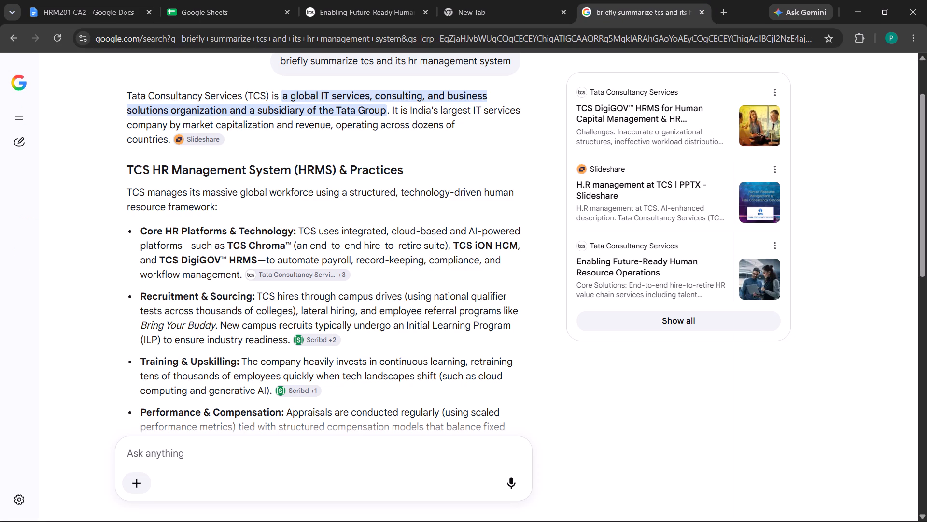
pyautogui.click(84, 0)
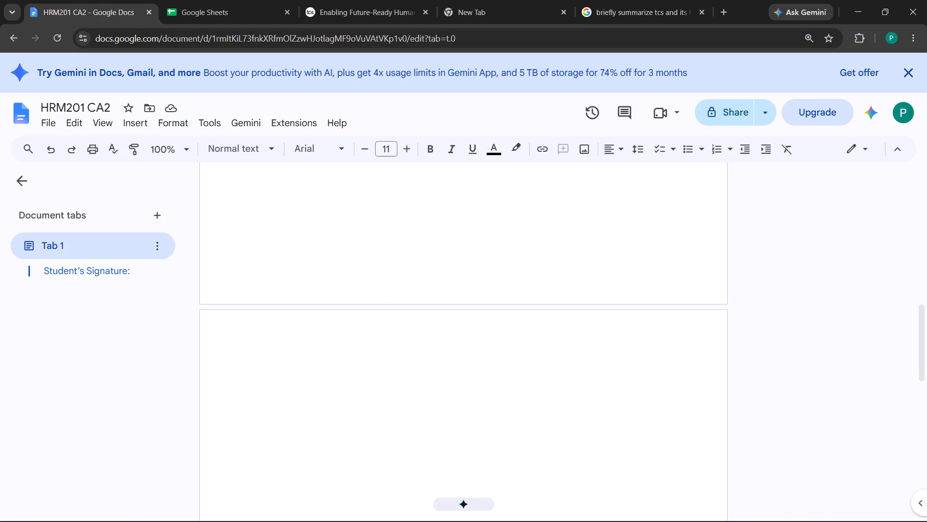
pyautogui.hotkey('ctrl', 'v')
# Delete the "[1]" citation link at the end of the pasted TCS introduction.
pyautogui.scroll(1, 301, 397)
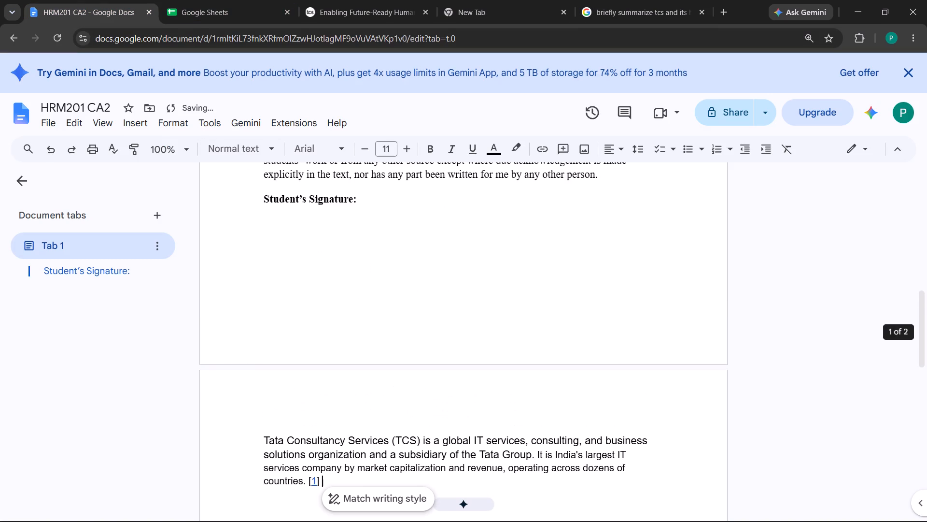
pyautogui.press('BackSpace')
pyautogui.press('BackSpace')
pyautogui.press('BackSpace')
pyautogui.press('BackSpace')
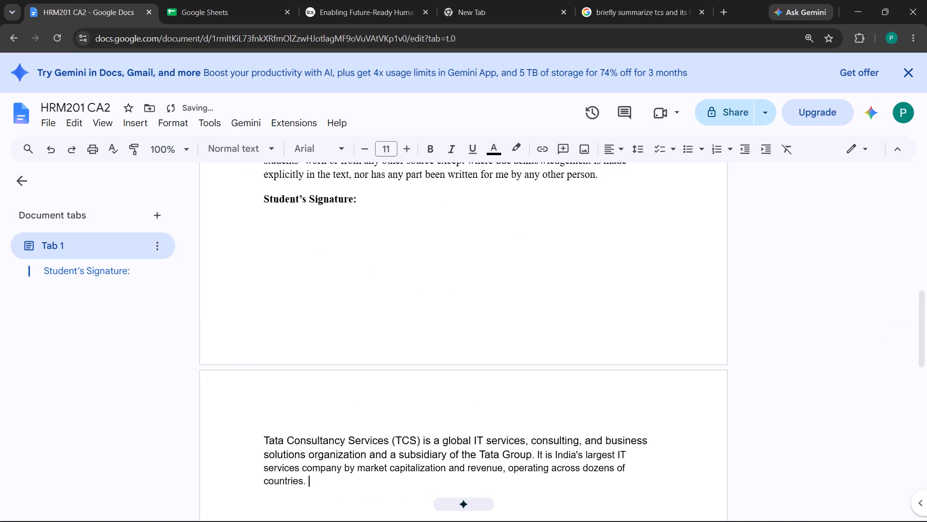
pyautogui.scroll(-2, 365, 467)
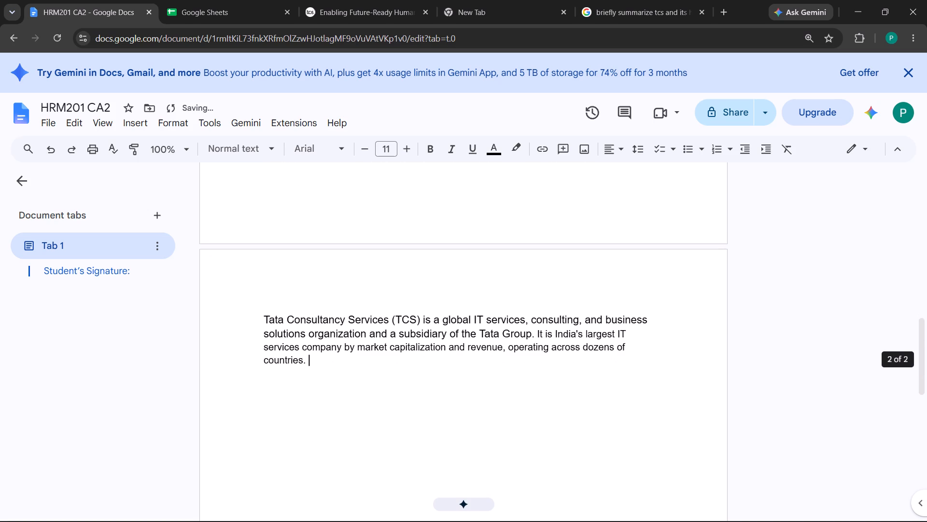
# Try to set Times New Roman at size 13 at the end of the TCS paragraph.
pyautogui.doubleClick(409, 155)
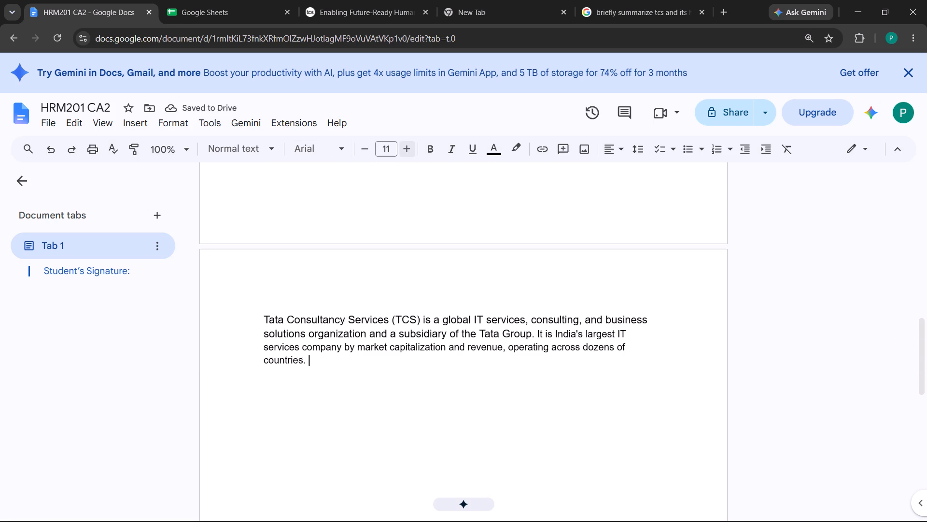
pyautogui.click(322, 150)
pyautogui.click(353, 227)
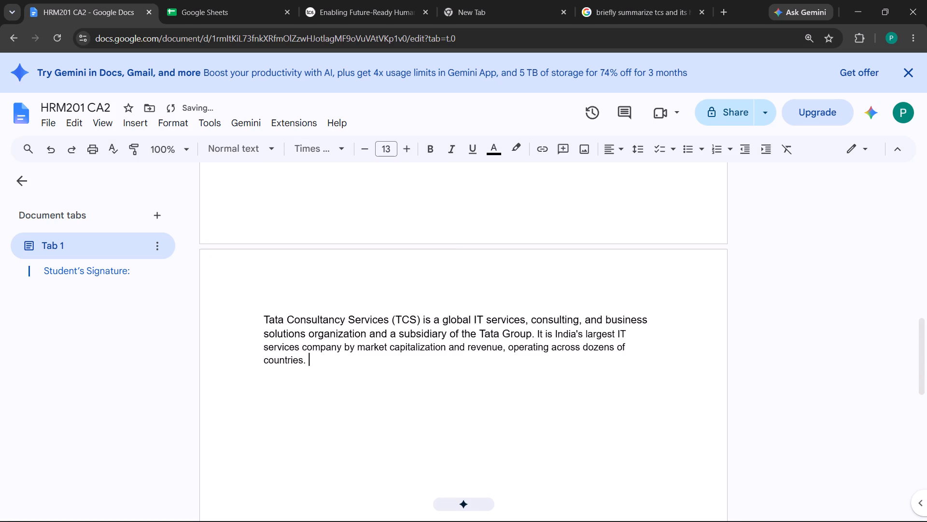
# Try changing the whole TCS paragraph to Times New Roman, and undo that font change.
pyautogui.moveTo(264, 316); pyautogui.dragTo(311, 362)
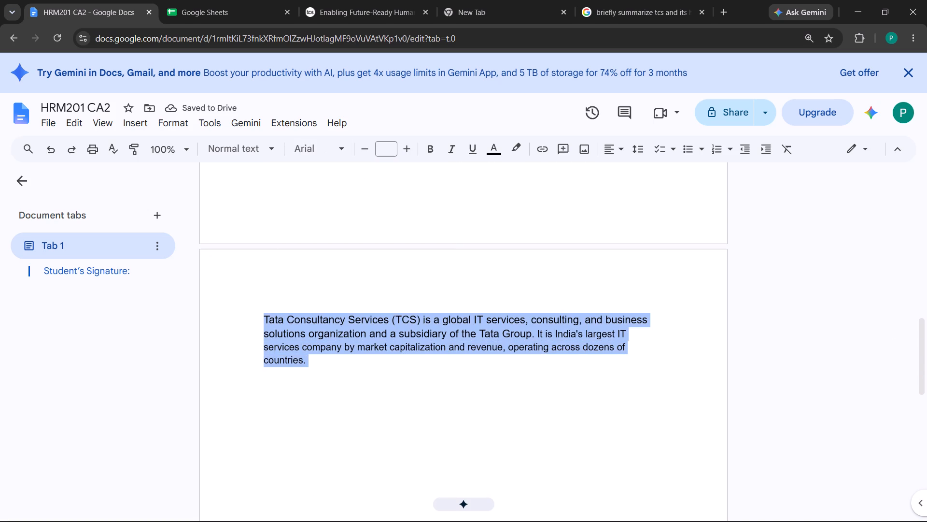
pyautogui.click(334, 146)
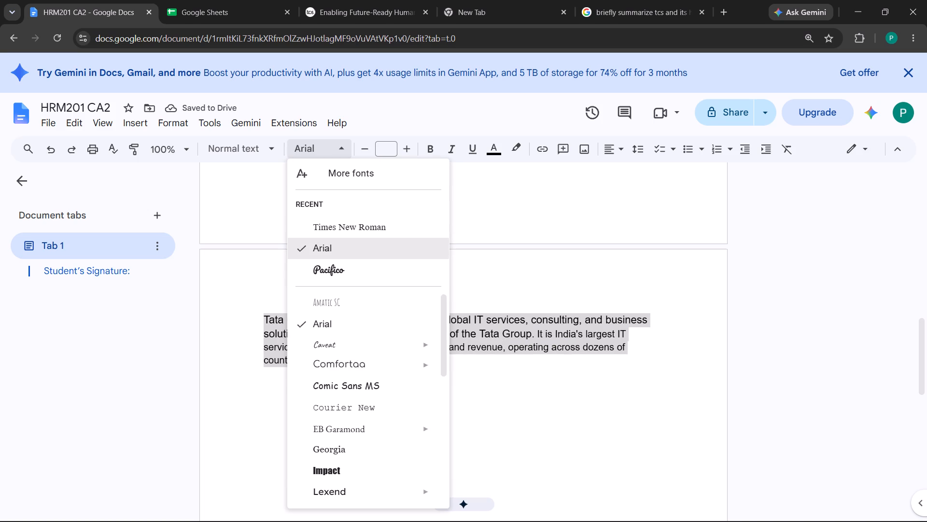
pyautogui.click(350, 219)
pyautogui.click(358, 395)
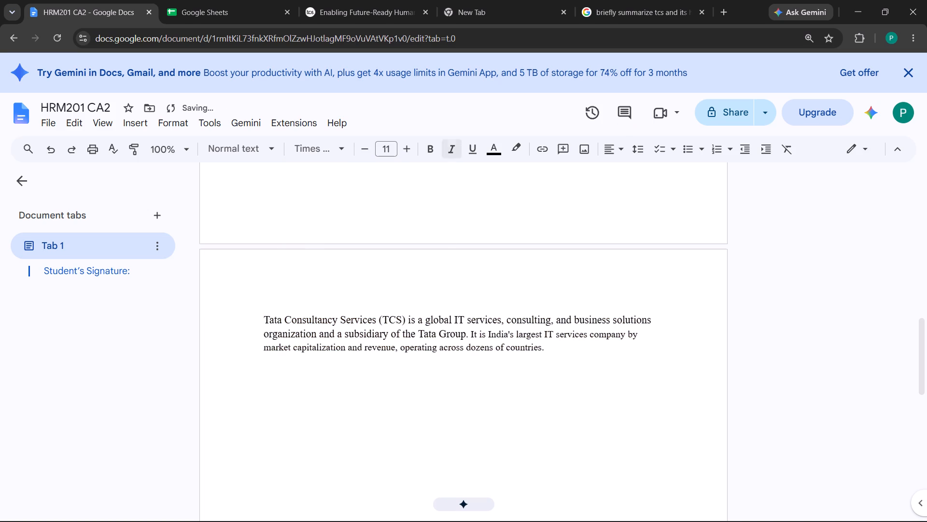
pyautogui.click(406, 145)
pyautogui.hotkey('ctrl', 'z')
# Set the whole TCS paragraph in Times New Roman and increase its font size by one point.
pyautogui.click(340, 136)
pyautogui.click(340, 148)
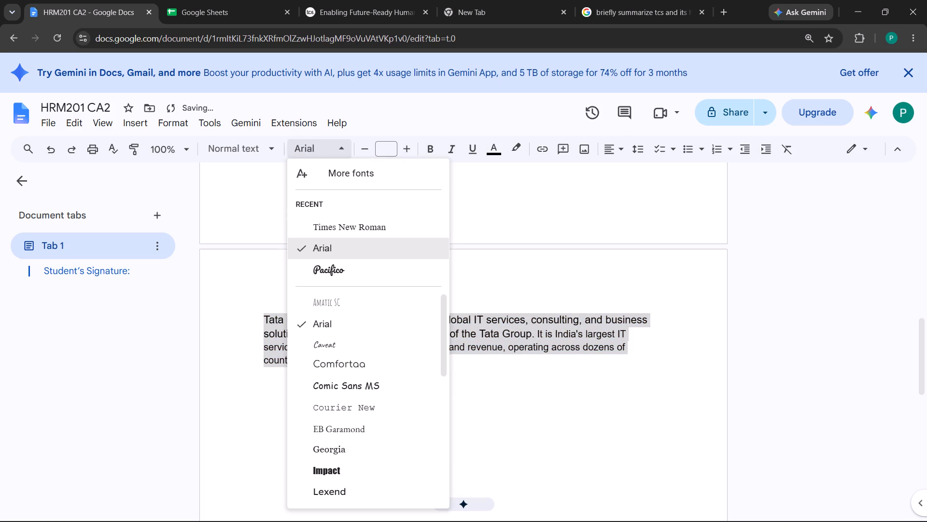
pyautogui.click(345, 229)
pyautogui.click(405, 146)
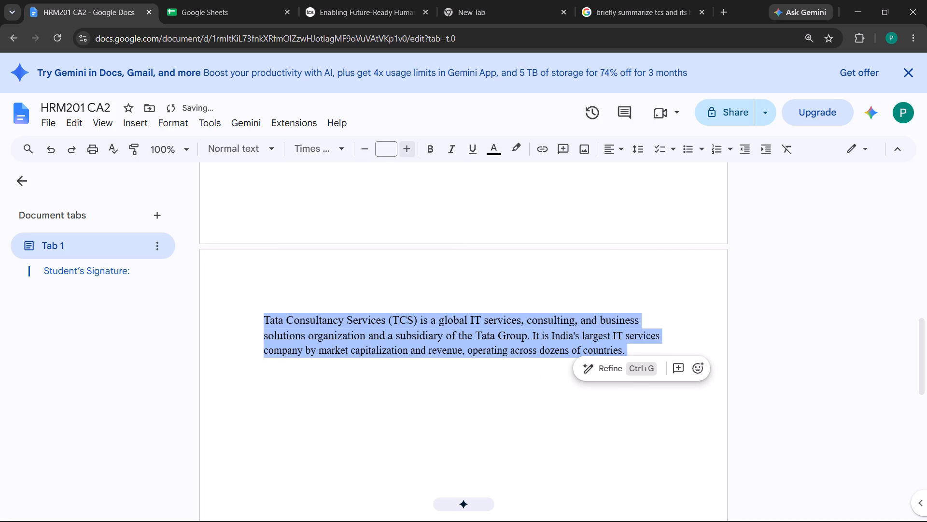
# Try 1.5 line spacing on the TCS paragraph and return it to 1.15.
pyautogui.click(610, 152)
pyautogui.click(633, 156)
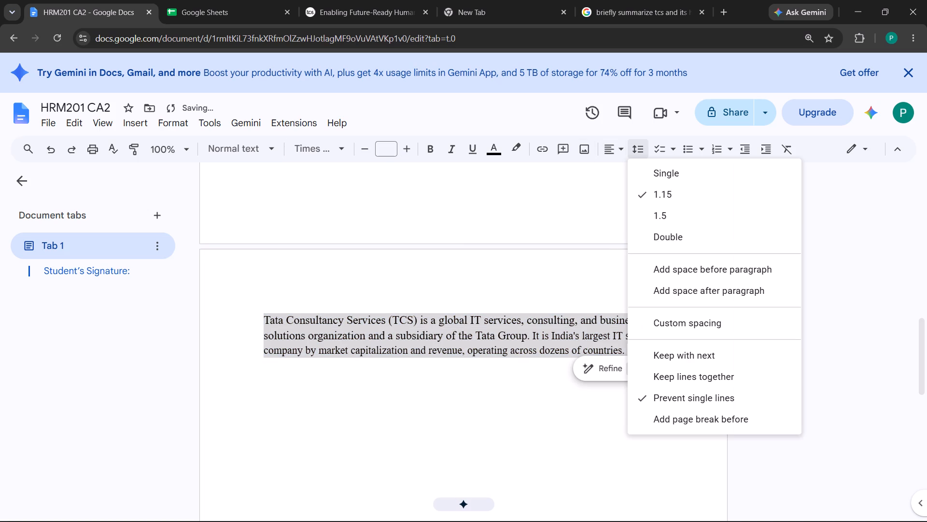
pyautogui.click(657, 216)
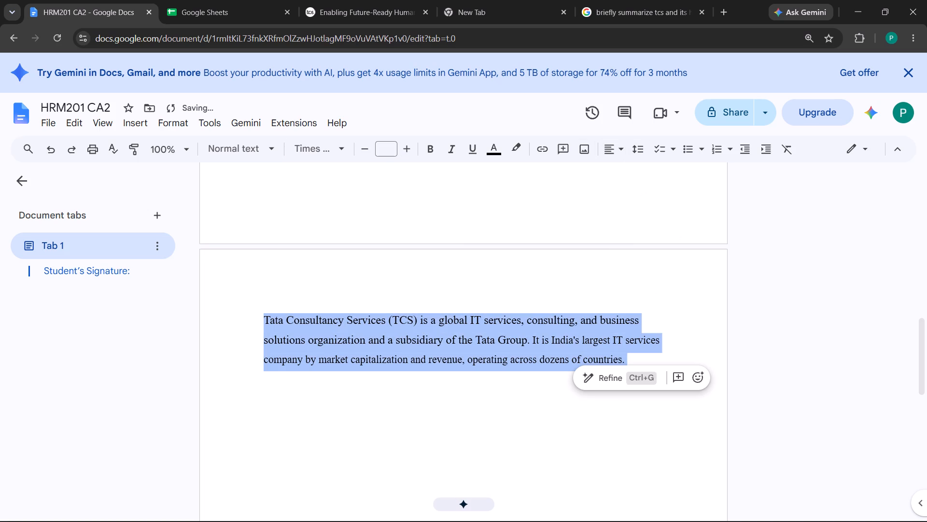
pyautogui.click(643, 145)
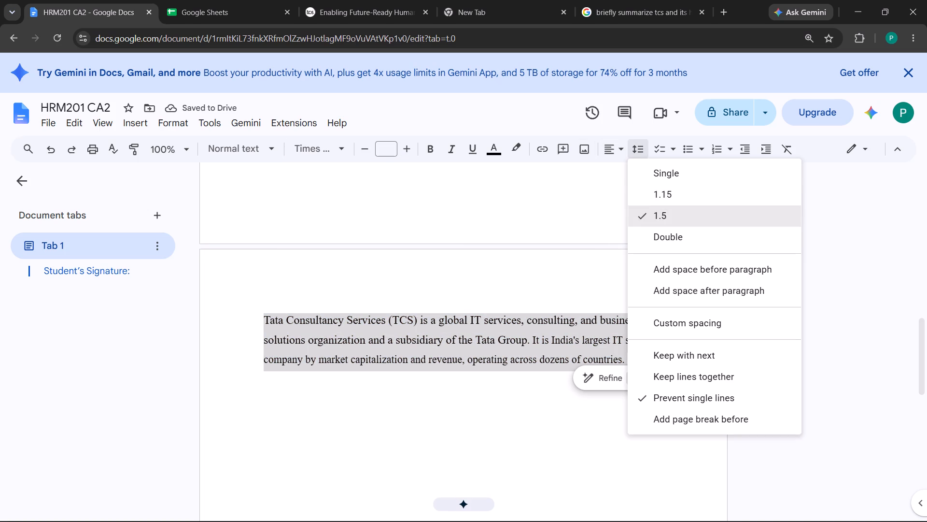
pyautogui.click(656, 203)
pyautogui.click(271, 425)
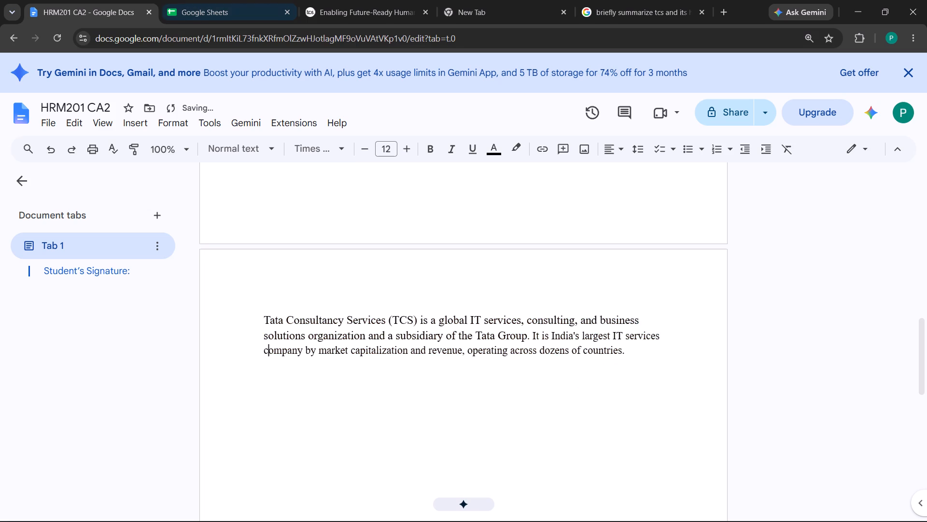
# Justify the TCS paragraph.
pyautogui.click(634, 152)
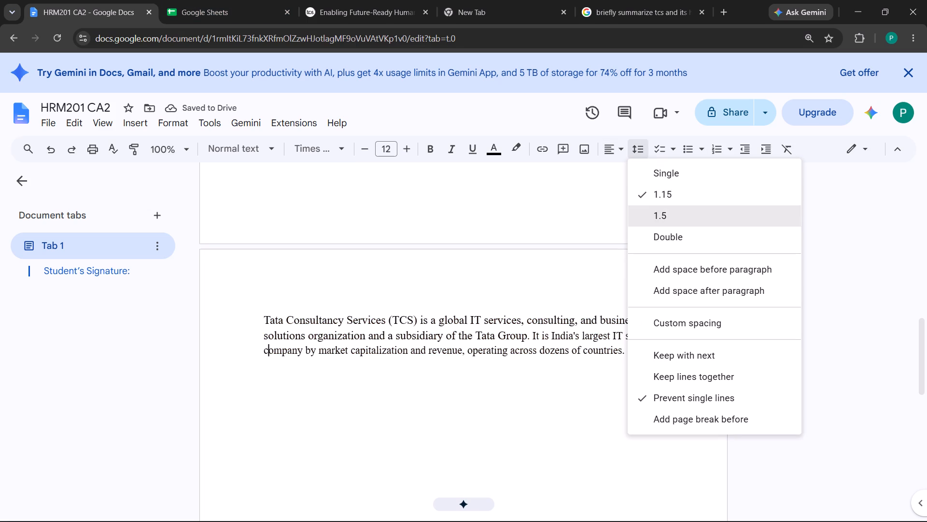
pyautogui.click(618, 147)
pyautogui.click(663, 170)
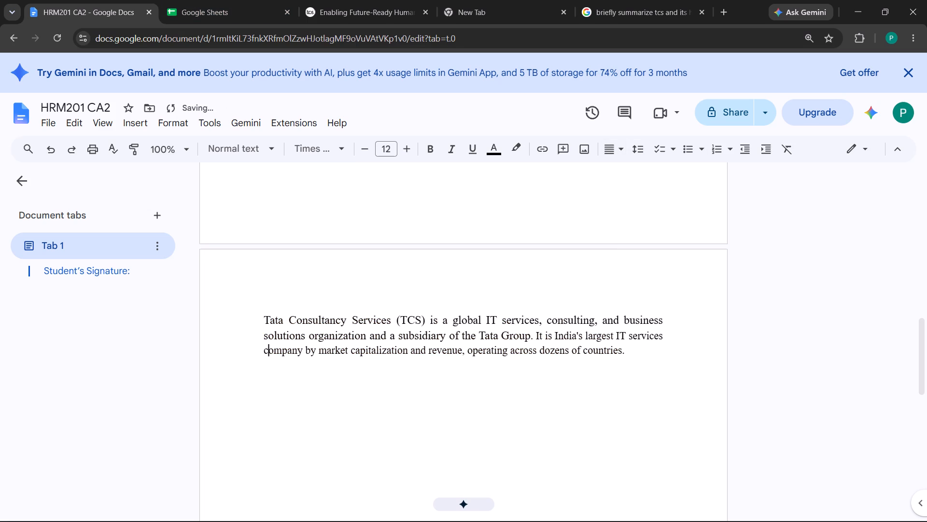
pyautogui.click(793, 305)
# Copy the phrase "Tata Consultancy Services (TCS)" from the start of the TCS paragraph.
pyautogui.scroll(-1, 257, 313)
pyautogui.scroll(3, 257, 313)
pyautogui.scroll(-1, 255, 330)
pyautogui.moveTo(259, 383); pyautogui.dragTo(289, 379)
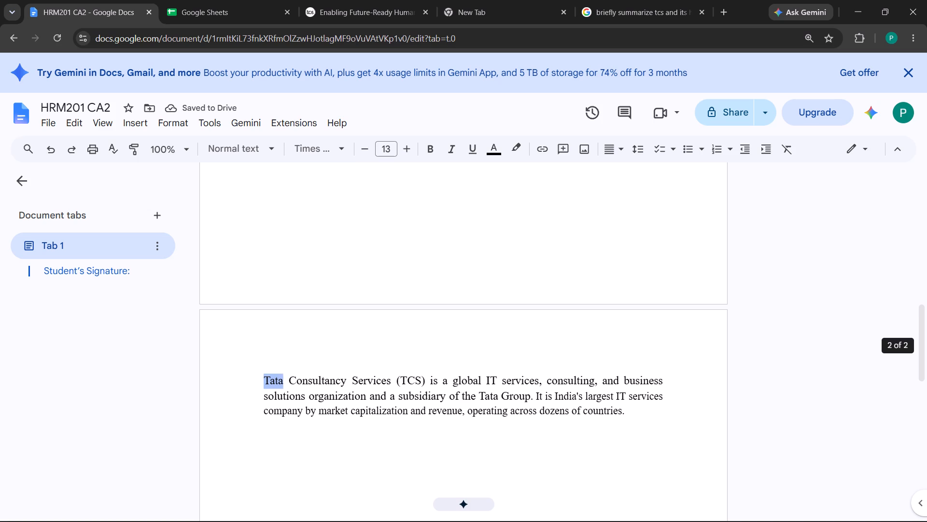
pyautogui.moveTo(289, 379); pyautogui.dragTo(426, 378)
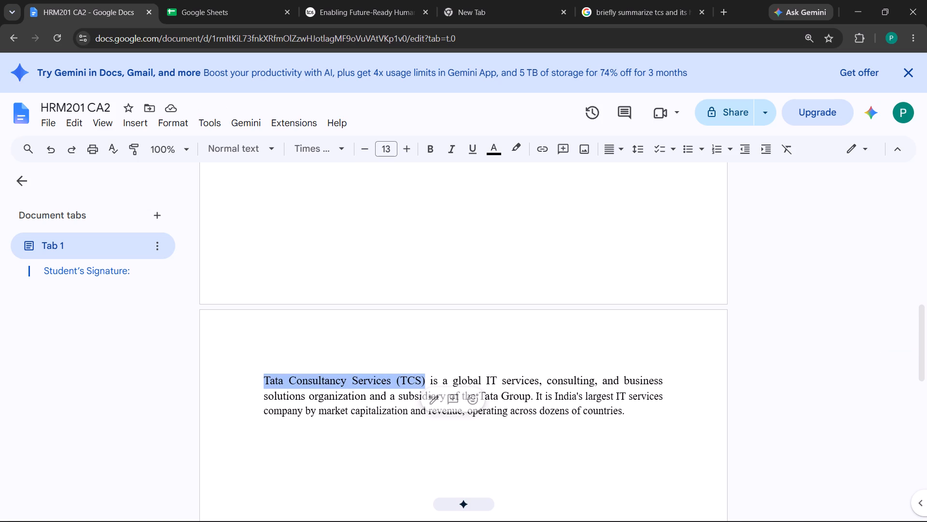
pyautogui.click(413, 379)
pyautogui.moveTo(424, 379); pyautogui.dragTo(340, 364)
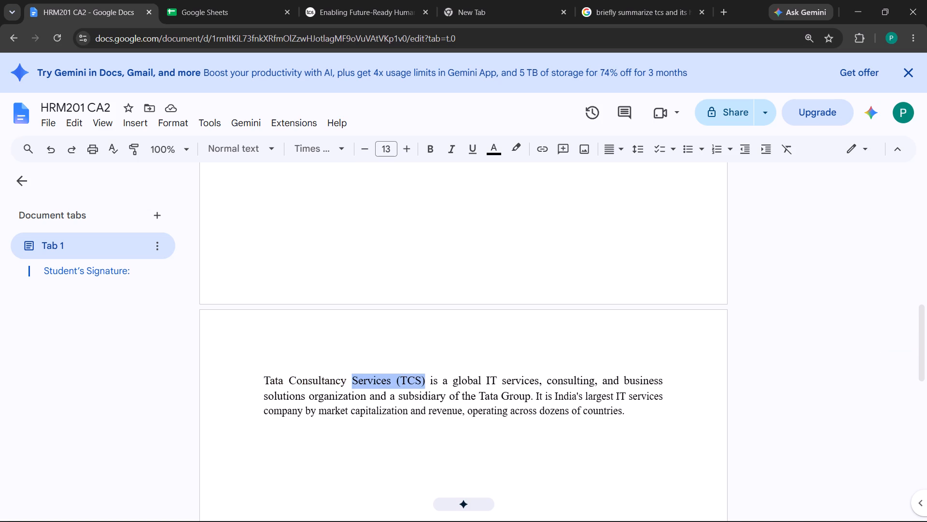
pyautogui.moveTo(340, 364); pyautogui.dragTo(267, 381)
pyautogui.rightClick(272, 378)
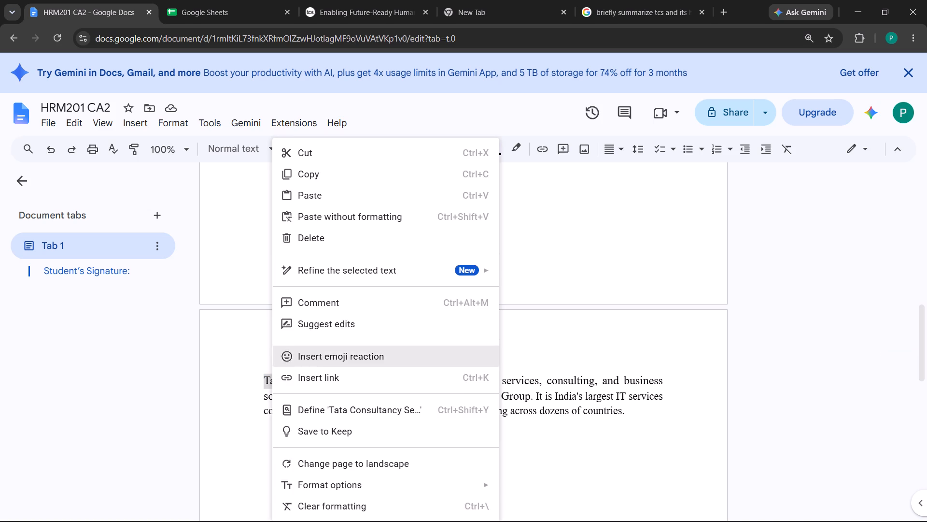
pyautogui.click(339, 183)
pyautogui.click(304, 355)
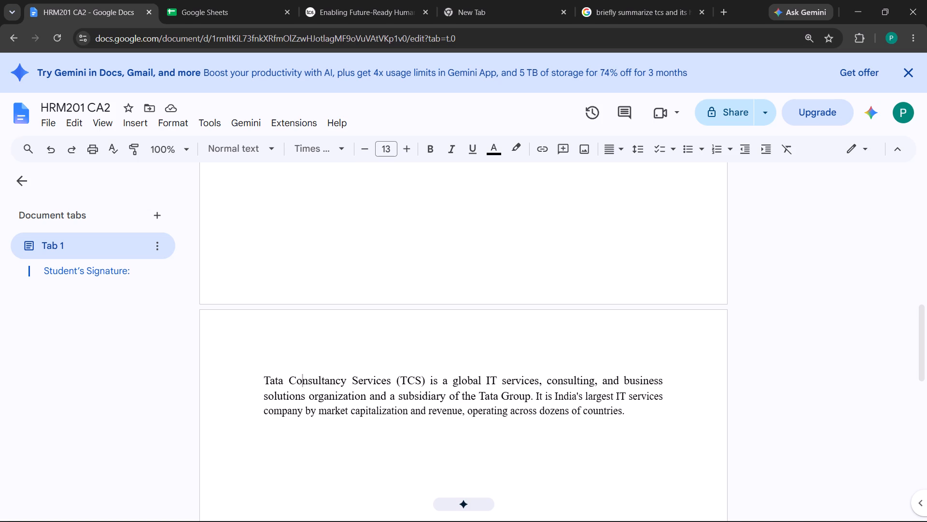
# Insert a new line above the TCS paragraph and paste "Tata Consultancy Services (TCS)" there as its heading.
pyautogui.click(257, 372)
pyautogui.press('Return')
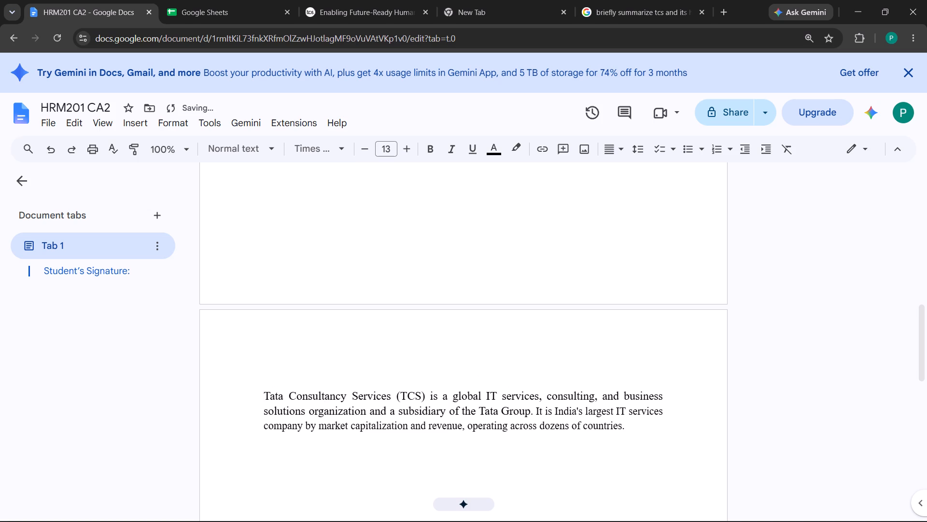
pyautogui.press('Up')
pyautogui.hotkey('ctrl', 'c')
pyautogui.hotkey('ctrl', 'v')
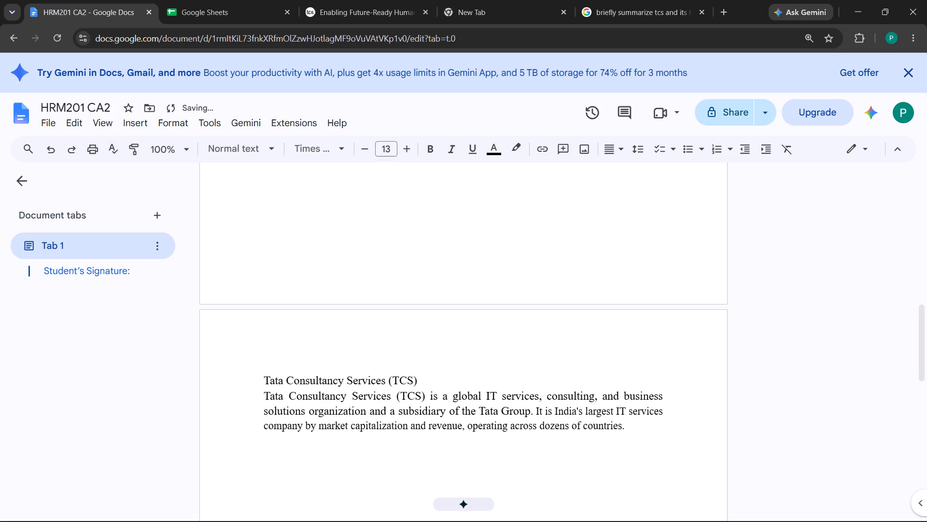
# Set the font size of the "Tata Consultancy Services (TCS)" heading line to 14.
pyautogui.tripleClick(281, 377)
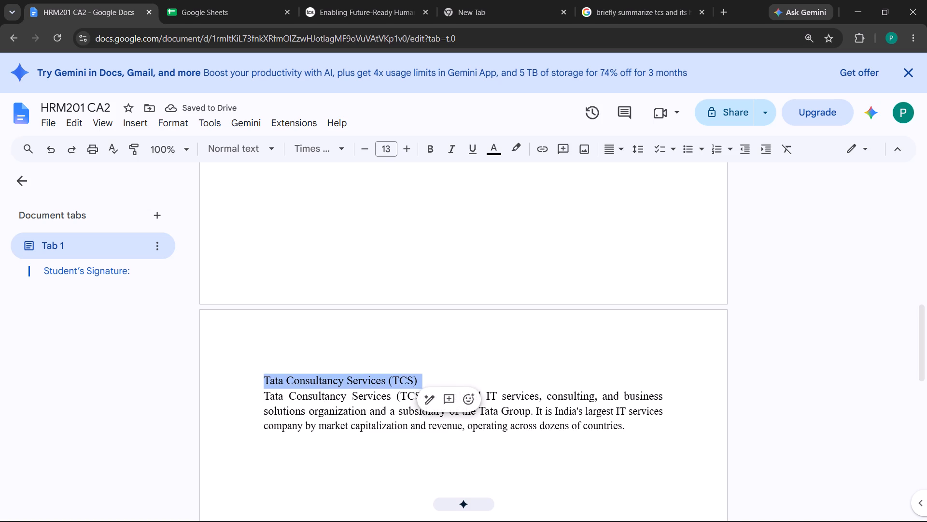
pyautogui.click(409, 149)
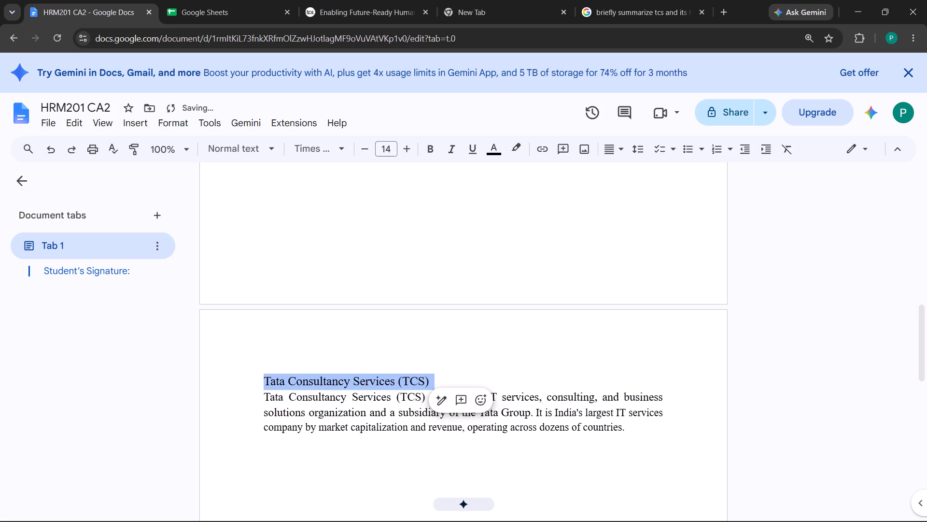
# Set the opening phrase "Tata Consultancy Services (TCS)" of the paragraph below the heading to font size 12.
pyautogui.click(361, 393)
pyautogui.moveTo(261, 395); pyautogui.dragTo(299, 402)
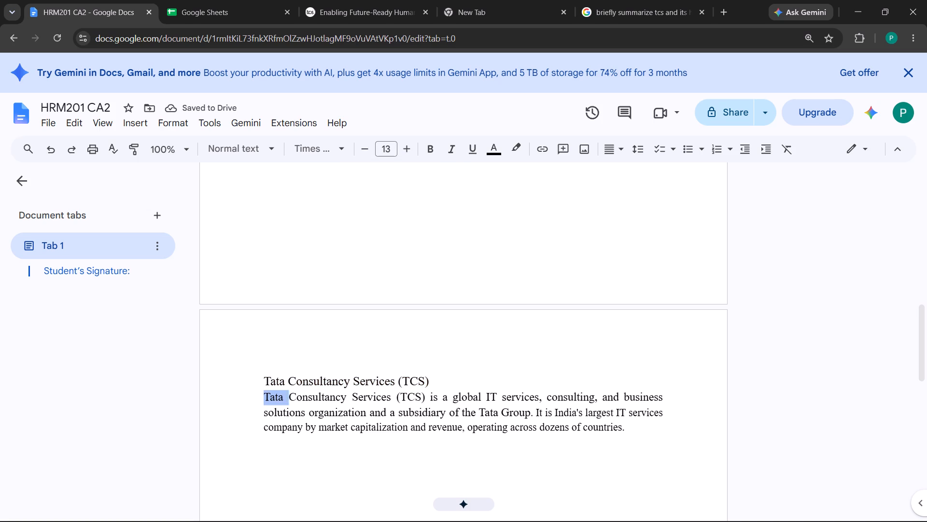
pyautogui.moveTo(299, 402); pyautogui.dragTo(419, 411)
pyautogui.moveTo(432, 395); pyautogui.dragTo(425, 395)
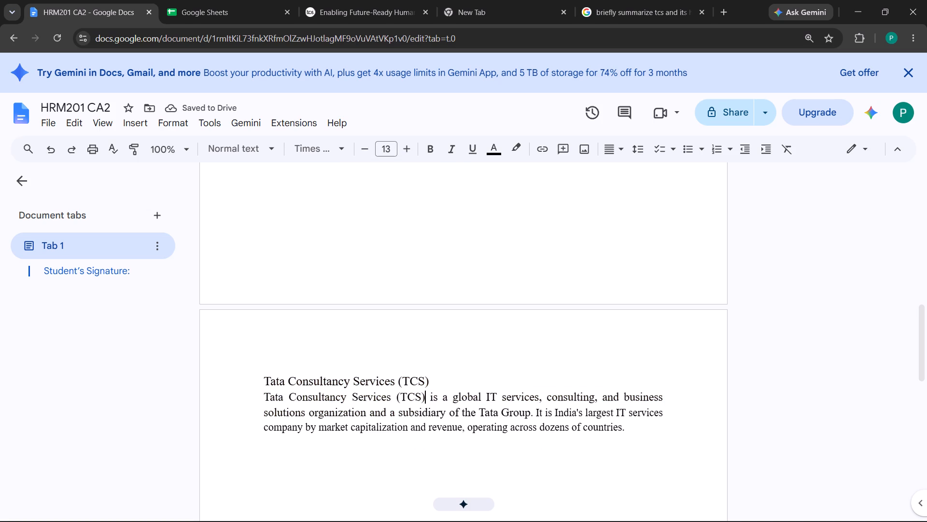
pyautogui.click(425, 395)
pyautogui.moveTo(422, 394); pyautogui.dragTo(310, 393)
pyautogui.doubleClick(270, 396)
pyautogui.moveTo(270, 396); pyautogui.dragTo(269, 396)
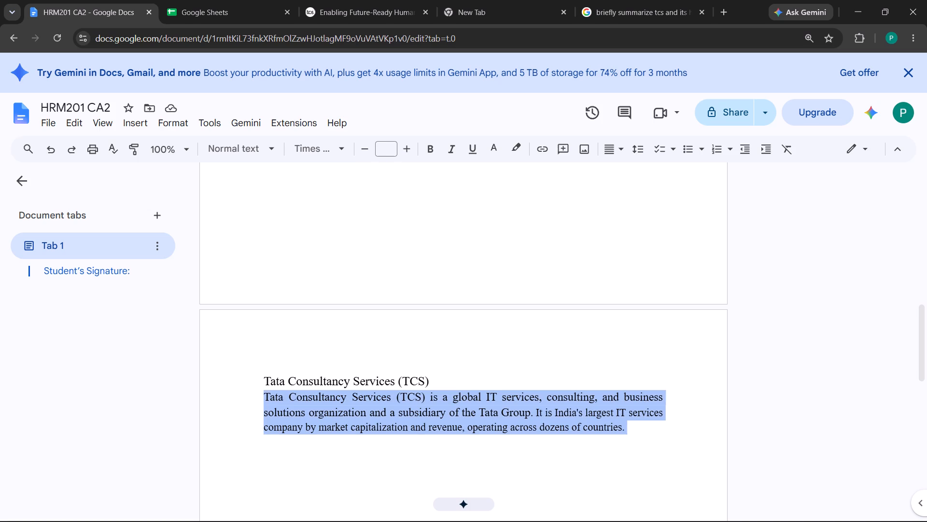
pyautogui.moveTo(269, 396); pyautogui.dragTo(280, 396)
pyautogui.click(280, 396)
pyautogui.click(275, 396)
pyautogui.moveTo(275, 396); pyautogui.dragTo(411, 400)
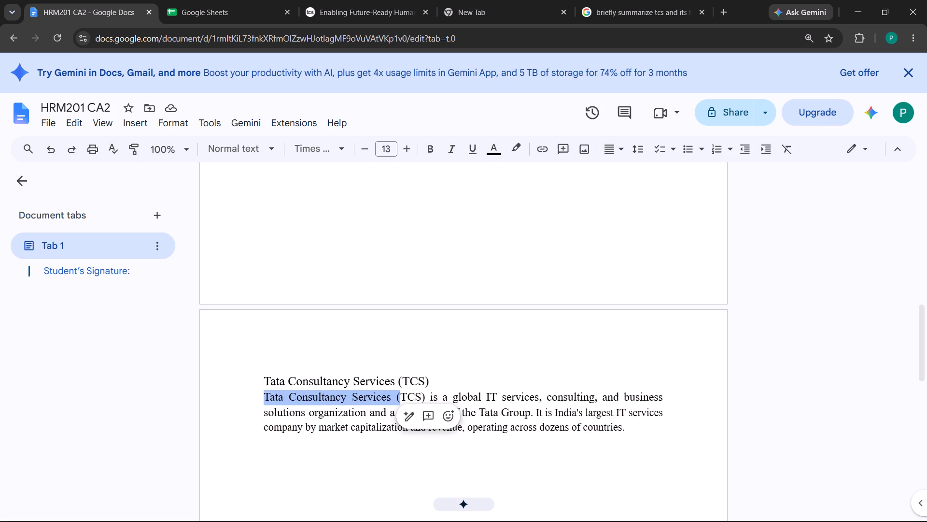
pyautogui.moveTo(411, 400); pyautogui.dragTo(425, 399)
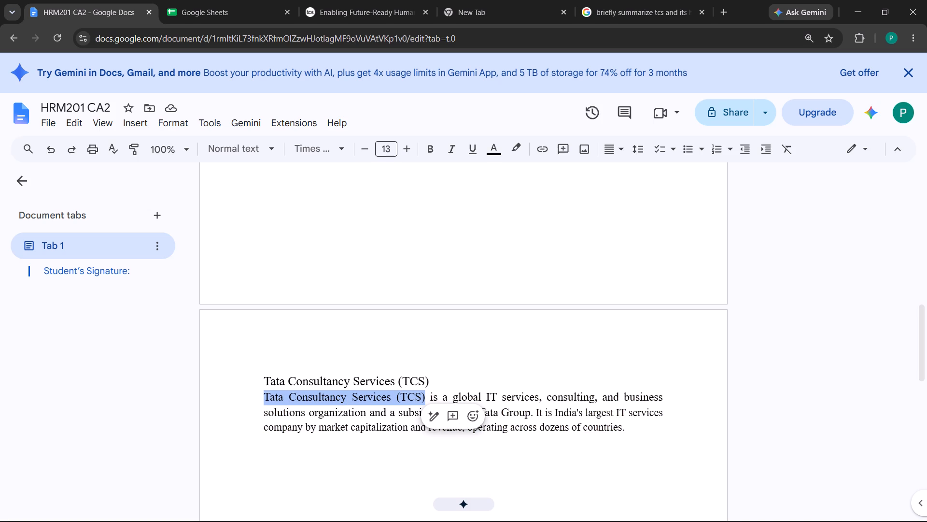
pyautogui.click(364, 149)
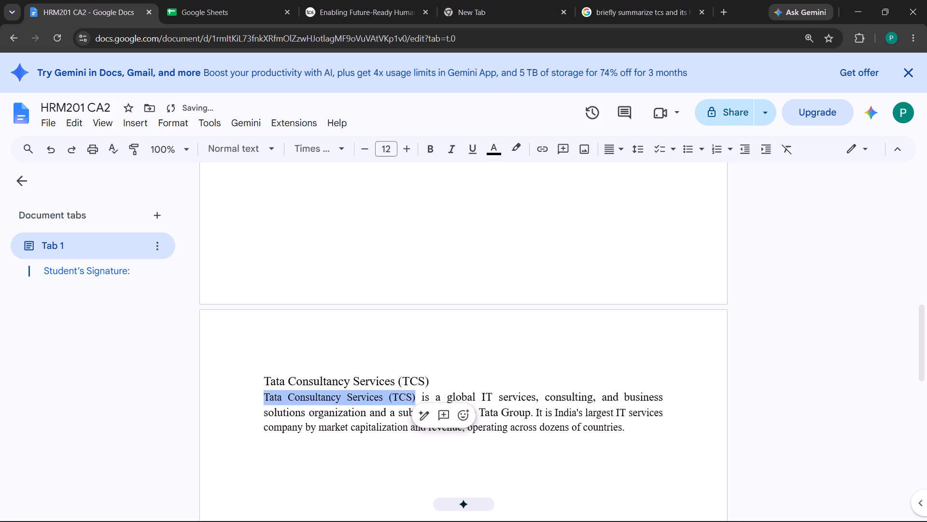
# Set the rest of the TCS paragraph, from "is a global IT services" to "dozens of countries.", to font size 12.
pyautogui.click(437, 392)
pyautogui.moveTo(420, 398); pyautogui.dragTo(479, 429)
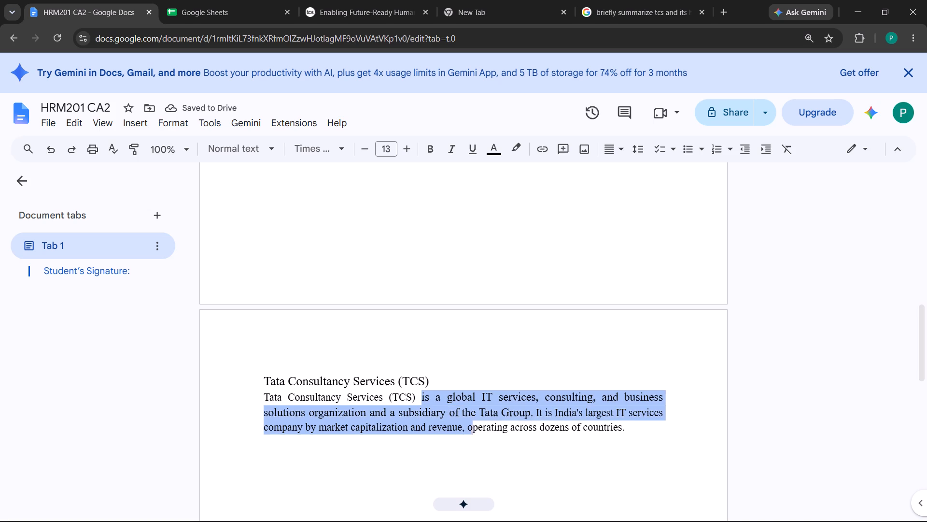
pyautogui.moveTo(479, 429); pyautogui.dragTo(625, 433)
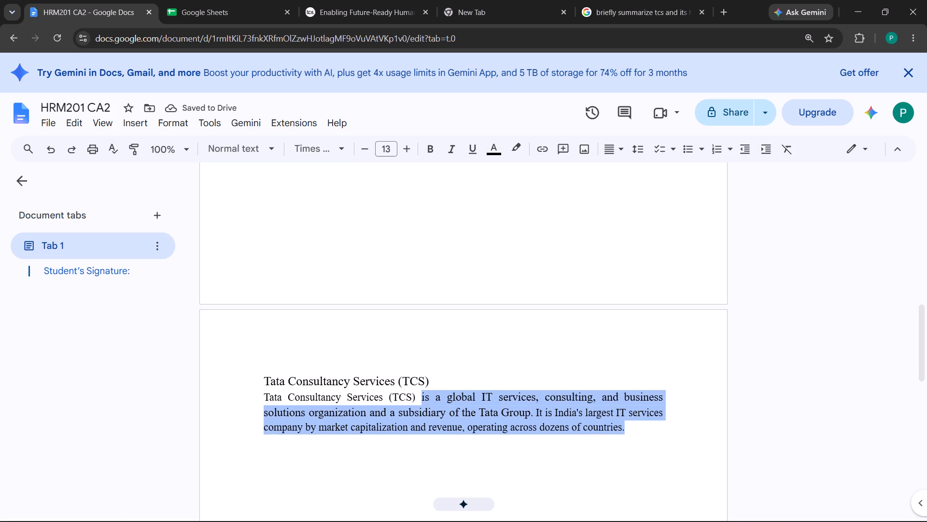
pyautogui.moveTo(625, 433); pyautogui.dragTo(624, 433)
pyautogui.click(380, 150)
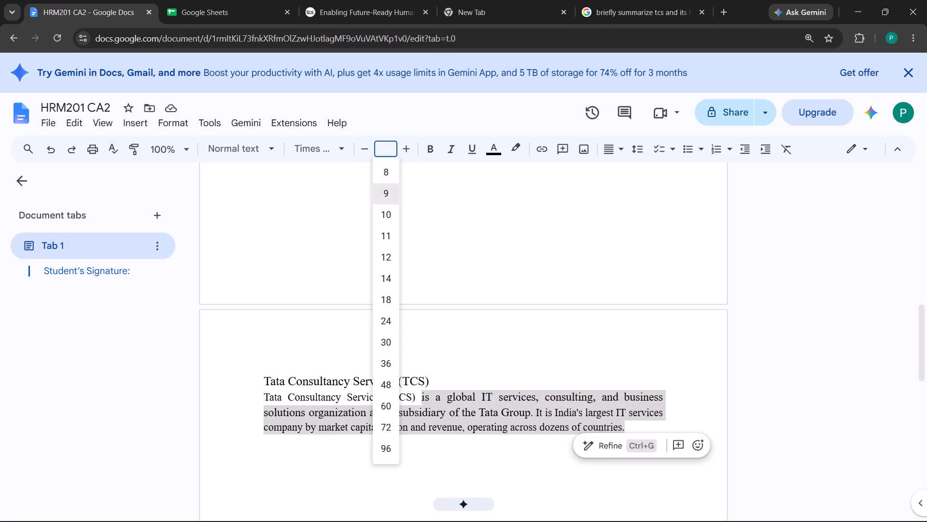
pyautogui.click(390, 252)
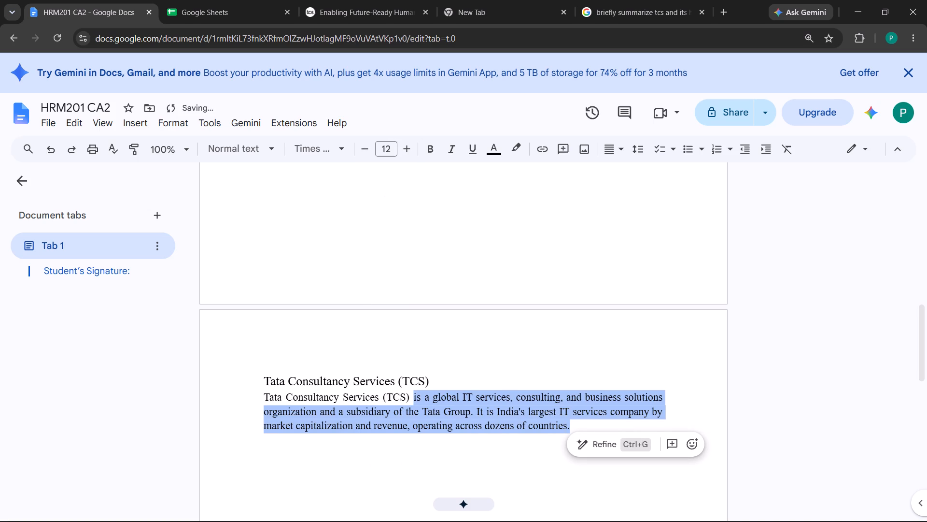
# Make the "Tata Consultancy Services (TCS)" heading line bold and centre it above the introduction paragraph.
pyautogui.click(480, 279)
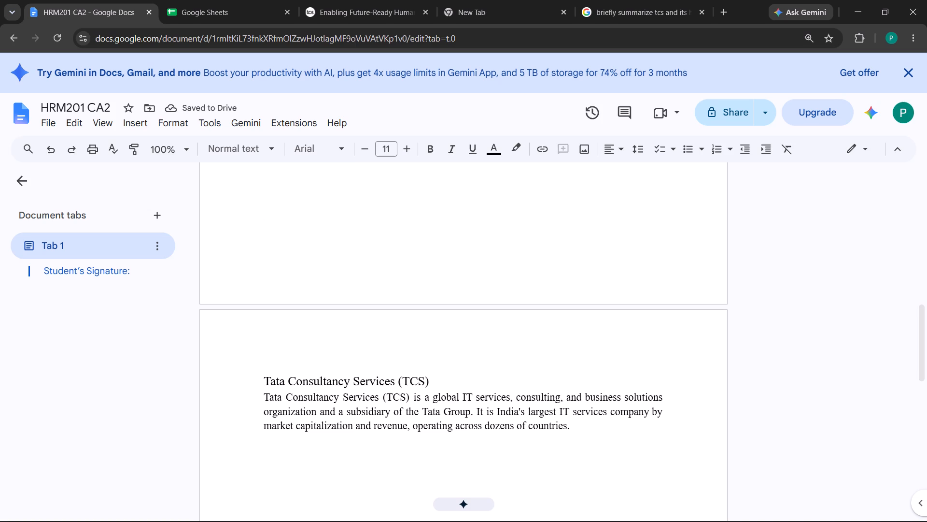
pyautogui.moveTo(427, 377); pyautogui.dragTo(224, 374)
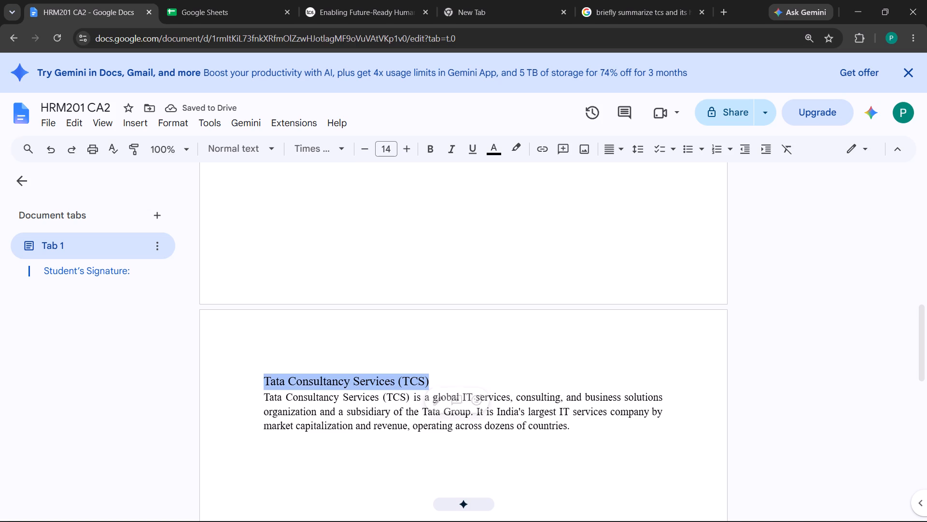
pyautogui.click(426, 151)
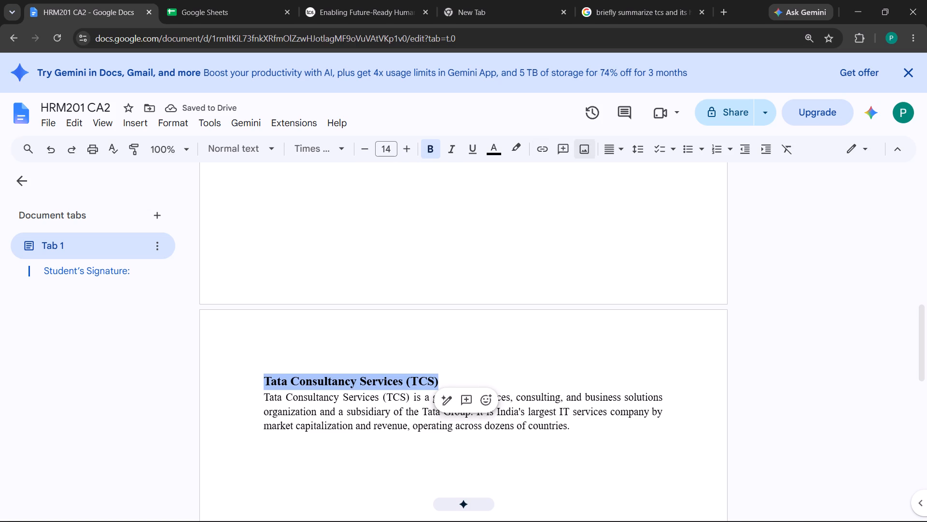
pyautogui.click(618, 151)
pyautogui.click(633, 173)
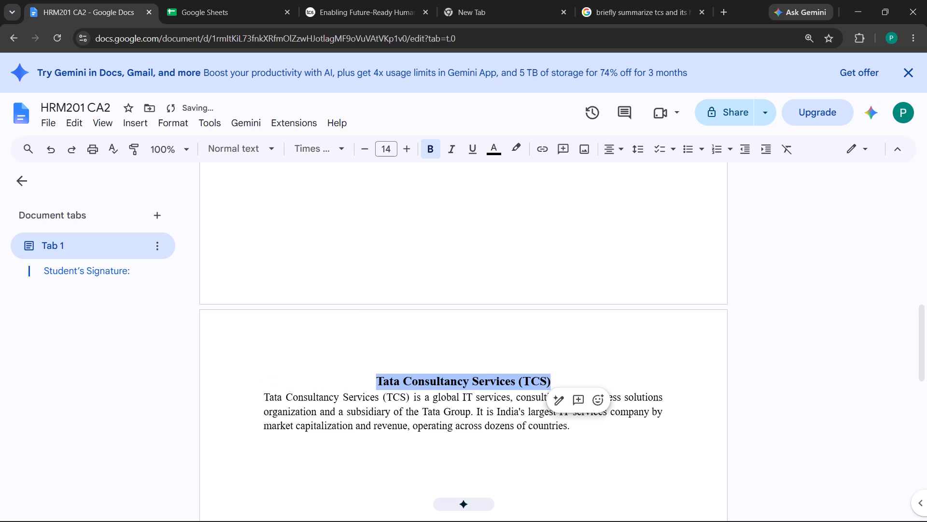
pyautogui.click(491, 324)
pyautogui.scroll(-2, 667, 326)
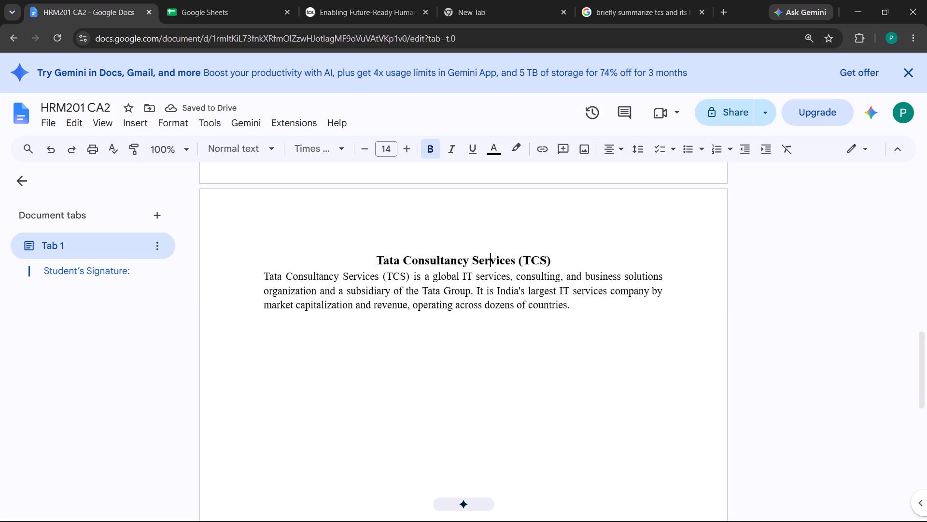
pyautogui.click(810, 311)
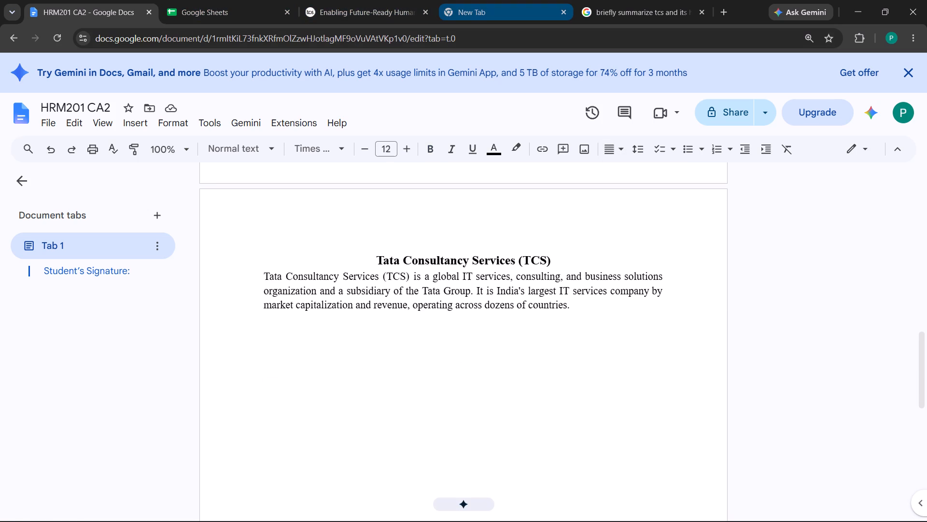
# In the Google search answer, copy the text from the heading "TCS HR Management System (HRMS) & Practices" through its last bullet.
pyautogui.click(668, 0)
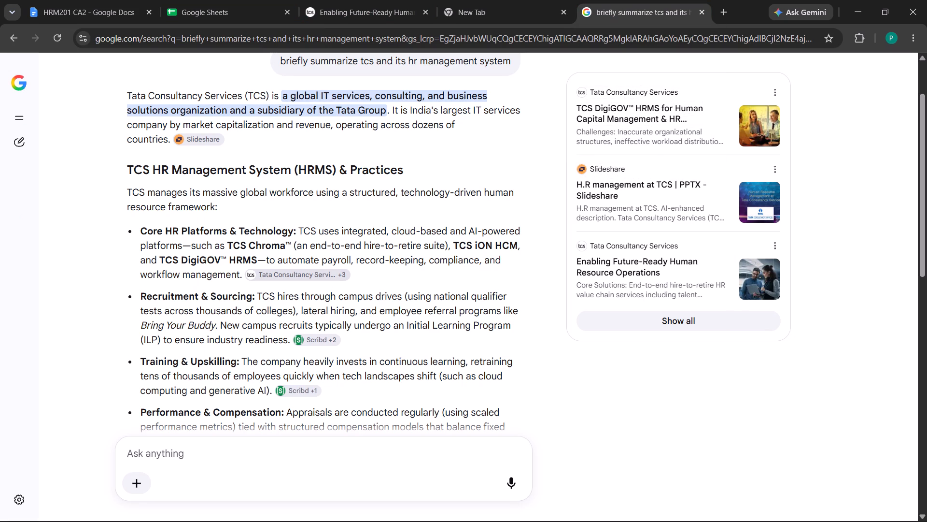
pyautogui.moveTo(127, 168); pyautogui.dragTo(316, 384)
pyautogui.click(316, 384)
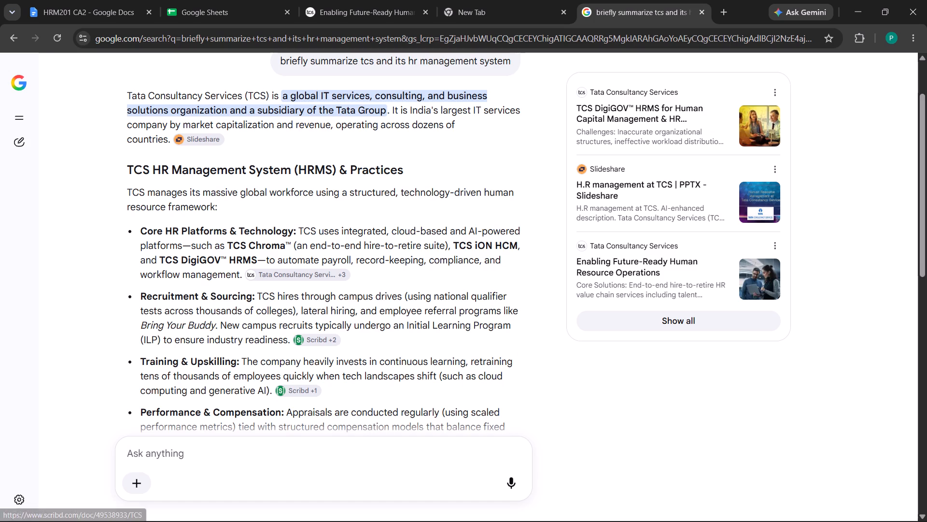
pyautogui.scroll(-3, 316, 384)
pyautogui.moveTo(366, 321); pyautogui.dragTo(211, 52)
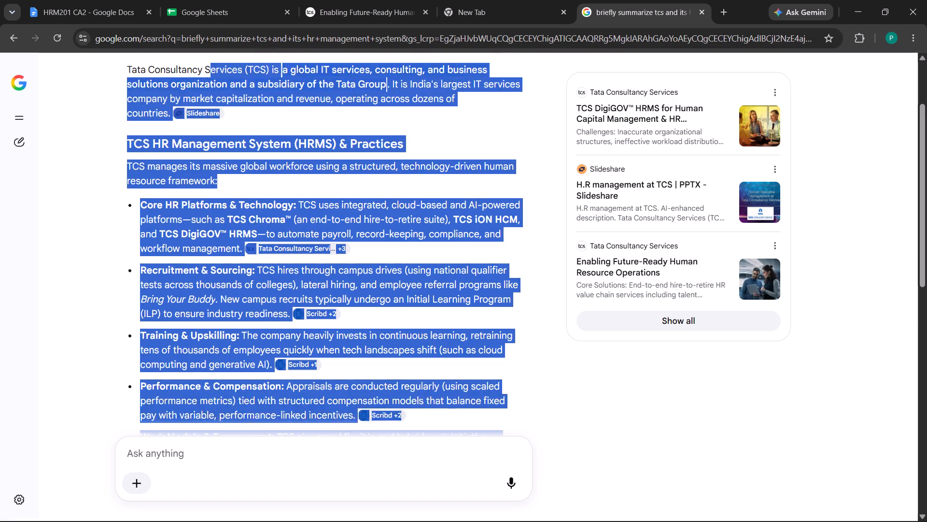
pyautogui.moveTo(211, 52); pyautogui.dragTo(125, 166)
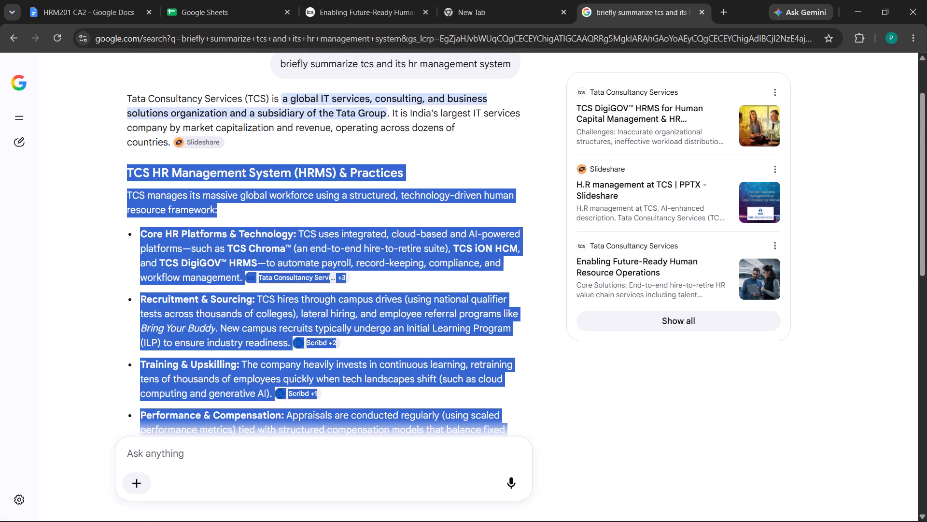
pyautogui.rightClick(139, 174)
pyautogui.click(192, 188)
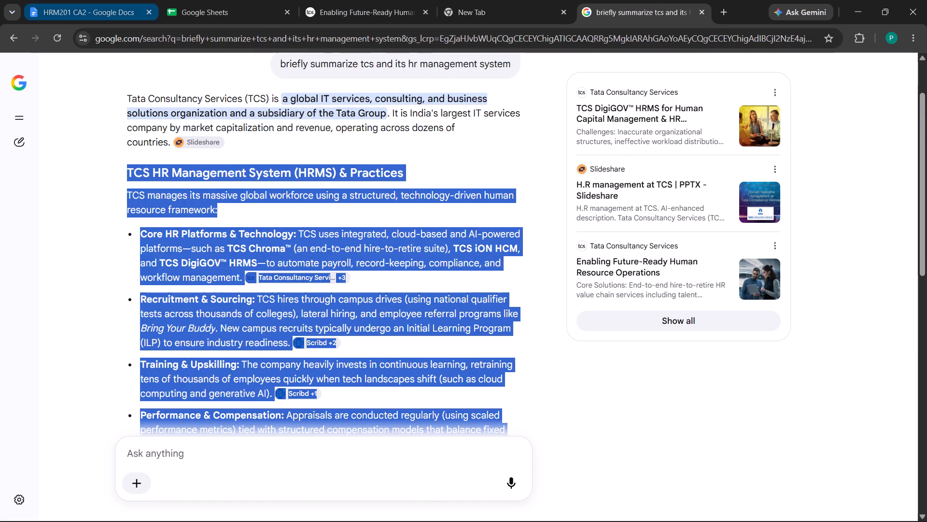
# Paste the copied HR management section on a new line below the TCS paragraph in the HRM201 CA2 document.
pyautogui.click(104, 0)
pyautogui.click(255, 325)
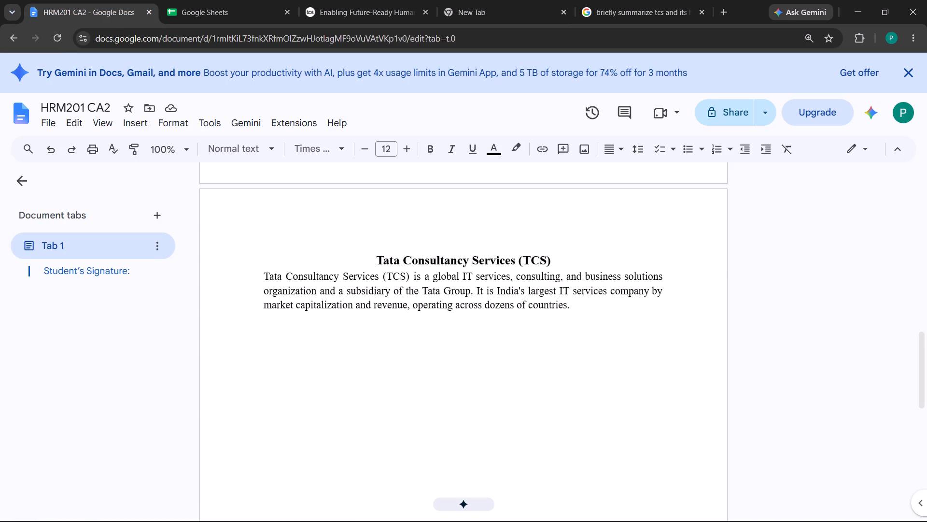
pyautogui.click(588, 310)
pyautogui.press('Return')
pyautogui.hotkey('ctrl', 'v')
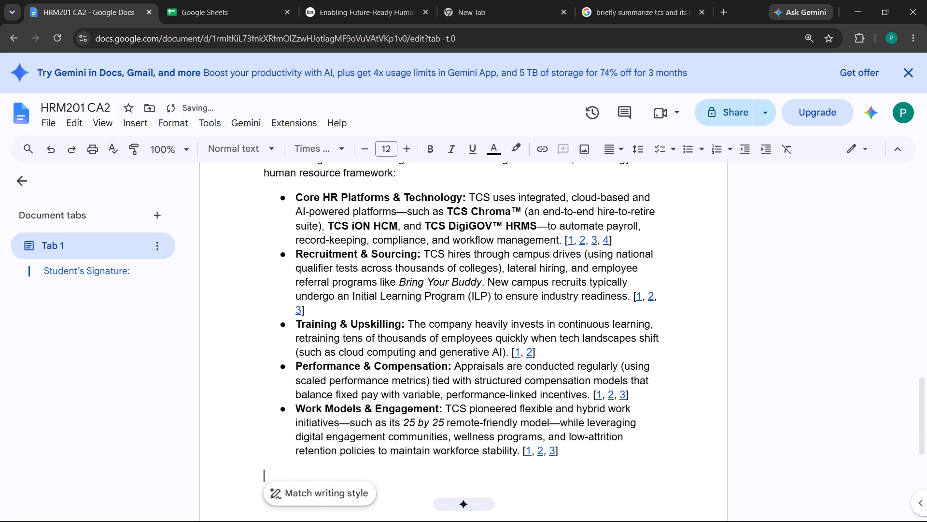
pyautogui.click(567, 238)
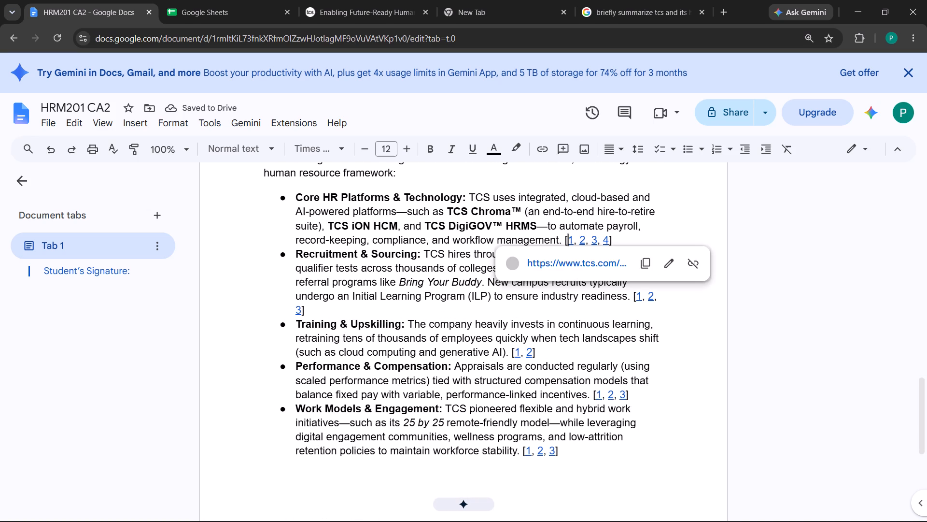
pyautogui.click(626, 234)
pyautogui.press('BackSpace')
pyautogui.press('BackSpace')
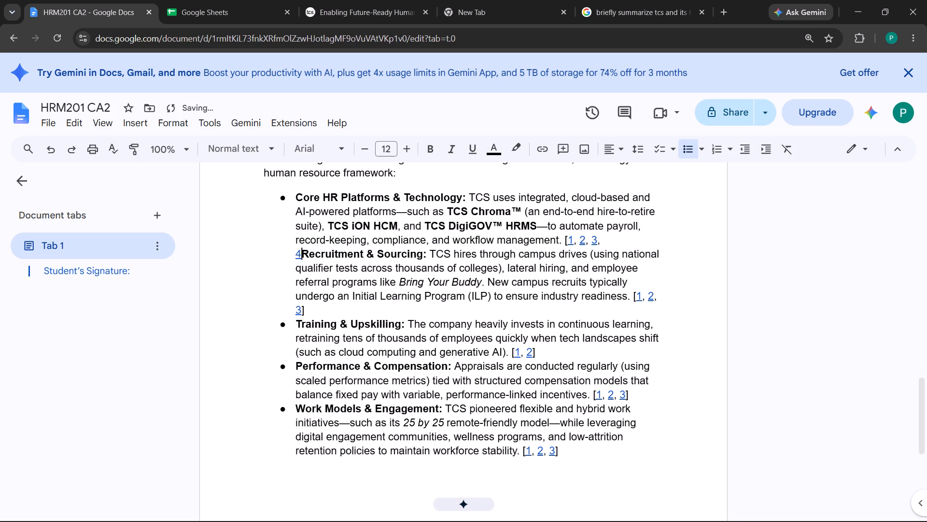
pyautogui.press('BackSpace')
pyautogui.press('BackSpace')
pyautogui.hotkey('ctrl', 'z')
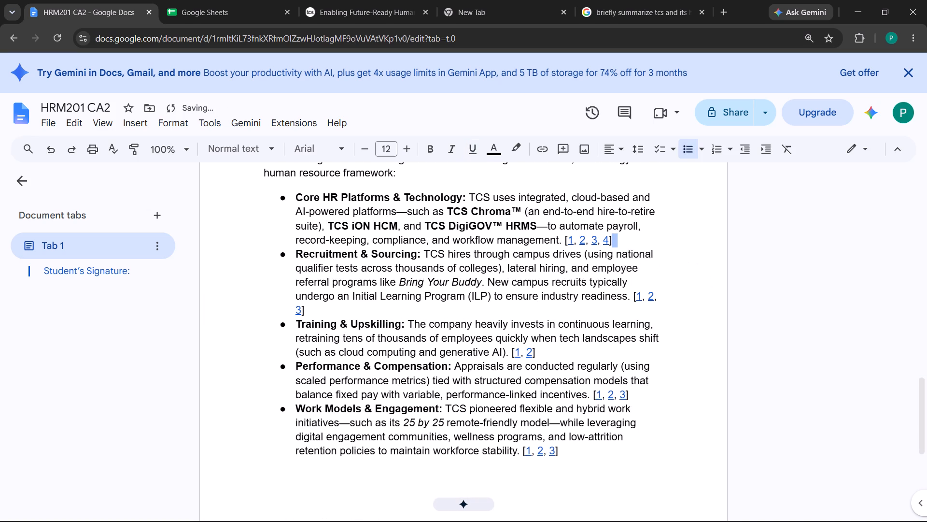
# Delete the citation links "[1, 2, 3, 4]" at the end of the "Core HR Platforms & Technology" bullet.
pyautogui.press('Left')
pyautogui.press('BackSpace')
pyautogui.press('BackSpace')
pyautogui.press('BackSpace')
pyautogui.press('BackSpace')
pyautogui.press('BackSpace')
pyautogui.press('BackSpace')
pyautogui.press('BackSpace')
pyautogui.press('BackSpace')
pyautogui.press('BackSpace')
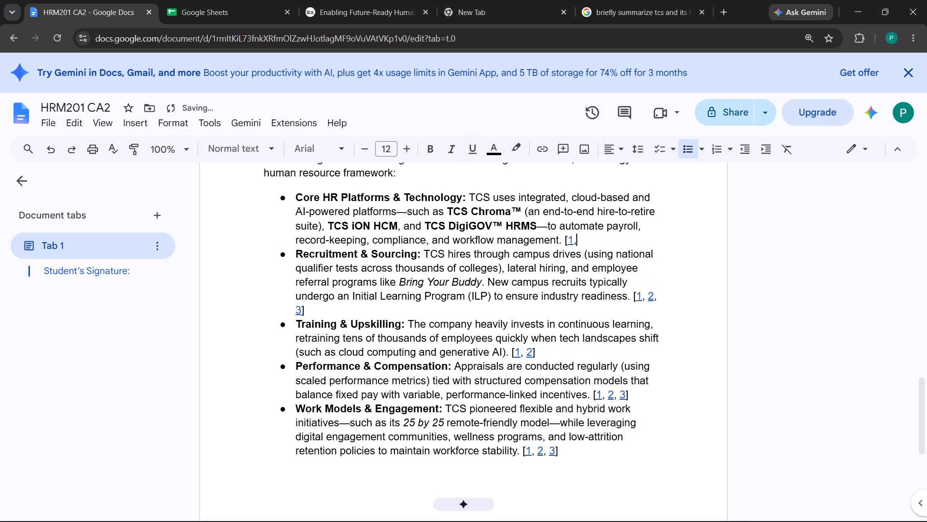
pyautogui.press('BackSpace')
pyautogui.press('BackSpace')
pyautogui.press('BackSpace')
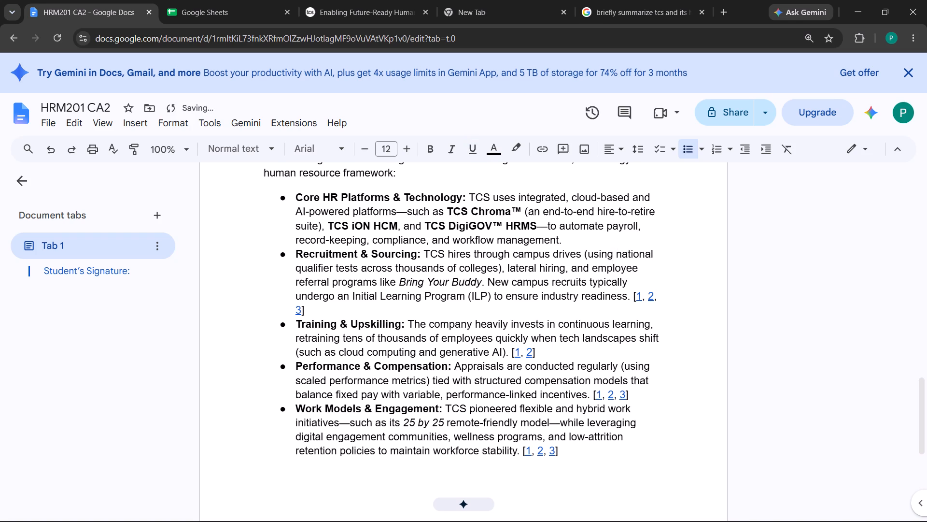
# Delete the citation links "[1, 2, 3]" at the end of the "Recruitment & Sourcing" bullet.
pyautogui.moveTo(304, 307); pyautogui.dragTo(351, 306)
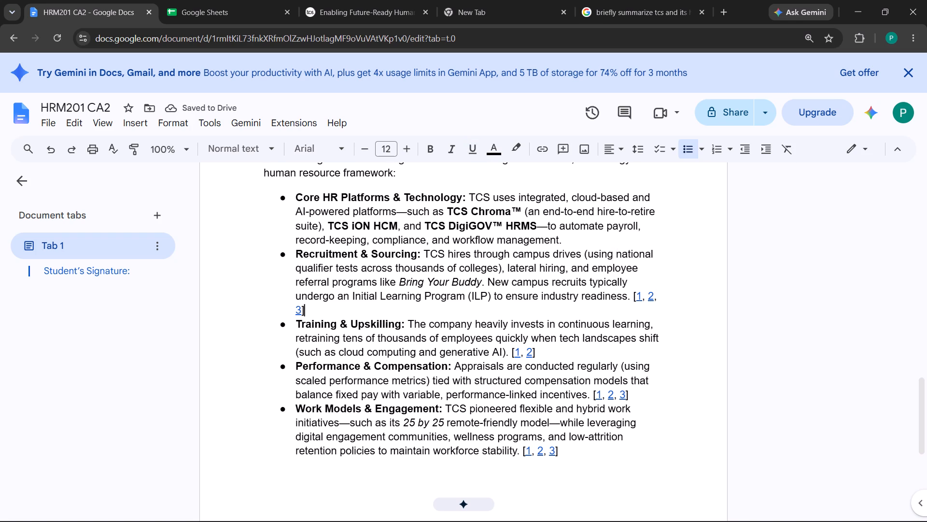
pyautogui.moveTo(351, 306); pyautogui.dragTo(633, 298)
pyautogui.press('BackSpace')
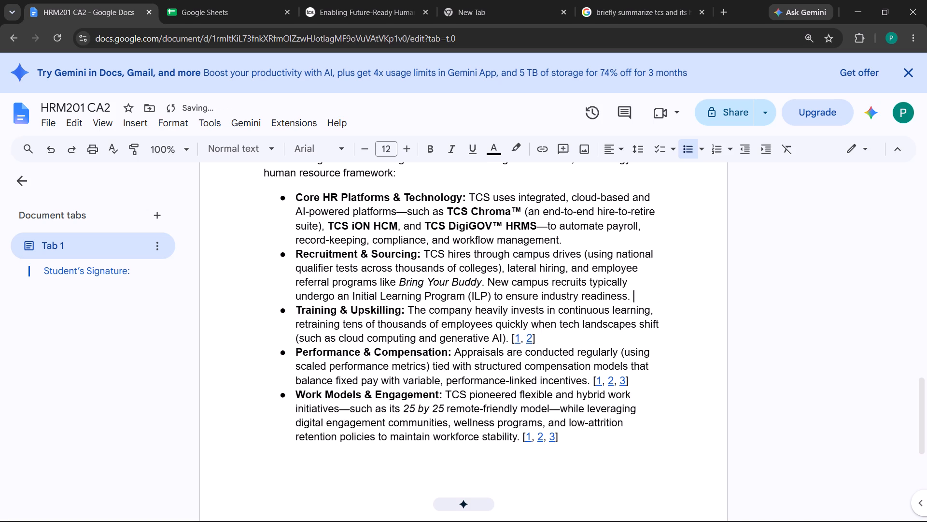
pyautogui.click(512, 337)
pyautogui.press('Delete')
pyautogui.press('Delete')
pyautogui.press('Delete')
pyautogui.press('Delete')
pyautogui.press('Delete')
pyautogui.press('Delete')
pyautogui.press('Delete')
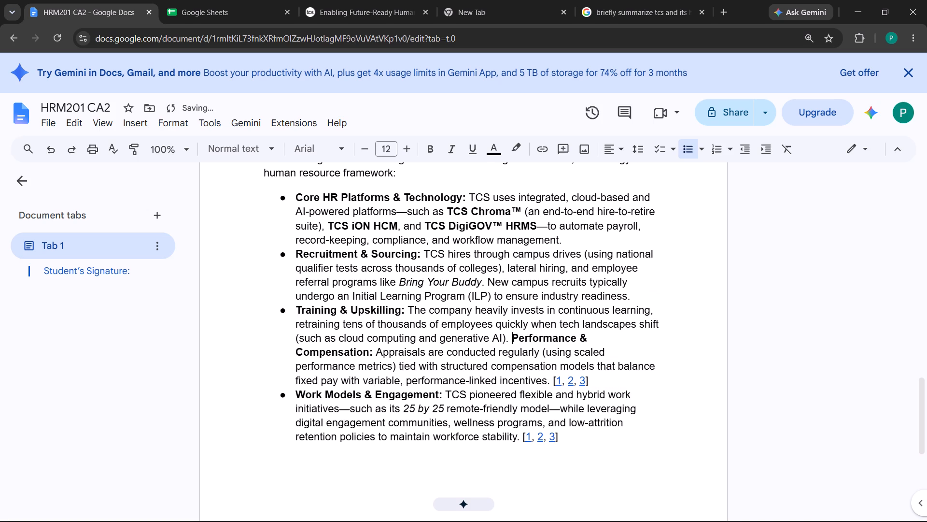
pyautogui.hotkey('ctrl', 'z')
# Delete the citation links "[1, 2]" at the end of the "Training & Upskilling" bullet, keeping the following bullet separate.
pyautogui.click(547, 336)
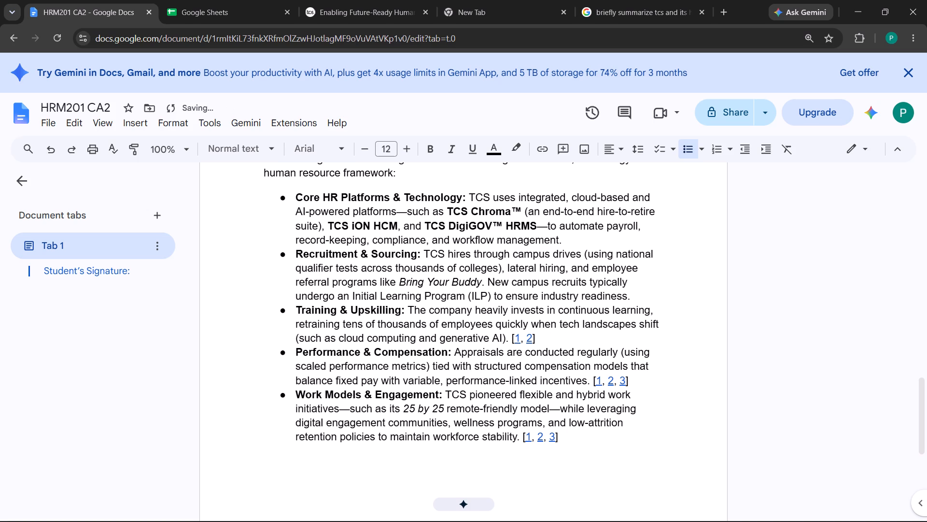
pyautogui.press('BackSpace')
pyautogui.press('BackSpace')
pyautogui.press('BackSpace')
pyautogui.press('BackSpace')
pyautogui.press('BackSpace')
pyautogui.press('BackSpace')
# Delete the citation links "[1, 2, 3]" at the end of the "Performance & Compensation" bullet.
pyautogui.click(633, 385)
pyautogui.press('BackSpace')
pyautogui.press('BackSpace')
pyautogui.press('BackSpace')
pyautogui.press('BackSpace')
pyautogui.press('BackSpace')
pyautogui.press('BackSpace')
pyautogui.press('BackSpace')
pyautogui.press('BackSpace')
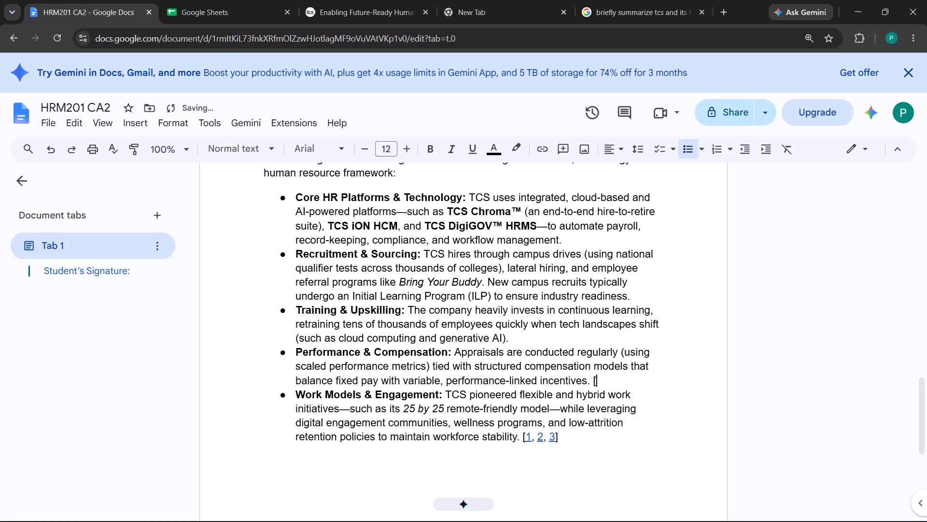
pyautogui.press('BackSpace')
# Delete the citation links "[1, 2, 3]" at the end of the "Work Models & Engagement" bullet.
pyautogui.click(574, 437)
pyautogui.press('BackSpace')
pyautogui.press('BackSpace')
pyautogui.press('BackSpace')
pyautogui.press('BackSpace')
pyautogui.press('BackSpace')
pyautogui.press('BackSpace')
pyautogui.press('BackSpace')
pyautogui.press('BackSpace')
pyautogui.press('BackSpace')
# Reduce the font size of the "TCS HR Management System (HRMS) & Practices" heading to 13.
pyautogui.scroll(2, 475, 378)
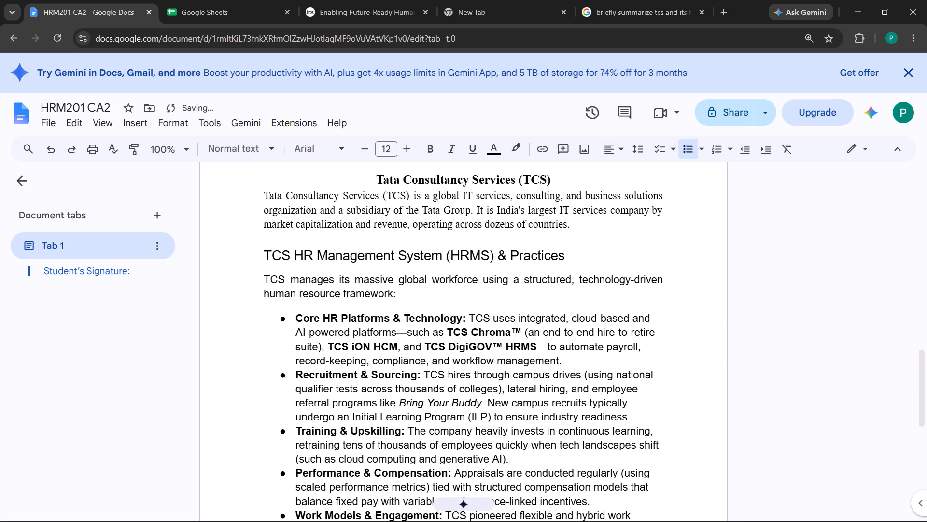
pyautogui.click(325, 313)
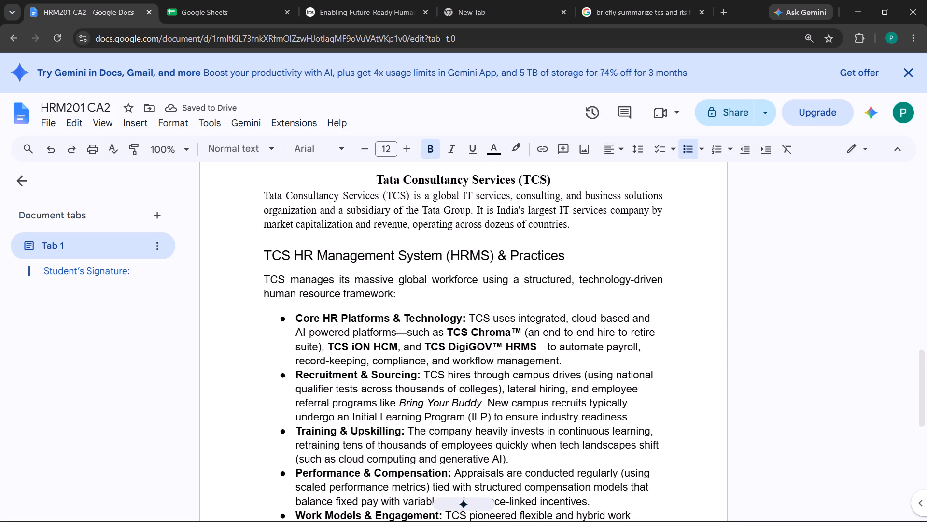
pyautogui.click(346, 317)
pyautogui.click(370, 362)
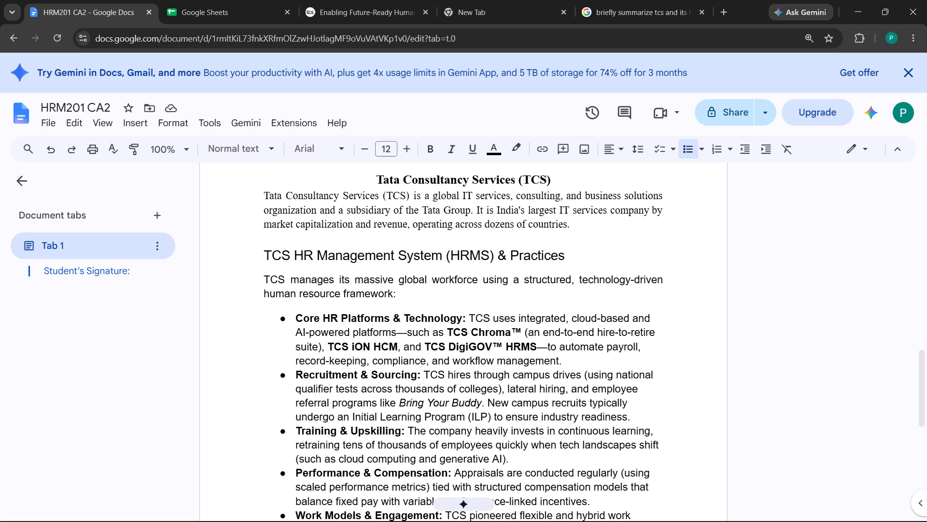
pyautogui.click(299, 279)
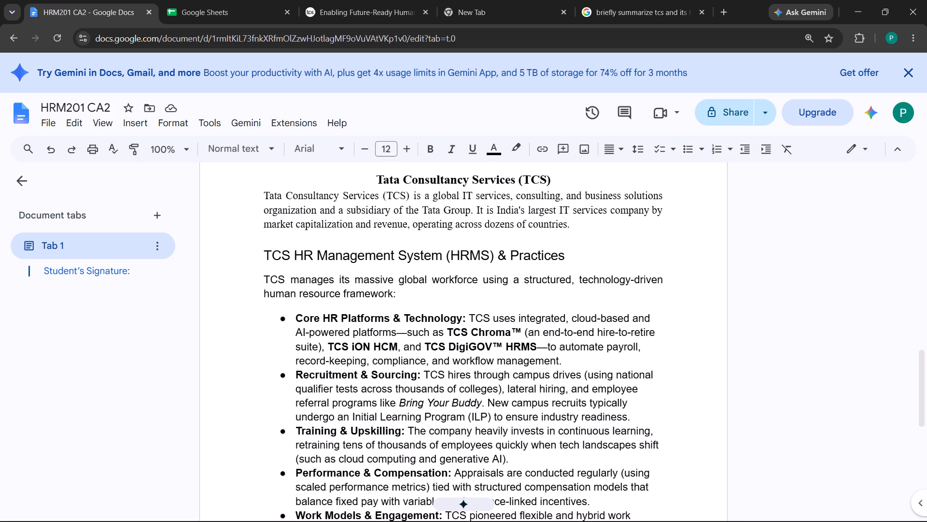
pyautogui.click(265, 250)
pyautogui.moveTo(265, 250); pyautogui.dragTo(560, 252)
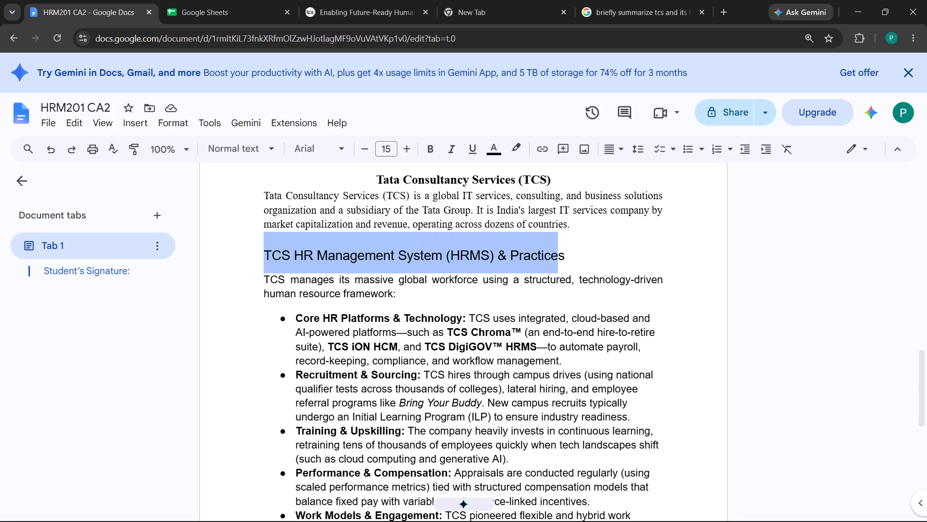
pyautogui.moveTo(560, 252); pyautogui.dragTo(564, 252)
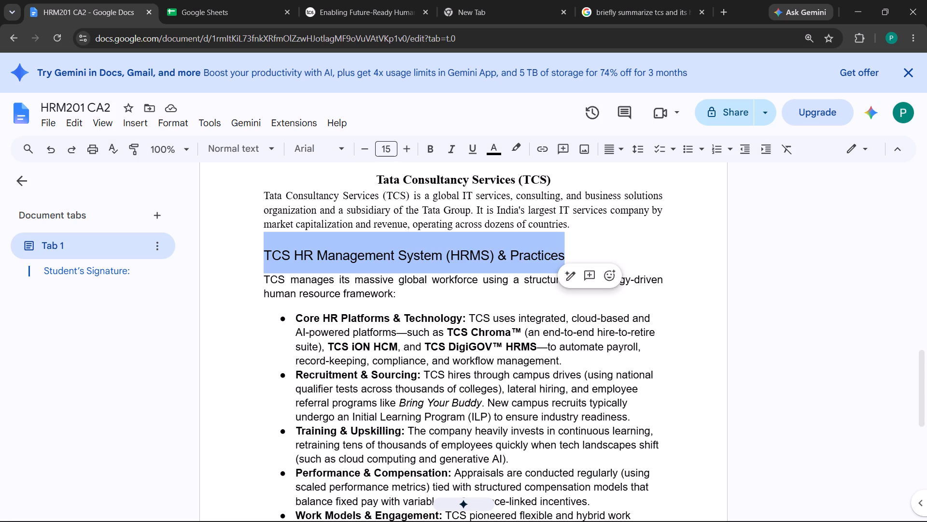
pyautogui.click(370, 147)
pyautogui.doubleClick(370, 147)
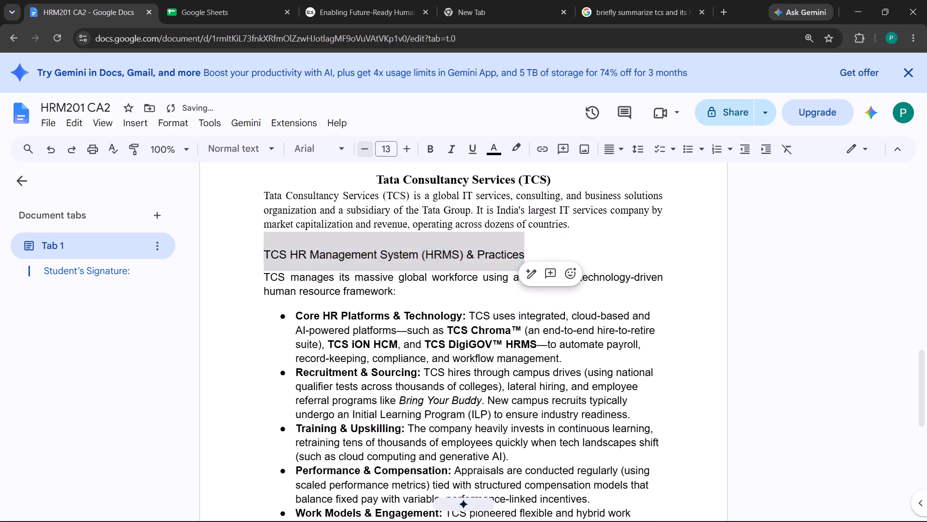
# Make the "TCS HR Management System (HRMS) & Practices" heading bold.
pyautogui.click(425, 152)
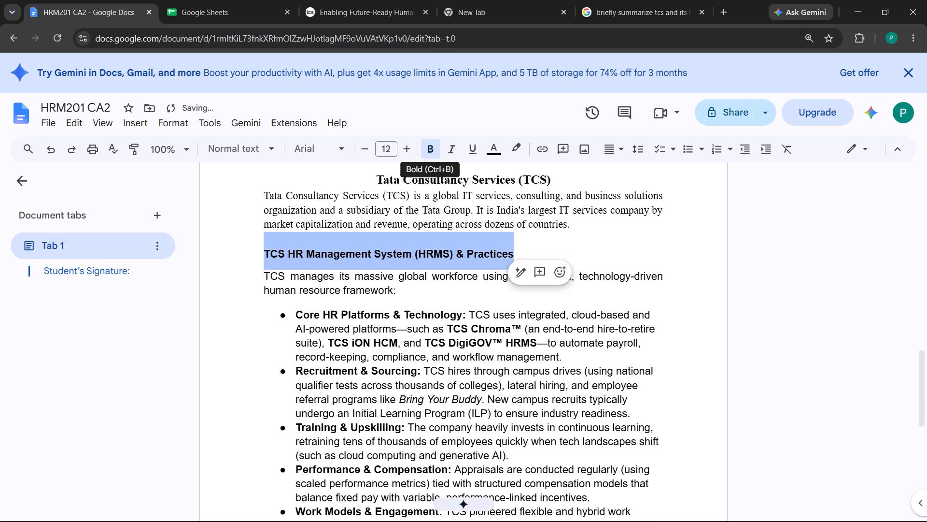
pyautogui.click(269, 251)
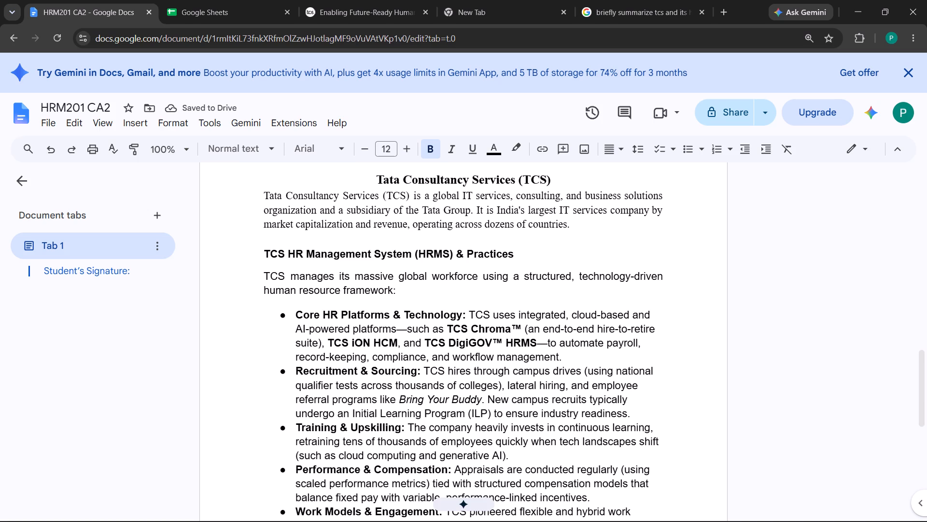
# Set the font of the HRMS section's intro paragraph, all its bullets and its heading to Times New Roman.
pyautogui.moveTo(263, 275); pyautogui.dragTo(461, 517)
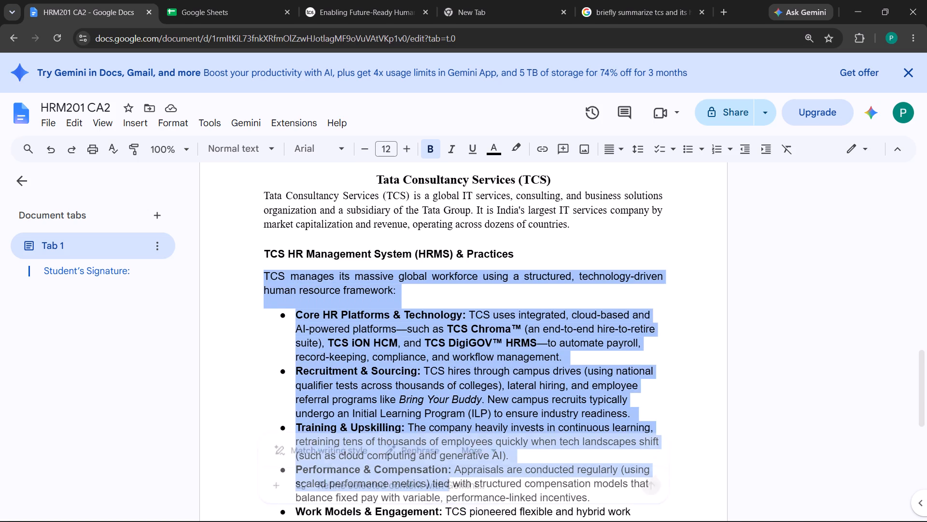
pyautogui.moveTo(461, 517); pyautogui.dragTo(523, 480)
pyautogui.click(312, 156)
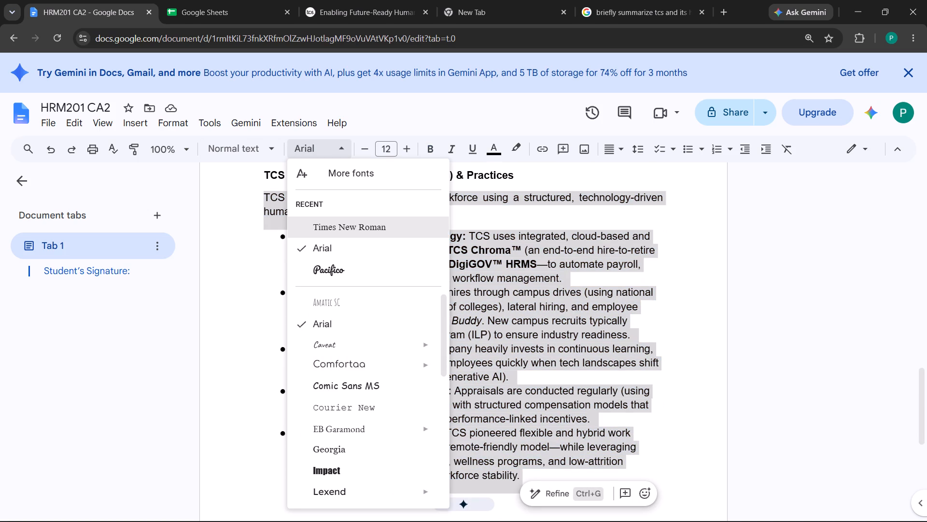
pyautogui.click(336, 234)
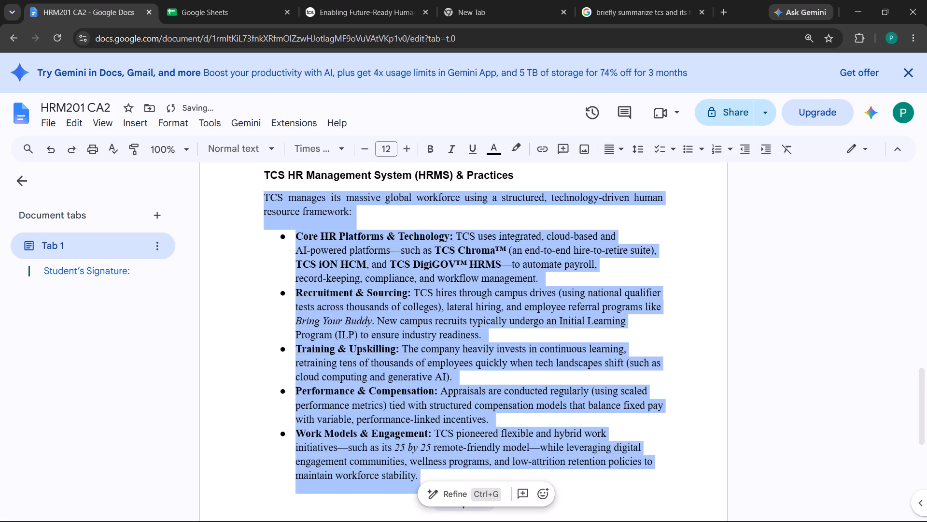
pyautogui.tripleClick(288, 176)
pyautogui.click(306, 147)
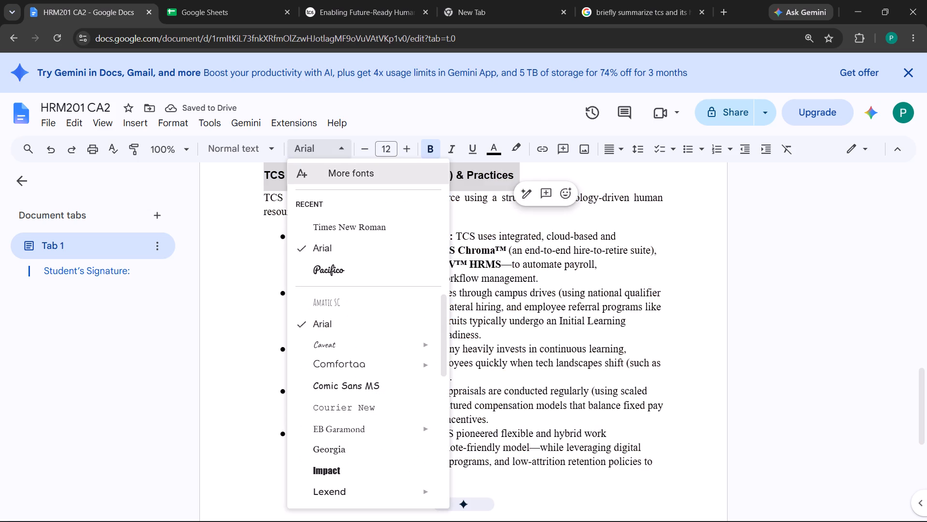
pyautogui.click(334, 226)
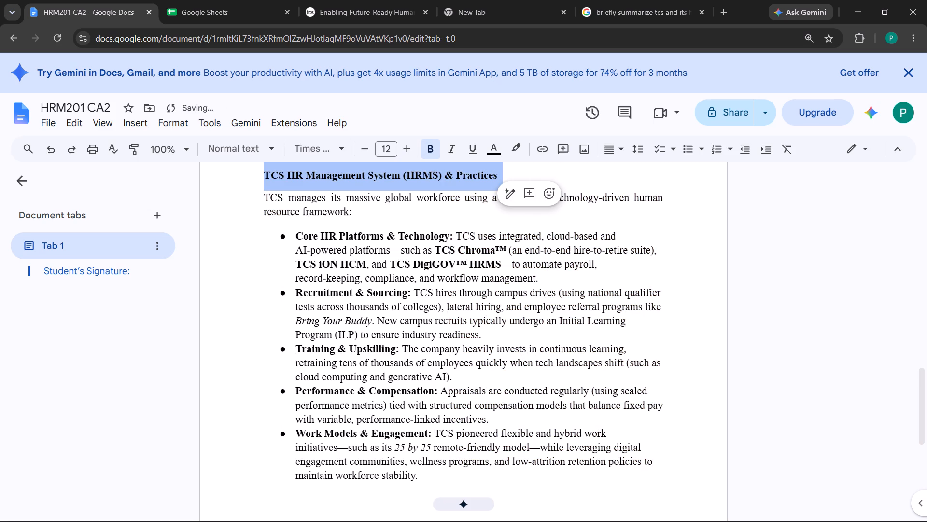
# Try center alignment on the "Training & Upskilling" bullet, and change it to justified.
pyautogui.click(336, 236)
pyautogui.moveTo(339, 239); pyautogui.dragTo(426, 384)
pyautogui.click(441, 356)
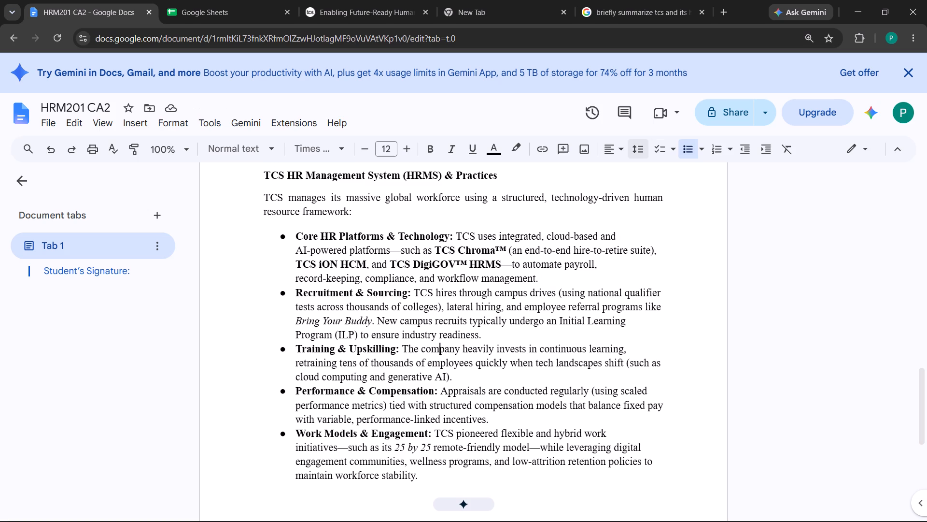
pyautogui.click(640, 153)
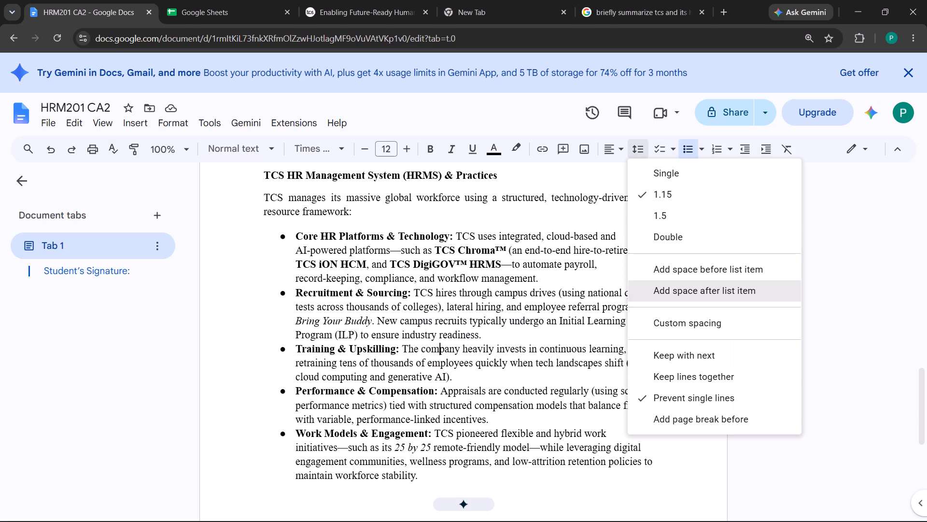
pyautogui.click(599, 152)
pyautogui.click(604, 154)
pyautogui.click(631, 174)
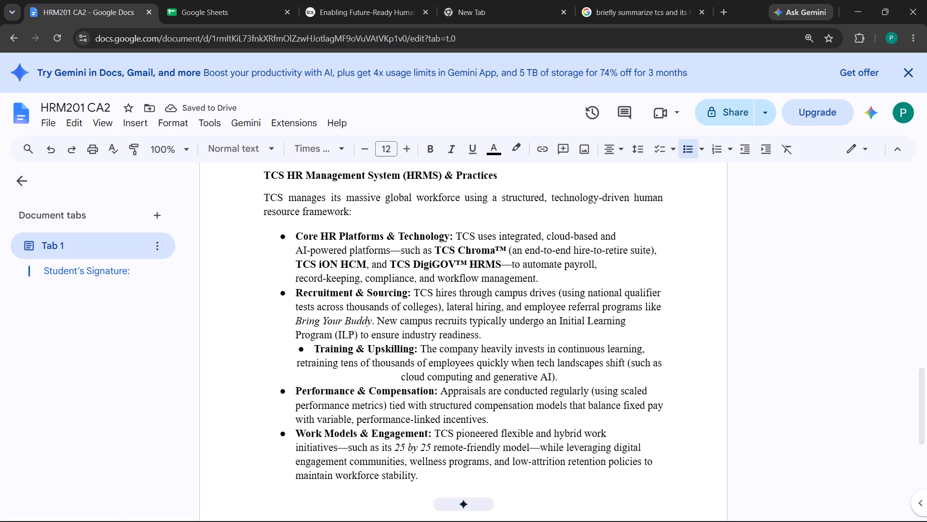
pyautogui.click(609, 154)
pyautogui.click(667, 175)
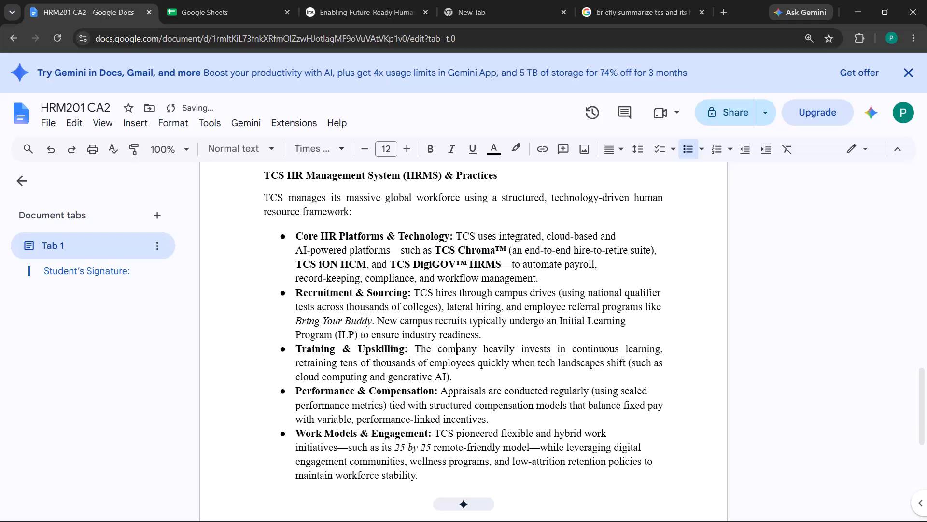
# Justify the whole HRMS section, from its heading through the "Work Models & Engagement" bullet.
pyautogui.moveTo(262, 174); pyautogui.dragTo(278, 190)
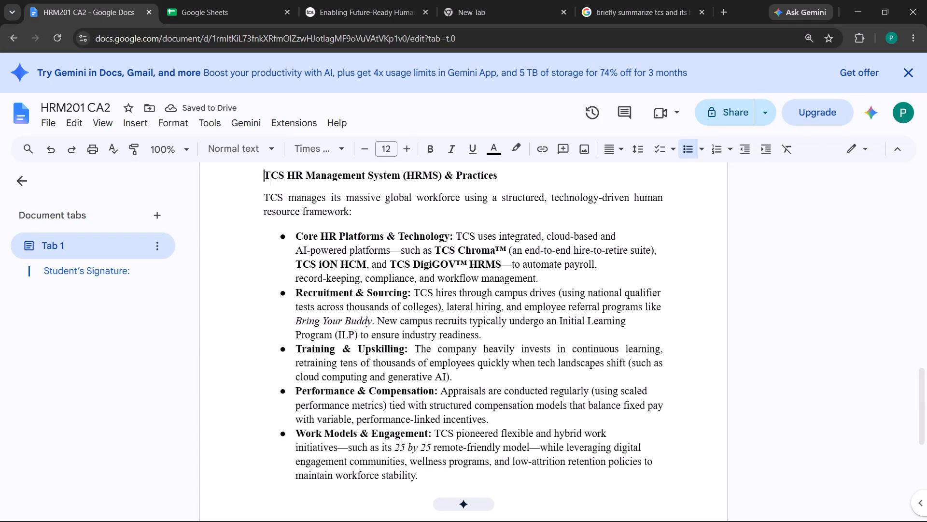
pyautogui.moveTo(278, 190); pyautogui.dragTo(628, 472)
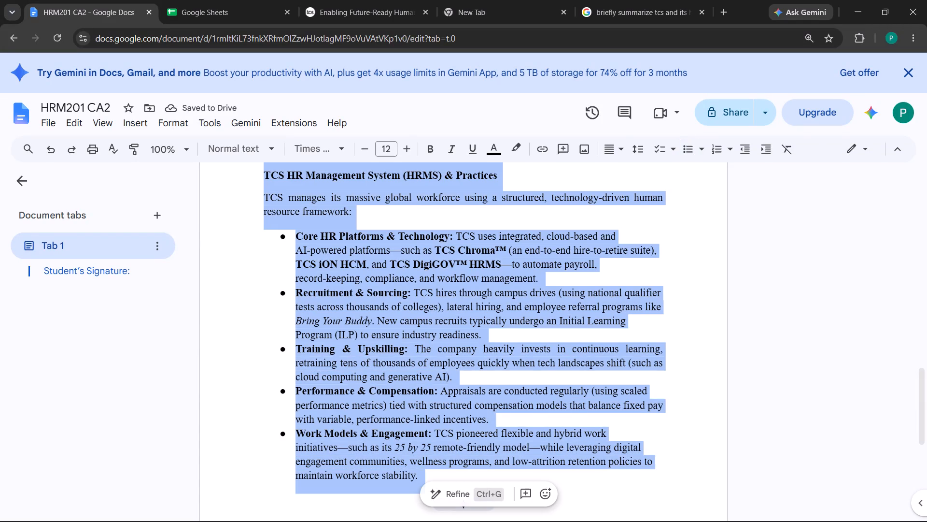
pyautogui.click(613, 151)
pyautogui.click(665, 176)
pyautogui.click(725, 253)
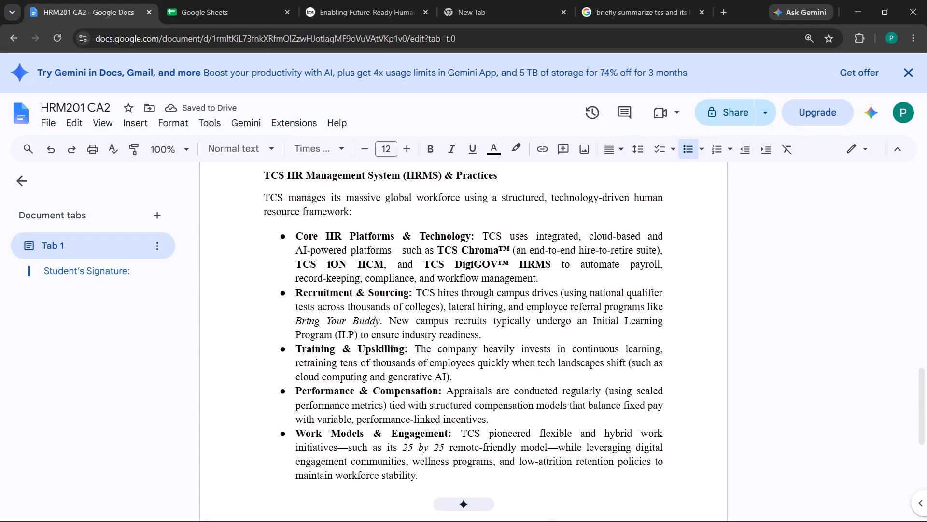
# Remove the space after the "TCS HR Management System (HRMS) & Practices" heading paragraph.
pyautogui.scroll(6, 482, 353)
pyautogui.scroll(-2, 482, 353)
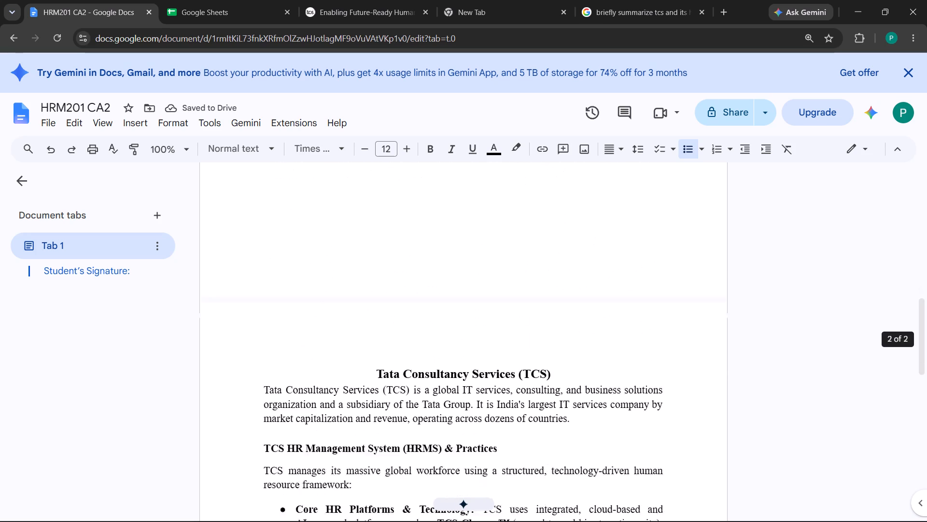
pyautogui.scroll(-2, 482, 353)
pyautogui.click(308, 301)
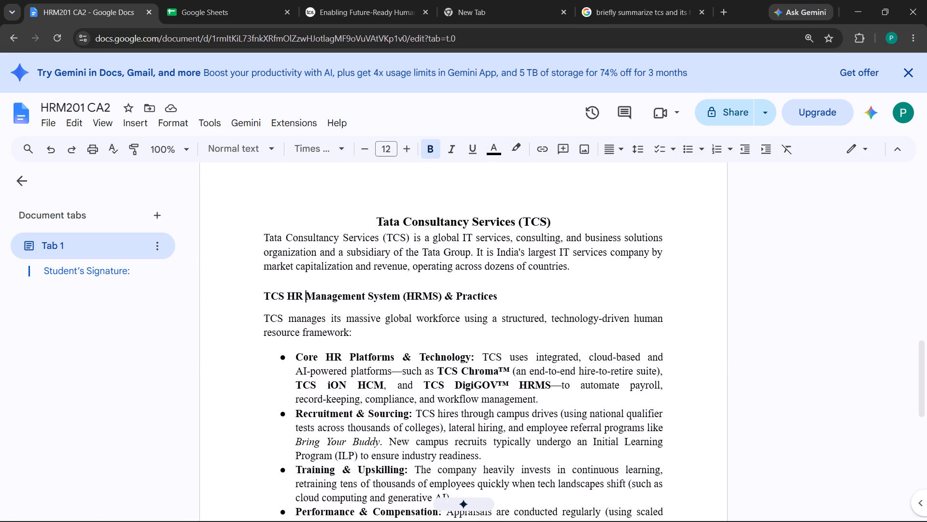
pyautogui.click(643, 141)
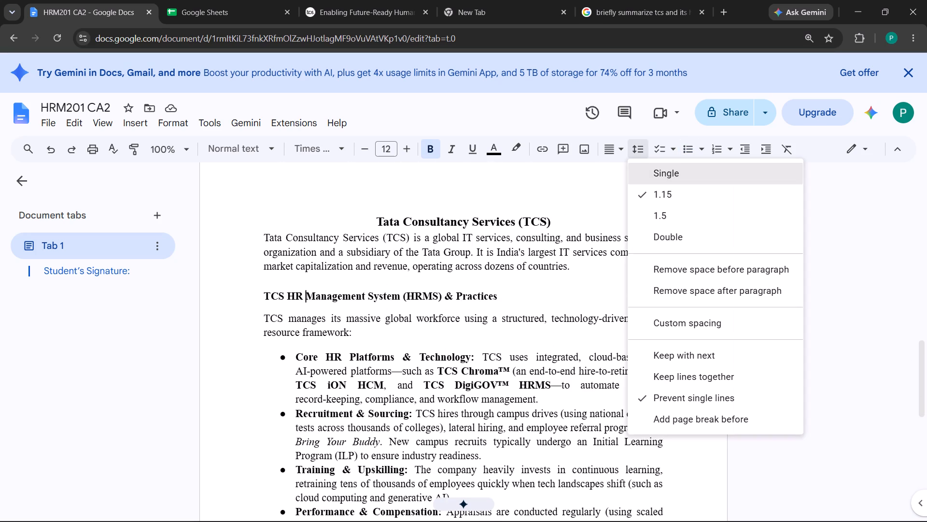
pyautogui.click(670, 282)
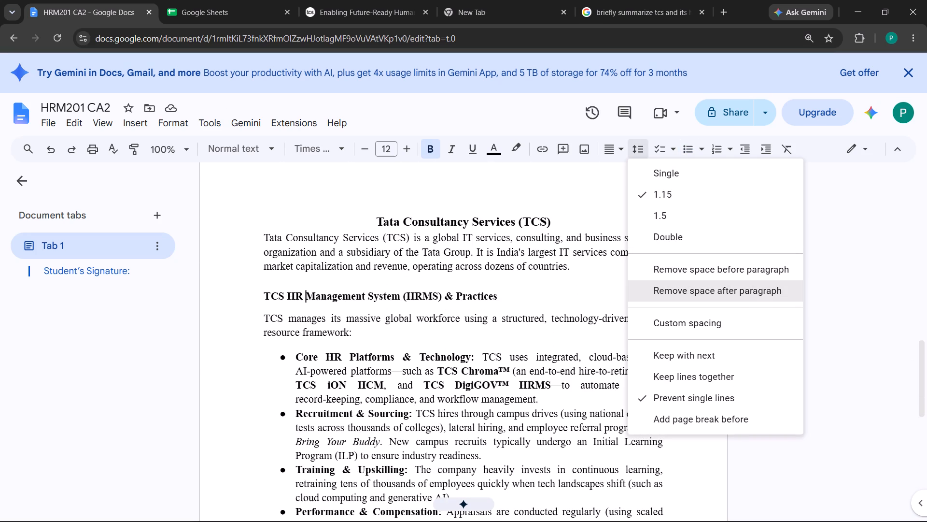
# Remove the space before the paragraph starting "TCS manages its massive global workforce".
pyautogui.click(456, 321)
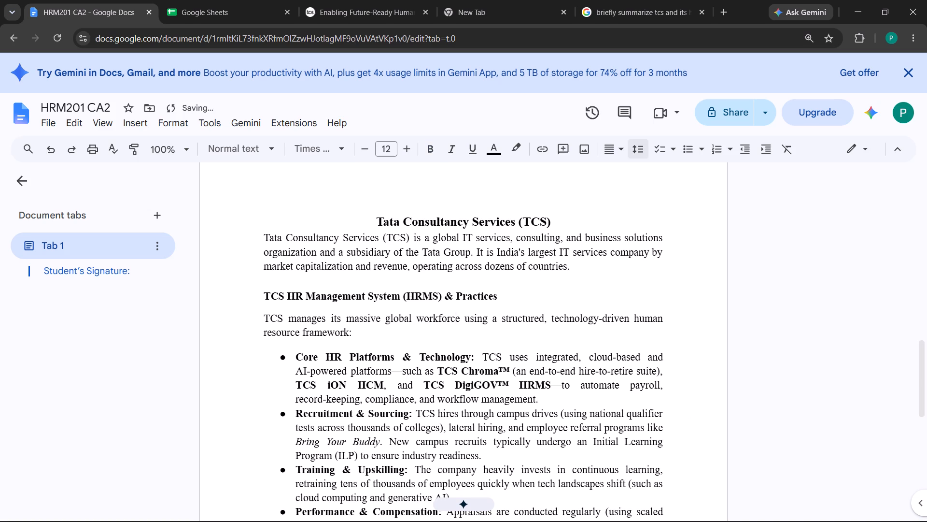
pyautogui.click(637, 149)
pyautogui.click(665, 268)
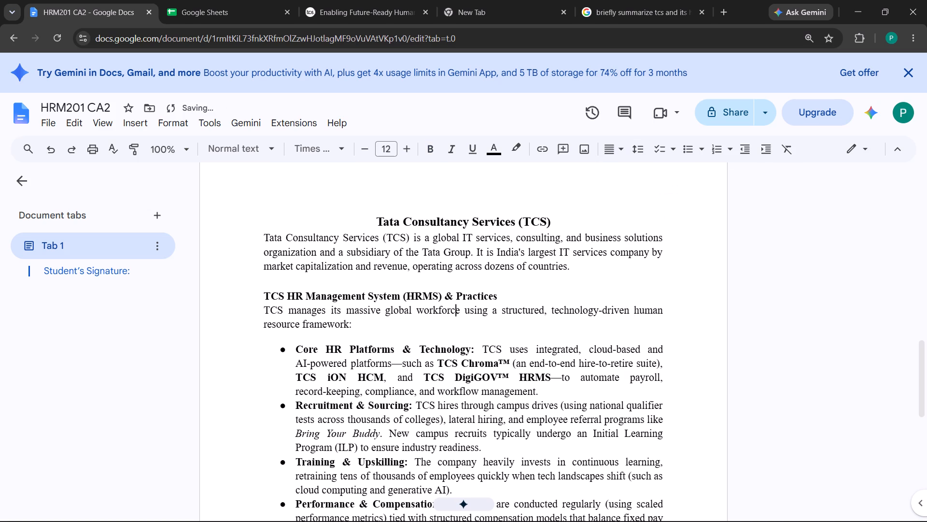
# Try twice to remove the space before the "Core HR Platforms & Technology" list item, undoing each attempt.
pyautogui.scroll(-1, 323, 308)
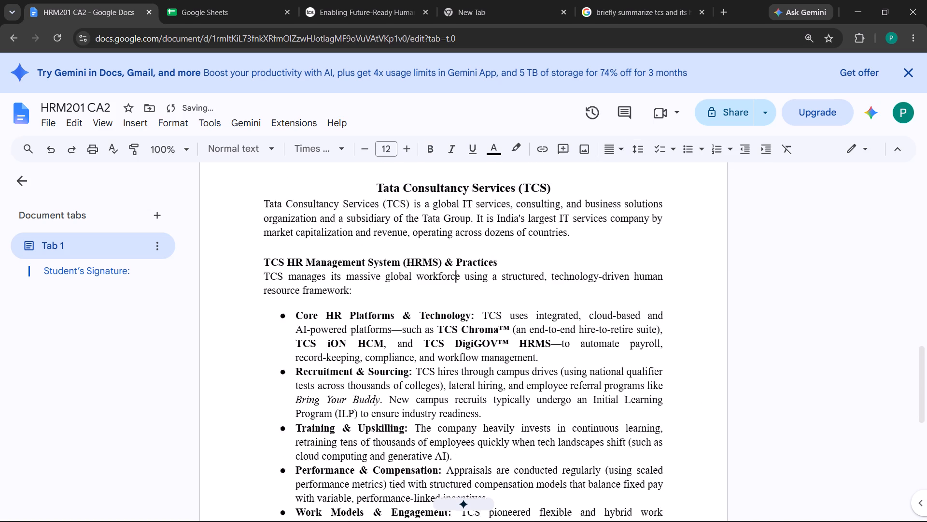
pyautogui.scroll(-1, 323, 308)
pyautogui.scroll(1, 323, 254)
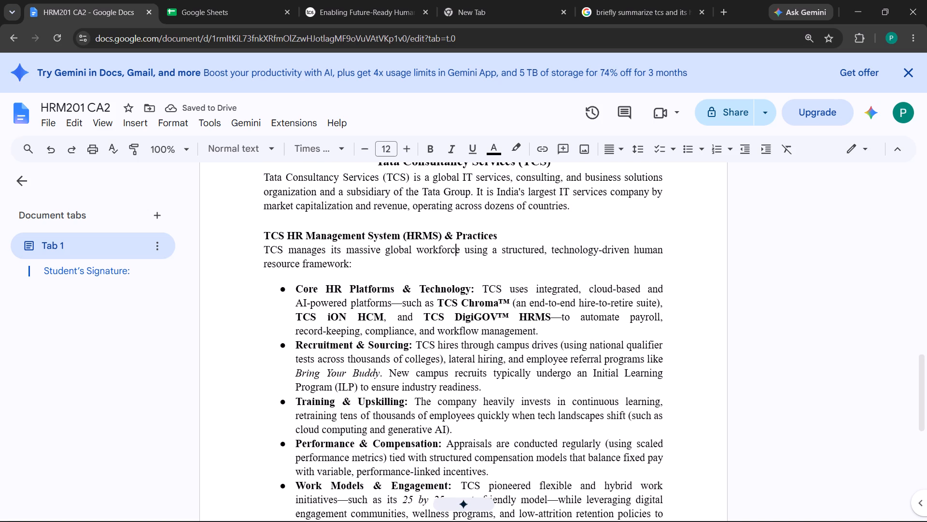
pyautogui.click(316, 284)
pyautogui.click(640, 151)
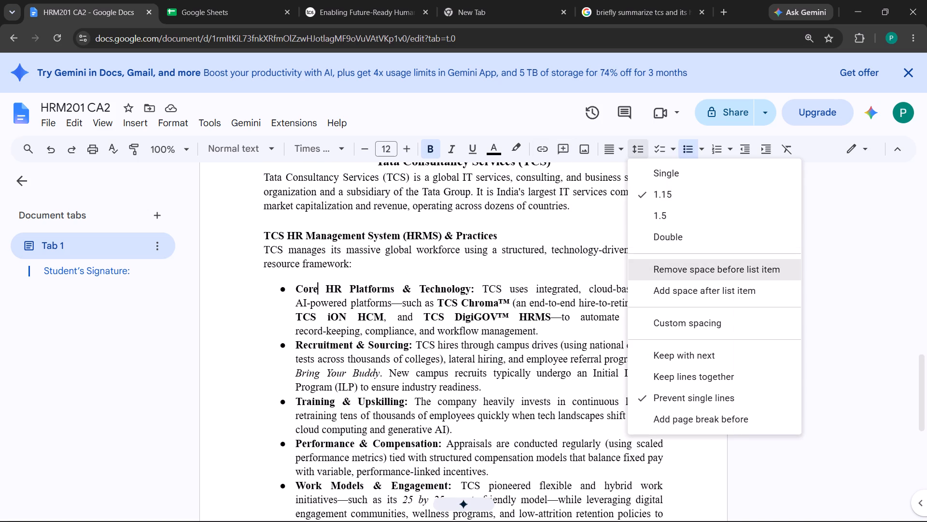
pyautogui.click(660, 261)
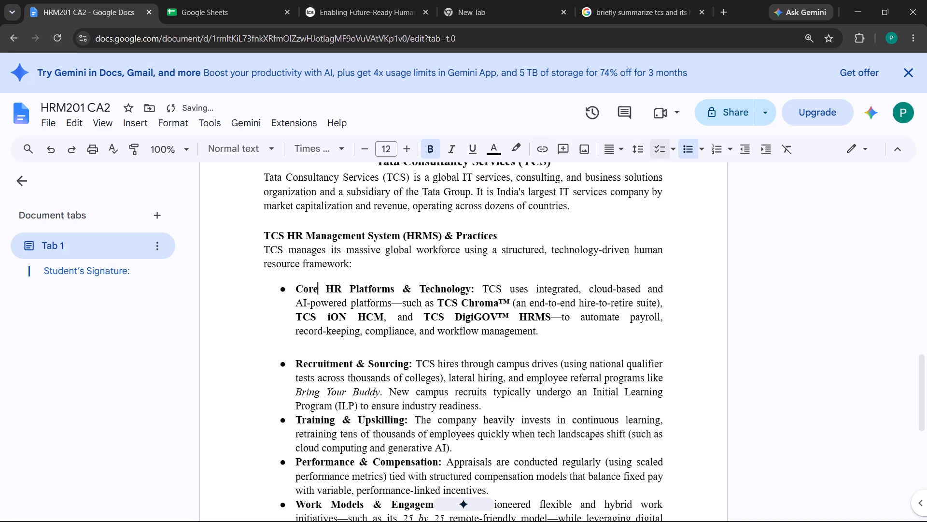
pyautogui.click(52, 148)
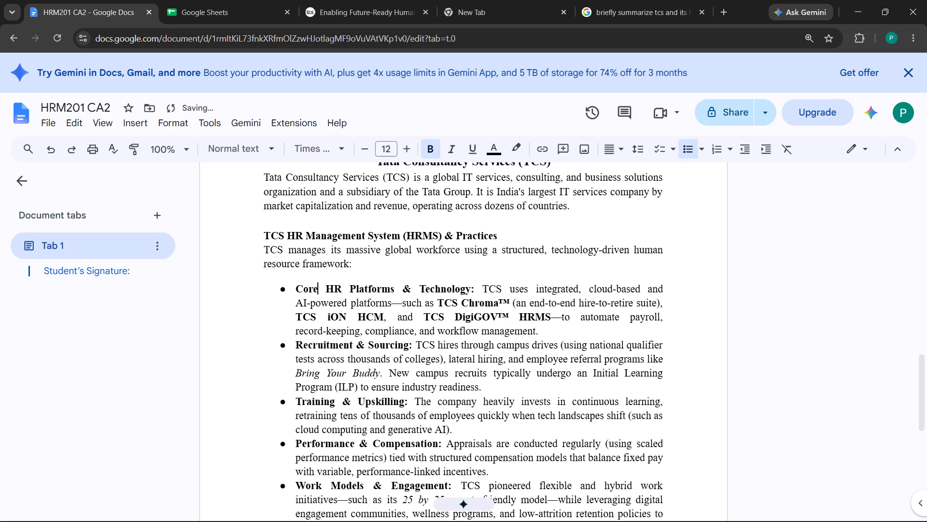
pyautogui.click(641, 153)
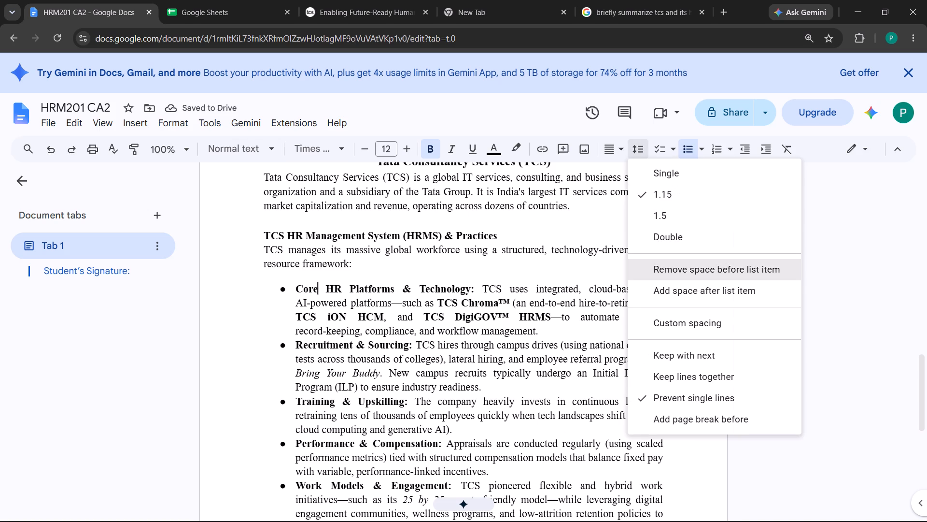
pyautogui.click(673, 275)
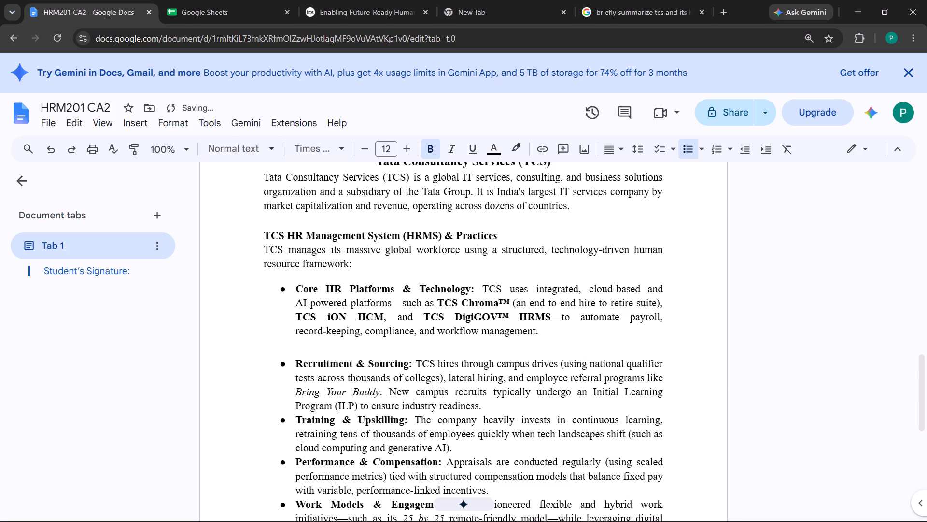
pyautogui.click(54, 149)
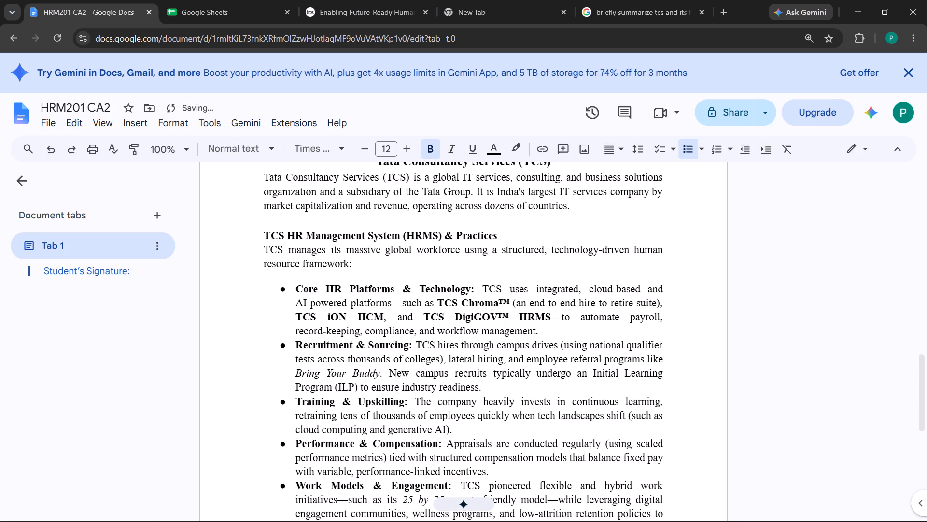
# Remove the space after the paragraph ending "human resource framework:", just above the bullet list.
pyautogui.click(401, 268)
pyautogui.click(644, 151)
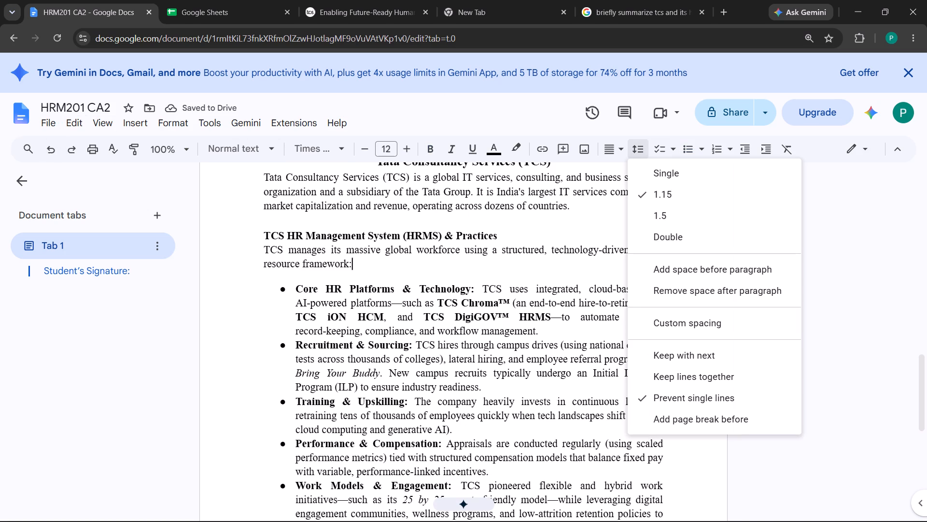
pyautogui.click(666, 289)
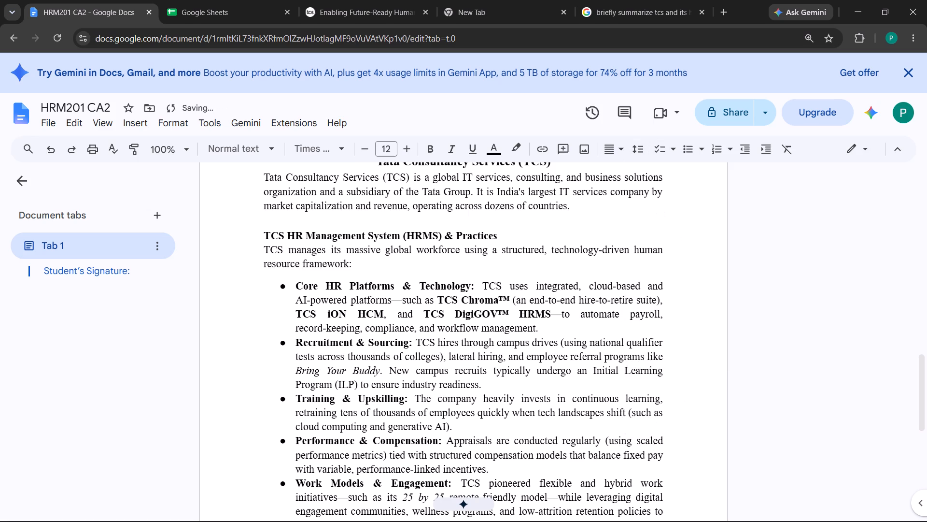
# Add space before the paragraph starting "TCS manages its massive global workforce".
pyautogui.click(305, 246)
pyautogui.click(641, 145)
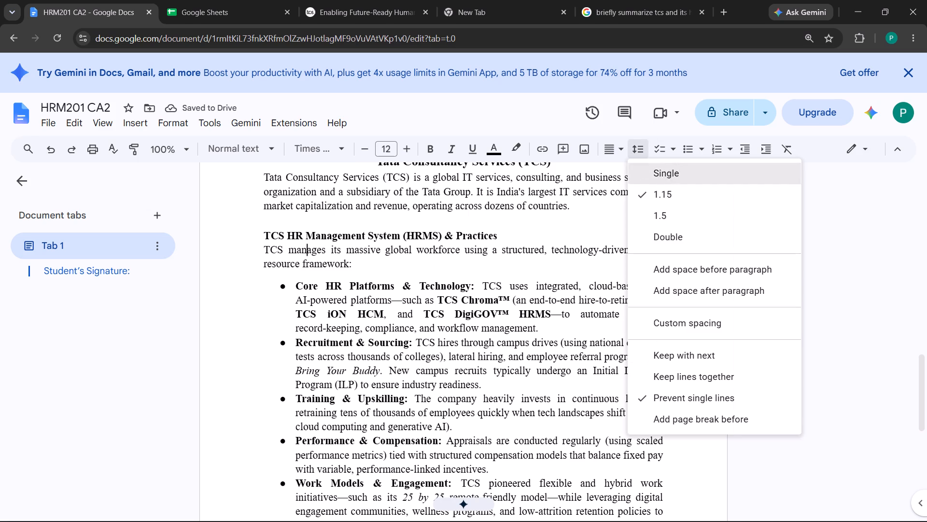
pyautogui.click(671, 267)
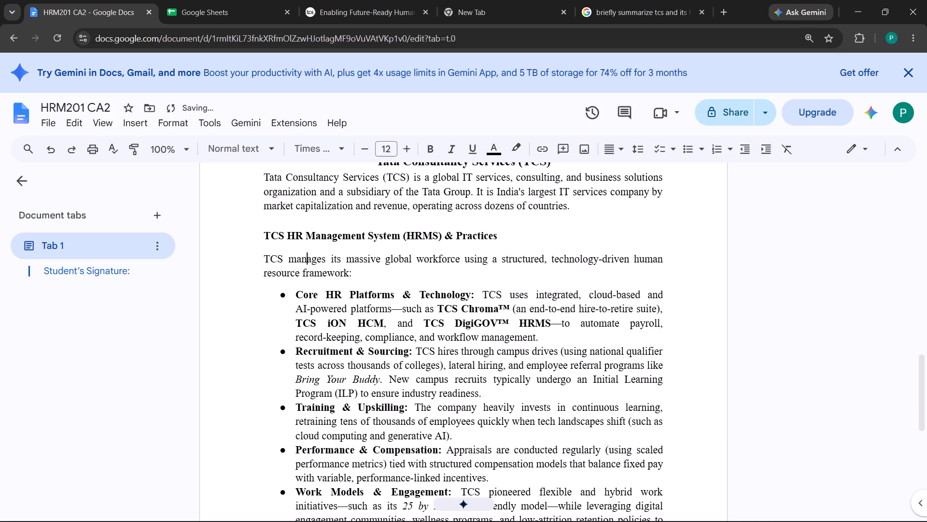
pyautogui.click(382, 278)
# Review the layout and spacing of the TCS introduction and HRMS section through to the end of the document.
pyautogui.scroll(1, 796, 254)
pyautogui.scroll(-2, 793, 259)
pyautogui.scroll(-4, 699, 302)
pyautogui.click(356, 278)
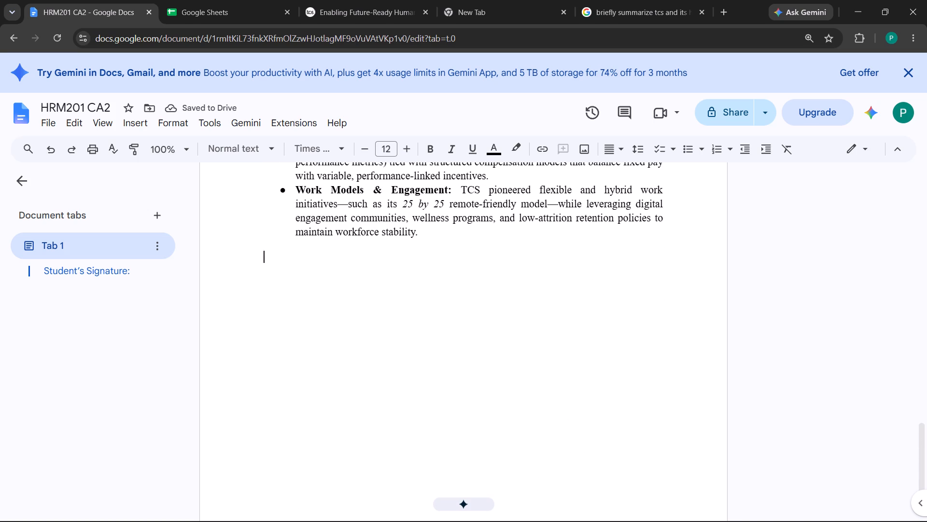
pyautogui.scroll(-3, 354, 284)
pyautogui.scroll(6, 354, 286)
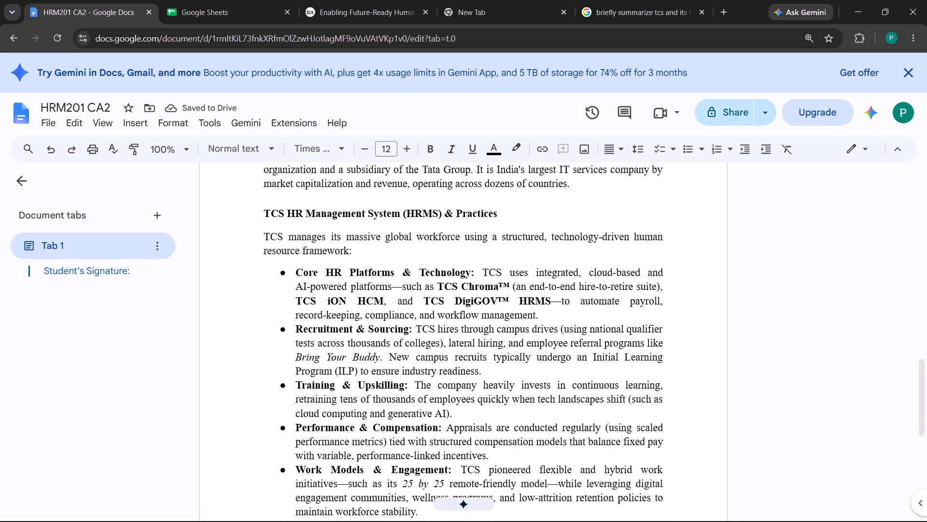
pyautogui.scroll(1, 354, 286)
pyautogui.scroll(-1, 354, 286)
pyautogui.scroll(2, 354, 286)
pyautogui.scroll(-1, 354, 287)
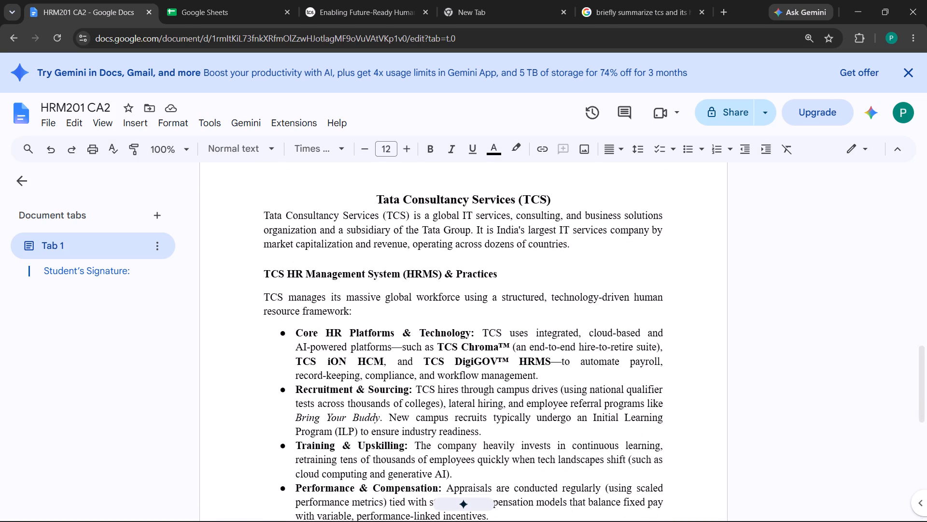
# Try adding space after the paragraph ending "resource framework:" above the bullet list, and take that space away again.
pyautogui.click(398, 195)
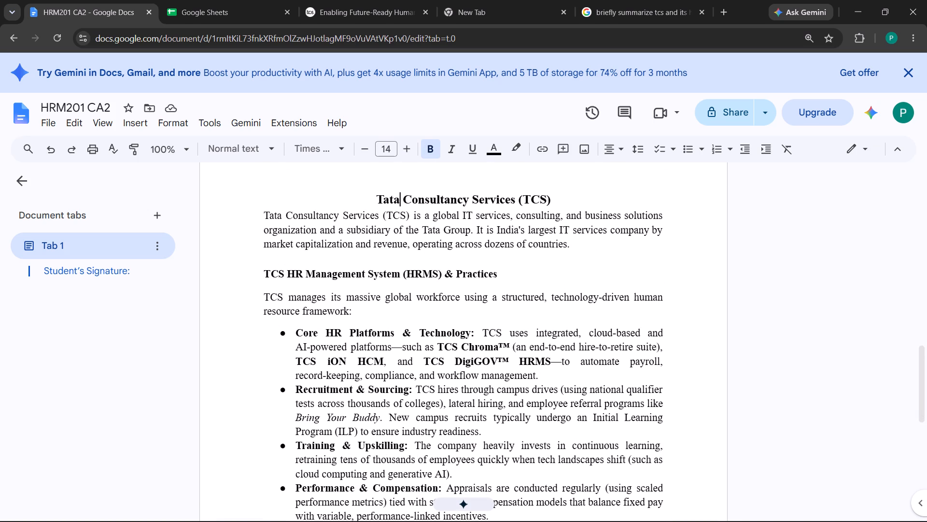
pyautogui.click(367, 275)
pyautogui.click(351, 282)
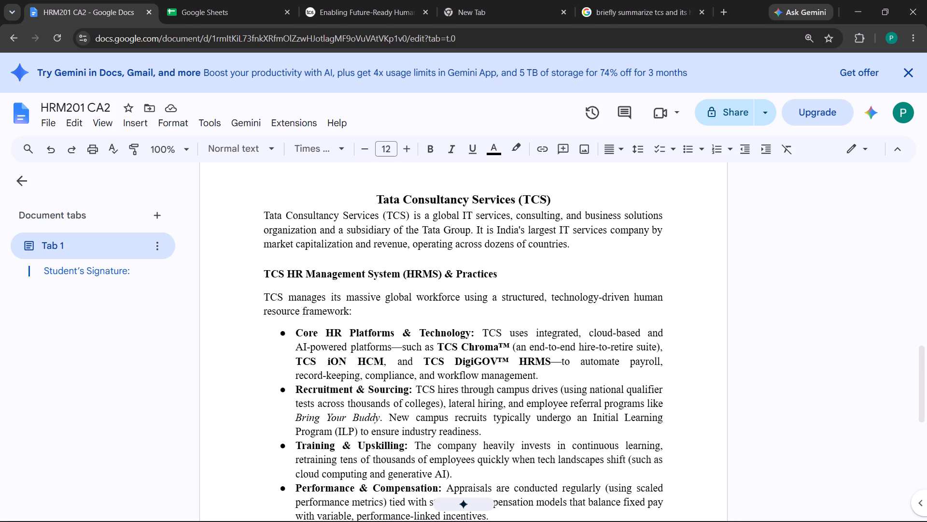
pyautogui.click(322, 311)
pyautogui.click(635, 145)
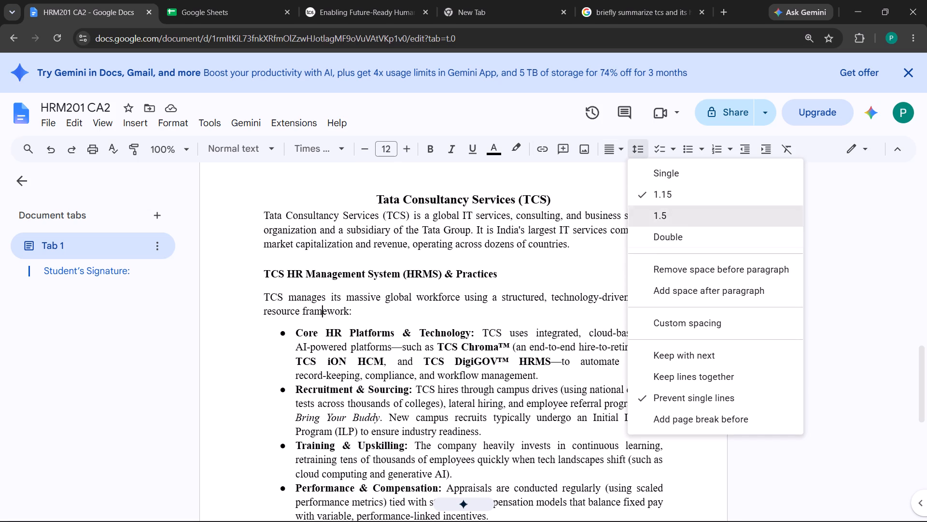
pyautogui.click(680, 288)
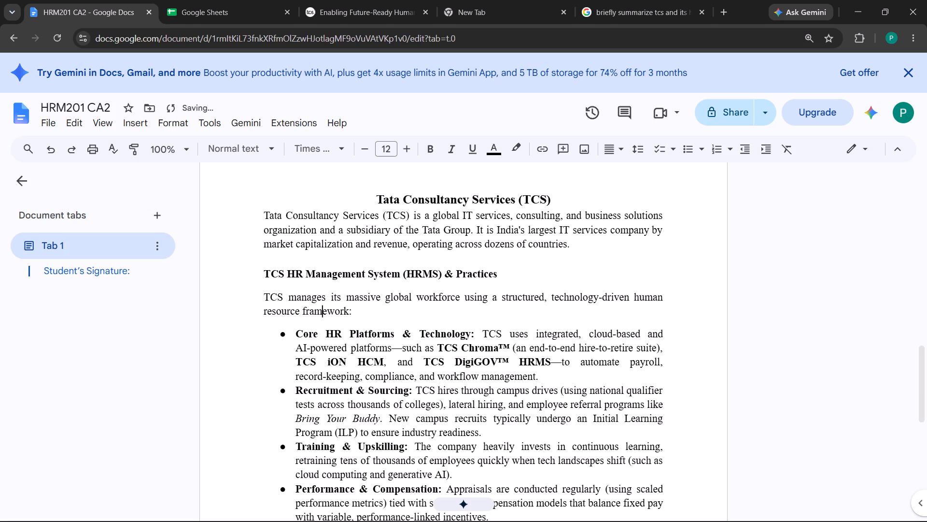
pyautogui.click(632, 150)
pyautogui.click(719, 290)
# Remove the space before the "Core HR Platforms & Technology" list item.
pyautogui.click(350, 331)
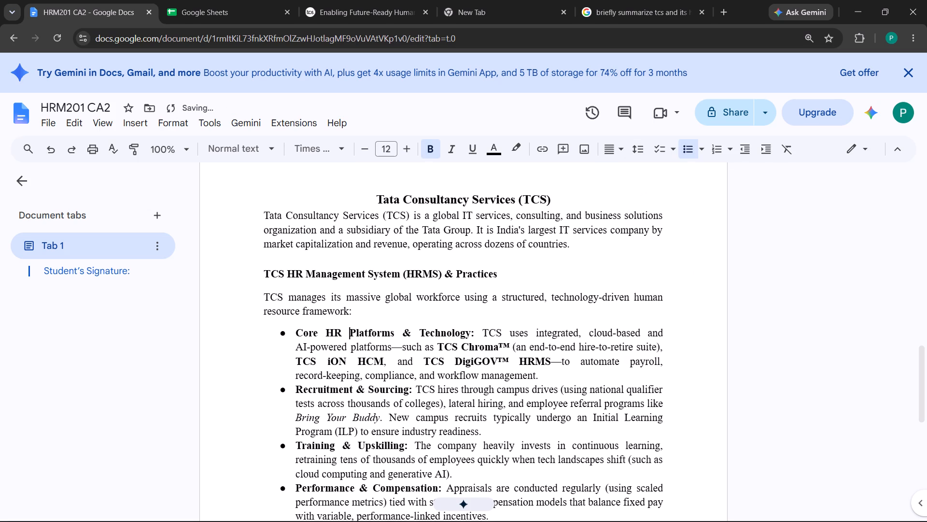
pyautogui.click(641, 150)
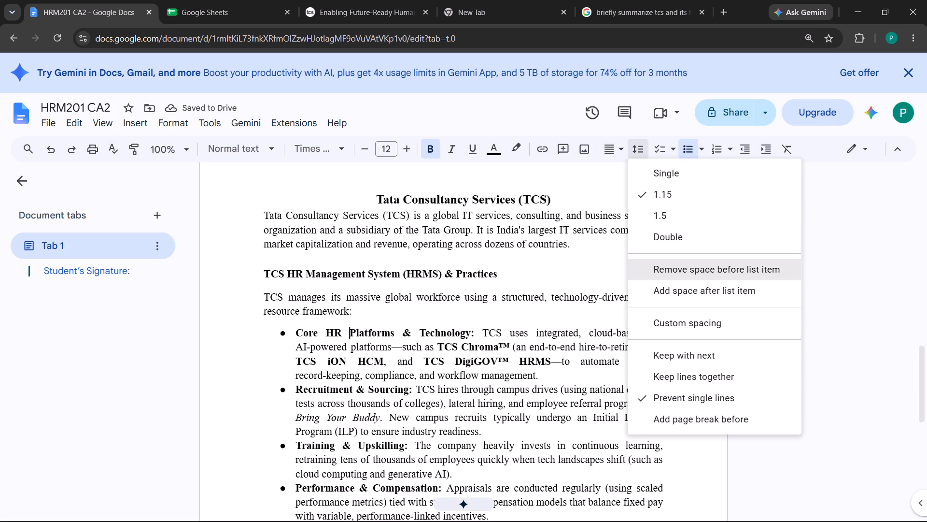
pyautogui.click(670, 273)
# Even out the whole HR practices bullet list, trying added space before and after its items and removing both.
pyautogui.click(451, 402)
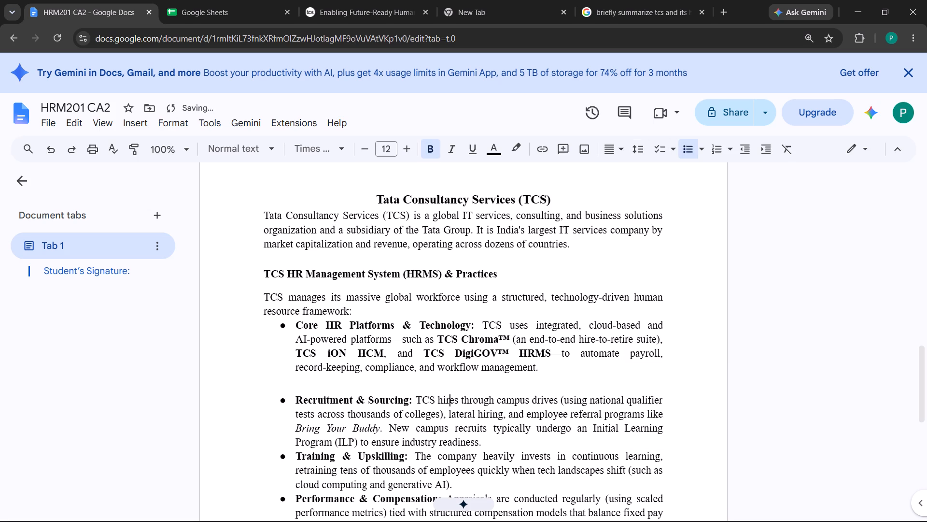
pyautogui.click(629, 151)
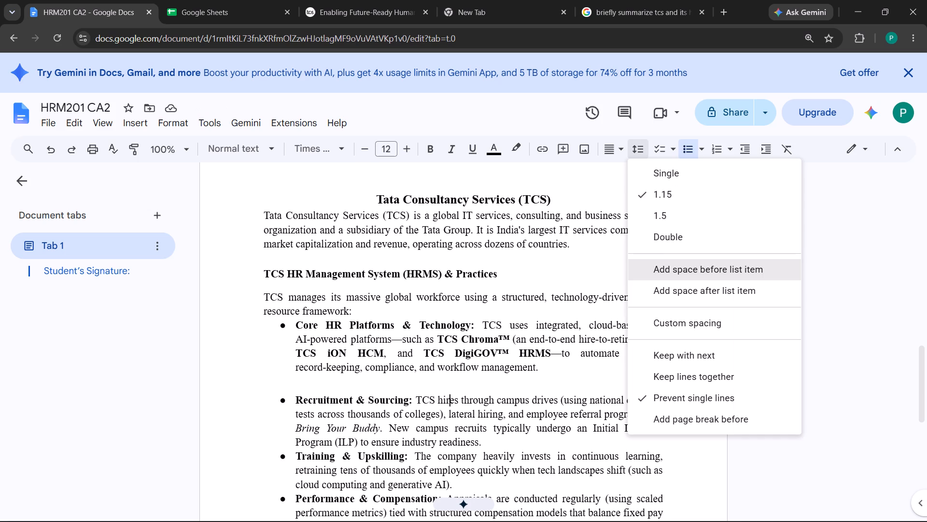
pyautogui.moveTo(275, 326); pyautogui.dragTo(280, 332)
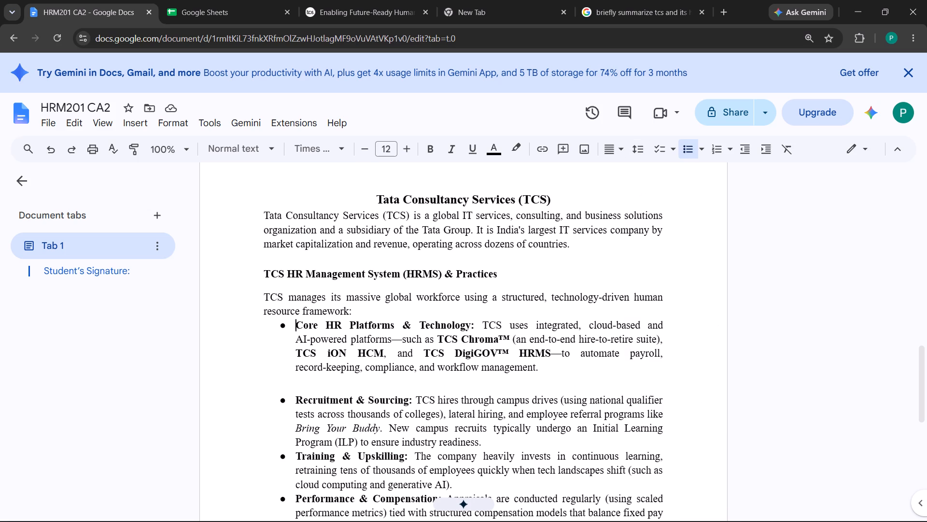
pyautogui.moveTo(280, 332); pyautogui.dragTo(395, 514)
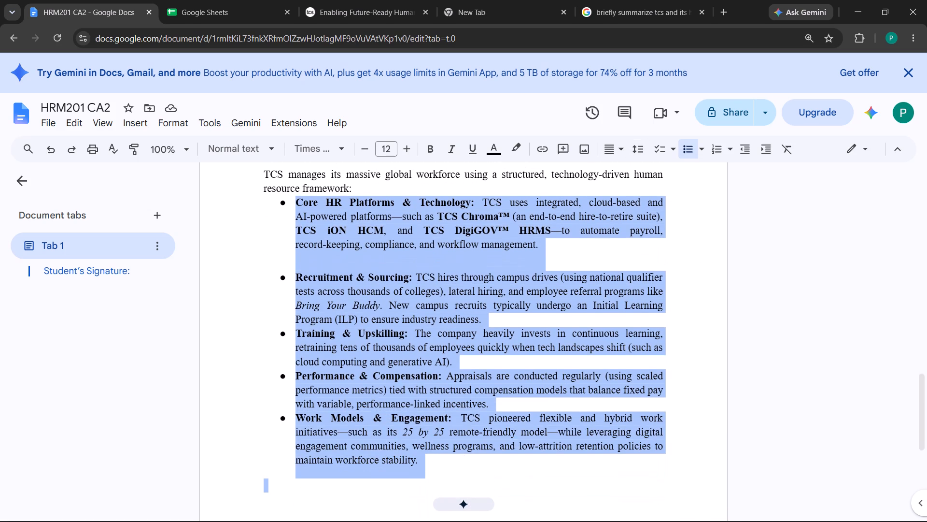
pyautogui.moveTo(395, 514); pyautogui.dragTo(422, 464)
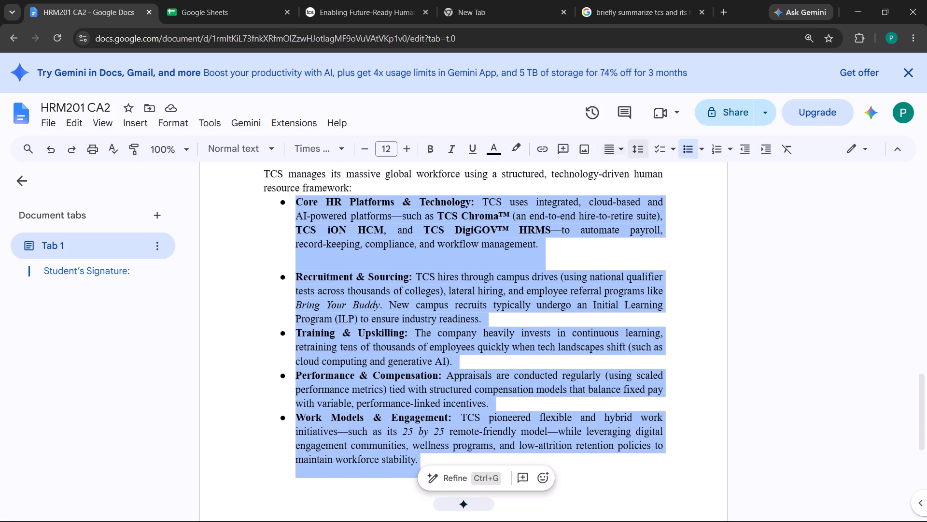
pyautogui.click(636, 151)
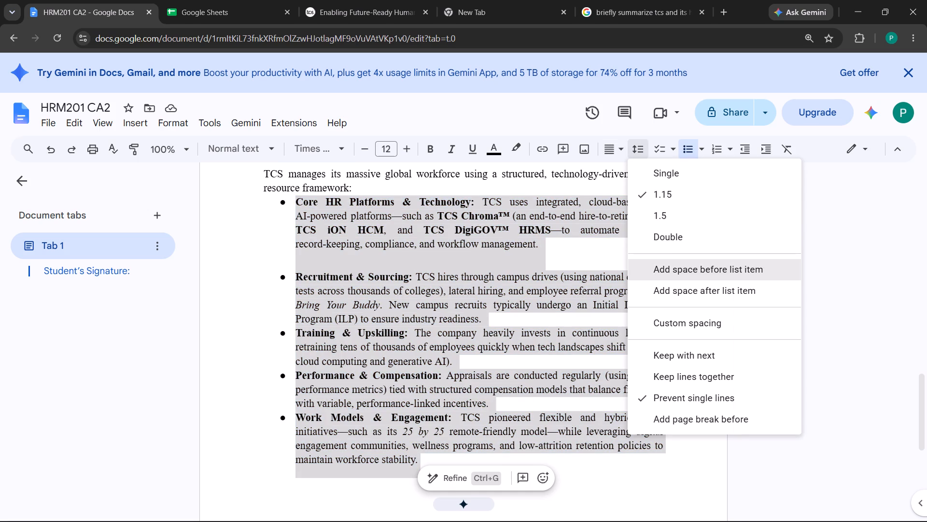
pyautogui.click(673, 267)
pyautogui.click(620, 146)
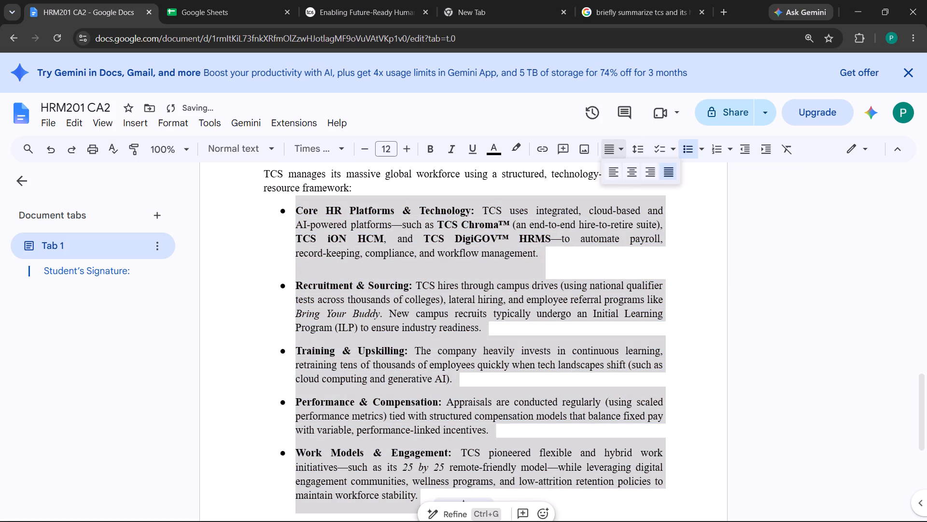
pyautogui.click(636, 154)
pyautogui.click(694, 271)
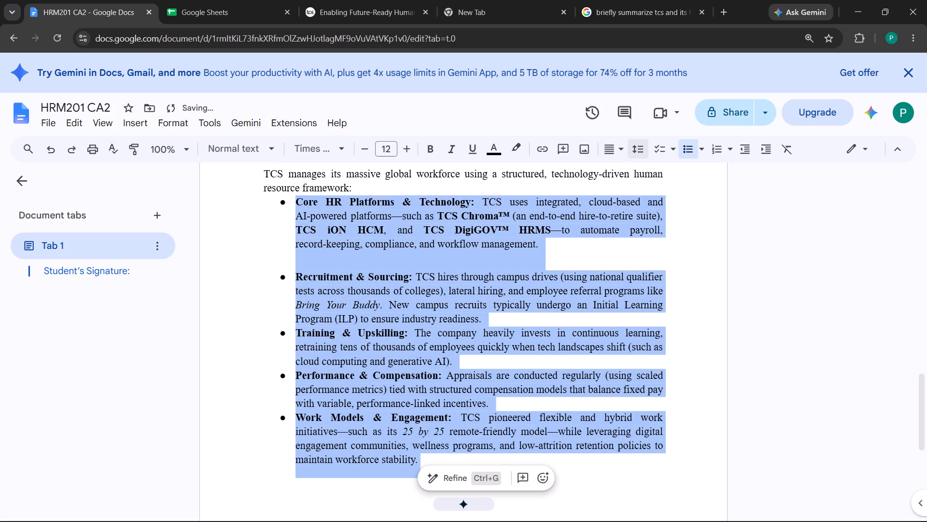
pyautogui.click(641, 153)
pyautogui.click(712, 284)
pyautogui.click(639, 148)
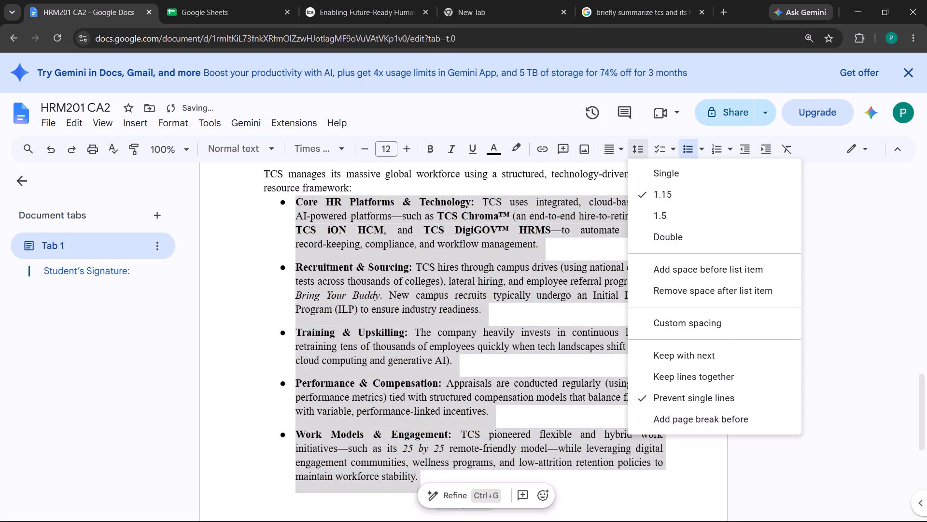
pyautogui.click(711, 290)
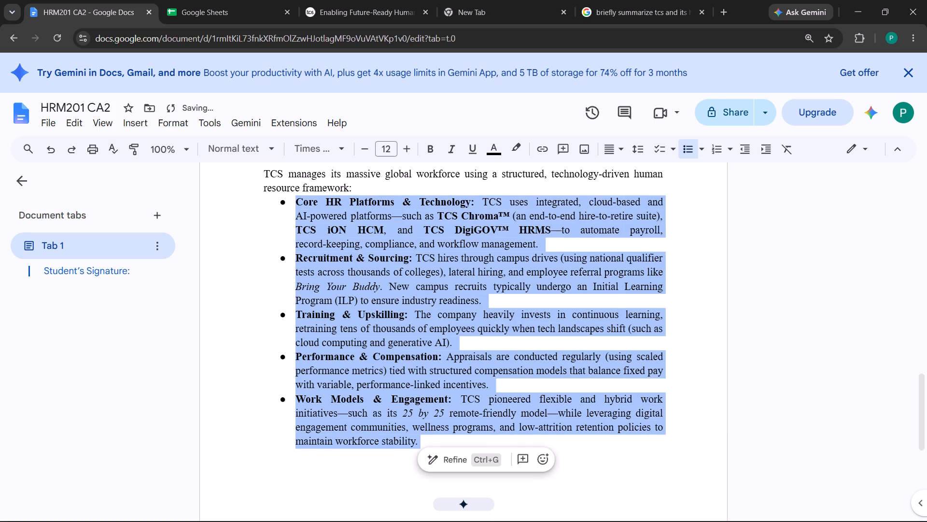
pyautogui.click(251, 289)
# Review the spacing of the TCS introduction and HR practices list through to the end of the page.
pyautogui.scroll(4, 358, 320)
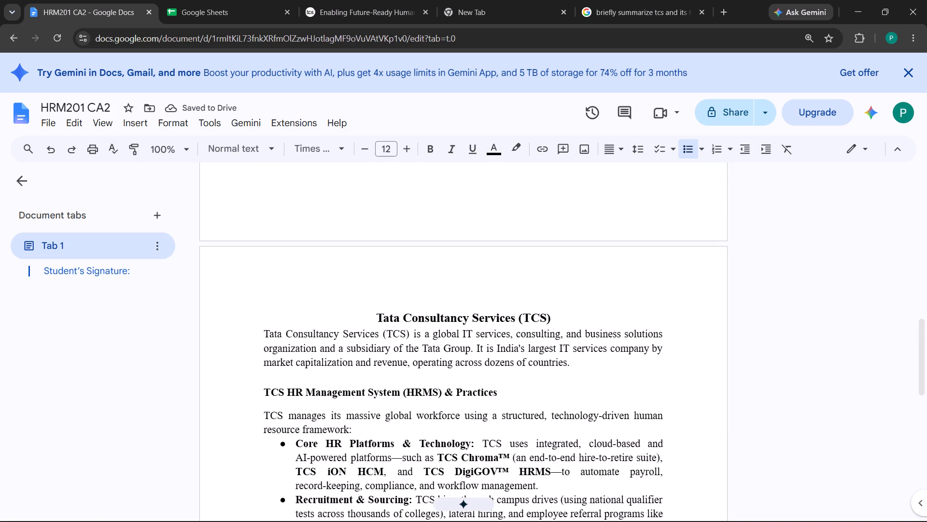
pyautogui.scroll(-6, 358, 320)
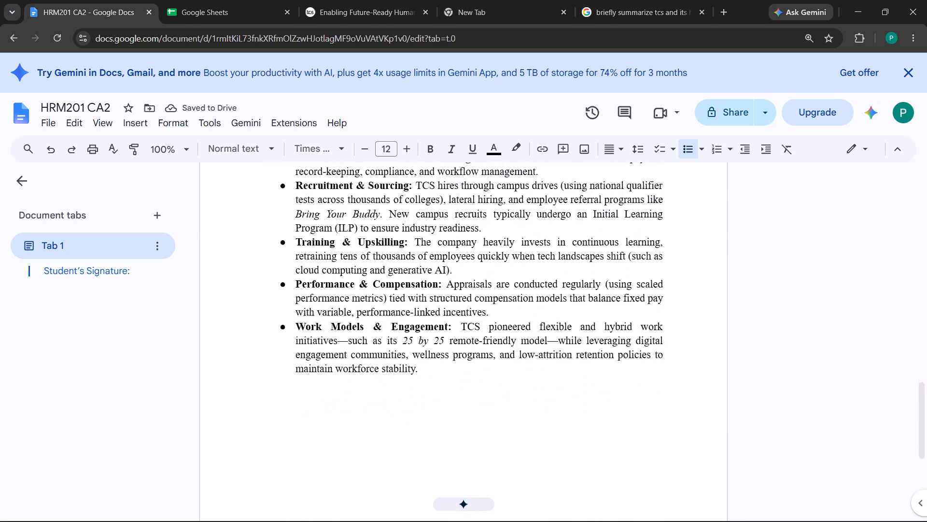
pyautogui.scroll(-6, 348, 316)
pyautogui.click(333, 332)
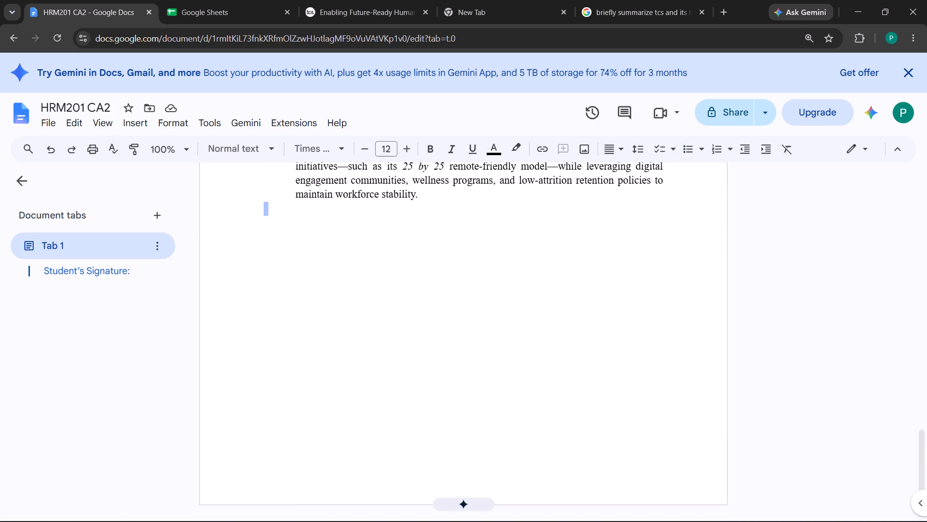
pyautogui.click(325, 312)
pyautogui.scroll(4, 395, 299)
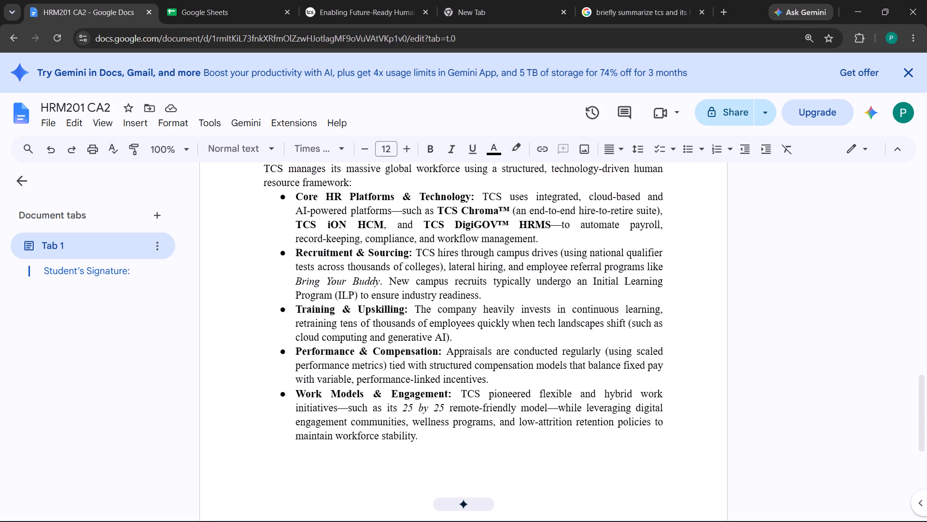
pyautogui.scroll(-1, 414, 338)
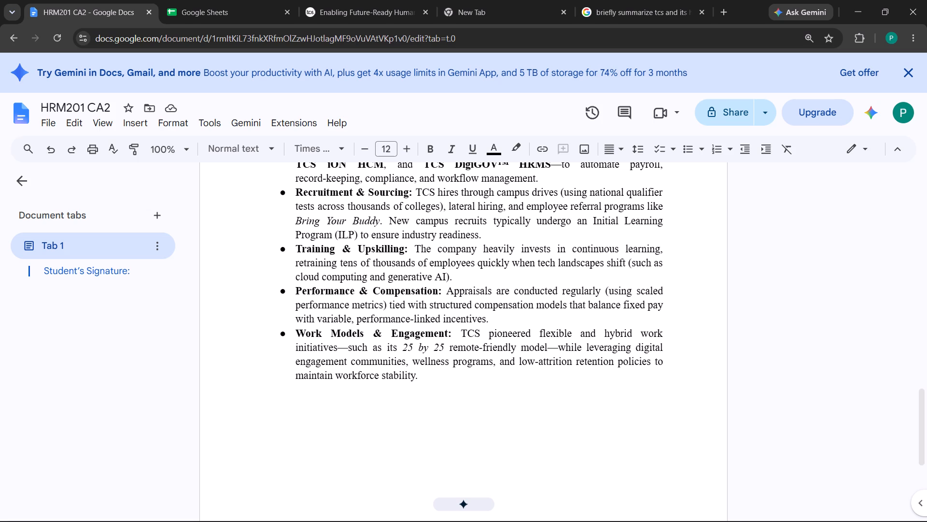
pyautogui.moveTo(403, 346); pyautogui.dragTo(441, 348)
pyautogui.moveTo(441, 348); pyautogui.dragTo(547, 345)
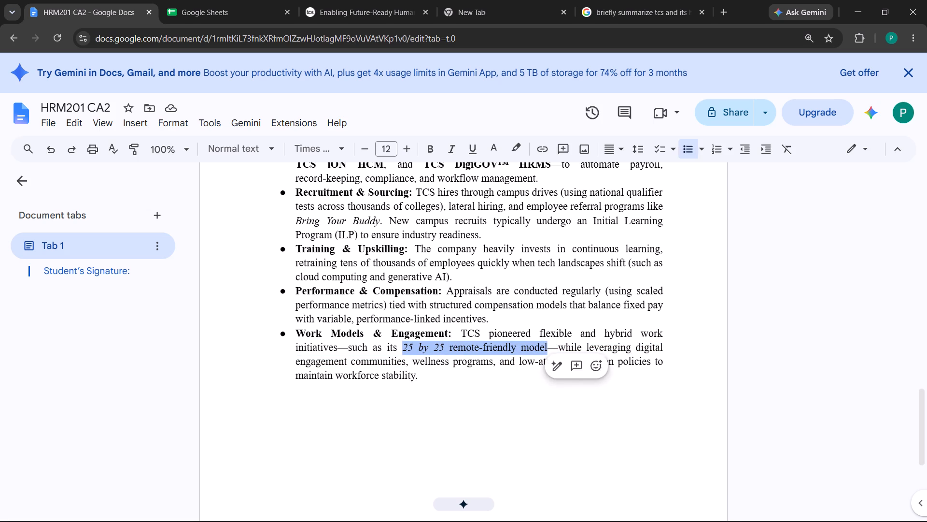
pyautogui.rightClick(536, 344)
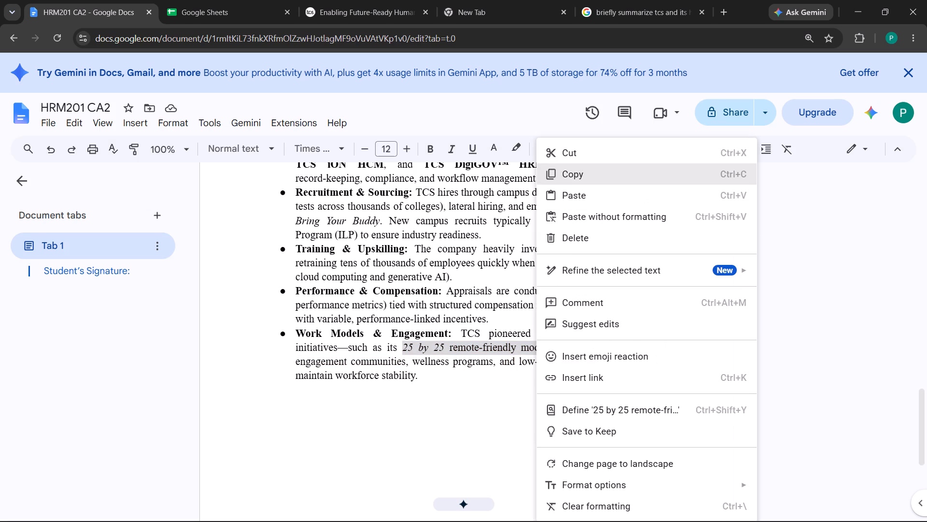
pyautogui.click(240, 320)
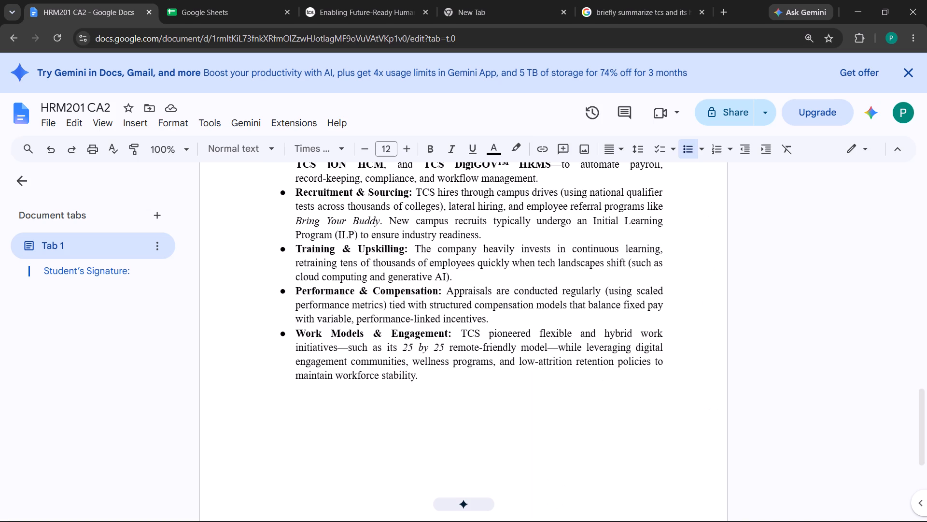
# Delete the entire "Work Models & Engagement" item from the end of the bullet list.
pyautogui.scroll(1, 246, 341)
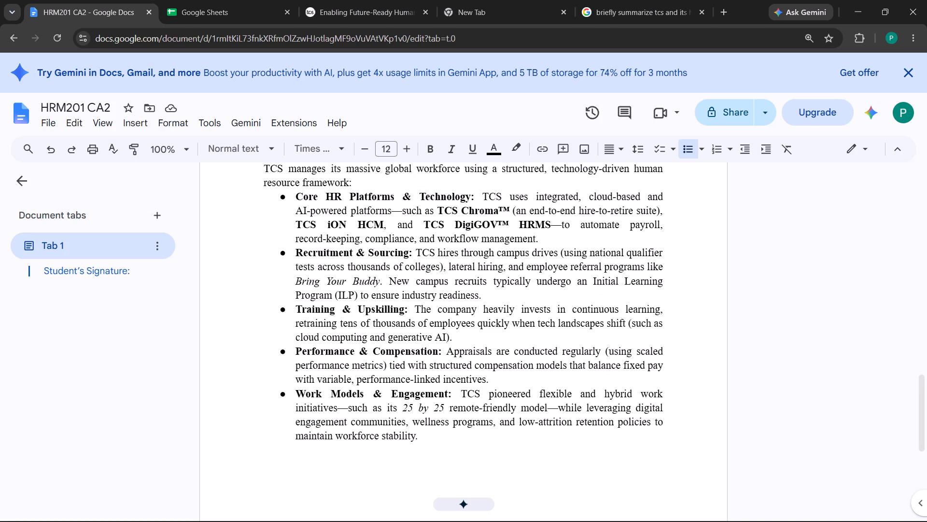
pyautogui.moveTo(274, 394); pyautogui.dragTo(454, 441)
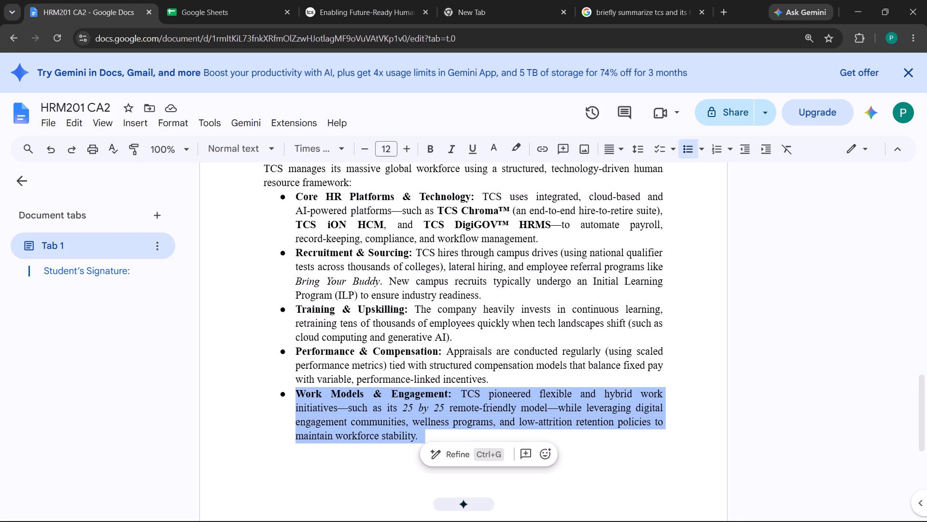
pyautogui.press('BackSpace')
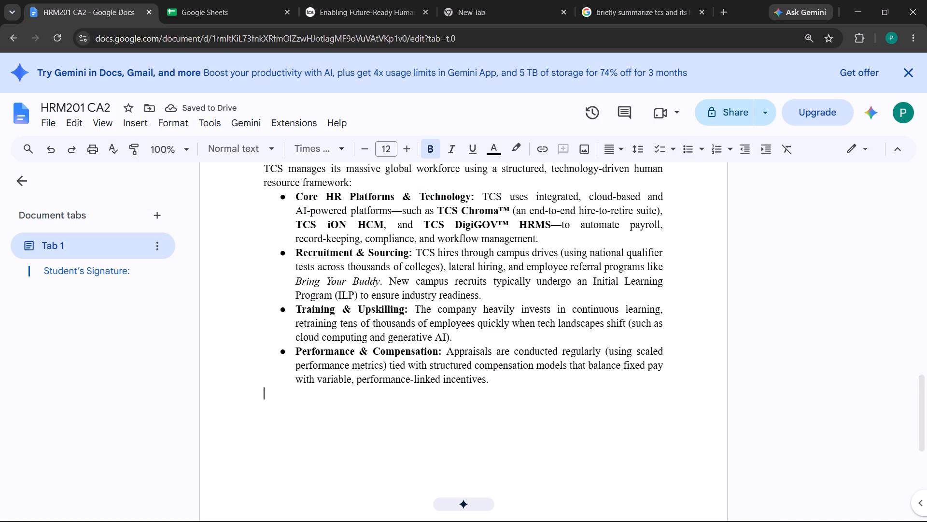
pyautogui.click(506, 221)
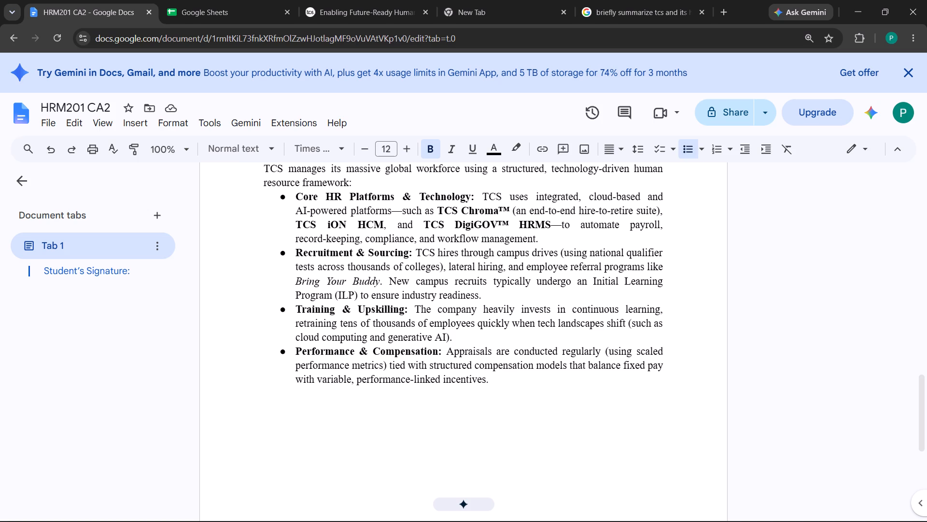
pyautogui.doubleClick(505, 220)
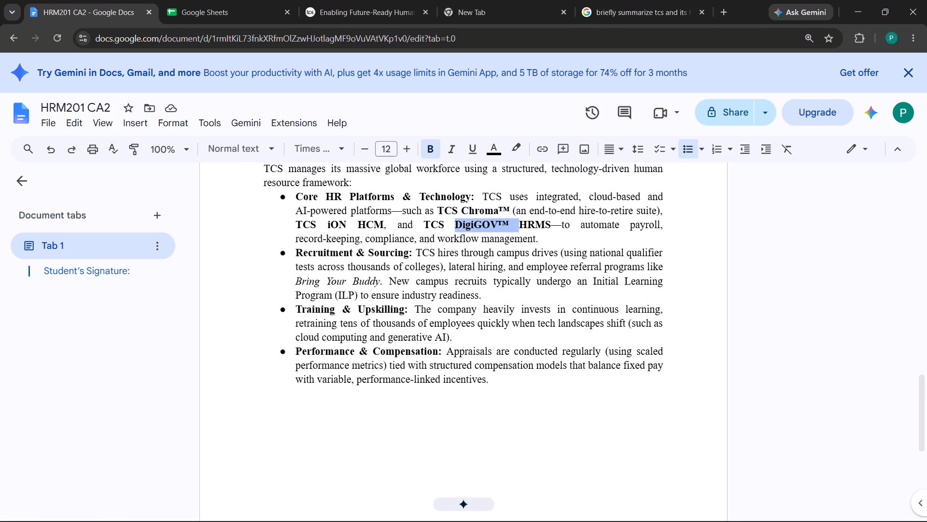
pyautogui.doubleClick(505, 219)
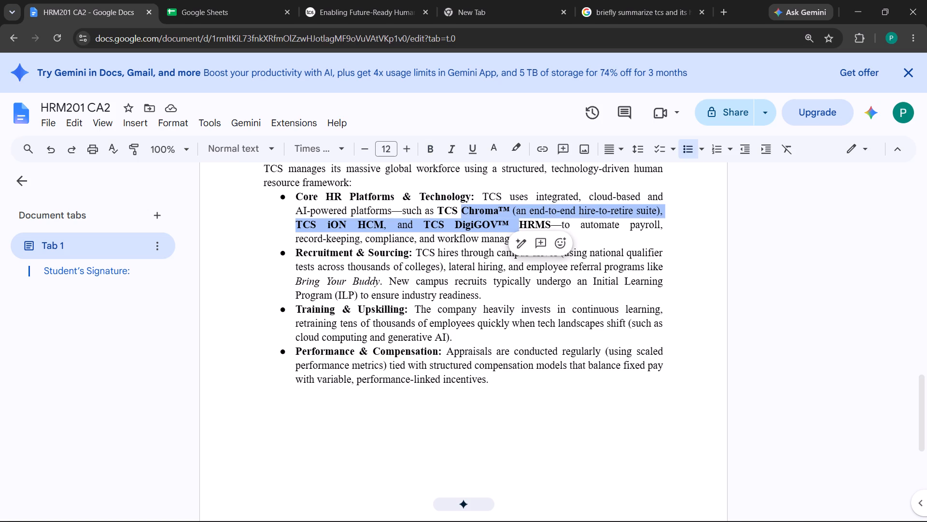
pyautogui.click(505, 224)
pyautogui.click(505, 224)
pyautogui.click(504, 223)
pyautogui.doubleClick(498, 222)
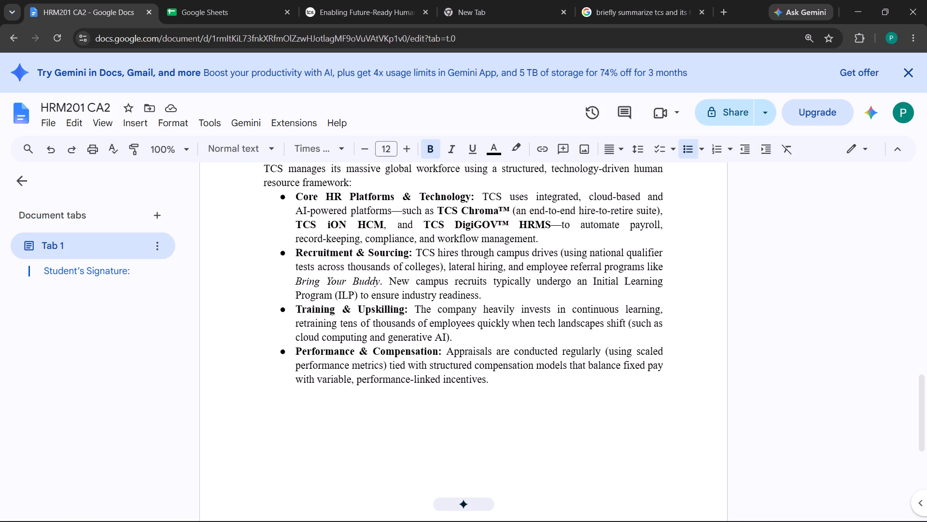
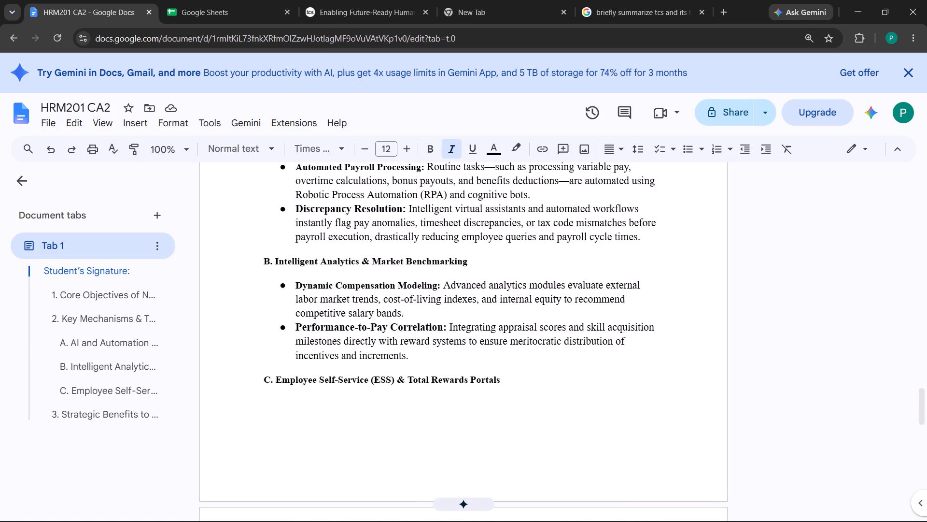
pyautogui.scroll(-3, 345, 317)
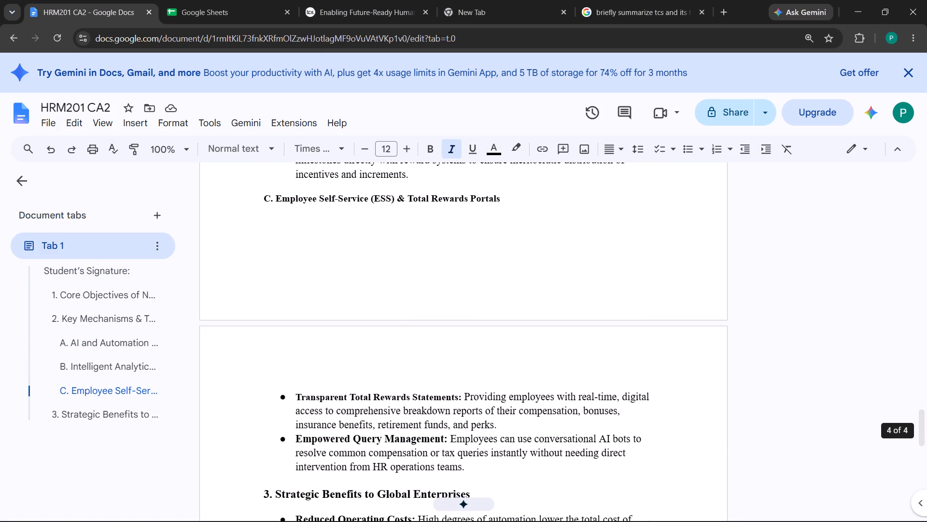
pyautogui.click(241, 197)
pyautogui.click(263, 234)
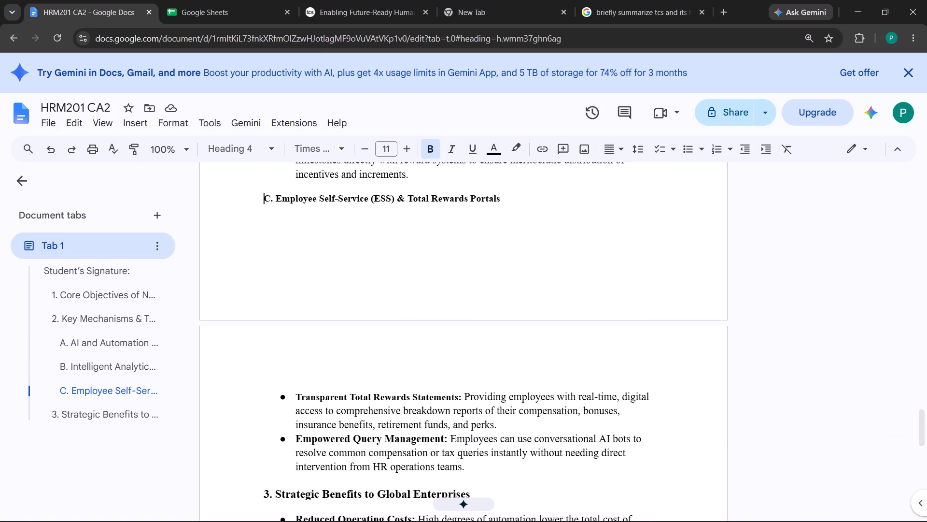
pyautogui.press('Down')
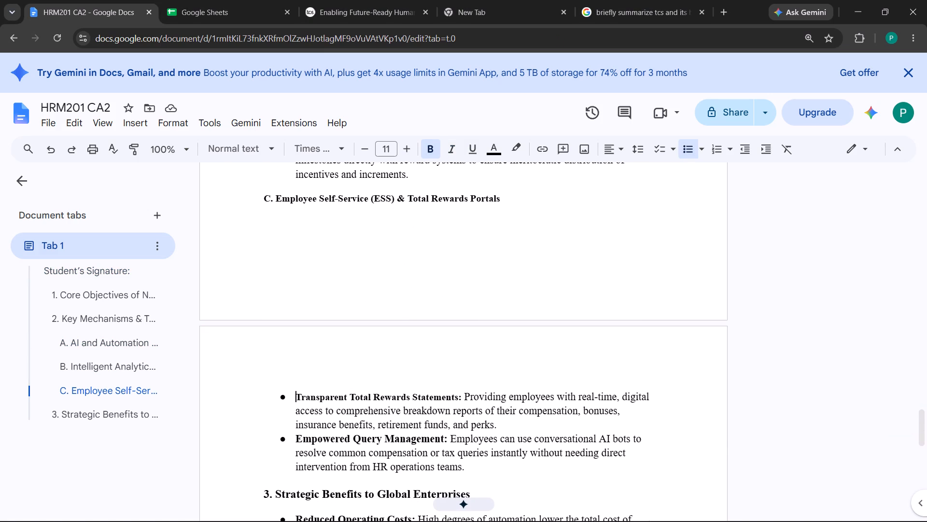
pyautogui.press('Up')
pyautogui.press('Return')
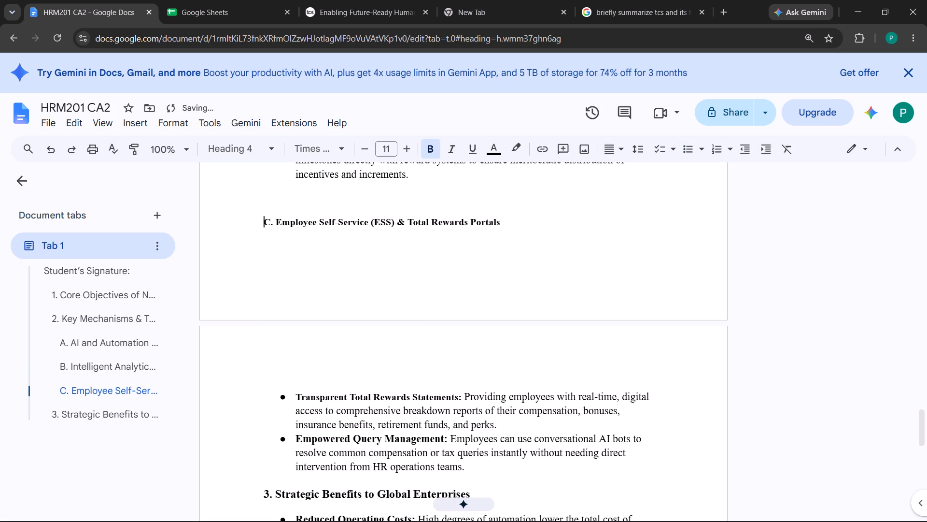
pyautogui.press('Return')
pyautogui.press('Return')
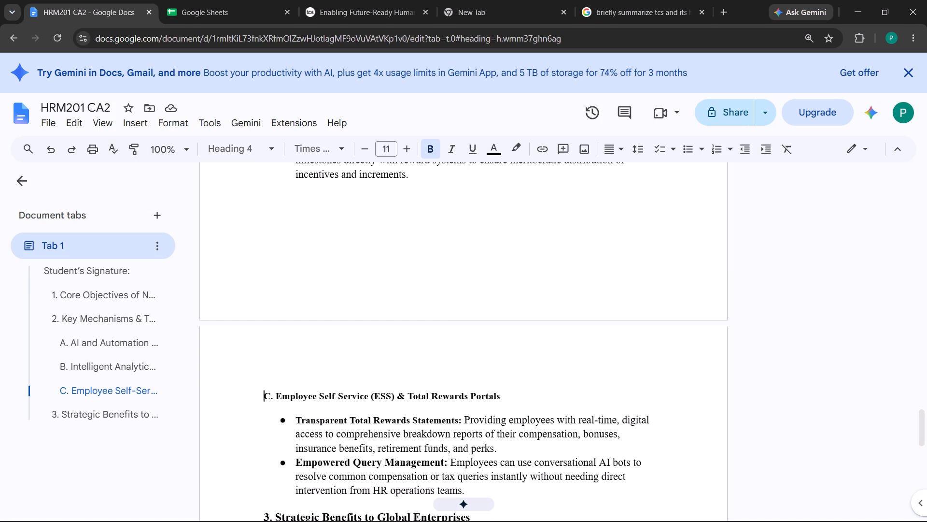
# Reduce the font size of the "2. Key Mechanisms & Technological Integration" heading to 12.
pyautogui.scroll(-3, 497, 271)
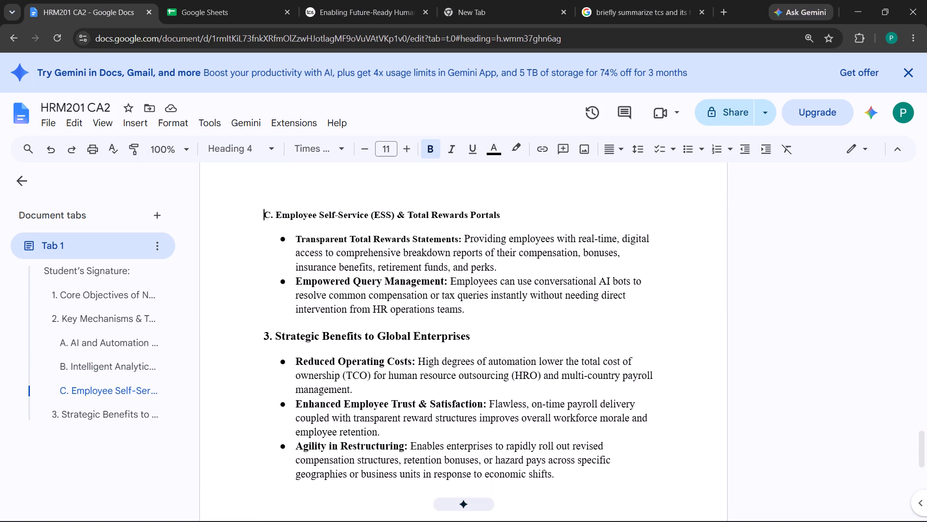
pyautogui.scroll(5, 467, 409)
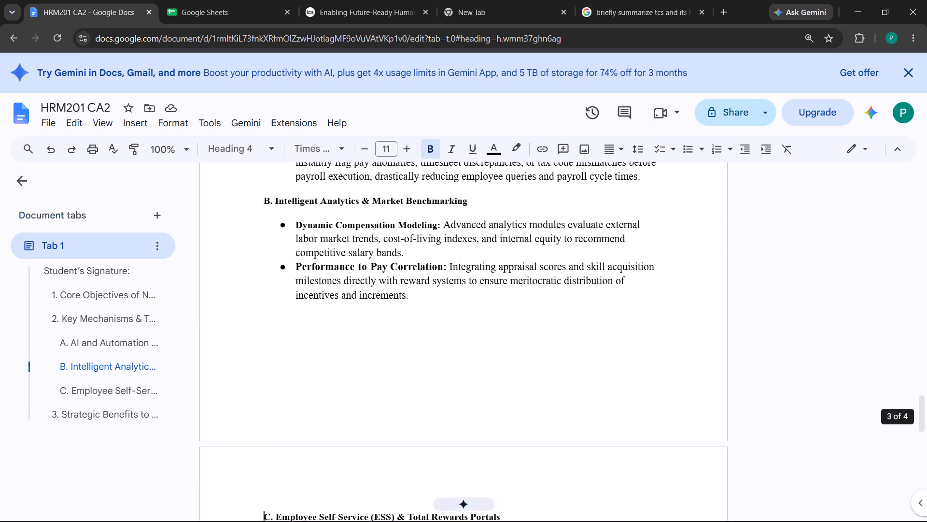
pyautogui.scroll(5, 466, 408)
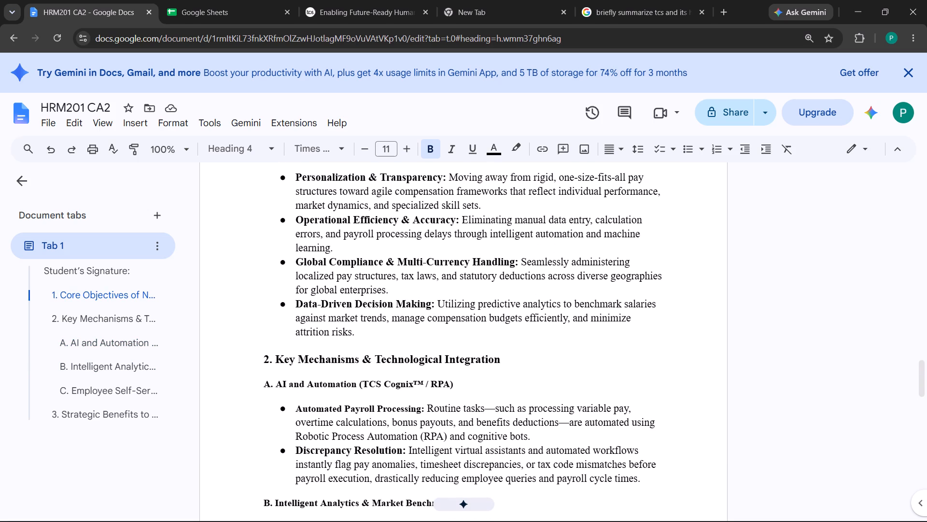
pyautogui.click(418, 356)
pyautogui.tripleClick(418, 356)
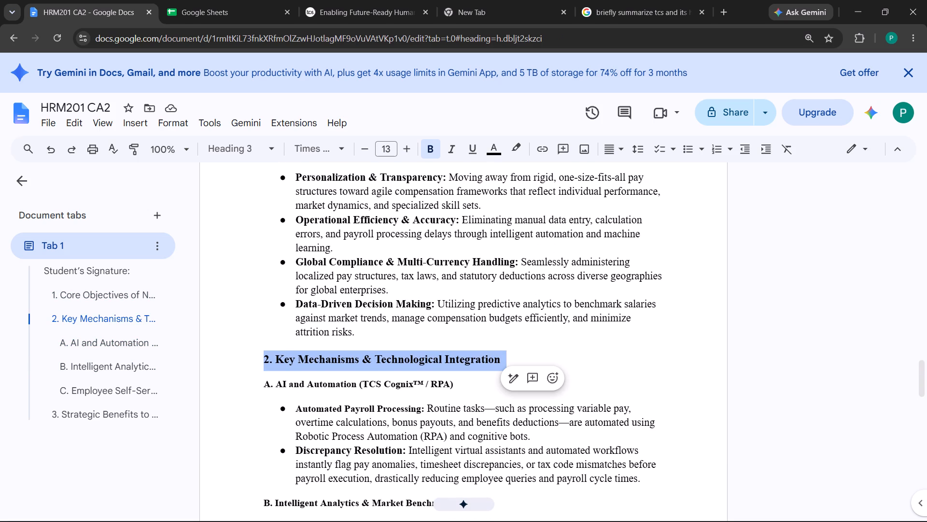
pyautogui.click(367, 148)
# Reduce the font size of the "1. Core Objectives of Next-Gen Compensation Management" heading to 12.
pyautogui.scroll(3, 331, 354)
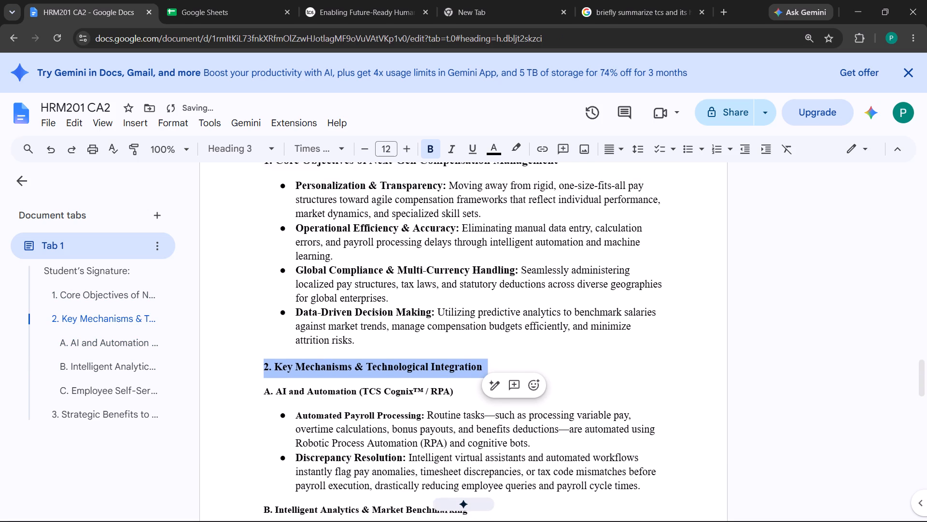
pyautogui.scroll(1, 331, 354)
pyautogui.tripleClick(329, 393)
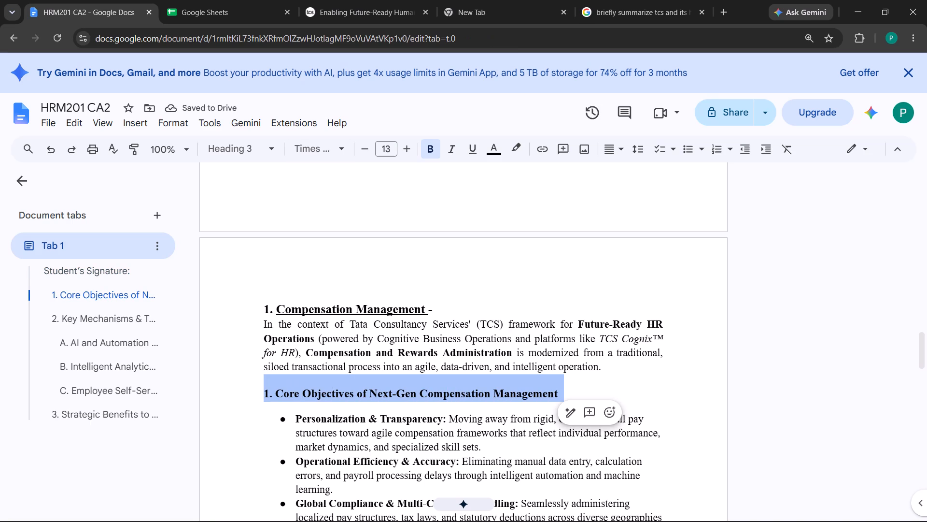
pyautogui.click(364, 149)
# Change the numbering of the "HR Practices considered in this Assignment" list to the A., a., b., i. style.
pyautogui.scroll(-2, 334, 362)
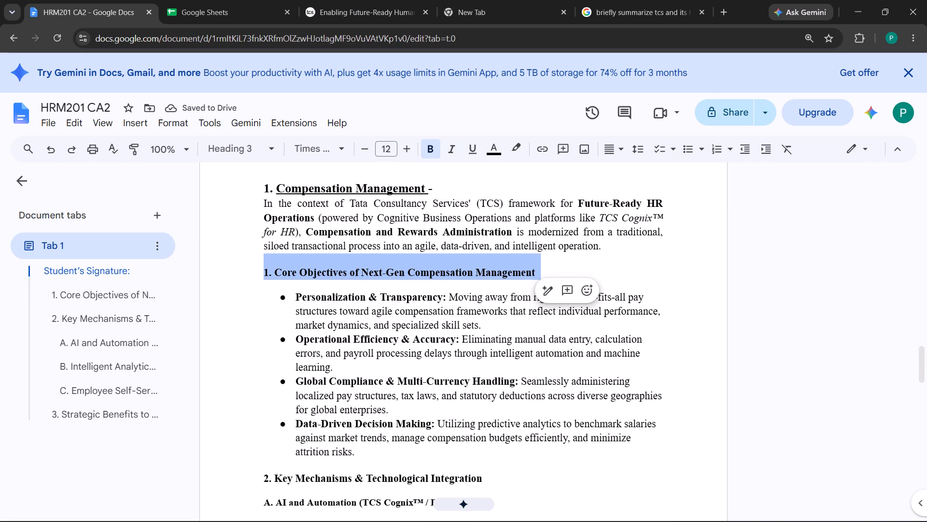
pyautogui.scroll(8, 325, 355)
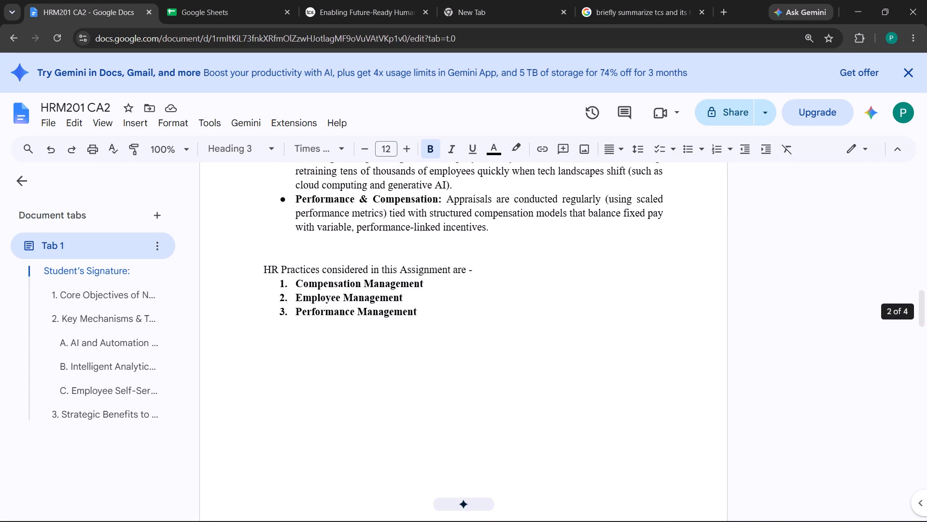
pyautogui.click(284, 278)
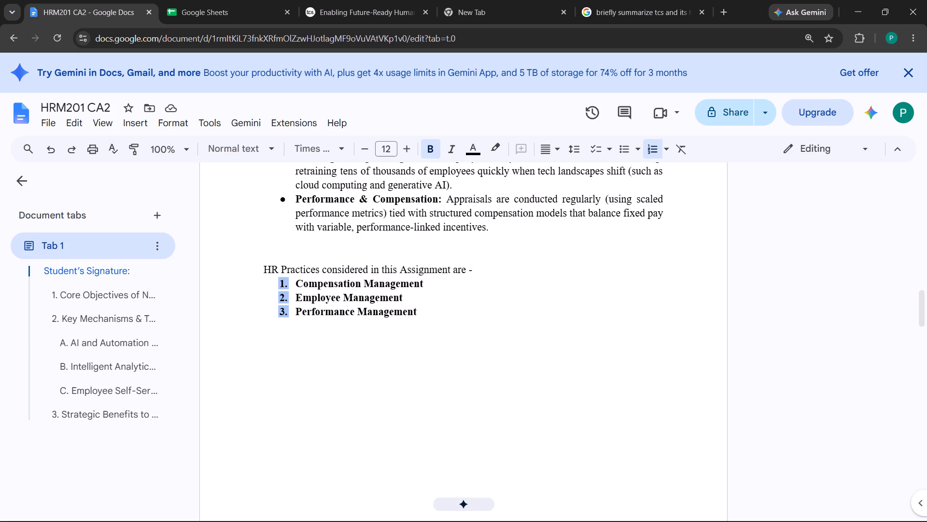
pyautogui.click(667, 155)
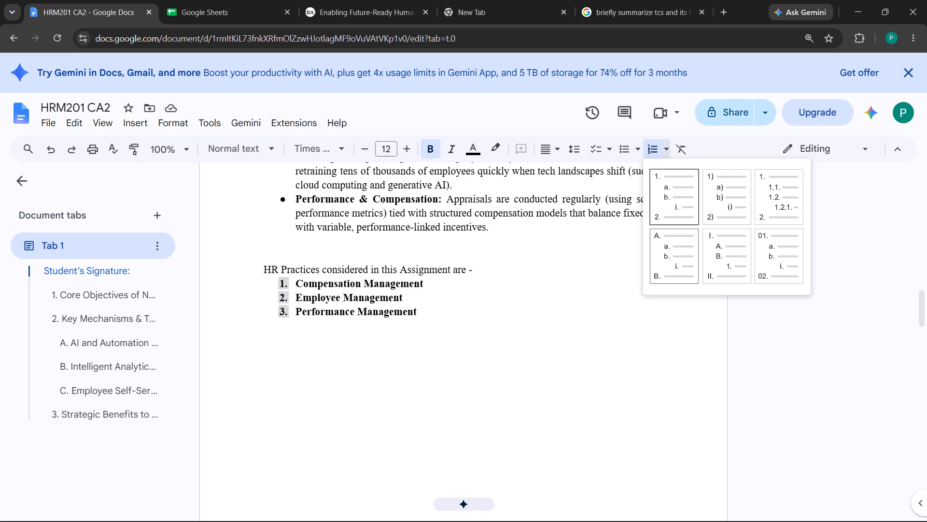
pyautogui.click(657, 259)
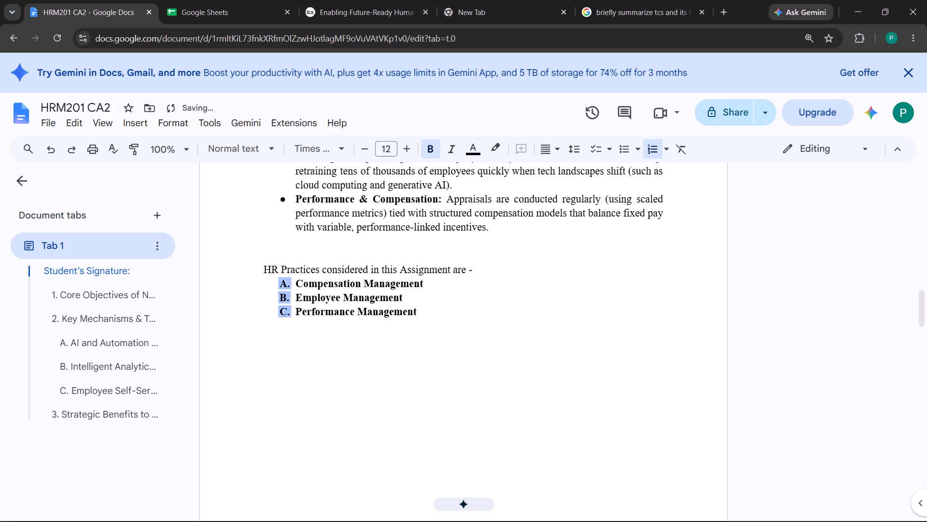
# Clear the formatting of the HR practices list's markers and apply the Roman numeral I., II., III. list style.
pyautogui.click(672, 152)
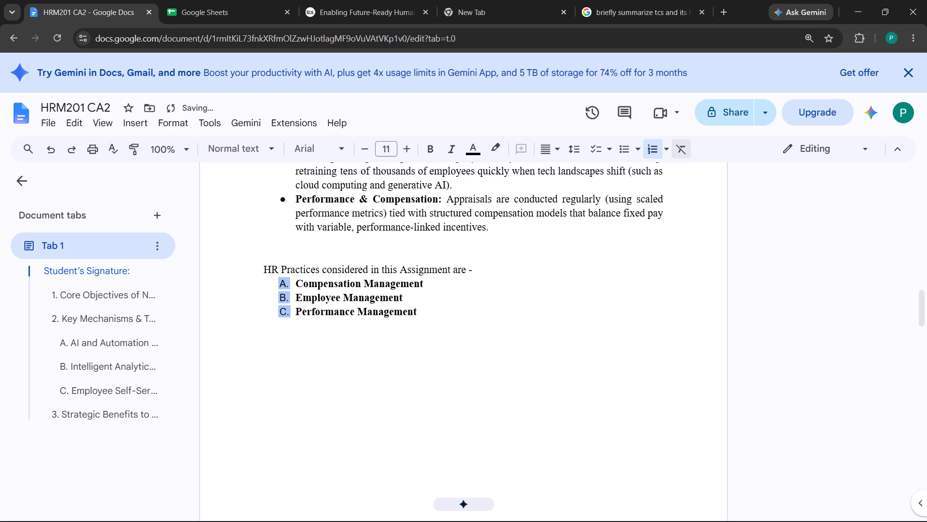
pyautogui.click(672, 152)
pyautogui.click(672, 152)
pyautogui.click(668, 151)
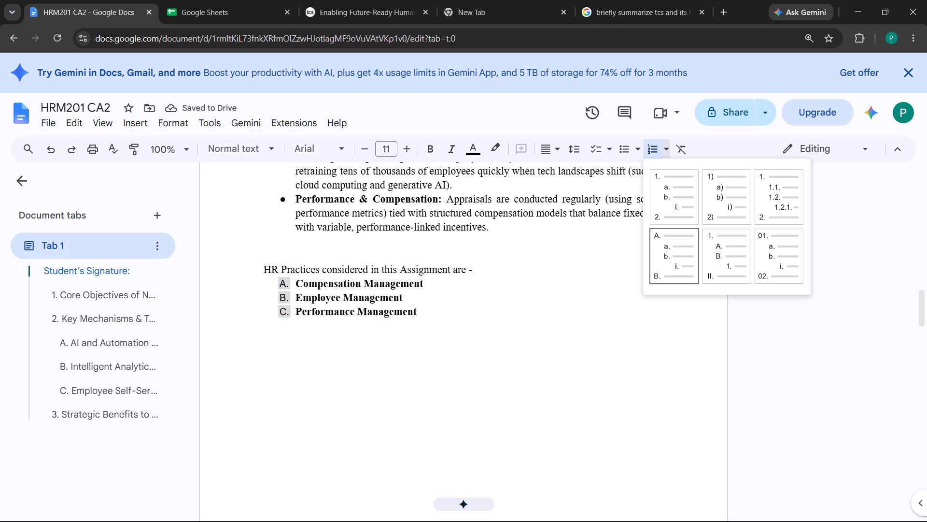
pyautogui.click(708, 240)
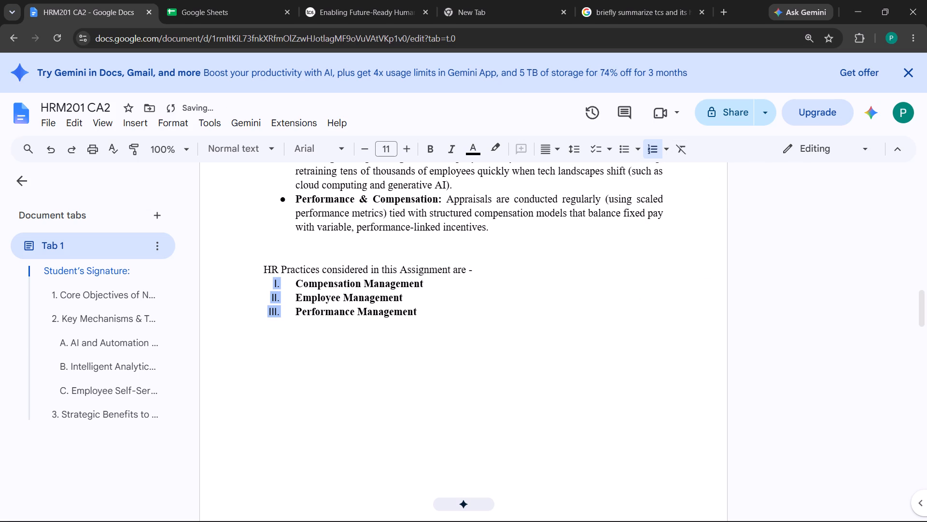
pyautogui.click(637, 153)
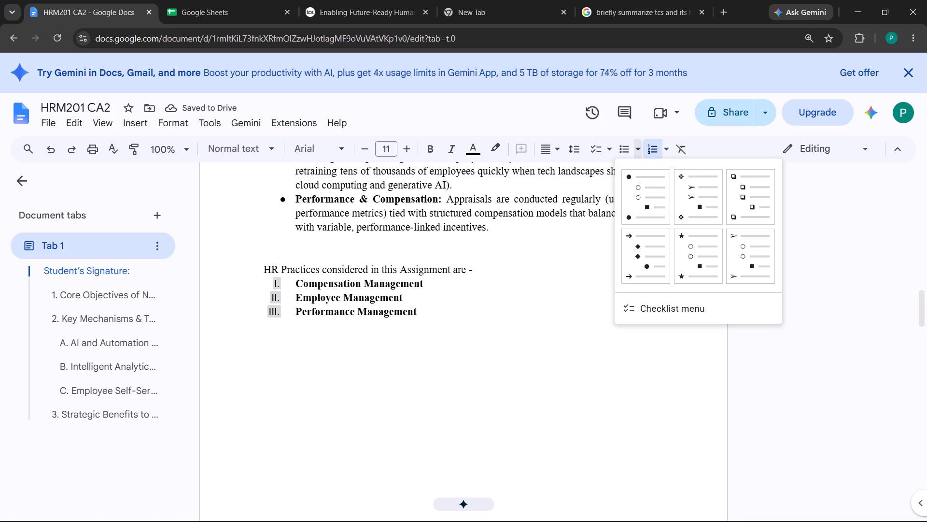
pyautogui.click(637, 153)
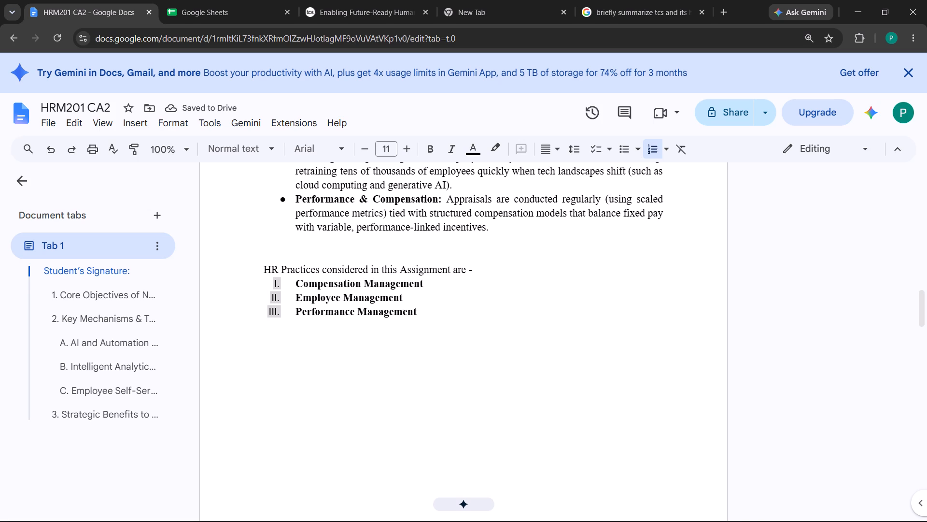
# Try the Roman numeral list style on the "1. Compensation Management" heading and delete its typed "1." along with the list numeral.
pyautogui.scroll(-3, 553, 282)
pyautogui.scroll(-3, 479, 365)
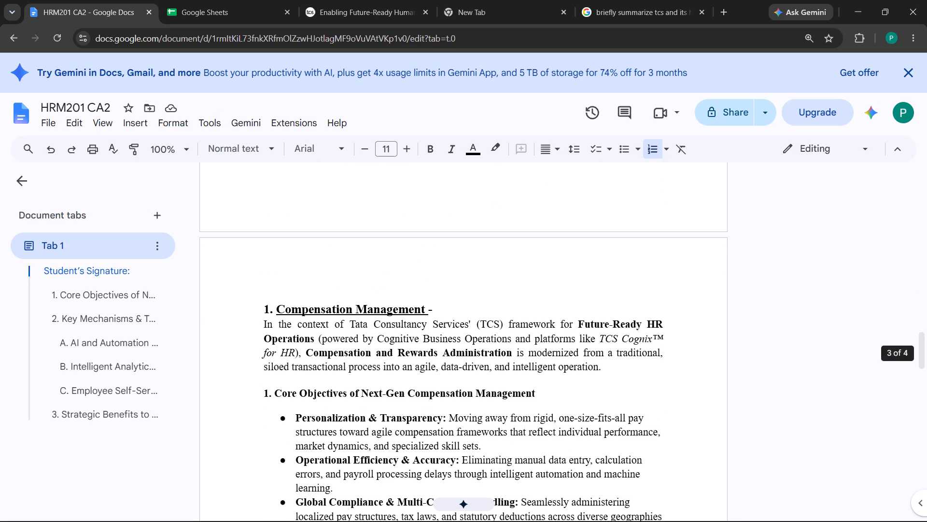
pyautogui.click(268, 304)
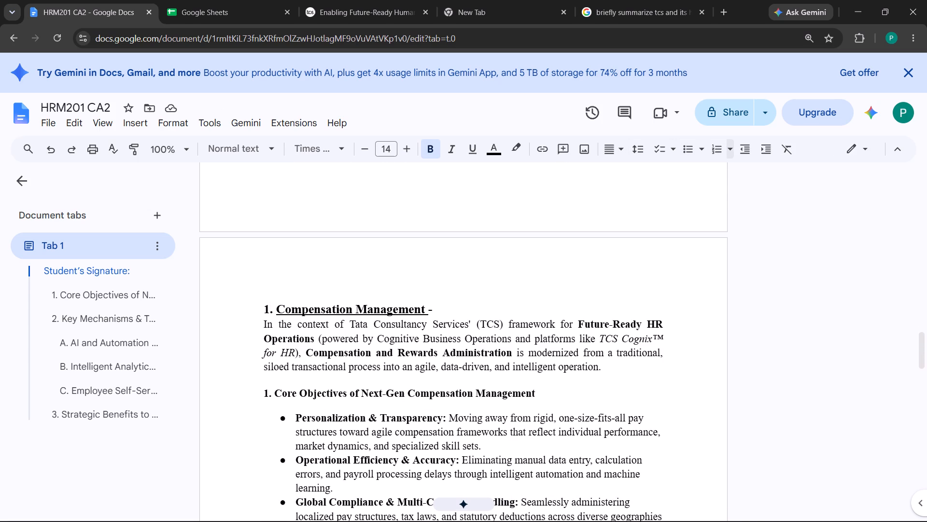
pyautogui.click(729, 153)
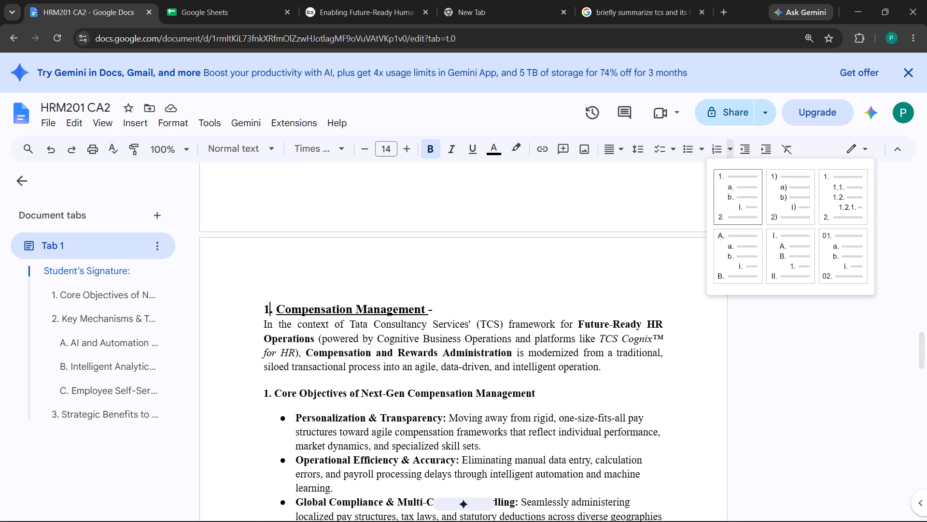
pyautogui.click(781, 229)
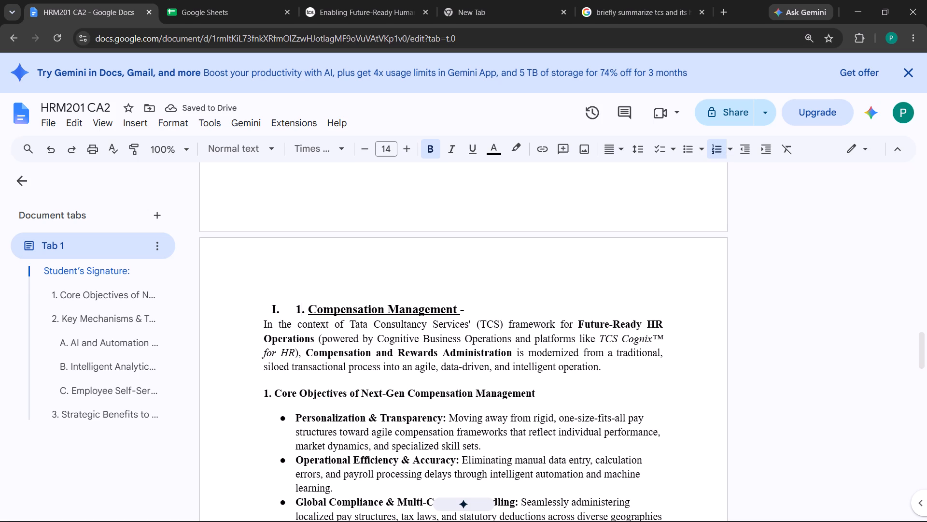
pyautogui.press('Delete')
pyautogui.press('BackSpace')
pyautogui.press('BackSpace')
pyautogui.press('BackSpace')
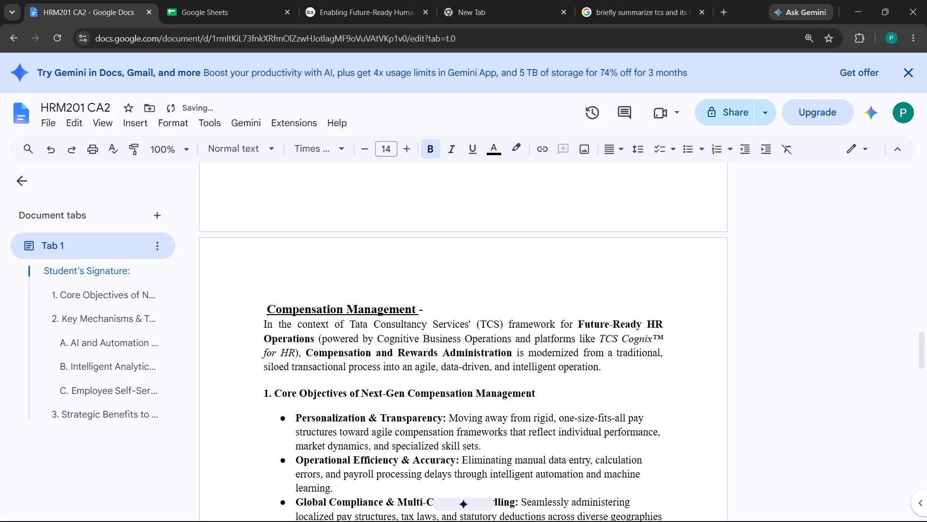
# Reapply the Roman numeral list style to the "Compensation Management" heading and remove the numeral, keeping the heading indented.
pyautogui.click(725, 146)
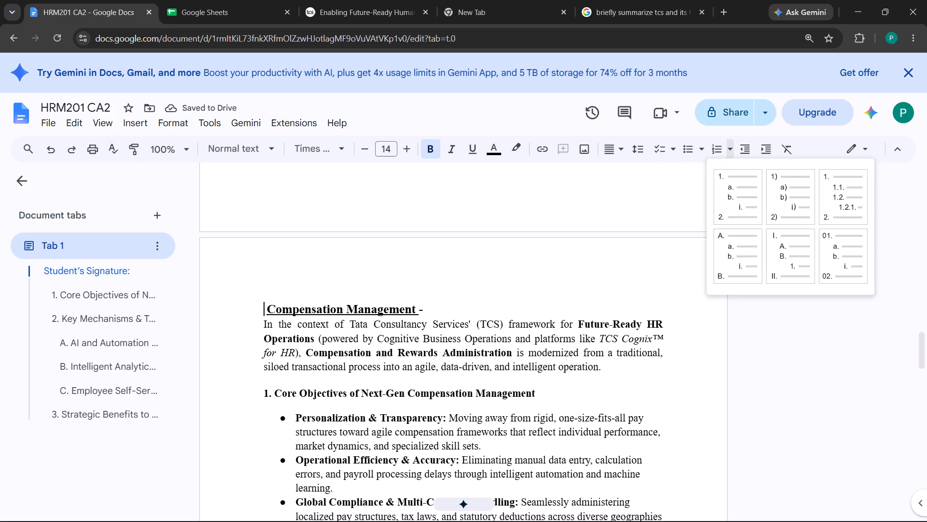
pyautogui.click(803, 254)
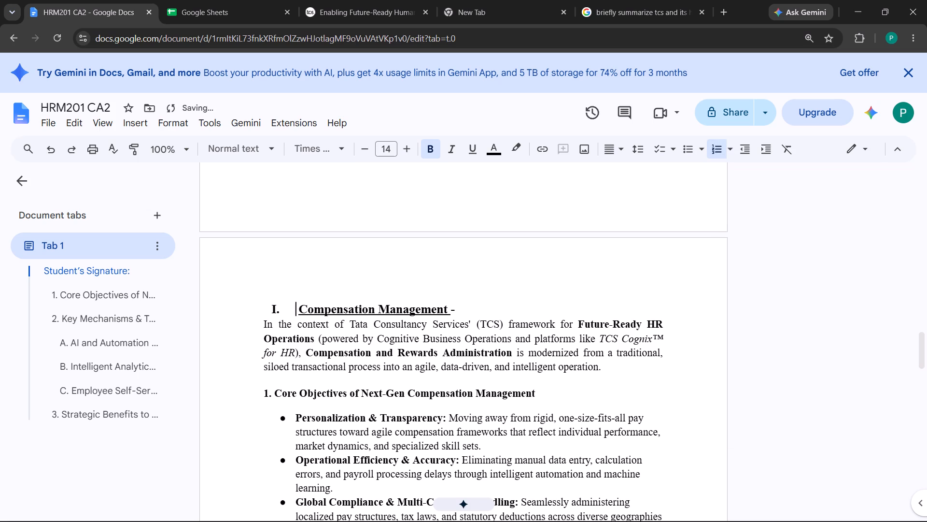
pyautogui.press('BackSpace')
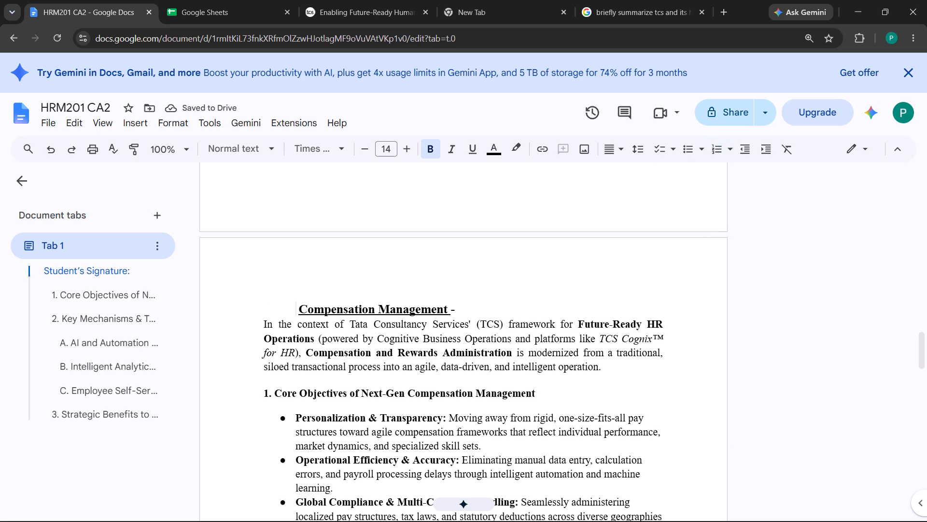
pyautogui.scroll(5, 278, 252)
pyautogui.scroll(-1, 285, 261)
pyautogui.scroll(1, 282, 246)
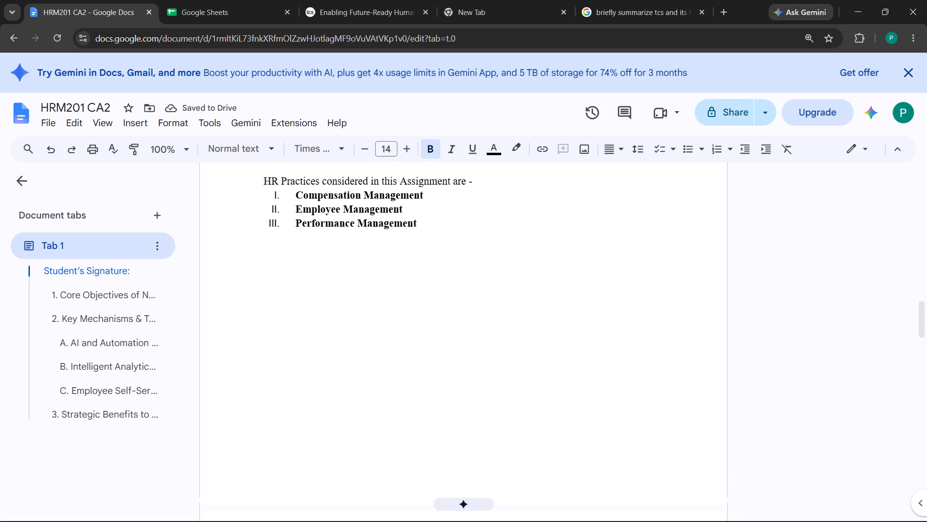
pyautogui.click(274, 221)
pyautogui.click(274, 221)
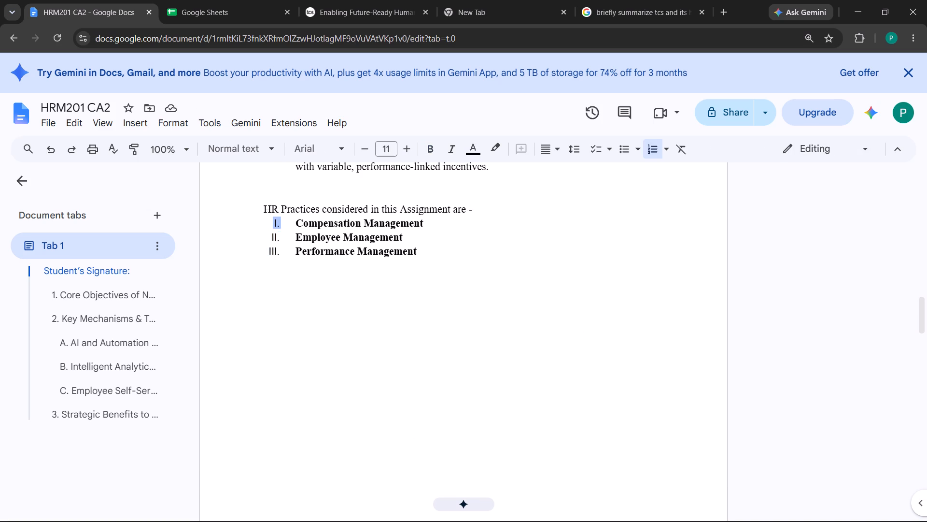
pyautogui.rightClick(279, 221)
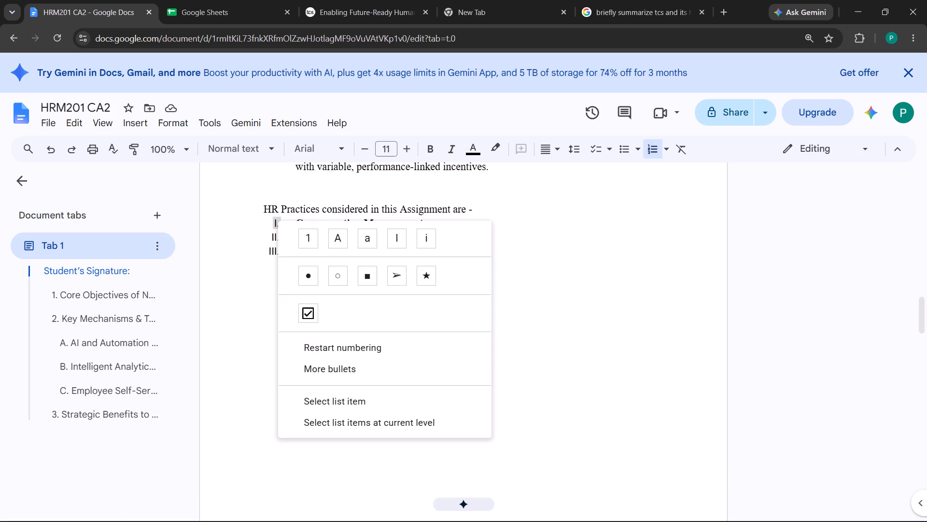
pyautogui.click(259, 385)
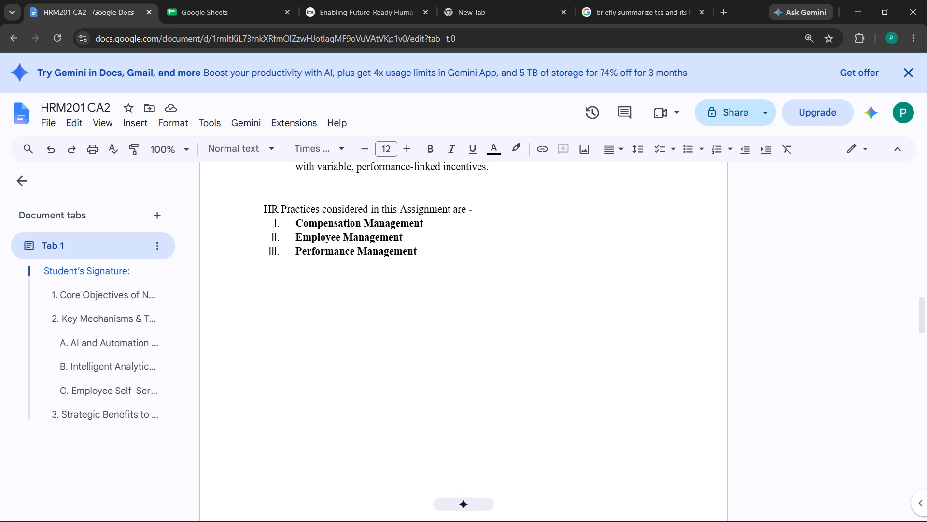
# Remove the indent from the "Compensation Management" heading and number it with the Roman numeral I., A., B., 1. list style.
pyautogui.scroll(-4, 290, 305)
pyautogui.click(281, 368)
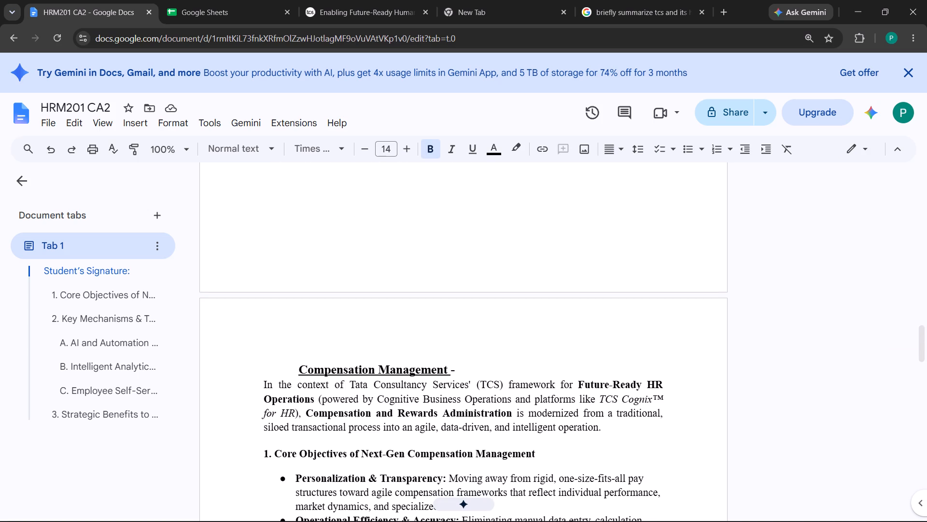
pyautogui.click(731, 150)
pyautogui.click(790, 250)
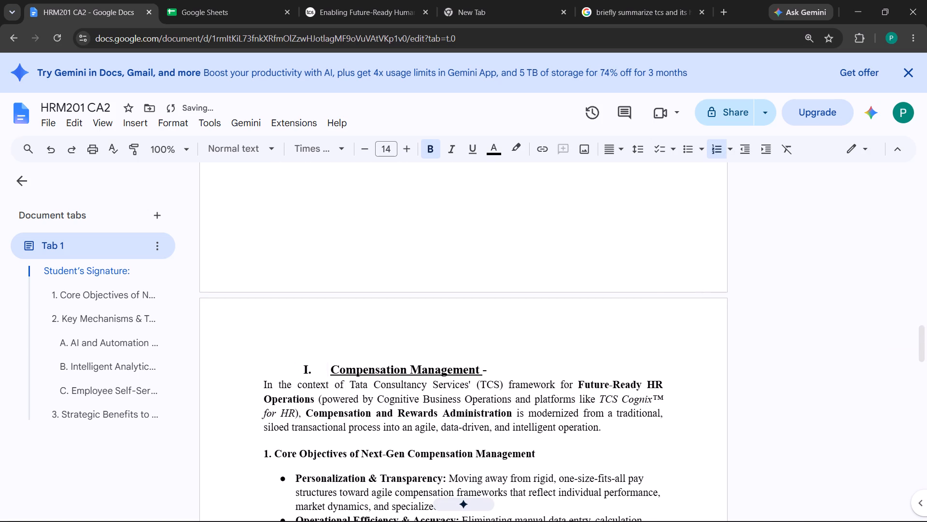
pyautogui.press('BackSpace')
pyautogui.press('BackSpace')
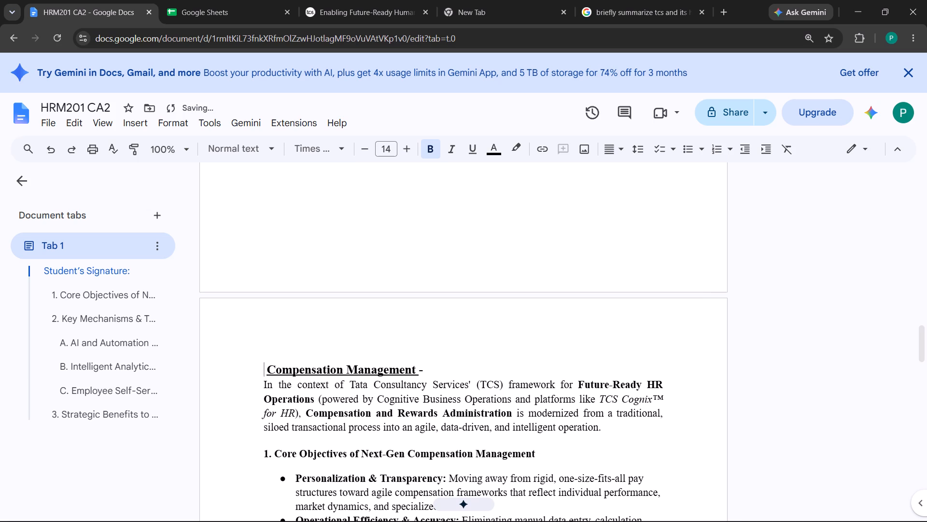
pyautogui.click(730, 147)
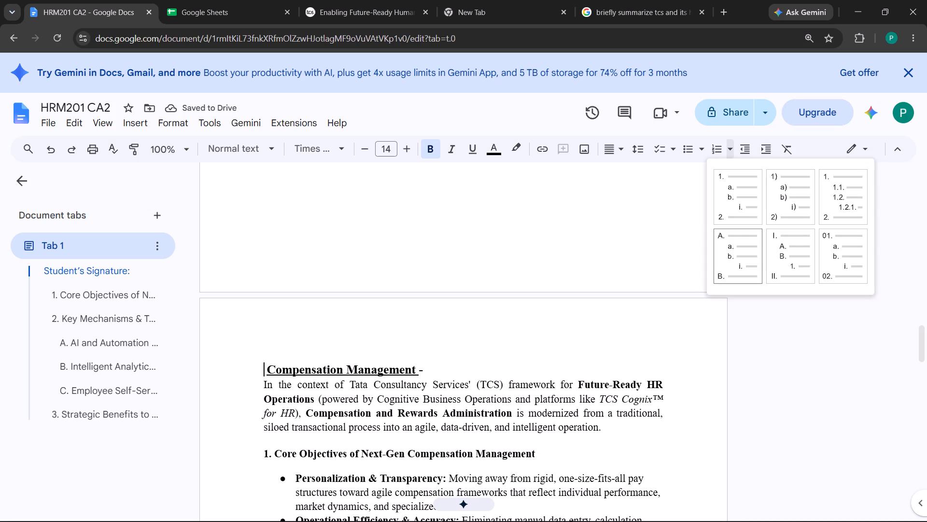
pyautogui.click(785, 253)
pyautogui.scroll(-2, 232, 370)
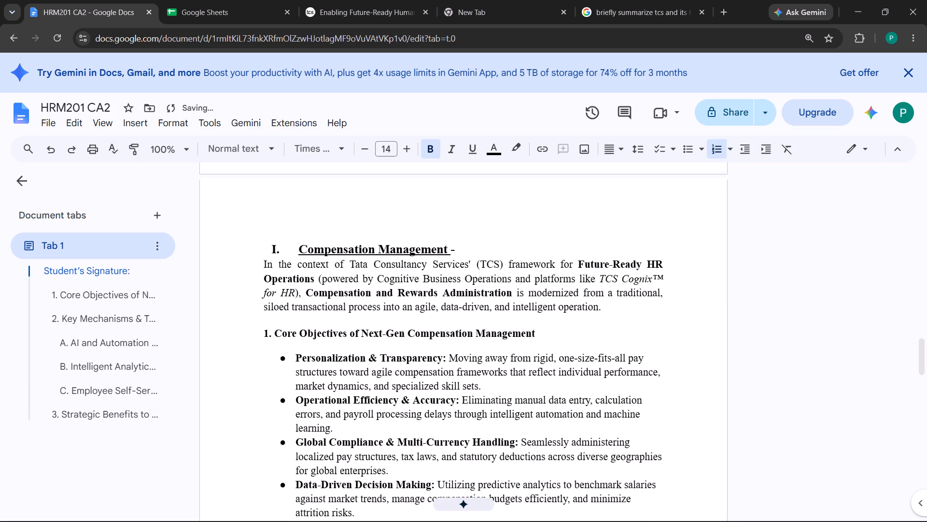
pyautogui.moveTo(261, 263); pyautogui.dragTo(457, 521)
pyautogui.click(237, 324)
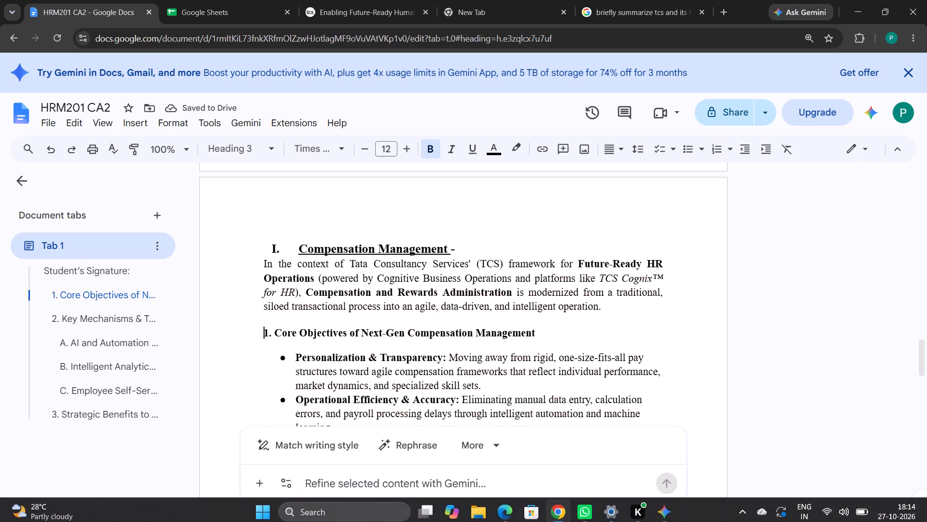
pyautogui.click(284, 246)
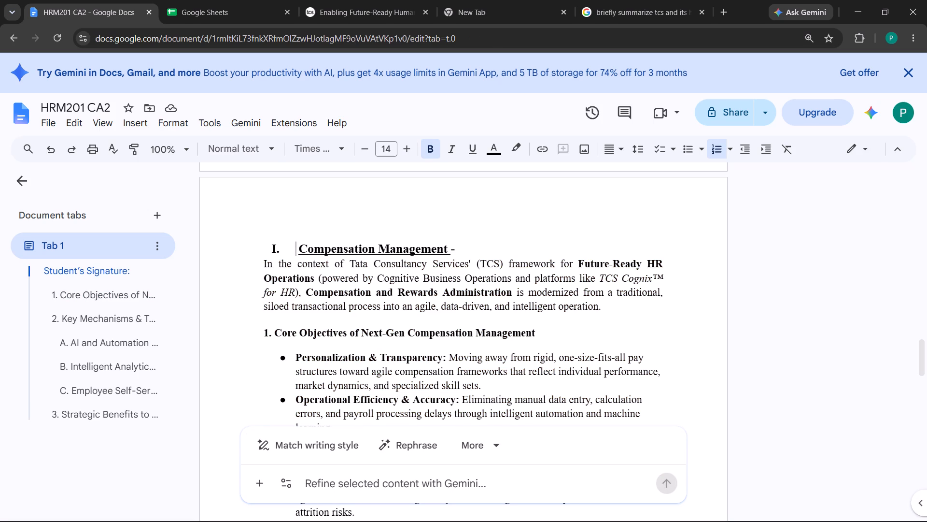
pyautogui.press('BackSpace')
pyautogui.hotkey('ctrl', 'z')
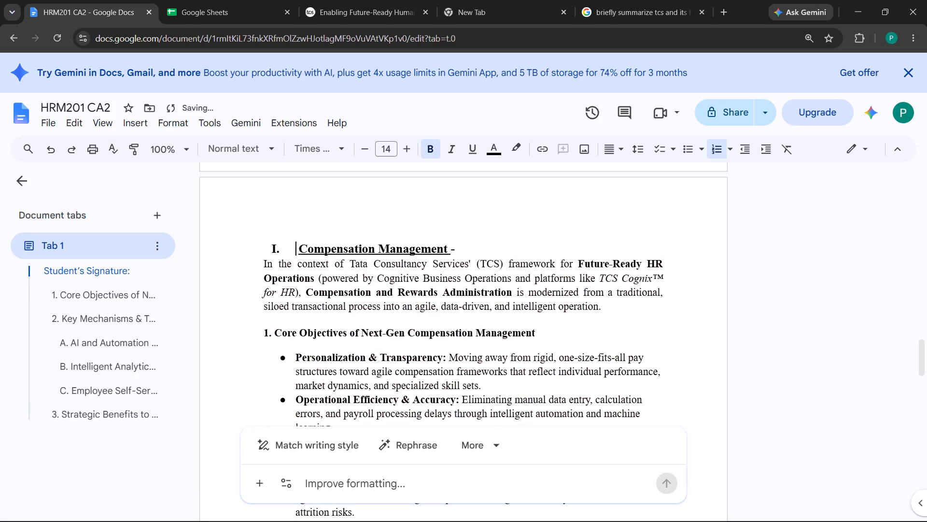
# Add space after the "I. Compensation Management" list item.
pyautogui.click(638, 150)
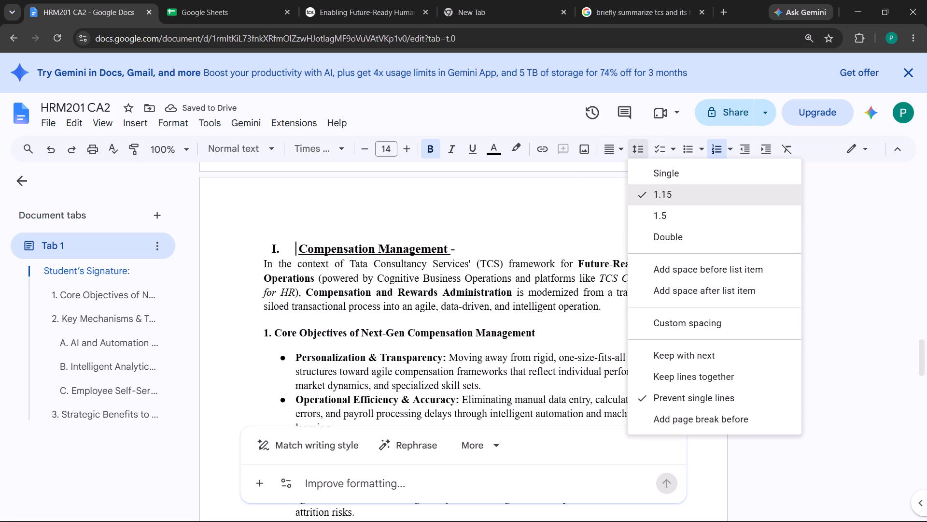
pyautogui.click(665, 285)
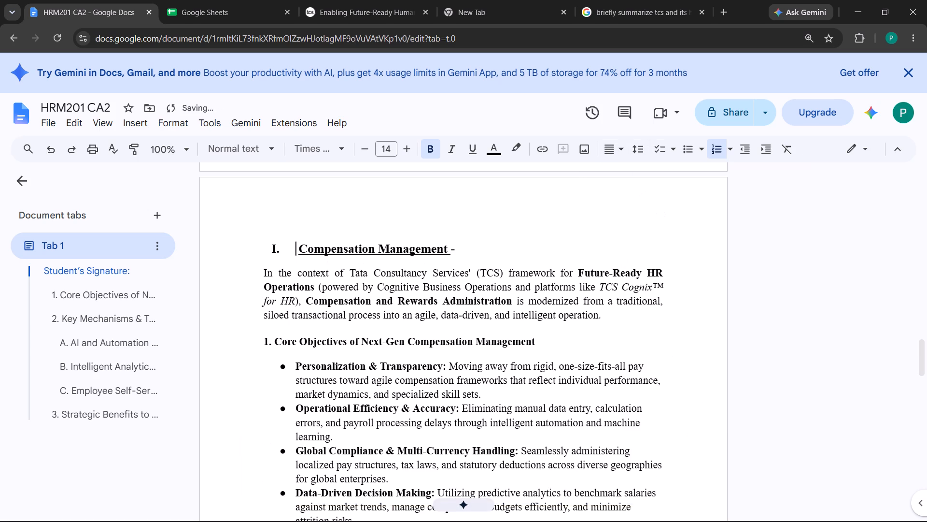
# Remove the space before and after the "Personalization & Transparency" bullet under Core Objectives of Next-Gen Compensation Management.
pyautogui.scroll(-1, 396, 257)
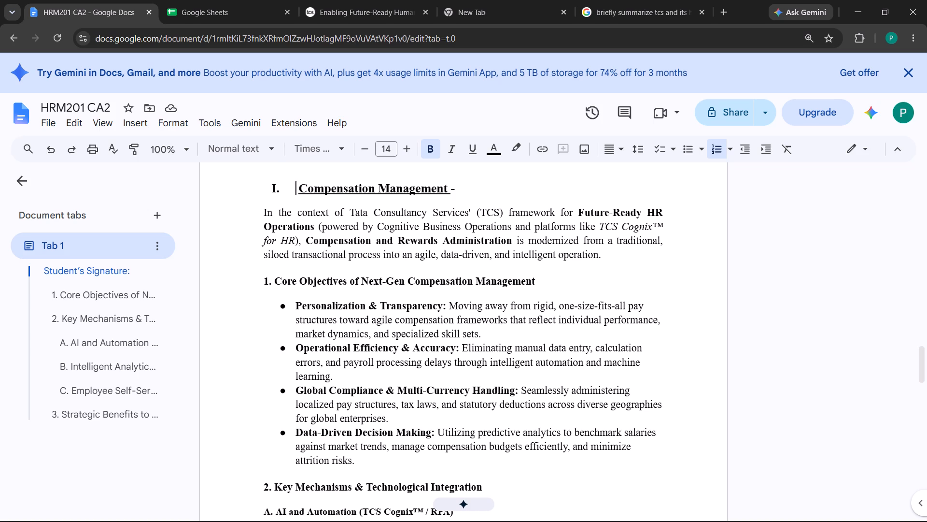
pyautogui.click(312, 299)
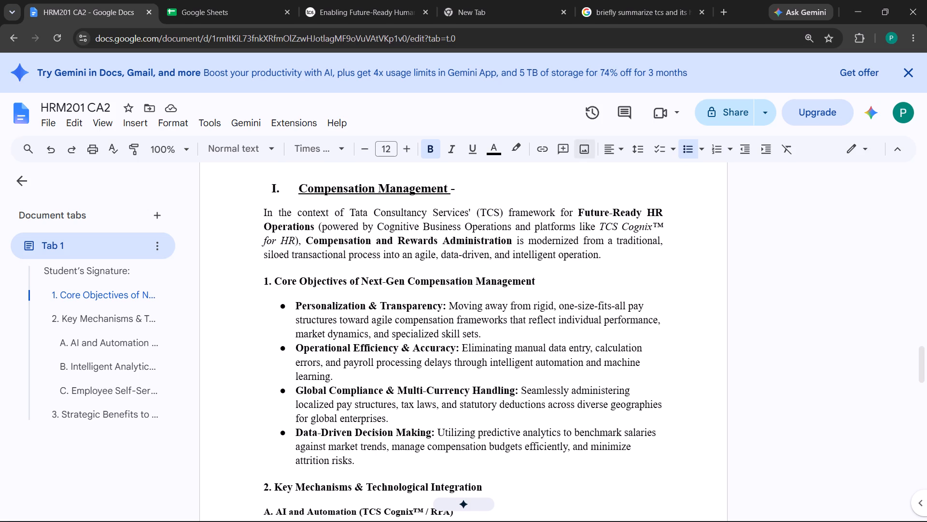
pyautogui.click(642, 151)
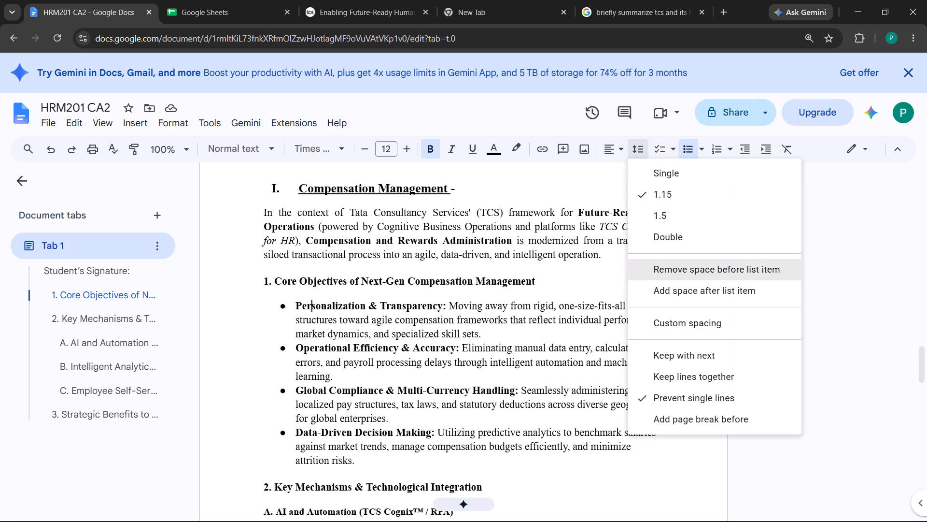
pyautogui.click(656, 269)
pyautogui.click(323, 343)
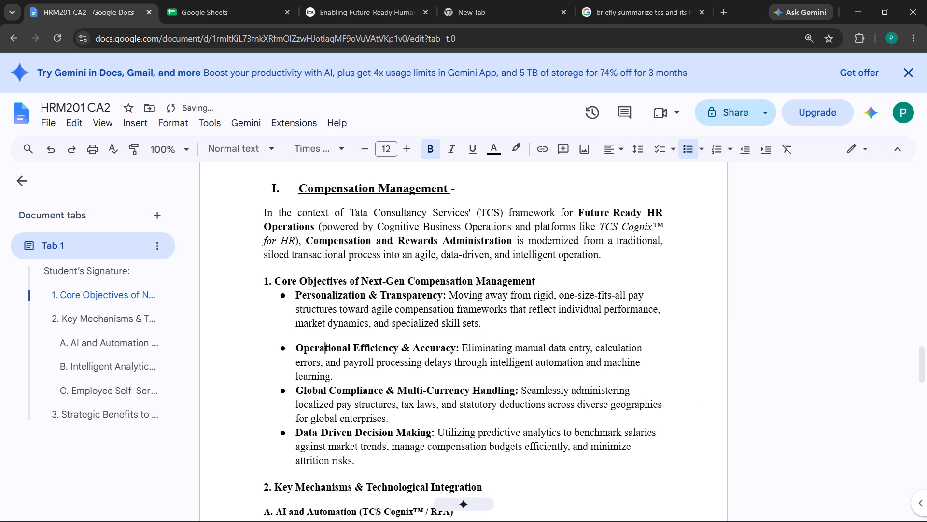
pyautogui.click(637, 147)
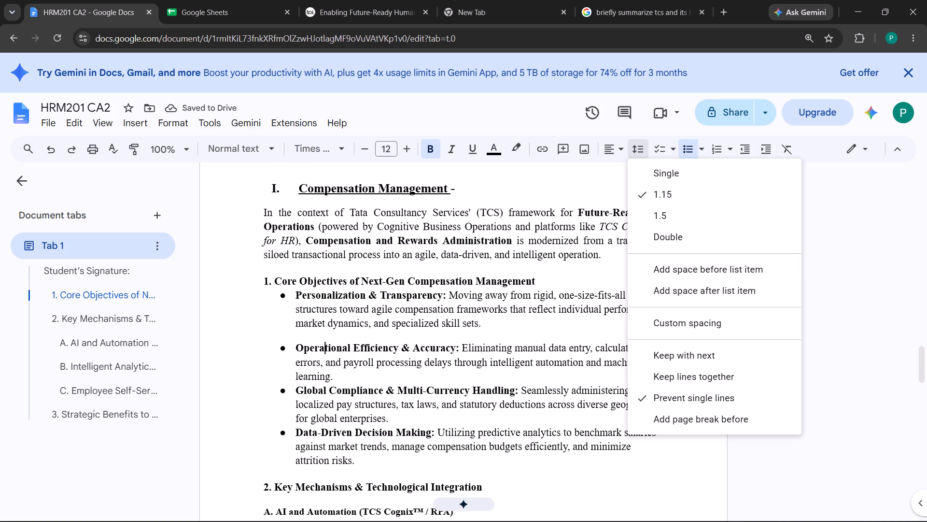
pyautogui.click(365, 316)
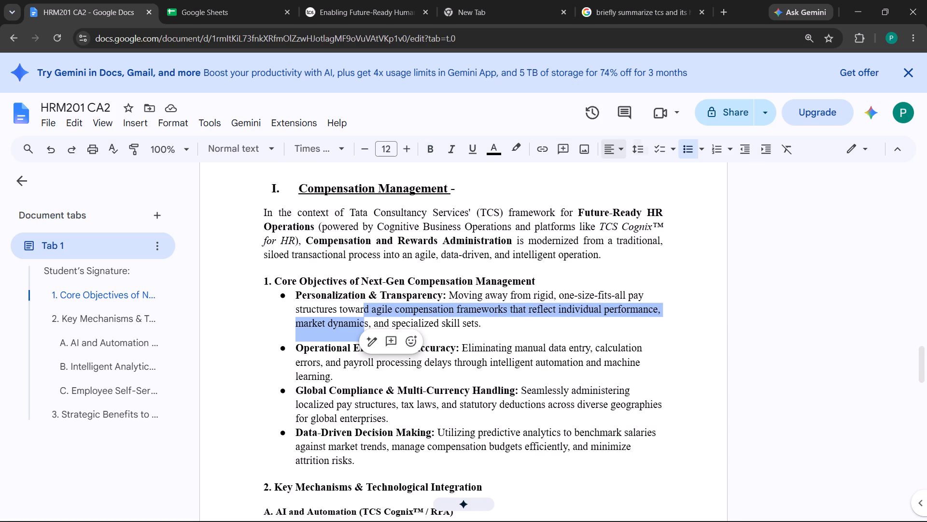
pyautogui.click(641, 144)
pyautogui.click(660, 288)
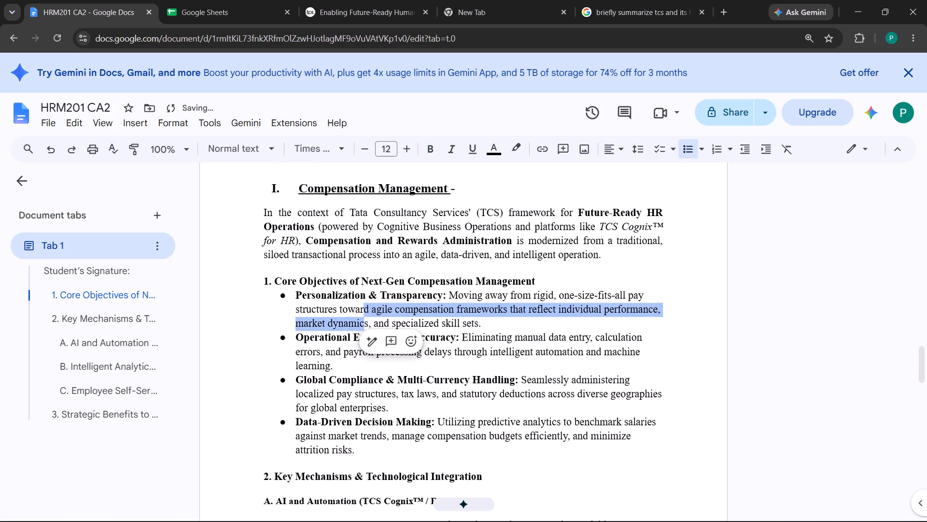
pyautogui.click(216, 359)
# Remove the space before the "Automated Payroll Processing" bullet under AI and Automation.
pyautogui.scroll(-2, 281, 374)
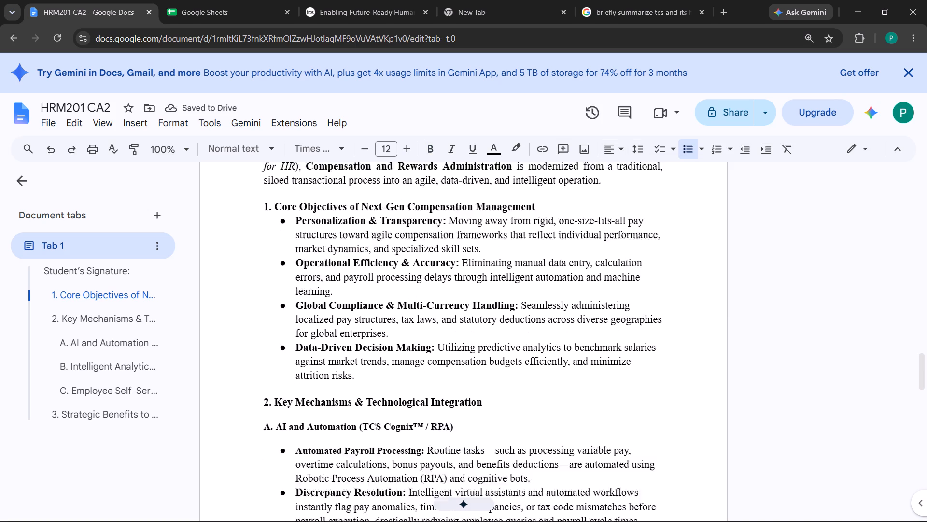
pyautogui.scroll(-1, 281, 374)
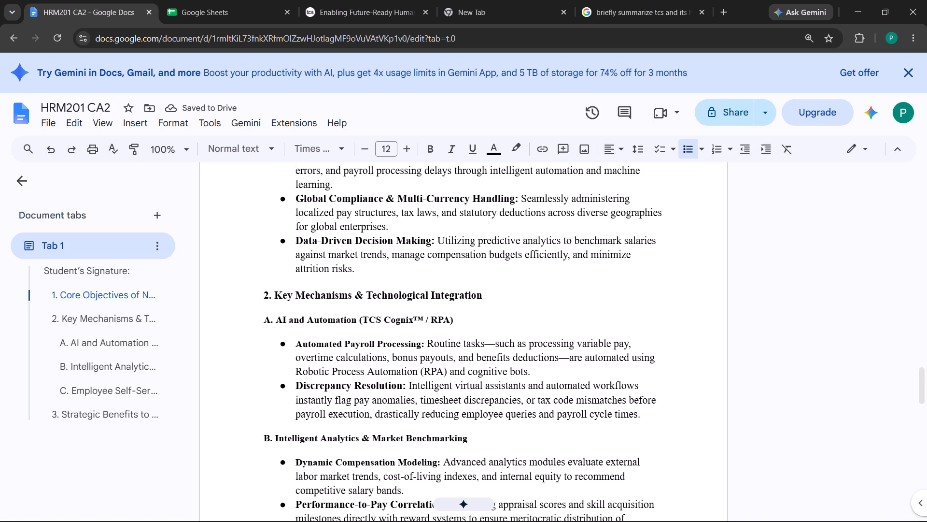
pyautogui.click(300, 329)
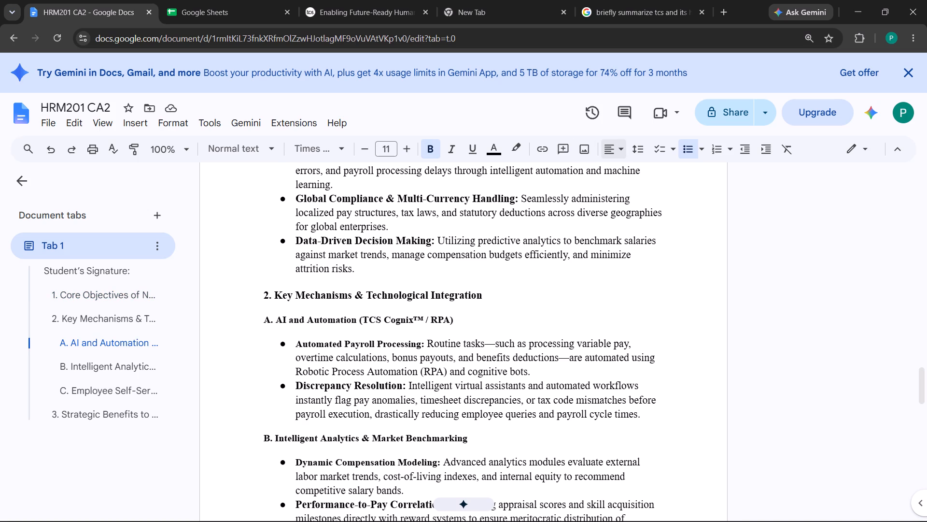
pyautogui.click(637, 150)
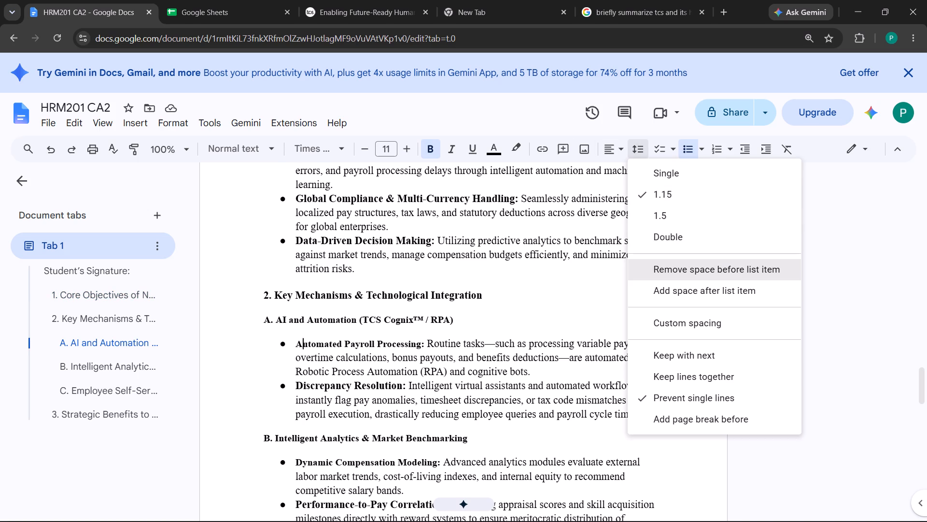
pyautogui.click(657, 264)
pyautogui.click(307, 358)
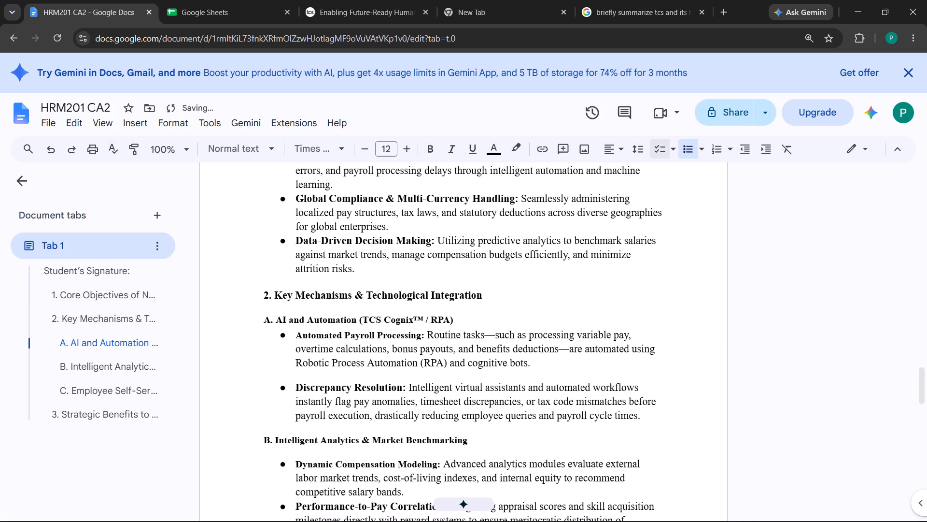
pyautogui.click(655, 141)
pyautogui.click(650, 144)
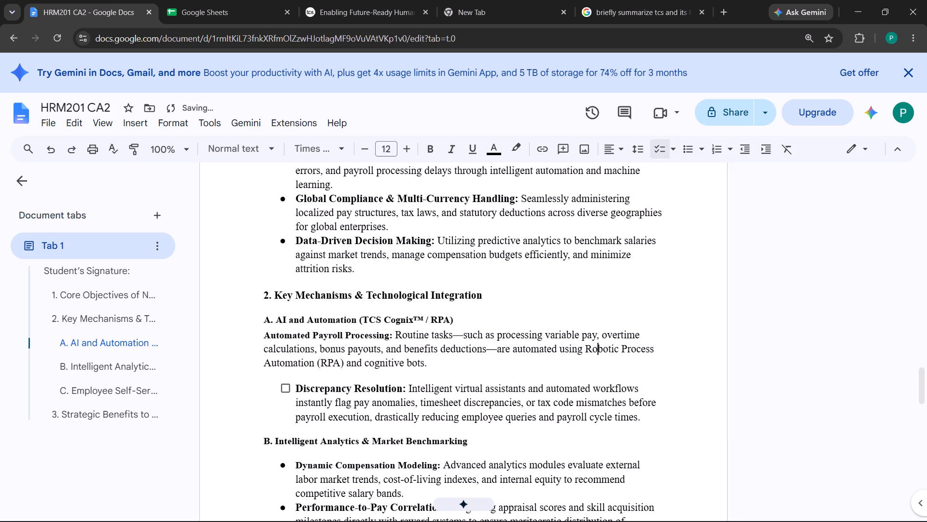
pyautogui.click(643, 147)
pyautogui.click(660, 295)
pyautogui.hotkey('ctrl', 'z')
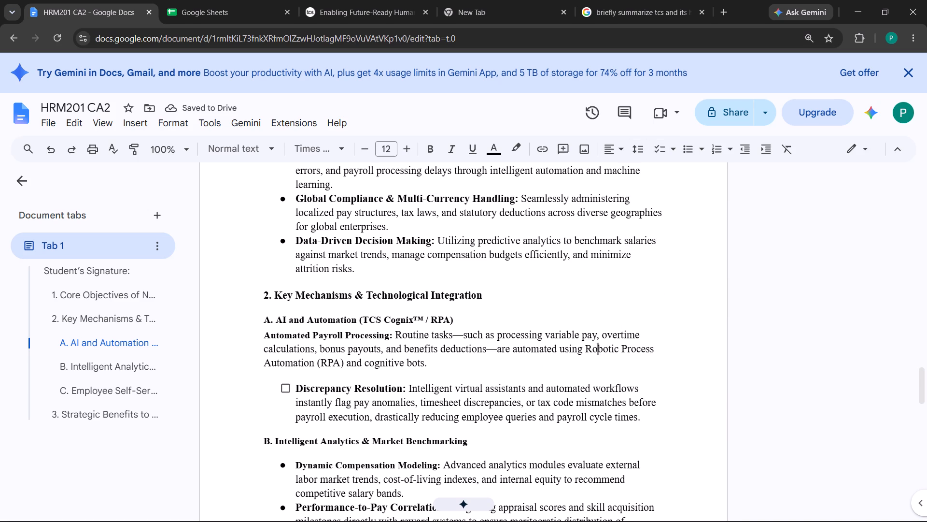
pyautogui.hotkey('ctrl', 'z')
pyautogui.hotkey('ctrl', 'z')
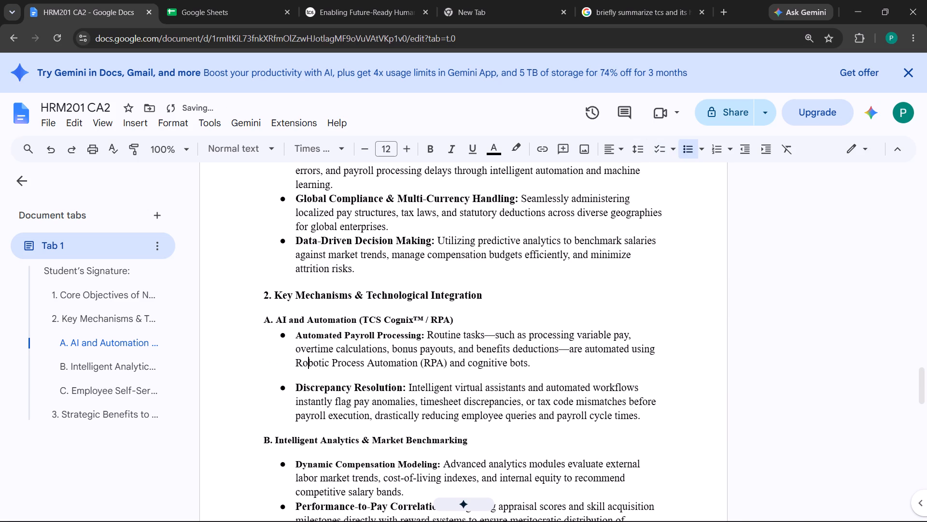
# Remove the space after the "Automated Payroll Processing" bullet under AI and Automation.
pyautogui.click(642, 145)
pyautogui.click(688, 284)
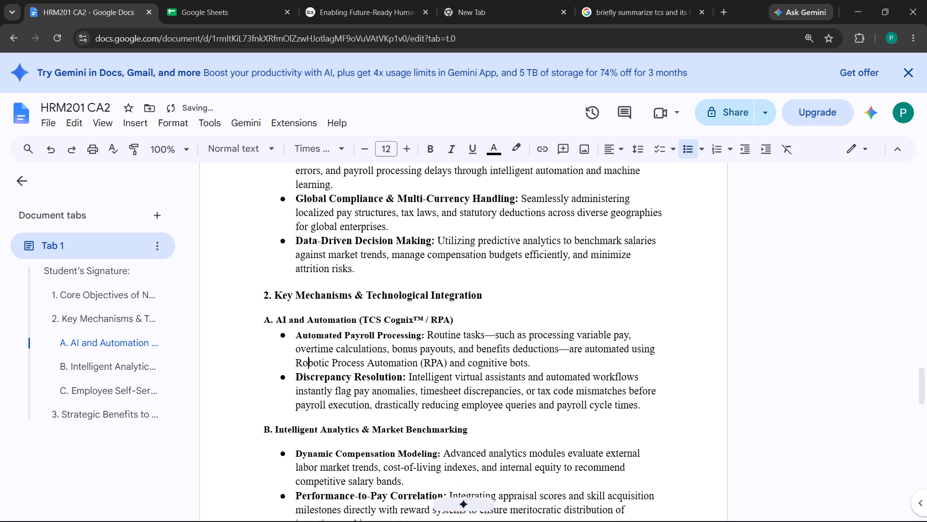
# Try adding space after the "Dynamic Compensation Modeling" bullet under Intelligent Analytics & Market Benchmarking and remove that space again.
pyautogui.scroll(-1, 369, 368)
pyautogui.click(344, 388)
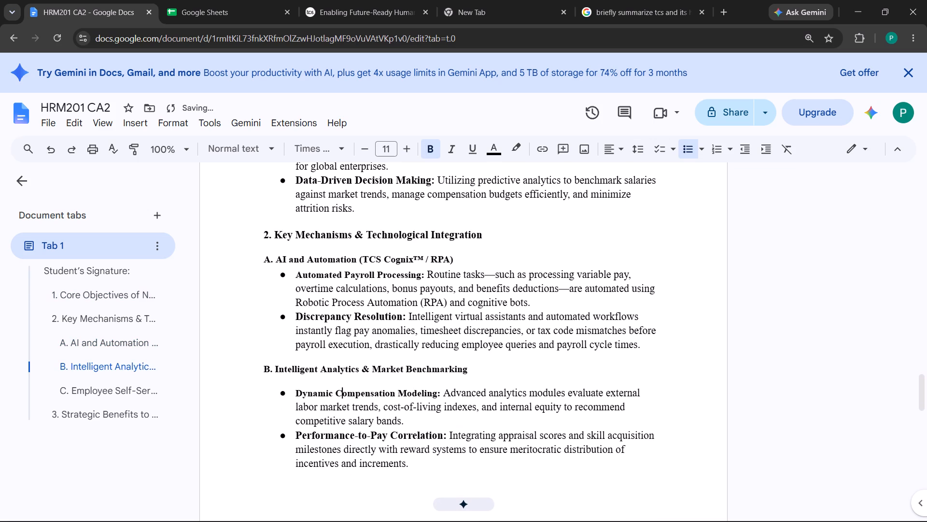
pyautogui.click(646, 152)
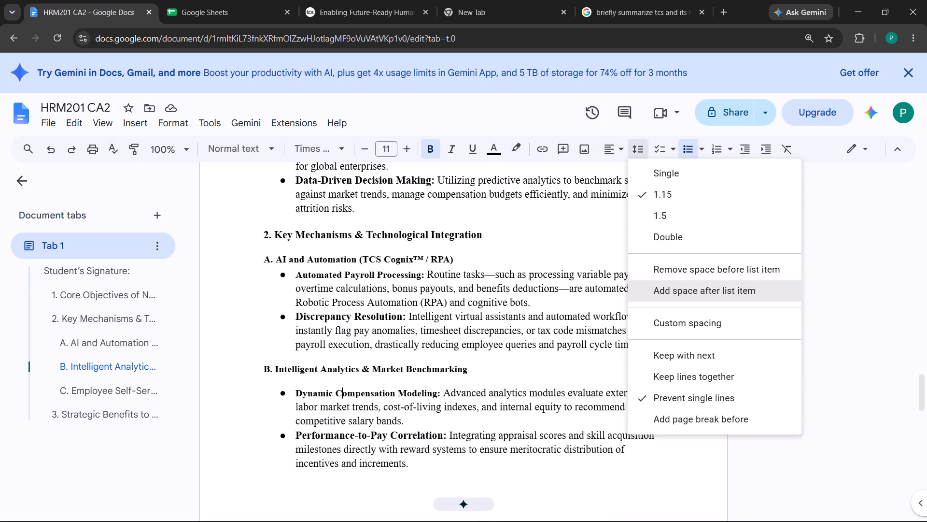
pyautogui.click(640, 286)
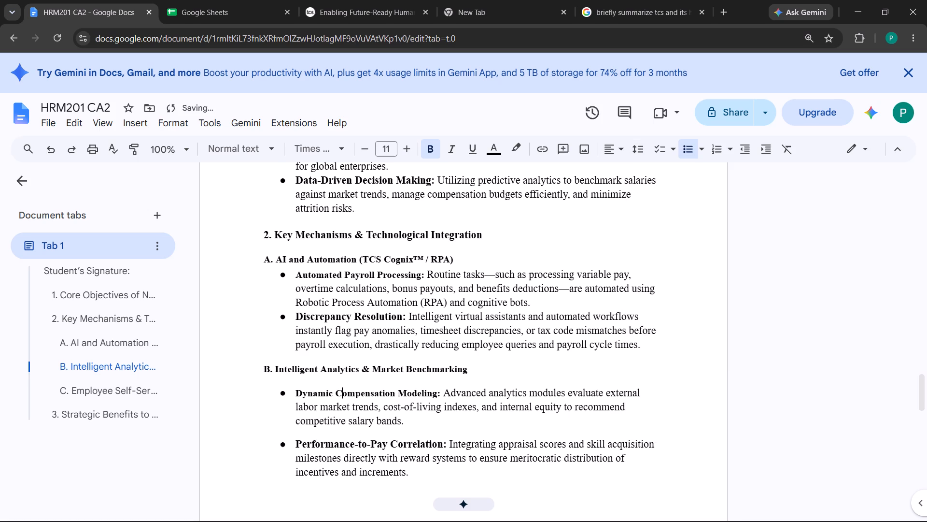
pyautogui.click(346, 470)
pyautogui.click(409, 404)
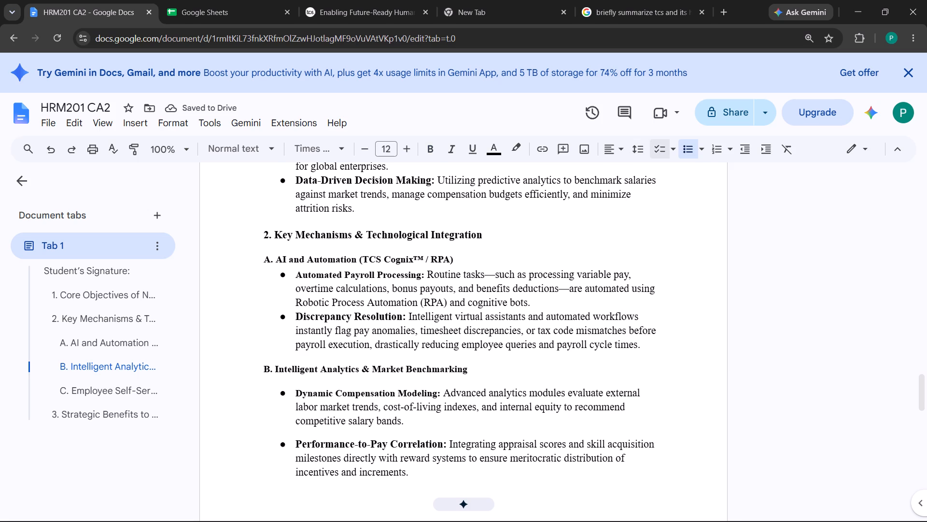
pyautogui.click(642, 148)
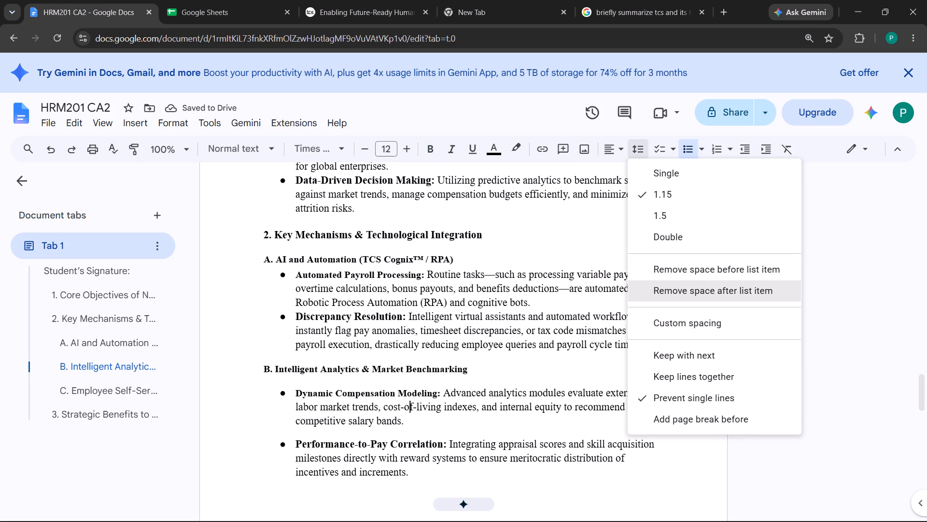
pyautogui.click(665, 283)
# Remove the space before and after the "Transparent Total Rewards Statements" bullet under Employee Self-Service (ESS) & Total Rewards Portals.
pyautogui.scroll(-5, 403, 398)
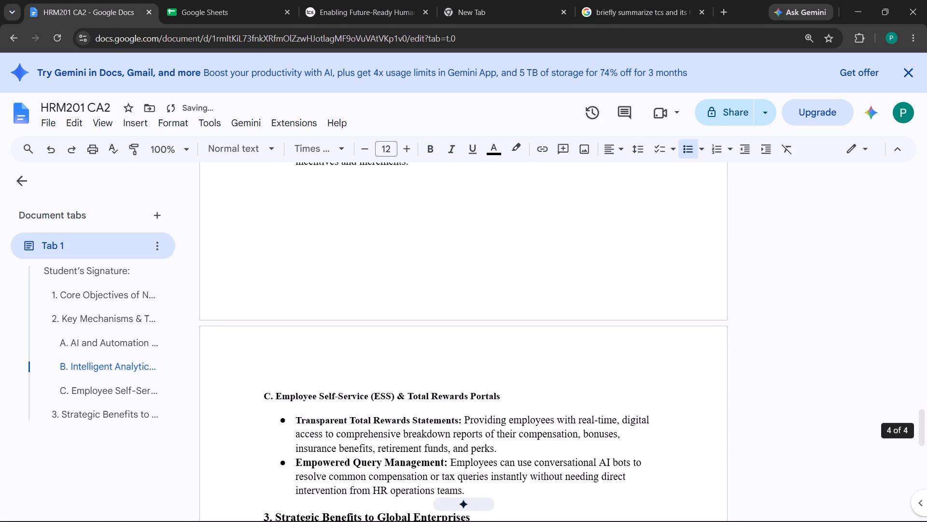
pyautogui.click(304, 421)
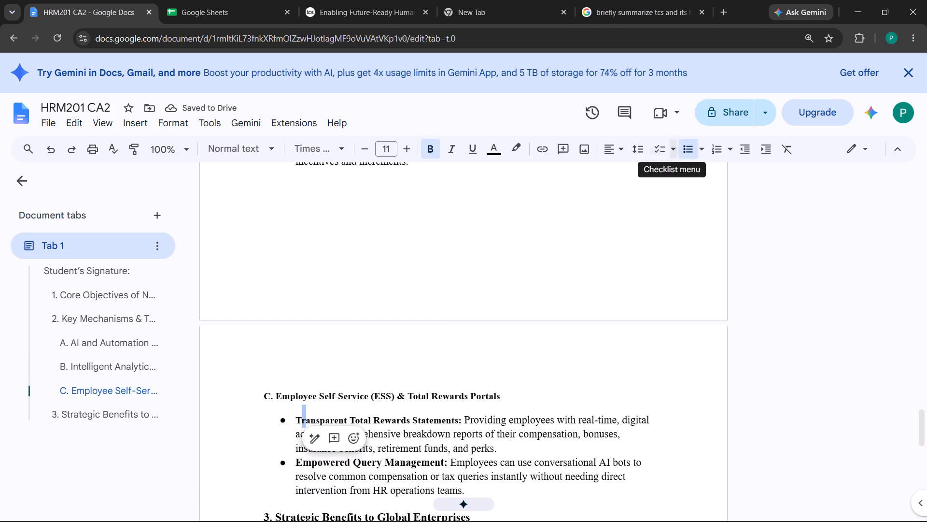
pyautogui.click(646, 154)
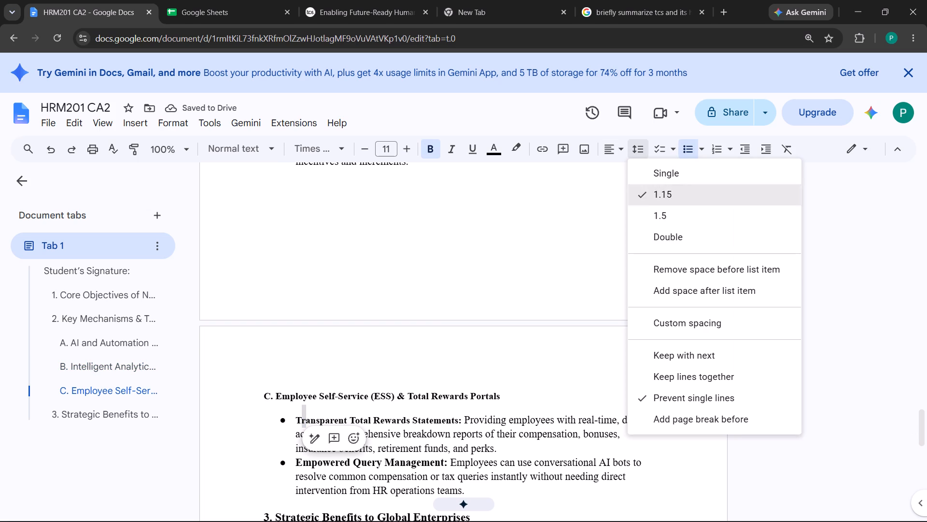
pyautogui.click(660, 270)
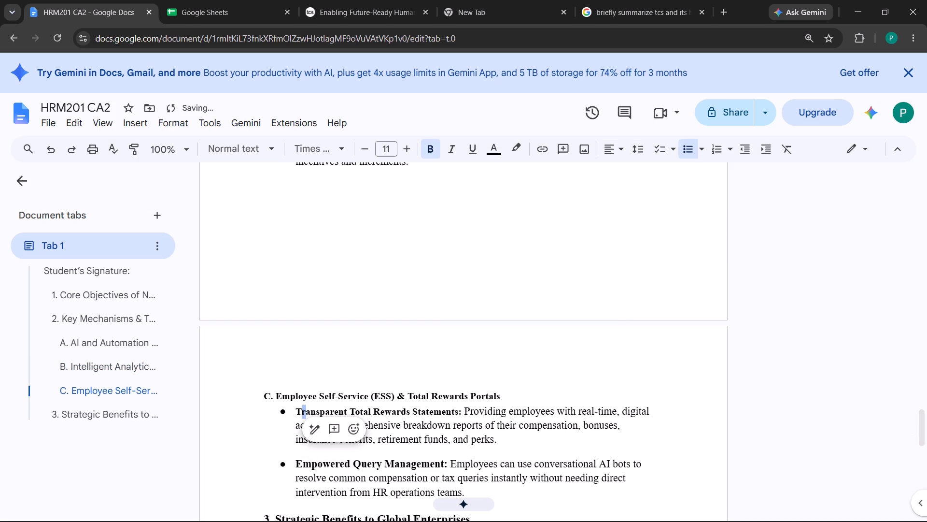
pyautogui.click(643, 149)
pyautogui.click(676, 298)
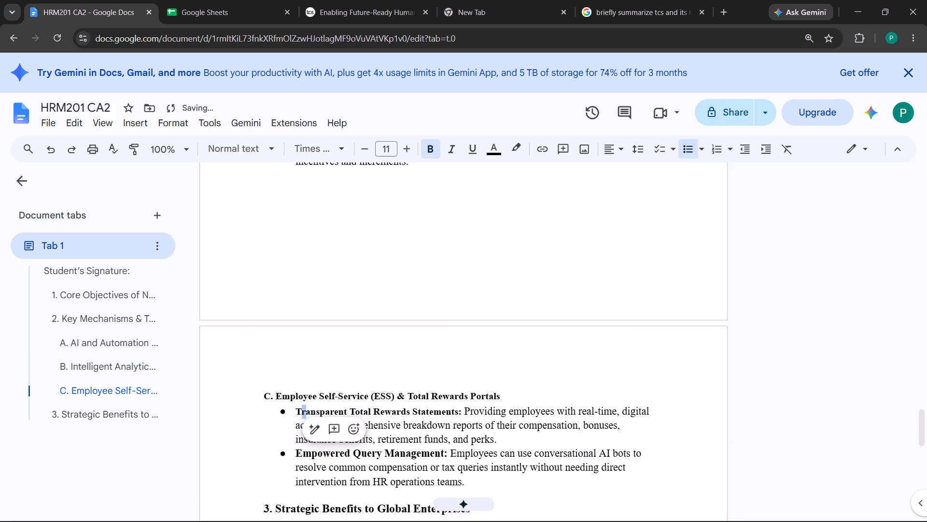
# Remove the space before and after the "Reduced Operating Costs" bullet under Strategic Benefits to Global Enterprises.
pyautogui.scroll(-2, 394, 333)
pyautogui.click(348, 419)
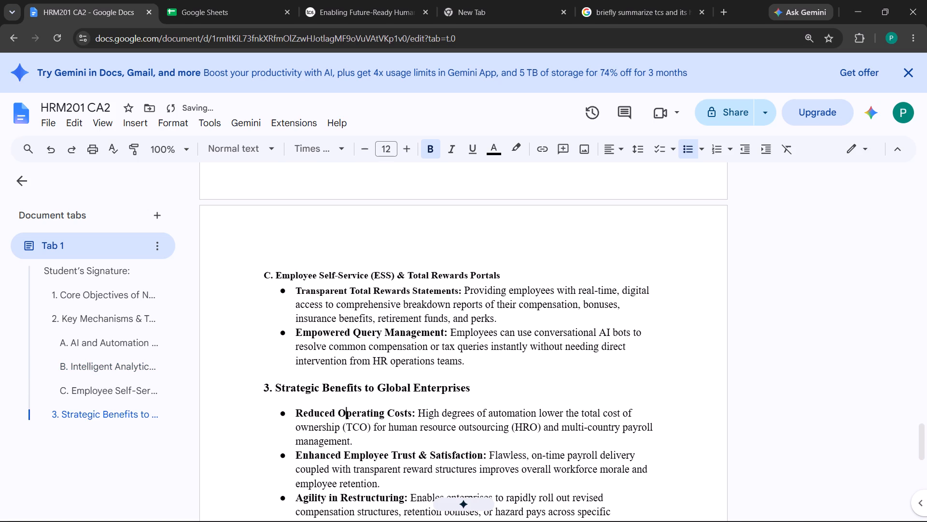
pyautogui.click(640, 154)
pyautogui.click(667, 271)
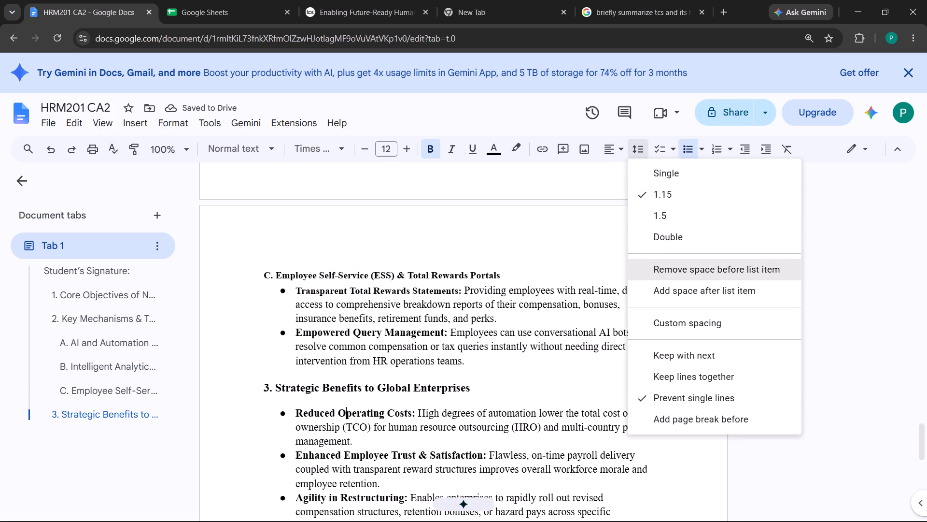
pyautogui.click(648, 152)
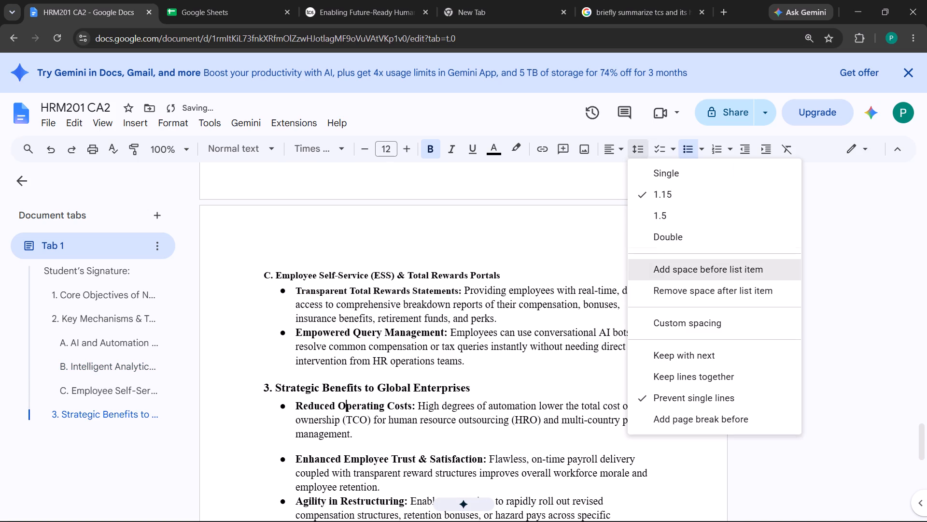
pyautogui.click(677, 289)
pyautogui.scroll(-3, 382, 305)
pyautogui.scroll(3, 380, 307)
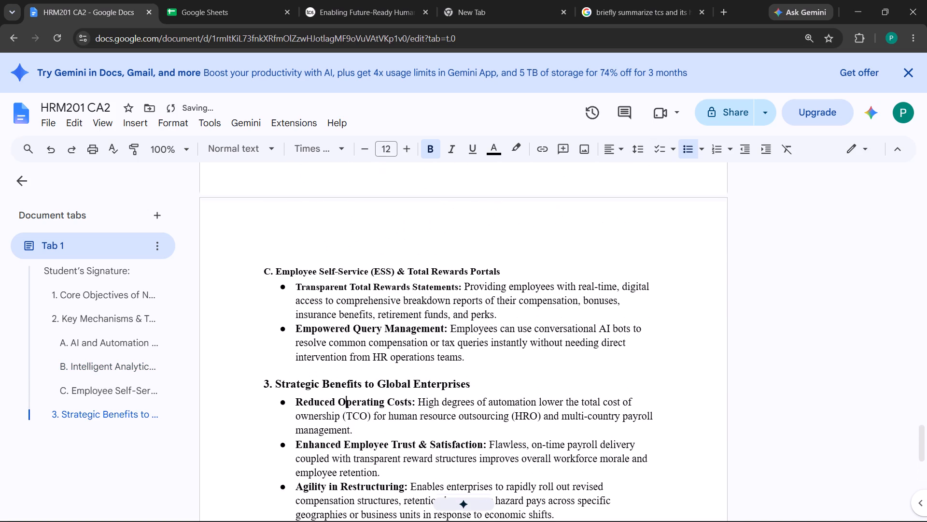
# Delete the empty lines before the "C. Employee Self-Service (ESS) & Total Rewards Portals" heading so it follows section B directly.
pyautogui.click(292, 266)
pyautogui.scroll(2, 265, 258)
pyautogui.click(265, 289)
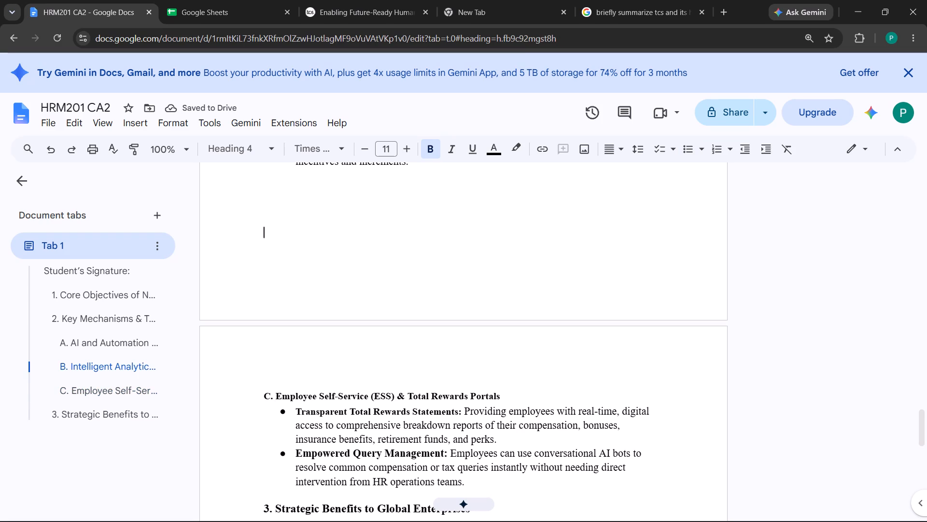
pyautogui.press('Down')
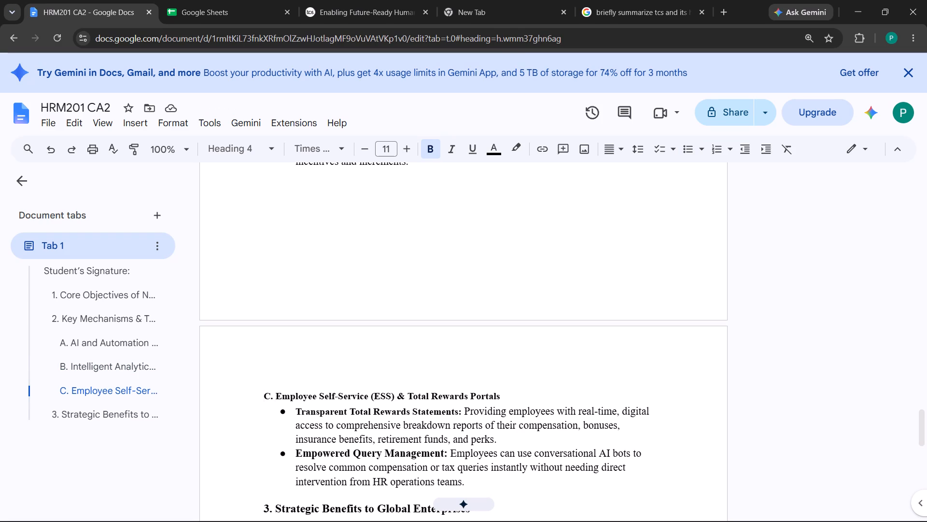
pyautogui.press('Up')
pyautogui.press('Down')
pyautogui.press('BackSpace')
pyautogui.press('BackSpace')
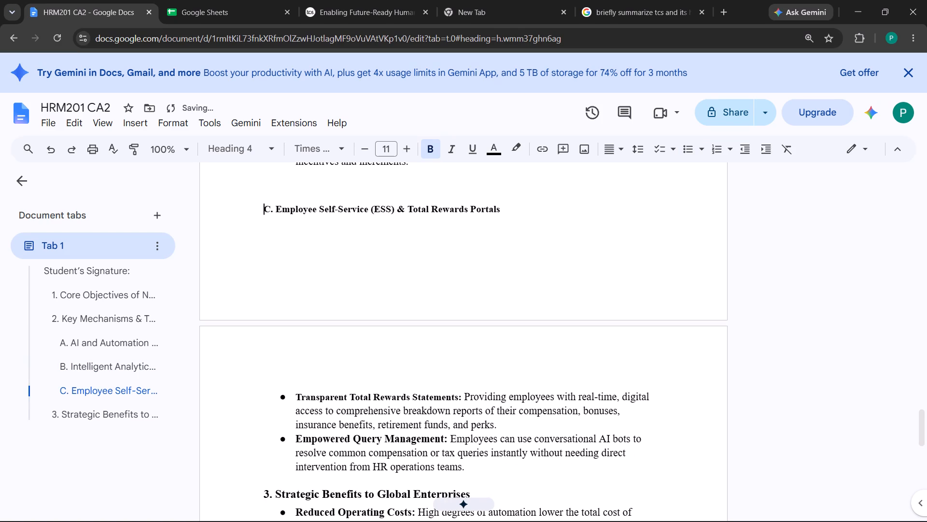
pyautogui.press('BackSpace')
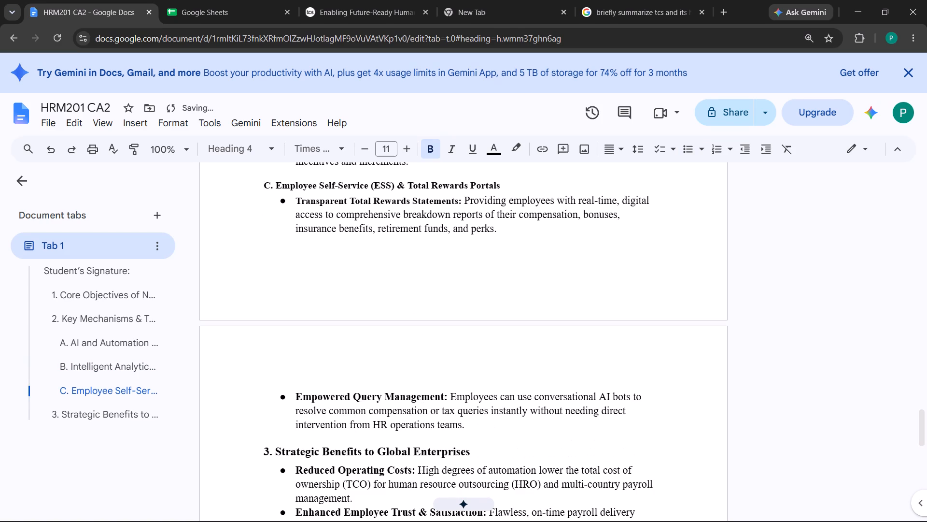
# Remove the space before the "Dynamic Compensation Modeling" bullet under Intelligent Analytics & Market Benchmarking.
pyautogui.scroll(3, 299, 315)
pyautogui.scroll(1, 307, 207)
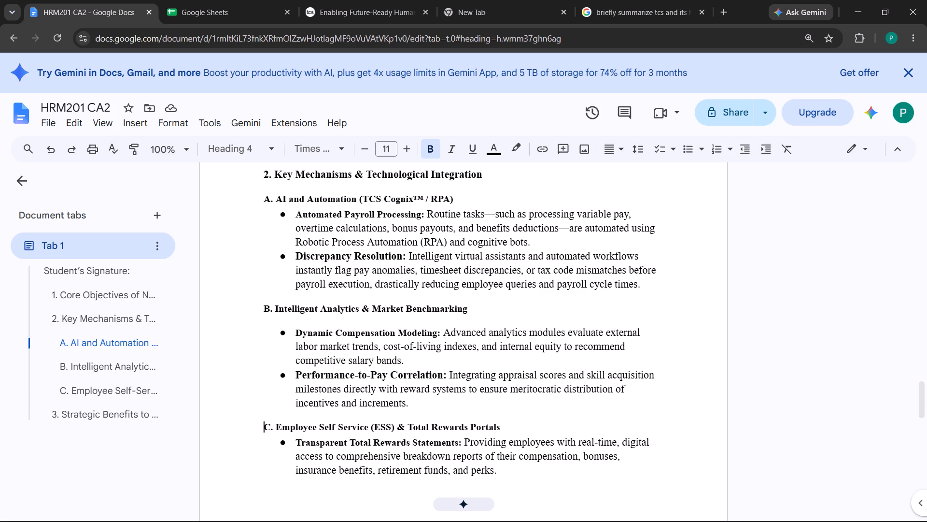
pyautogui.scroll(2, 351, 409)
pyautogui.scroll(-2, 351, 409)
pyautogui.click(308, 322)
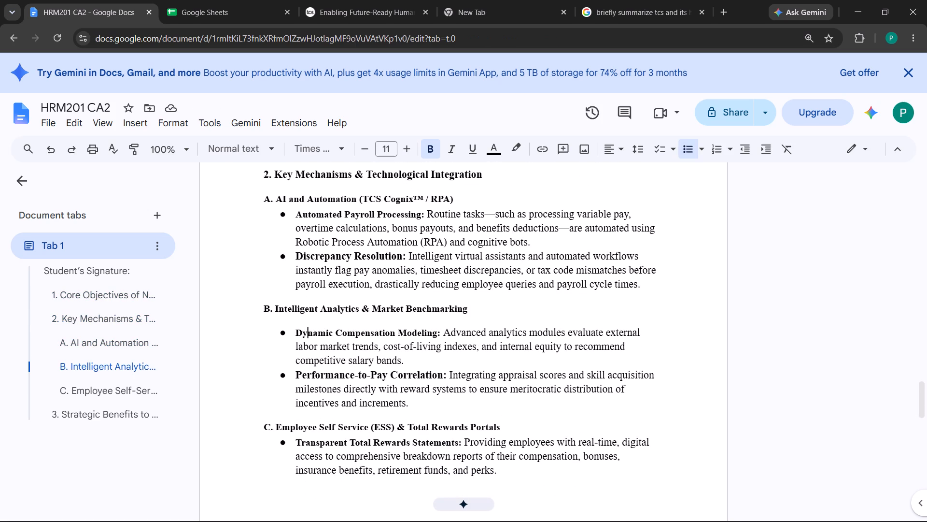
pyautogui.click(643, 153)
pyautogui.click(670, 271)
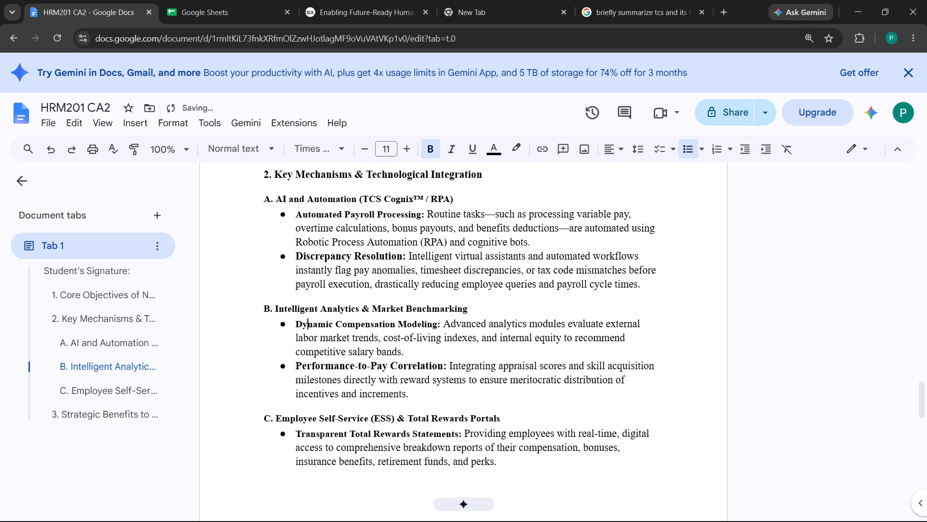
pyautogui.click(631, 159)
pyautogui.click(636, 152)
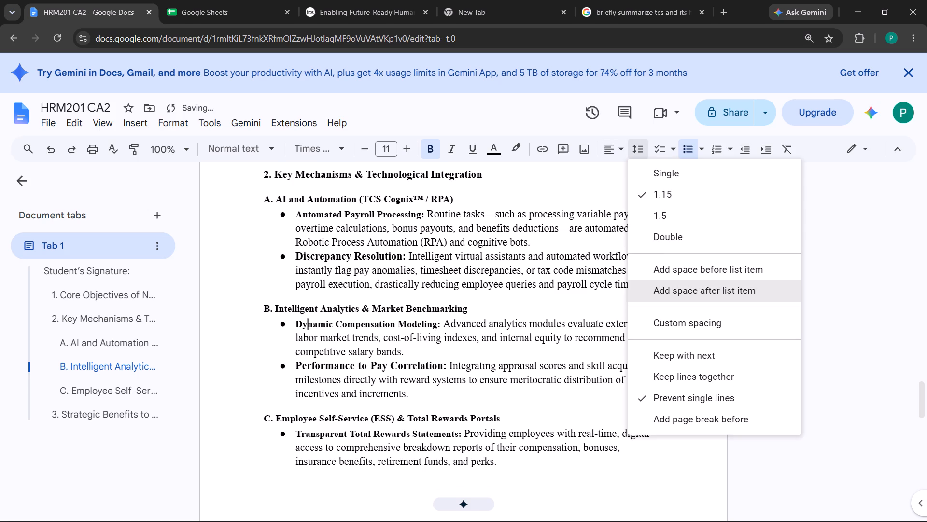
pyautogui.click(218, 428)
# Check the spacing of headings and bullets throughout the Compensation Management section.
pyautogui.scroll(-3, 362, 424)
pyautogui.click(316, 339)
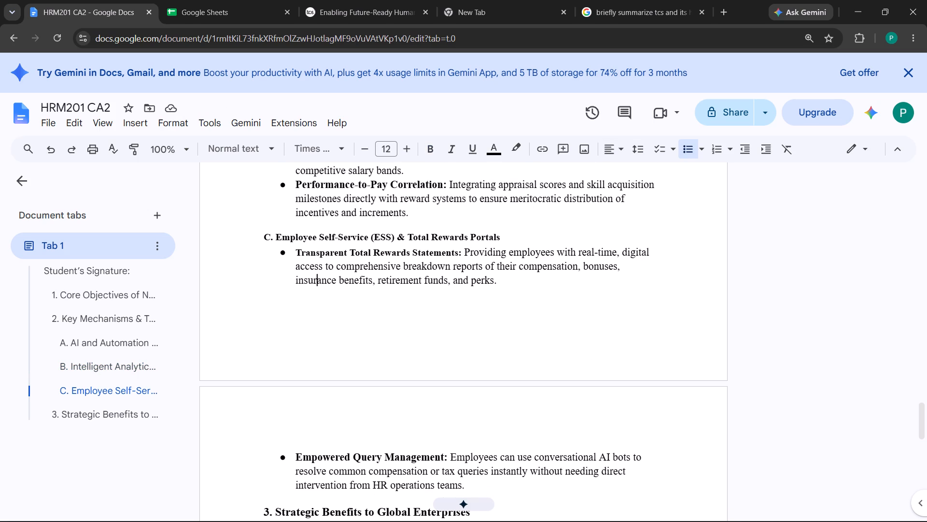
pyautogui.click(260, 423)
pyautogui.scroll(3, 264, 425)
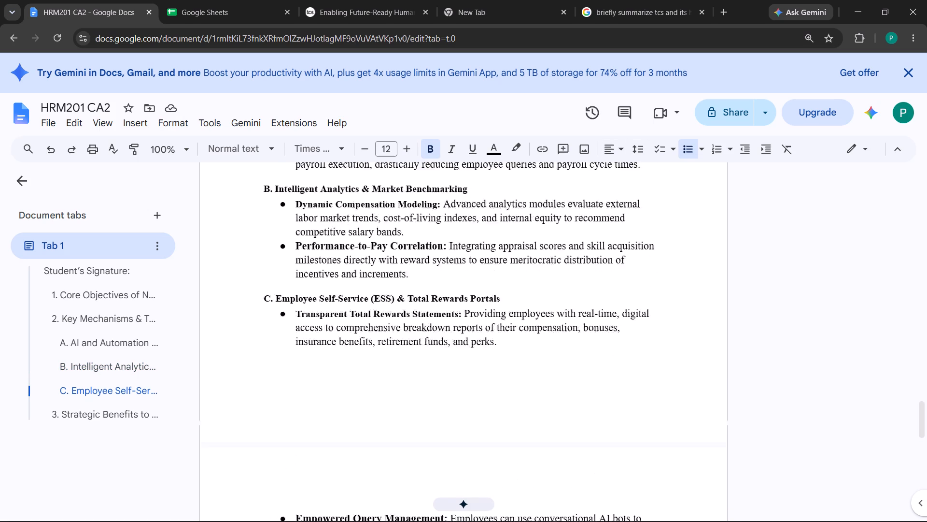
pyautogui.scroll(2, 268, 420)
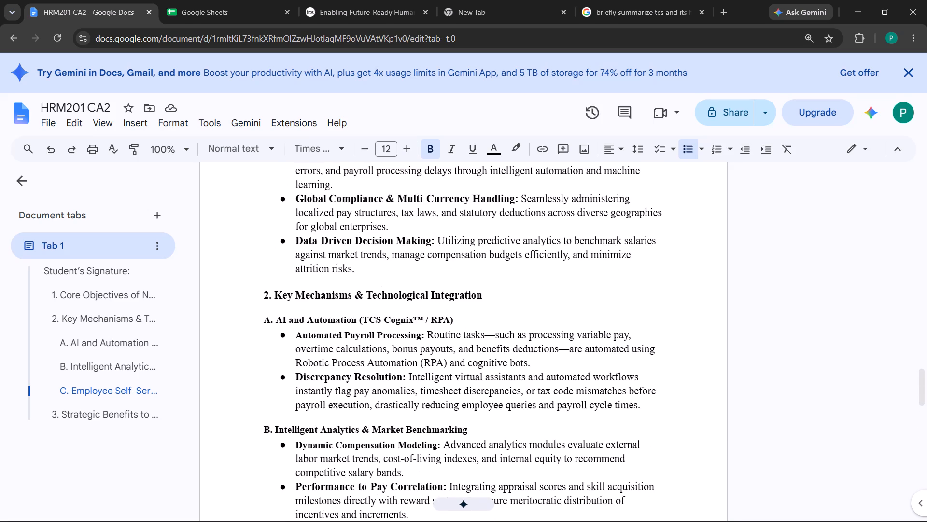
pyautogui.scroll(3, 270, 347)
pyautogui.scroll(-7, 270, 347)
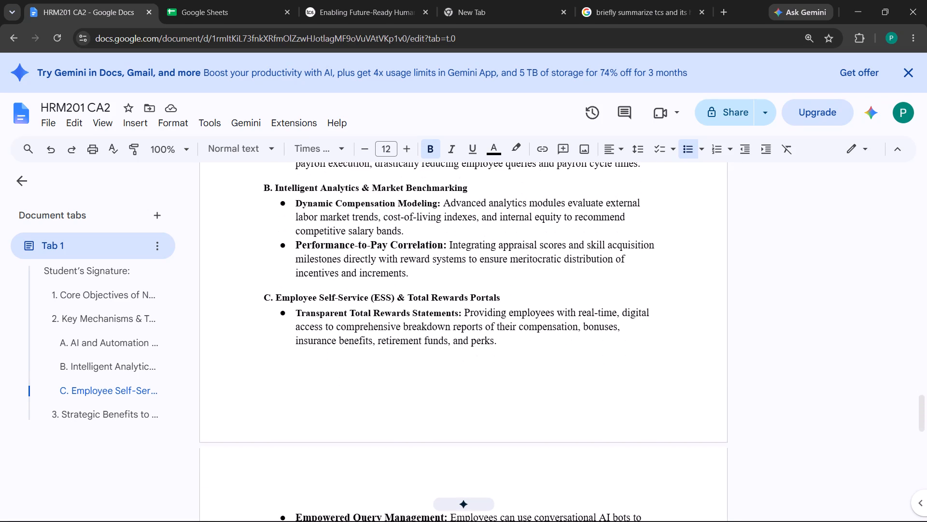
pyautogui.scroll(-6, 270, 347)
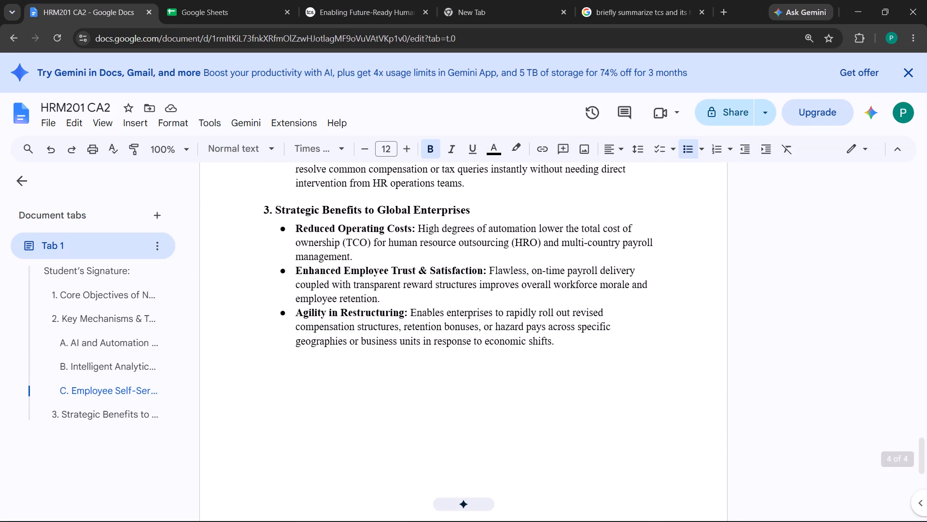
pyautogui.scroll(11, 356, 290)
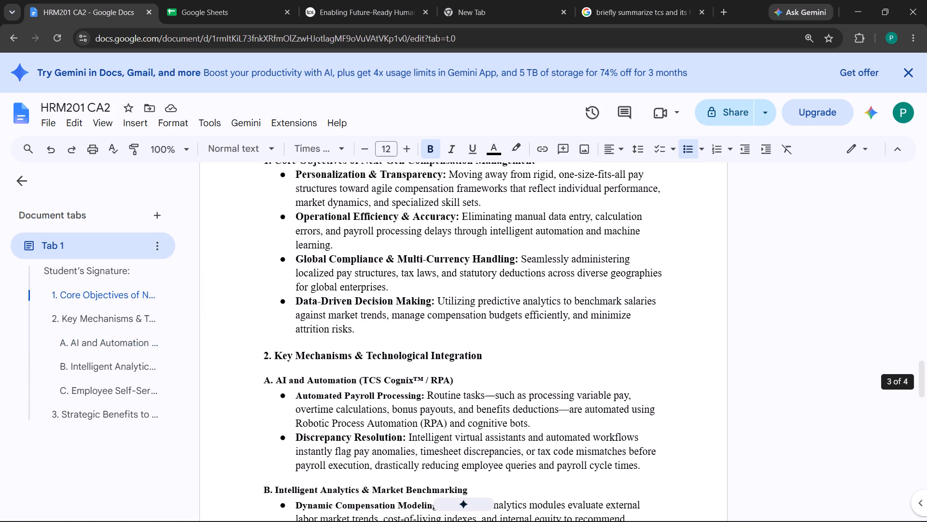
# Set the line spacing of the "1. Core Objectives of Next-Gen Compensation Management" heading to 1.5.
pyautogui.scroll(1, 320, 286)
pyautogui.click(326, 225)
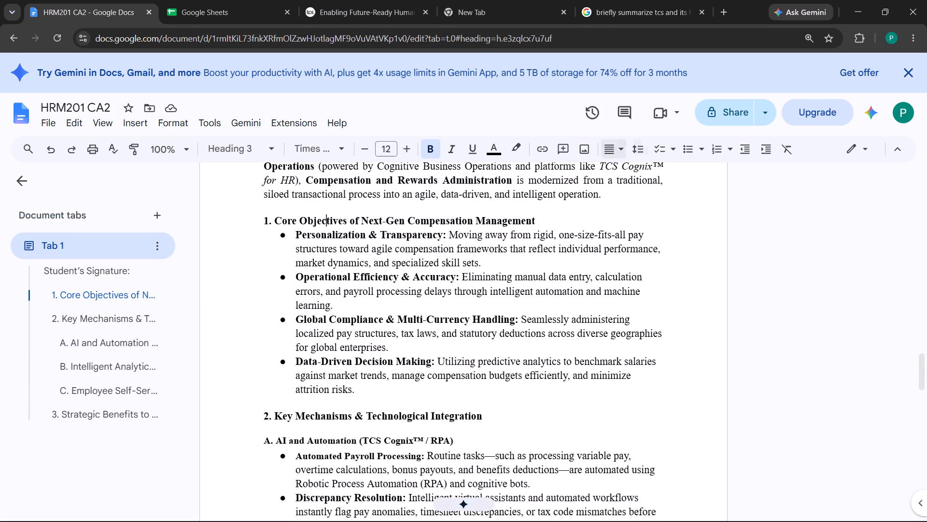
pyautogui.click(639, 144)
pyautogui.click(658, 217)
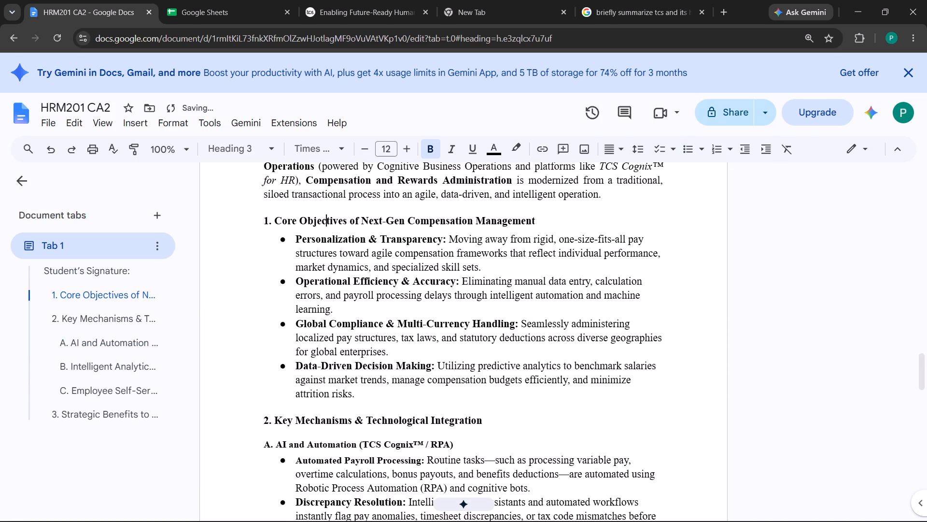
# Copy the "Employee Management" item from the list of HR practices considered in this assignment.
pyautogui.scroll(-3, 564, 318)
pyautogui.scroll(-3, 515, 340)
pyautogui.scroll(-4, 360, 390)
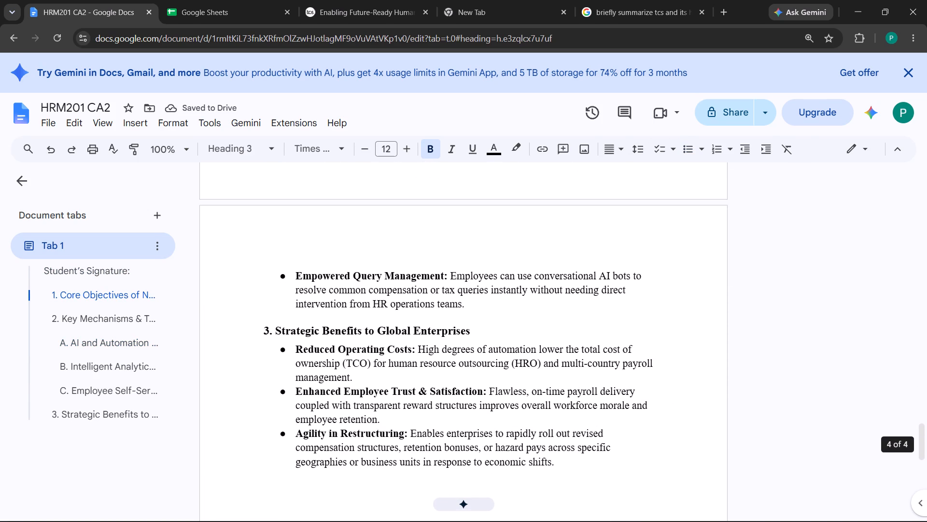
pyautogui.scroll(-4, 354, 385)
pyautogui.click(344, 344)
pyautogui.scroll(3, 344, 335)
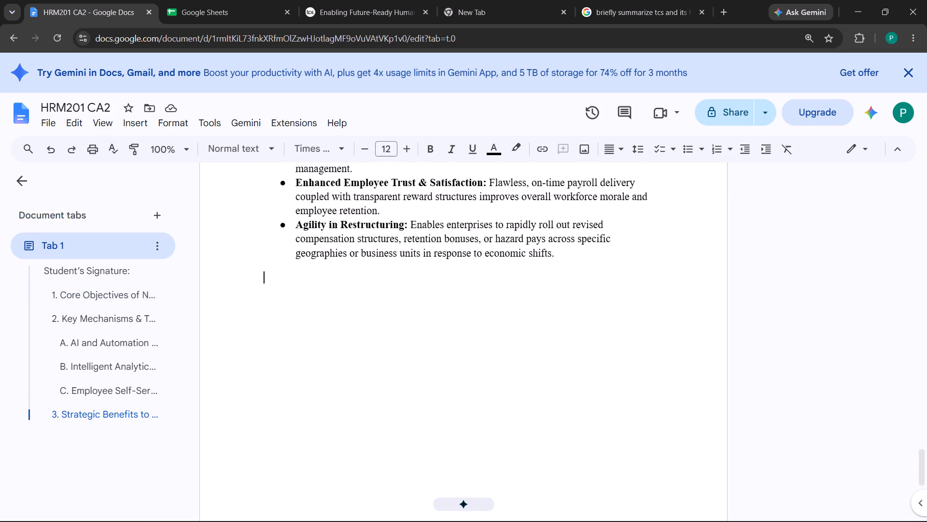
pyautogui.scroll(15, 344, 335)
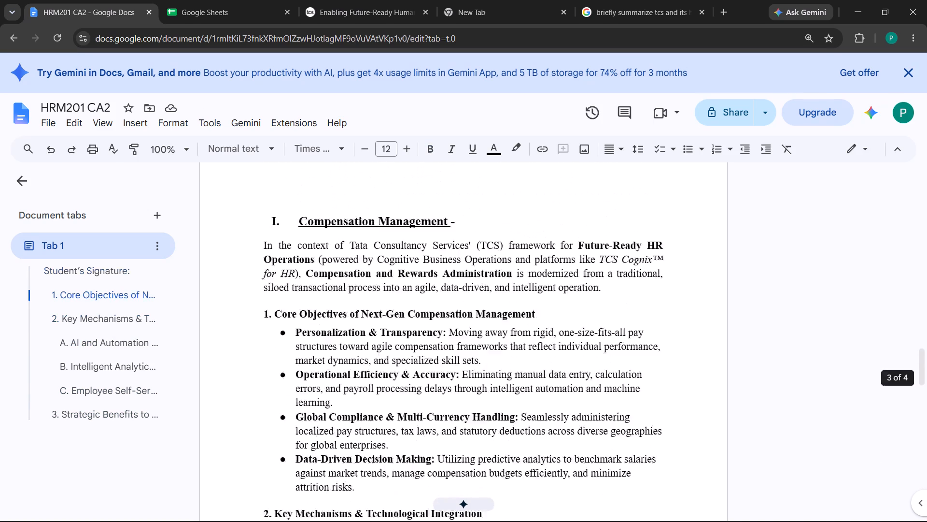
pyautogui.scroll(5, 344, 335)
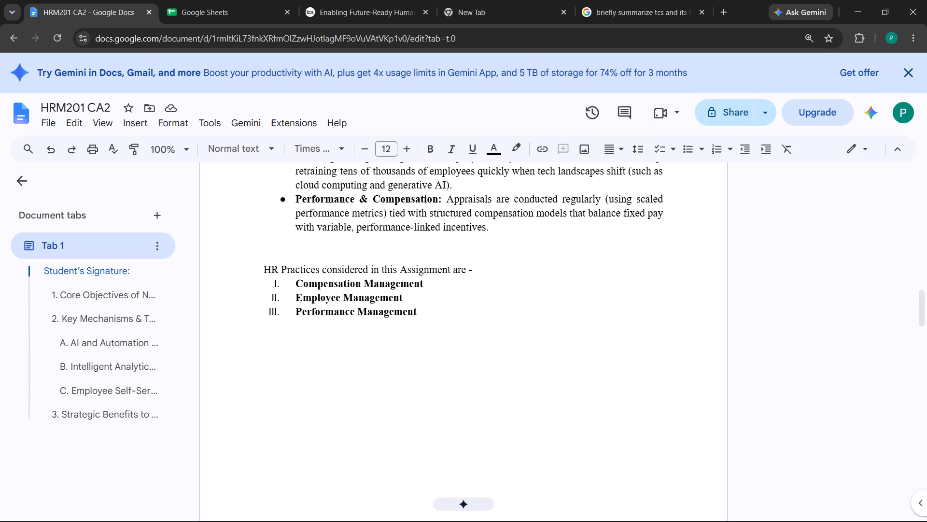
pyautogui.moveTo(406, 296); pyautogui.dragTo(262, 297)
pyautogui.rightClick(342, 300)
pyautogui.click(385, 148)
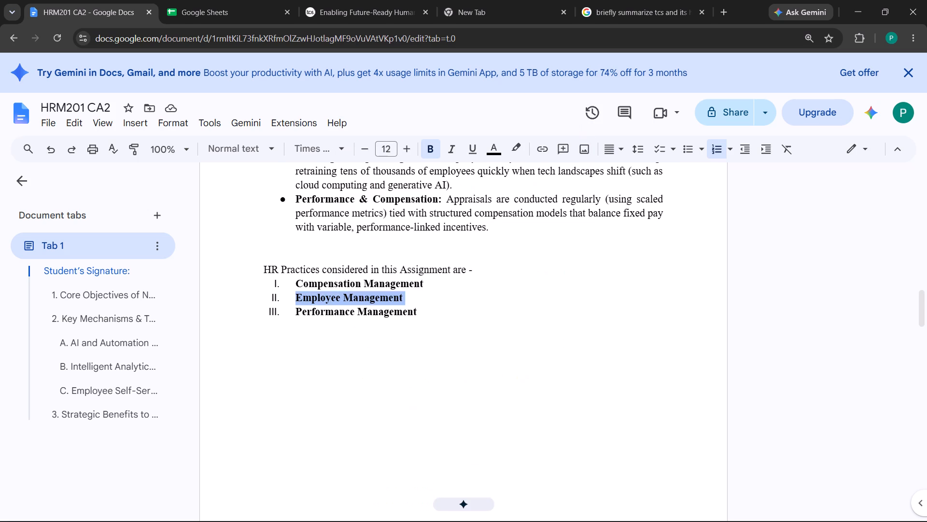
# Paste "Employee Management" a few blank lines below the "Agility in Restructuring" bullet that ends the Compensation Management section.
pyautogui.scroll(-11, 416, 427)
pyautogui.scroll(-12, 412, 429)
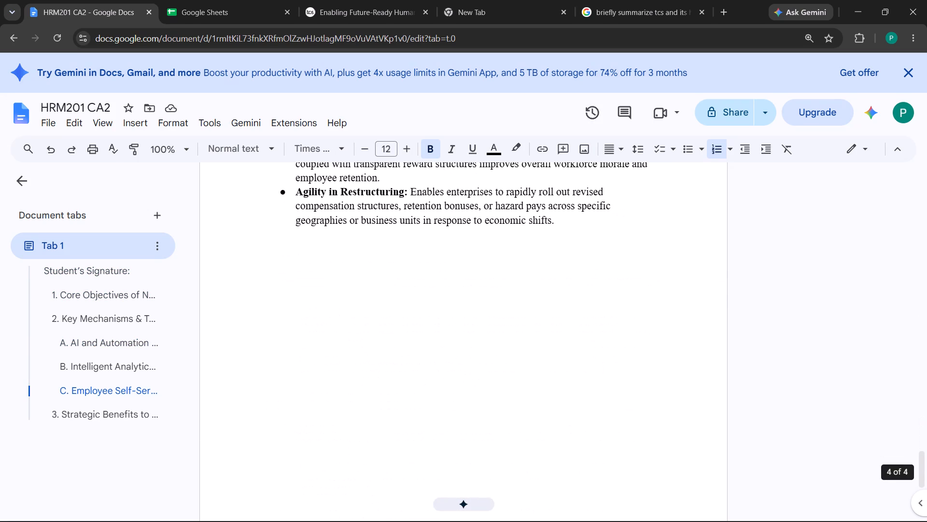
pyautogui.click(320, 338)
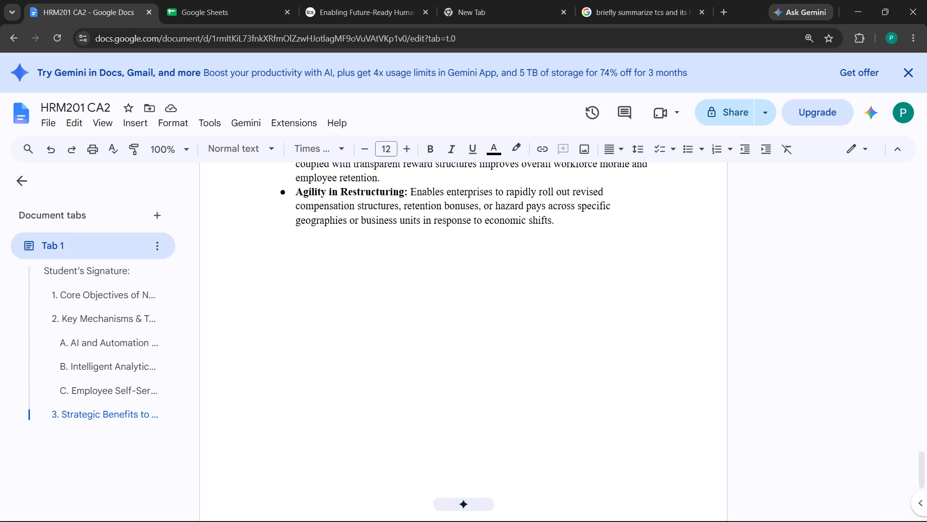
pyautogui.press('Up')
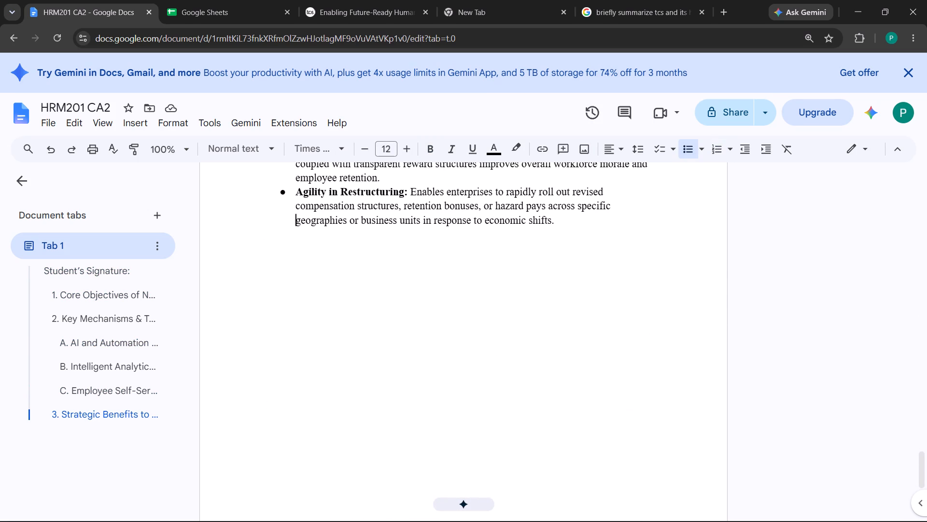
pyautogui.press('Down')
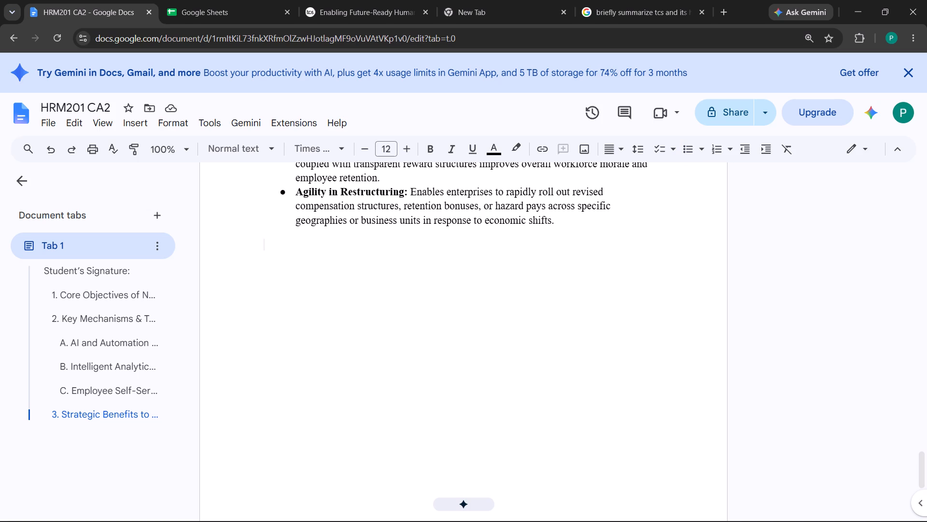
pyautogui.press('Return')
pyautogui.press('Right')
pyautogui.press('Left')
pyautogui.press('Left')
pyautogui.press('Left')
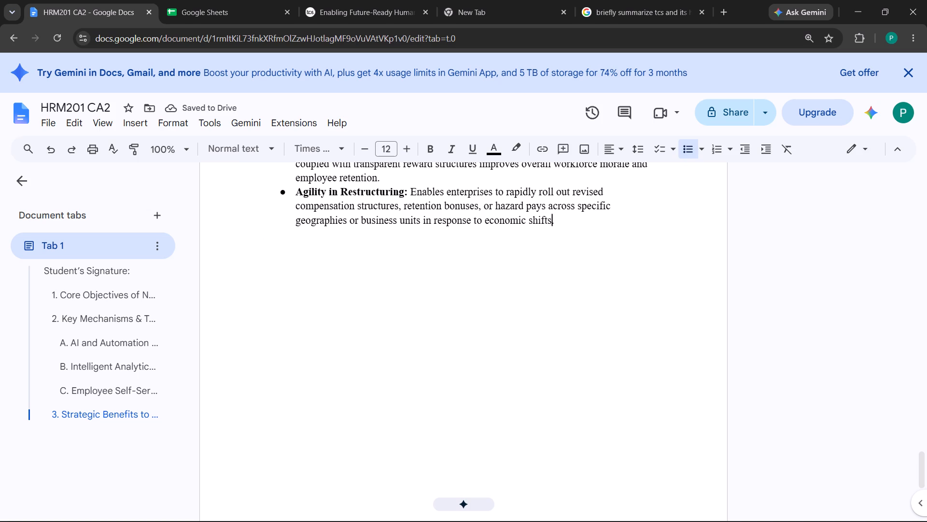
pyautogui.press('Right')
pyautogui.press('Return')
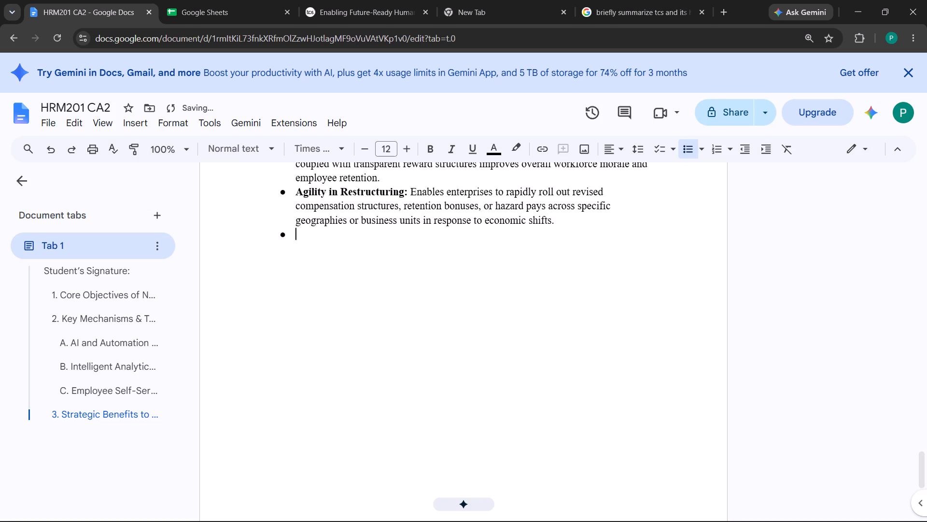
pyautogui.press('Return')
pyautogui.press('Return')
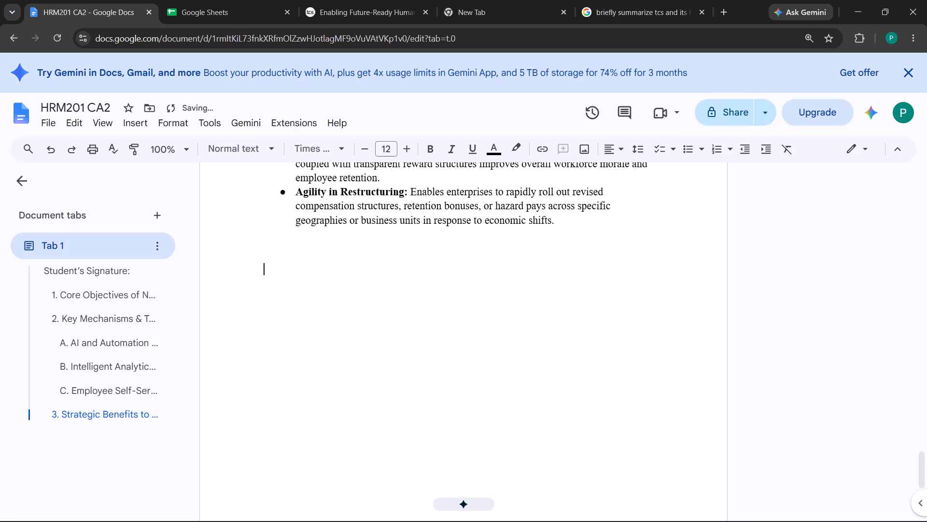
pyautogui.press('Return')
pyautogui.hotkey('ctrl', 'v')
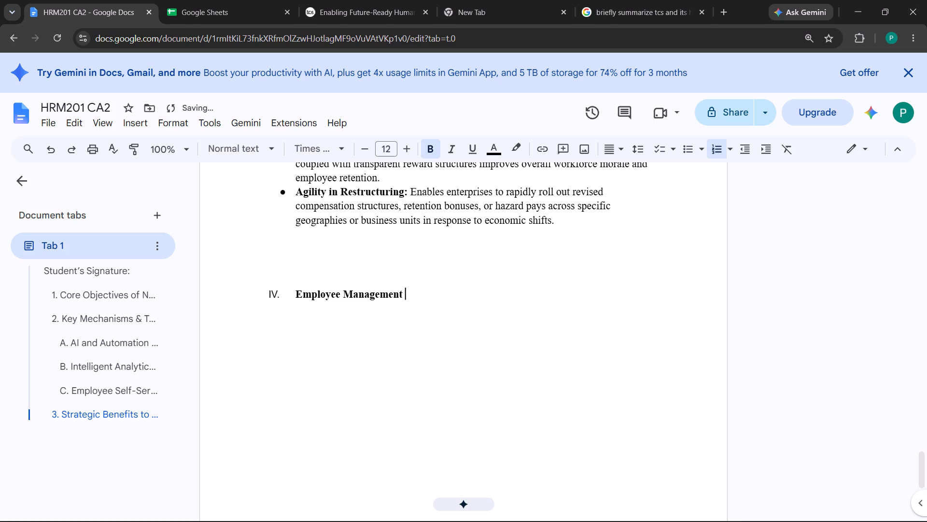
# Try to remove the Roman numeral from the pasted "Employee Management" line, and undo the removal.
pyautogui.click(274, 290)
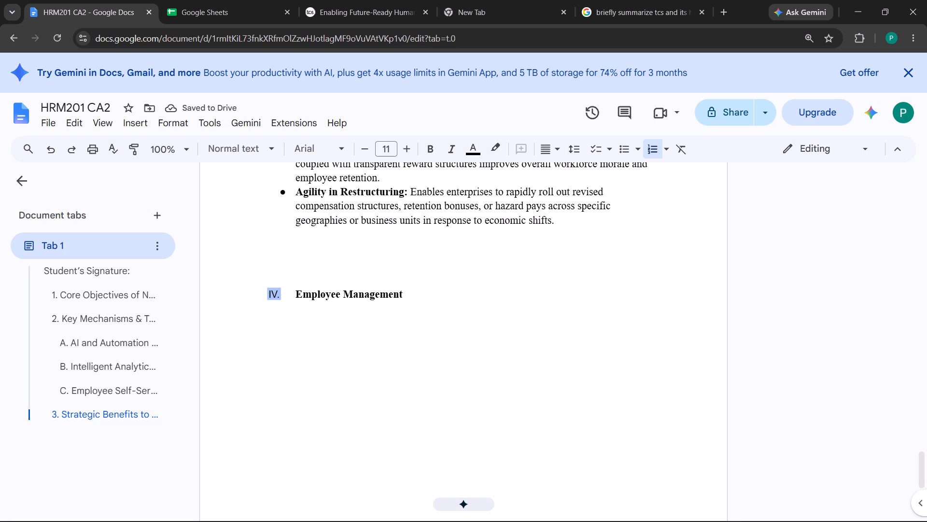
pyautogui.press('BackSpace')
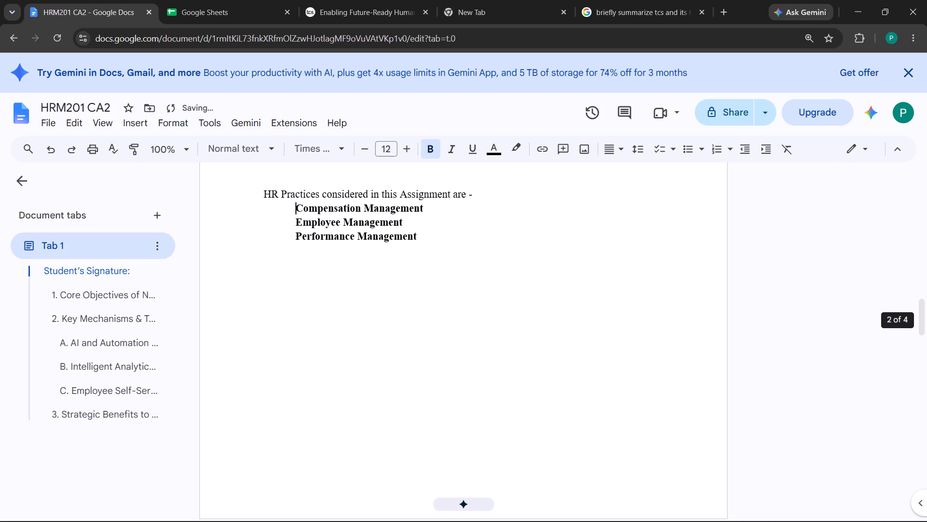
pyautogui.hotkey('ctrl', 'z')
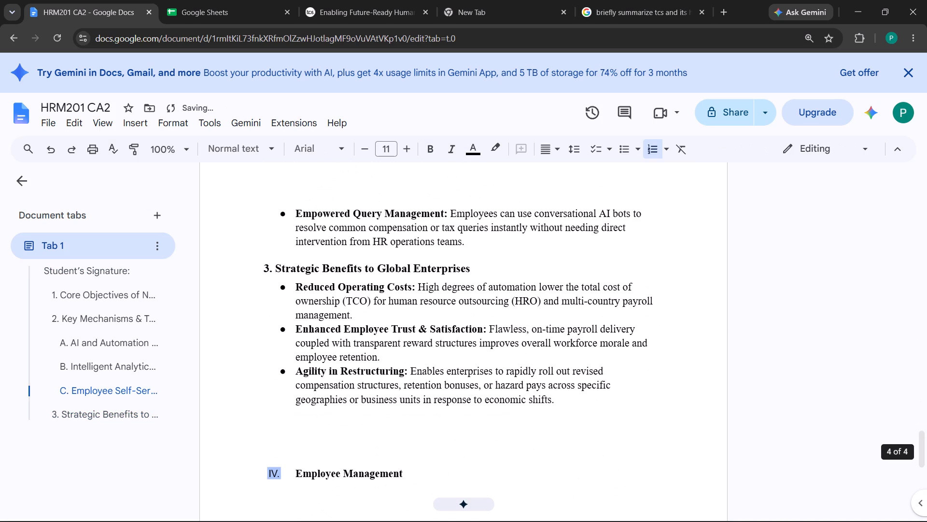
# Remove the list numbering and indent from the "Employee Management" line only.
pyautogui.click(286, 464)
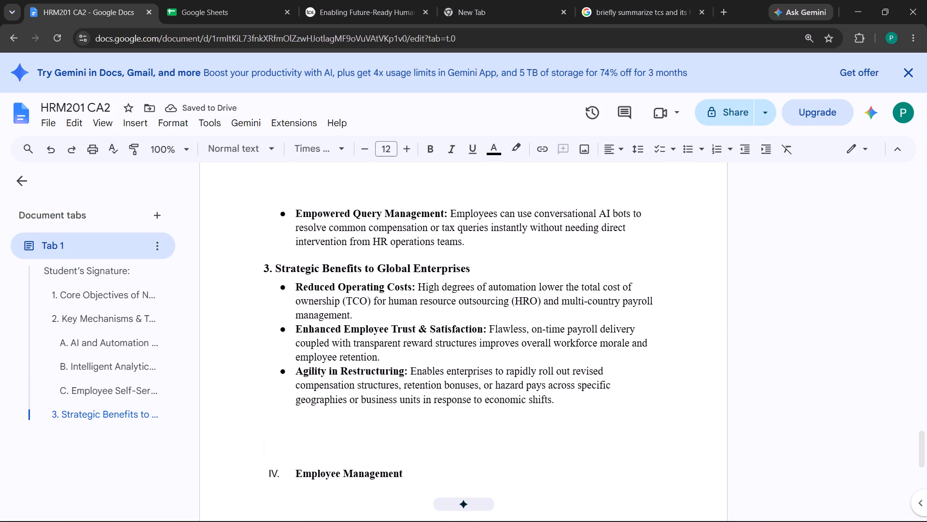
pyautogui.click(279, 488)
pyautogui.click(280, 469)
pyautogui.doubleClick(274, 471)
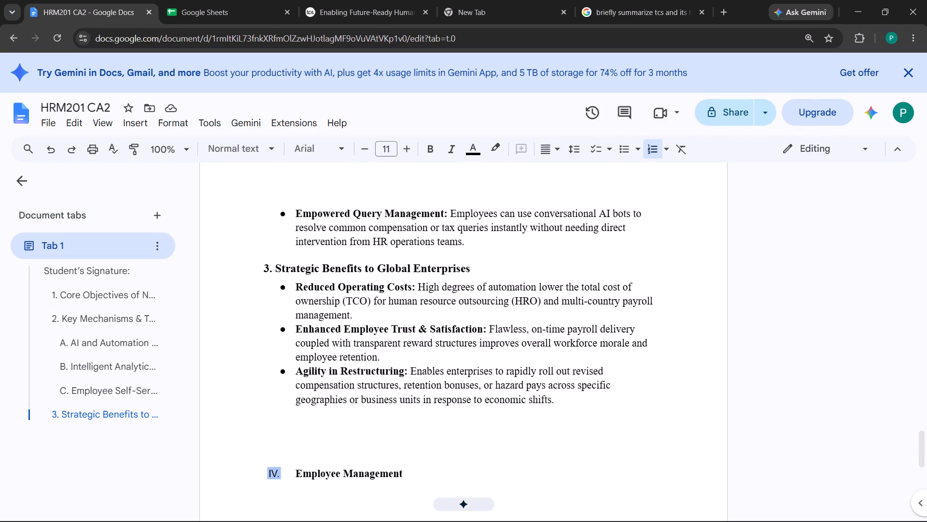
pyautogui.click(290, 468)
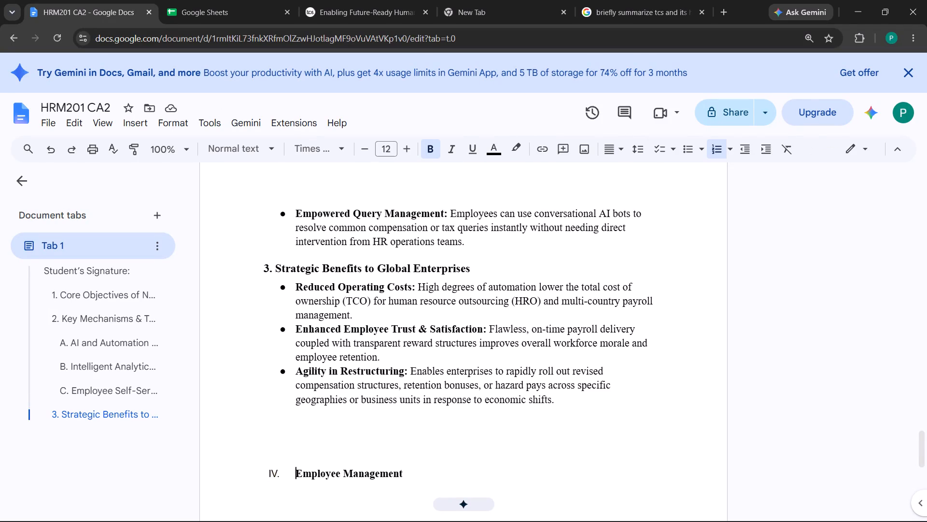
pyautogui.press('BackSpace')
pyautogui.press('BackSpace')
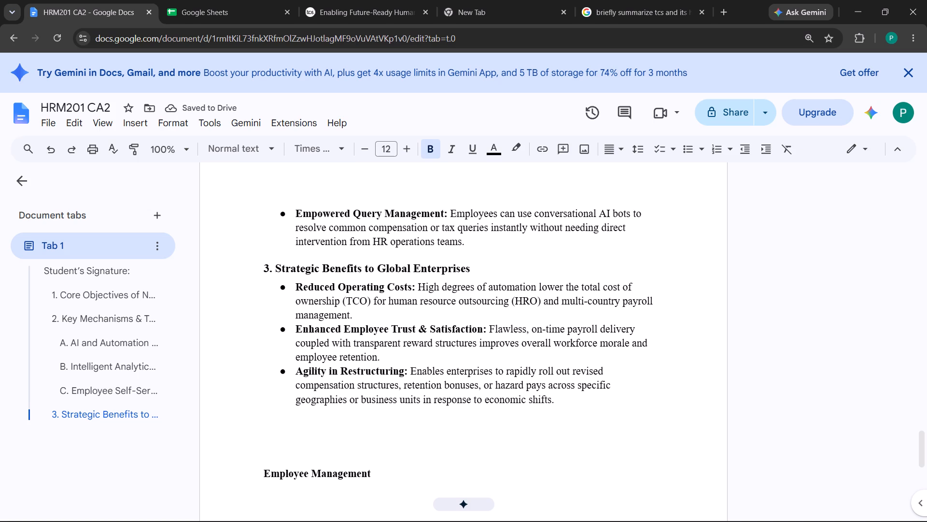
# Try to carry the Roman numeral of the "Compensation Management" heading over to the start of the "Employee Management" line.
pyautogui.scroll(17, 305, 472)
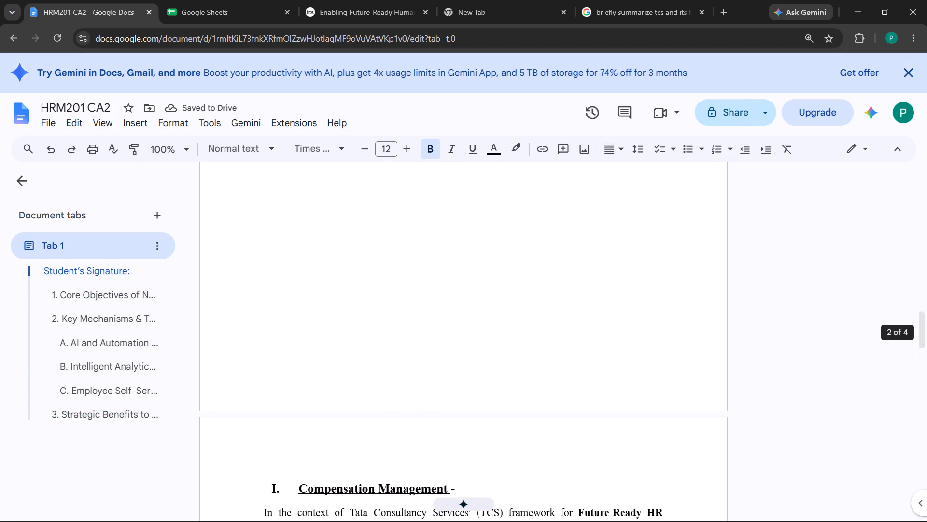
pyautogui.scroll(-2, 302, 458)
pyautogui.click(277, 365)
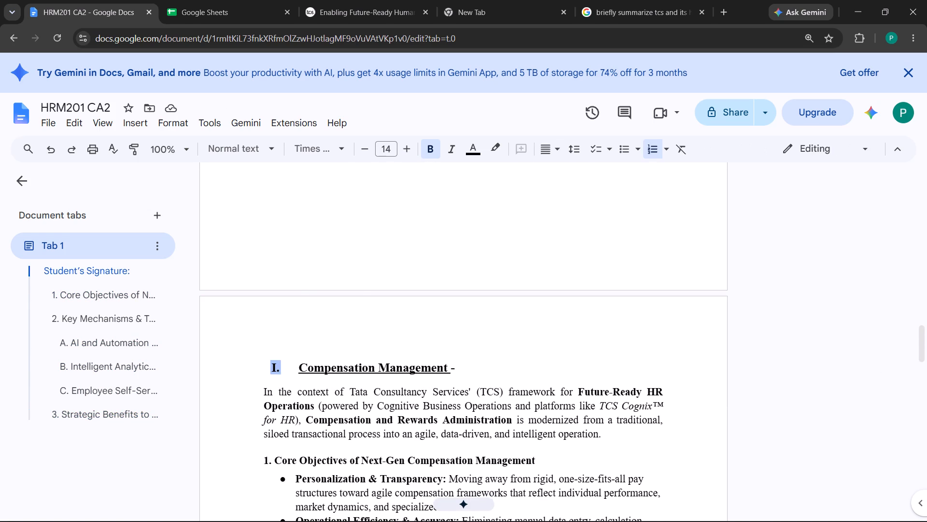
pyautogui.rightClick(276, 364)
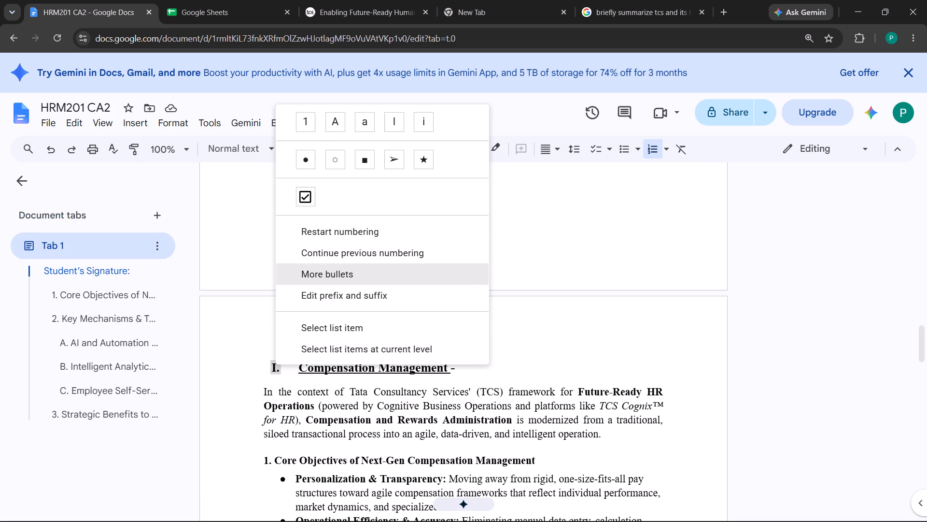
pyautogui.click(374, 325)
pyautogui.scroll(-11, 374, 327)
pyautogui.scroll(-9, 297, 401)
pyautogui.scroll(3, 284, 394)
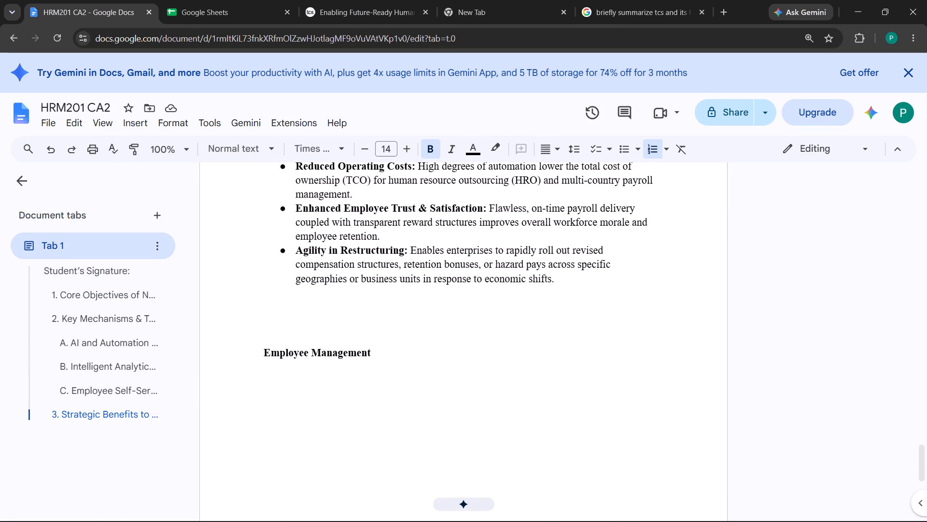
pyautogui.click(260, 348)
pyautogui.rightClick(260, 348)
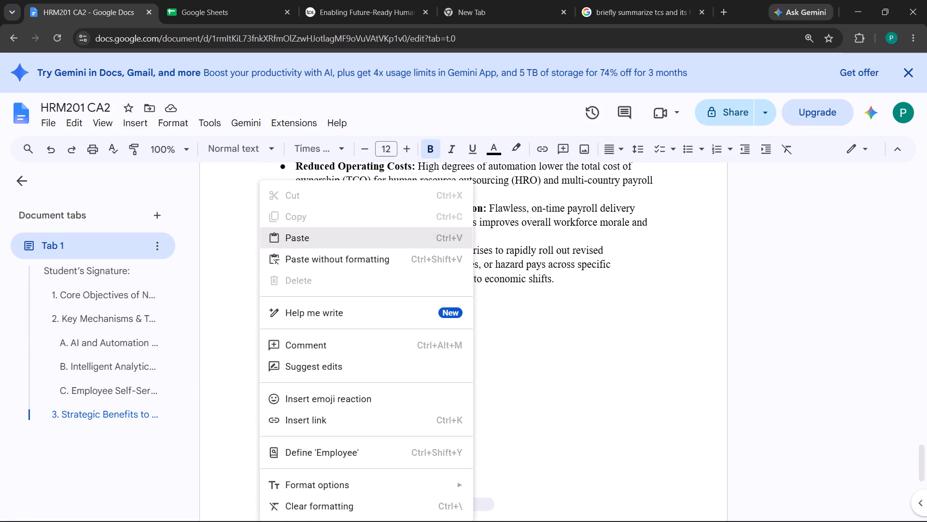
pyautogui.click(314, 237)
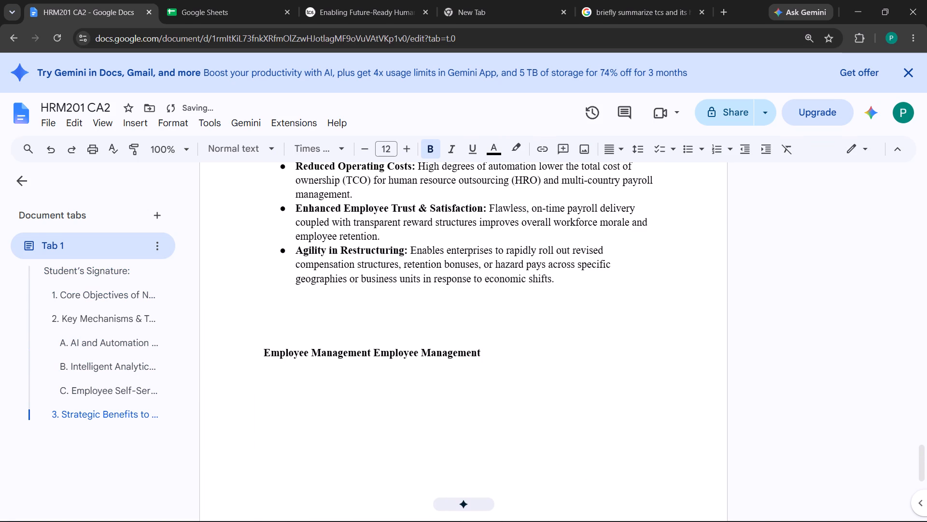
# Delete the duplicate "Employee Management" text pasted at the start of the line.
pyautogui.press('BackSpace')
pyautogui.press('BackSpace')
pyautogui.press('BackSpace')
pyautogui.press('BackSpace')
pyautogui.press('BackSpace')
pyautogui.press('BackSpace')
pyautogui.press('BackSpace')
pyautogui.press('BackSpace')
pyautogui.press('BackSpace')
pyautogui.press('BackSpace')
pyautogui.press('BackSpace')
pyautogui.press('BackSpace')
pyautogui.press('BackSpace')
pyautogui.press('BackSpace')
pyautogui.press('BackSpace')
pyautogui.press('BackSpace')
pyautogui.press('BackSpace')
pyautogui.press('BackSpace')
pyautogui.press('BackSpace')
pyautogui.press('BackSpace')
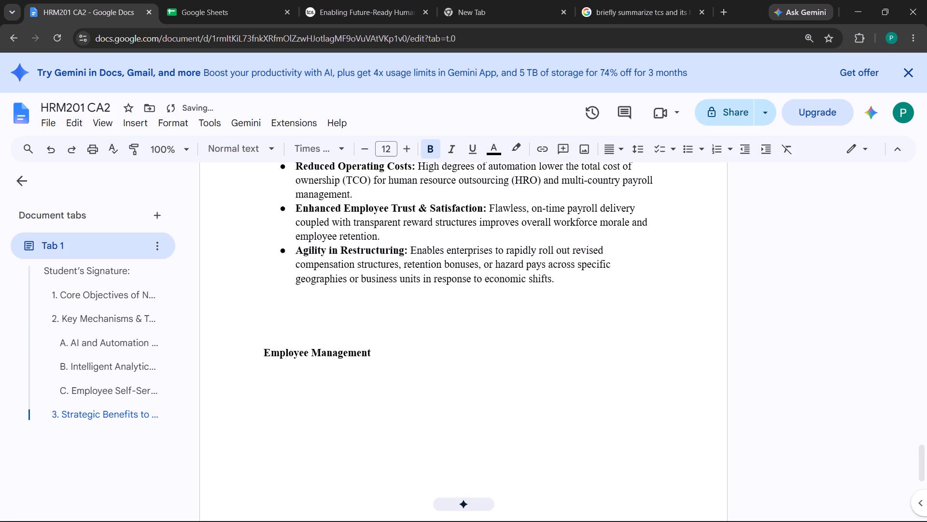
# Number the "Employee Management" heading as "II." in a Roman numeral list.
pyautogui.write('II')
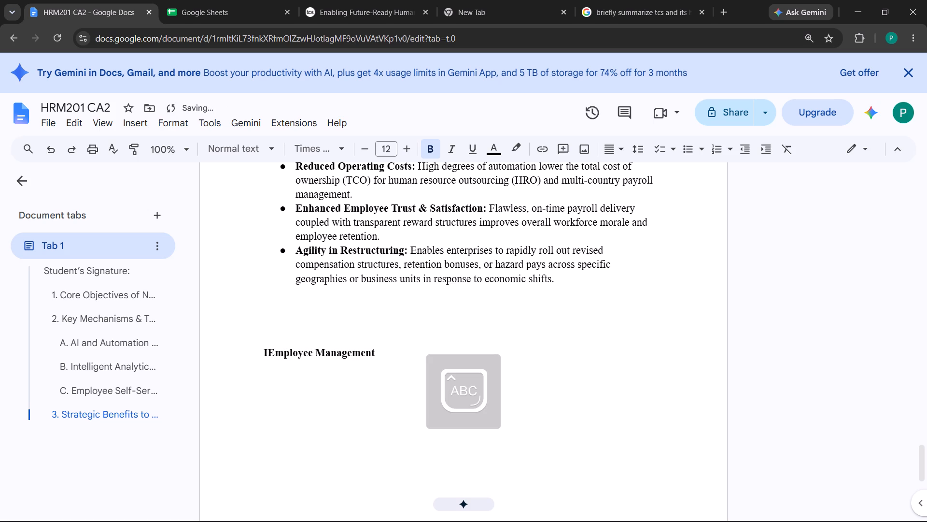
pyautogui.press('.')
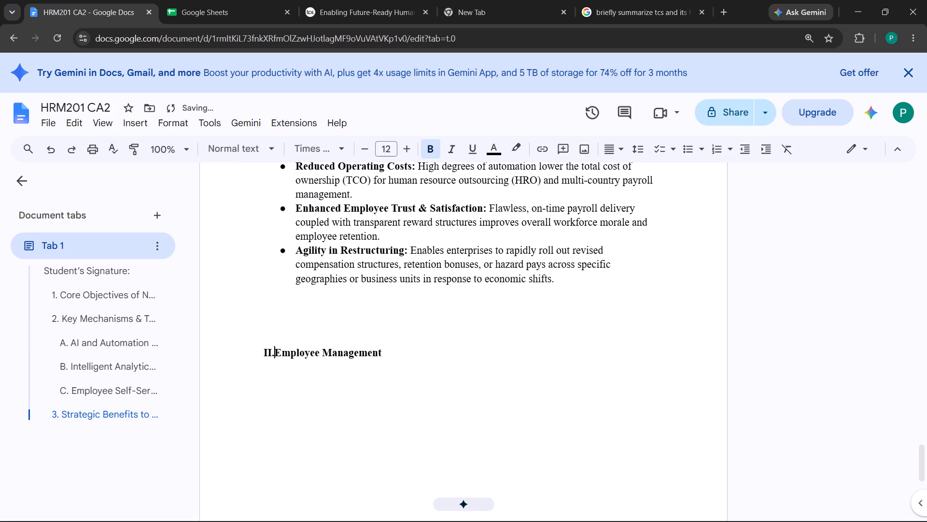
pyautogui.press('space')
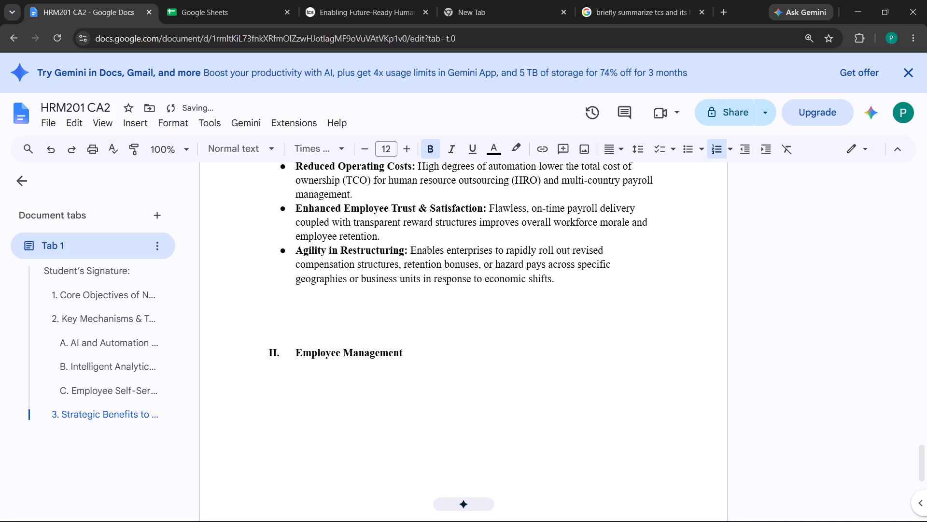
# Set the font size of the "Employee Management" heading to 14.
pyautogui.click(303, 344)
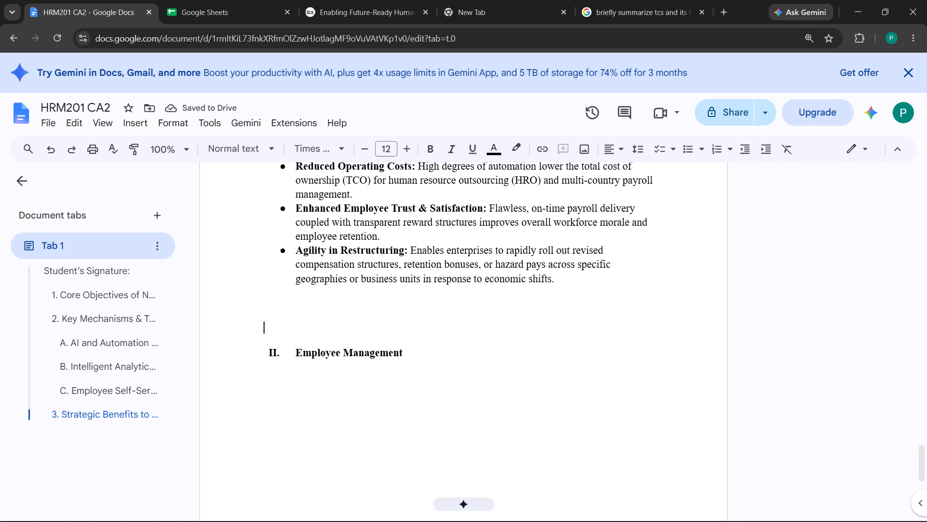
pyautogui.tripleClick(311, 349)
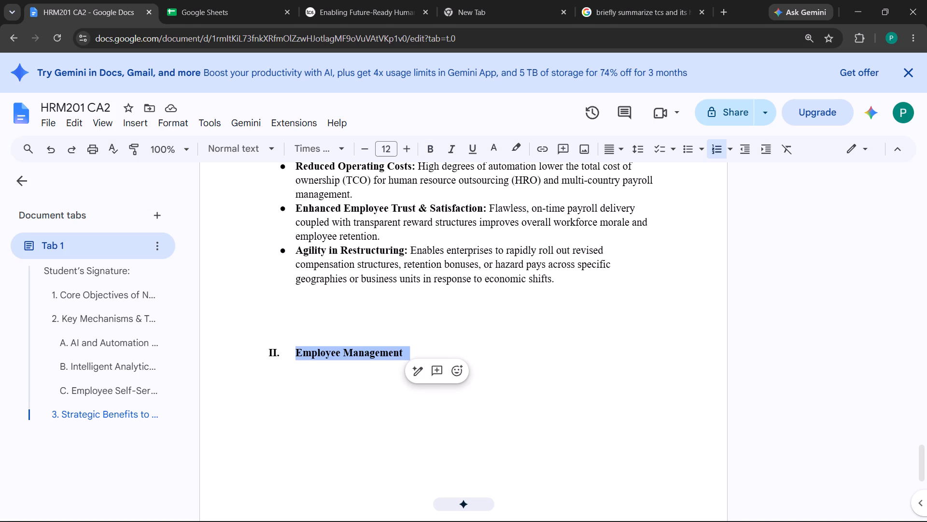
pyautogui.click(413, 147)
pyautogui.click(413, 147)
pyautogui.click(352, 312)
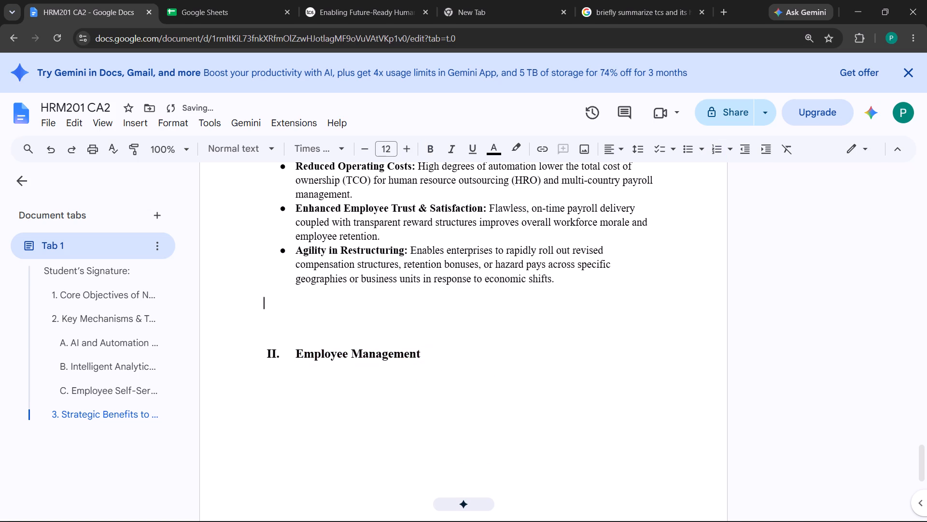
# Underline the "Employee Management" heading and add a dash after it, matching the "Compensation Management" heading.
pyautogui.scroll(5, 351, 343)
pyautogui.scroll(-1, 351, 343)
pyautogui.scroll(11, 351, 343)
pyautogui.scroll(-17, 351, 343)
pyautogui.click(319, 232)
pyautogui.moveTo(319, 232); pyautogui.dragTo(356, 232)
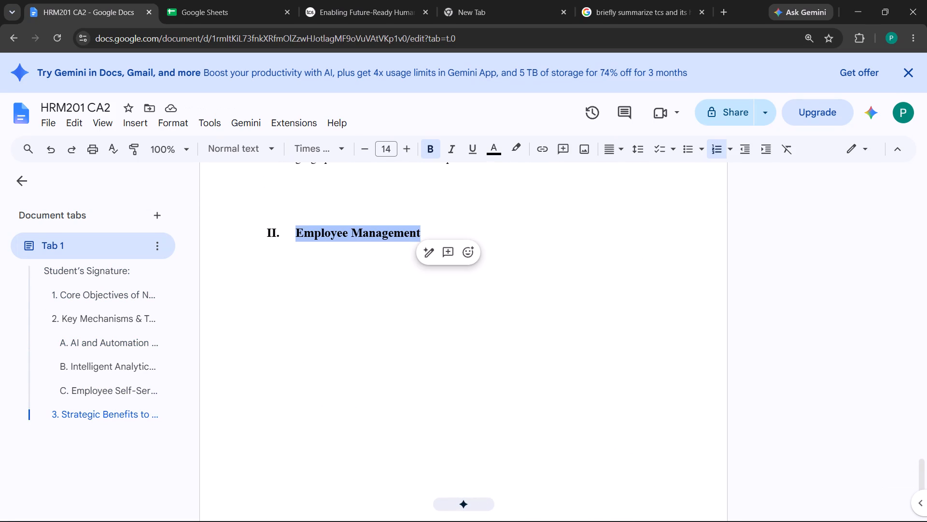
pyautogui.click(473, 147)
pyautogui.click(426, 227)
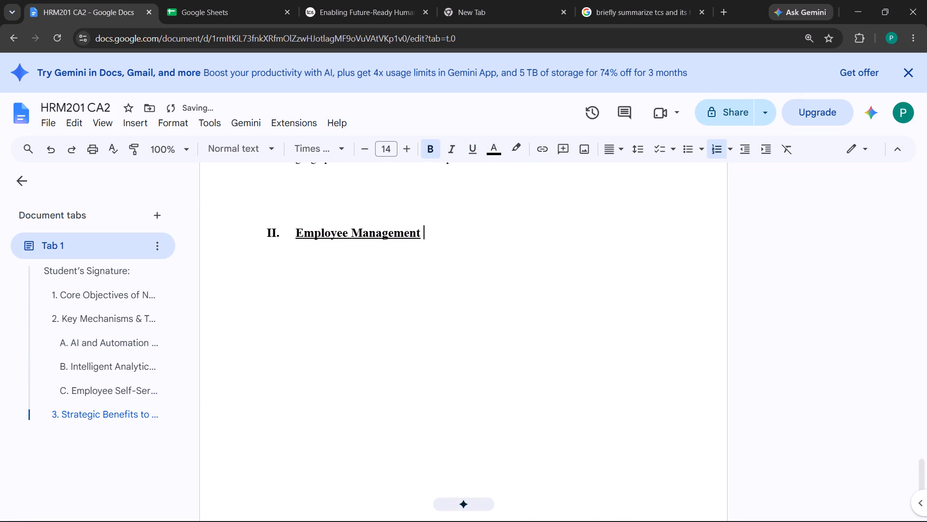
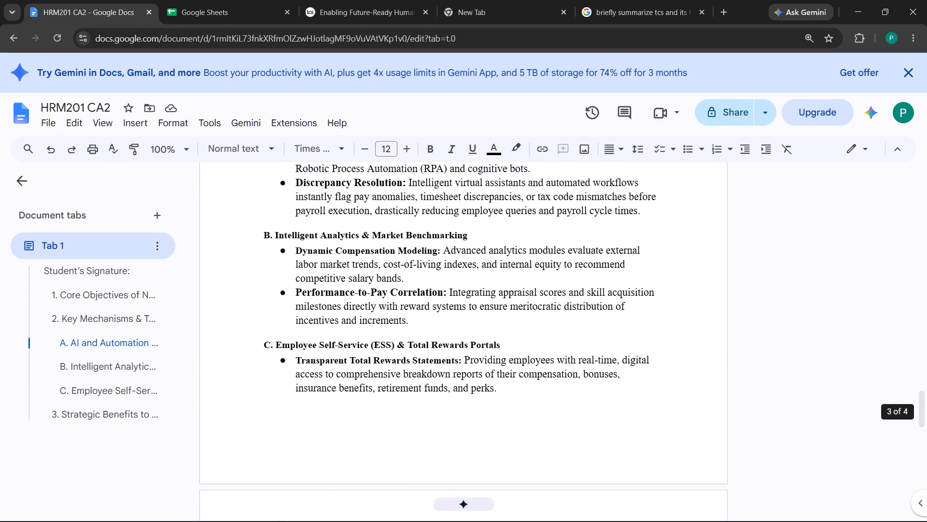
# Paste the copied Employee Management content, from core objectives through strategic benefits to global enterprises, below the section's introductory paragraph.
pyautogui.scroll(-9, 538, 387)
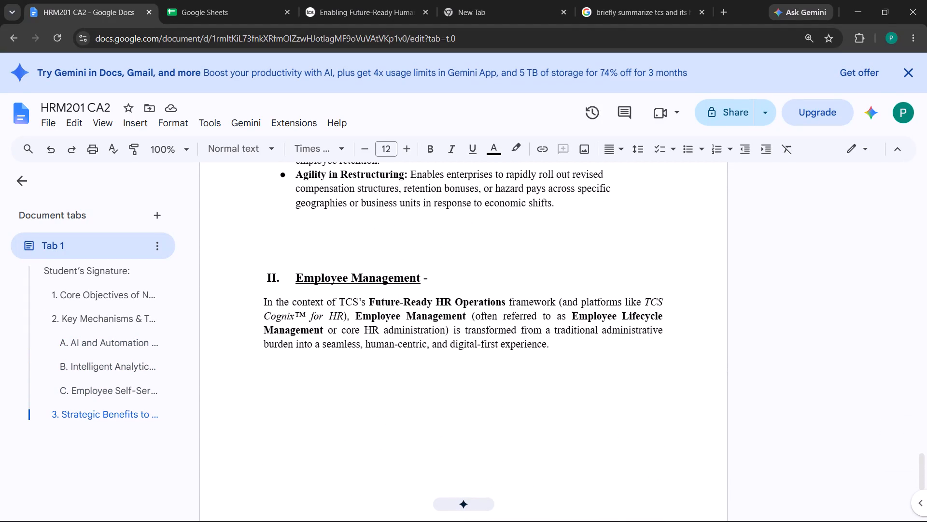
pyautogui.rightClick(319, 368)
pyautogui.click(377, 167)
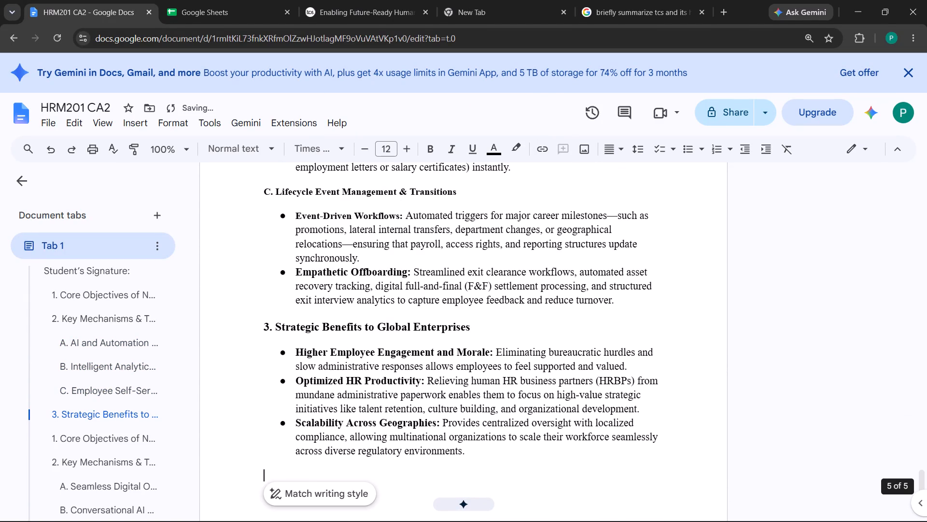
# Review the layout and spacing of the pasted Employee Management subsections, from the strategic benefits back up to the core objectives.
pyautogui.scroll(6, 484, 408)
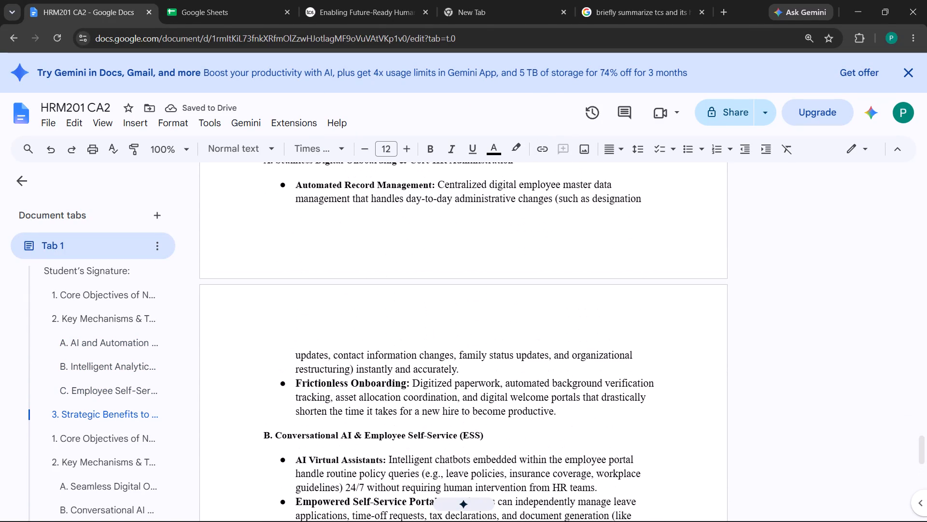
pyautogui.scroll(-1, 484, 408)
pyautogui.scroll(1, 484, 408)
pyautogui.scroll(-1, 484, 408)
pyautogui.scroll(3, 484, 408)
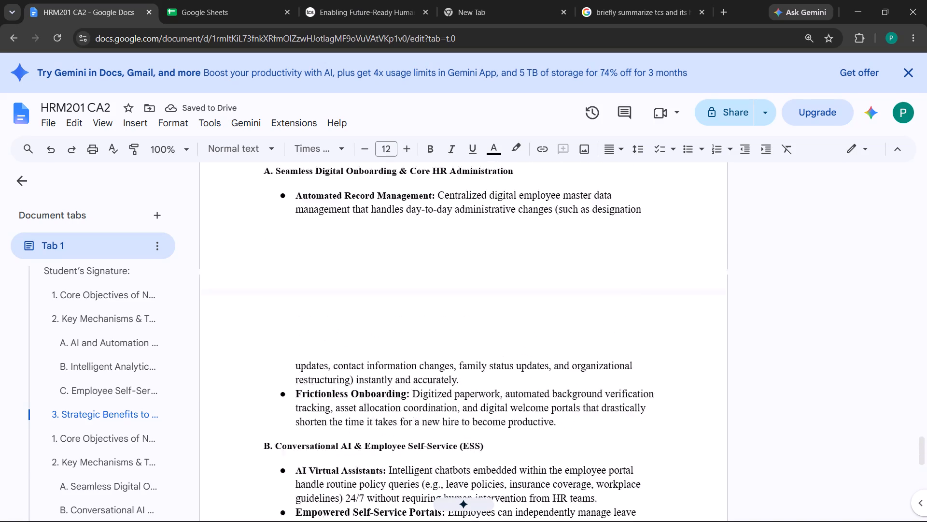
pyautogui.scroll(2, 484, 408)
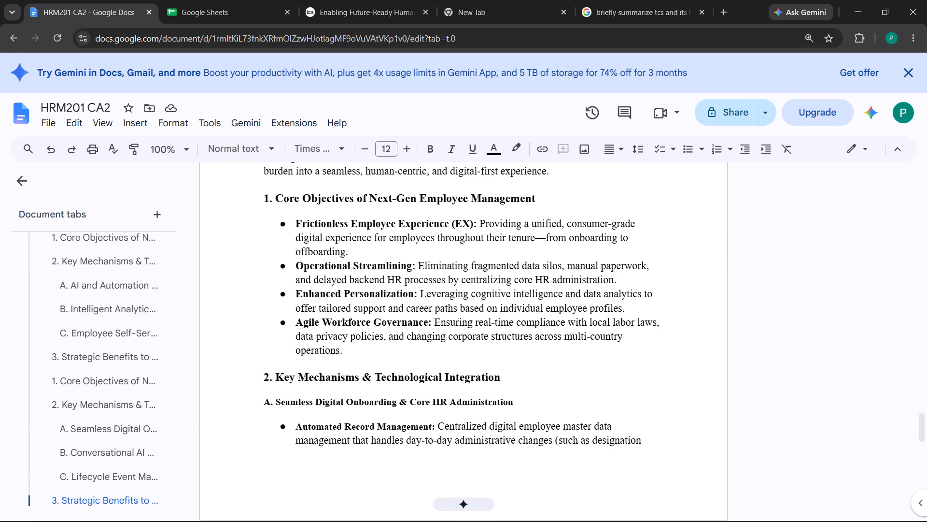
# Compare the spacing between subheadings and their bullet lists in the Compensation Management and Employee Management sections.
pyautogui.scroll(1, 381, 403)
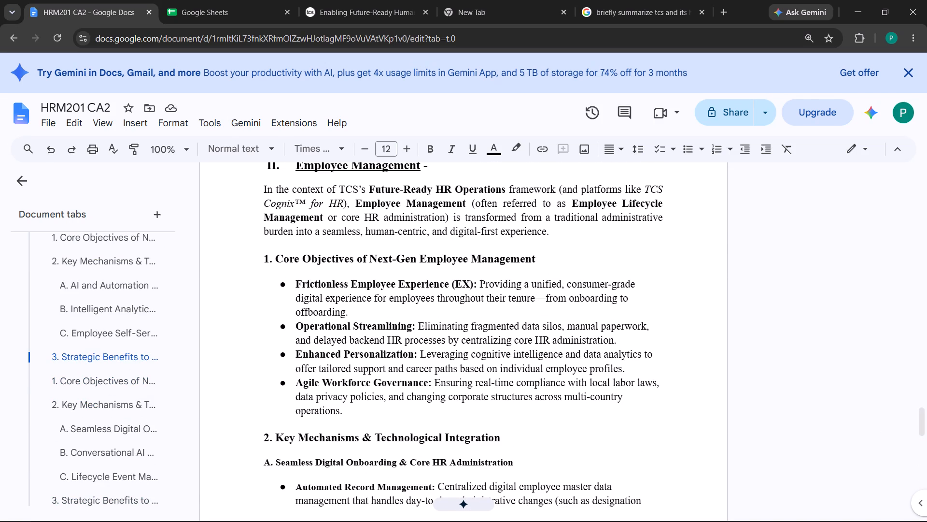
pyautogui.scroll(4, 313, 262)
pyautogui.scroll(-1, 314, 255)
pyautogui.scroll(15, 314, 255)
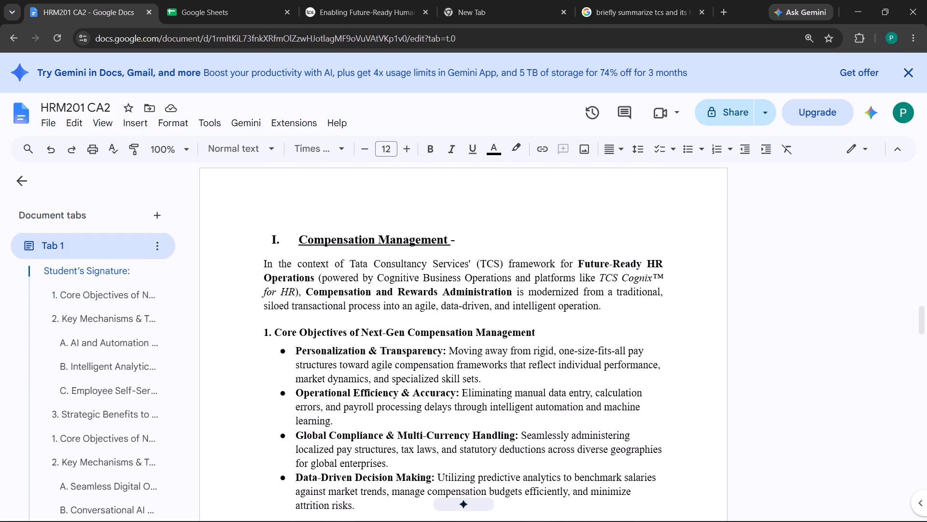
pyautogui.scroll(-15, 314, 255)
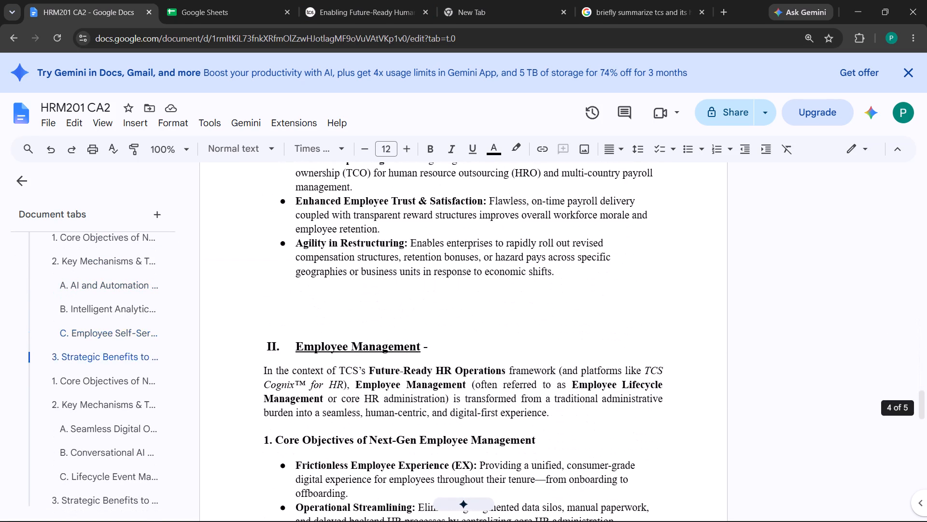
pyautogui.scroll(-2, 314, 255)
pyautogui.scroll(-2, 329, 325)
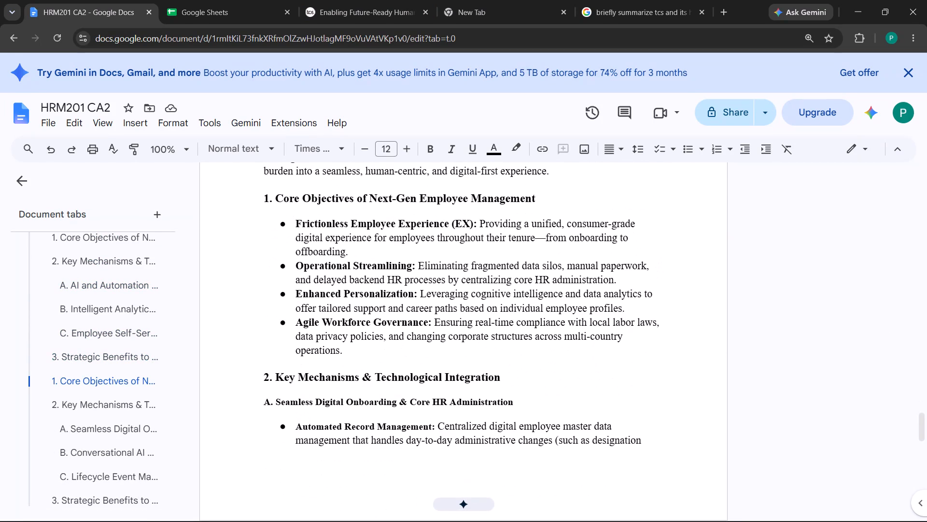
pyautogui.scroll(2, 293, 207)
pyautogui.scroll(-2, 293, 206)
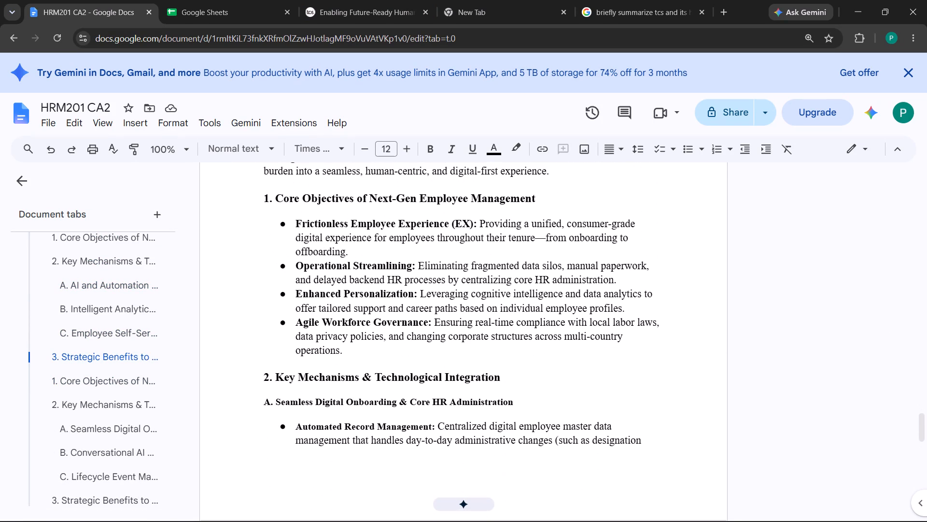
pyautogui.scroll(7, 318, 281)
pyautogui.scroll(-1, 322, 282)
pyautogui.scroll(6, 322, 282)
pyautogui.scroll(-1, 322, 282)
pyautogui.scroll(1, 322, 282)
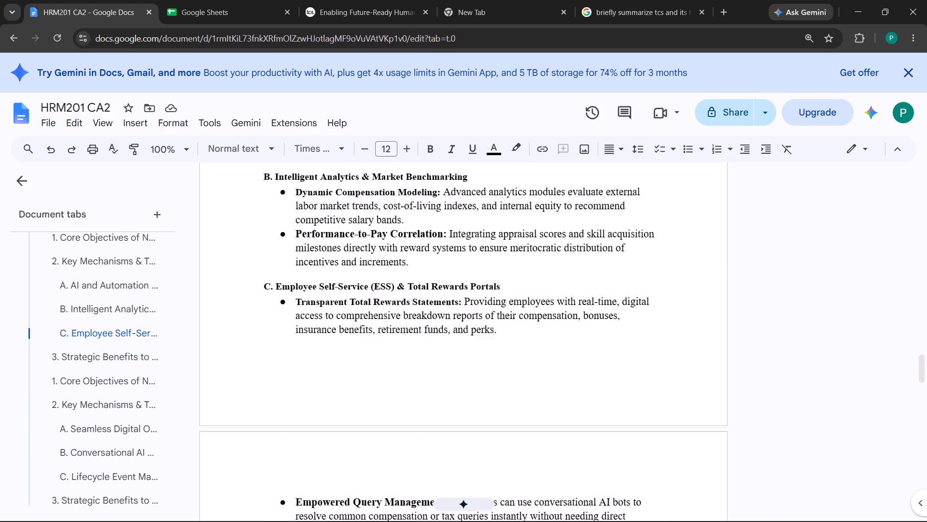
pyautogui.scroll(3, 322, 282)
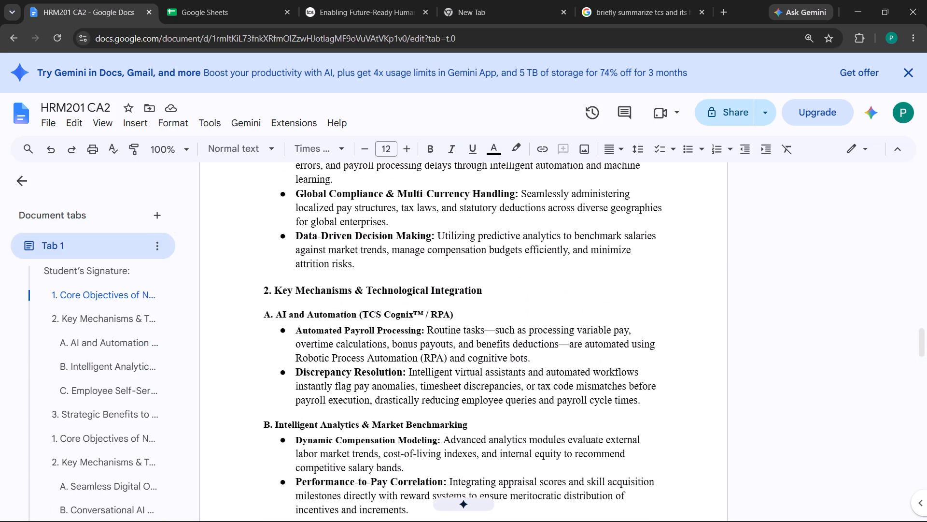
pyautogui.scroll(4, 322, 282)
pyautogui.scroll(-2, 322, 282)
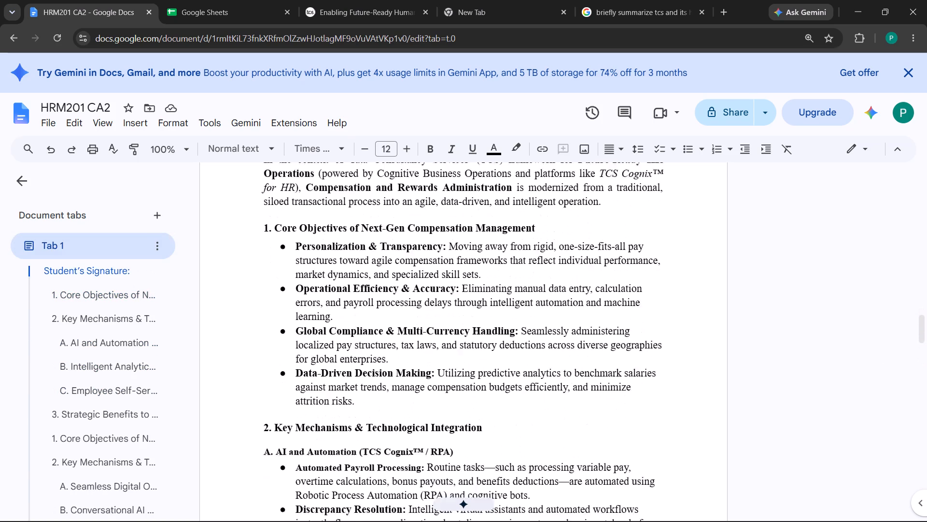
pyautogui.scroll(-18, 322, 282)
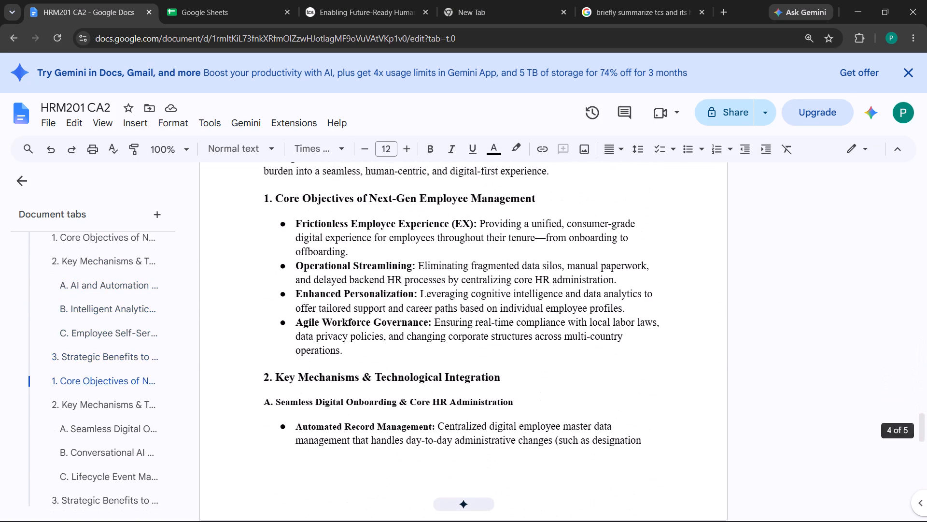
pyautogui.scroll(-11, 322, 282)
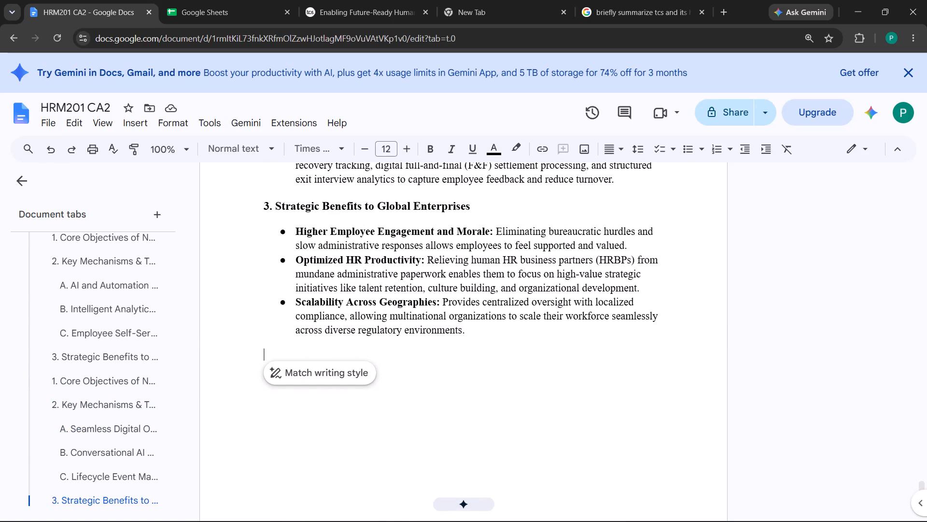
pyautogui.scroll(6, 304, 223)
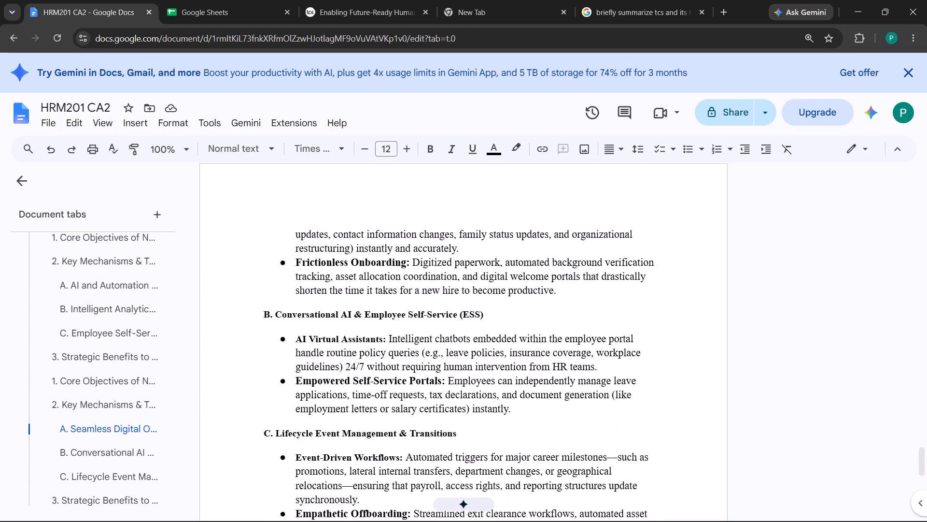
pyautogui.scroll(5, 308, 231)
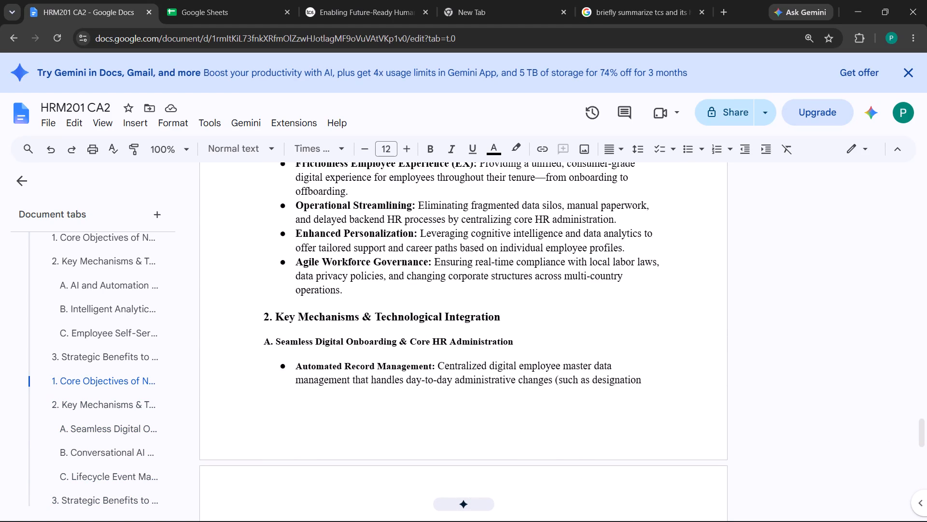
pyautogui.scroll(2, 337, 358)
pyautogui.scroll(-1, 338, 348)
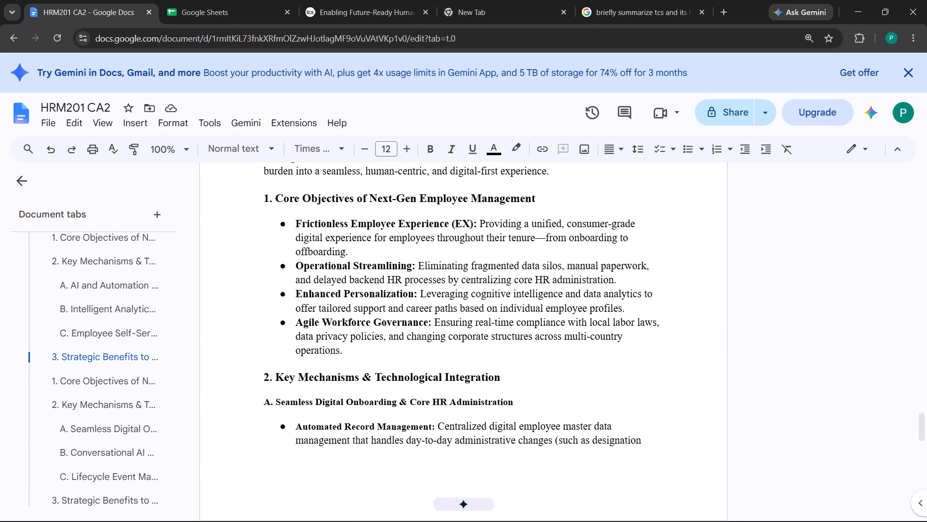
# Remove the space before and after the "Automated Record Management" bullet under the Seamless Digital Onboarding subheading.
pyautogui.click(319, 421)
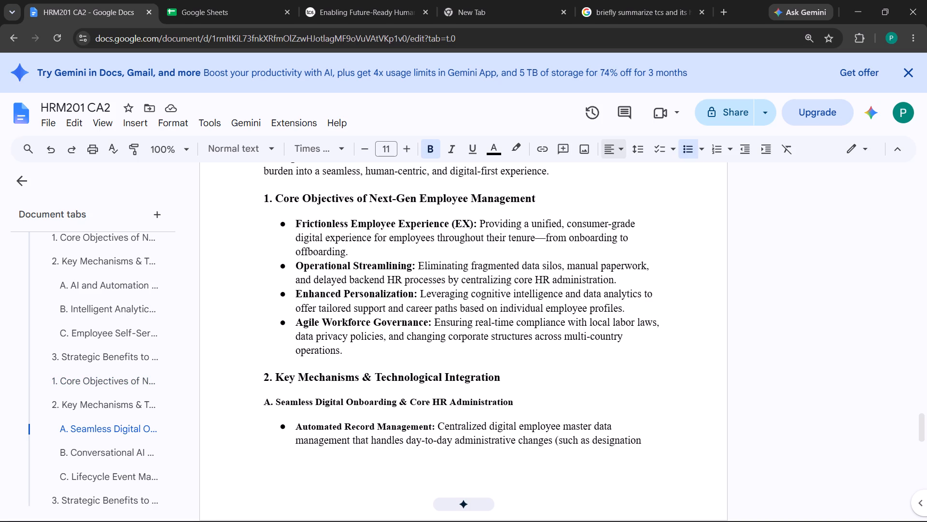
pyautogui.click(632, 147)
pyautogui.click(703, 263)
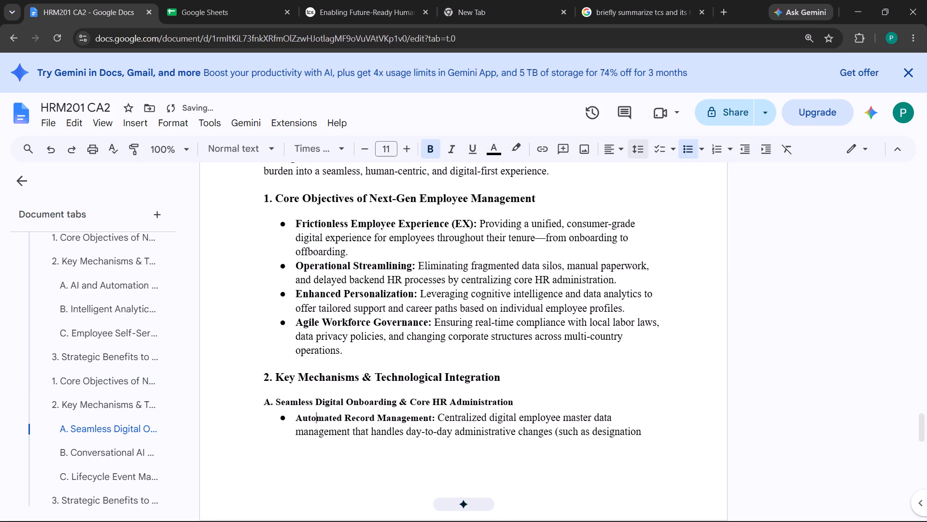
pyautogui.click(641, 152)
pyautogui.click(683, 286)
# Remove the space before the "AI Virtual Assistants" bullet under the Conversational AI & Employee Self-Service subheading.
pyautogui.scroll(-3, 460, 324)
pyautogui.click(356, 282)
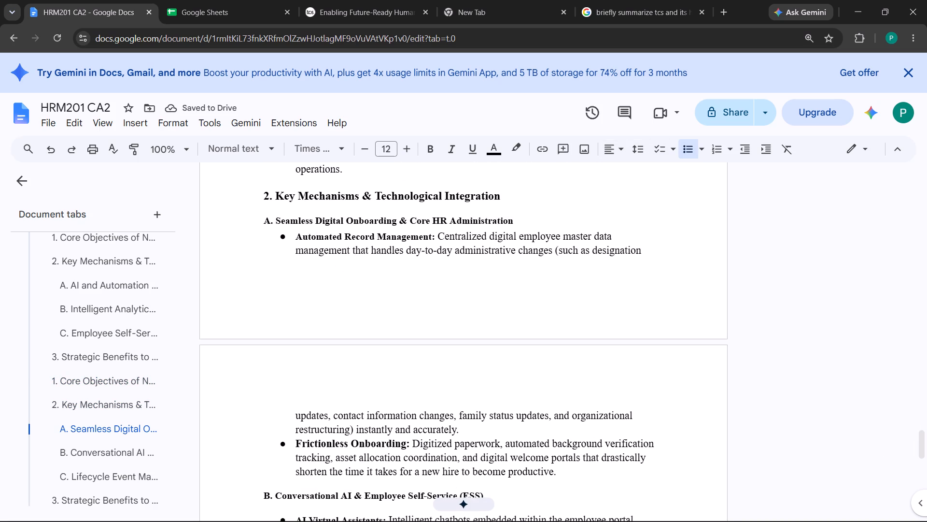
pyautogui.scroll(-3, 360, 394)
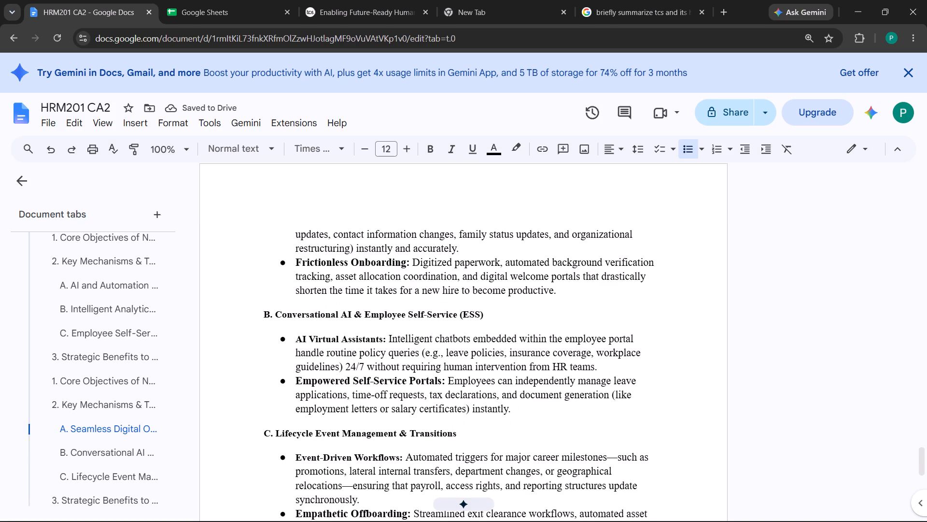
pyautogui.click(309, 335)
pyautogui.click(638, 146)
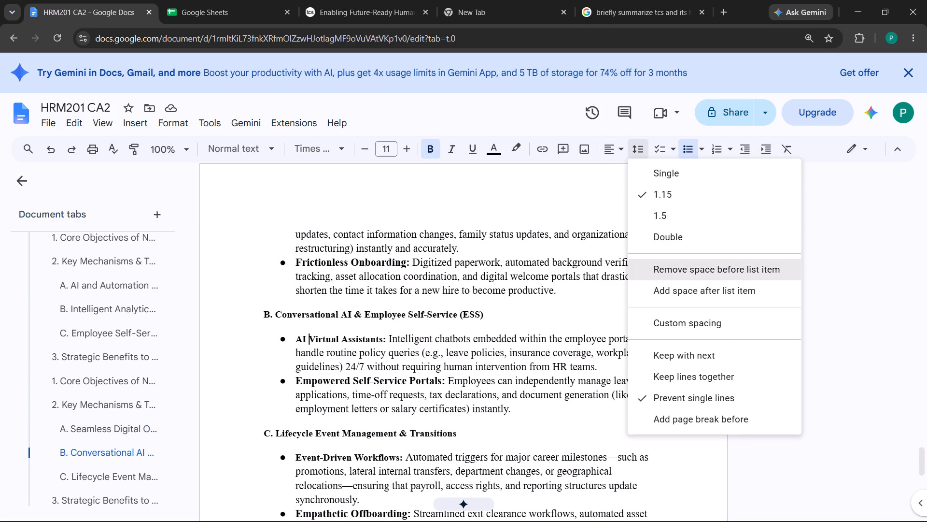
pyautogui.click(689, 276)
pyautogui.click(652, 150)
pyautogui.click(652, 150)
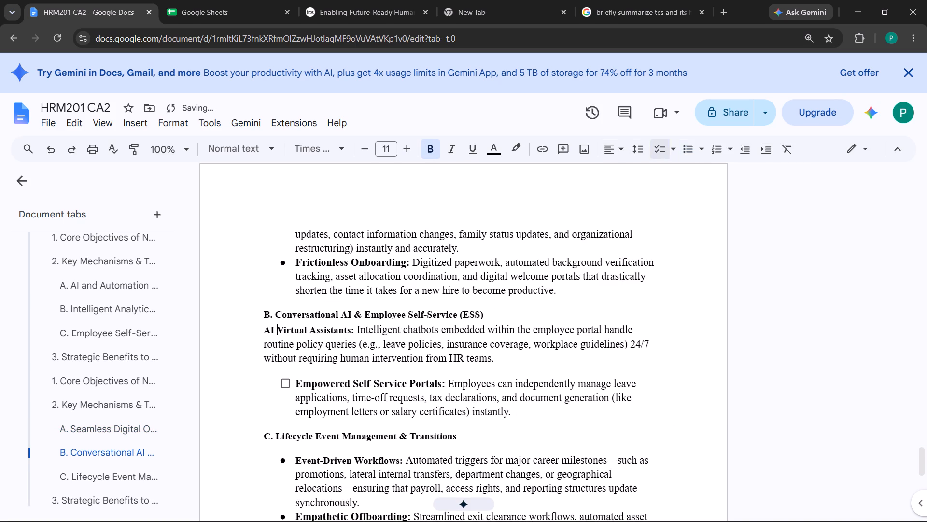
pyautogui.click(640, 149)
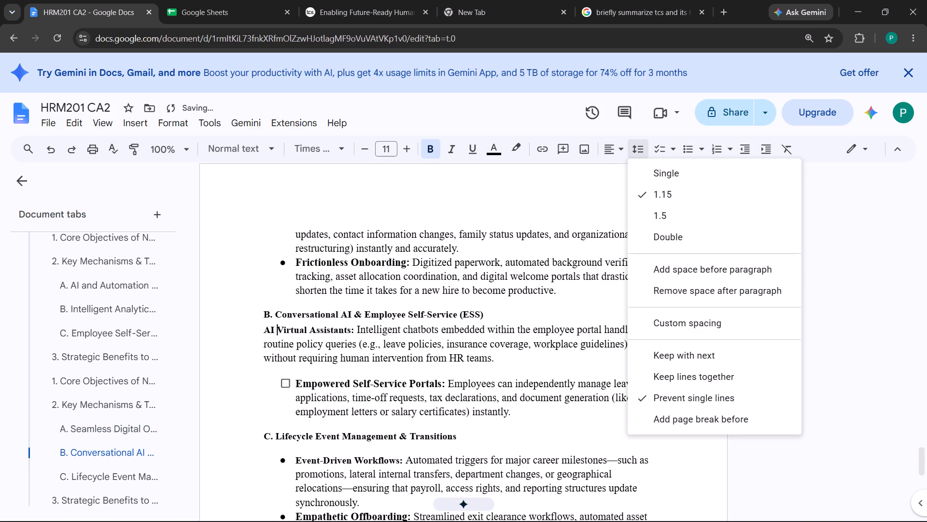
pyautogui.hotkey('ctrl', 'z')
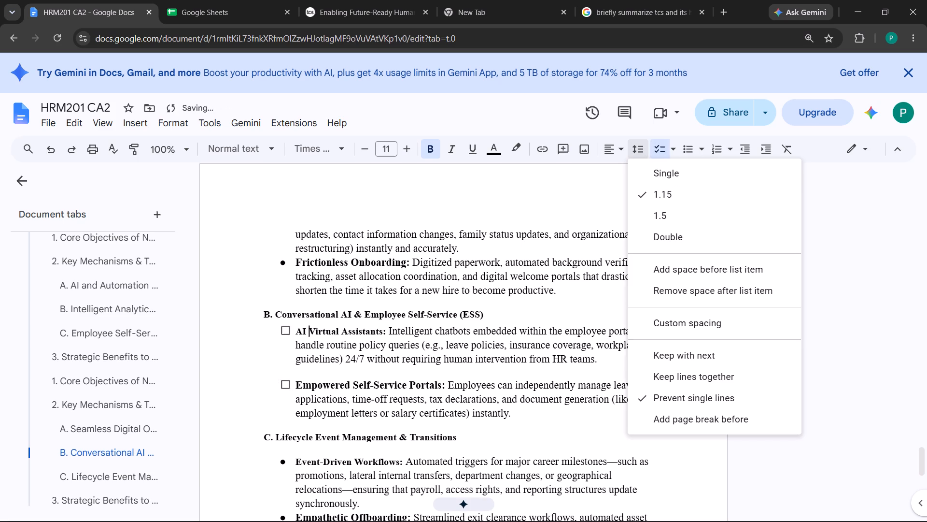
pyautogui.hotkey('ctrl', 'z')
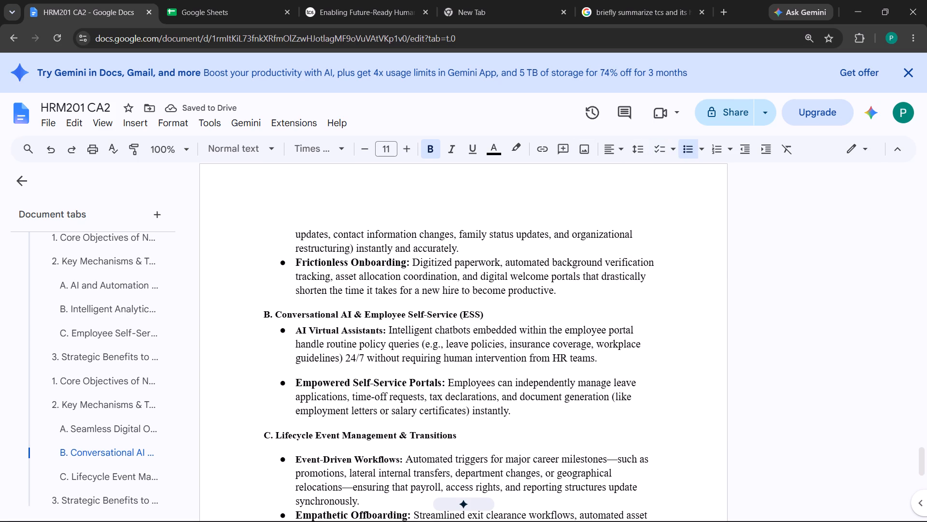
# Remove the space after the "AI Virtual Assistants" bullet.
pyautogui.click(636, 150)
pyautogui.click(675, 294)
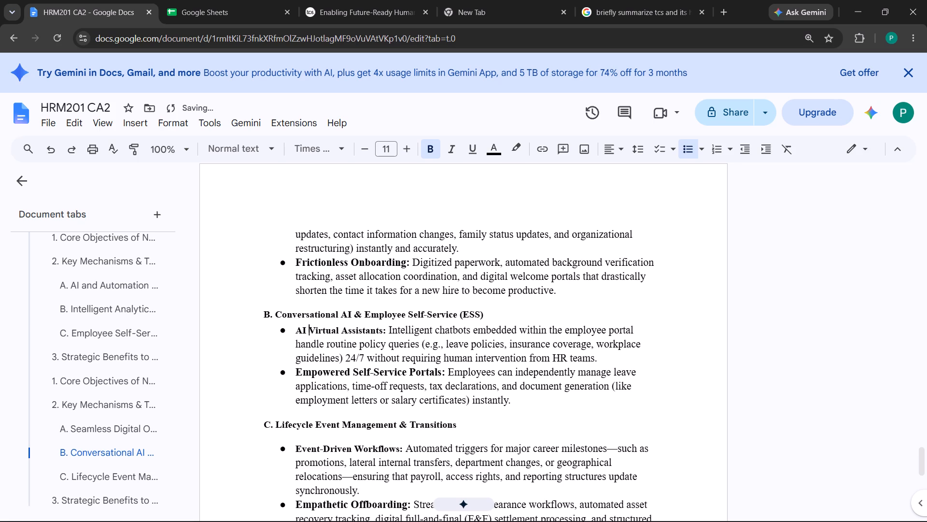
# Remove the space before and after the "Event-Driven Workflows" bullet under the Lifecycle Event Management & Transitions subheading.
pyautogui.scroll(-2, 314, 329)
pyautogui.click(323, 316)
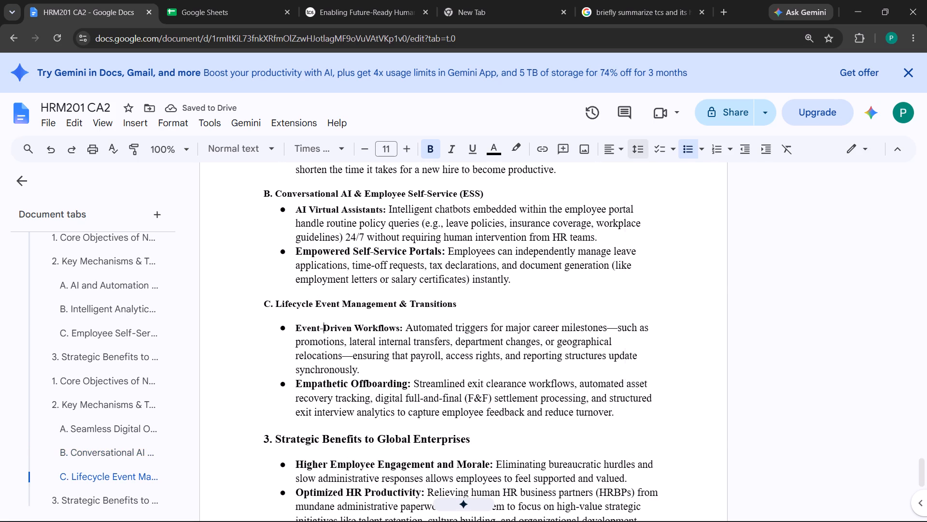
pyautogui.click(638, 145)
pyautogui.click(684, 262)
pyautogui.click(644, 145)
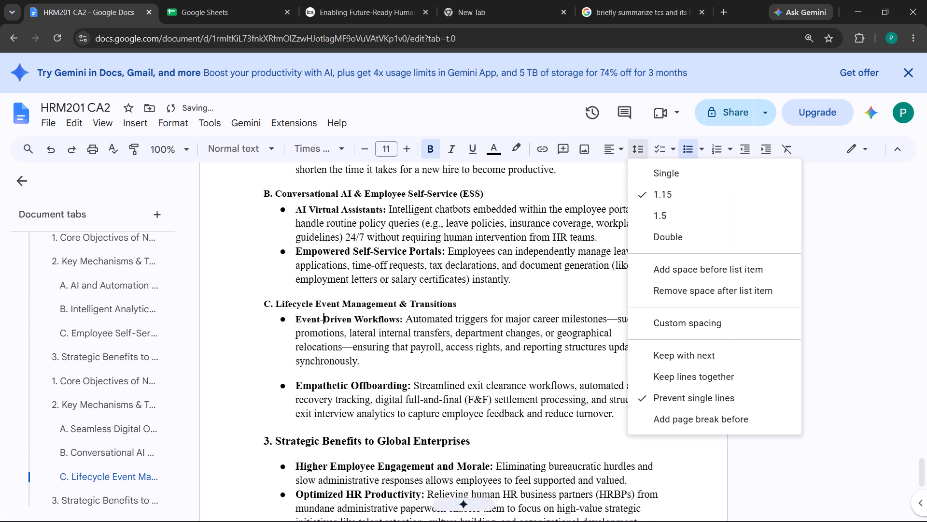
pyautogui.click(686, 292)
# Check the end of the Employee Management section and the blank lines separating the Compensation Management section from the "Employee Management" heading.
pyautogui.scroll(-3, 393, 352)
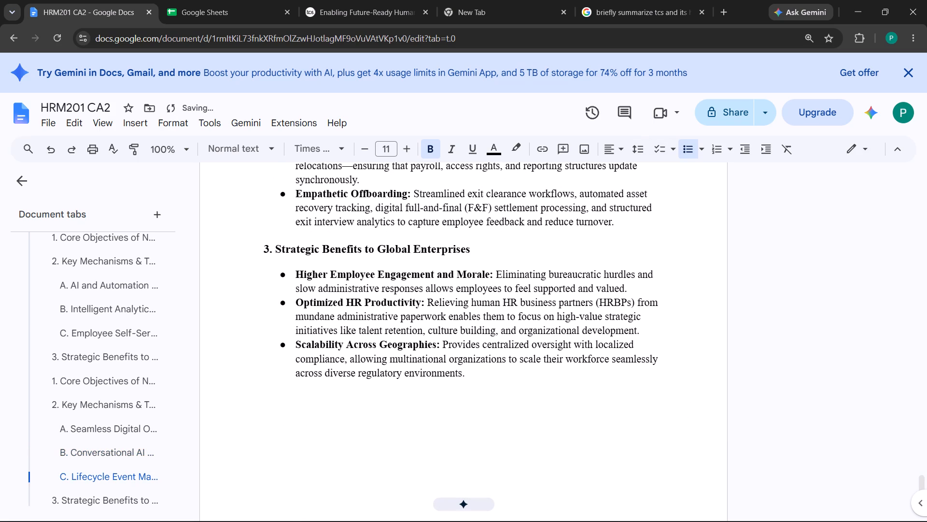
pyautogui.click(370, 433)
pyautogui.click(544, 390)
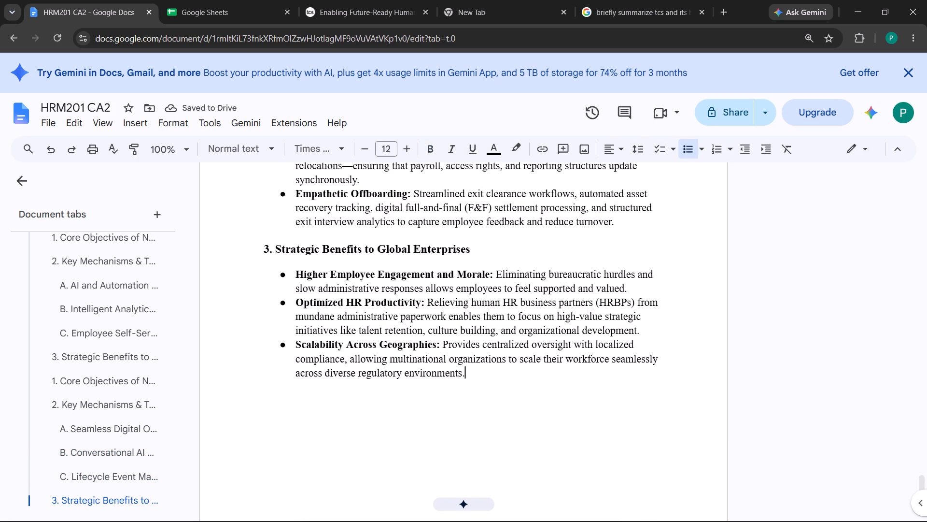
pyautogui.scroll(1, 533, 380)
pyautogui.scroll(-1, 533, 380)
pyautogui.scroll(8, 533, 380)
pyautogui.scroll(-1, 533, 379)
pyautogui.scroll(1, 533, 379)
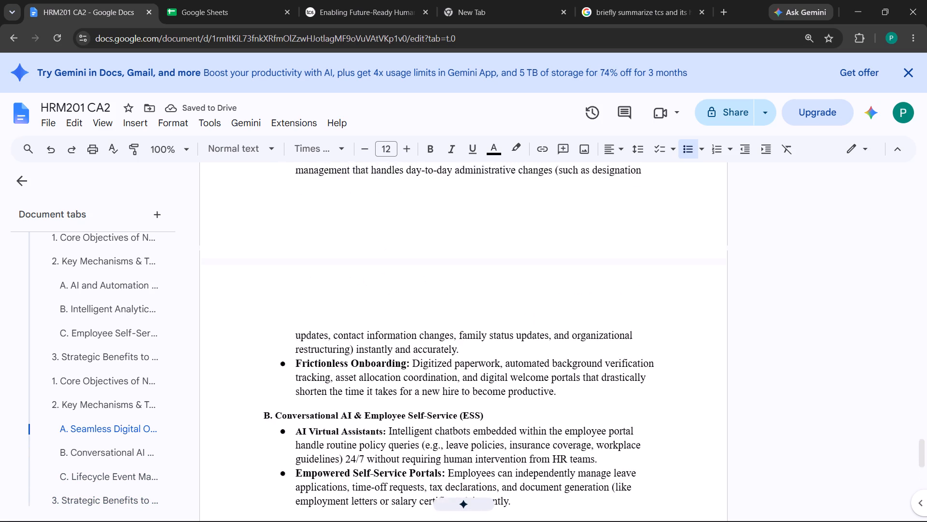
pyautogui.scroll(6, 533, 379)
pyautogui.click(382, 237)
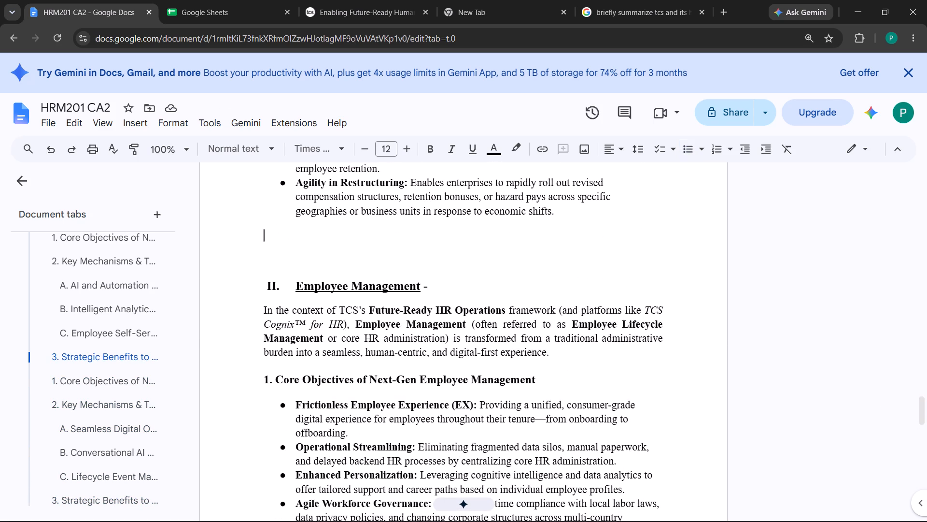
pyautogui.click(576, 205)
pyautogui.click(576, 226)
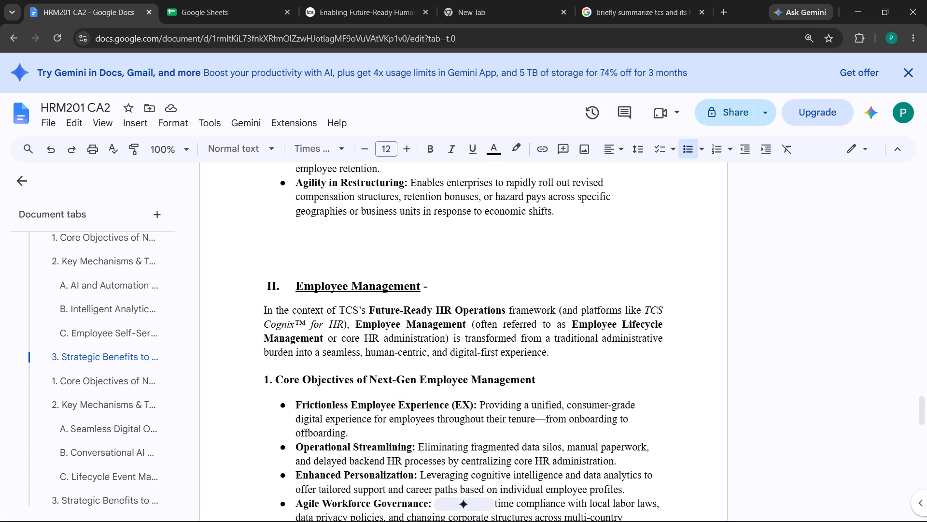
pyautogui.click(564, 230)
pyautogui.click(556, 248)
pyautogui.click(537, 238)
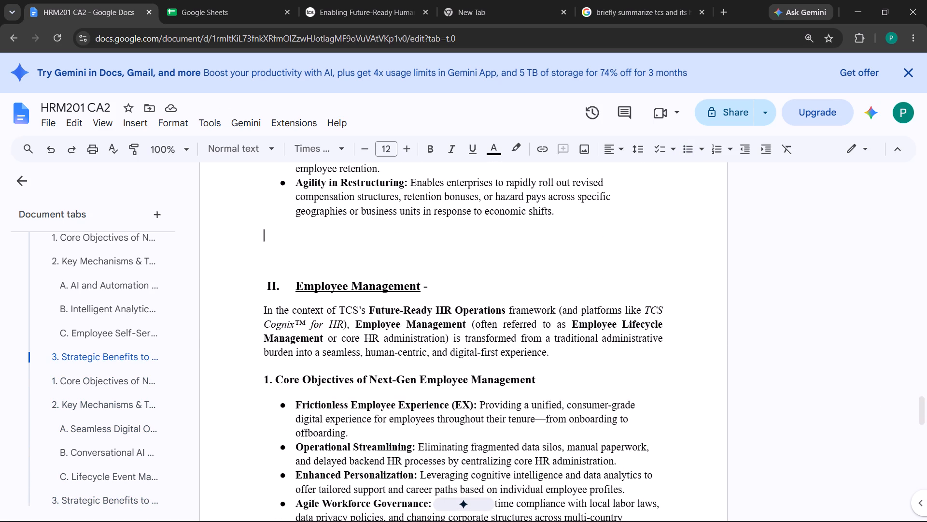
pyautogui.press('Down')
pyautogui.press('Down')
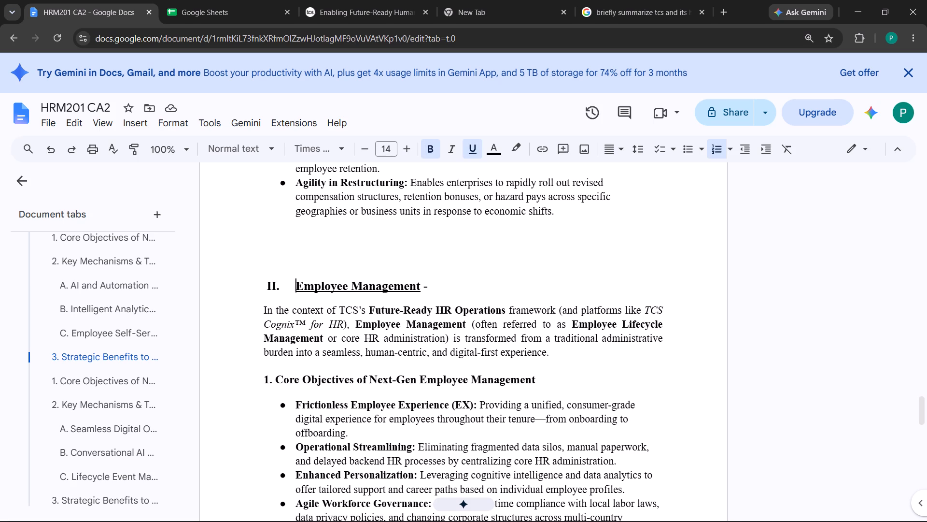
# Add blank lines after the "Scalability Across Geographies" bullet at the end of the Employee Management section.
pyautogui.scroll(-2, 537, 237)
pyautogui.scroll(1, 537, 239)
pyautogui.scroll(-10, 537, 241)
pyautogui.scroll(-6, 511, 309)
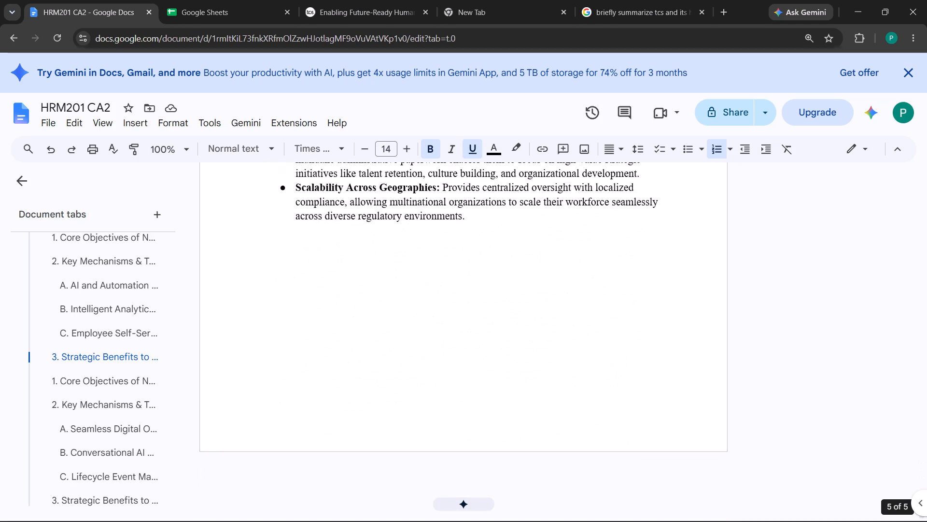
pyautogui.click(502, 221)
pyautogui.click(632, 152)
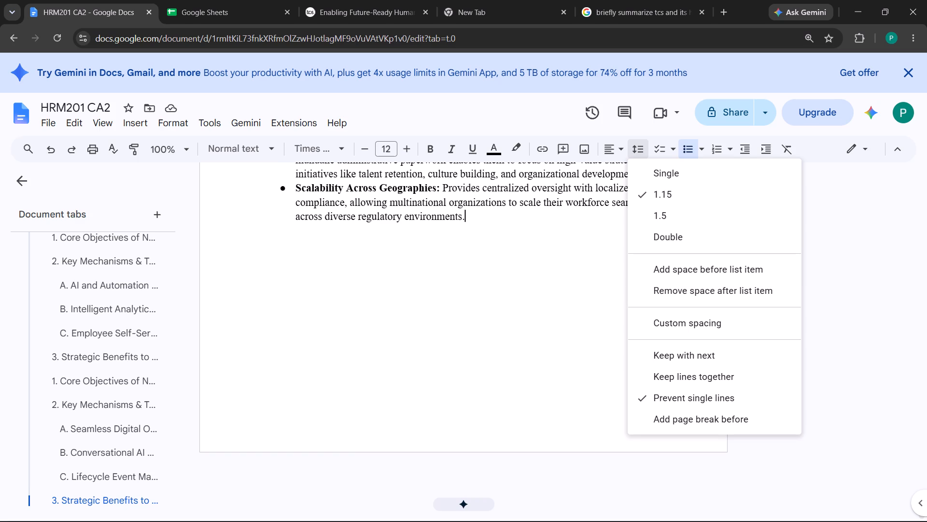
pyautogui.press('Return')
pyautogui.press('Return')
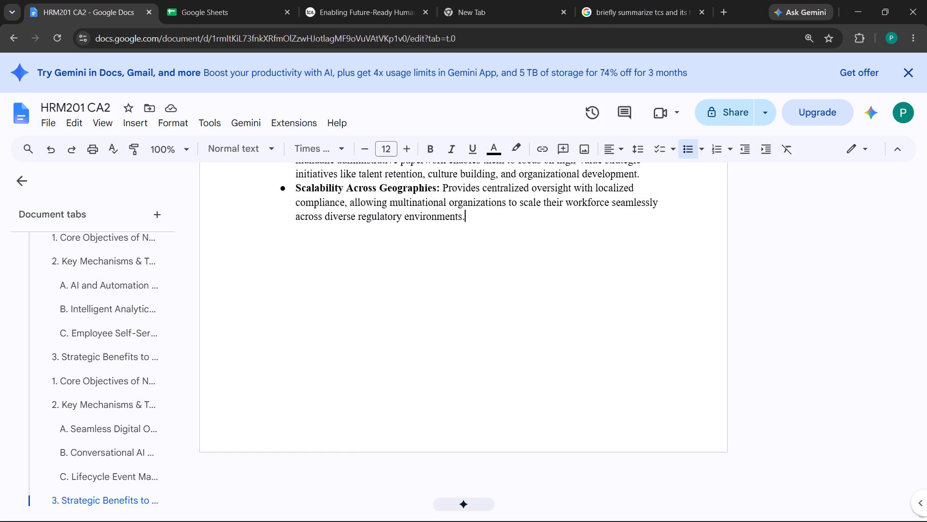
pyautogui.press('Return')
pyautogui.click(599, 244)
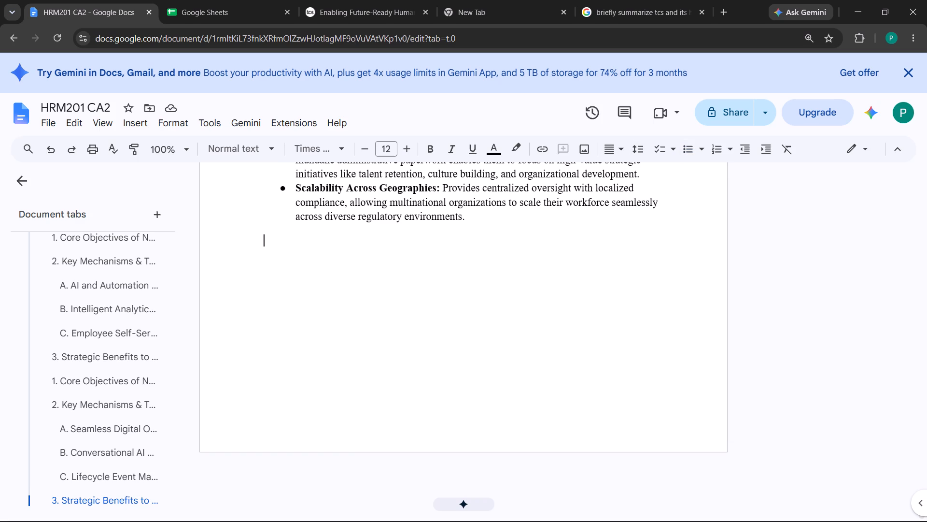
pyautogui.press('Return')
pyautogui.press('Return')
# Start a bold, 14 pt Roman-numeral list item "III." at the end of the document.
pyautogui.doubleClick(408, 147)
pyautogui.click(431, 148)
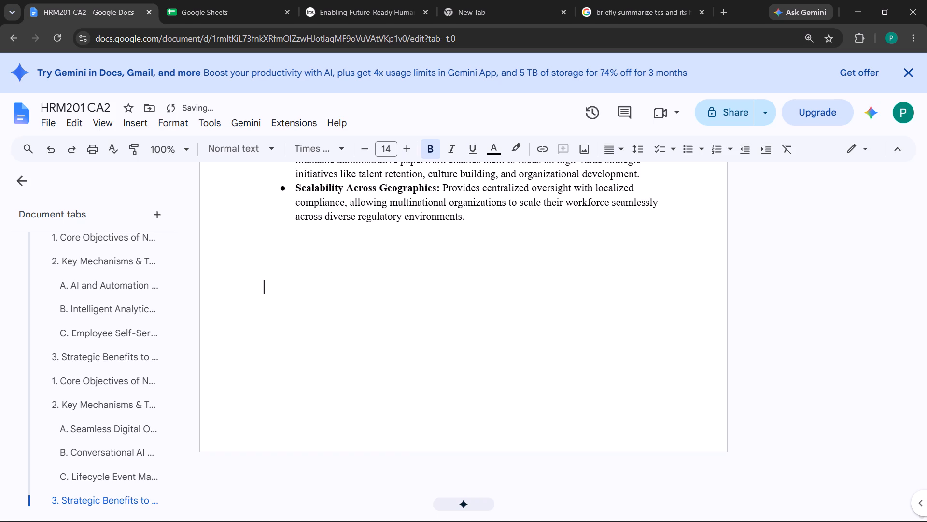
pyautogui.write('III')
pyautogui.write('.')
pyautogui.press('space')
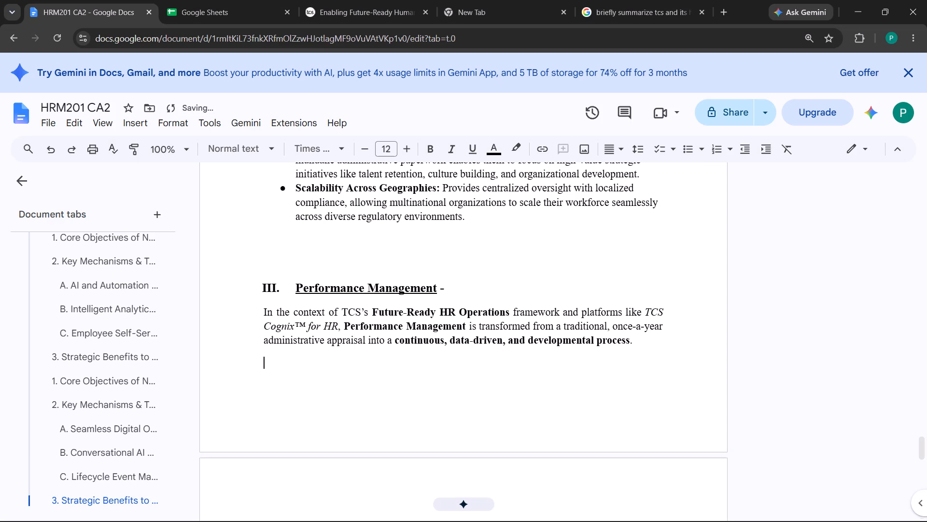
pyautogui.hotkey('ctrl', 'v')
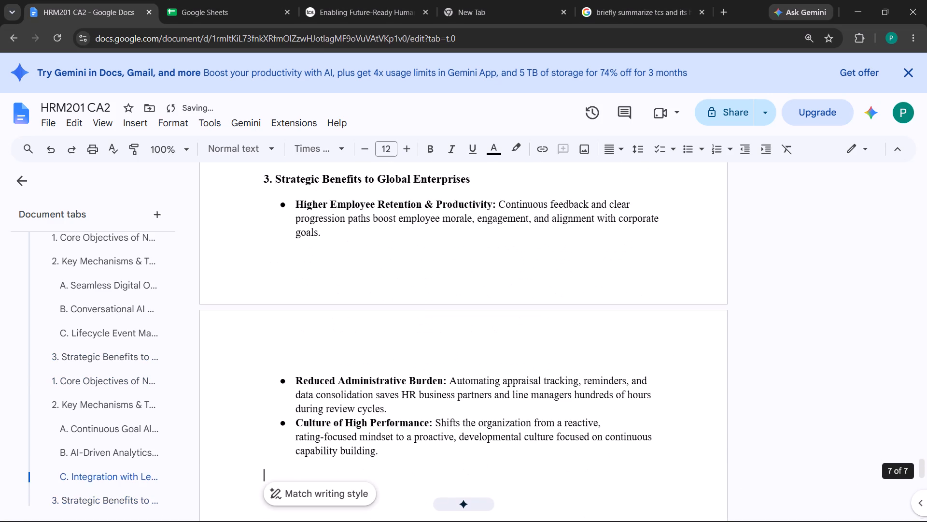
# Insert an empty line before the "1. Core Objectives of Next-Gen Performance Management" heading.
pyautogui.scroll(6, 559, 406)
pyautogui.scroll(-1, 546, 398)
pyautogui.scroll(4, 546, 398)
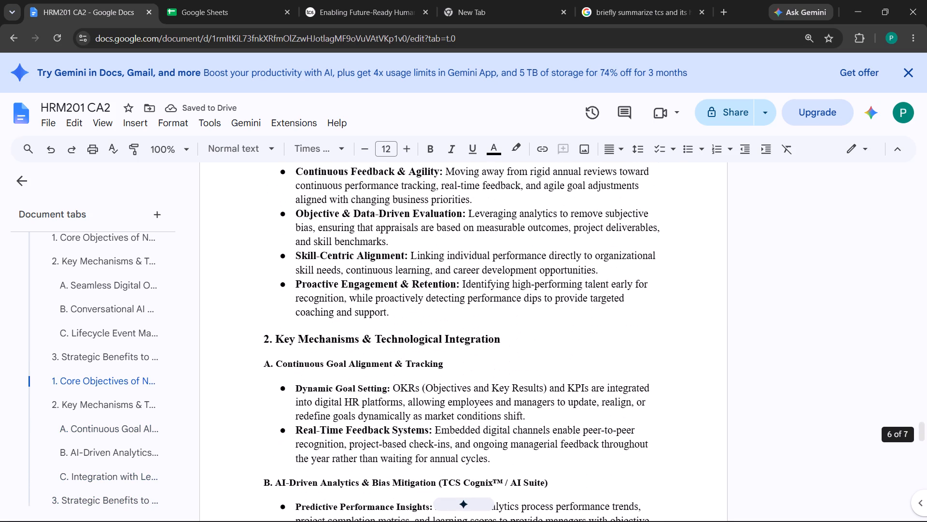
pyautogui.scroll(4, 546, 398)
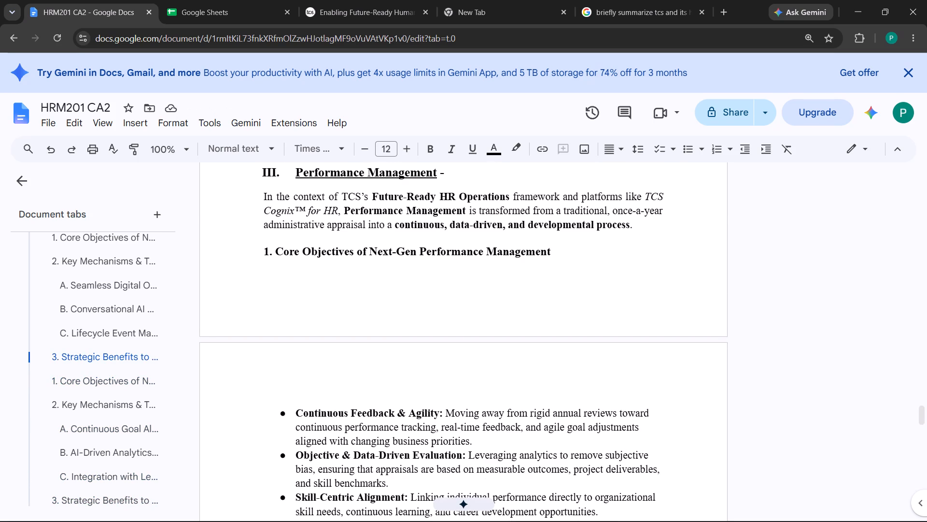
pyautogui.click(253, 259)
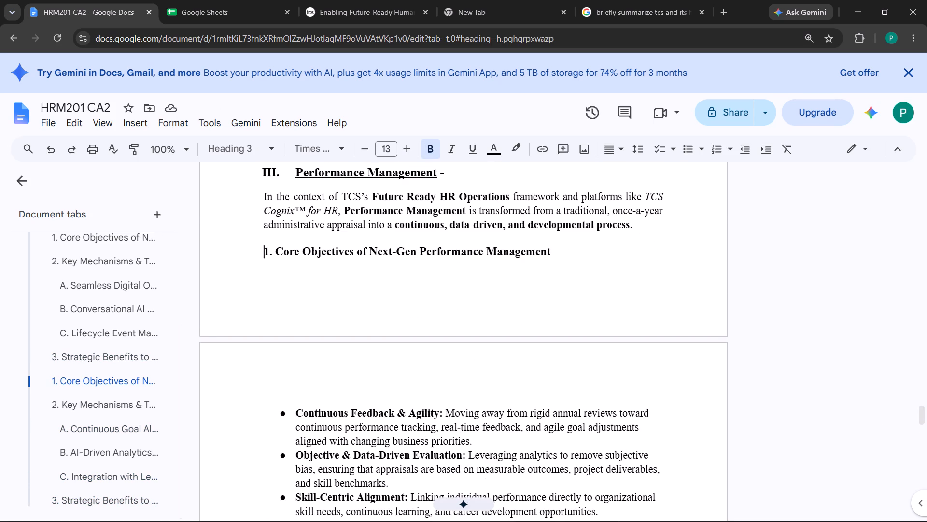
pyautogui.press('Return')
# Remove the space before and after the "Dynamic Goal Setting" list item under "A. Continuous Goal Alignment & Tracking".
pyautogui.scroll(-5, 353, 319)
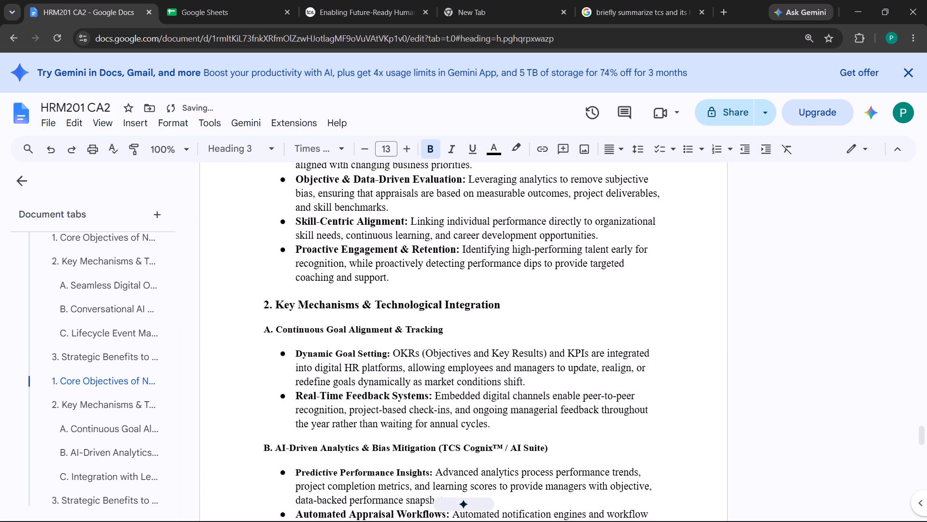
pyautogui.click(304, 340)
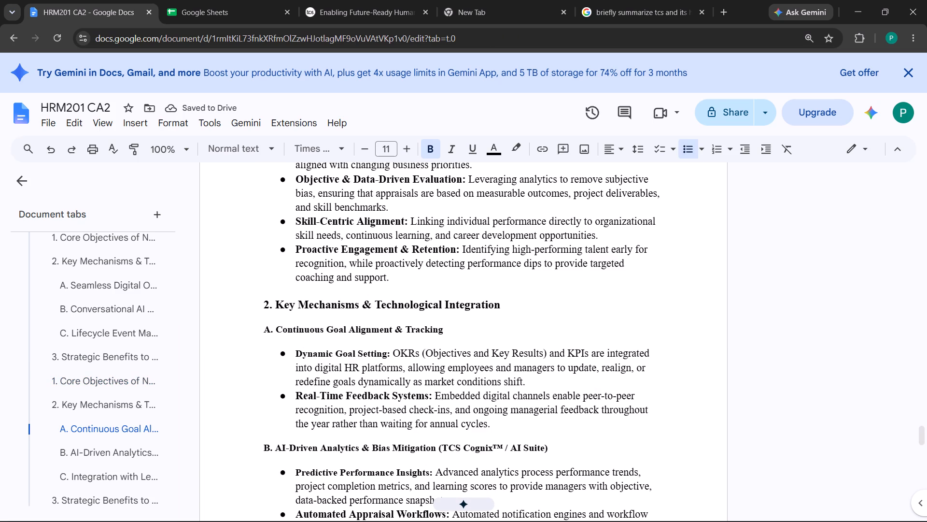
pyautogui.click(629, 154)
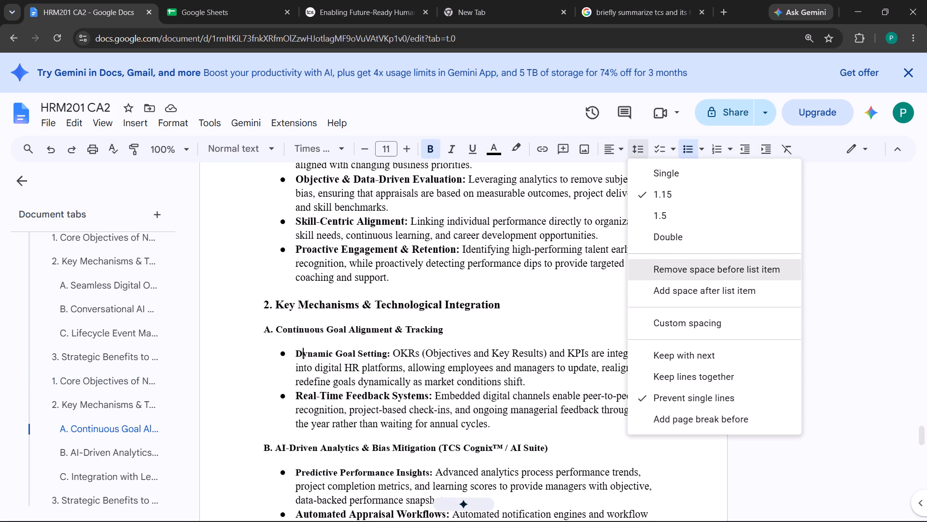
pyautogui.click(679, 276)
pyautogui.click(644, 149)
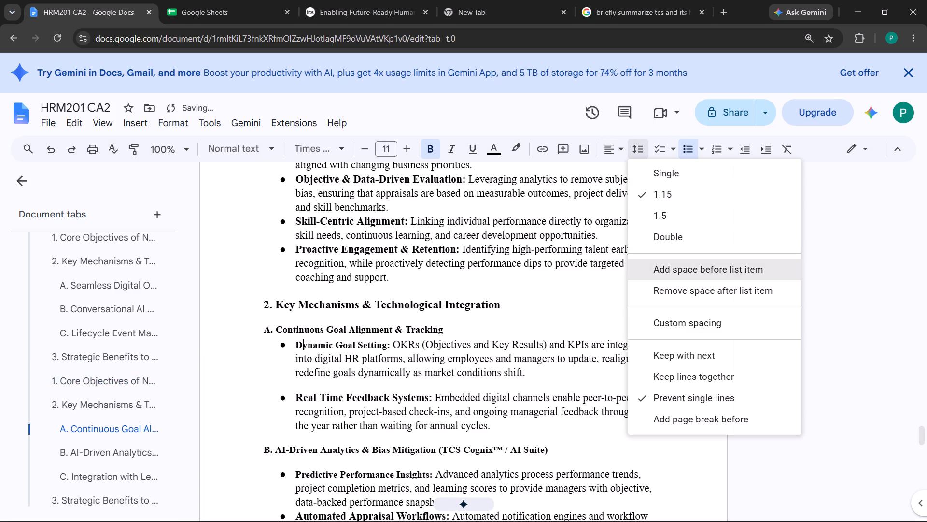
pyautogui.click(689, 294)
# Remove the space before and after the "Predictive Performance Insights" list item under "B. AI-Driven Analytics & Bias Mitigation".
pyautogui.scroll(-2, 456, 377)
pyautogui.click(381, 361)
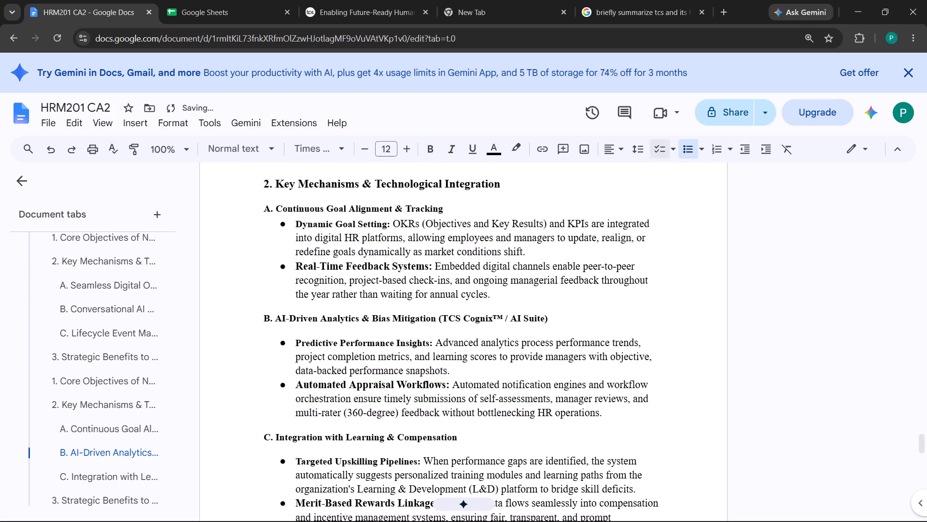
pyautogui.click(638, 152)
pyautogui.click(666, 263)
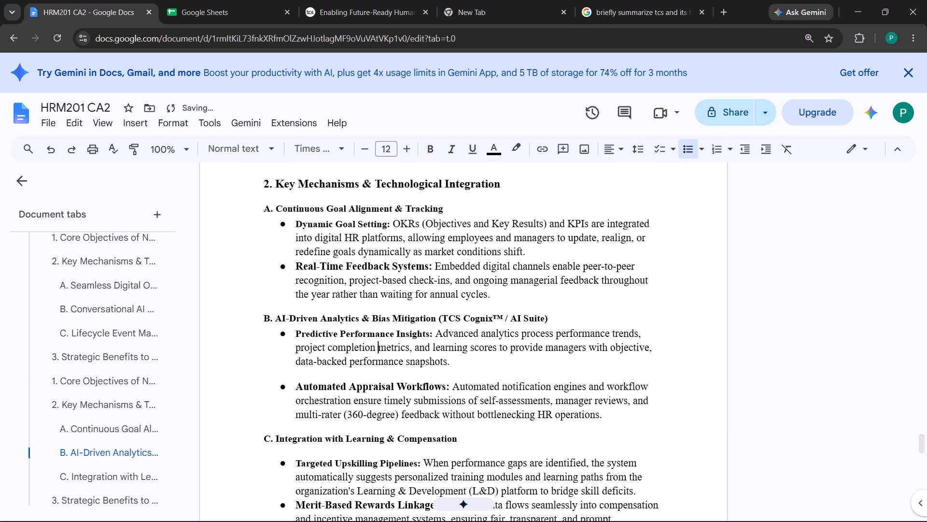
pyautogui.click(638, 154)
pyautogui.click(689, 295)
# Remove the space before and after the "Targeted Upskilling Pipelines" list item under "C. Integration with Learning & Compensation".
pyautogui.scroll(-3, 479, 354)
pyautogui.click(375, 259)
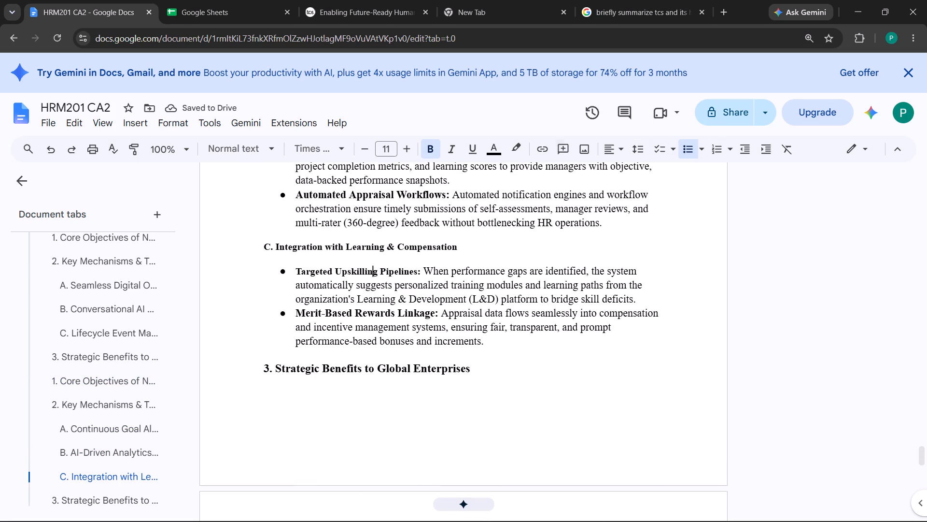
pyautogui.click(631, 147)
pyautogui.click(679, 275)
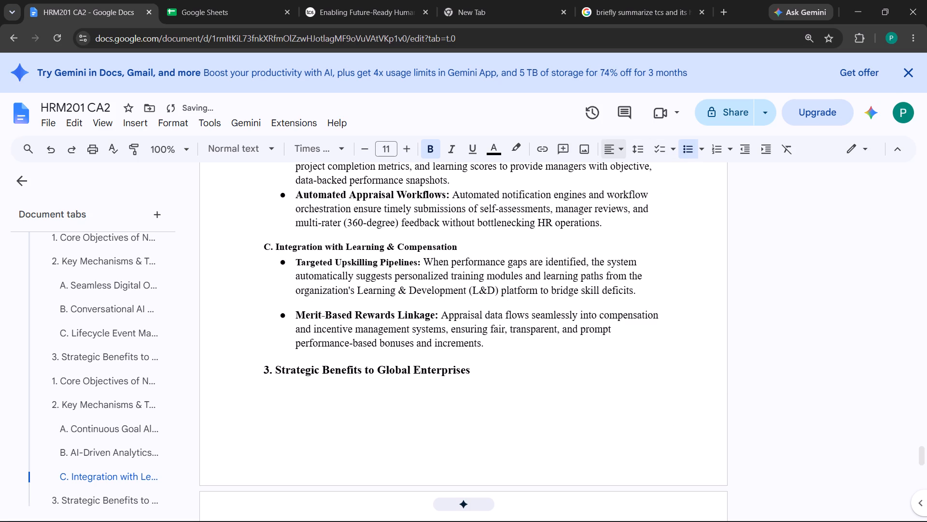
pyautogui.click(638, 151)
pyautogui.click(699, 299)
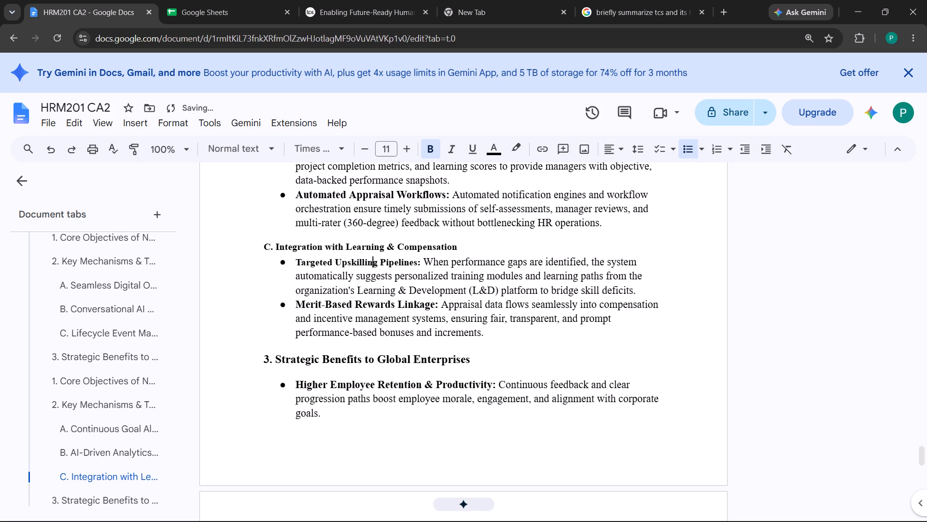
# Review the spacing and layout of the Performance Management section, from its lettered subsections back up to heading III.
pyautogui.click(358, 299)
pyautogui.click(365, 222)
pyautogui.scroll(3, 384, 282)
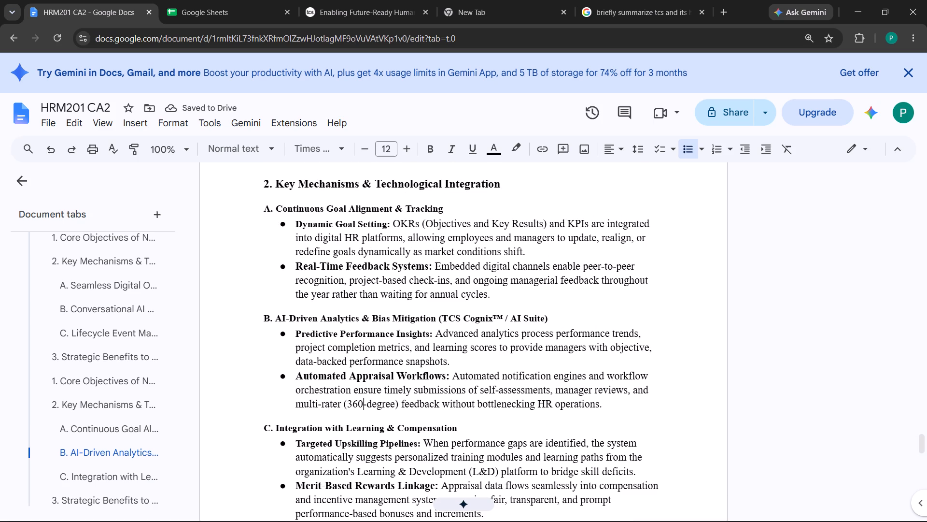
pyautogui.click(427, 447)
pyautogui.click(392, 405)
pyautogui.scroll(-2, 392, 405)
pyautogui.scroll(7, 303, 323)
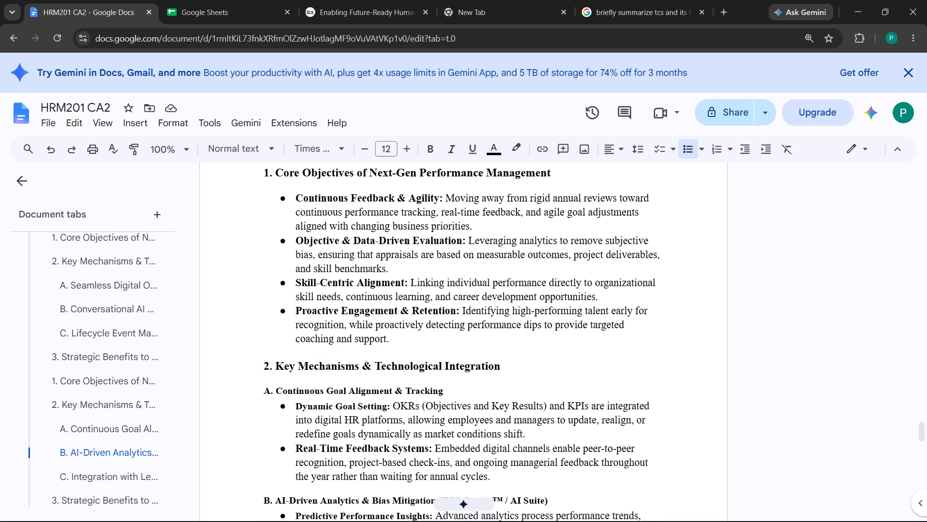
pyautogui.scroll(4, 303, 323)
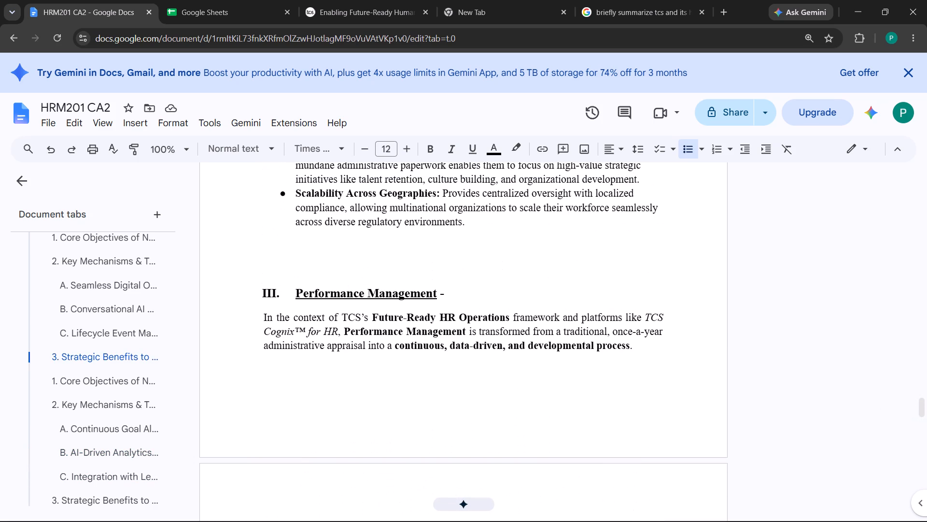
# Set the Compensation Management text from "1. Core Objectives" through the "Transparent Total Rewards Statements" item to font size 12.
pyautogui.scroll(9, 290, 319)
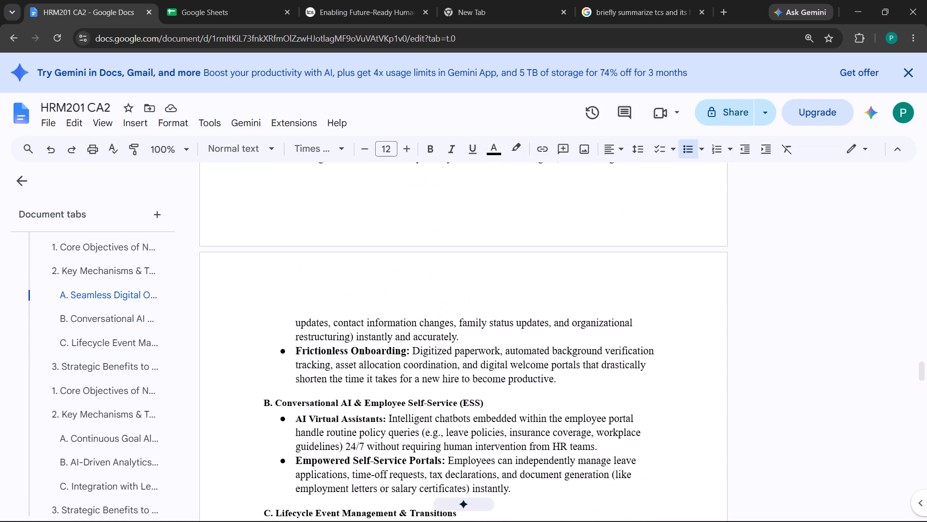
pyautogui.scroll(7, 311, 351)
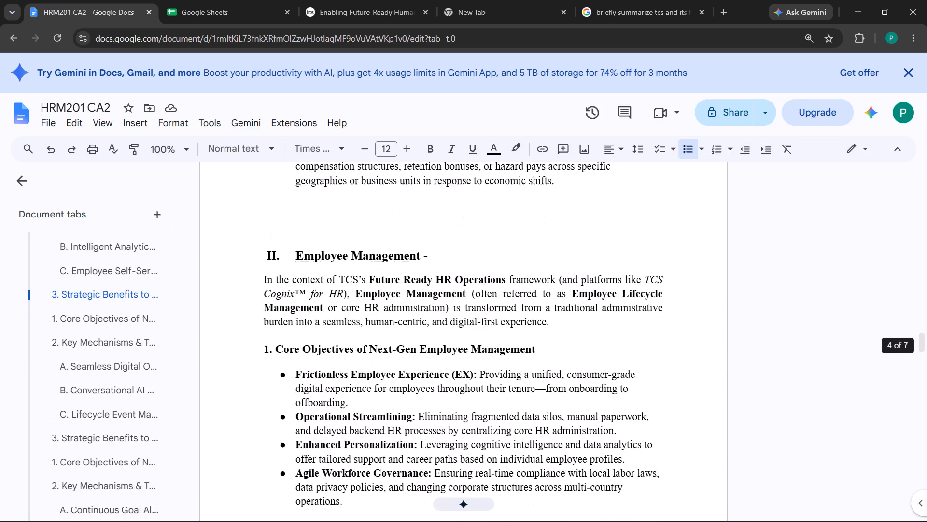
pyautogui.scroll(3, 292, 325)
pyautogui.moveTo(565, 377); pyautogui.dragTo(345, 159)
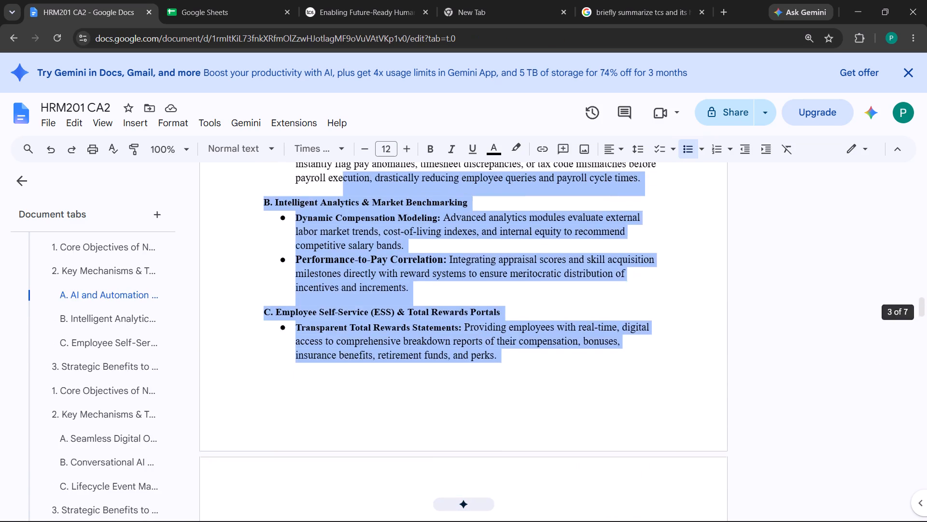
pyautogui.moveTo(345, 159); pyautogui.dragTo(341, 186)
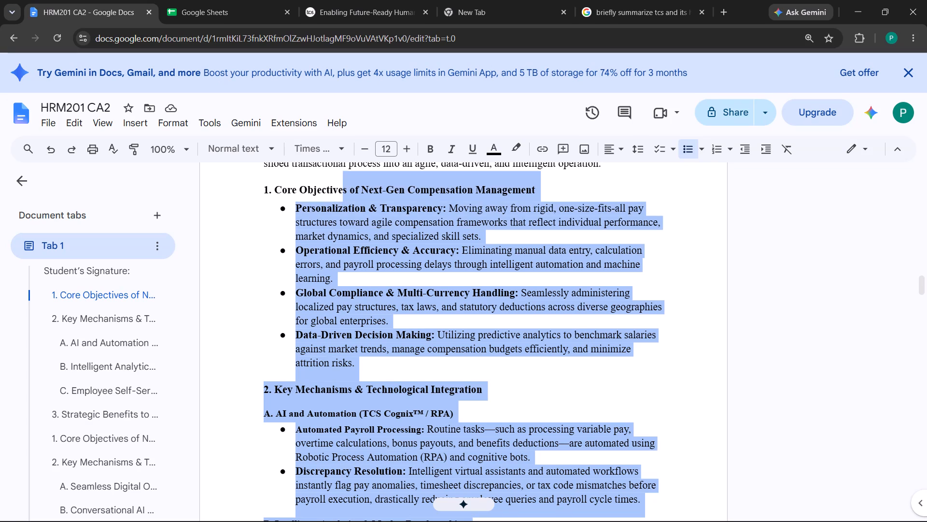
pyautogui.moveTo(341, 186); pyautogui.dragTo(261, 196)
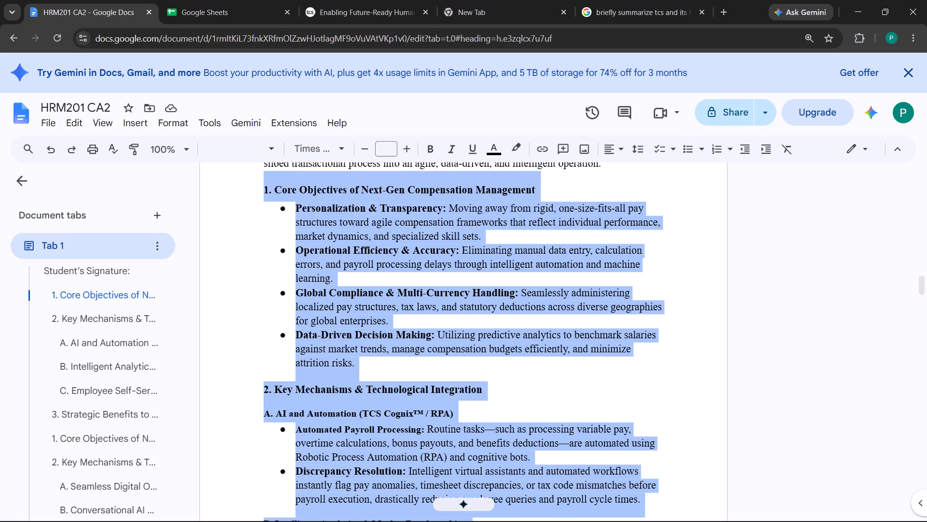
pyautogui.scroll(1, 386, 196)
pyautogui.click(382, 153)
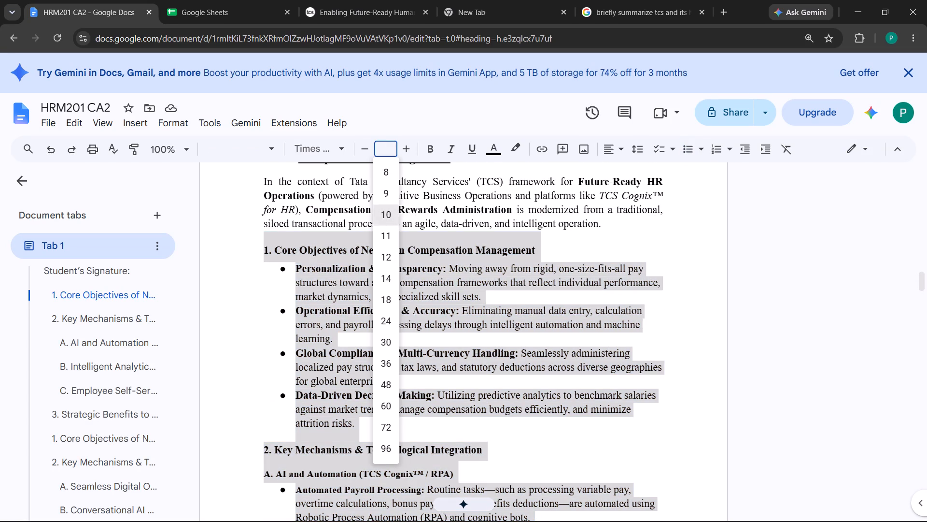
pyautogui.click(390, 257)
pyautogui.click(358, 328)
# Set the Employee Management text from "1. Core Objectives" through the "Empathetic Offboarding" item to font size 12.
pyautogui.scroll(-3, 439, 391)
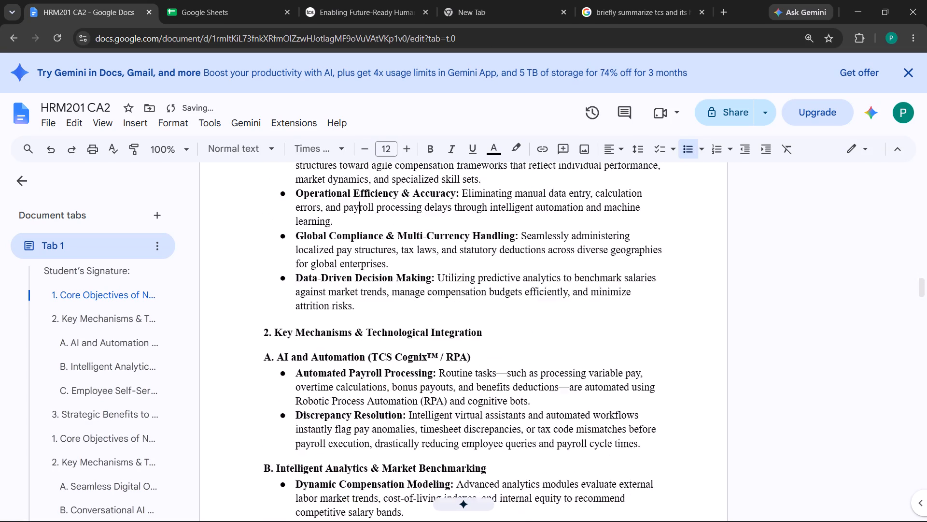
pyautogui.scroll(-14, 443, 385)
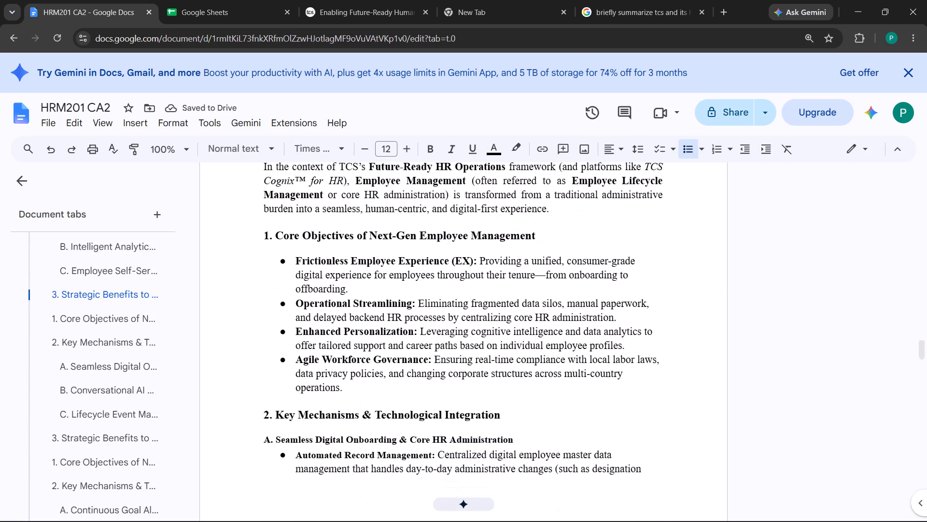
pyautogui.scroll(-2, 444, 385)
pyautogui.scroll(3, 421, 368)
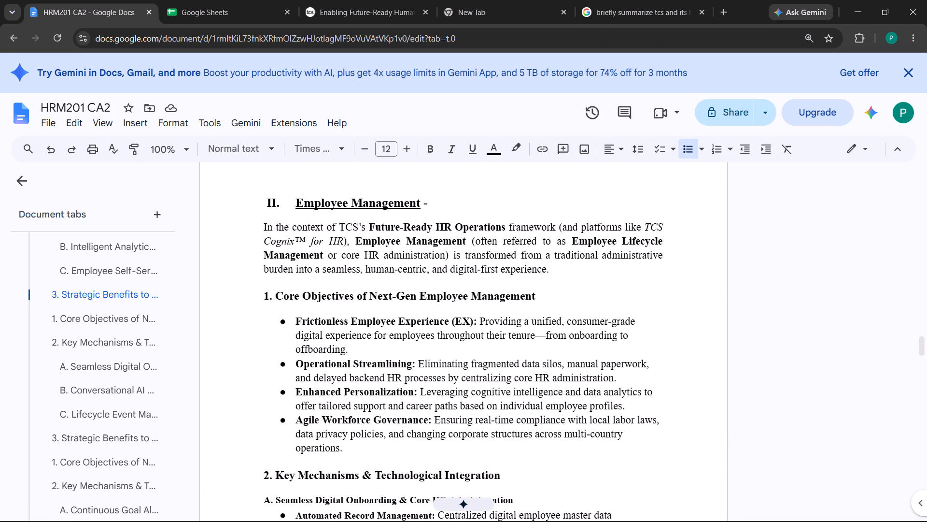
pyautogui.moveTo(257, 293); pyautogui.dragTo(260, 294)
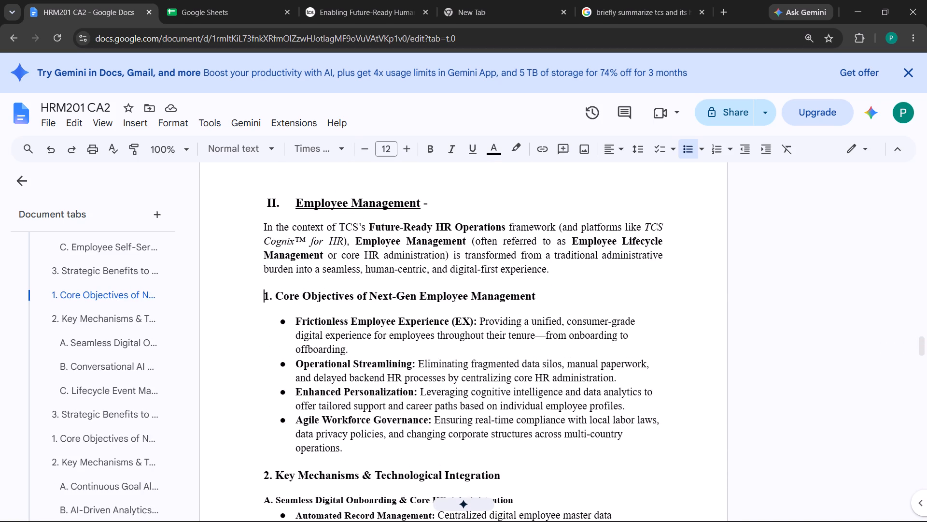
pyautogui.moveTo(260, 294); pyautogui.dragTo(564, 482)
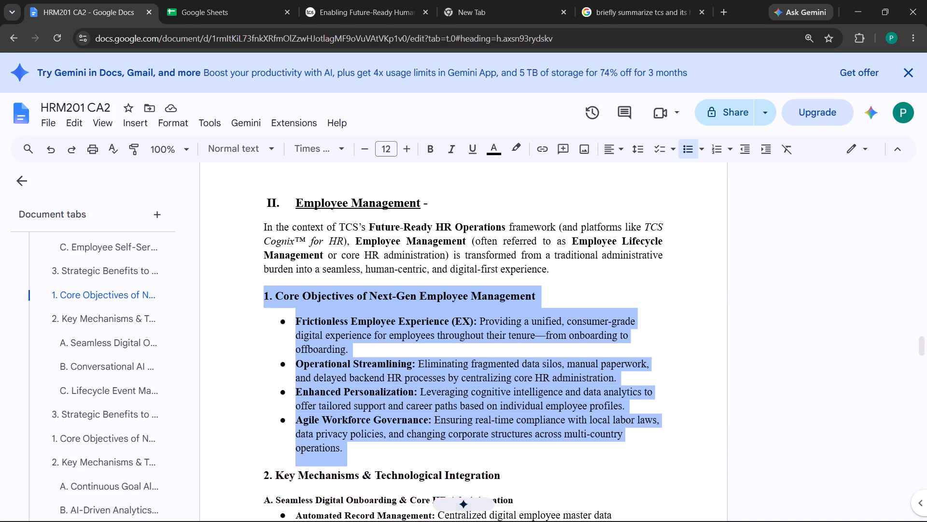
pyautogui.moveTo(564, 482); pyautogui.dragTo(652, 451)
pyautogui.scroll(-9, 652, 451)
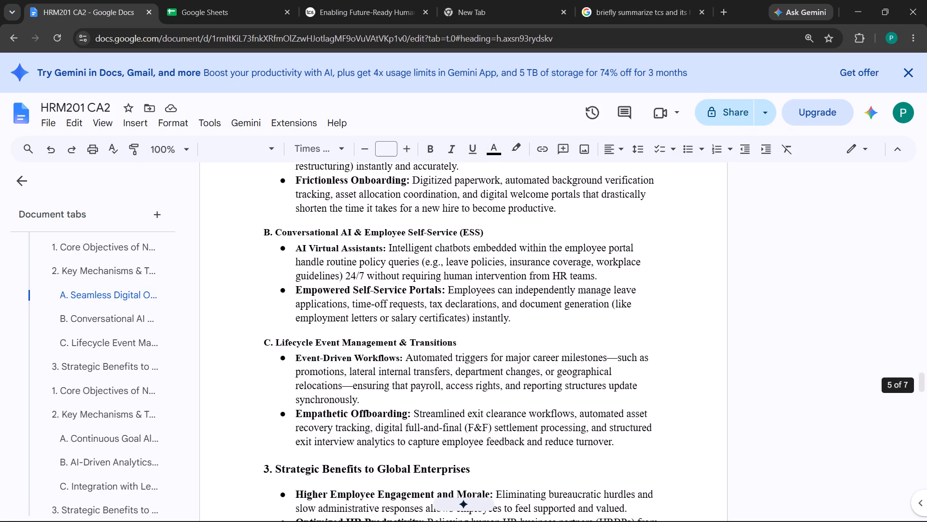
pyautogui.moveTo(630, 444); pyautogui.dragTo(420, 195)
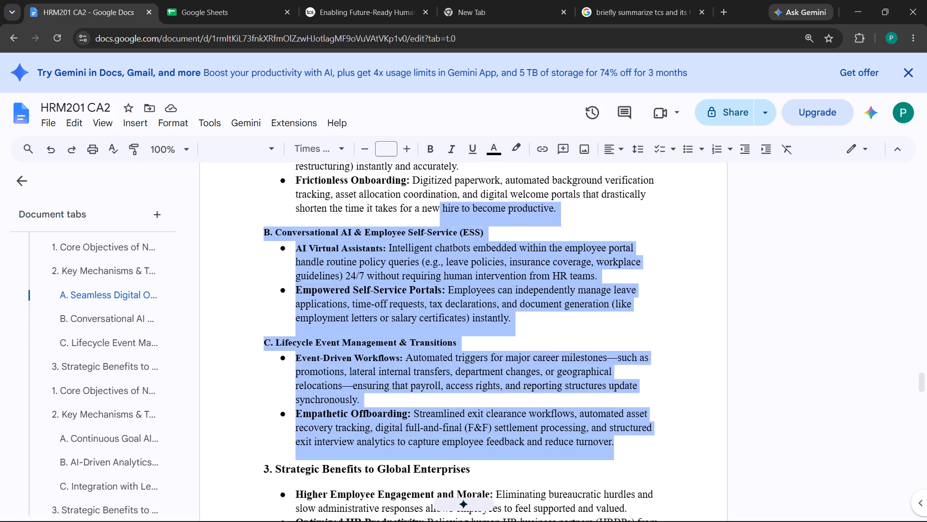
pyautogui.moveTo(420, 195); pyautogui.dragTo(385, 177)
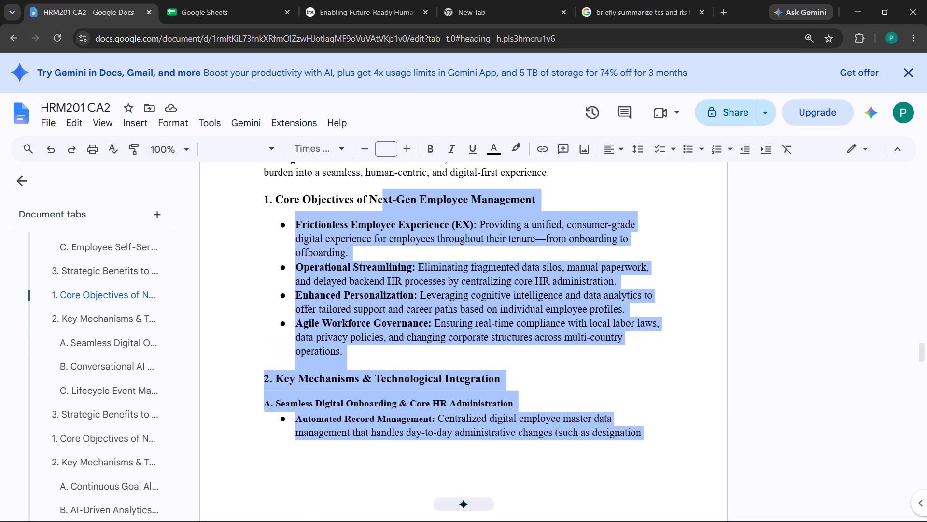
pyautogui.moveTo(385, 177); pyautogui.dragTo(261, 205)
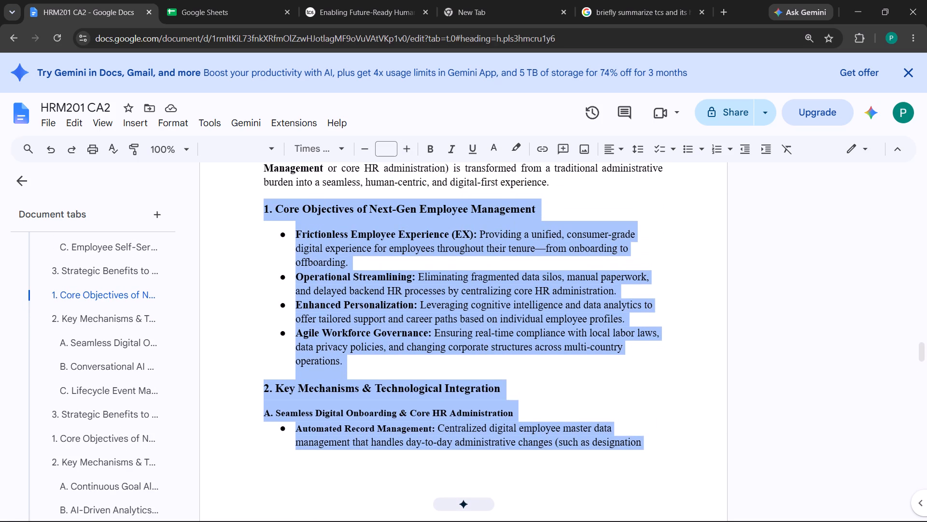
pyautogui.click(387, 147)
pyautogui.click(388, 259)
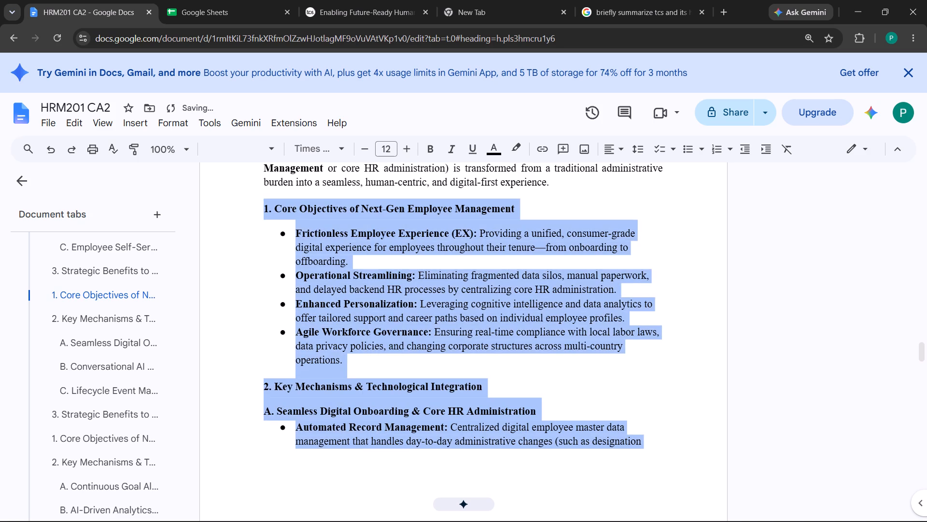
pyautogui.click(397, 365)
# Set the Performance Management text from "1. Core Objectives" through the final "Culture of High Performance" item to font size 12.
pyautogui.scroll(-7, 397, 366)
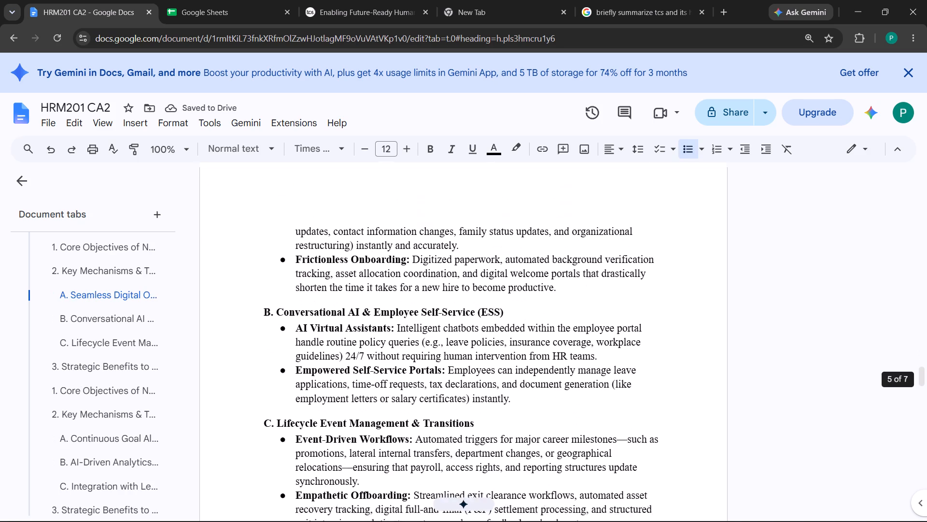
pyautogui.scroll(-7, 397, 366)
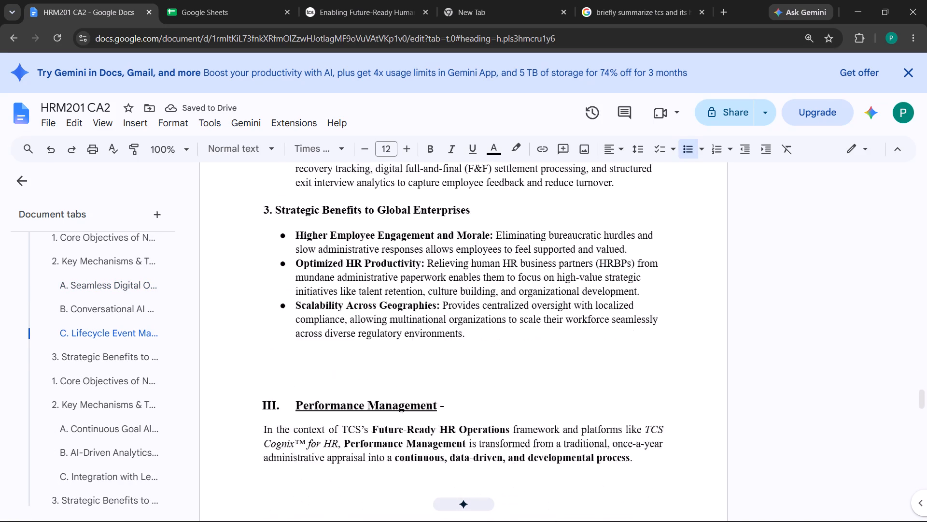
pyautogui.scroll(-12, 397, 366)
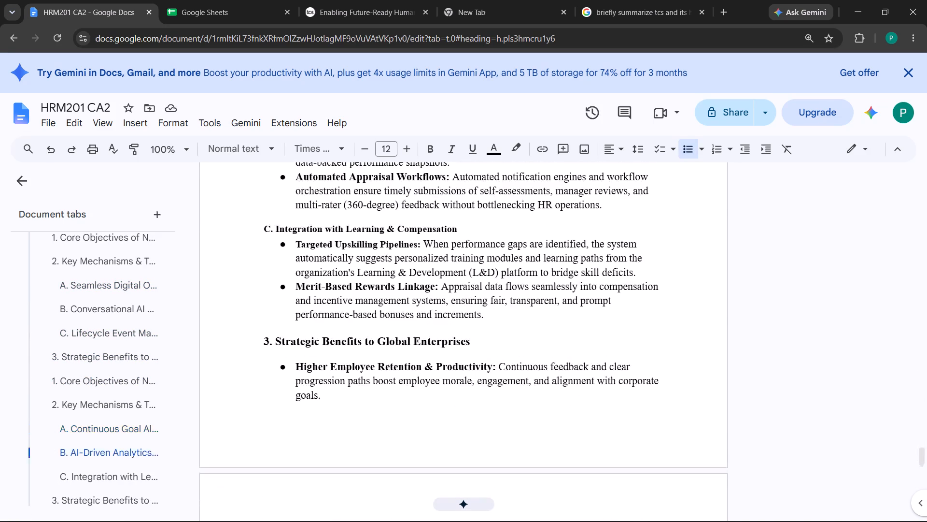
pyautogui.scroll(-6, 397, 366)
pyautogui.moveTo(421, 248); pyautogui.dragTo(421, 248)
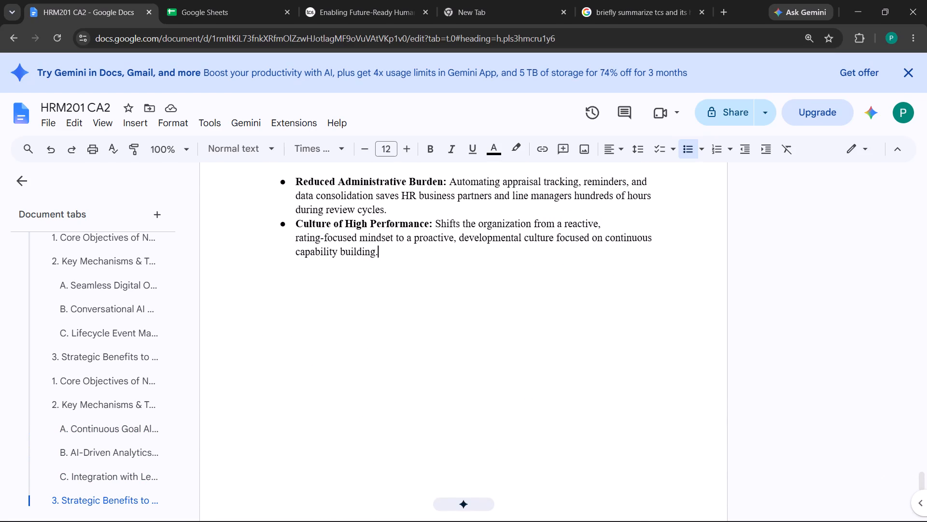
pyautogui.moveTo(421, 248); pyautogui.dragTo(350, 164)
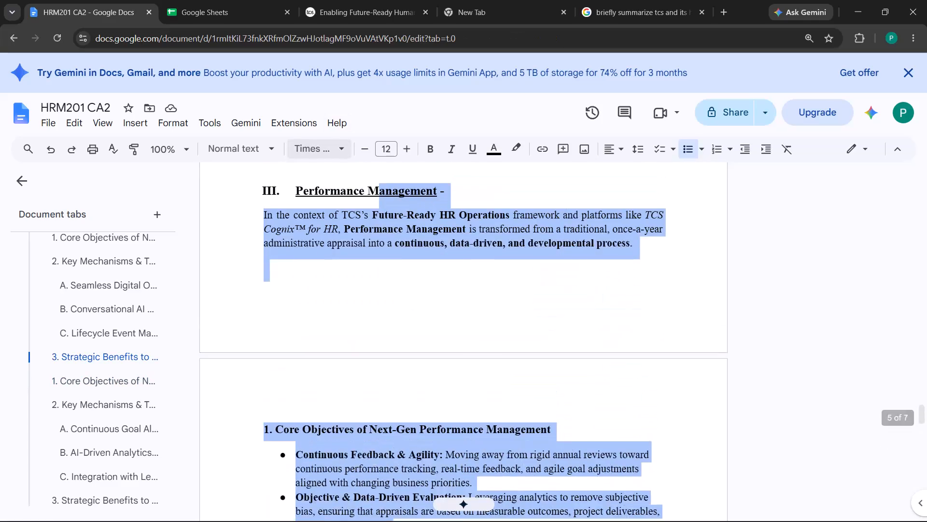
pyautogui.moveTo(350, 164); pyautogui.dragTo(258, 493)
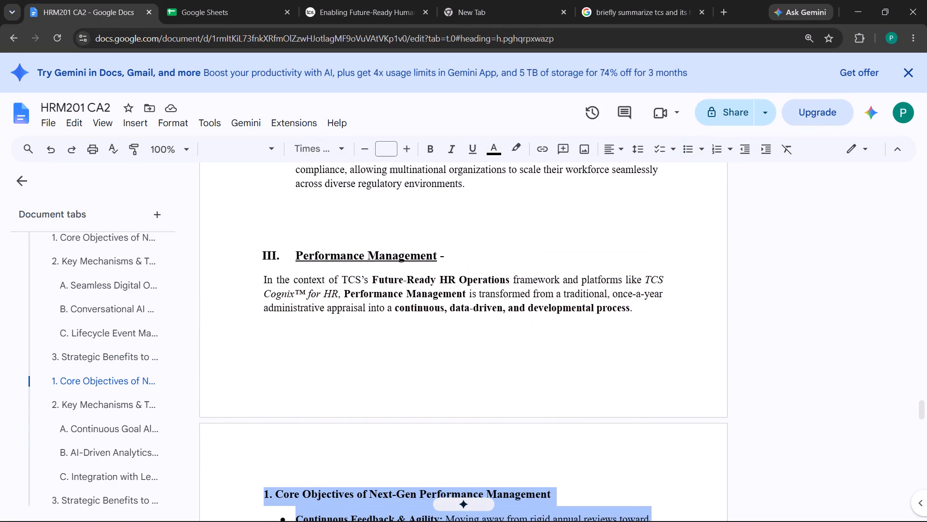
pyautogui.click(379, 149)
pyautogui.click(382, 258)
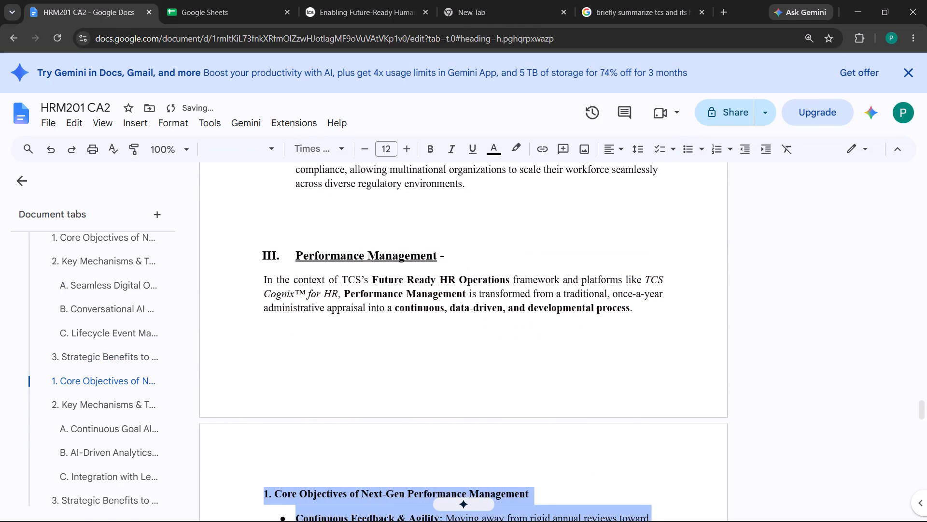
# Justify the Performance Management text from "1. Core Objectives" through the final list item.
pyautogui.scroll(-5, 454, 369)
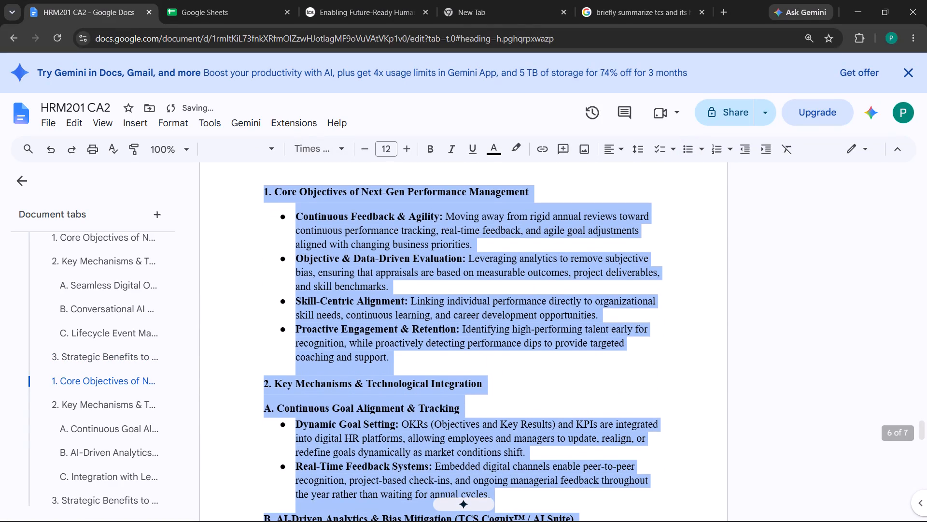
pyautogui.click(619, 149)
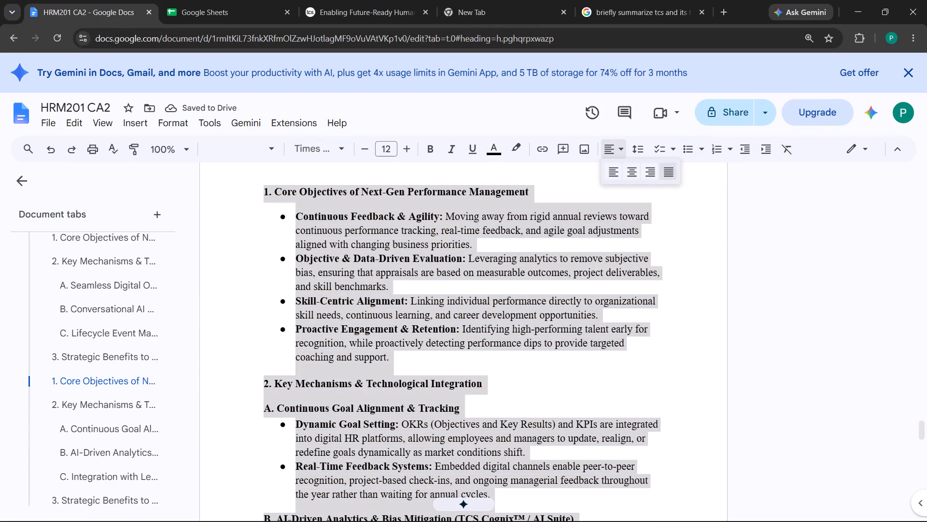
pyautogui.click(667, 176)
# Justify the text from the Compensation Management introduction through the final "Culture of High Performance" item.
pyautogui.scroll(17, 572, 279)
pyautogui.scroll(4, 572, 279)
pyautogui.scroll(-1, 572, 279)
pyautogui.scroll(3, 572, 279)
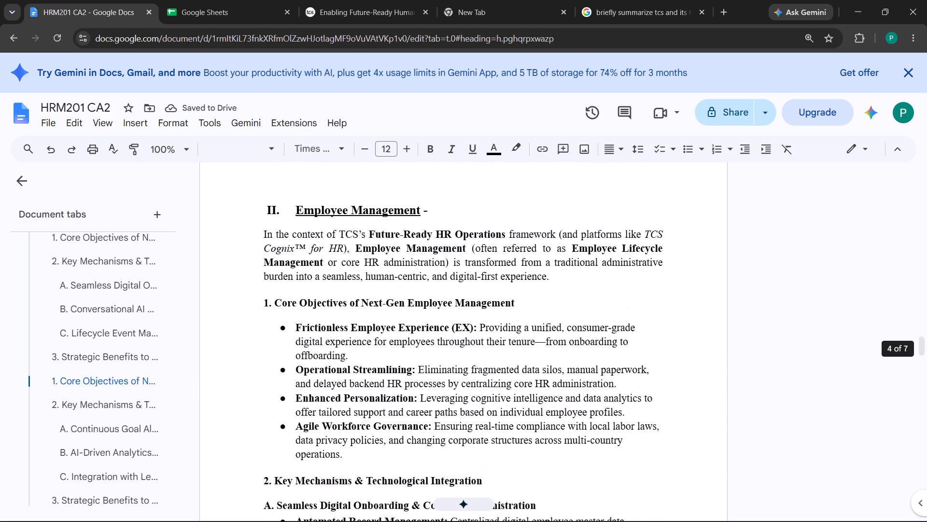
pyautogui.scroll(14, 572, 279)
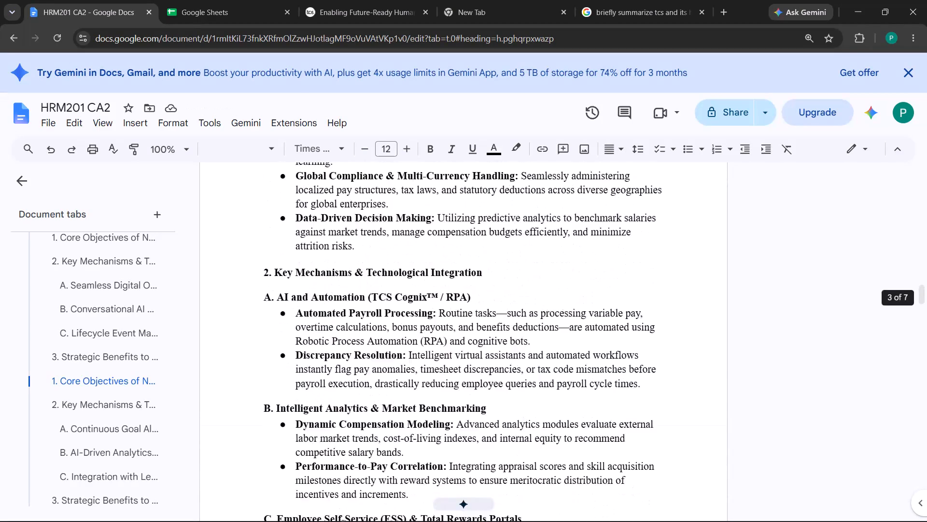
pyautogui.scroll(7, 572, 279)
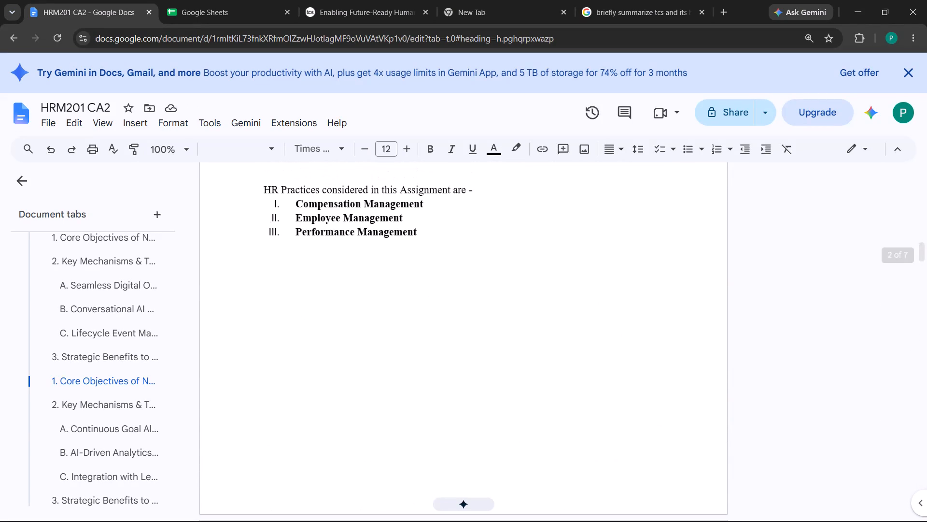
pyautogui.scroll(4, 572, 279)
pyautogui.scroll(-10, 572, 279)
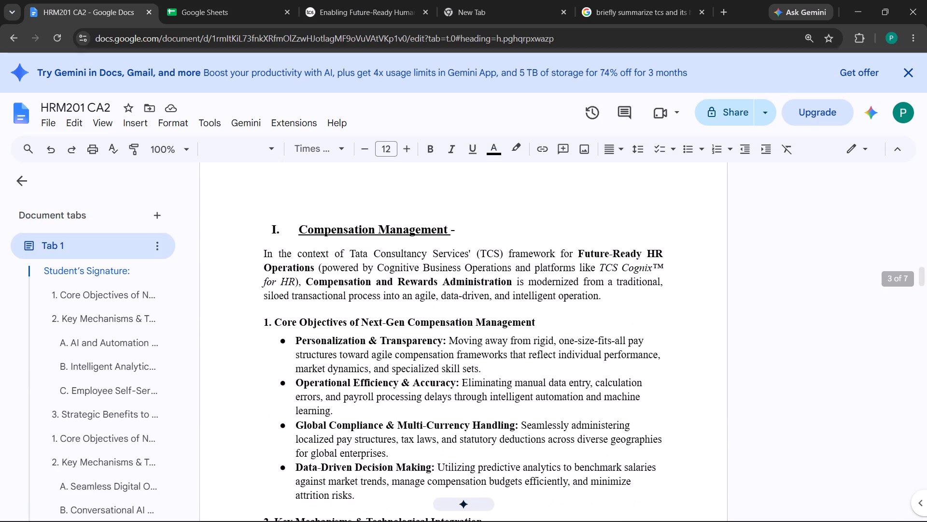
pyautogui.moveTo(259, 253); pyautogui.dragTo(425, 521)
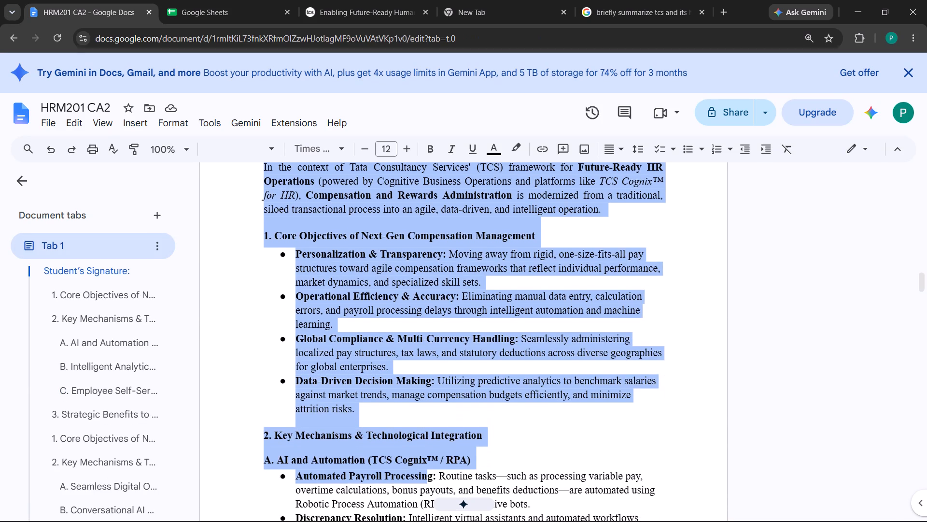
pyautogui.moveTo(425, 521); pyautogui.dragTo(668, 478)
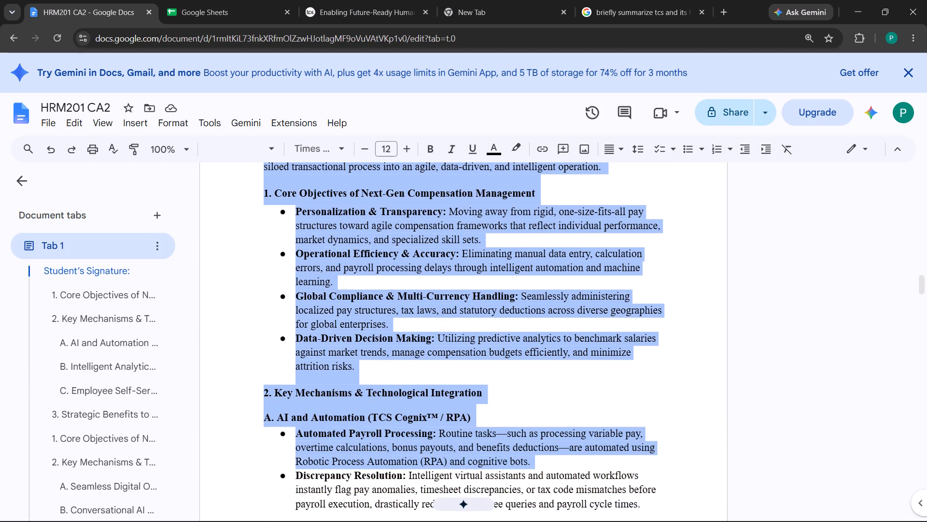
pyautogui.moveTo(668, 478); pyautogui.dragTo(390, 517)
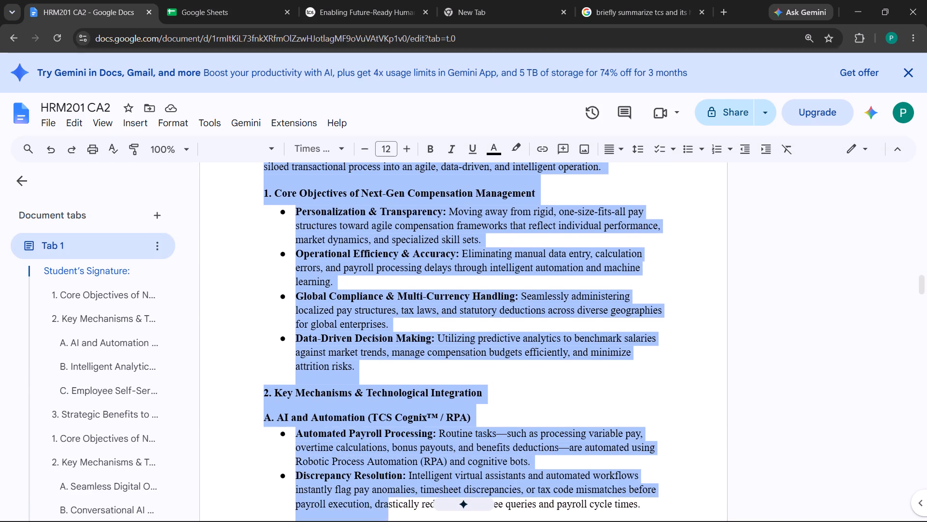
pyautogui.moveTo(390, 517); pyautogui.dragTo(421, 464)
pyautogui.scroll(-7, 413, 487)
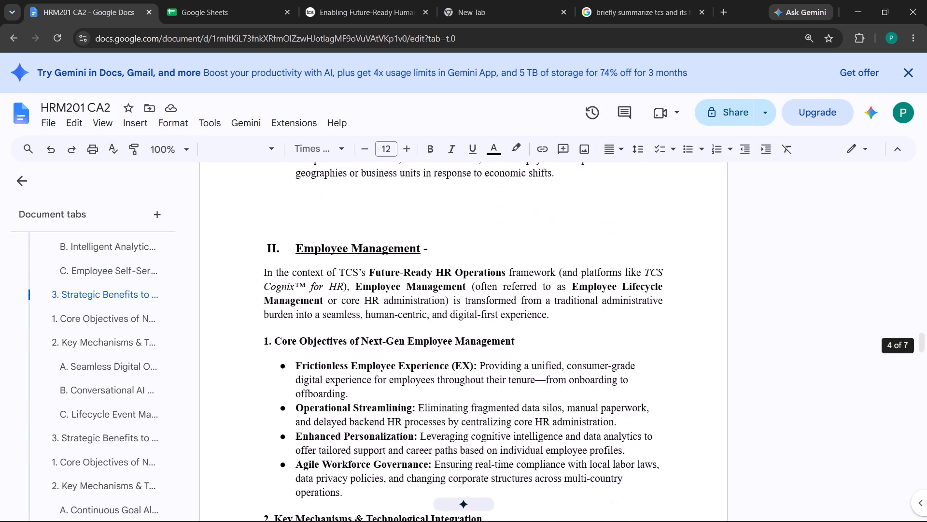
pyautogui.moveTo(421, 464); pyautogui.dragTo(432, 415)
pyautogui.scroll(-16, 432, 415)
pyautogui.scroll(3, 432, 415)
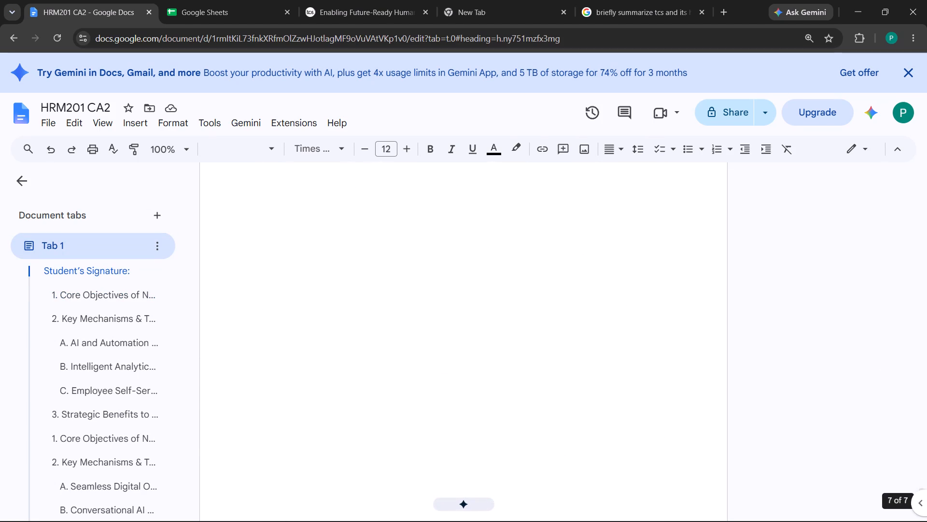
pyautogui.scroll(4, 432, 415)
pyautogui.moveTo(432, 415); pyautogui.dragTo(384, 345)
pyautogui.scroll(-3, 432, 415)
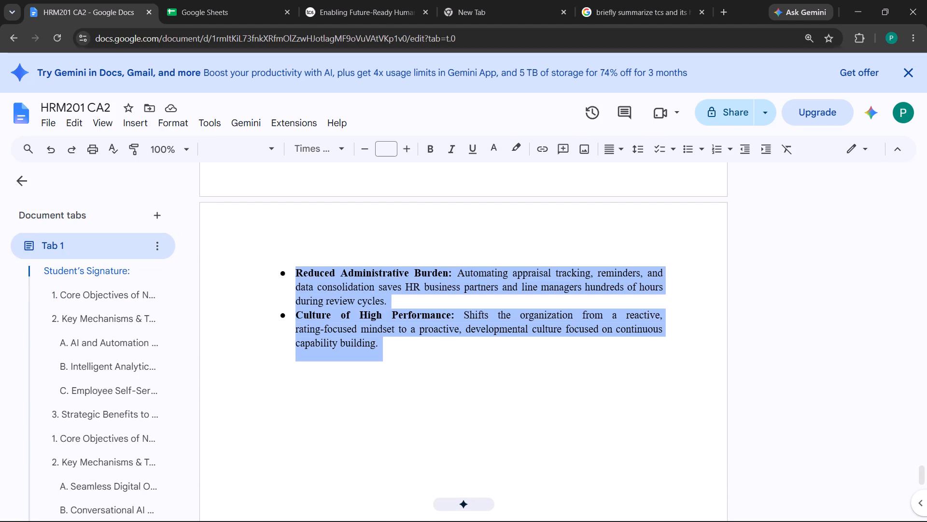
pyautogui.click(618, 156)
pyautogui.click(669, 175)
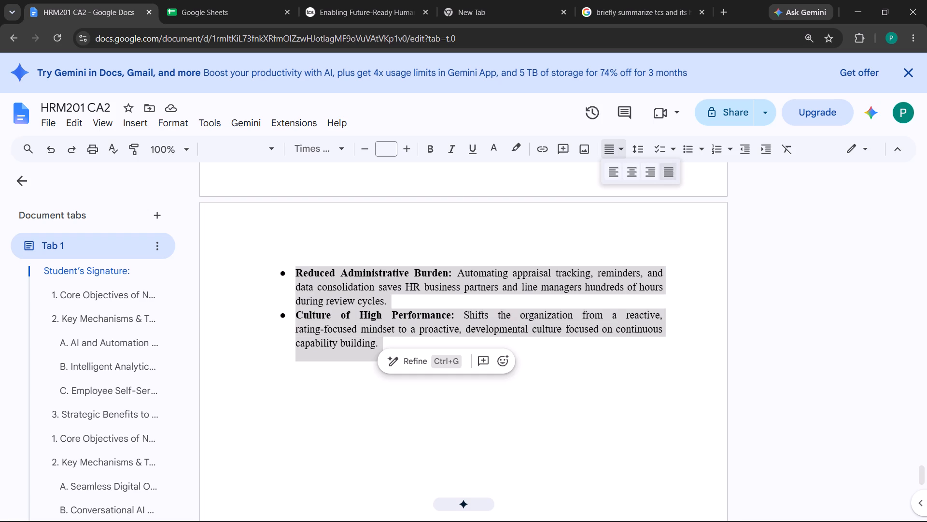
# Review the alignment and layout of the Employee Management and Performance Management sections through the document's last page.
pyautogui.scroll(4, 653, 264)
pyautogui.scroll(-1, 655, 264)
pyautogui.scroll(3, 655, 264)
pyautogui.scroll(-1, 656, 264)
pyautogui.scroll(7, 656, 264)
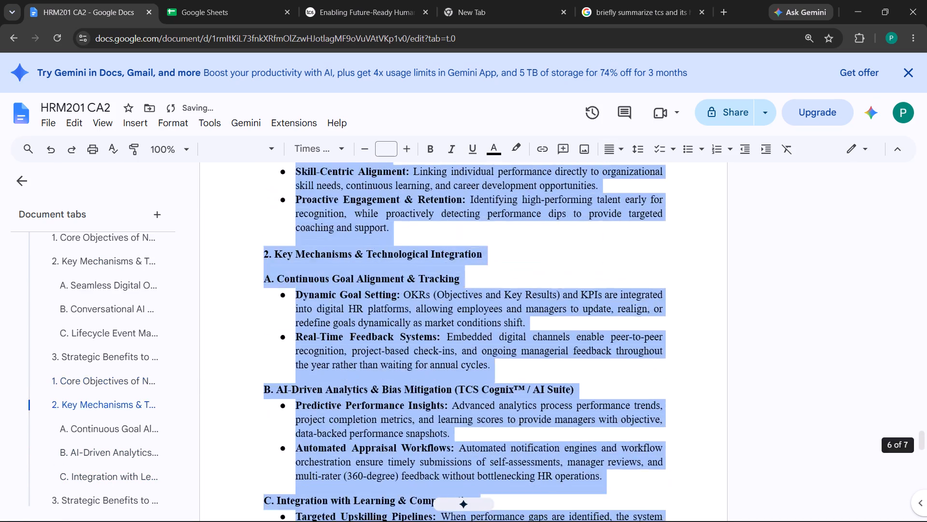
pyautogui.scroll(6, 656, 263)
pyautogui.click(647, 322)
pyautogui.scroll(6, 647, 322)
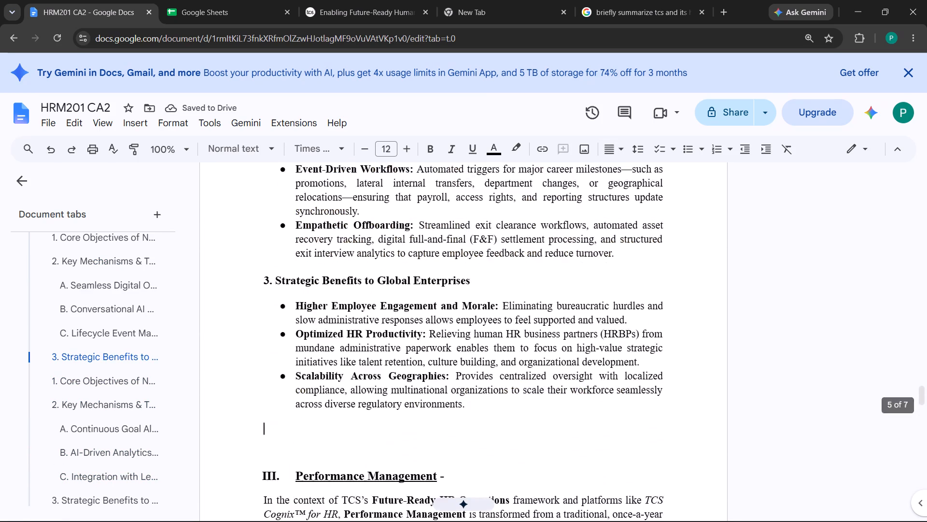
pyautogui.scroll(7, 647, 322)
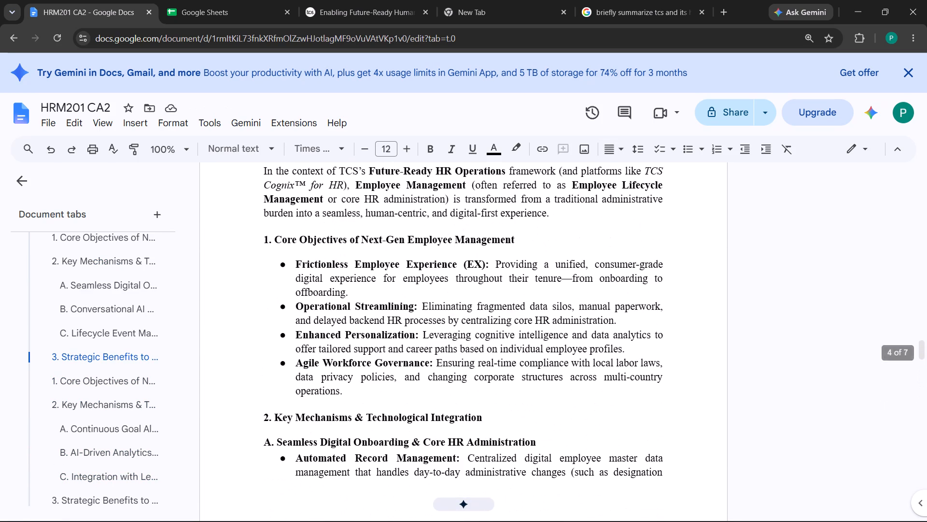
pyautogui.scroll(1, 647, 322)
pyautogui.scroll(-1, 647, 322)
pyautogui.scroll(2, 647, 322)
pyautogui.scroll(-14, 647, 322)
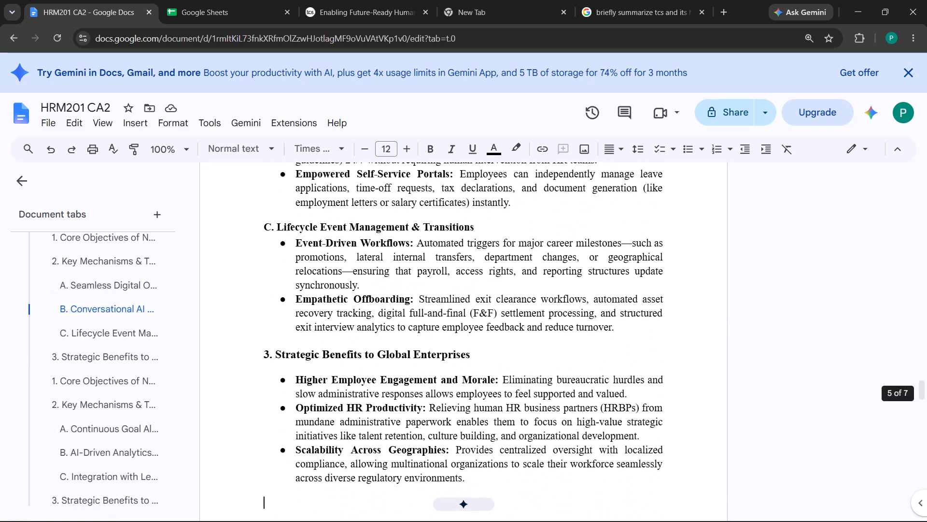
pyautogui.scroll(-20, 647, 322)
pyautogui.scroll(-4, 647, 322)
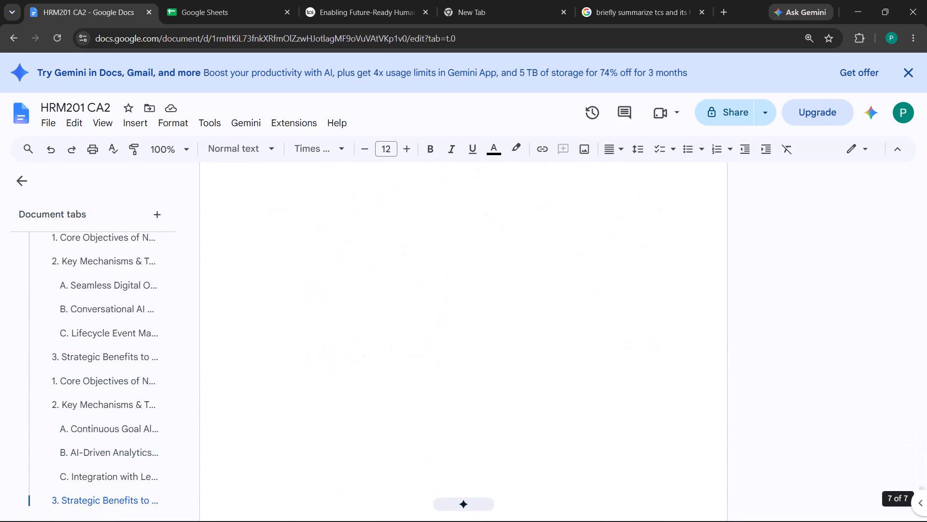
pyautogui.scroll(-5, 647, 322)
pyautogui.scroll(2, 647, 322)
pyautogui.scroll(-1, 647, 322)
pyautogui.scroll(7, 647, 322)
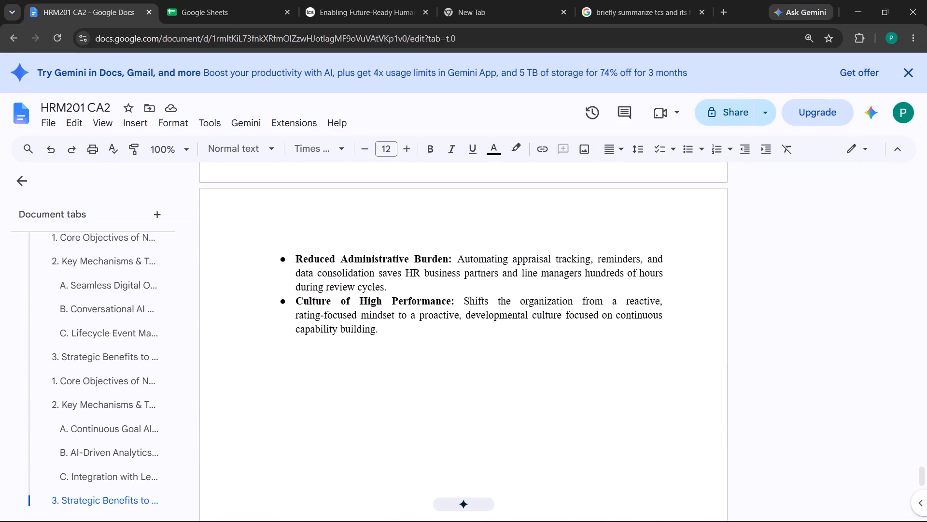
pyautogui.click(643, 255)
pyautogui.click(421, 361)
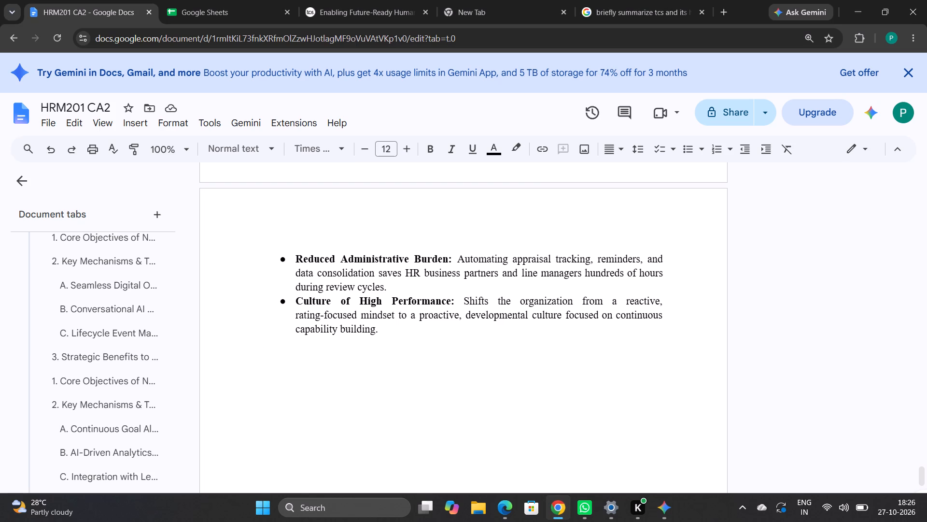
pyautogui.click(718, 7)
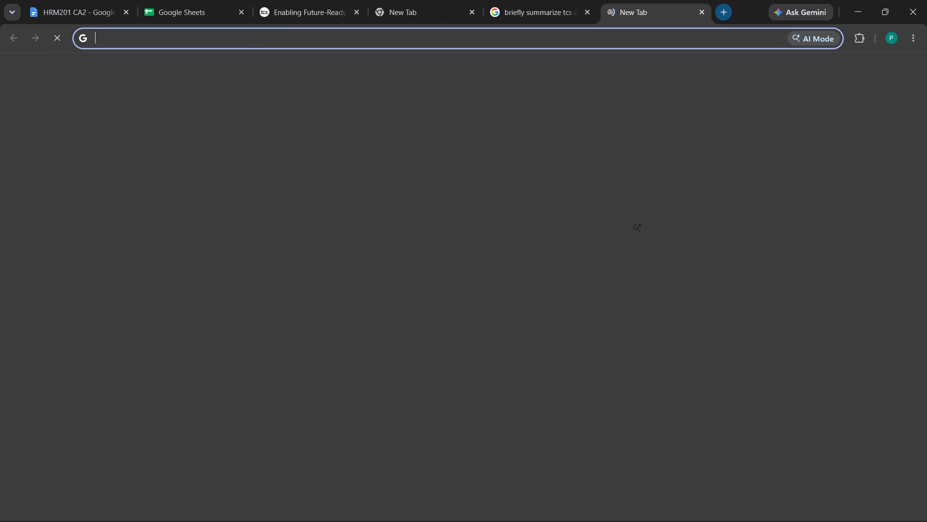
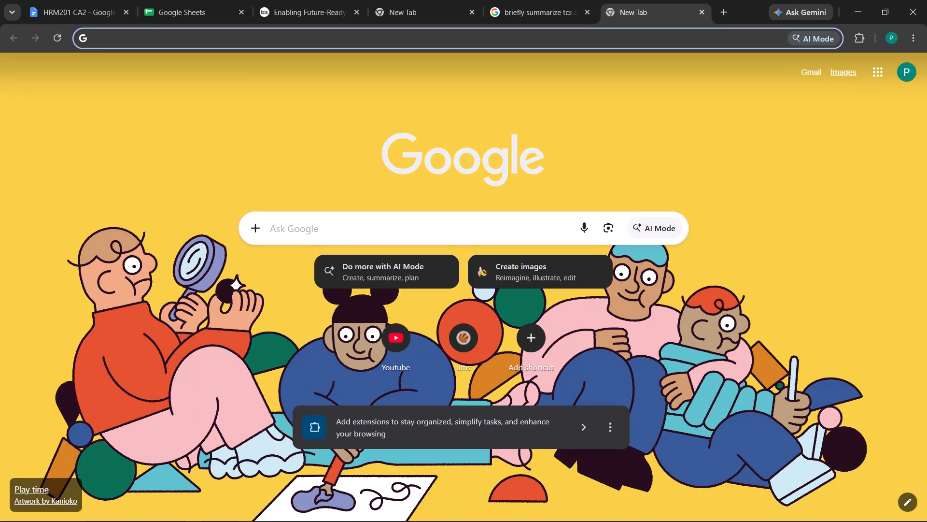
# Open Google Docs in the new tab and create a blank document.
pyautogui.click(873, 65)
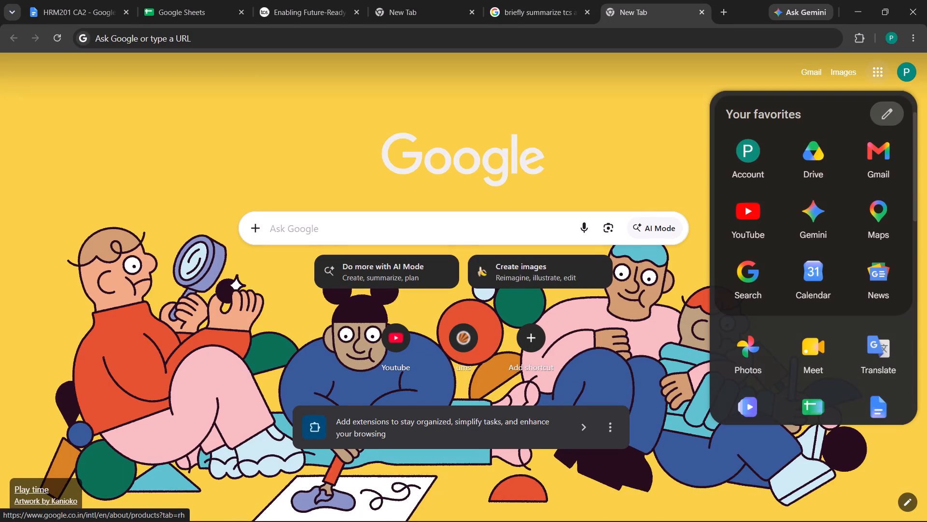
pyautogui.click(863, 396)
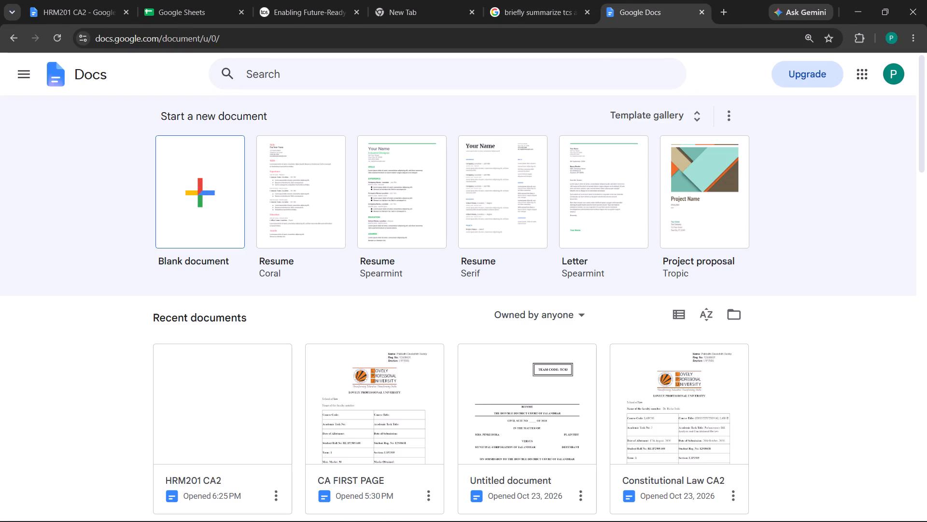
pyautogui.click(184, 197)
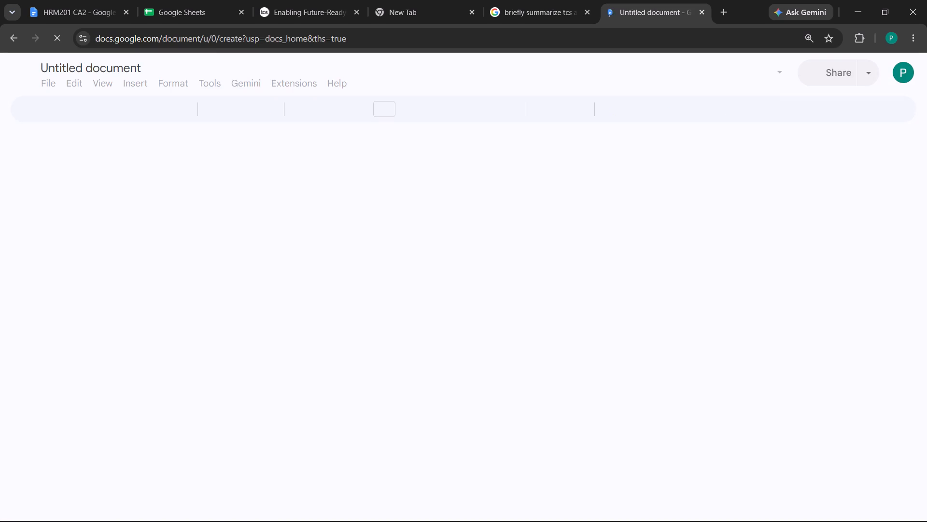
pyautogui.click(264, 202)
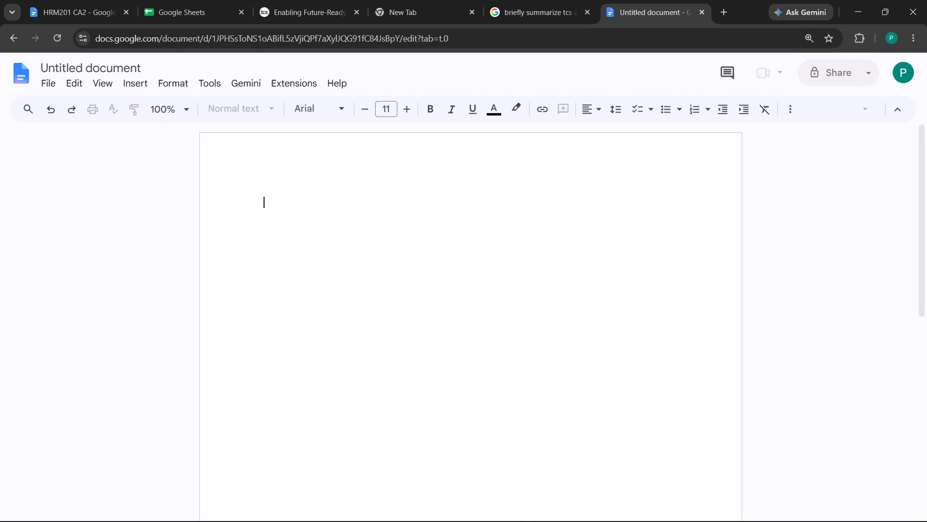
# Set the text format to bold 14 pt Times New Roman and paste the copied heading "HR Practices Diagnostic Questionnaire".
pyautogui.tripleClick(404, 145)
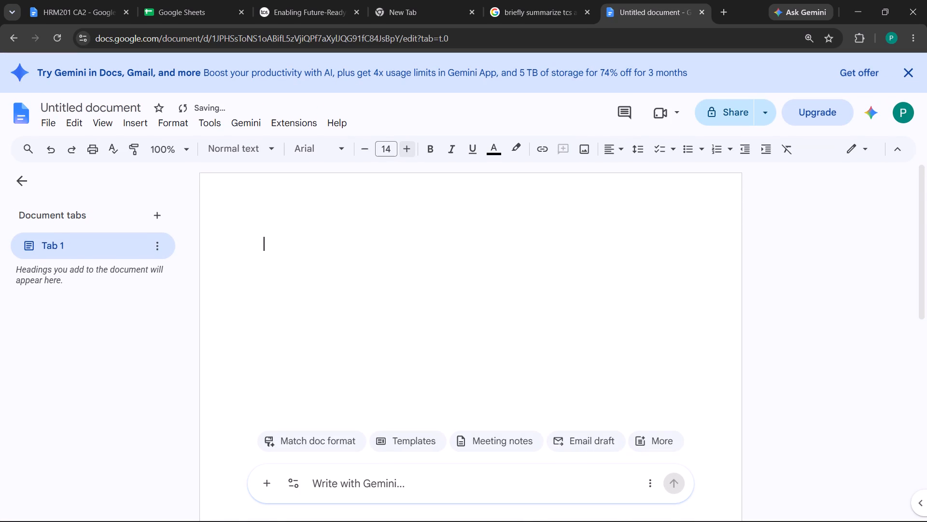
pyautogui.click(428, 146)
pyautogui.click(327, 149)
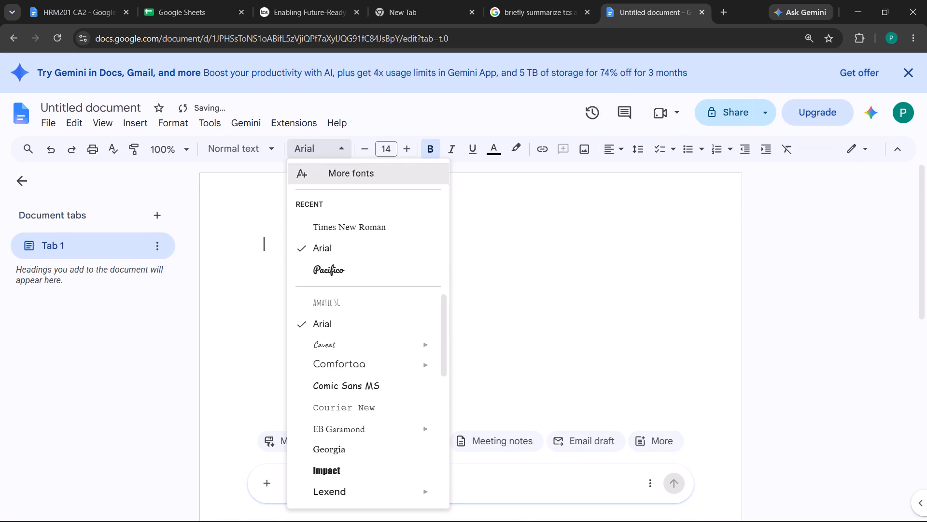
pyautogui.click(337, 233)
pyautogui.click(287, 245)
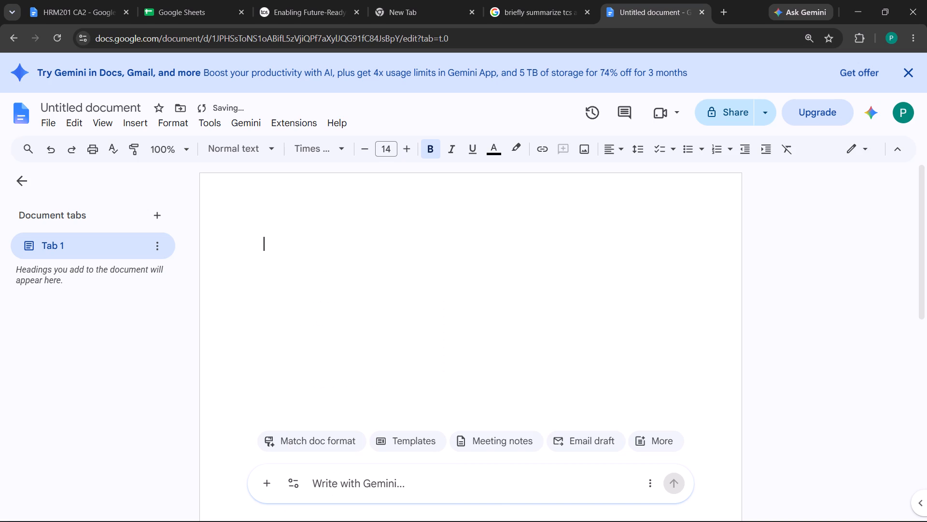
pyautogui.rightClick(287, 245)
pyautogui.click(335, 294)
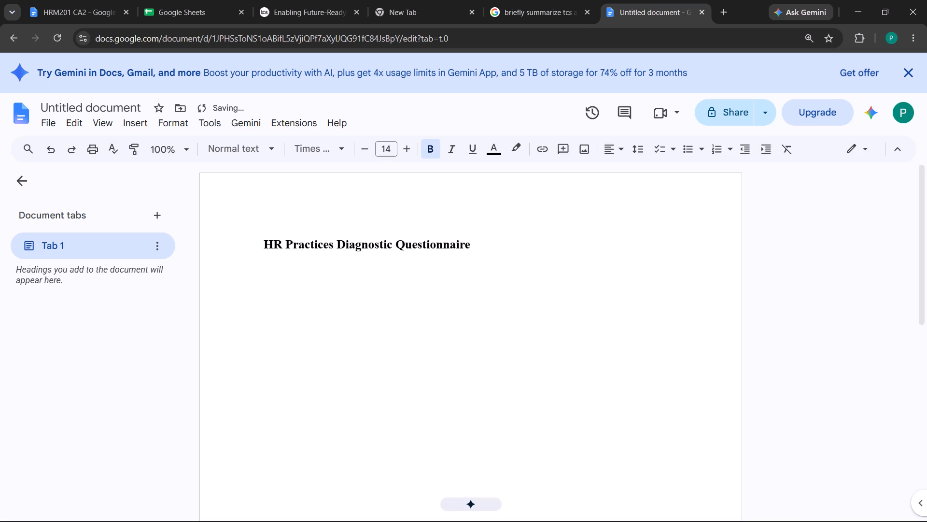
# Delete the word "Diagnostic" from the heading, leaving a single space between the remaining words.
pyautogui.moveTo(390, 246); pyautogui.dragTo(337, 248)
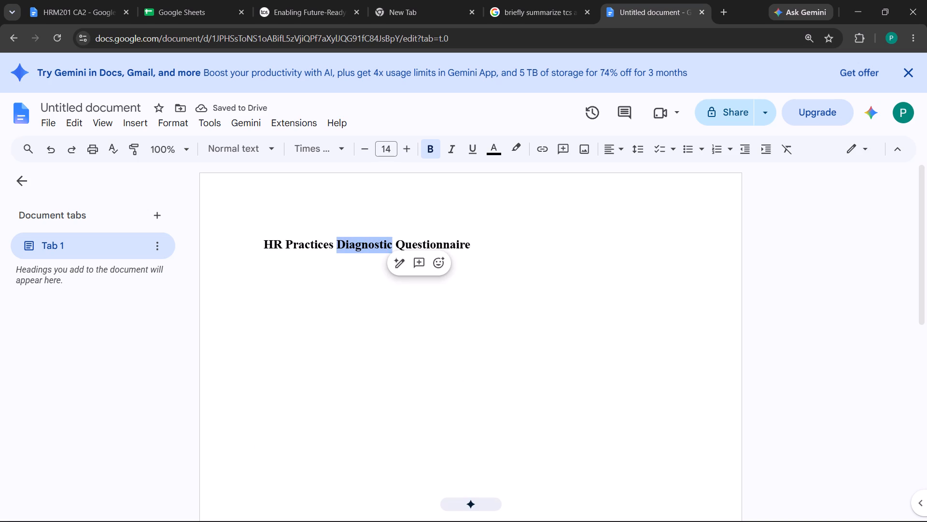
pyautogui.write('\\\\')
pyautogui.press('\\')
pyautogui.press('BackSpace')
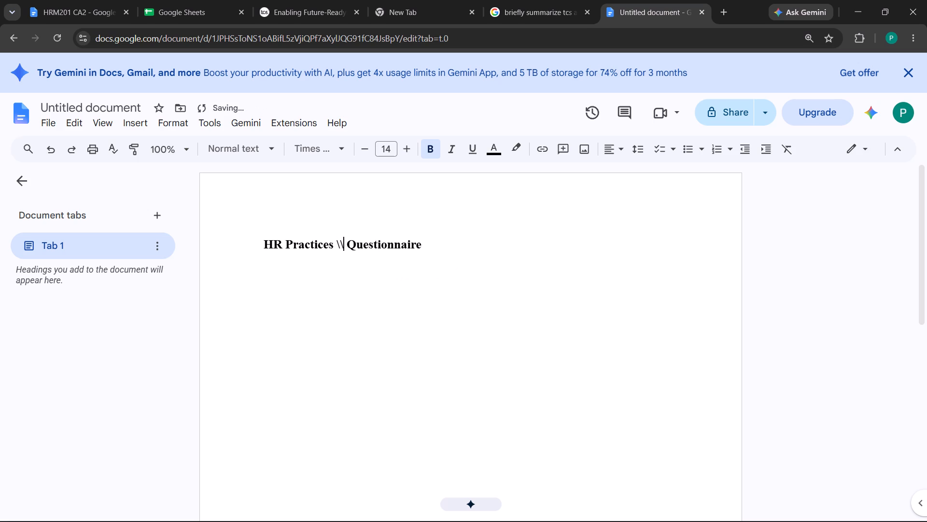
pyautogui.press('BackSpace')
pyautogui.press('BackSpace')
pyautogui.press('BackSpace')
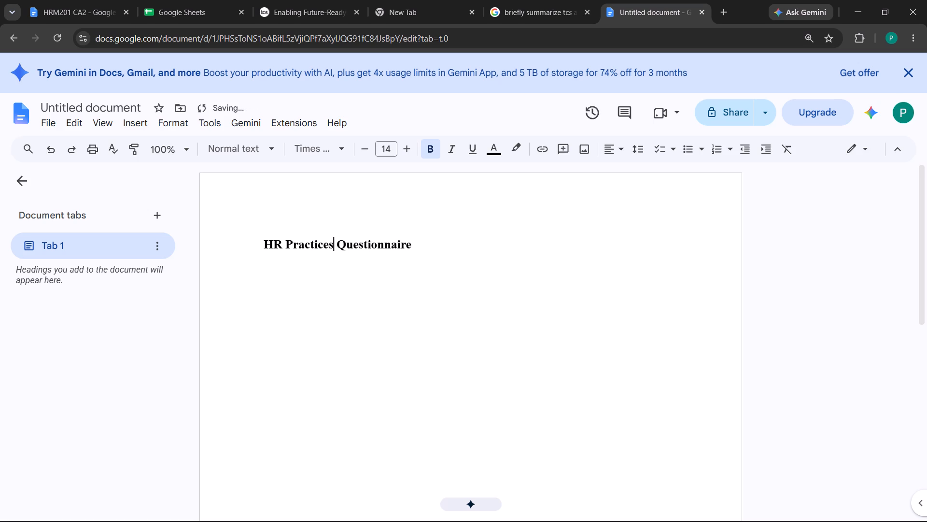
# Insert "Issues related to" at the start of the heading.
pyautogui.click(259, 243)
pyautogui.write('ssues')
pyautogui.press('space')
pyautogui.write('related to')
pyautogui.press('space')
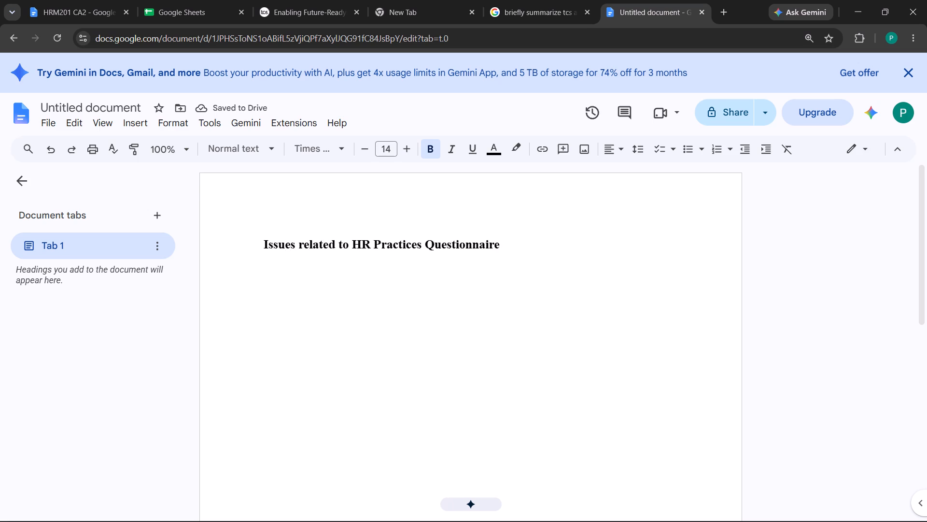
# Enclose "Questionnaire" in parentheses and add a hyphen at the end of the heading.
pyautogui.click(426, 243)
pyautogui.hotkey('shift', '(')
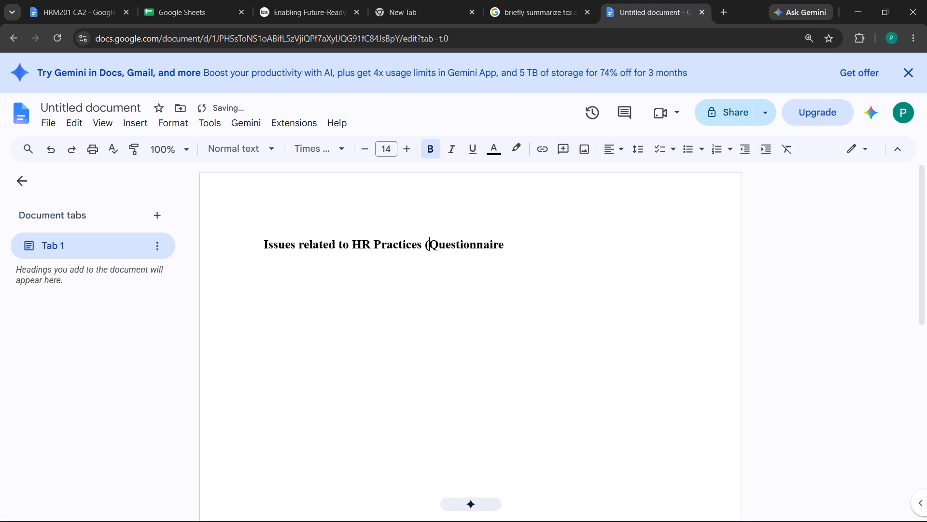
pyautogui.hotkey('shift', 'Right')
pyautogui.hotkey('shift', 'Right')
pyautogui.hotkey('shift', 'Right')
pyautogui.hotkey('shift', 'Right')
pyautogui.hotkey('shift', 'Right')
pyautogui.hotkey('shift', 'Right')
pyautogui.hotkey('shift', 'Right')
pyautogui.hotkey('shift', 'Right')
pyautogui.hotkey('shift', 'Right')
pyautogui.hotkey('shift', 'Right')
pyautogui.hotkey('shift', 'Right')
pyautogui.hotkey('shift', 'Right')
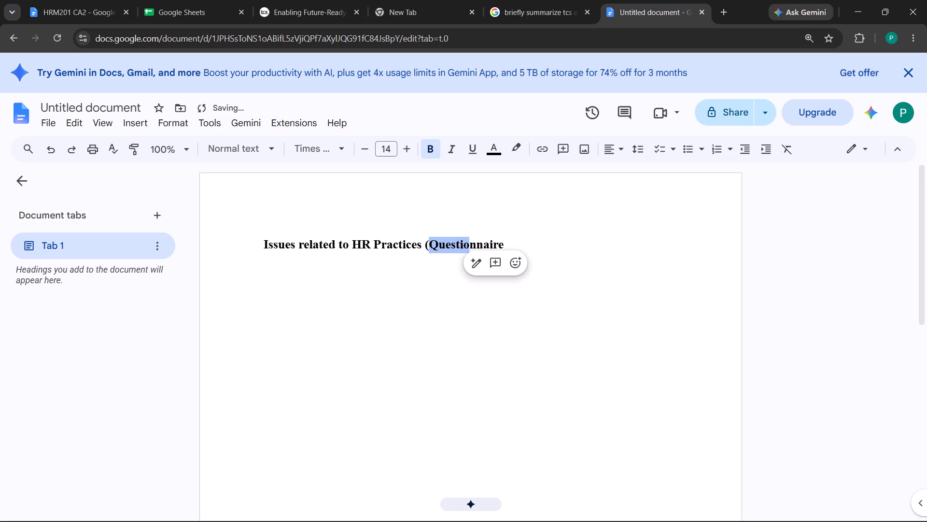
pyautogui.press('Right')
pyautogui.press('Right')
pyautogui.hotkey('shift', ')')
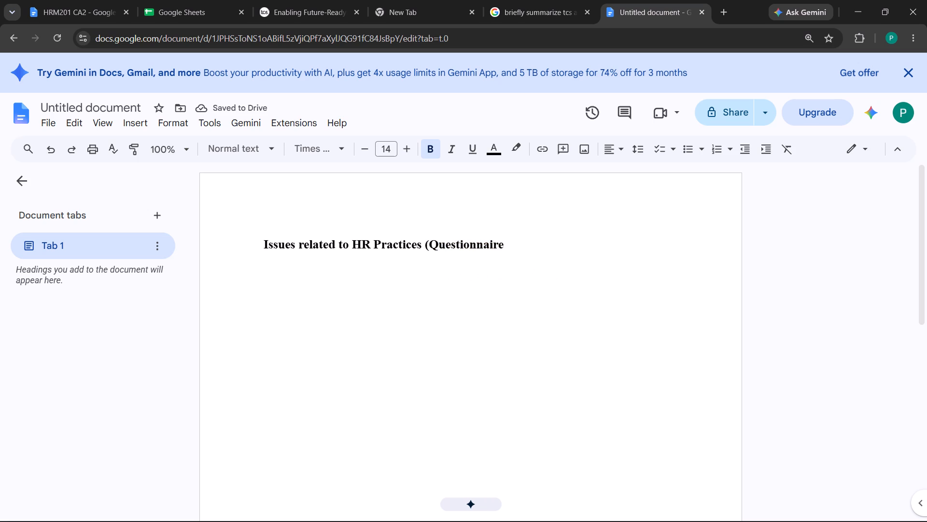
pyautogui.press('space')
pyautogui.write('-')
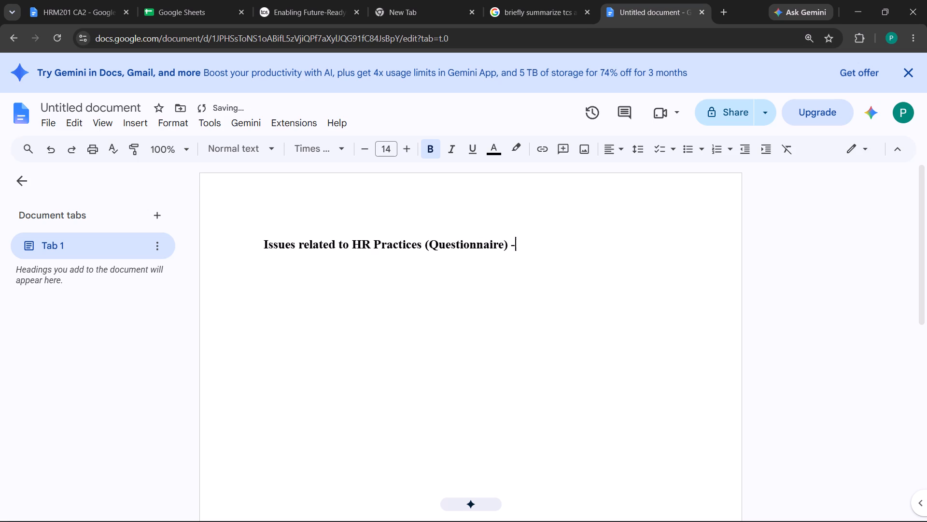
# Underline "Issues related to HR Practices" in the heading.
pyautogui.moveTo(266, 244); pyautogui.dragTo(421, 245)
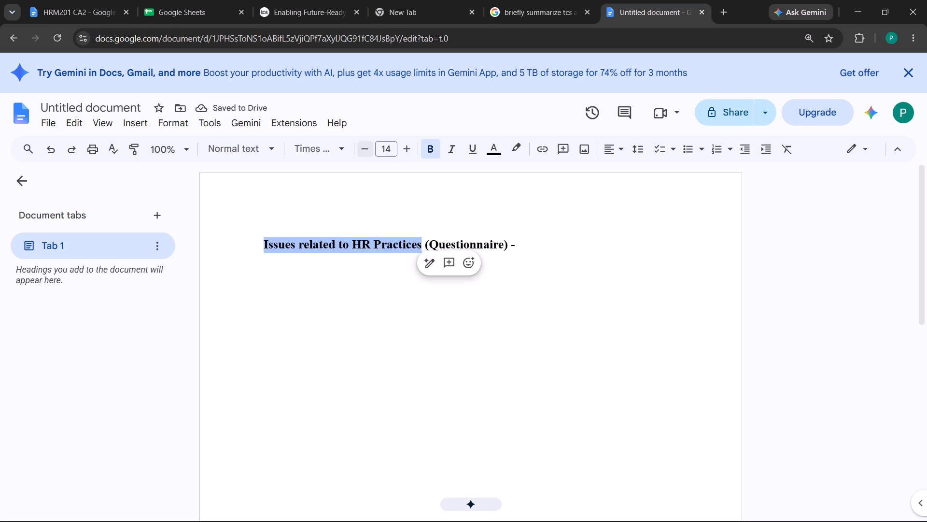
pyautogui.click(474, 151)
pyautogui.click(577, 255)
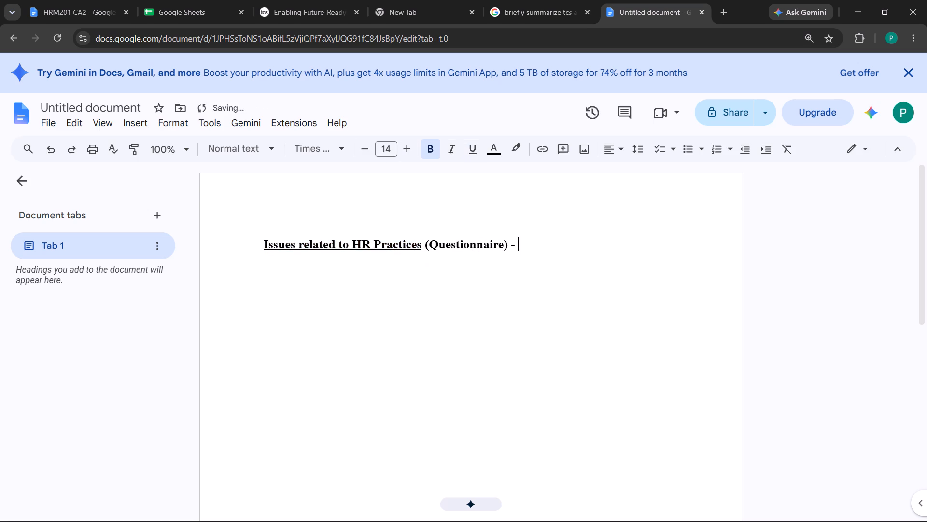
pyautogui.click(279, 271)
pyautogui.click(648, 256)
# Start one new line below the heading and add extra paragraph spacing above it.
pyautogui.press('Return')
pyautogui.press('Return')
pyautogui.click(431, 153)
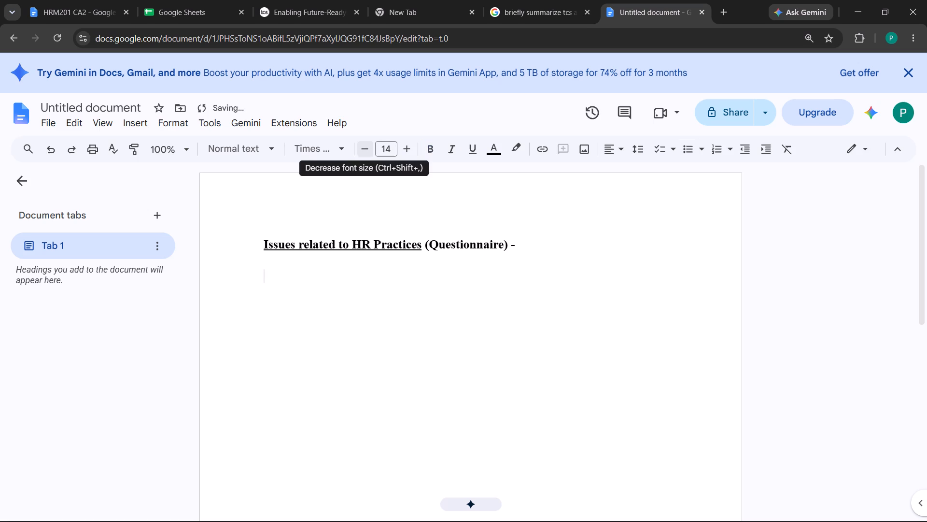
pyautogui.press('BackSpace')
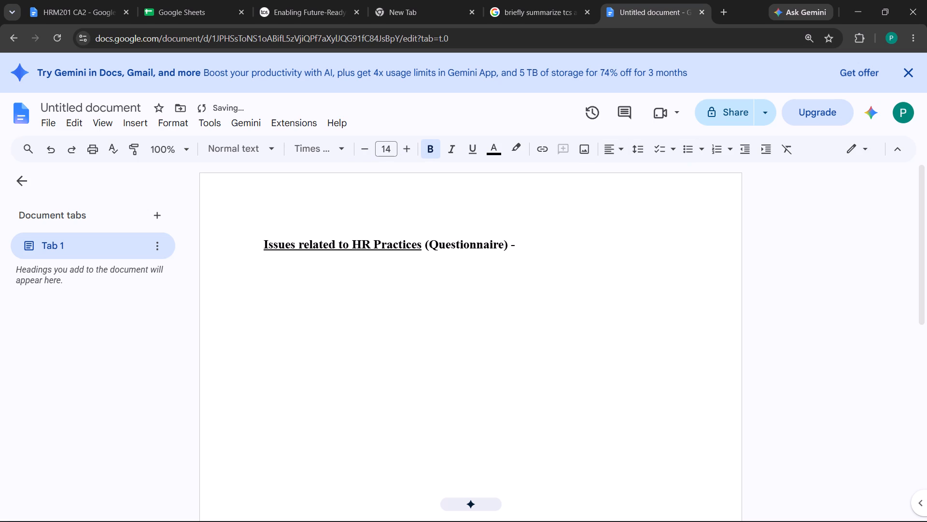
pyautogui.click(632, 147)
pyautogui.click(673, 273)
pyautogui.click(672, 510)
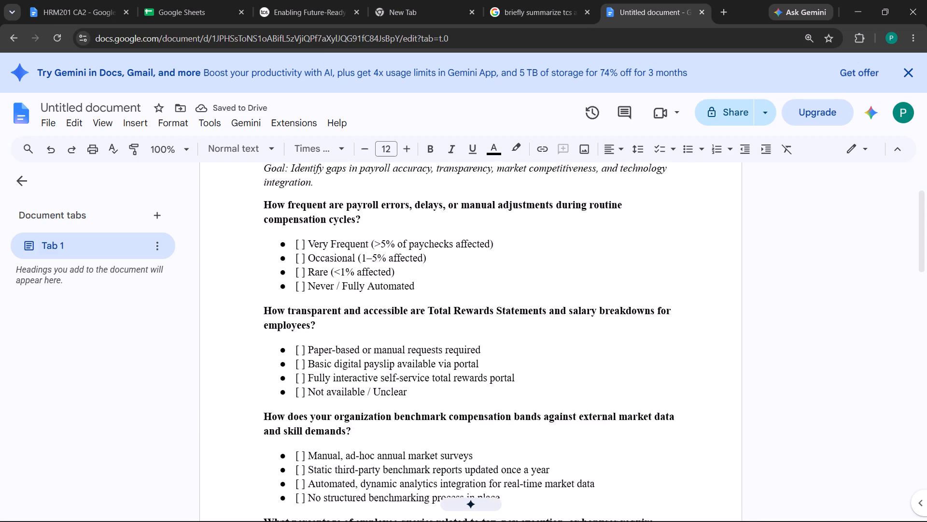
pyautogui.scroll(-4, 351, 373)
pyautogui.scroll(3, 351, 373)
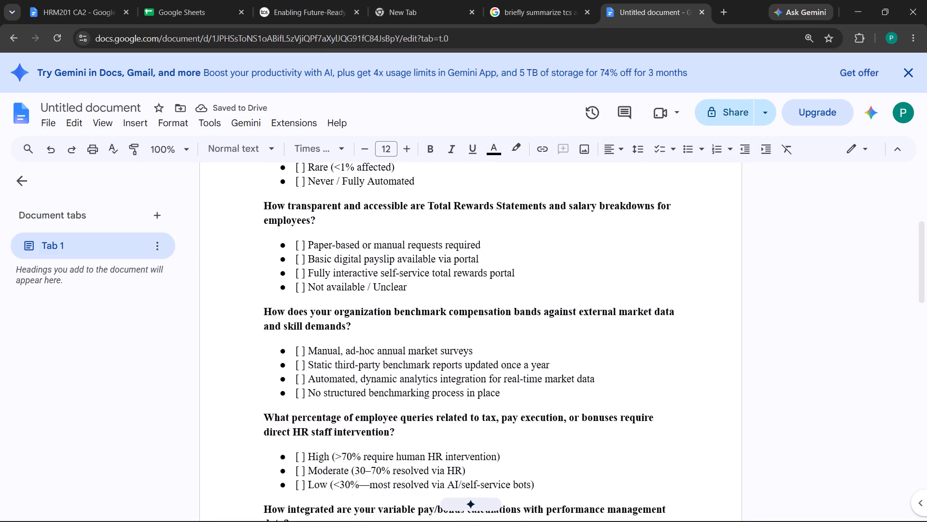
# Turn the payroll errors question, the first in Section 1, into numbered list item 1.
pyautogui.scroll(1, 345, 352)
pyautogui.click(267, 196)
pyautogui.scroll(2, 282, 207)
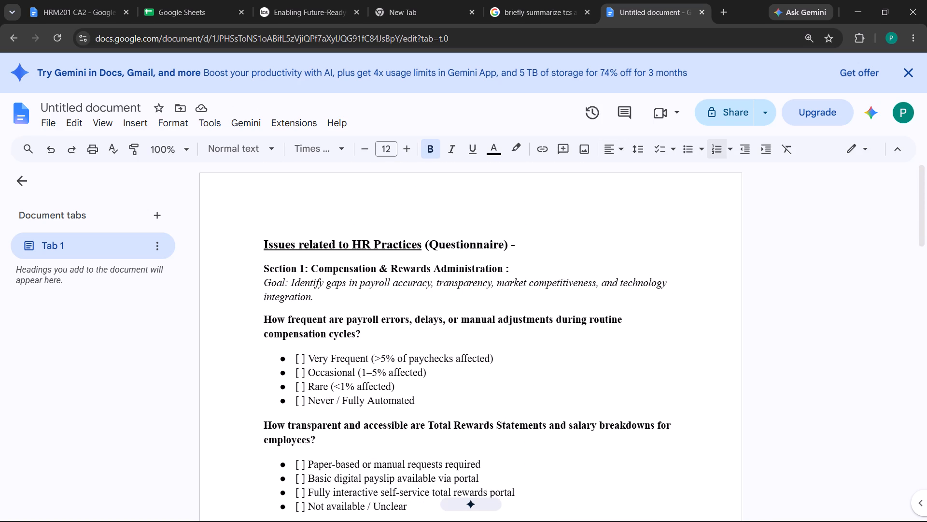
pyautogui.click(730, 150)
pyautogui.click(733, 184)
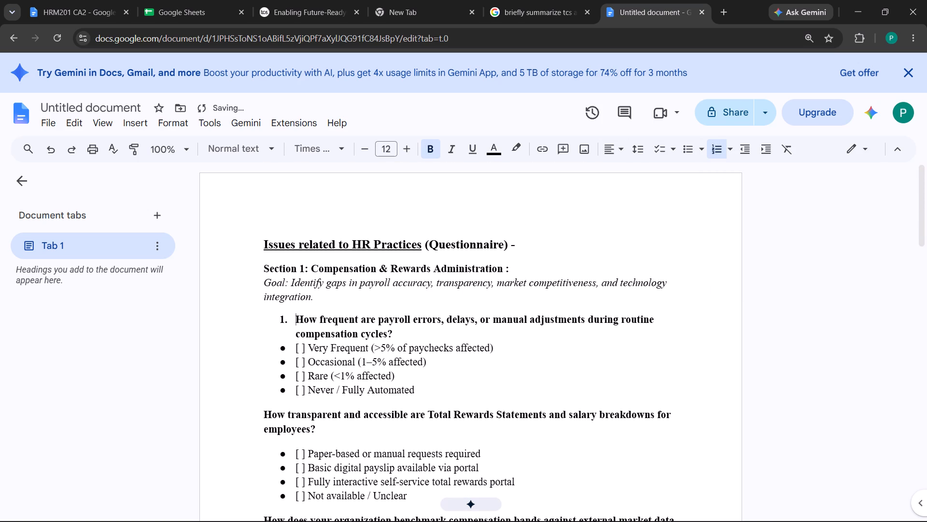
# Change the bullets of the first question's four answer options to a numbered list.
pyautogui.click(284, 353)
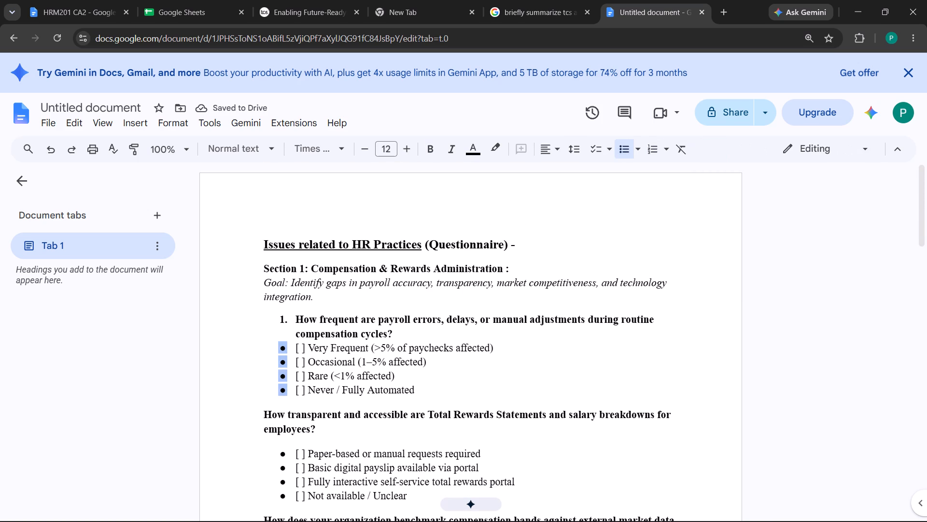
pyautogui.click(639, 146)
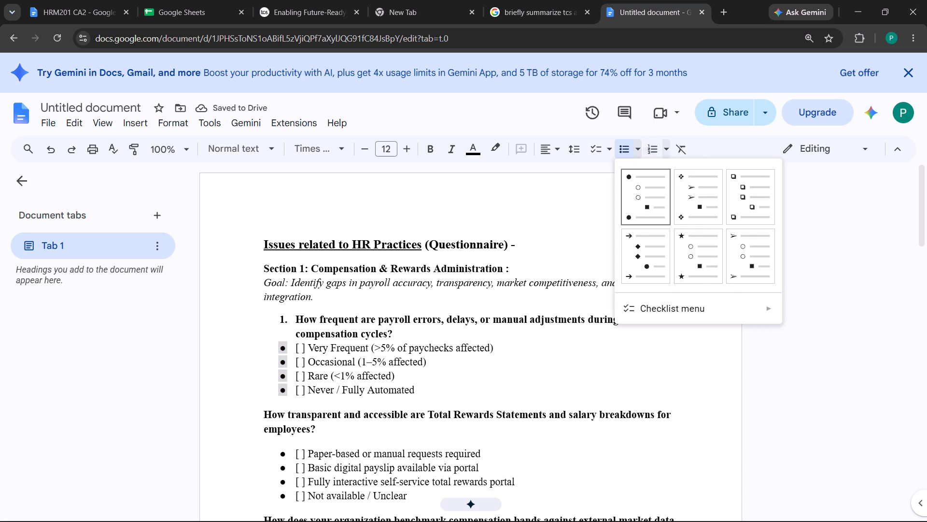
pyautogui.click(667, 148)
pyautogui.click(683, 202)
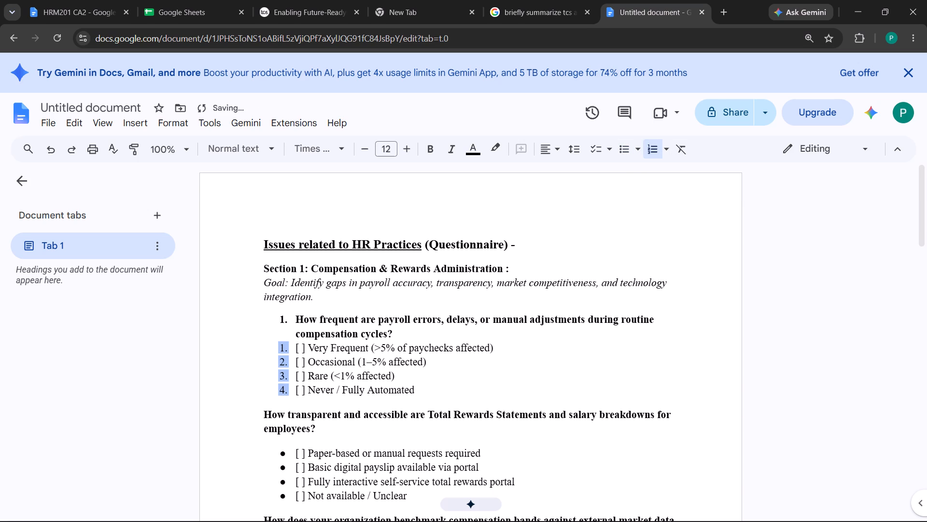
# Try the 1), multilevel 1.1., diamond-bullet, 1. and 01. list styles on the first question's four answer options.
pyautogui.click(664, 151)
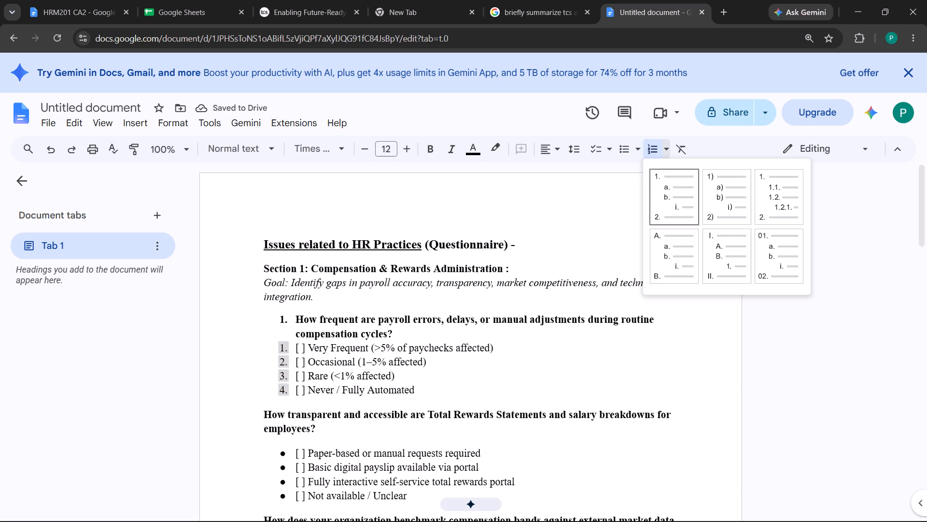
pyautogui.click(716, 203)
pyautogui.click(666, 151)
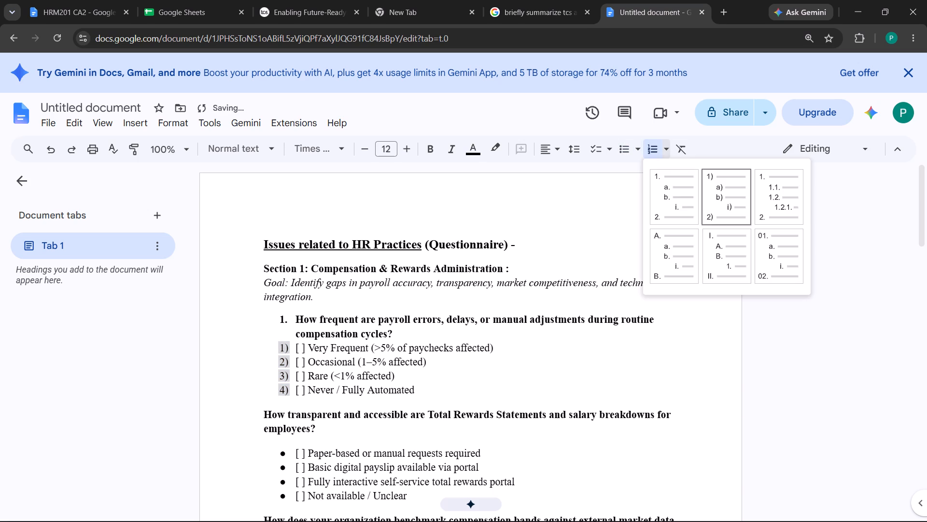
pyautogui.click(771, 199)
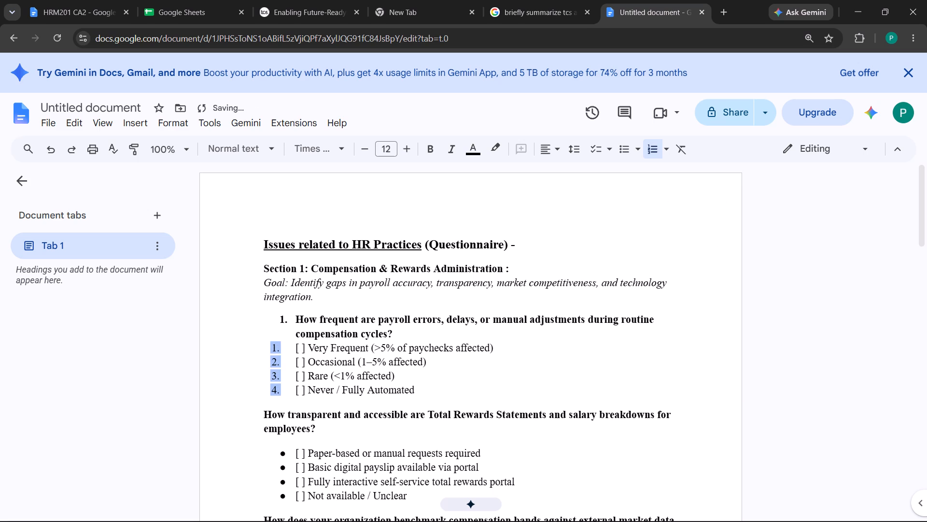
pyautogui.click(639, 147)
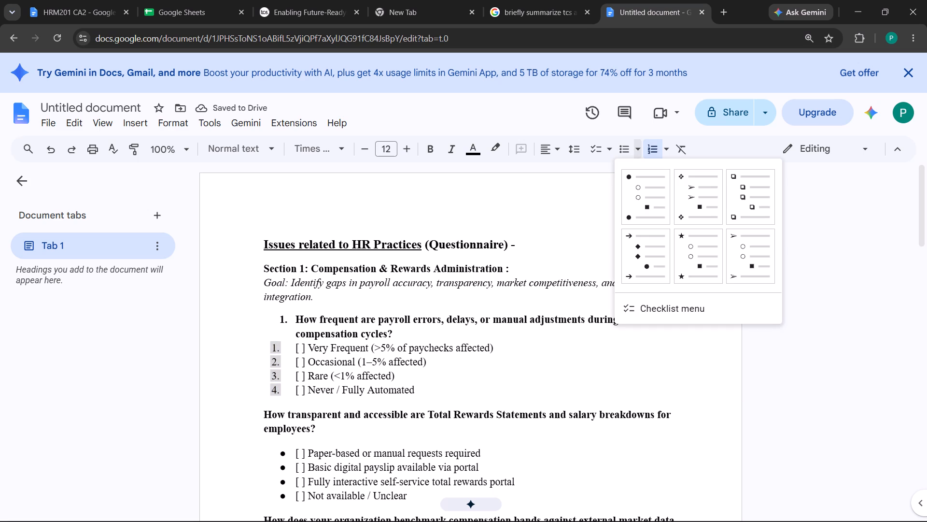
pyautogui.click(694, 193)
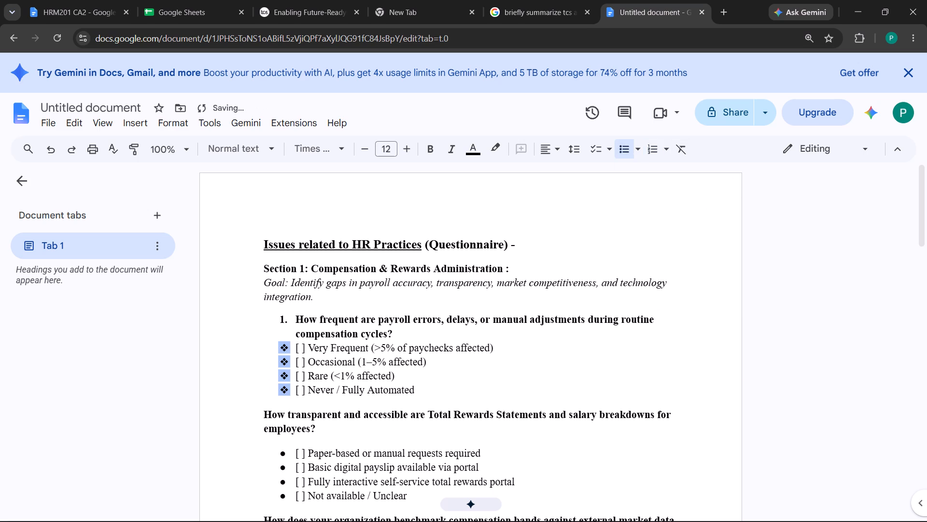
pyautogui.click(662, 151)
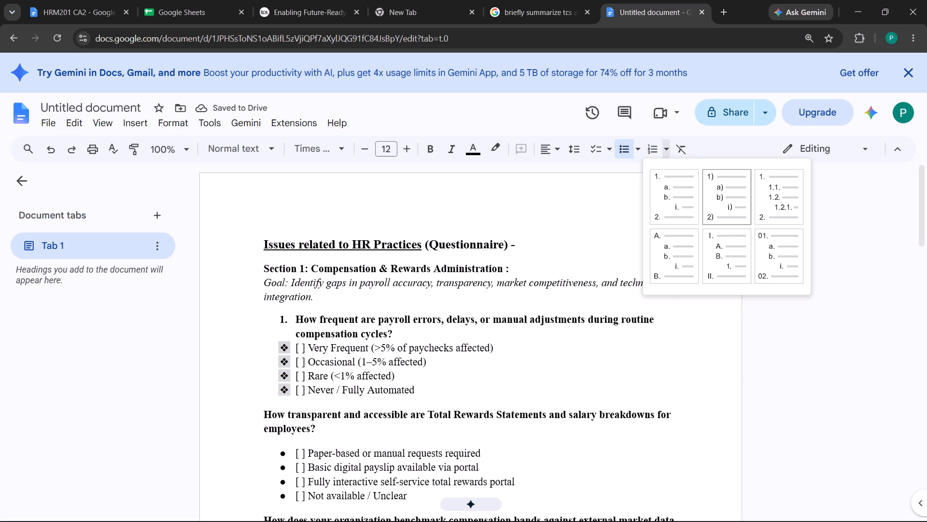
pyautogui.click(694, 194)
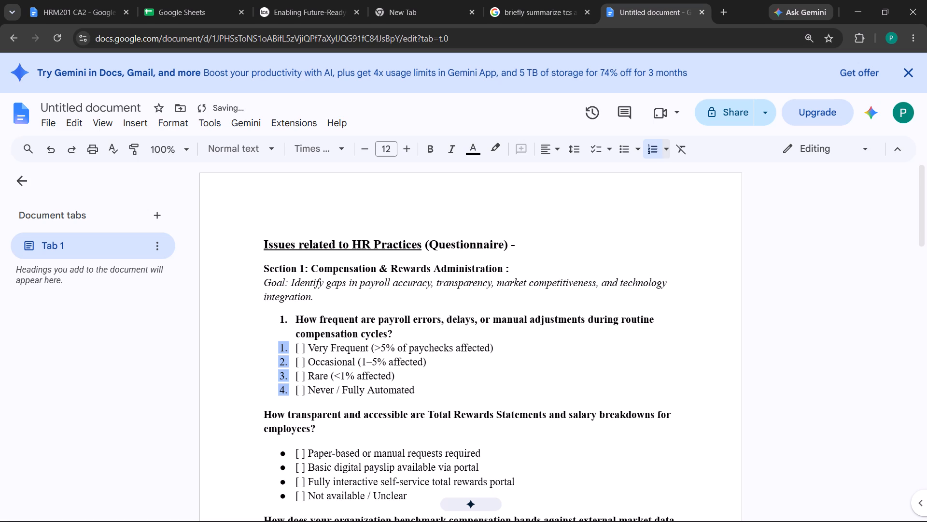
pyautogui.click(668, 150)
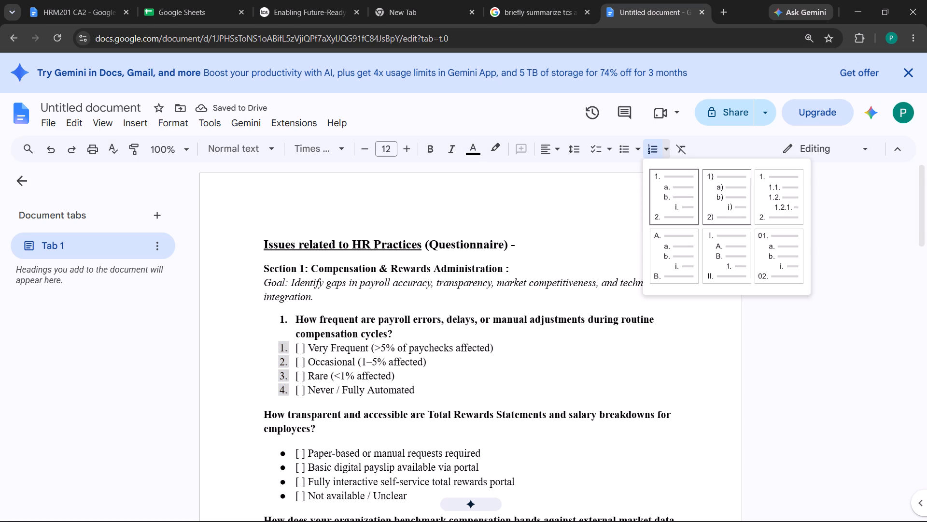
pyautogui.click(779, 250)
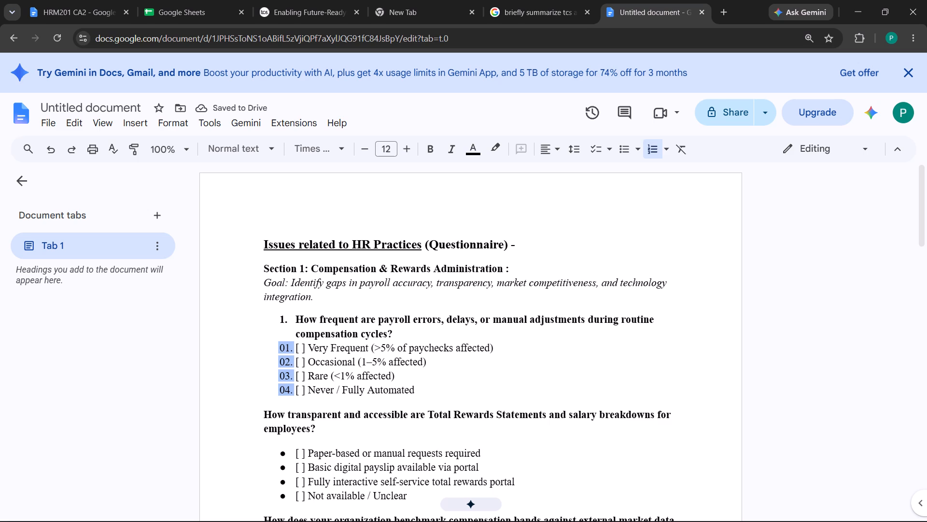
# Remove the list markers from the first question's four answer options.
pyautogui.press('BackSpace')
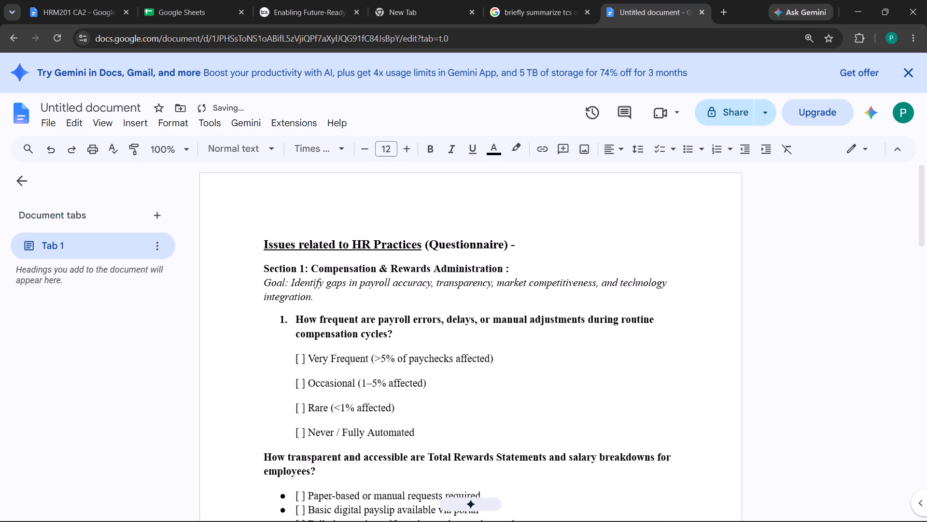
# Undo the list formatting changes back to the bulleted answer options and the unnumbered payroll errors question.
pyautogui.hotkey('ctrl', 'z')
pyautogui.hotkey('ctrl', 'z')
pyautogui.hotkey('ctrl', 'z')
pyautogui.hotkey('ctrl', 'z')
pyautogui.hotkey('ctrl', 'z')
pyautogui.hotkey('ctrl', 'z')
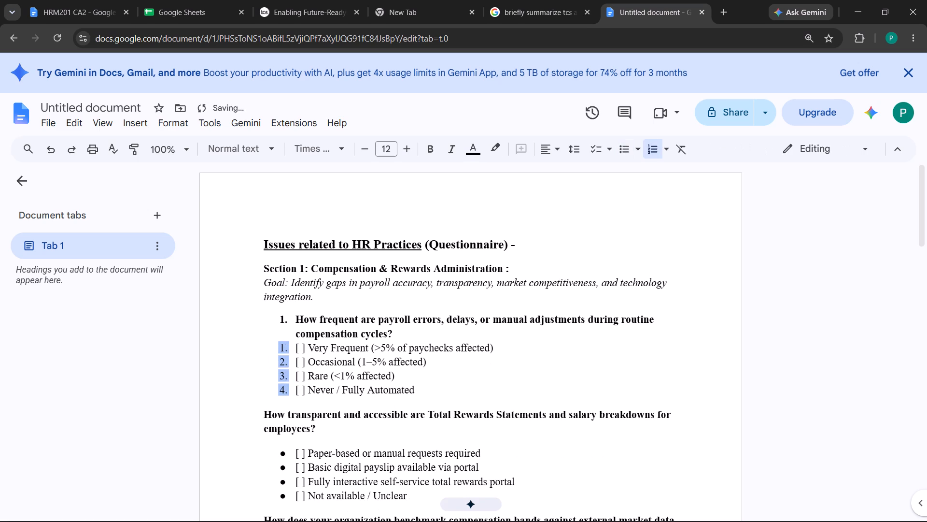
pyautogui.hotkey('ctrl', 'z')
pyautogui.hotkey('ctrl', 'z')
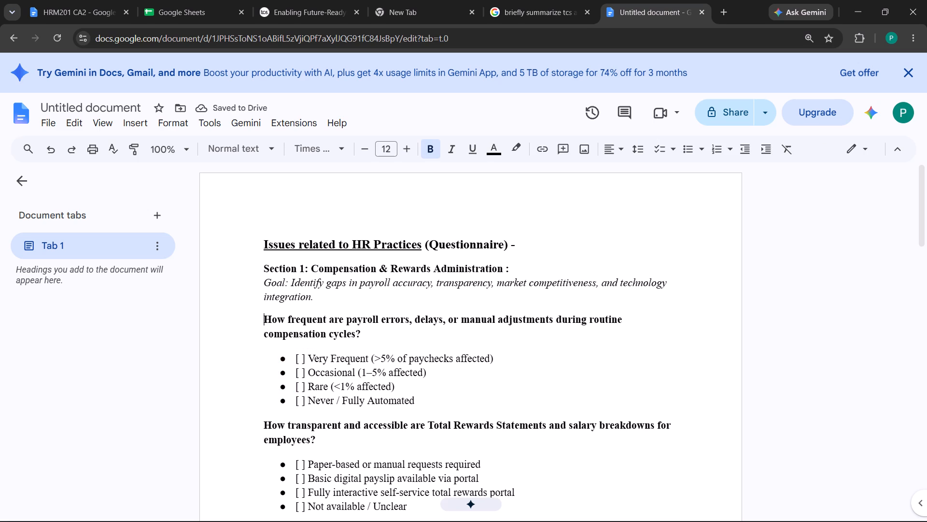
# Restore the payroll errors question as numbered list item 1, leaving its answer options bulleted.
pyautogui.hotkey('ctrl', 'y')
pyautogui.scroll(-2, 553, 371)
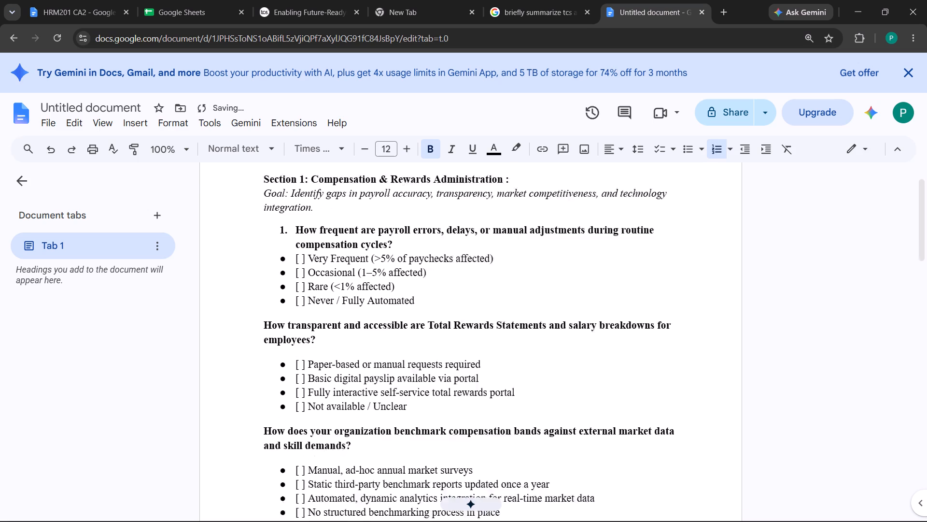
pyautogui.scroll(2, 512, 321)
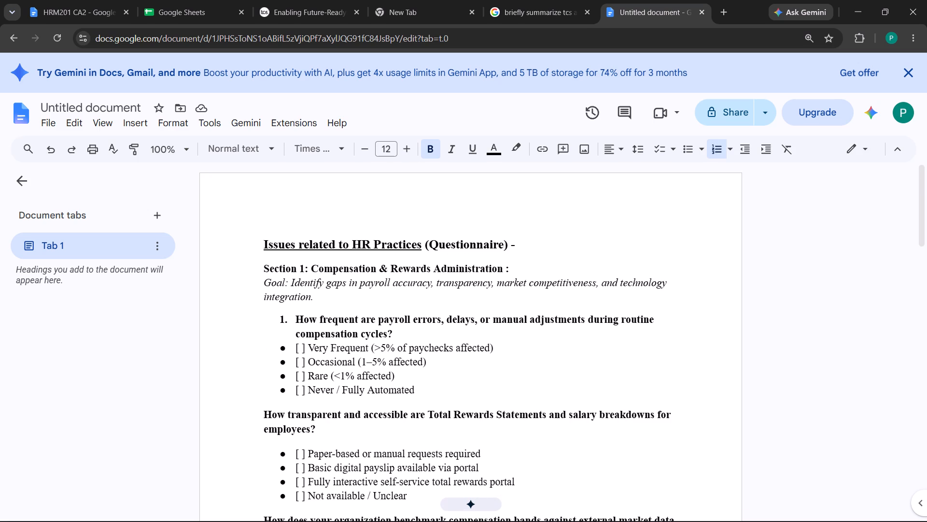
pyautogui.press('BackSpace')
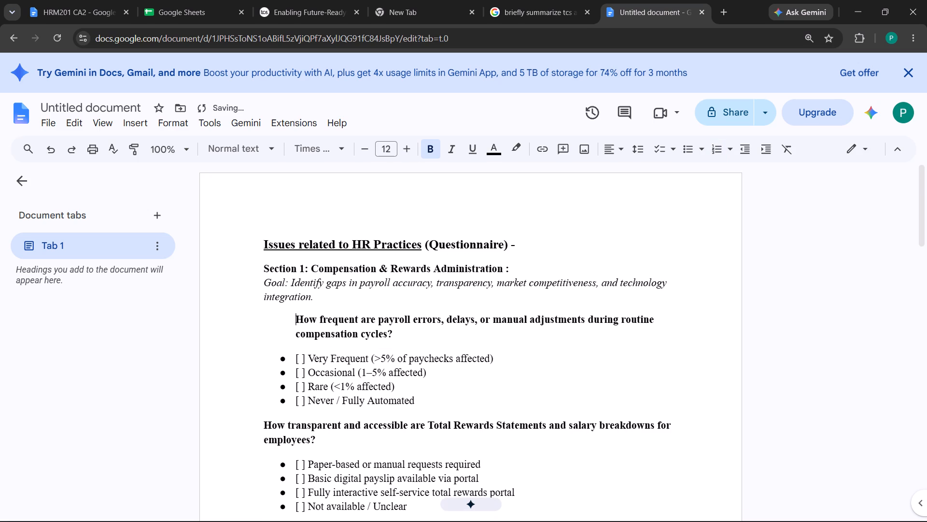
pyautogui.press('BackSpace')
pyautogui.write('1.')
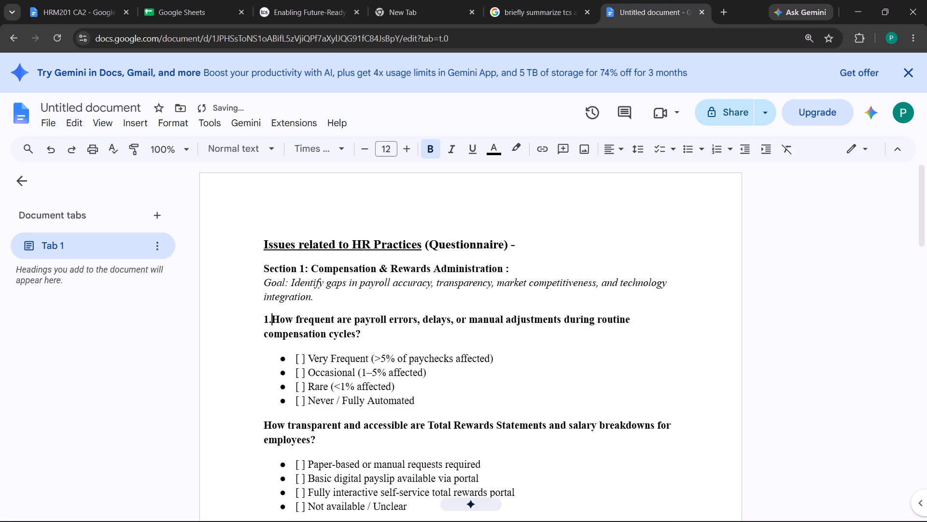
pyautogui.press('space')
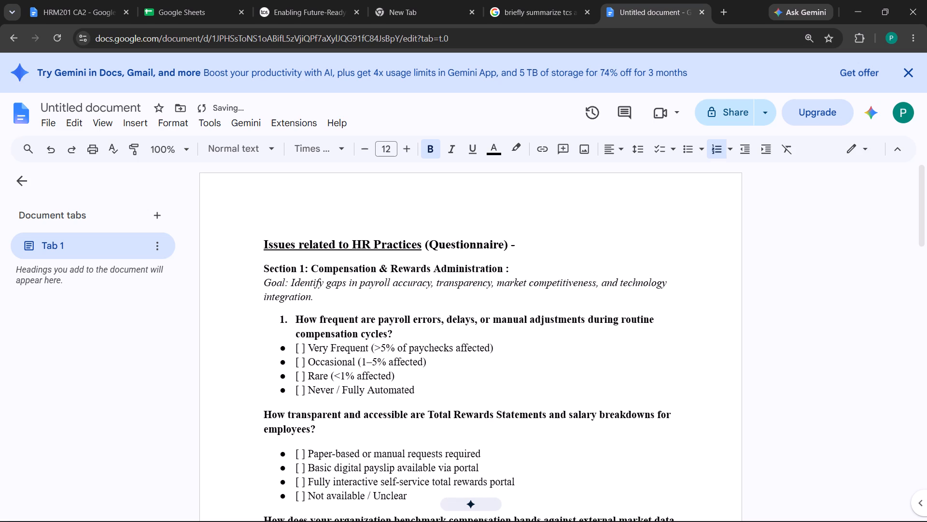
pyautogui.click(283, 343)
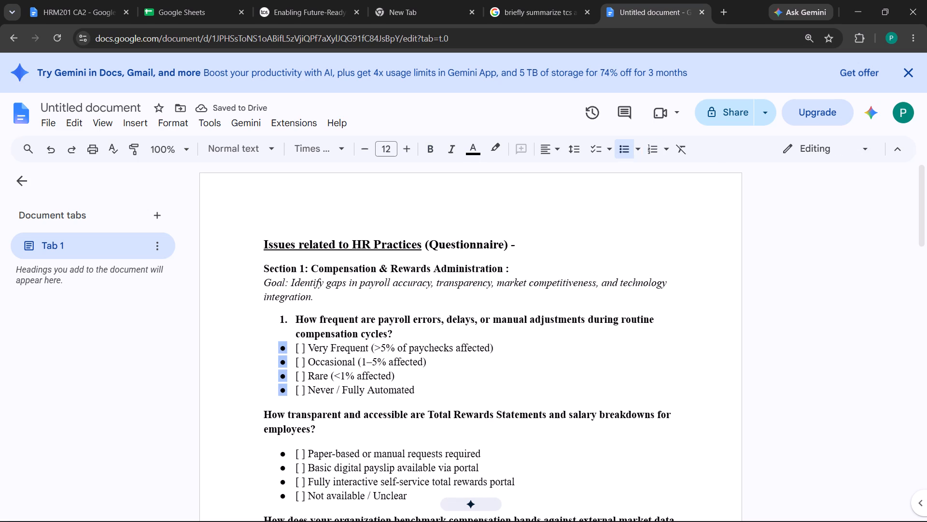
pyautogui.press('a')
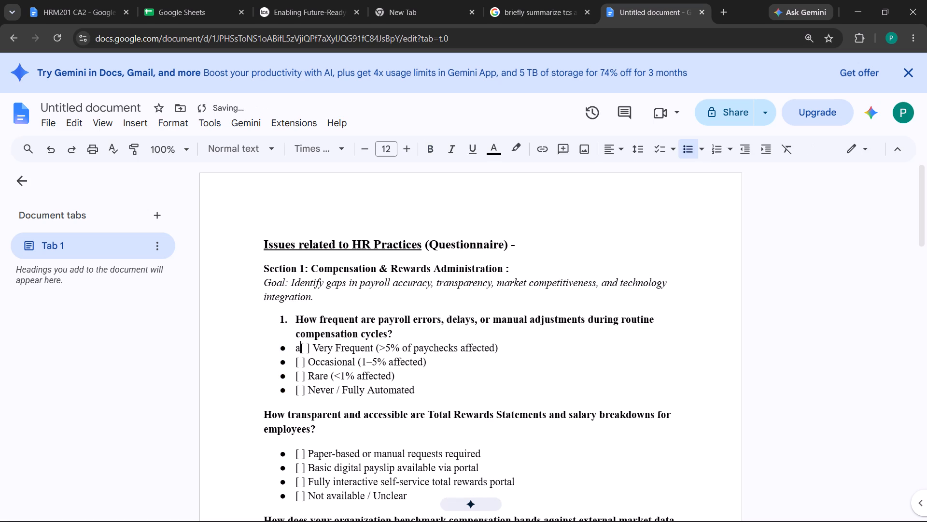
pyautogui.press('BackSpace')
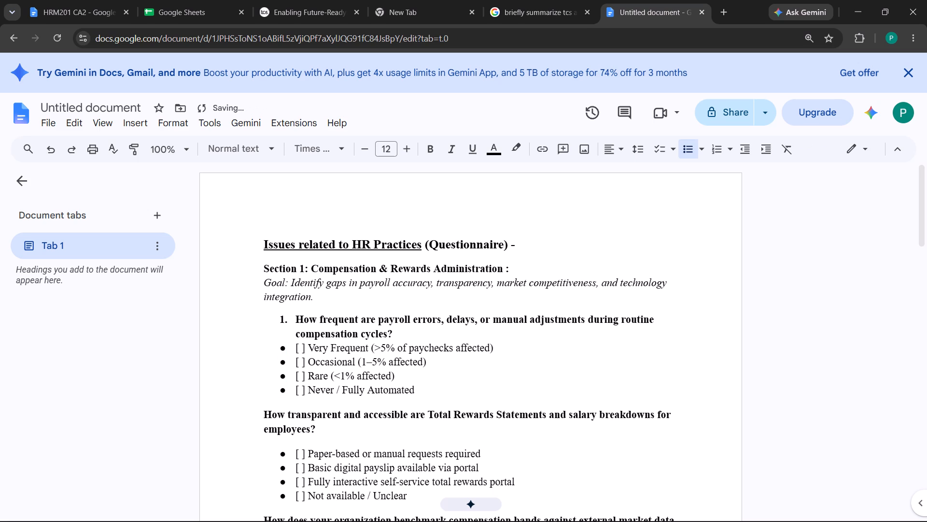
# Remove the bullets from the four answer options under the payroll errors question.
pyautogui.click(299, 350)
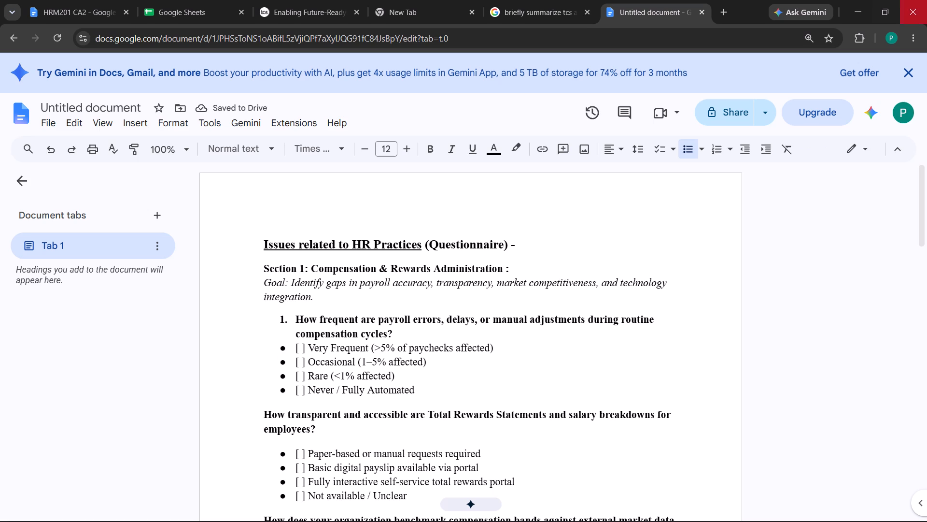
pyautogui.click(302, 347)
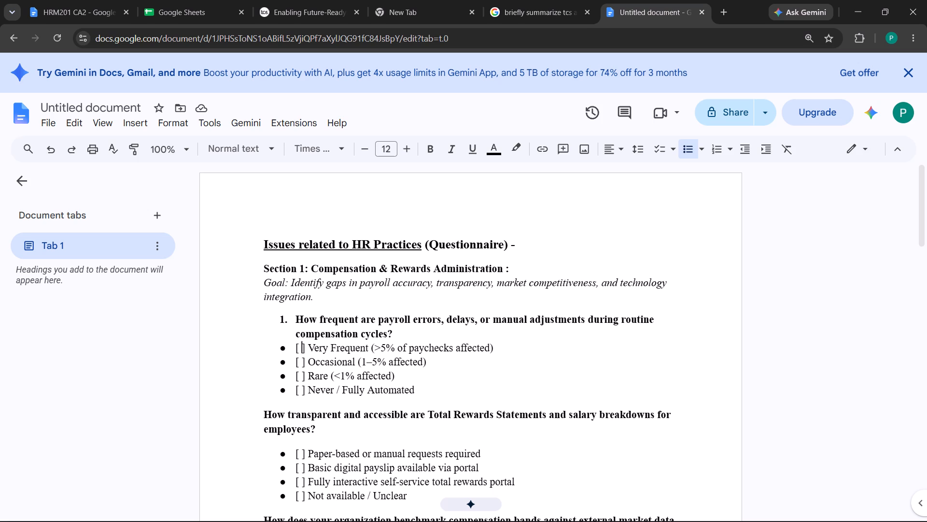
pyautogui.click(287, 350)
pyautogui.doubleClick(282, 348)
pyautogui.click(282, 348)
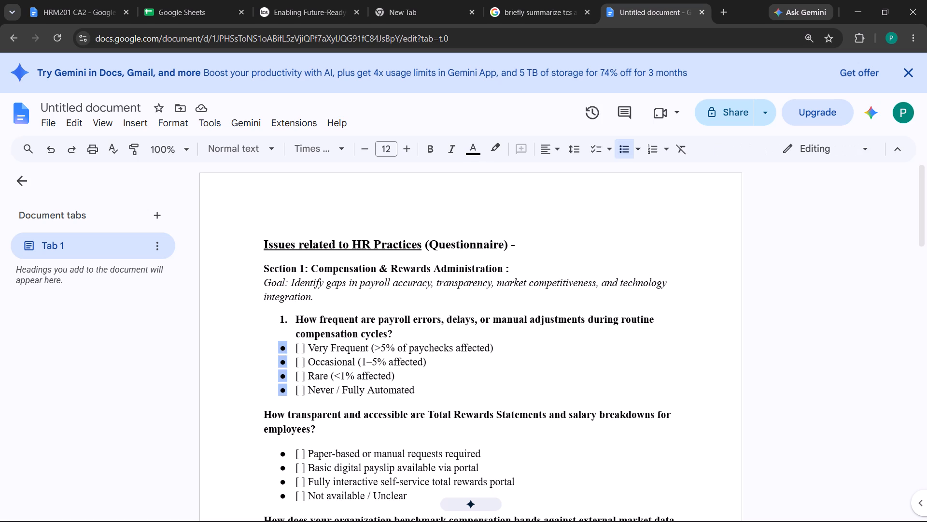
pyautogui.press('BackSpace')
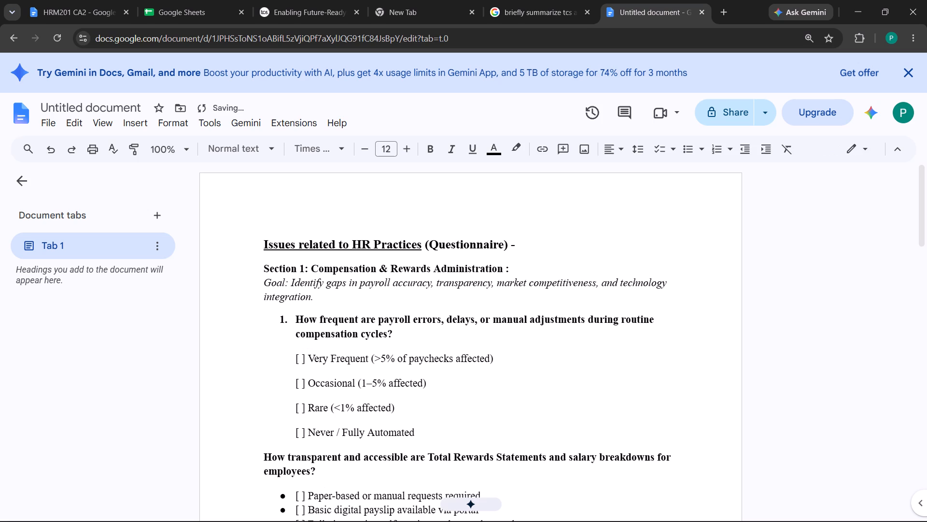
# Select the four answer options under the payroll errors question, from Very Frequent to Never / Fully Automated.
pyautogui.click(310, 372)
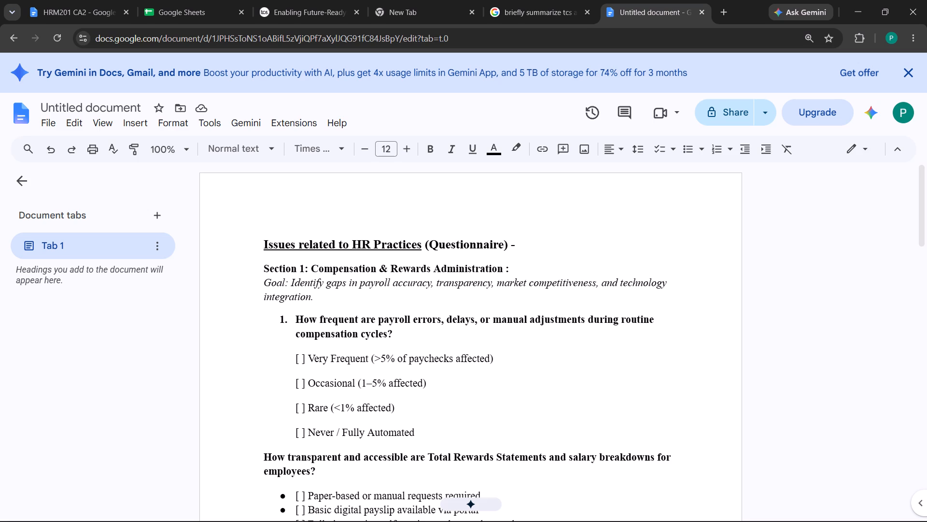
pyautogui.click(303, 356)
pyautogui.click(297, 356)
pyautogui.moveTo(310, 356); pyautogui.dragTo(419, 442)
pyautogui.click(419, 442)
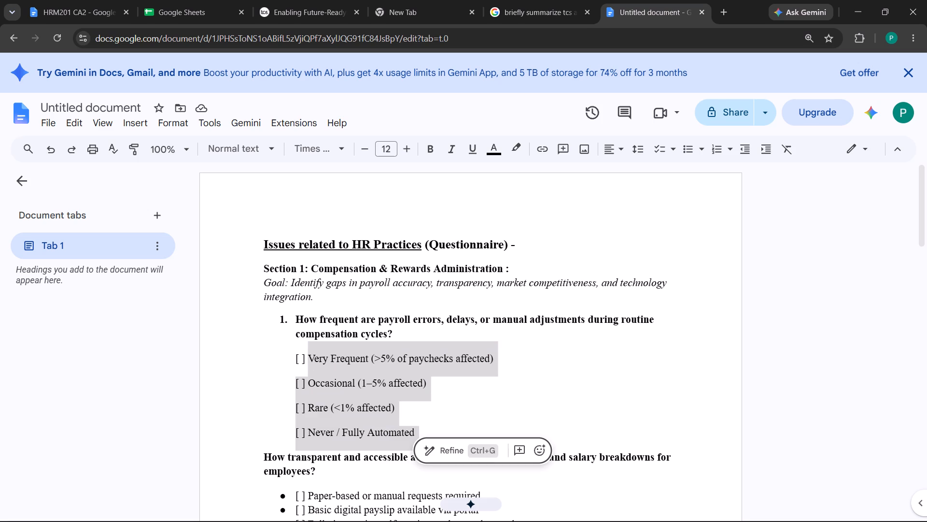
pyautogui.click(416, 420)
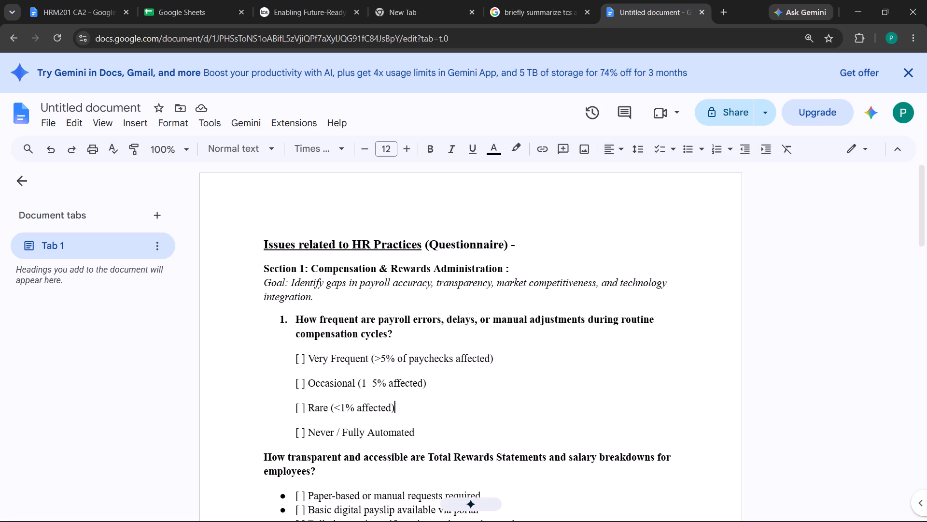
pyautogui.doubleClick(301, 357)
pyautogui.click(301, 357)
pyautogui.click(304, 357)
pyautogui.moveTo(304, 357); pyautogui.dragTo(288, 356)
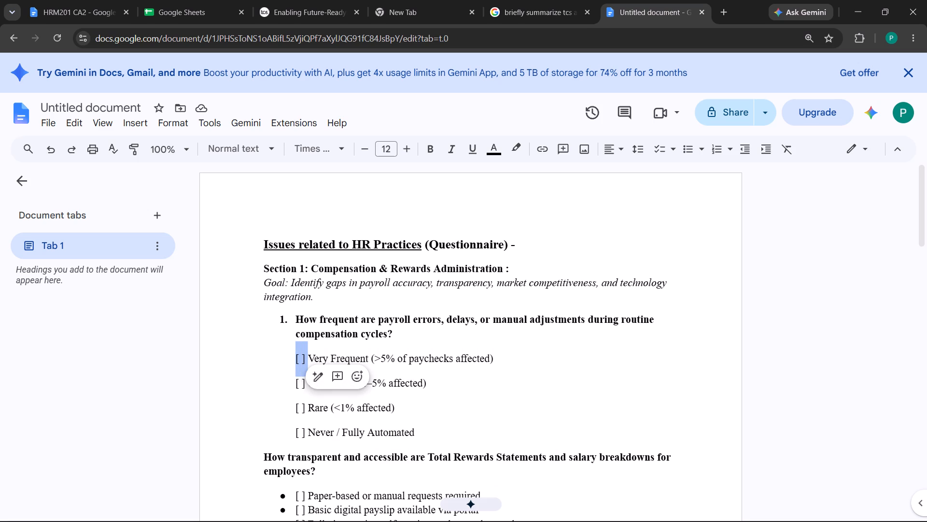
pyautogui.click(281, 365)
pyautogui.moveTo(290, 363); pyautogui.dragTo(409, 446)
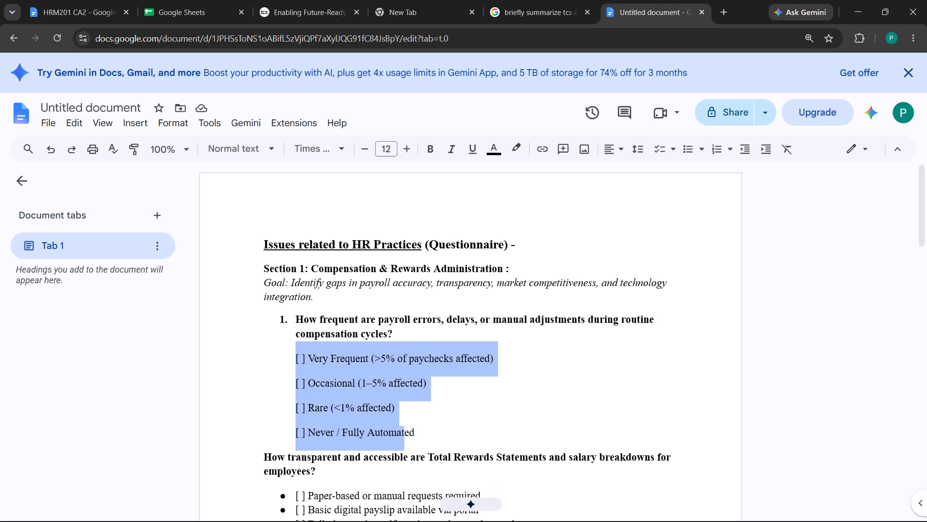
pyautogui.moveTo(409, 446); pyautogui.dragTo(416, 444)
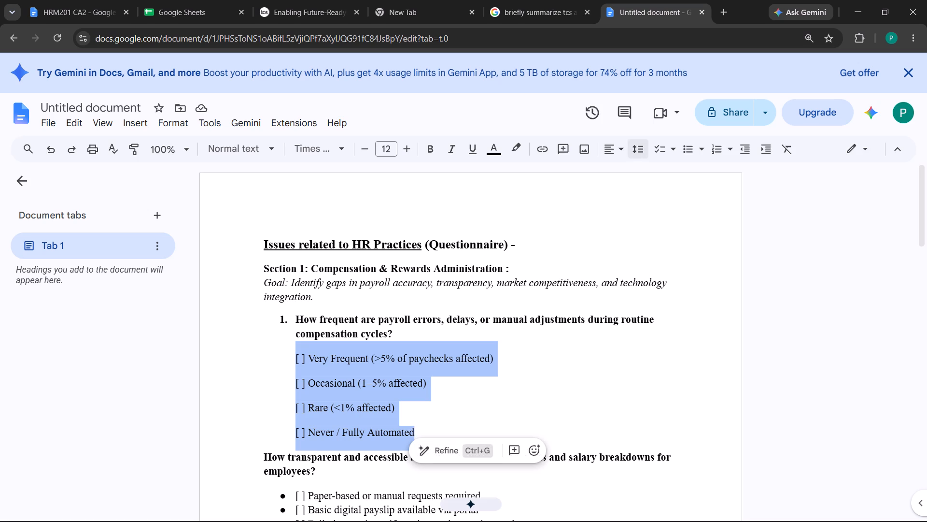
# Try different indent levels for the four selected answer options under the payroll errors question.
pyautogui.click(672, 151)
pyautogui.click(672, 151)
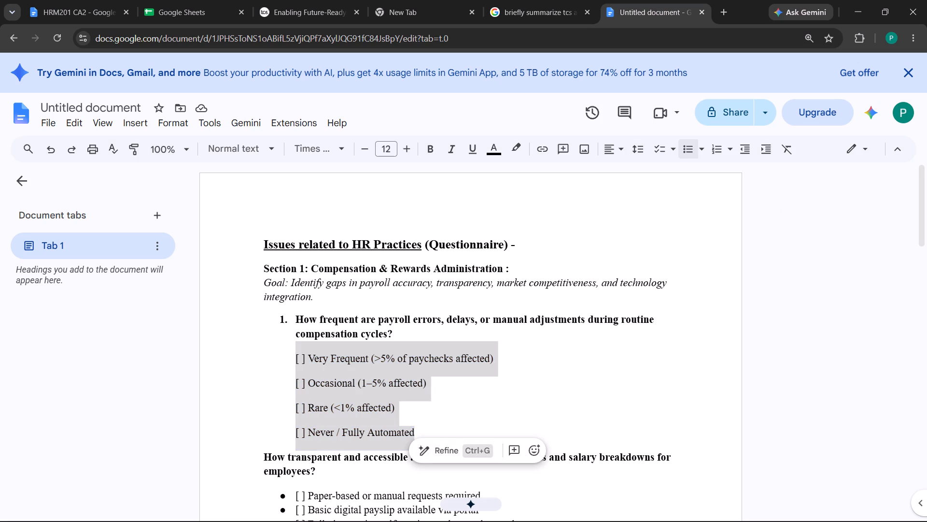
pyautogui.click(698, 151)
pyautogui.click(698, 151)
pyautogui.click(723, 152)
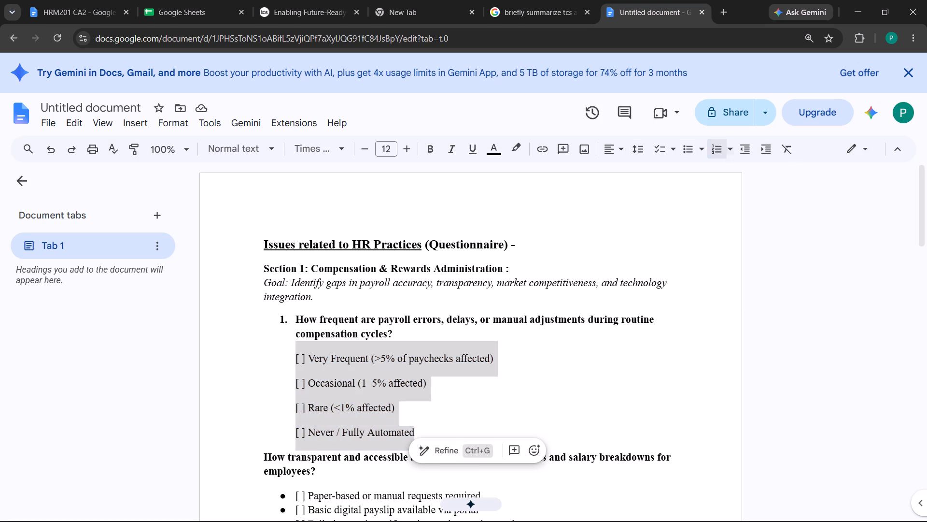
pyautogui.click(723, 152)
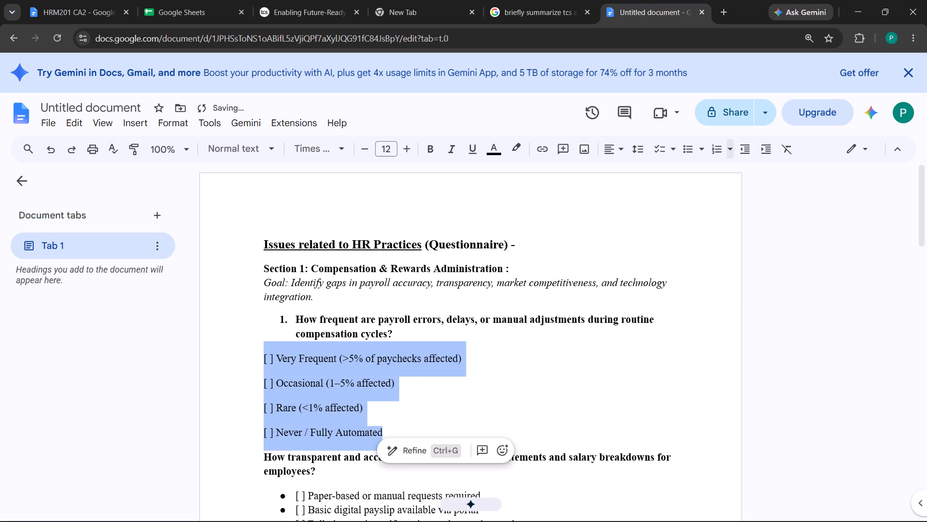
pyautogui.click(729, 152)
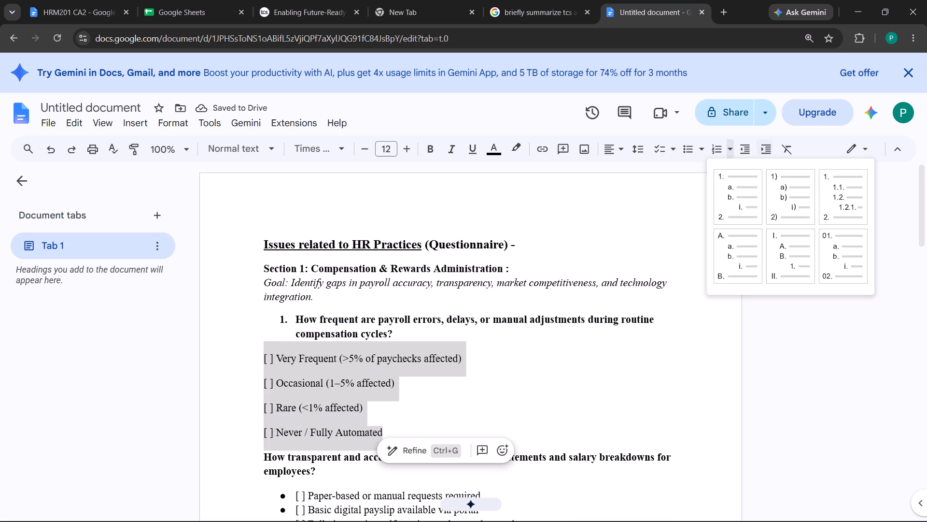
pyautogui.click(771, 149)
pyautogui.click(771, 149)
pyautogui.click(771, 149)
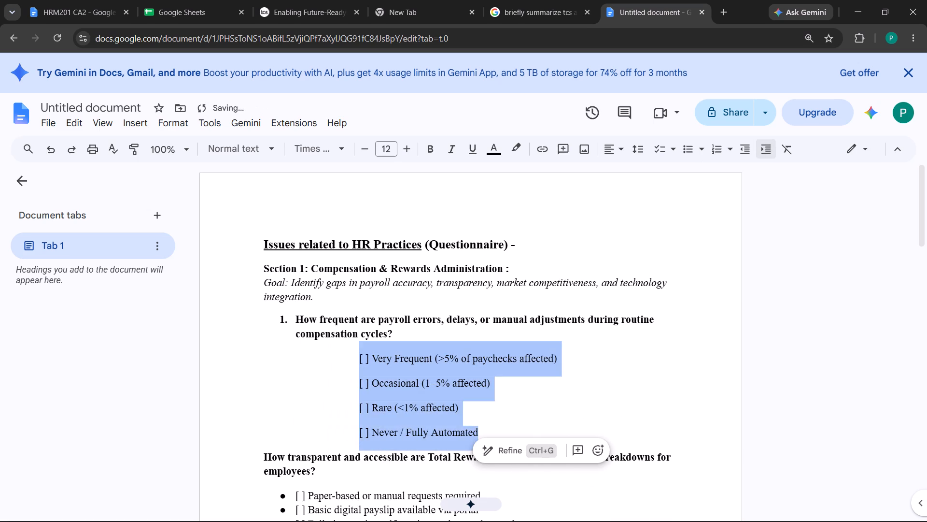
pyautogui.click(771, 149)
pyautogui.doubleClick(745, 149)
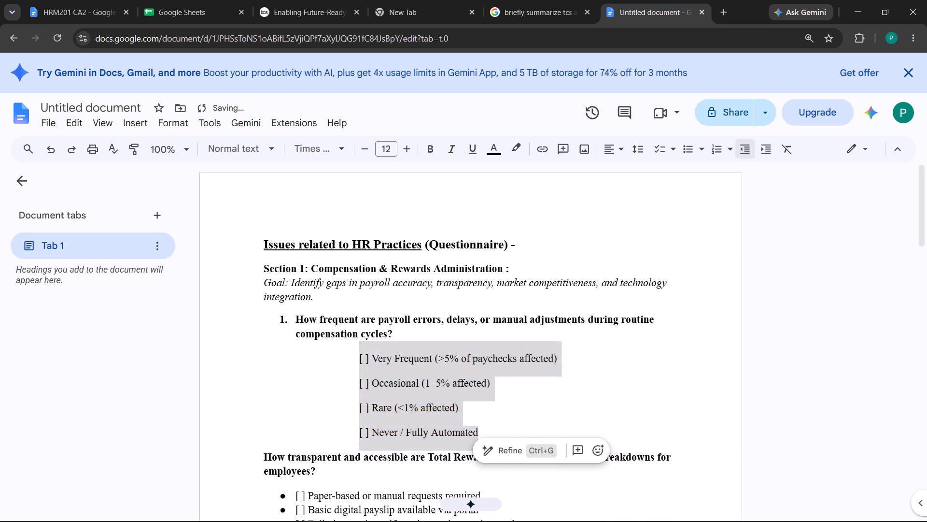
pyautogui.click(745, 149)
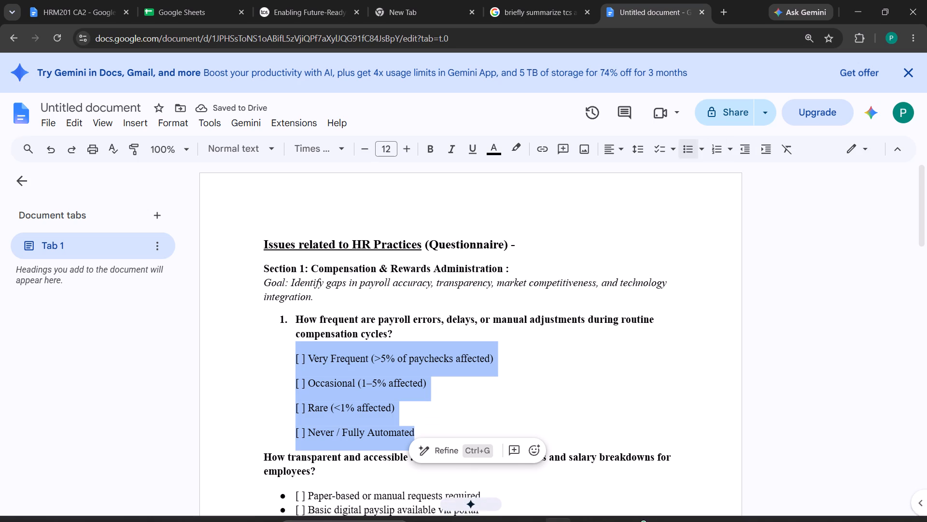
# Number the four selected answer options with the 1, a, i list style and indent them one level as sub-items a to d of question 1.
pyautogui.click(671, 147)
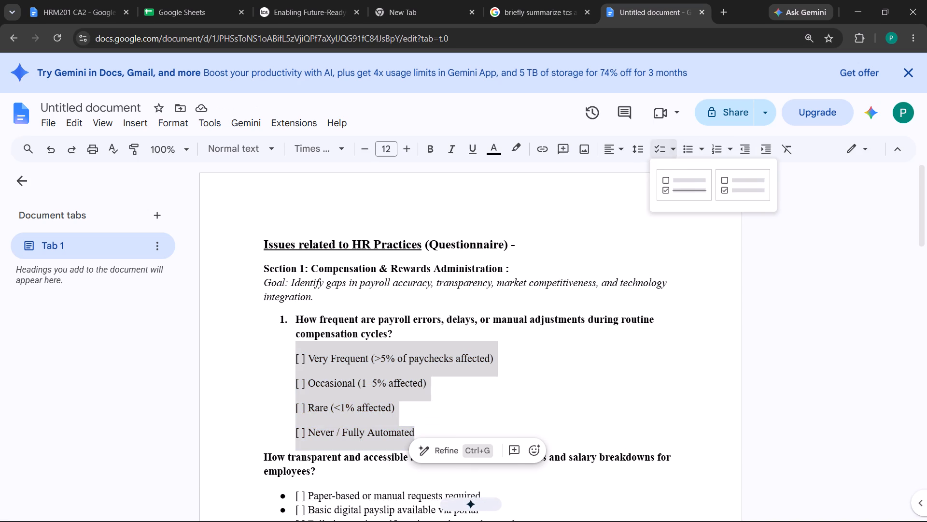
pyautogui.click(703, 153)
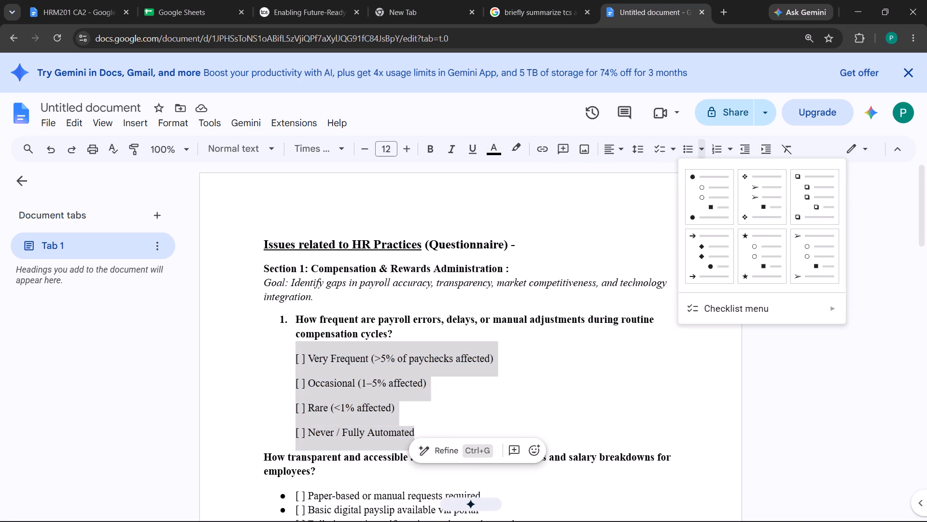
pyautogui.click(730, 317)
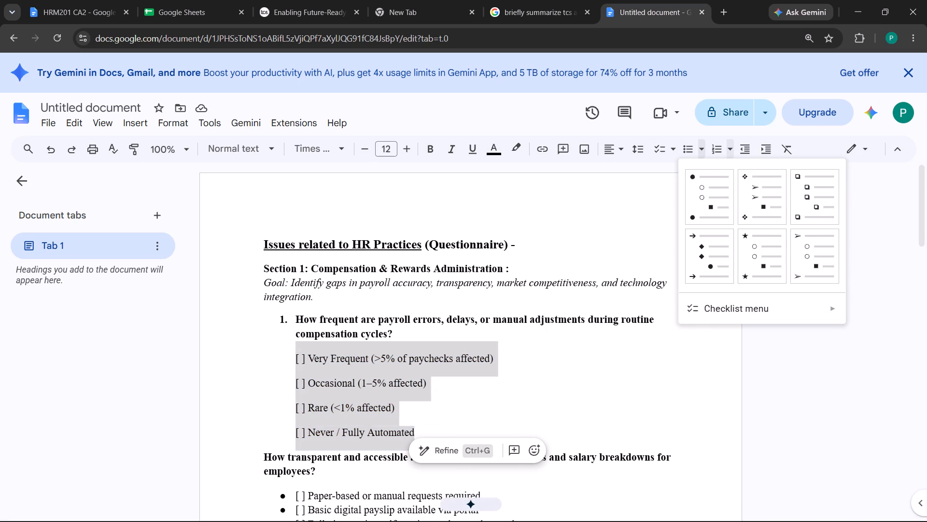
pyautogui.click(732, 149)
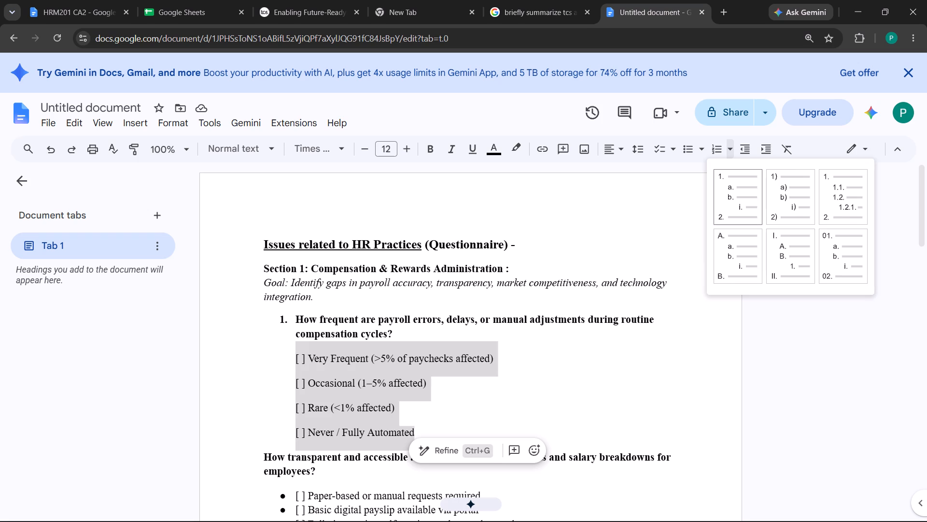
pyautogui.click(727, 201)
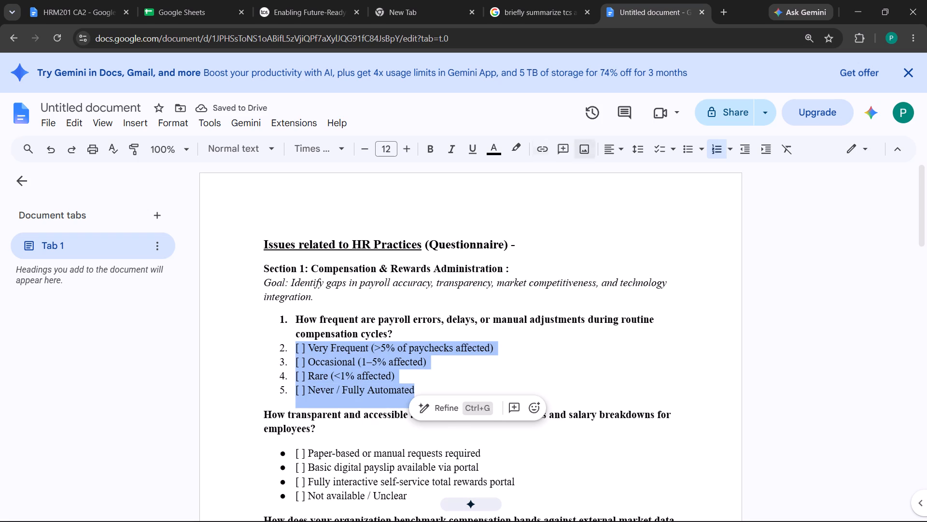
pyautogui.click(760, 152)
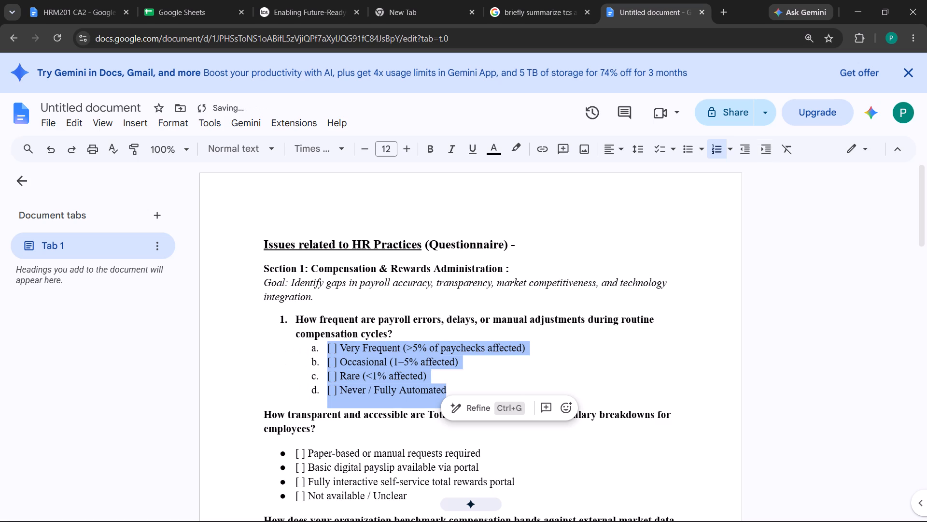
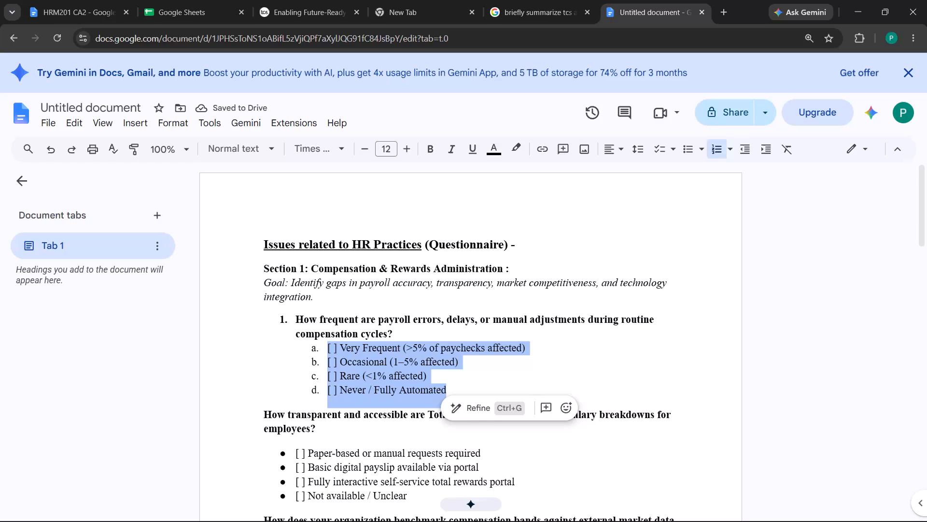
# Remove the "[ ]" prefix from the options "Very Frequent" and "Occasional" under question 1.
pyautogui.click(546, 346)
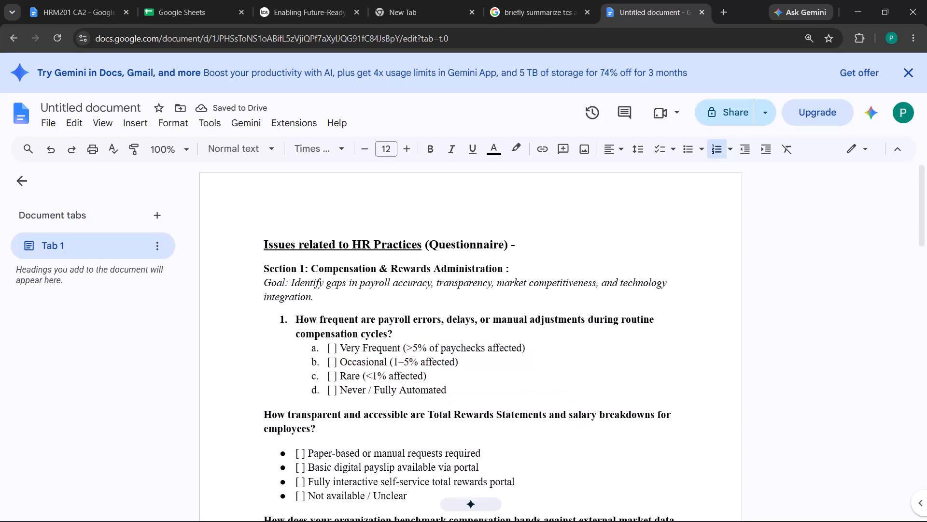
pyautogui.scroll(-1, 513, 362)
pyautogui.click(338, 285)
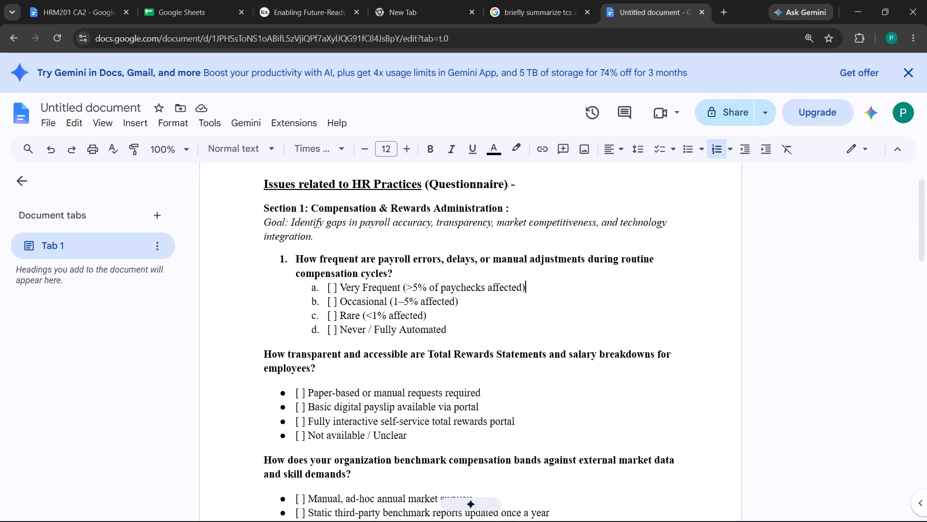
pyautogui.moveTo(338, 285); pyautogui.dragTo(329, 315)
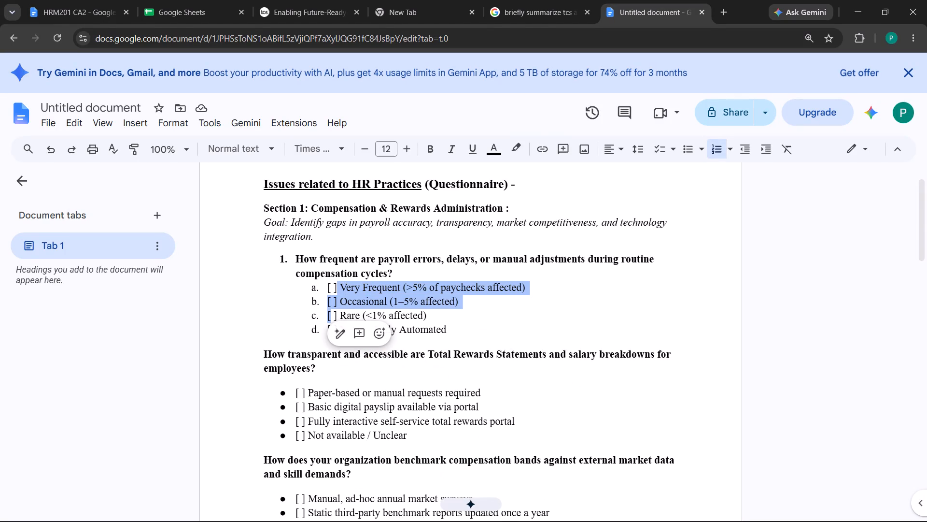
pyautogui.click(328, 290)
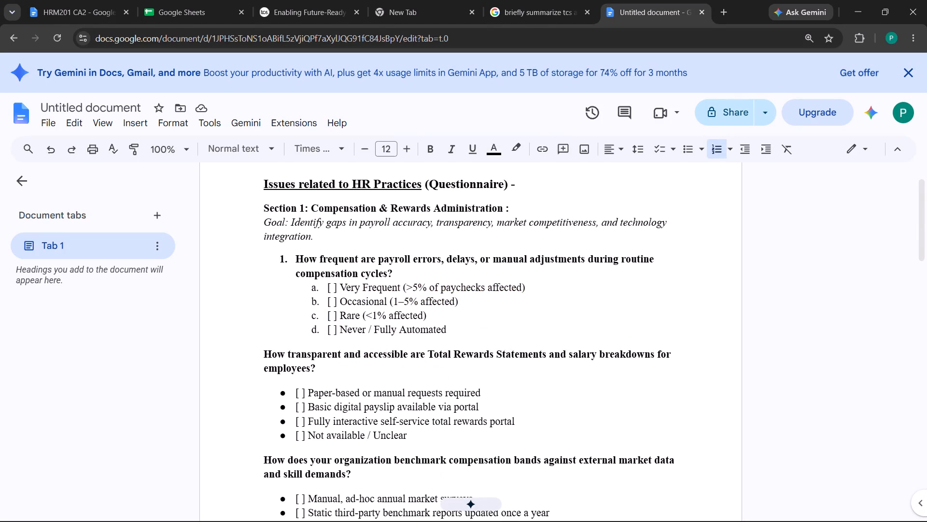
pyautogui.press('Delete')
pyautogui.press('Delete')
pyautogui.press('Delete')
pyautogui.press('Delete')
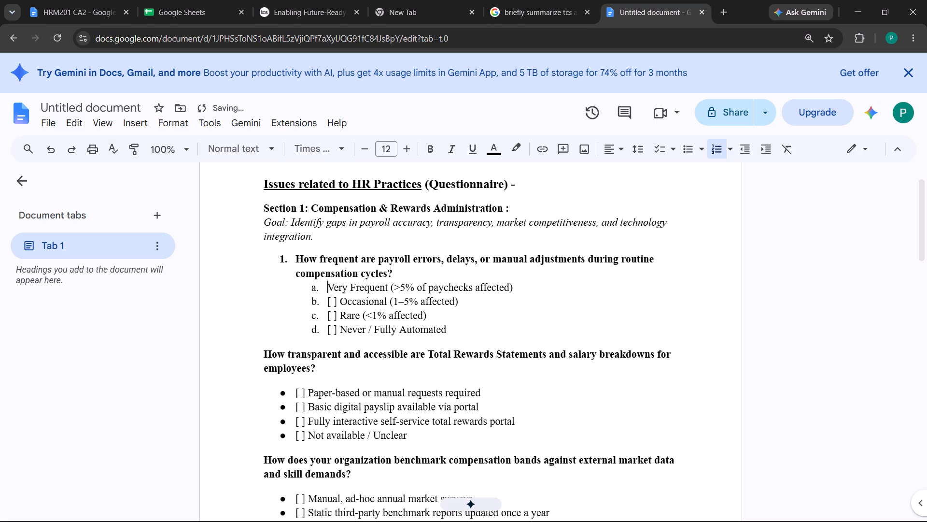
pyautogui.click(330, 304)
pyautogui.click(326, 303)
pyautogui.press('Delete')
pyautogui.press('Delete')
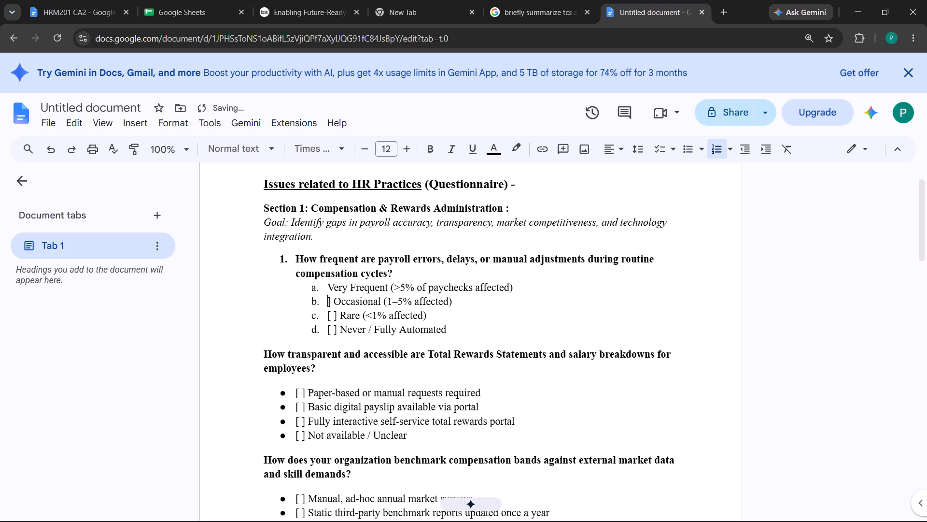
pyautogui.press('Delete')
pyautogui.press('Delete')
# Remove the "[ ]" prefix from the options "Rare" and "Never / Fully Automated" under question 1.
pyautogui.click(326, 311)
pyautogui.press('Delete')
pyautogui.press('Delete')
pyautogui.press('Delete')
pyautogui.press('Delete')
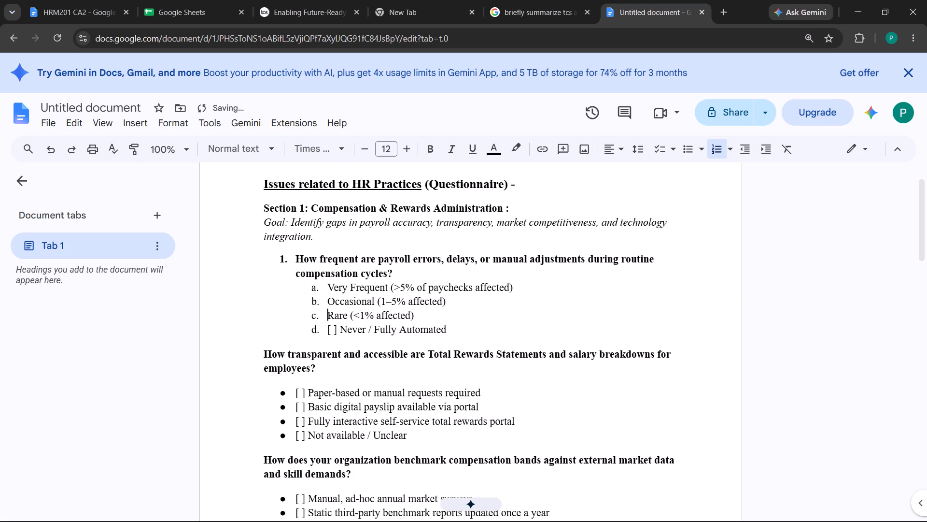
pyautogui.click(326, 325)
pyautogui.press('Delete')
pyautogui.press('Delete')
pyautogui.press('Delete')
pyautogui.press('Delete')
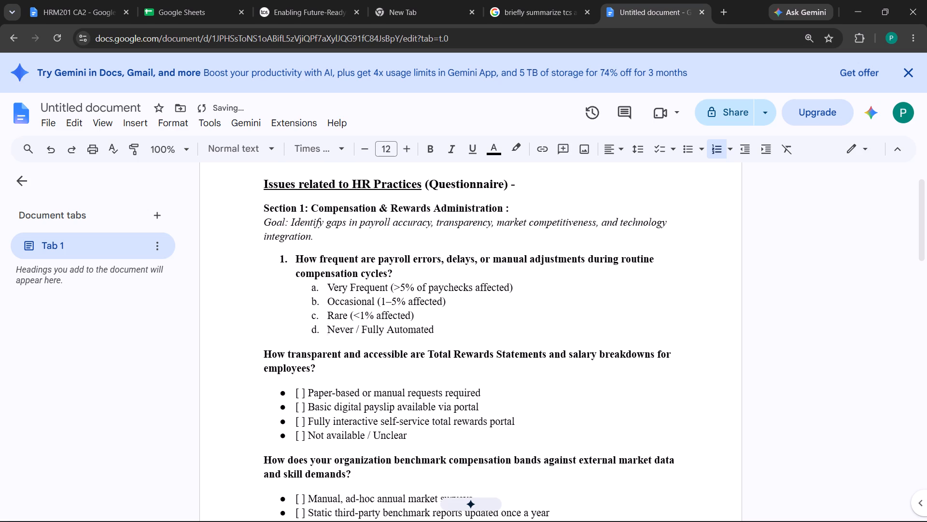
# Remove the "[ ]" prefix from the paper-based requests and basic digital payslip options under the Total Rewards Statements question.
pyautogui.click(294, 391)
pyautogui.press('Delete')
pyautogui.press('Delete')
pyautogui.press('Delete')
pyautogui.press('Delete')
pyautogui.click(295, 405)
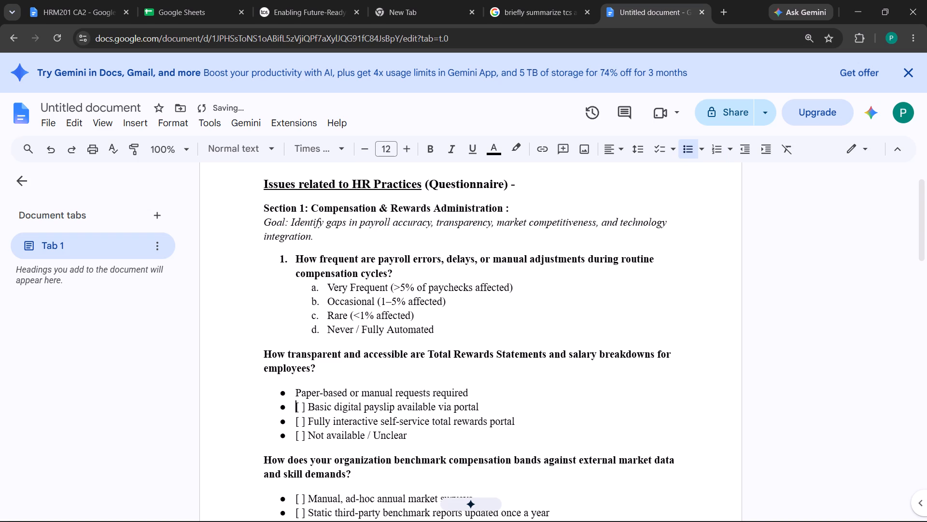
pyautogui.press('Delete')
pyautogui.press('Delete')
pyautogui.press('Delete')
pyautogui.press('Delete')
# Remove the "[ ]" prefix from the self-service portal and "Not available / Unclear" options under the Total Rewards Statements question.
pyautogui.click(295, 420)
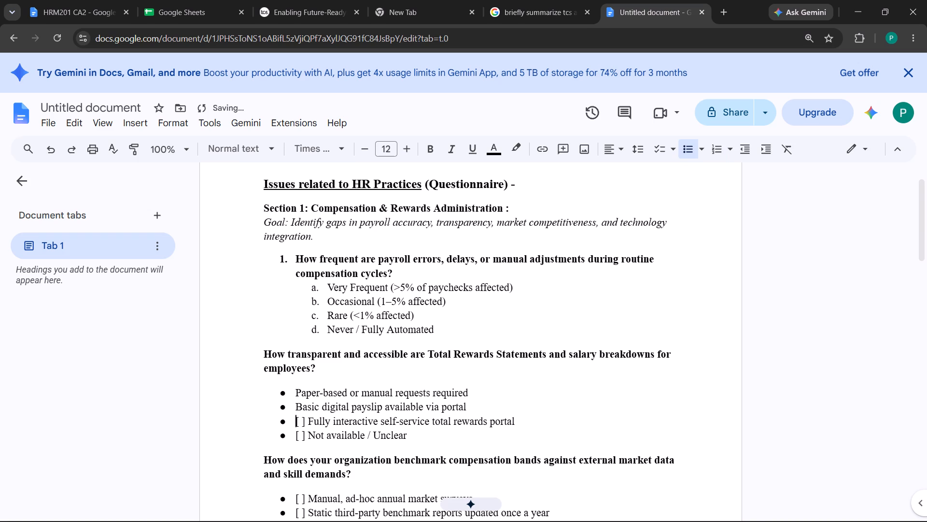
pyautogui.press('Delete')
pyautogui.press('Delete')
pyautogui.press('Delete')
pyautogui.press('Delete')
pyautogui.click(297, 436)
pyautogui.press('Delete')
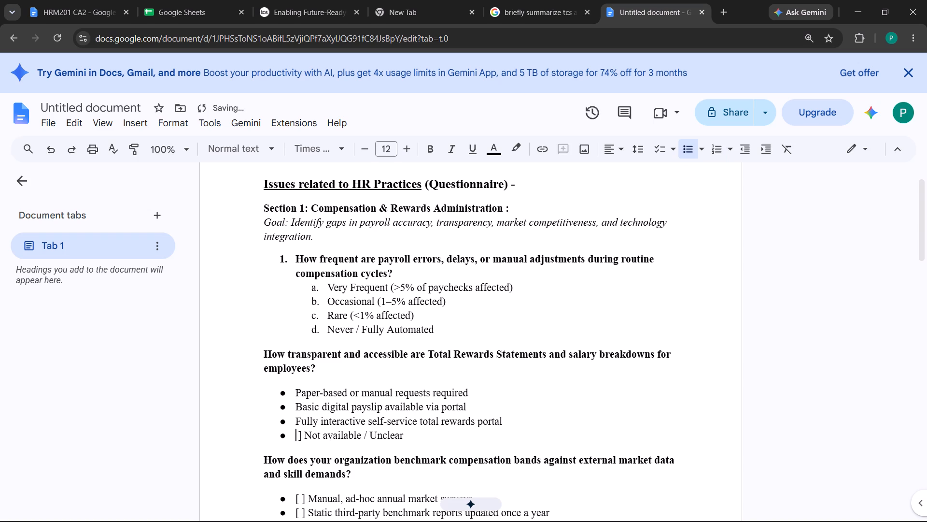
pyautogui.press('Delete')
pyautogui.press('Delete')
pyautogui.press('Delete')
# Remove the "[ ]" prefix from the annual market surveys and third-party reports options under the compensation benchmarking question.
pyautogui.scroll(-2, 296, 435)
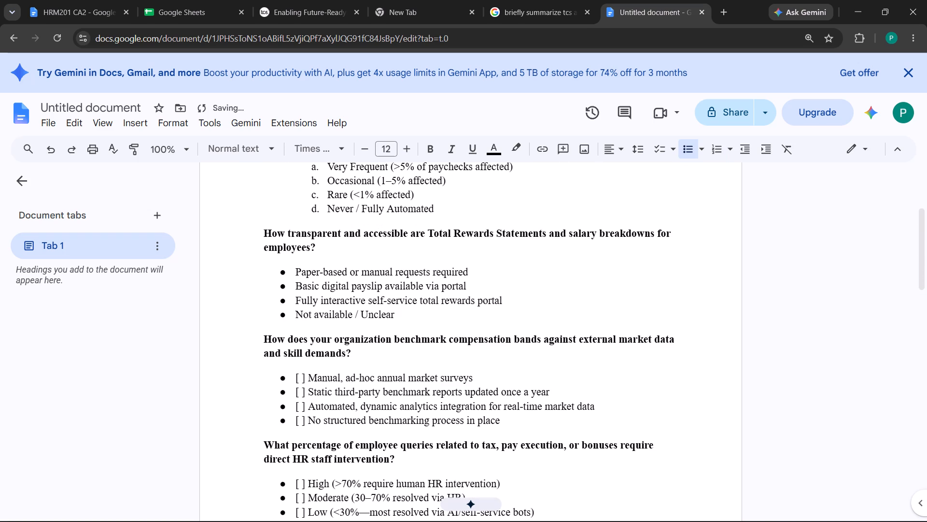
pyautogui.click(293, 380)
pyautogui.press('Delete')
pyautogui.press('Delete')
pyautogui.press('Delete')
pyautogui.press('Delete')
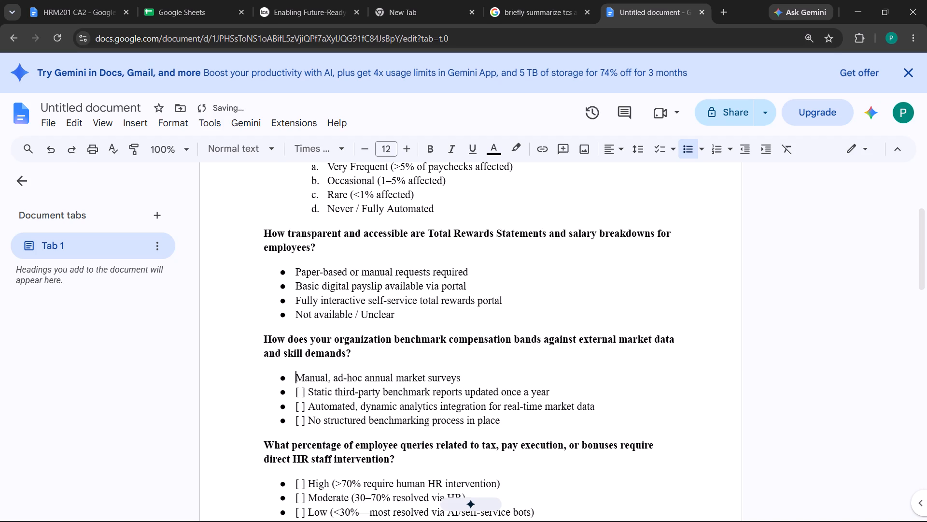
pyautogui.click(295, 390)
pyautogui.press('Delete')
pyautogui.press('Delete')
pyautogui.press('Delete')
pyautogui.press('Delete')
pyautogui.click(295, 390)
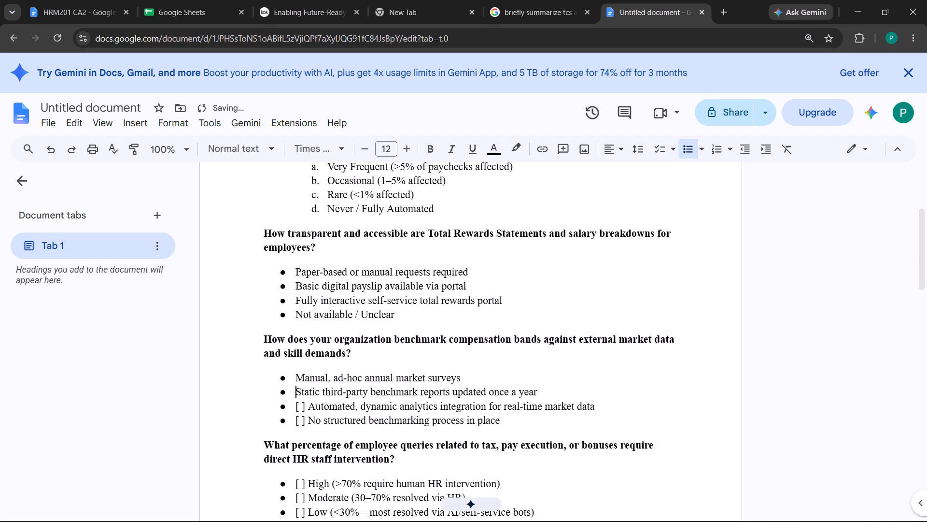
# Remove the "[ ]" prefix from the automated analytics and no structured process options under the compensation benchmarking question.
pyautogui.click(296, 405)
pyautogui.press('Delete')
pyautogui.press('Delete')
pyautogui.press('Delete')
pyautogui.press('Delete')
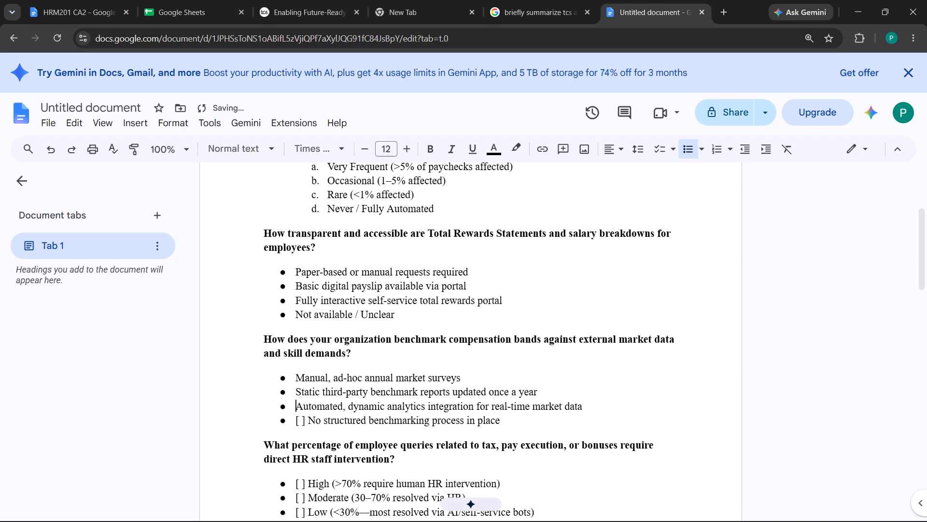
pyautogui.click(298, 416)
pyautogui.press('Delete')
pyautogui.press('Delete')
pyautogui.press('Delete')
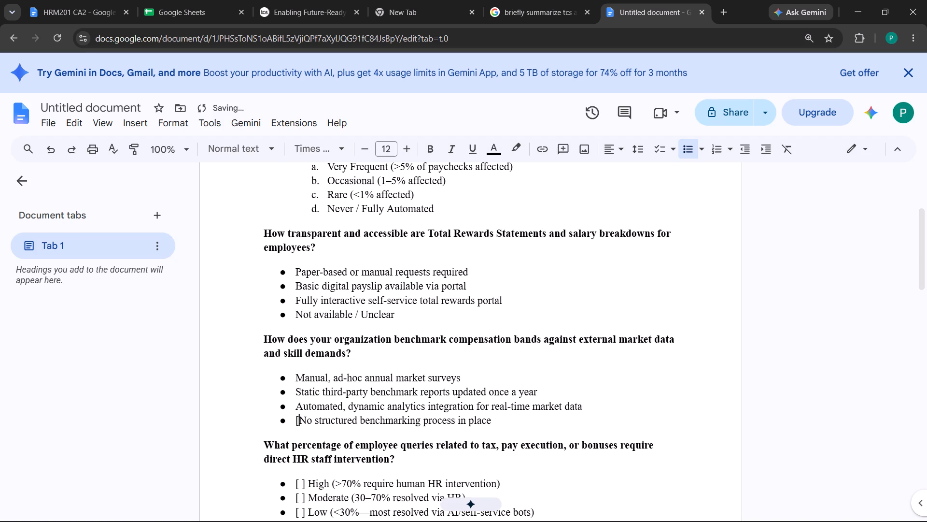
pyautogui.press('BackSpace')
# Remove the "[ ]" prefix from the "High" and "Moderate" options under the employee queries percentage question.
pyautogui.scroll(-1, 298, 418)
pyautogui.click(296, 420)
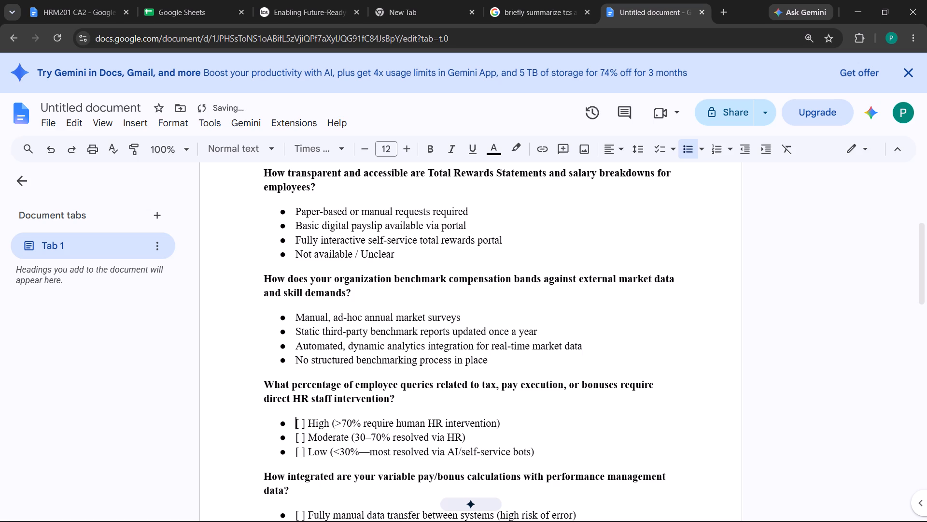
pyautogui.press('Delete')
pyautogui.press('Delete')
pyautogui.press('Delete')
pyautogui.press('Delete')
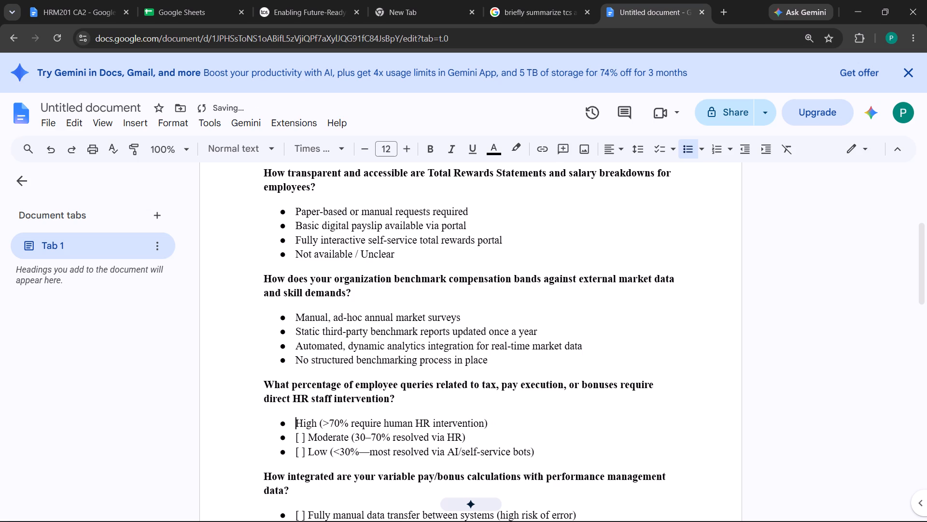
pyautogui.click(296, 438)
pyautogui.press('Delete')
pyautogui.press('Delete')
pyautogui.press('Delete')
pyautogui.press('Delete')
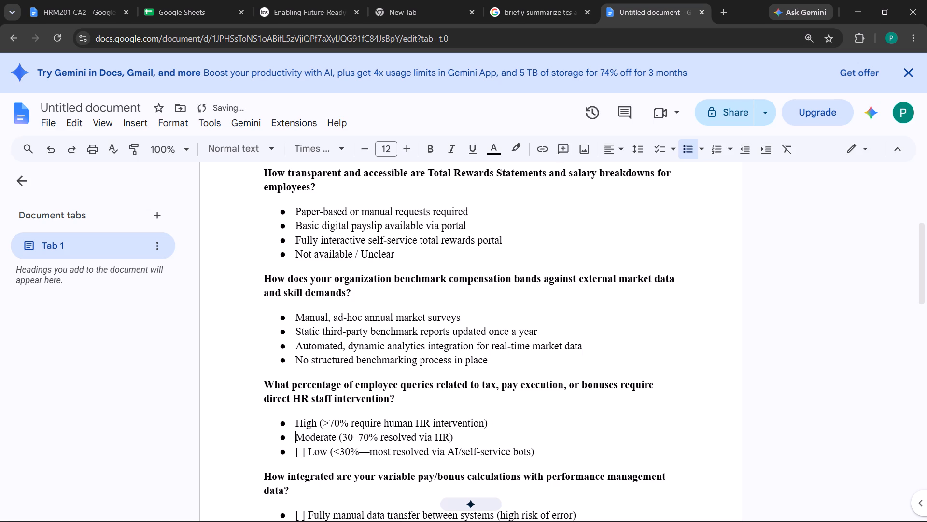
# Remove the "[ ]" prefix from the "Low" option under the employee queries question, keeping "Moderate" intact.
pyautogui.click(296, 445)
pyautogui.press('Delete')
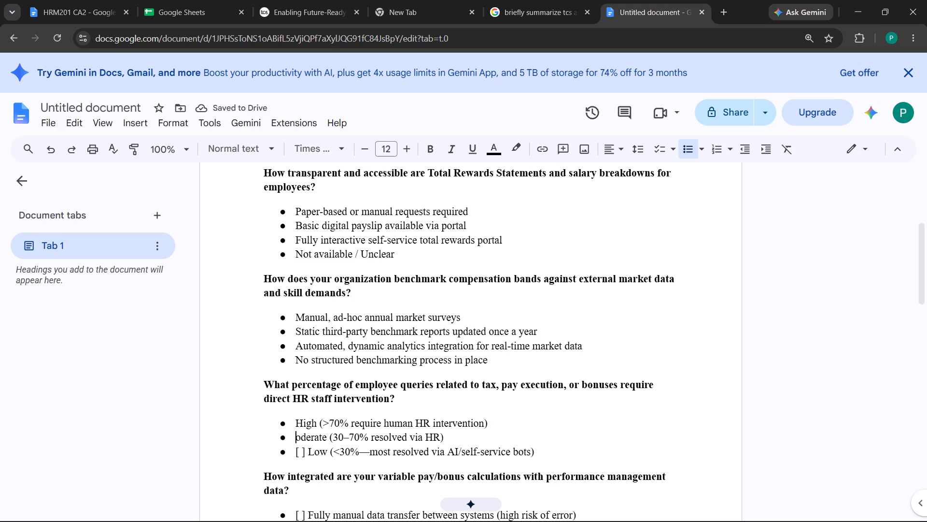
pyautogui.click(297, 458)
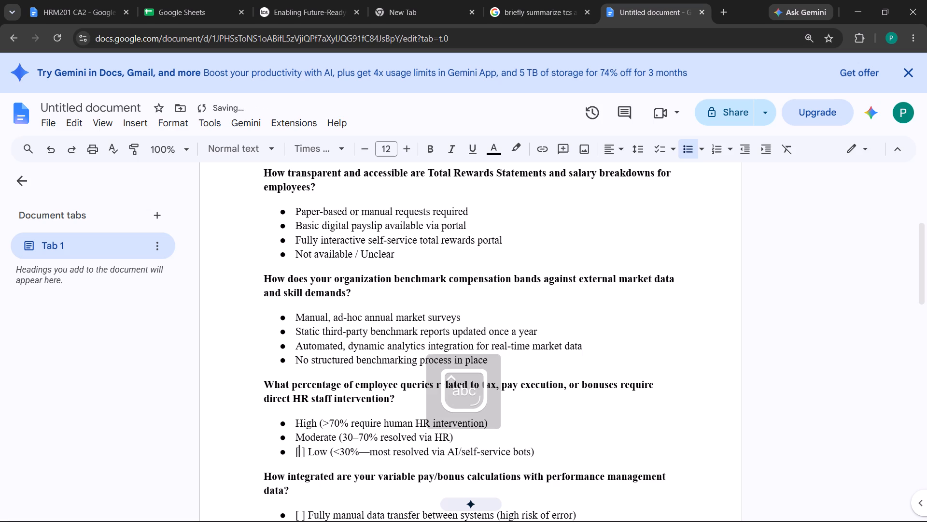
pyautogui.press('BackSpace')
pyautogui.press('Delete')
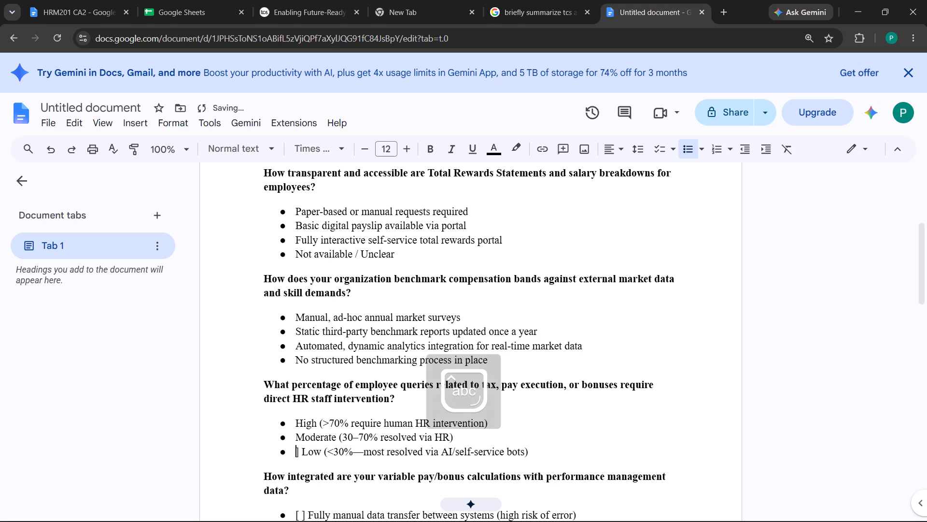
pyautogui.press('Delete')
pyautogui.press('Delete')
# Remove the "[ ]" prefix from all three options under the variable pay/bonus integration question.
pyautogui.scroll(-2, 306, 448)
pyautogui.click(291, 394)
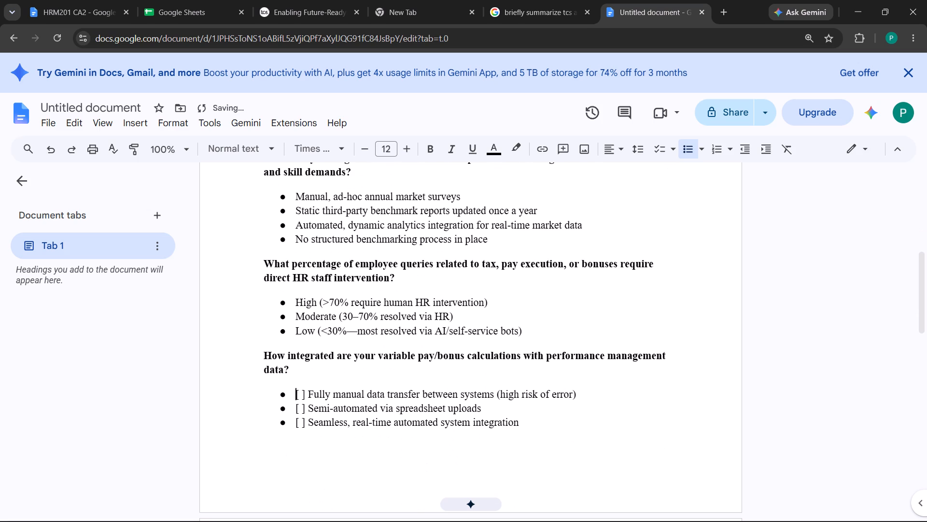
pyautogui.press('Delete')
pyautogui.press('Delete')
pyautogui.press('Delete')
pyautogui.press('Delete')
pyautogui.click(296, 408)
pyautogui.press('Delete')
pyautogui.press('Delete')
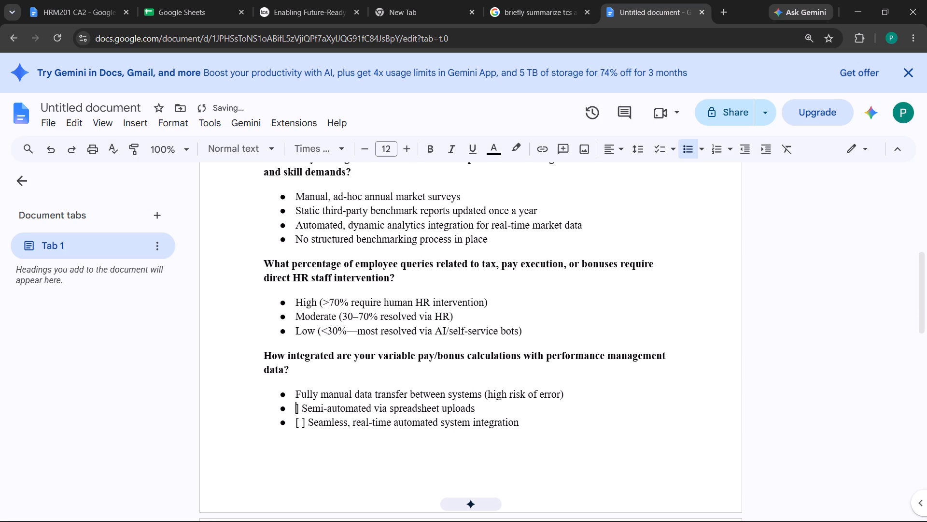
pyautogui.press('Delete')
pyautogui.press('Delete')
pyautogui.click(295, 418)
pyautogui.press('Delete')
pyautogui.press('Delete')
pyautogui.press('Delete')
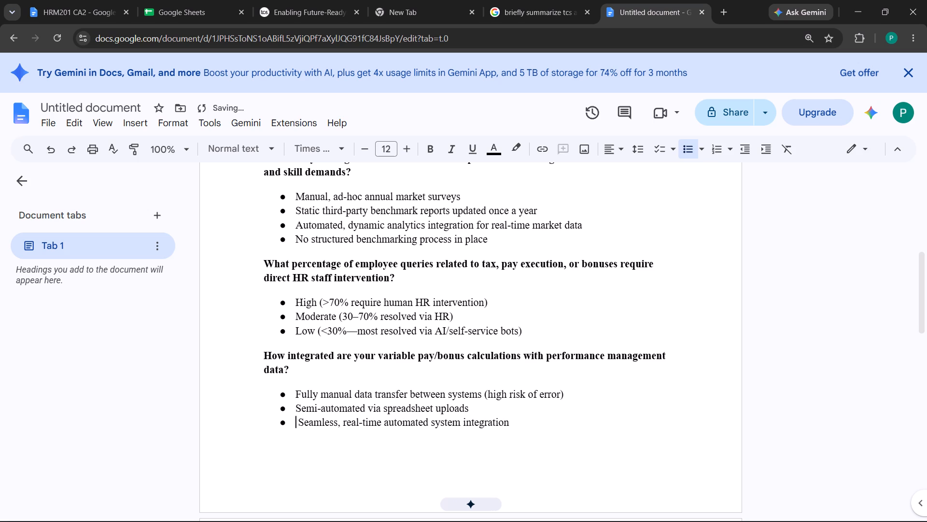
pyautogui.press('Delete')
# Number the Total Rewards Statements transparency question as item 2 of the questionnaire list.
pyautogui.scroll(-2, 295, 419)
pyautogui.scroll(3, 295, 420)
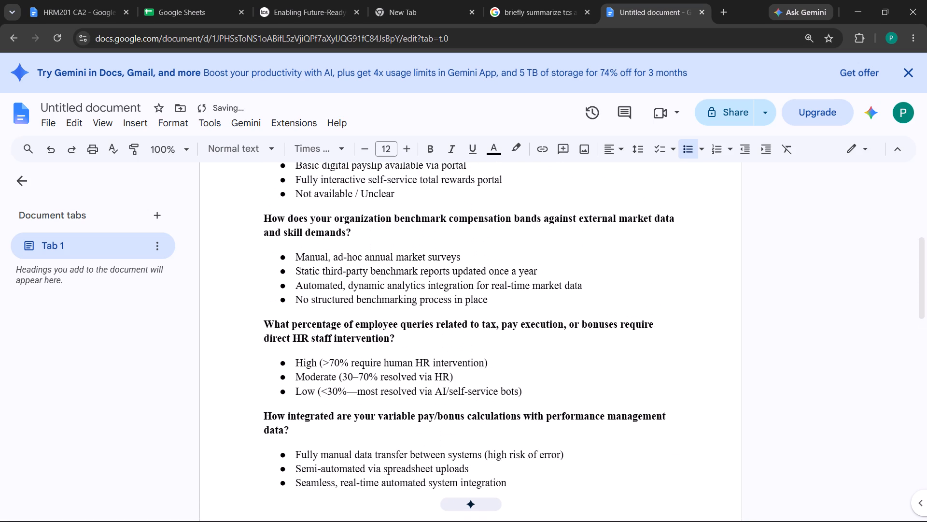
pyautogui.scroll(2, 294, 380)
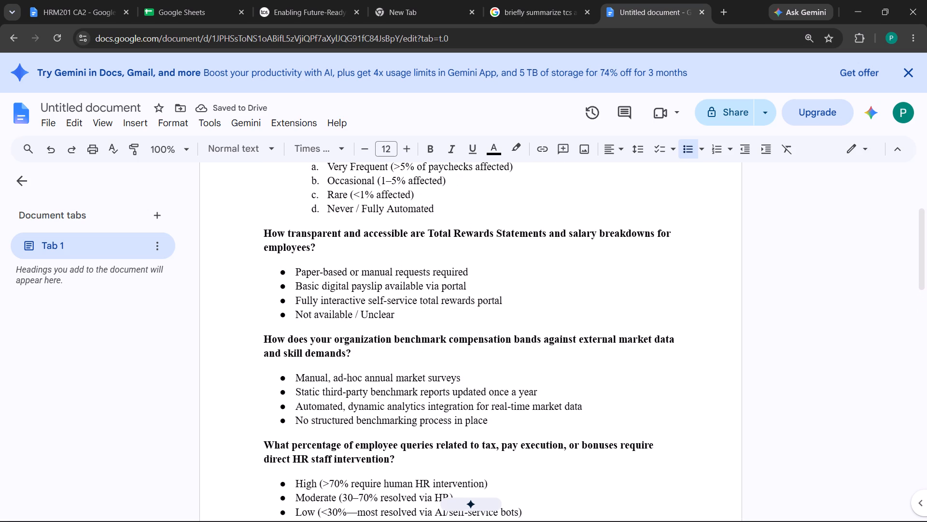
pyautogui.click(292, 277)
pyautogui.scroll(2, 288, 265)
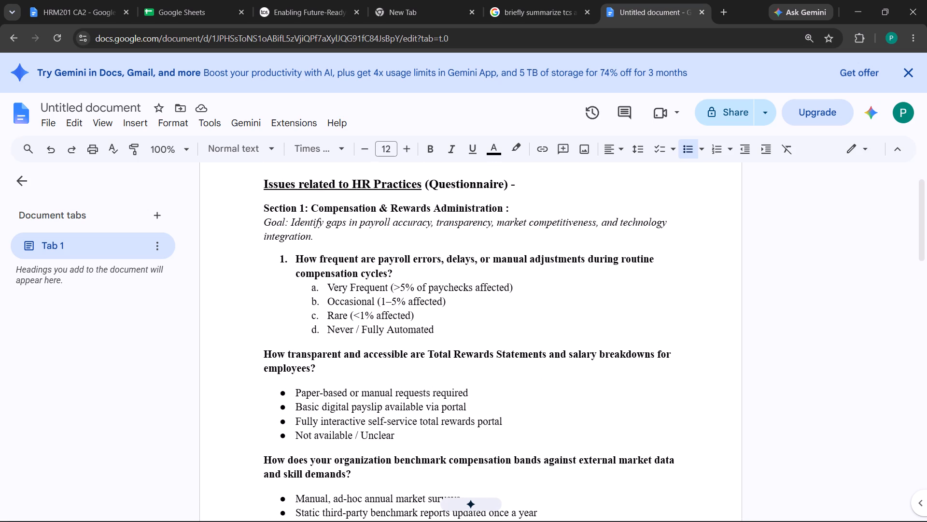
pyautogui.click(255, 361)
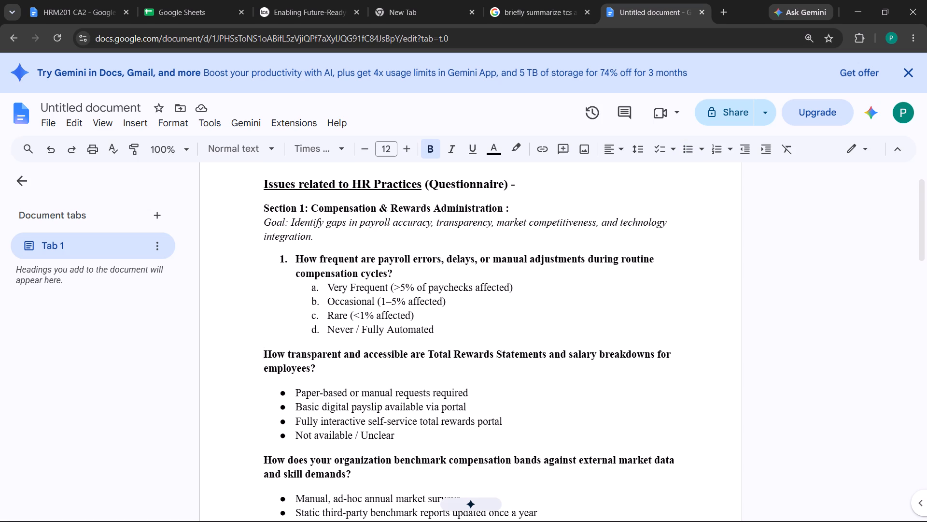
pyautogui.write('2.')
pyautogui.press('space')
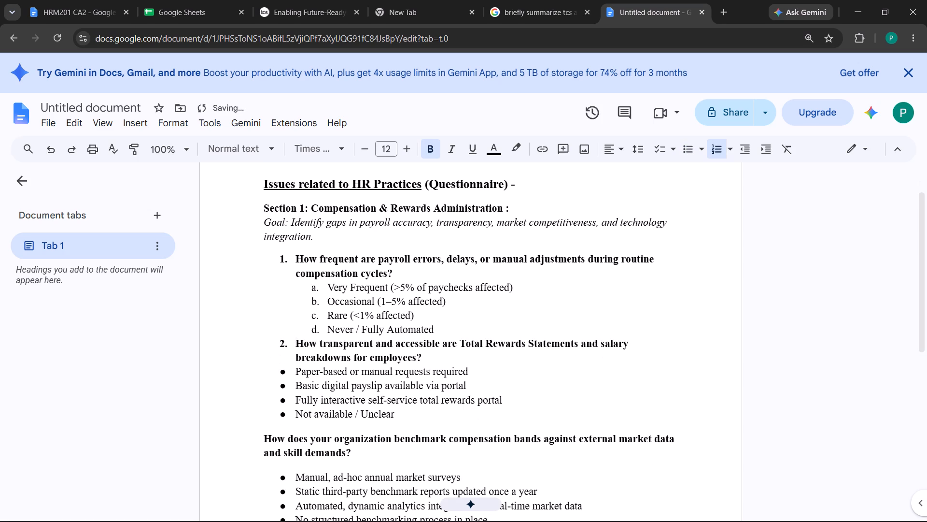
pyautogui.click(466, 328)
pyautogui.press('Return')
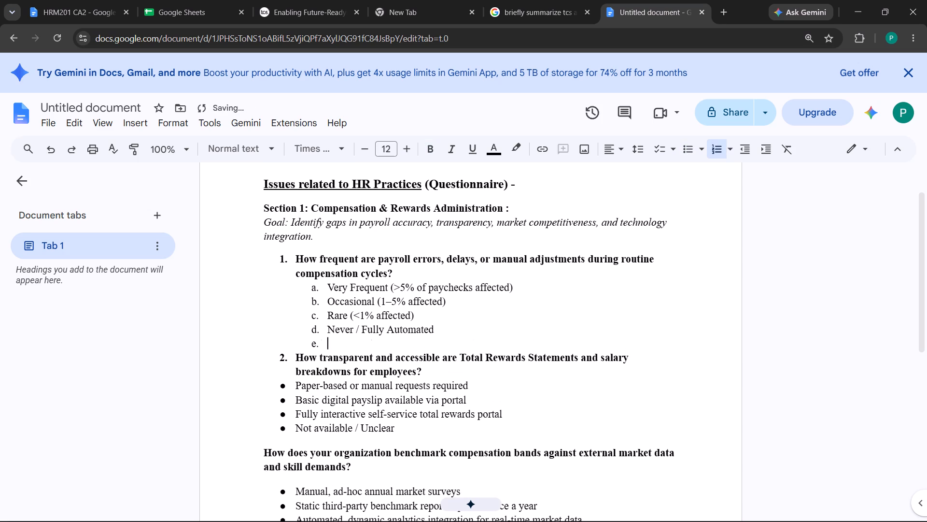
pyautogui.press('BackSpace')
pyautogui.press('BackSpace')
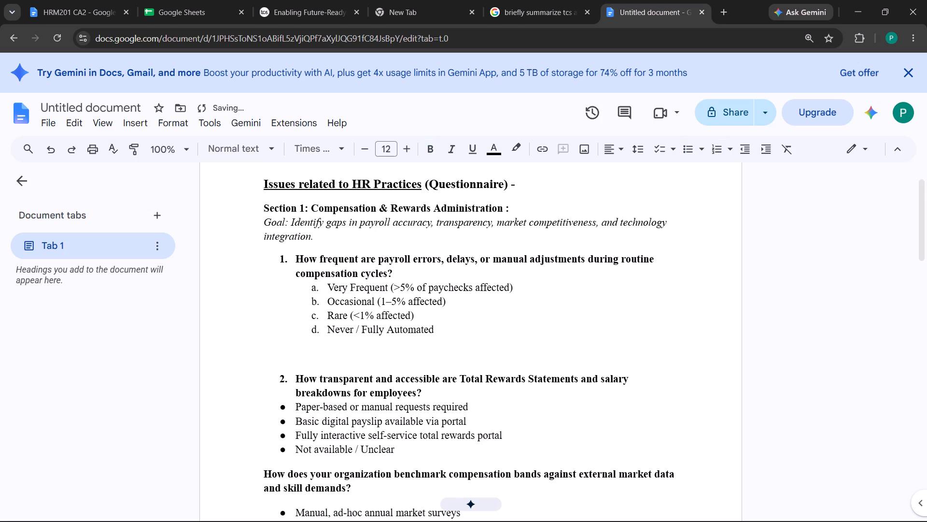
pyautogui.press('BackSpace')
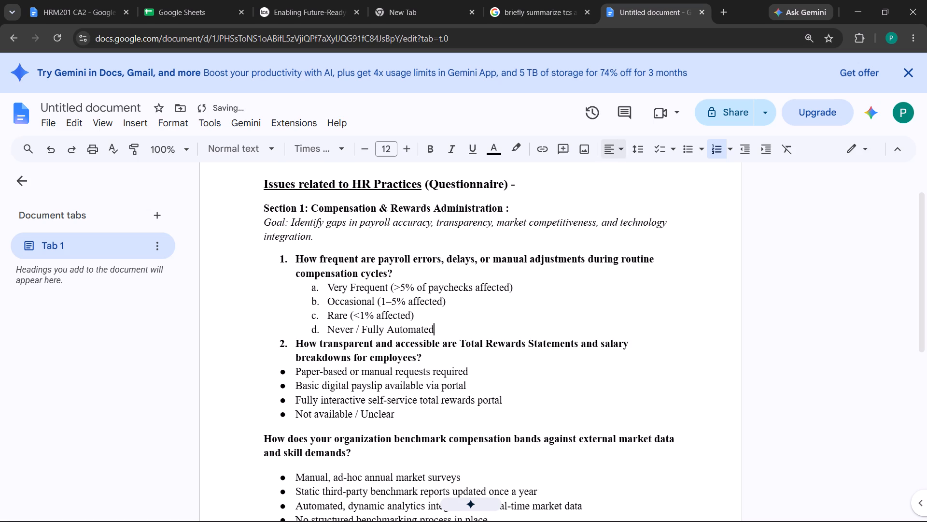
# Add space after the list item "Never / Fully Automated" to separate questions 1 and 2.
pyautogui.click(628, 150)
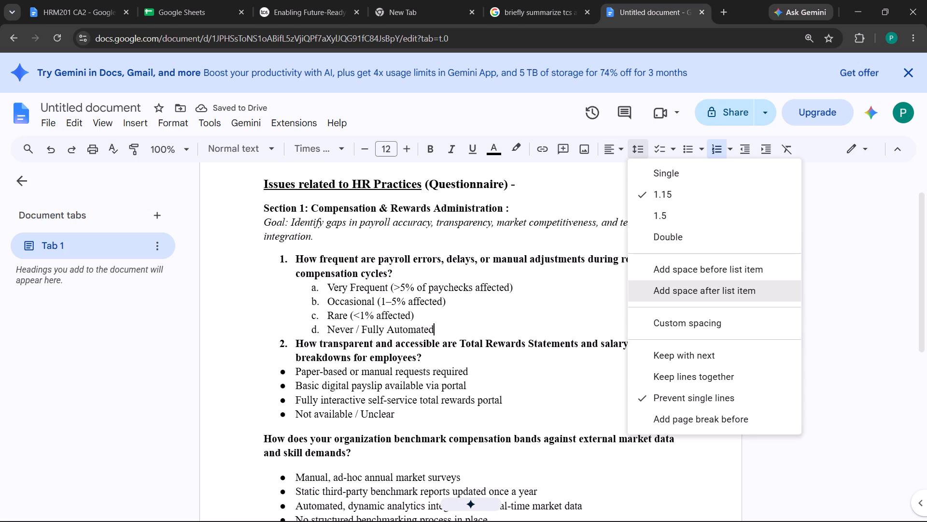
pyautogui.click(662, 289)
# Convert the four bulleted options under question 2 into a numbered list using the "1. a. i." style.
pyautogui.click(284, 375)
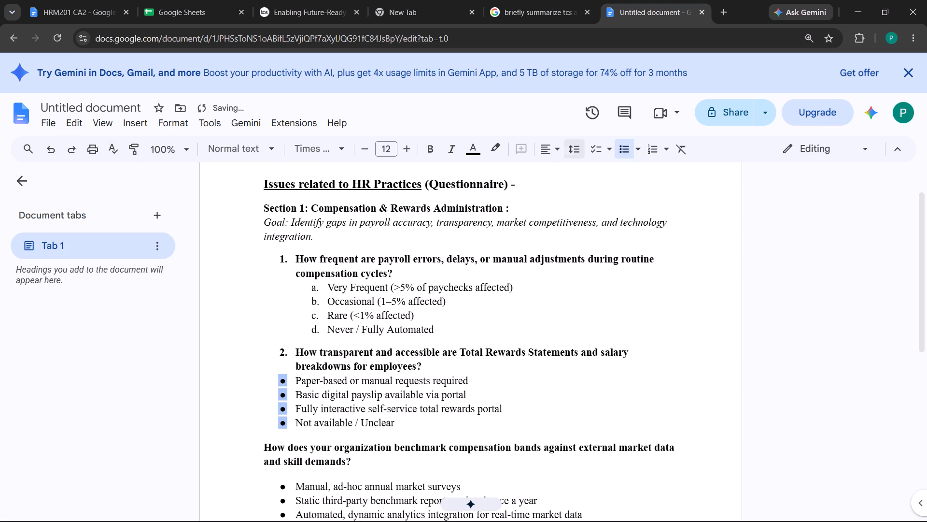
pyautogui.click(661, 151)
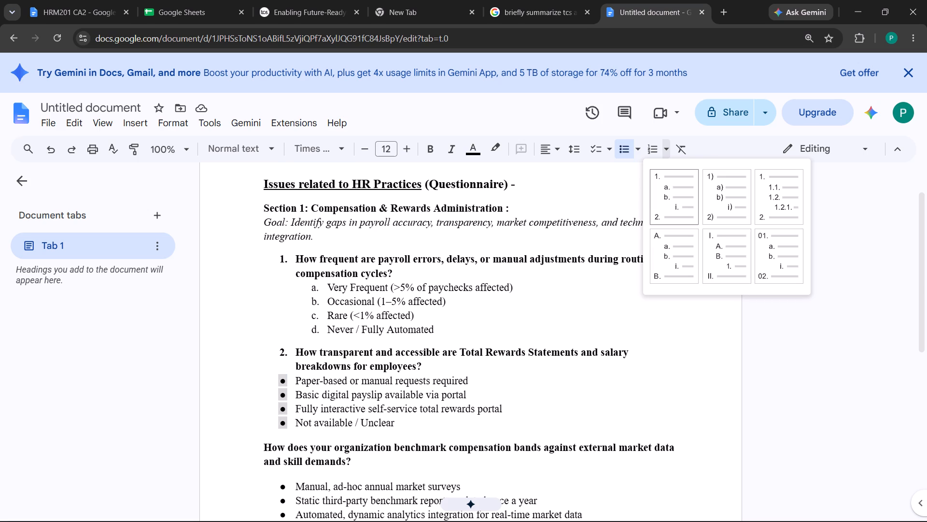
pyautogui.click(677, 198)
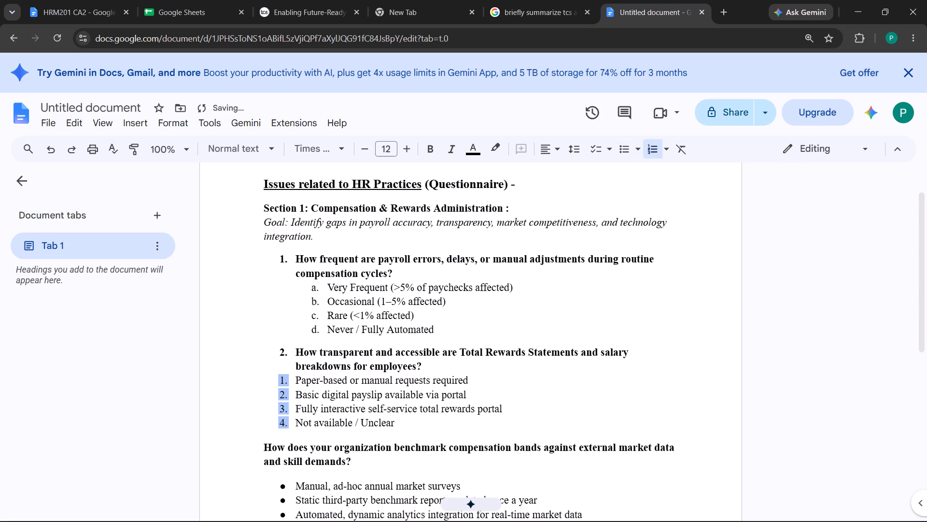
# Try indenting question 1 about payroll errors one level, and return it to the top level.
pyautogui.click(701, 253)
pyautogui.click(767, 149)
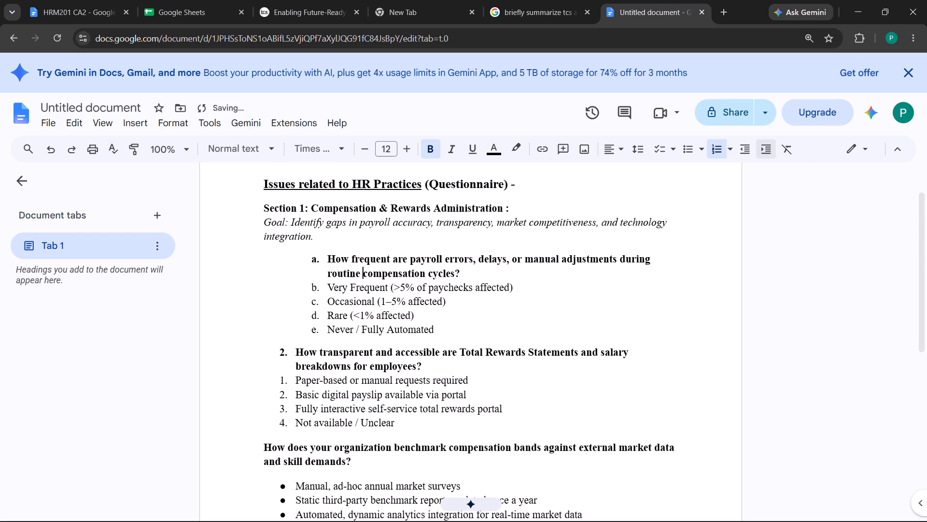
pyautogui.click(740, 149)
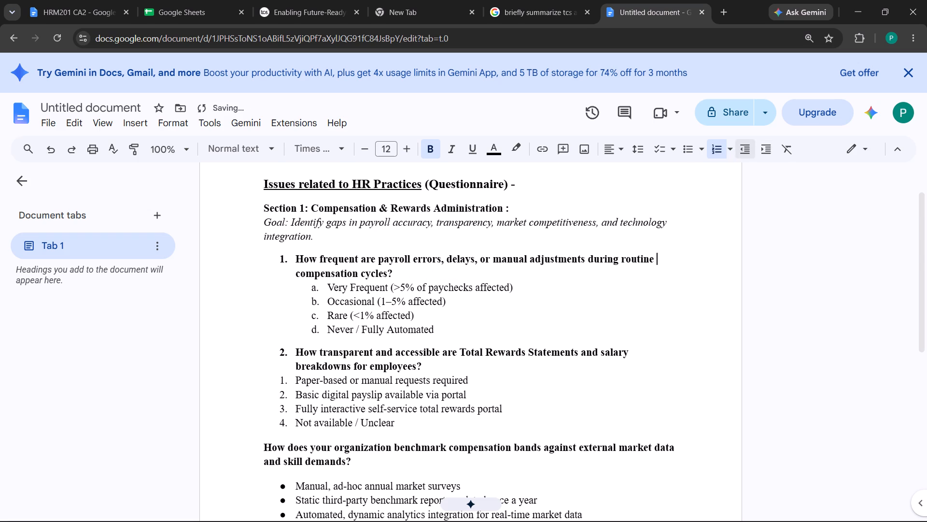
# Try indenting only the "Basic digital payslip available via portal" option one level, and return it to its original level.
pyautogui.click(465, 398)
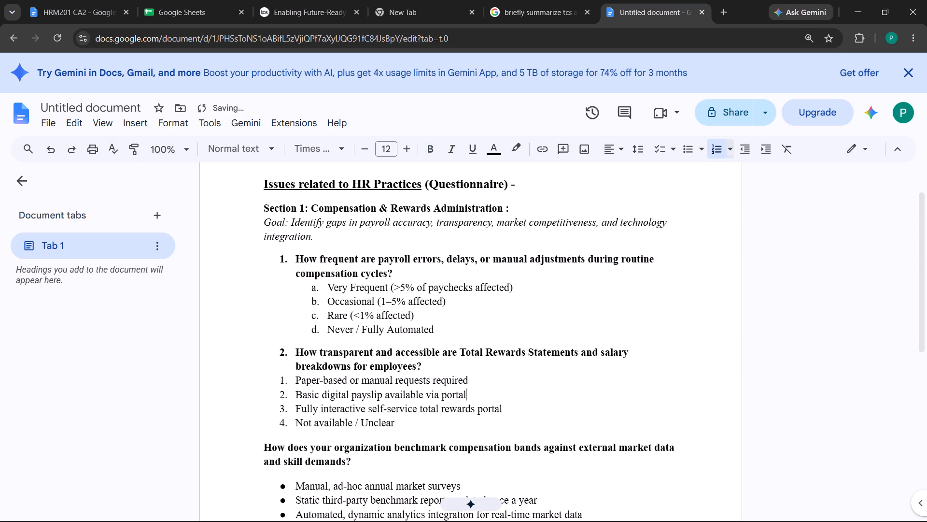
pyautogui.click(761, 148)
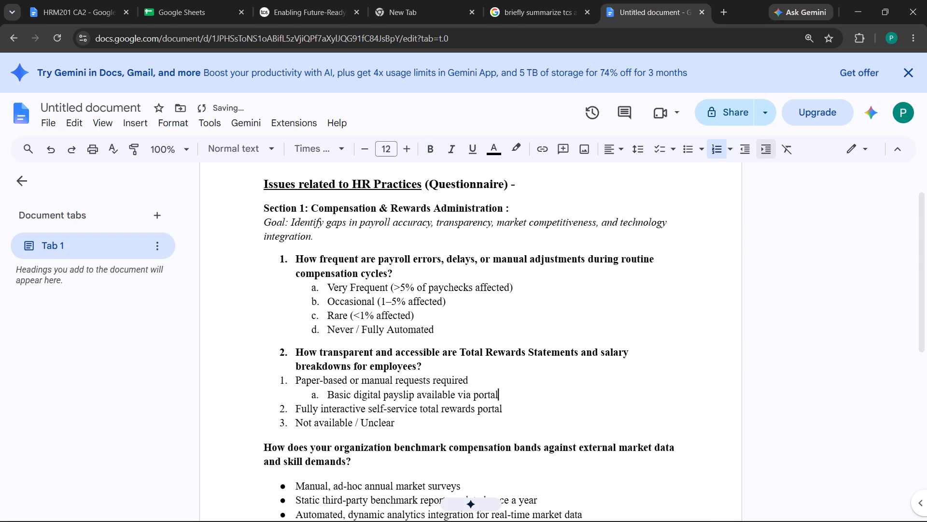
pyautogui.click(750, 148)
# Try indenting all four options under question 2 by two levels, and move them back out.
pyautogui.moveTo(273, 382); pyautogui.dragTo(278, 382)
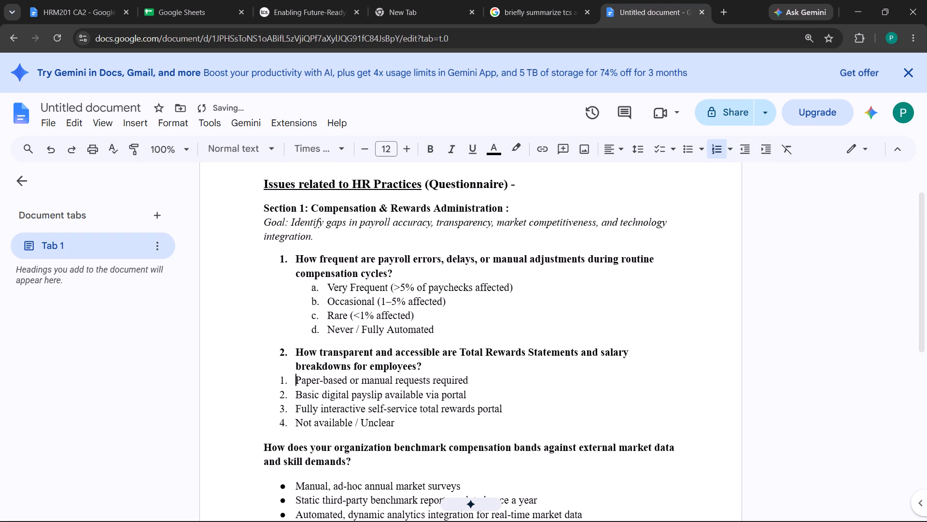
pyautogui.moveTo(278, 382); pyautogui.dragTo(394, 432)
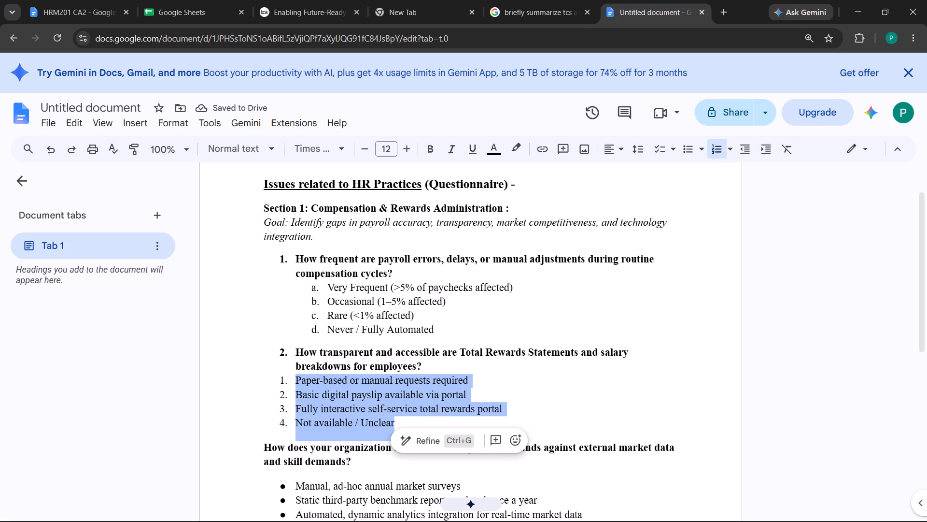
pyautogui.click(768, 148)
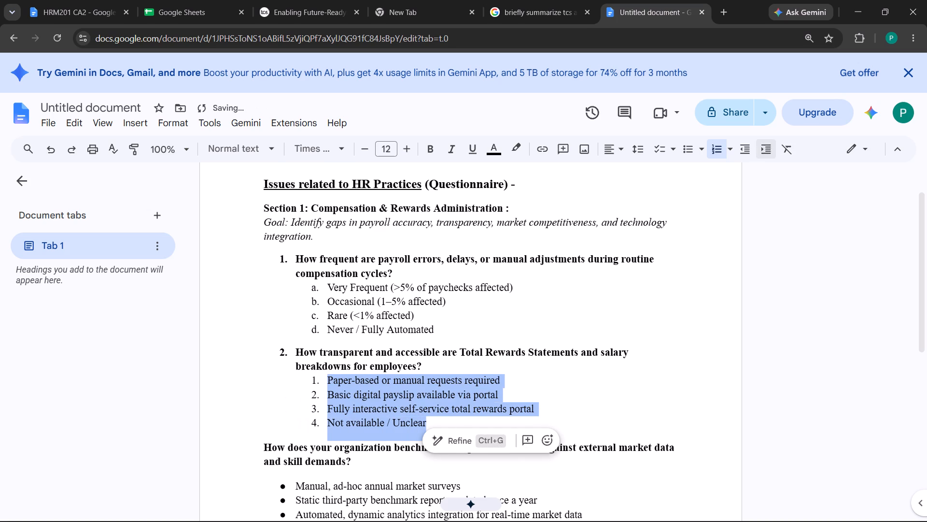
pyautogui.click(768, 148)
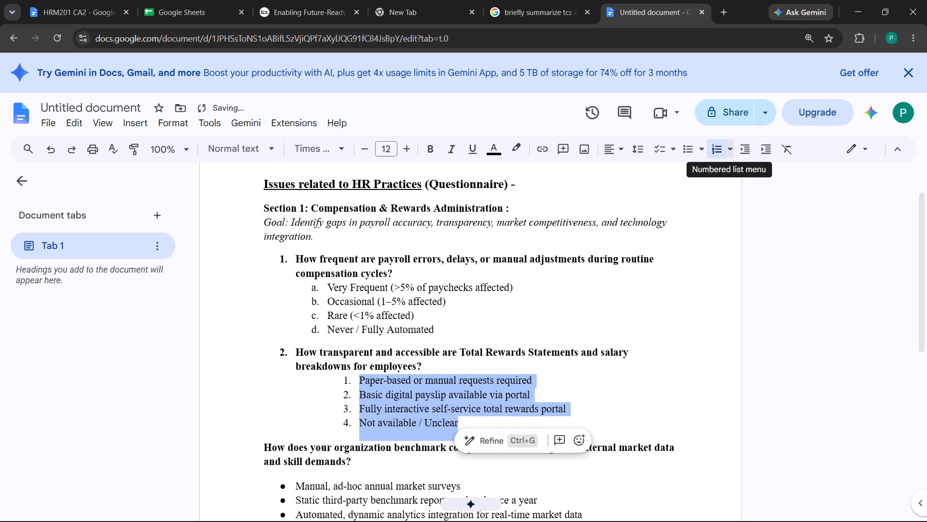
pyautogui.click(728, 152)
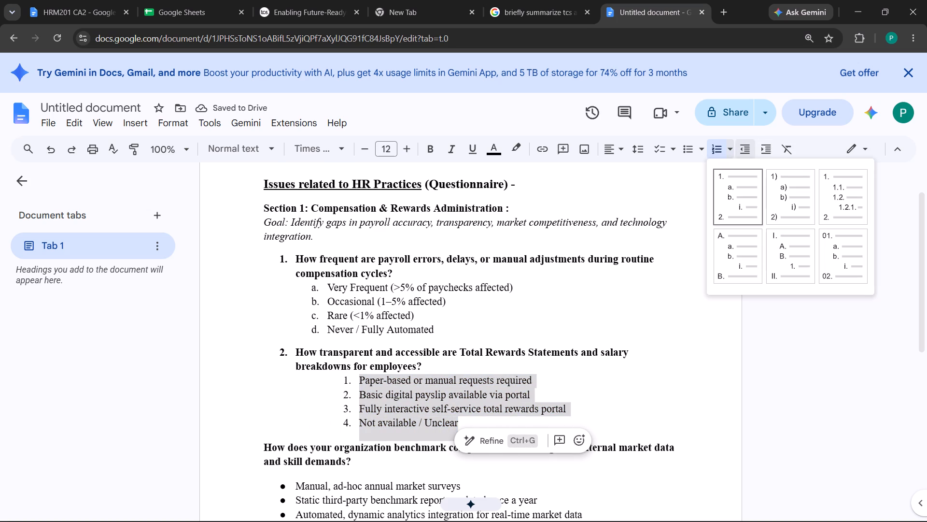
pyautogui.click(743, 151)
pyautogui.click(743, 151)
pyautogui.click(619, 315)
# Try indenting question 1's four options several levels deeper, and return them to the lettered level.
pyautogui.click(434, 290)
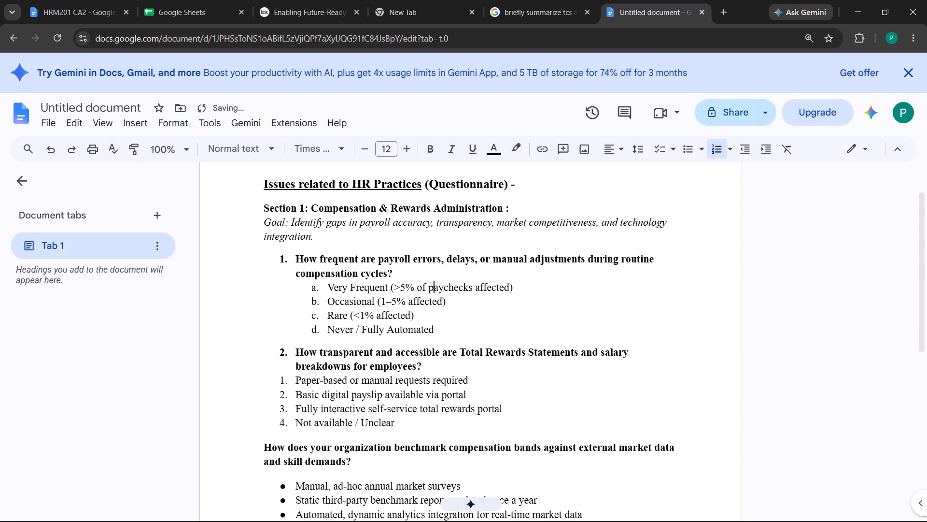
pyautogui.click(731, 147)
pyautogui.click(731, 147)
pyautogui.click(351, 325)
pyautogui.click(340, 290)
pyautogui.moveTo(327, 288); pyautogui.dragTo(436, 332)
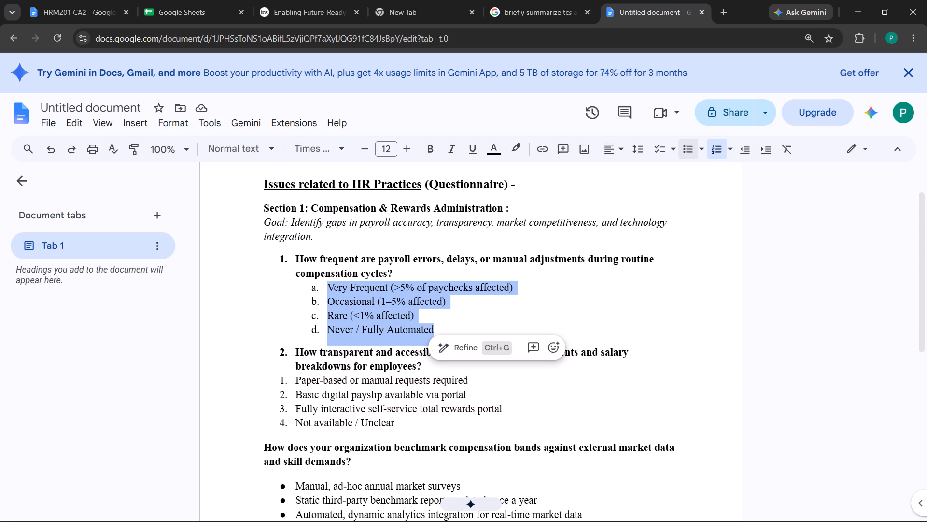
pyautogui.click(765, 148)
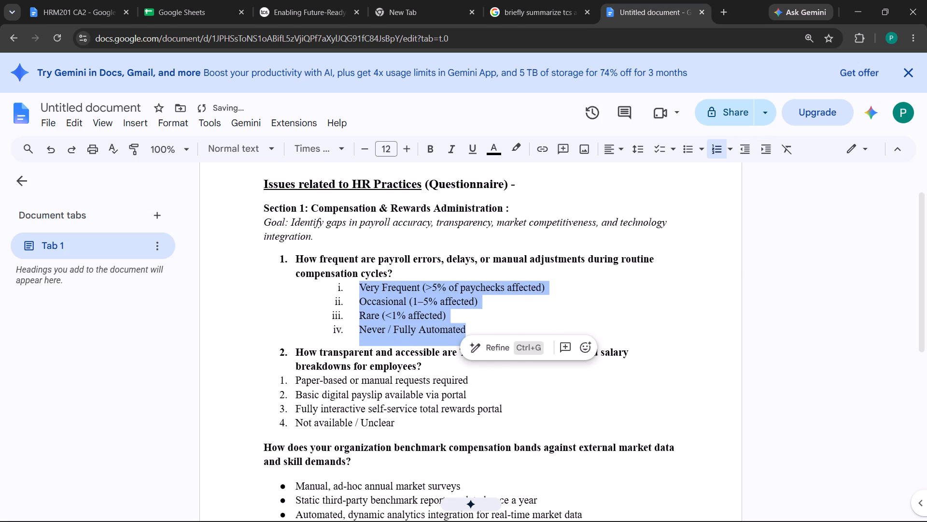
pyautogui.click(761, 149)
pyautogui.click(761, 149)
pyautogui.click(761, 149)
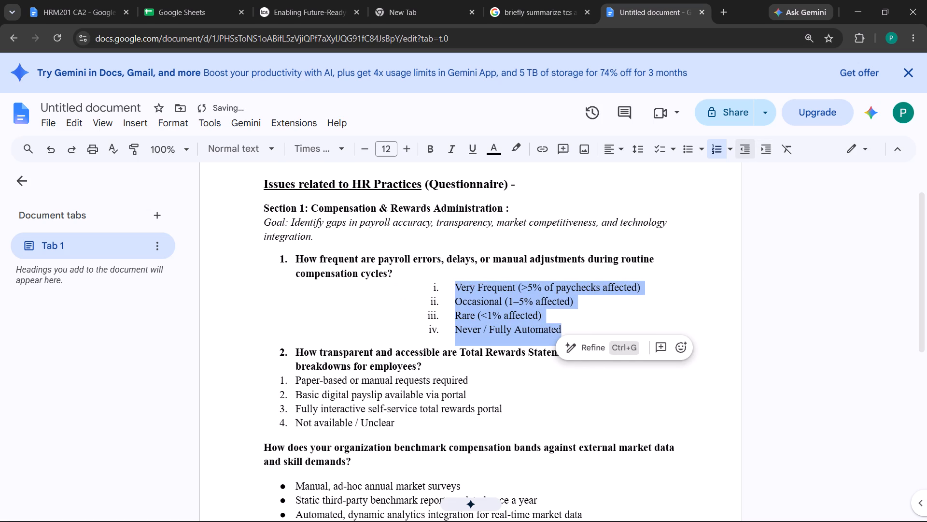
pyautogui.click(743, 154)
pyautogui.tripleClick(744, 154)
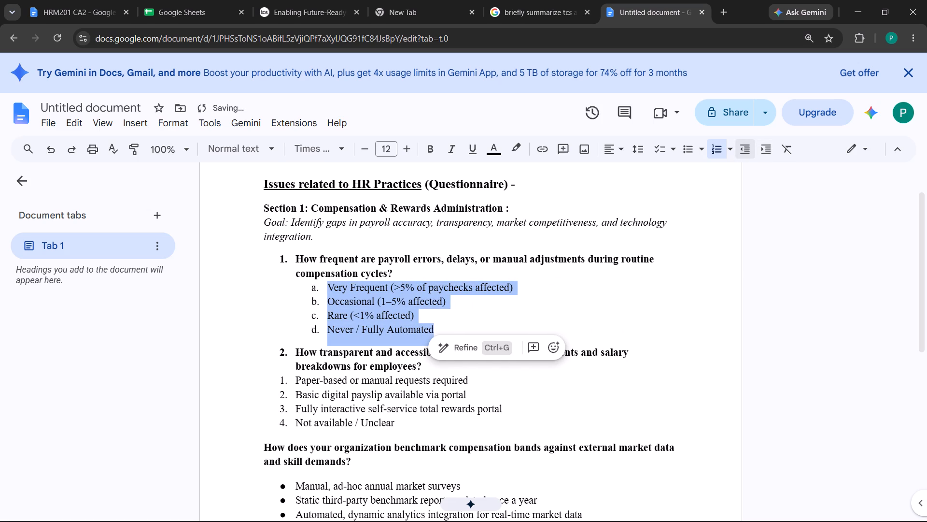
# Remove and reapply the numbered list on question 1's four options, and indent them one level as items a to d.
pyautogui.click(717, 150)
pyautogui.click(717, 150)
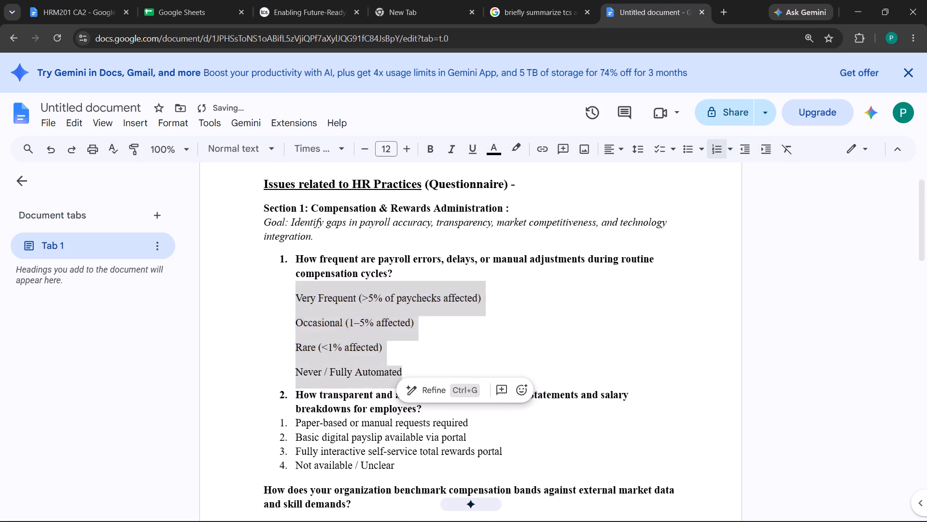
pyautogui.click(761, 150)
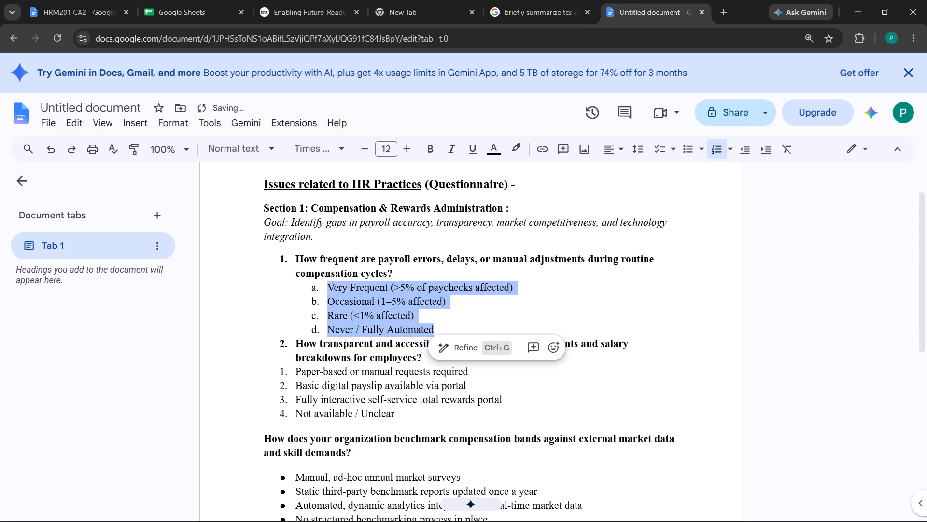
# Indent the four options under question 2 by one level.
pyautogui.moveTo(273, 373); pyautogui.dragTo(281, 375)
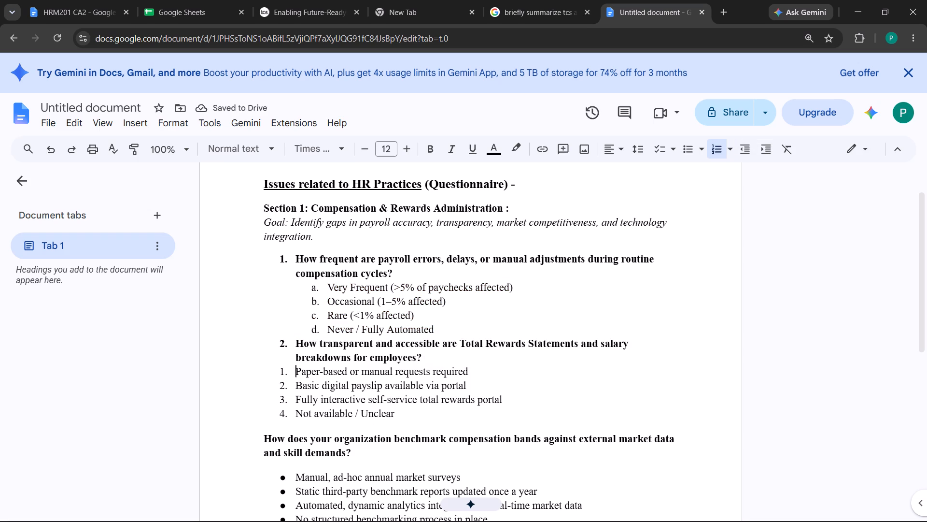
pyautogui.moveTo(281, 375); pyautogui.dragTo(396, 416)
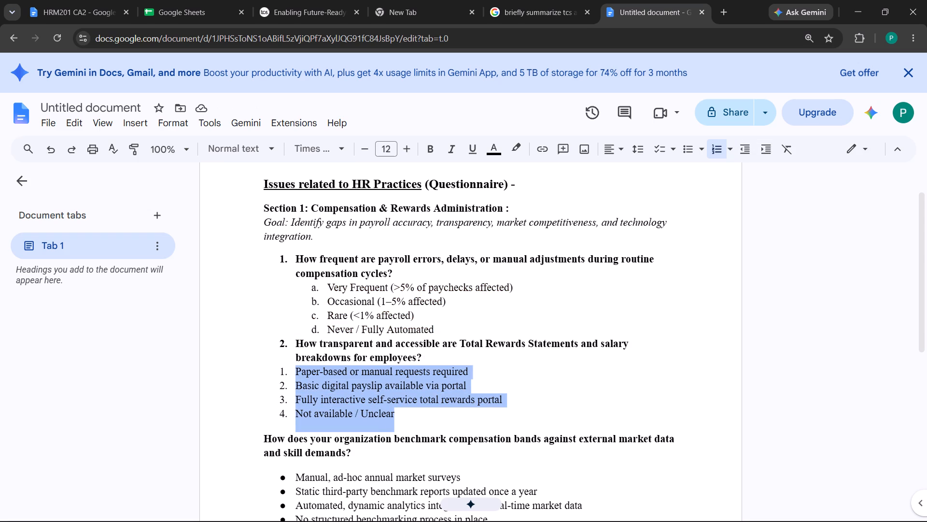
pyautogui.click(761, 152)
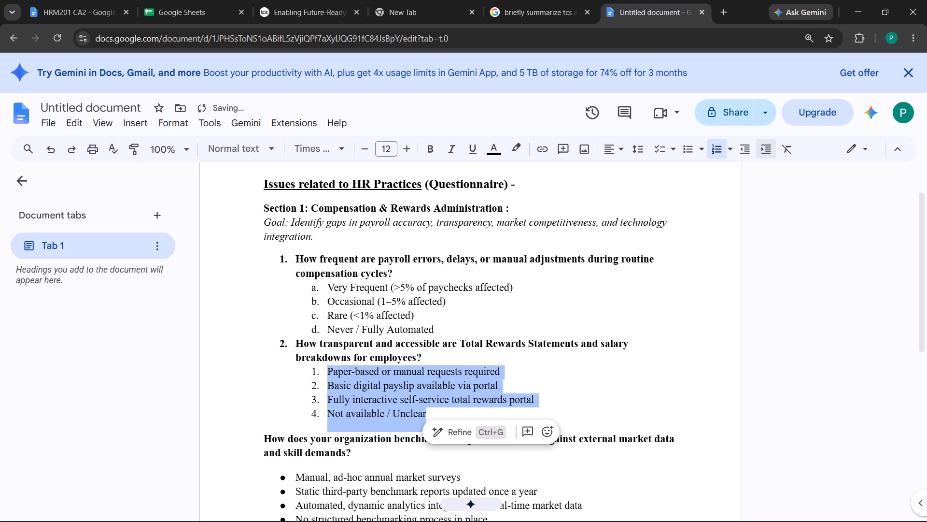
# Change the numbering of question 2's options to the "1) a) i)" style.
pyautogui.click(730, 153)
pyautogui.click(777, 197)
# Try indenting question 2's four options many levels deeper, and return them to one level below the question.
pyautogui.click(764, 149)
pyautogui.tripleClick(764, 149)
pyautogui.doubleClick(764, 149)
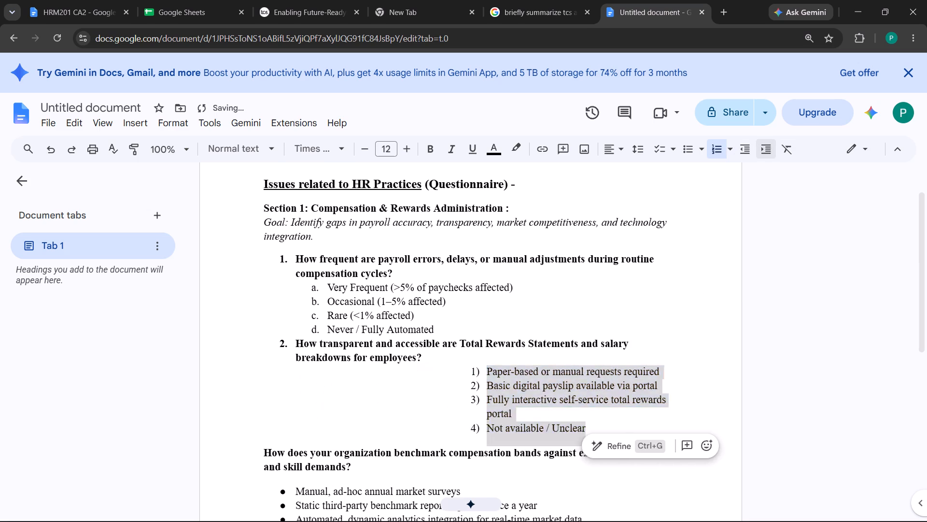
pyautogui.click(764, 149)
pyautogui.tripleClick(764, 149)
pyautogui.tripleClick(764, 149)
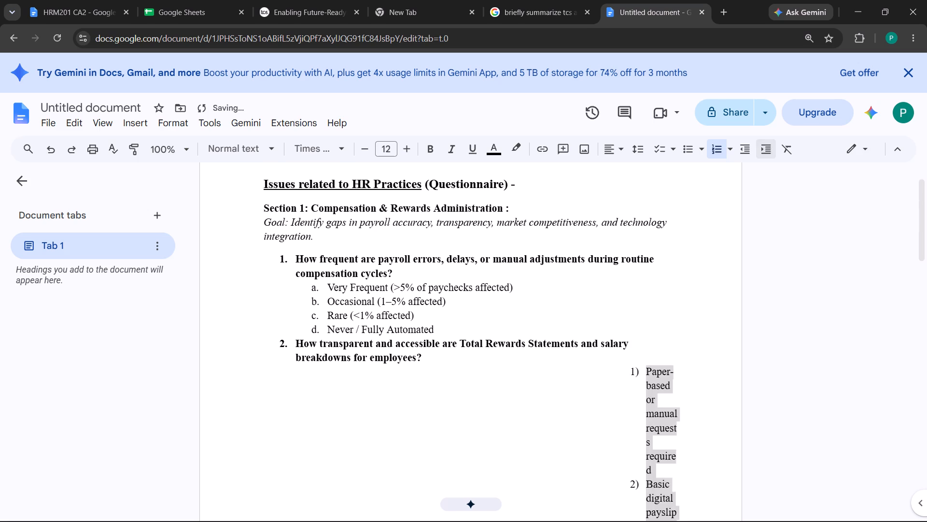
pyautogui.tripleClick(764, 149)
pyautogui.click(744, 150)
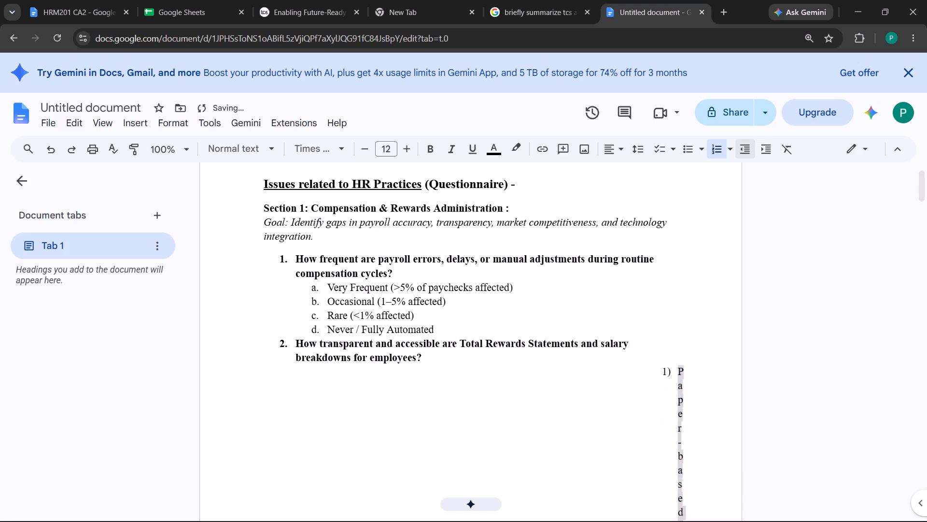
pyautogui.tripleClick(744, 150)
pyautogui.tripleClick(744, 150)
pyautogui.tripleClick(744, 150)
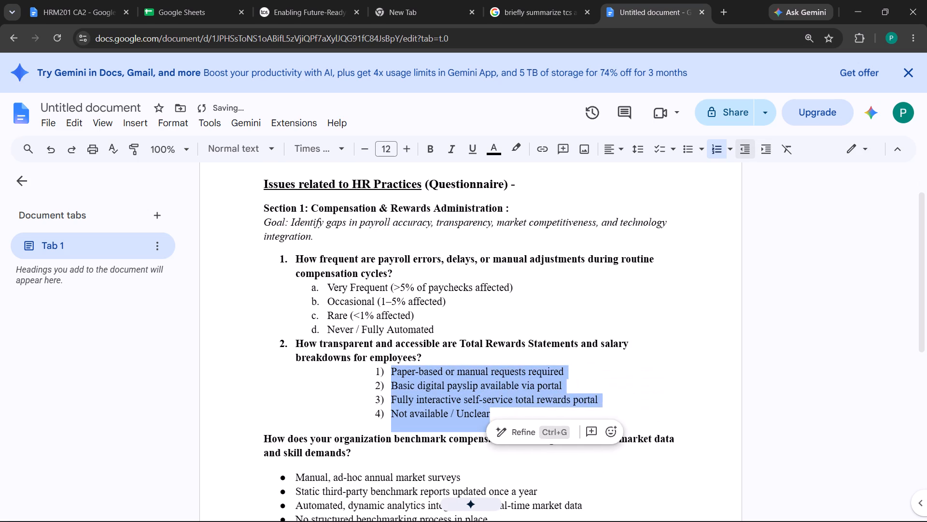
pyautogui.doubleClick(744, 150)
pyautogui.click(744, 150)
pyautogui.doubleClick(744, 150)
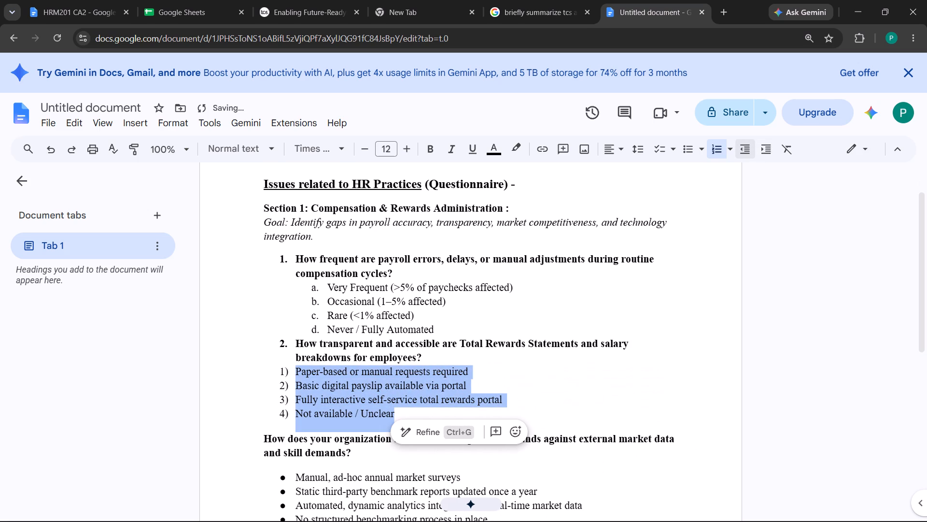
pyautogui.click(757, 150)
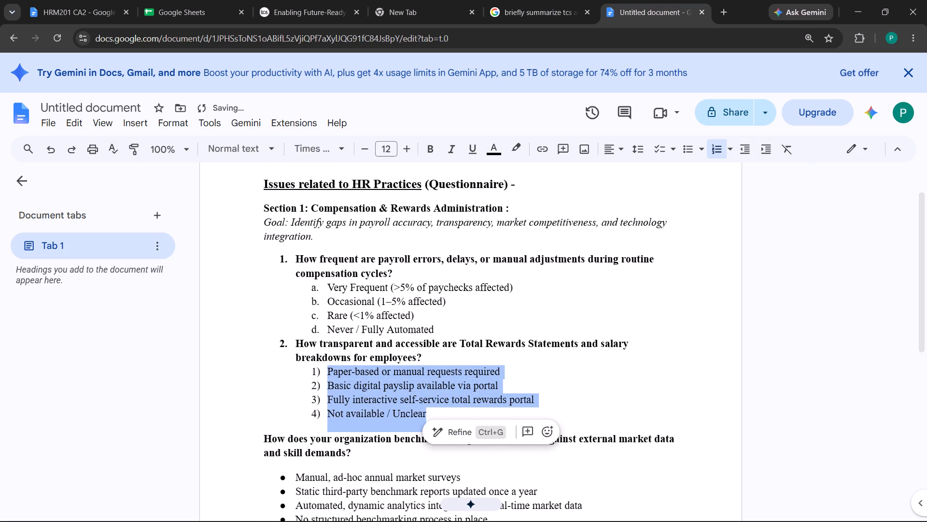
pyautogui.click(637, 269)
# Set the numbering of question 2's options to the "1. a. i." style.
pyautogui.click(328, 356)
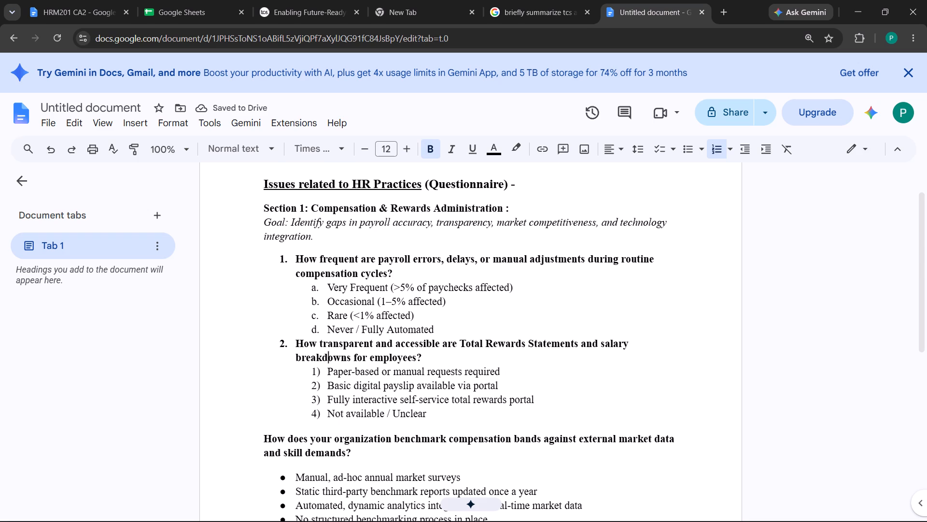
pyautogui.click(312, 288)
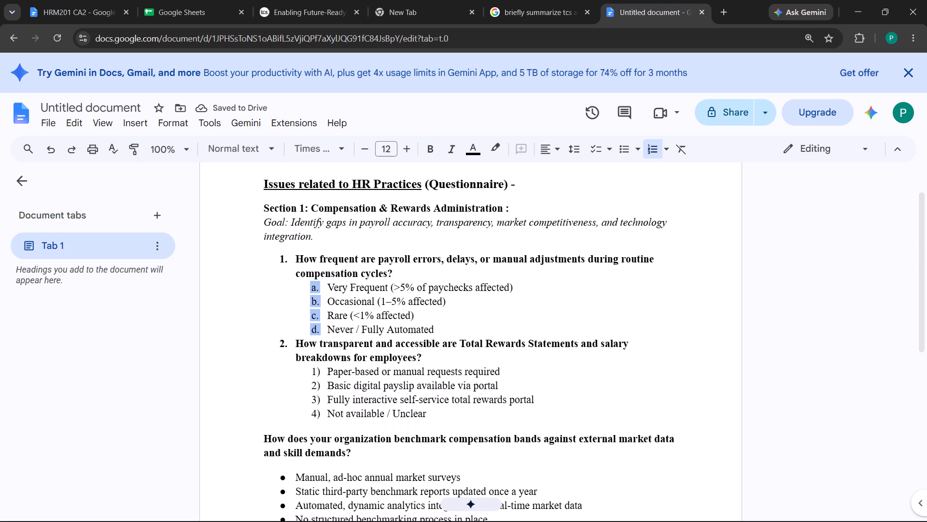
pyautogui.click(319, 374)
pyautogui.click(669, 153)
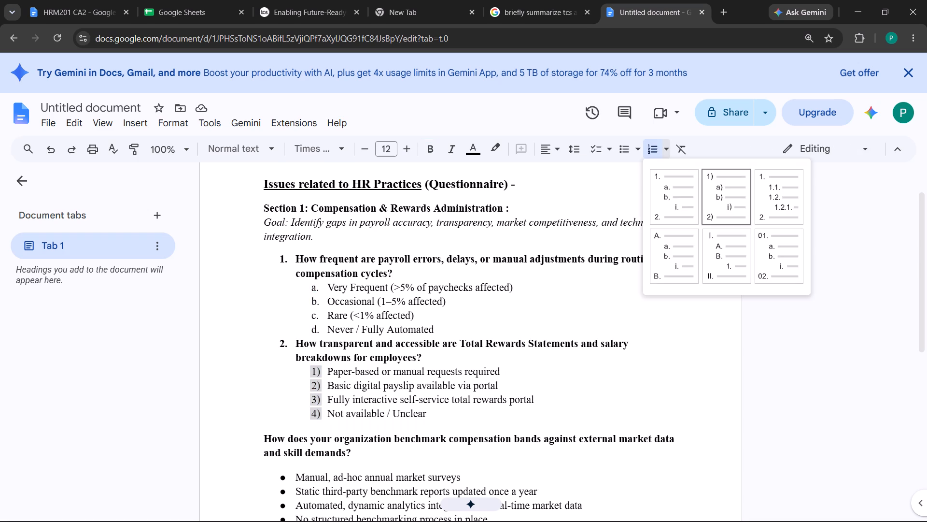
pyautogui.click(672, 190)
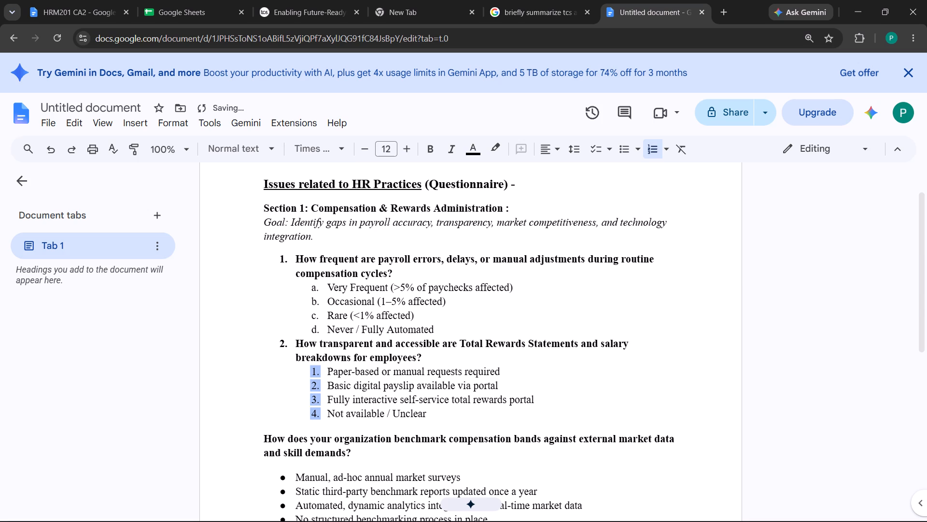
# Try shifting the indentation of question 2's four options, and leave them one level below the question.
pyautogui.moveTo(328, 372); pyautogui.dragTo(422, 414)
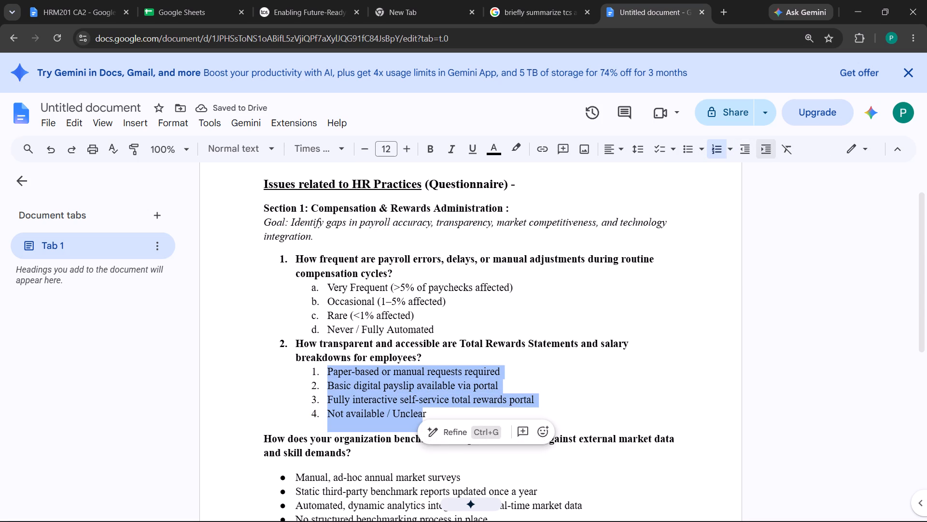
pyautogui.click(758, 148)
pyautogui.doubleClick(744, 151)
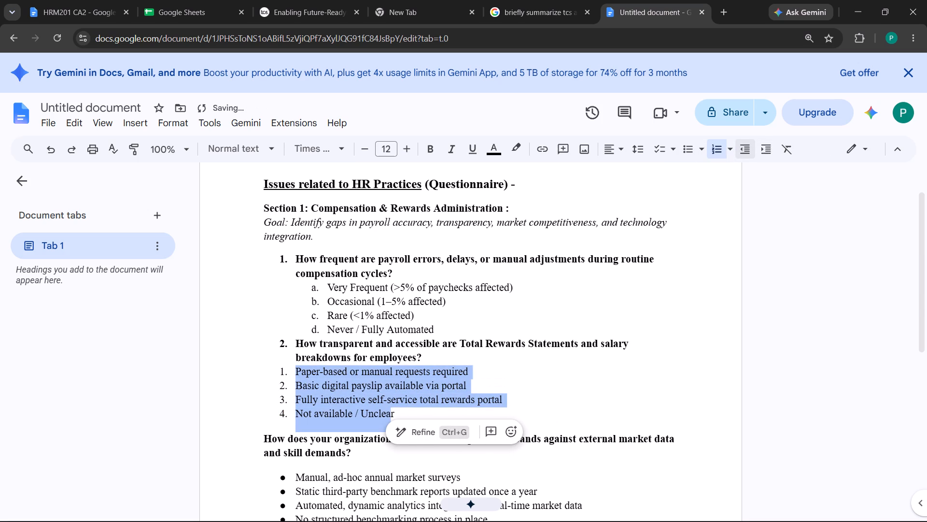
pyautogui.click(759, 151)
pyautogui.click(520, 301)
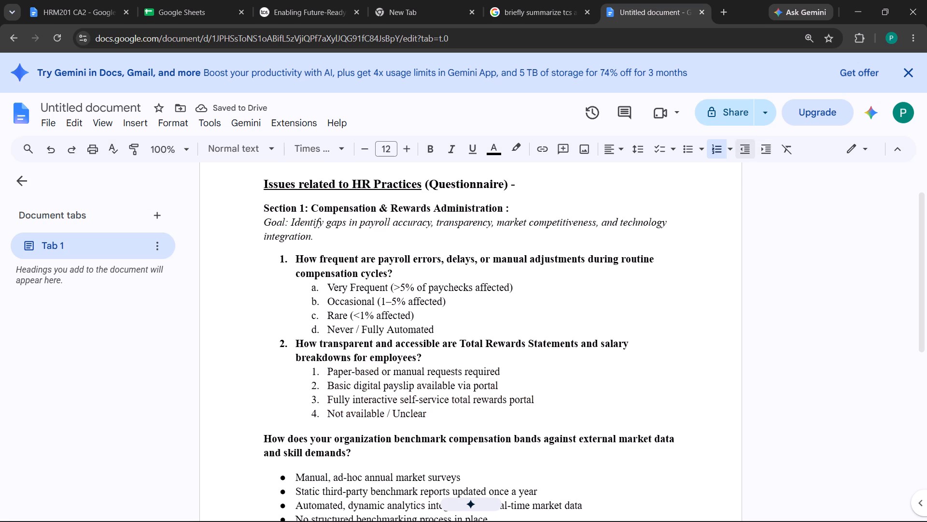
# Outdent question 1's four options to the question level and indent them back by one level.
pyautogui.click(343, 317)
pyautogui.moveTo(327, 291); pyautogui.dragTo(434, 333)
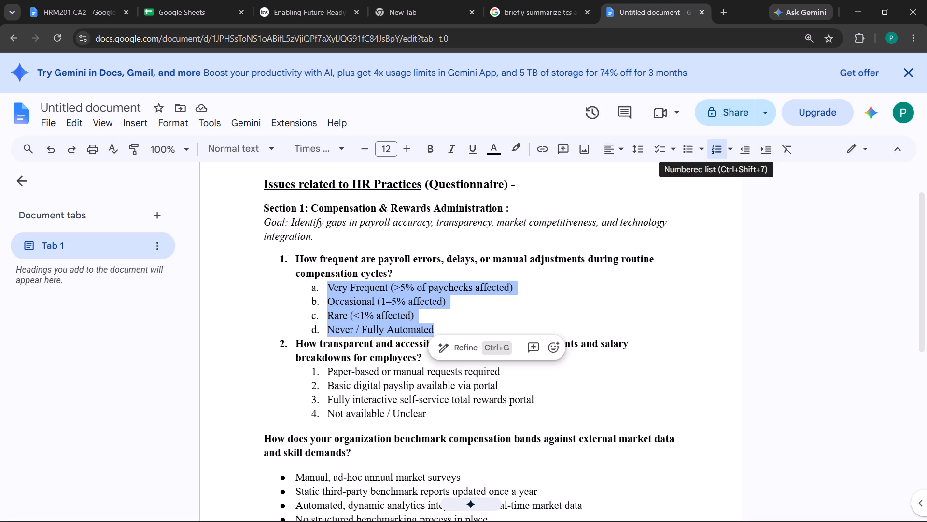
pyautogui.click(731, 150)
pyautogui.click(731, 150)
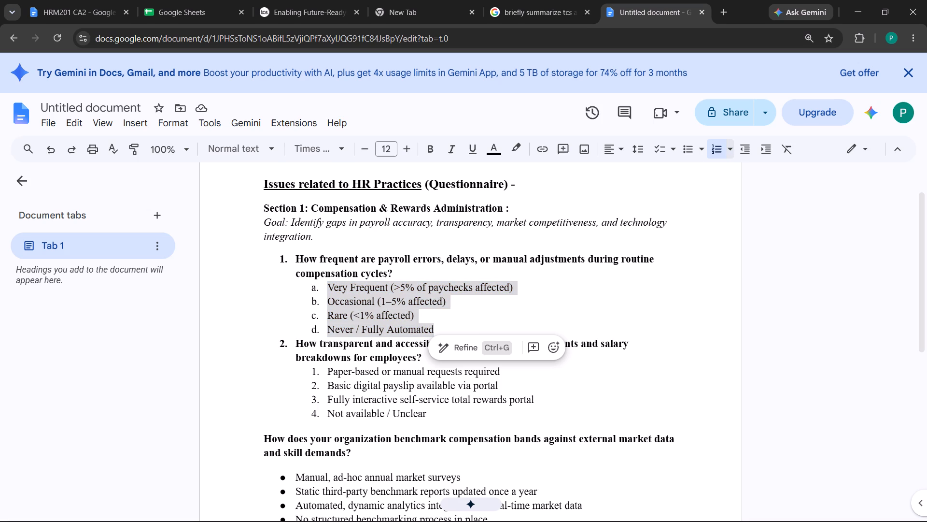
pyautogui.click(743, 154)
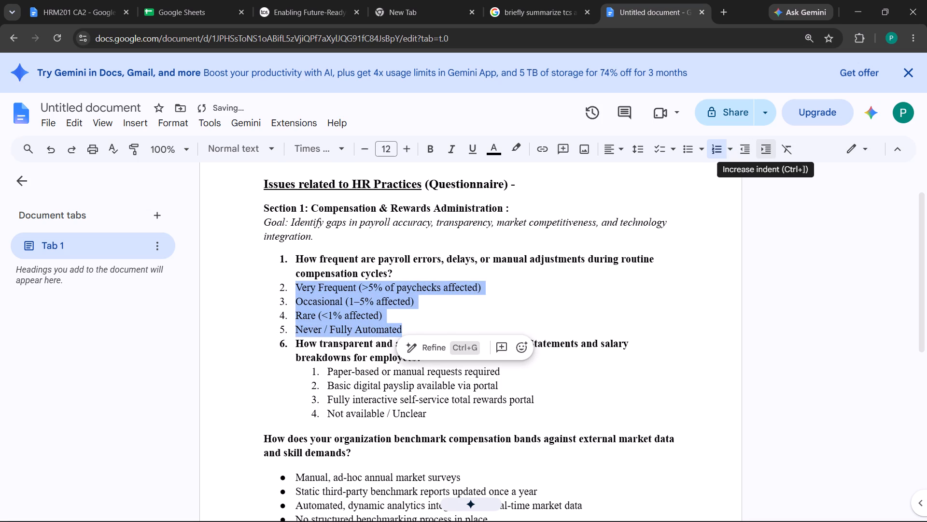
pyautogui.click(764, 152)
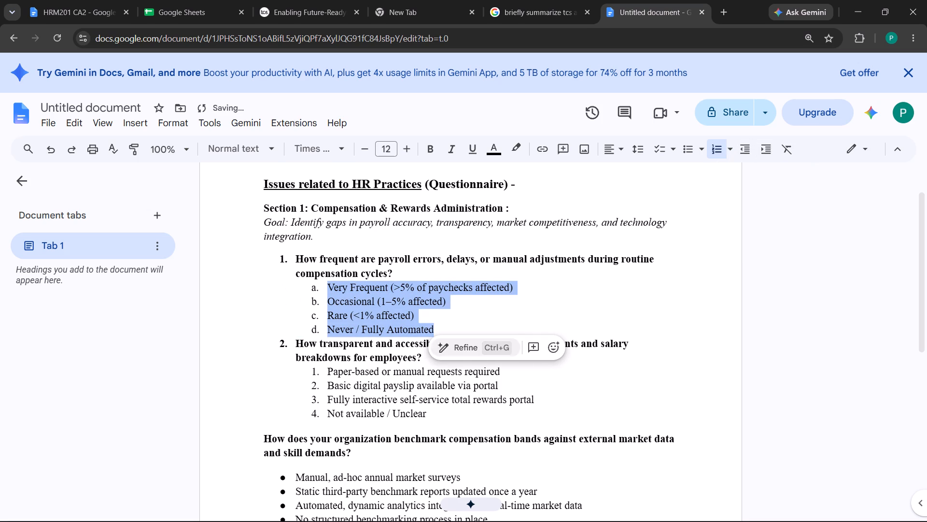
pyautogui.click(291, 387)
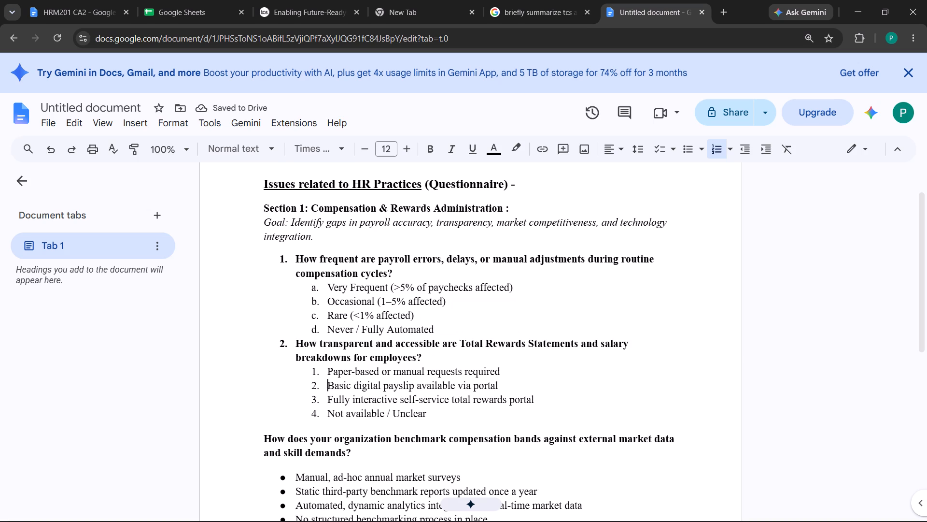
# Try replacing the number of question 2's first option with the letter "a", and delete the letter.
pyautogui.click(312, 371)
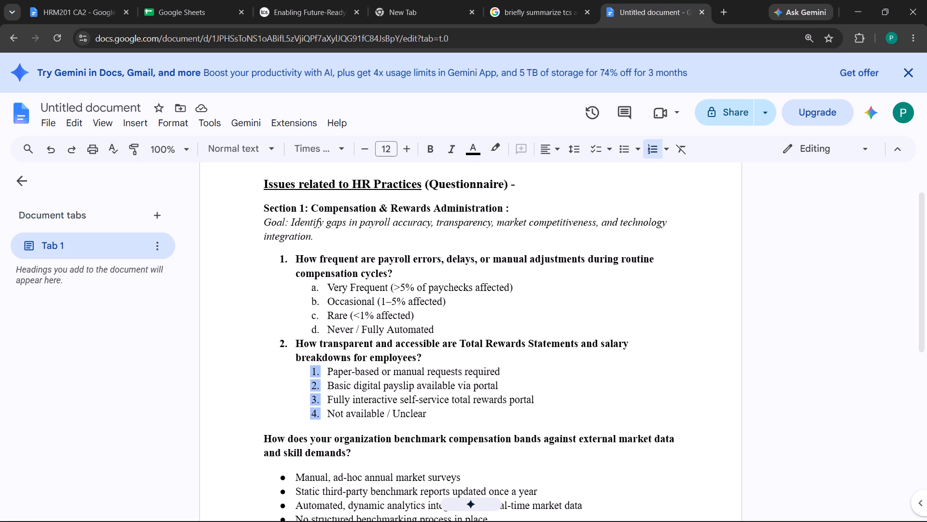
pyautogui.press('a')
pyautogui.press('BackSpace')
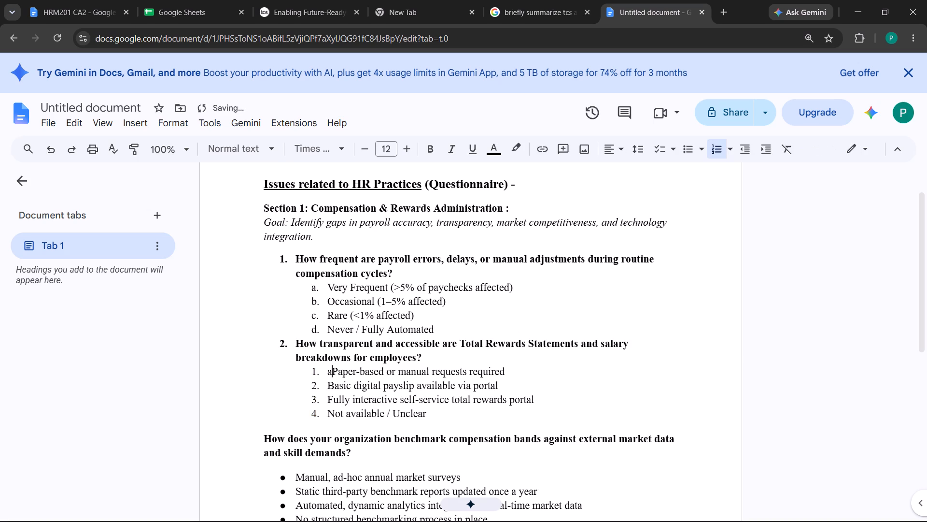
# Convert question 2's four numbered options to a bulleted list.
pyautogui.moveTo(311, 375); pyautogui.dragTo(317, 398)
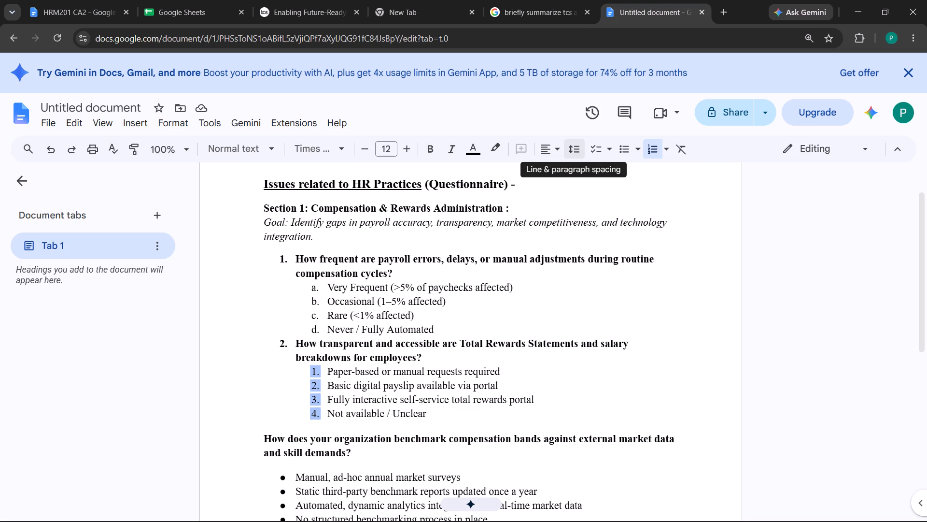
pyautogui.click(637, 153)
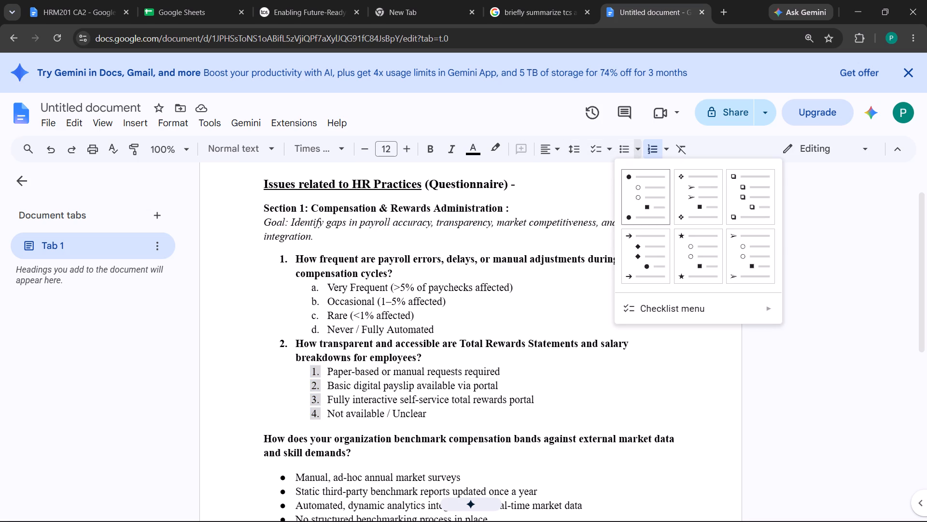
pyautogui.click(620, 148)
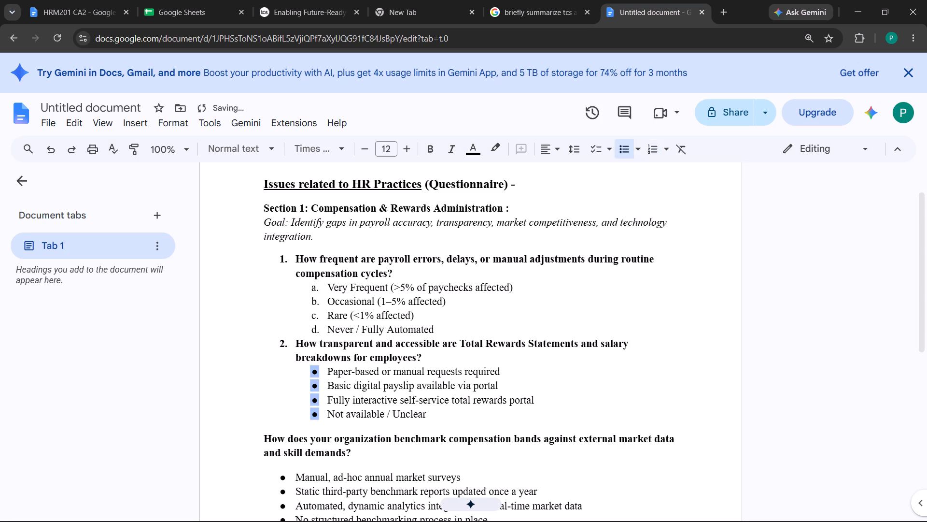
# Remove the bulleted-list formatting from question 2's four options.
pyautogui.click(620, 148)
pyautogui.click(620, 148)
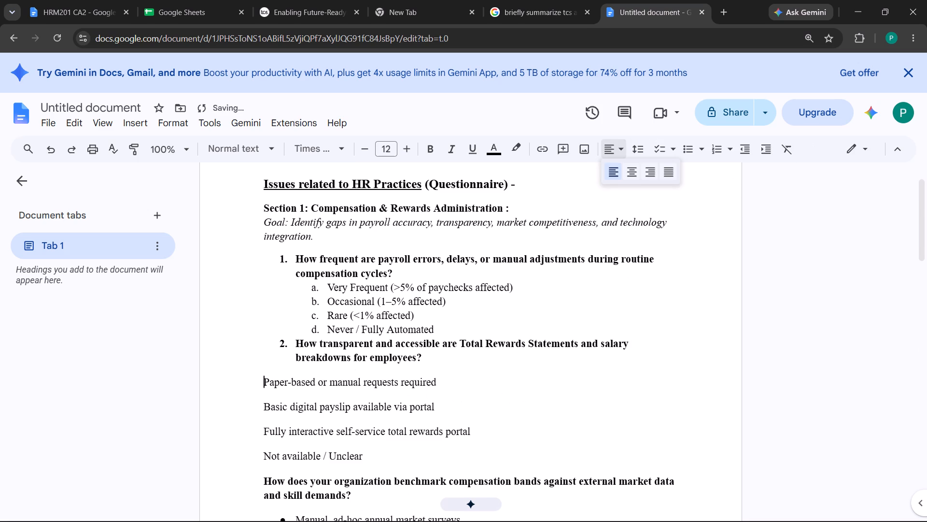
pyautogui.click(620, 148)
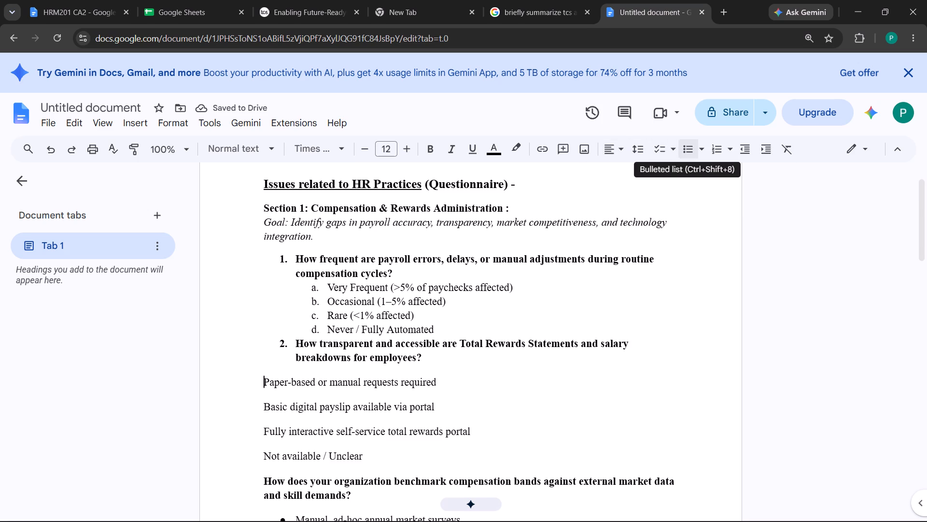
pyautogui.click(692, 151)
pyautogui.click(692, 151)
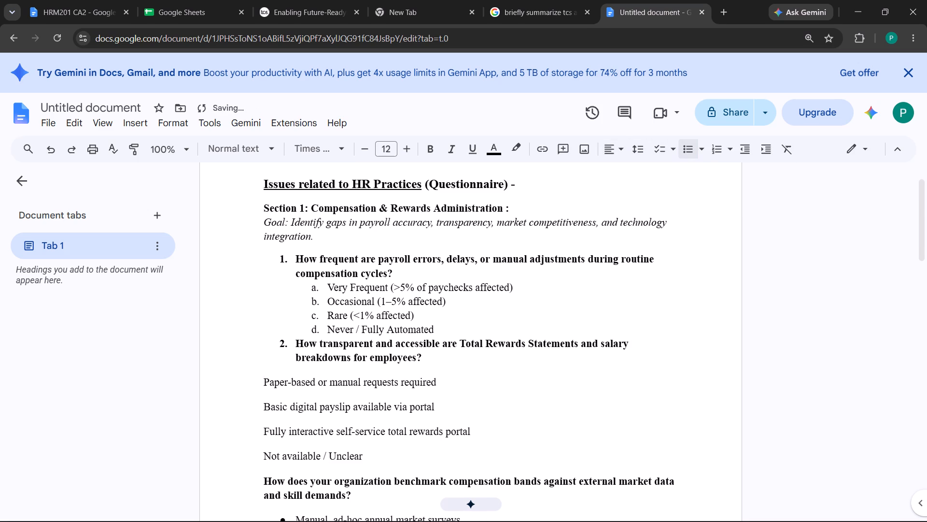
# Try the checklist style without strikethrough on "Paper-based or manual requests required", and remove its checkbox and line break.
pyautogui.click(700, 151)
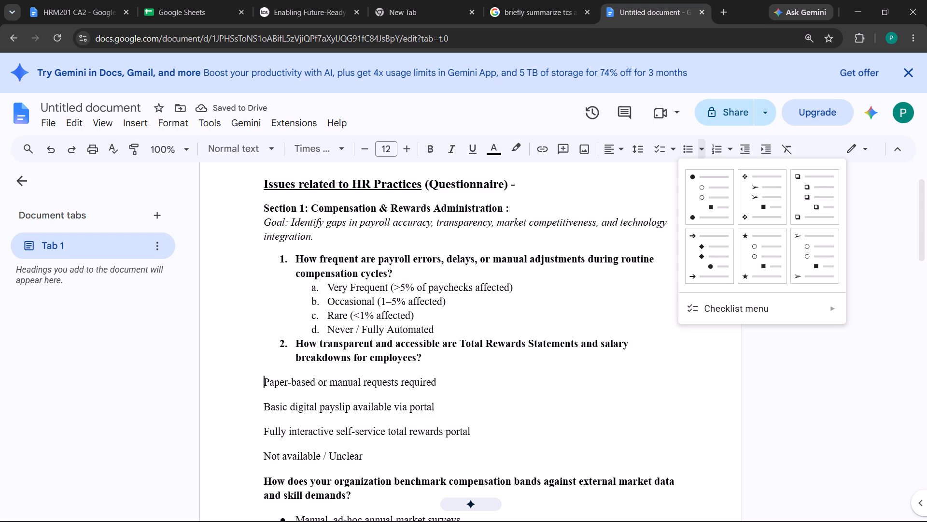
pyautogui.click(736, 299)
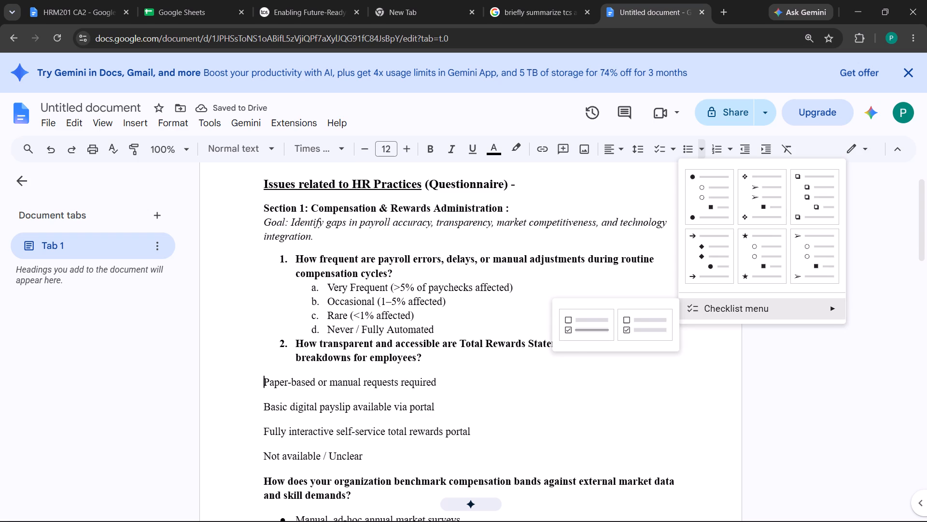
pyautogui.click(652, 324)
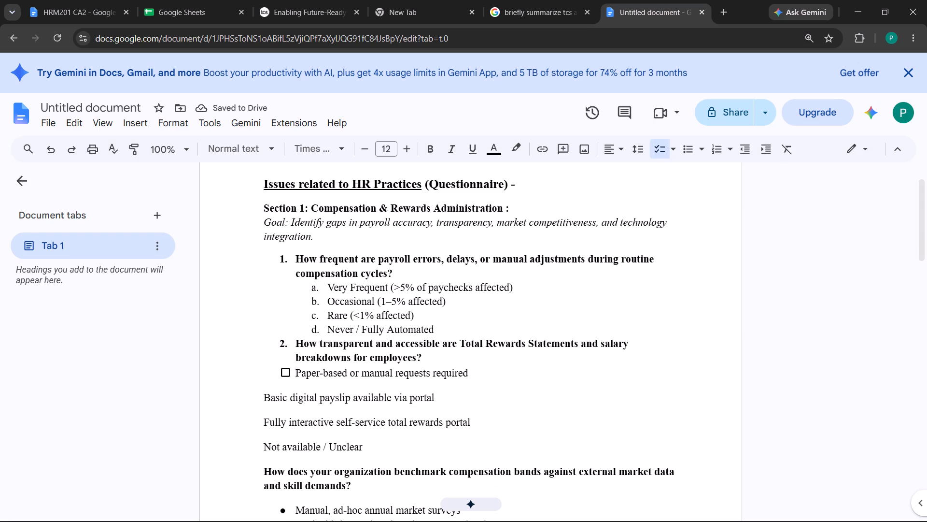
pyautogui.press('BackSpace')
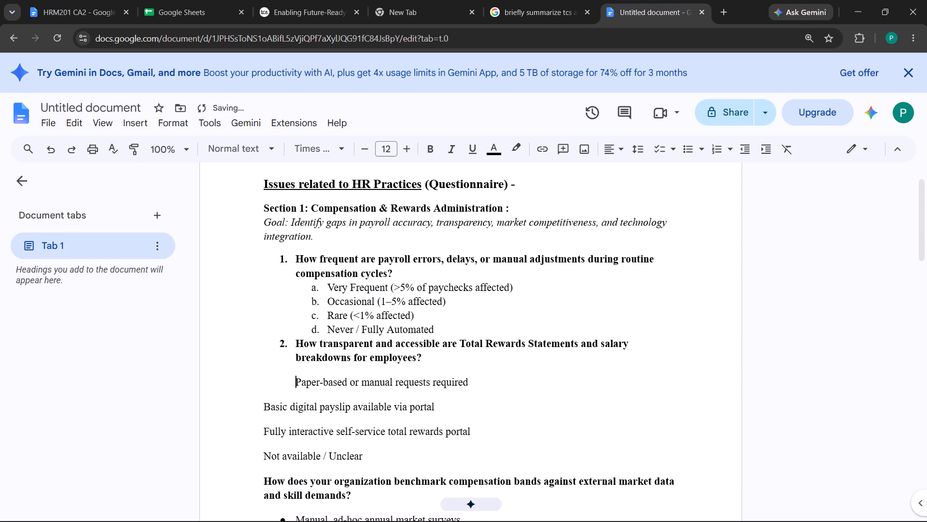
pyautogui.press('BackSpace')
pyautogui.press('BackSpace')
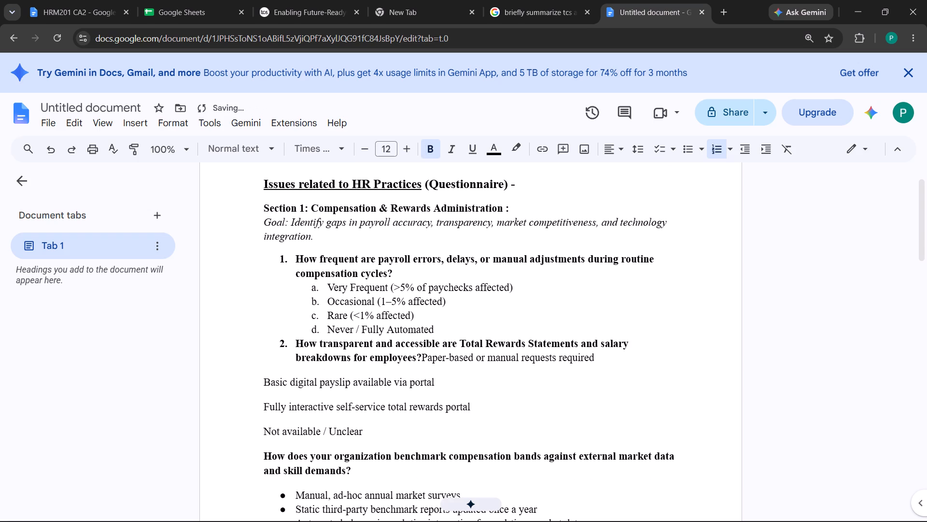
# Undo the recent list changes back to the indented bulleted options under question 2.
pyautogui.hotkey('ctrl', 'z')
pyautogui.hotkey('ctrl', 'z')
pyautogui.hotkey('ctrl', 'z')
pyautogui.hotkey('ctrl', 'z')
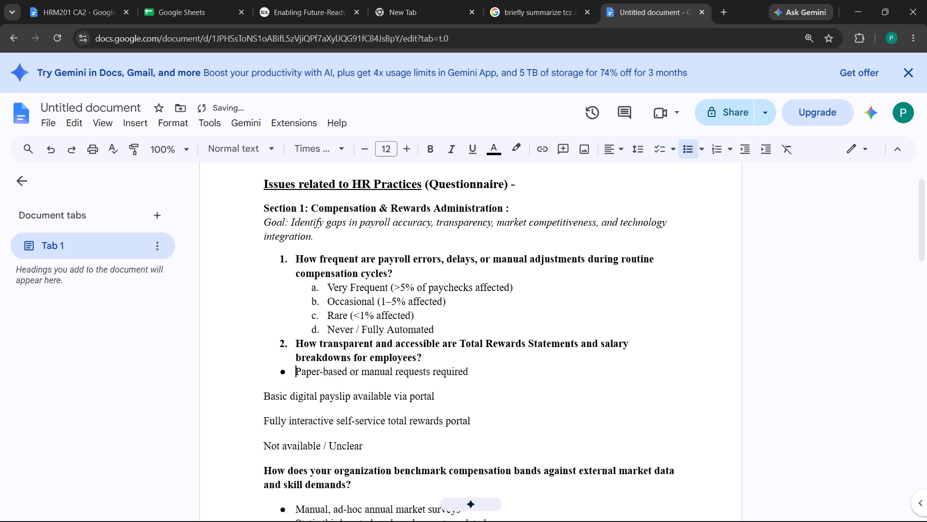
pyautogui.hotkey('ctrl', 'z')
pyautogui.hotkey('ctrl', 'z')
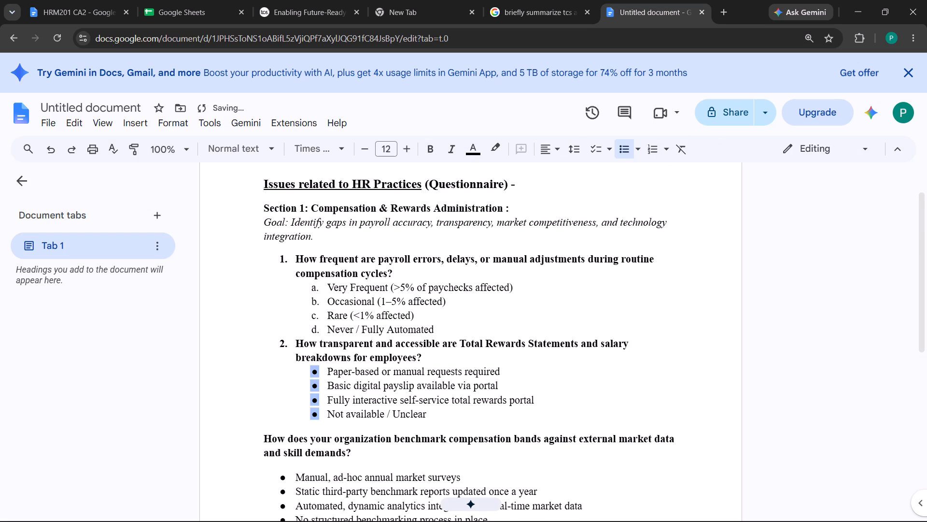
# Remove the bullets from question 2's four options and apply the checklist style with strikethrough to them.
pyautogui.press('BackSpace')
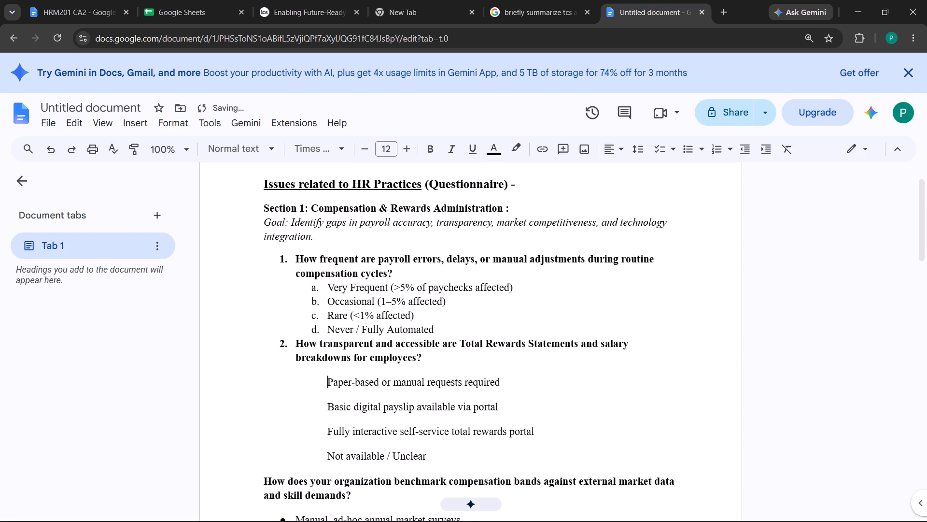
pyautogui.moveTo(330, 373); pyautogui.dragTo(440, 454)
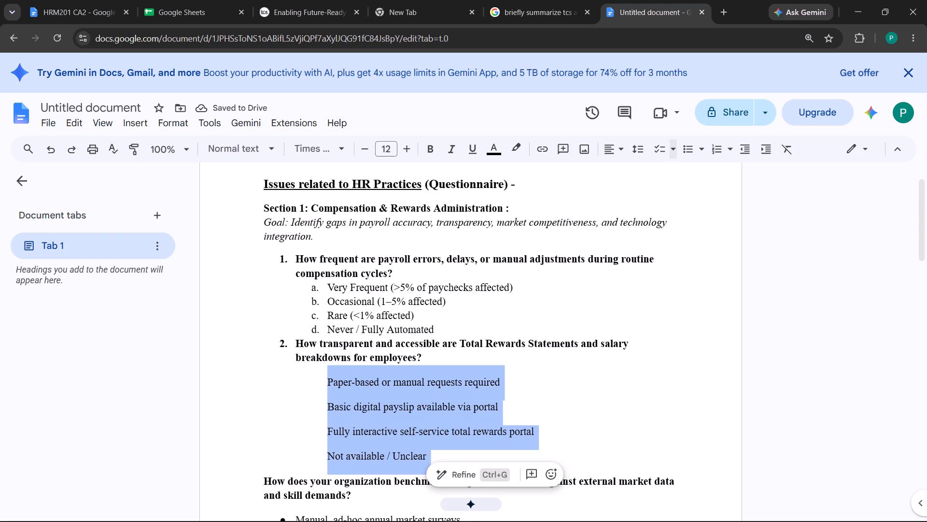
pyautogui.click(677, 150)
pyautogui.click(696, 176)
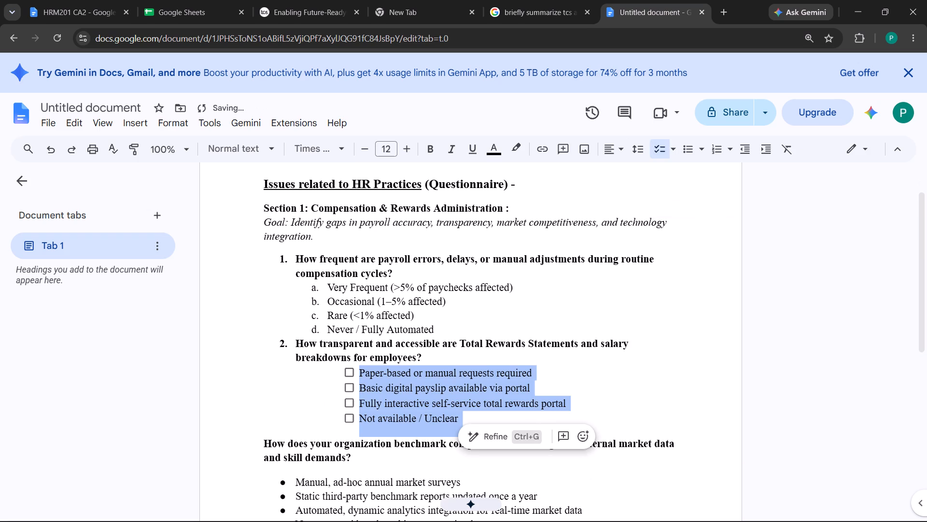
pyautogui.click(312, 382)
# Apply the checklist style with strikethrough to question 1's four options.
pyautogui.moveTo(324, 288); pyautogui.dragTo(330, 289)
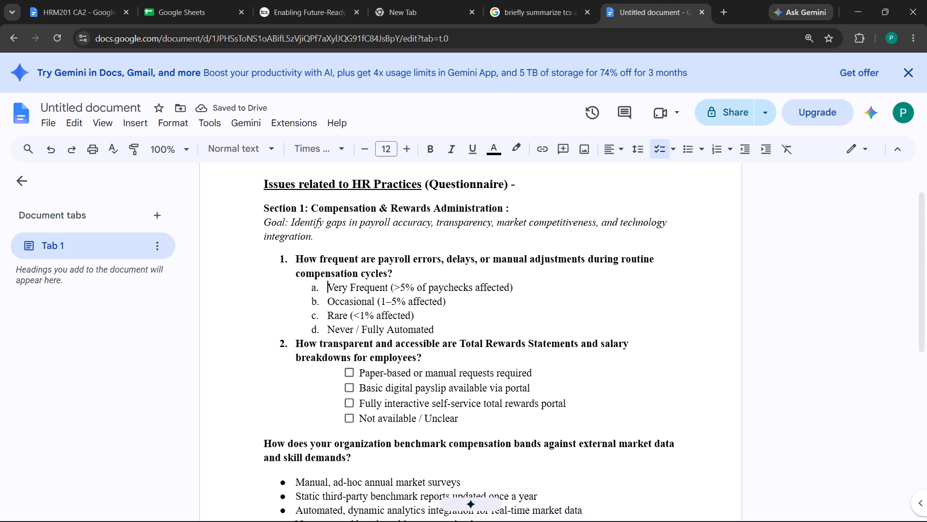
pyautogui.moveTo(330, 289); pyautogui.dragTo(442, 336)
pyautogui.click(701, 149)
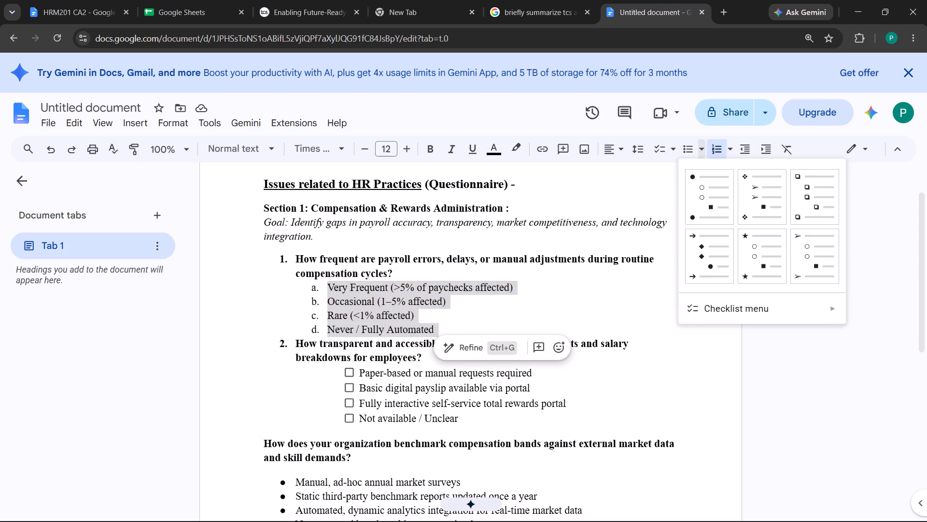
pyautogui.click(679, 152)
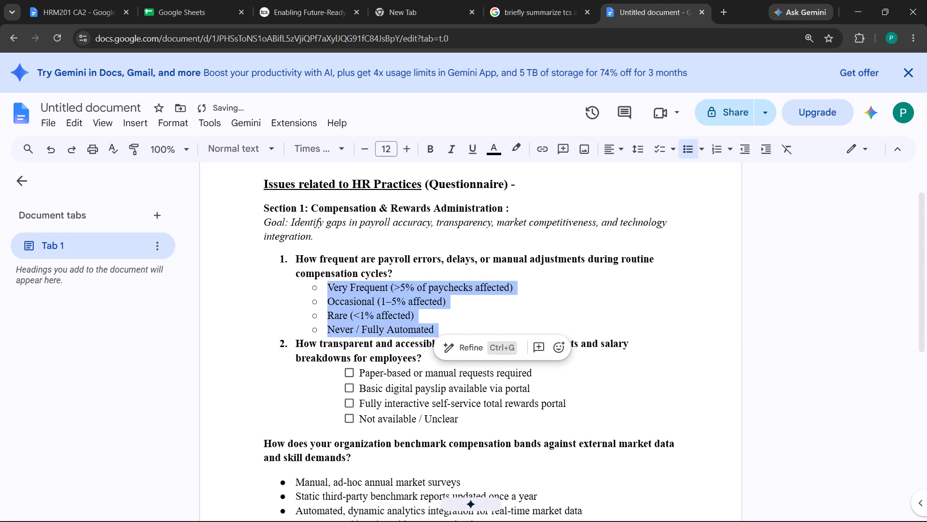
pyautogui.click(673, 151)
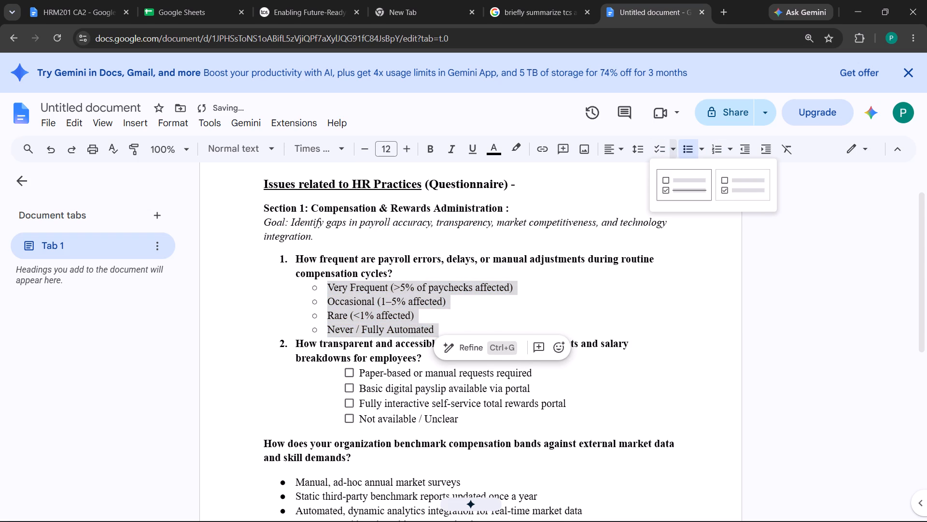
pyautogui.click(697, 177)
pyautogui.click(281, 319)
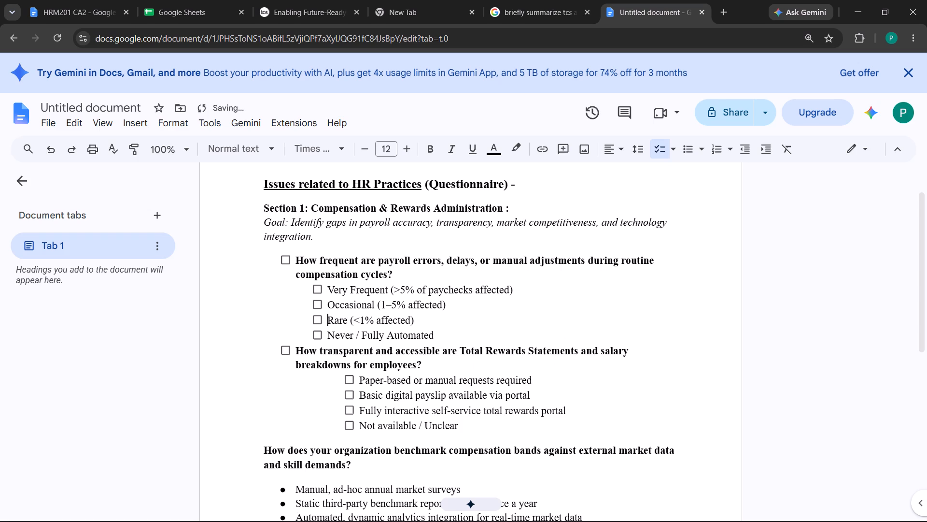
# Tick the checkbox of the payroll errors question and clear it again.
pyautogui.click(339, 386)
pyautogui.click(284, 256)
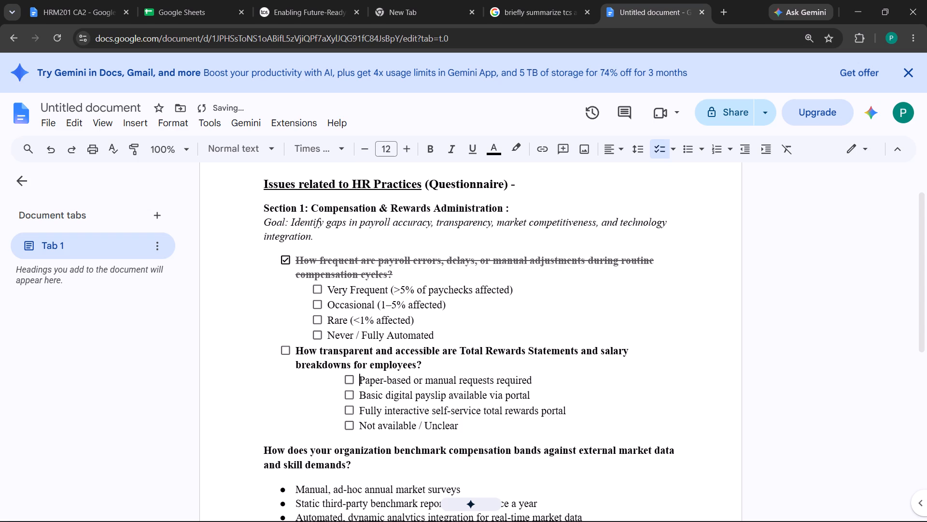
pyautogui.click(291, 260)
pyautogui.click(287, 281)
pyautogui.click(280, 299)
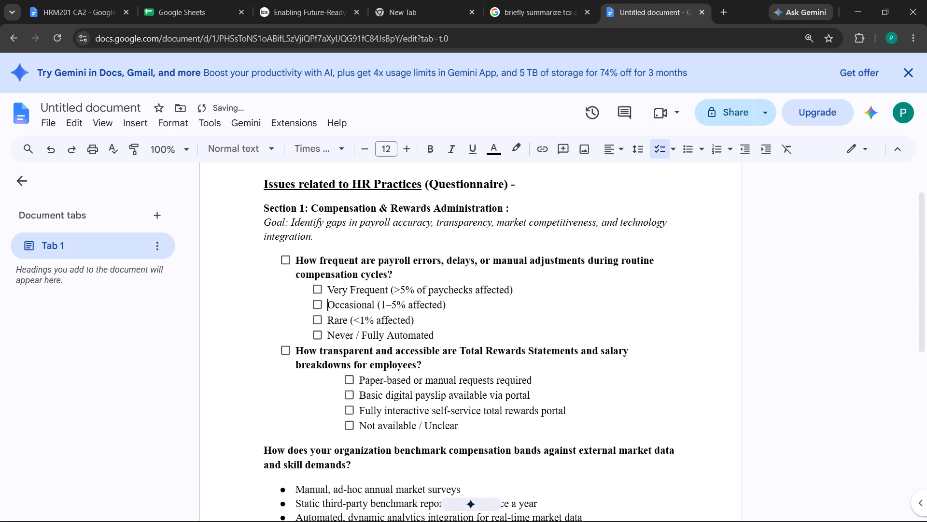
# Replace the checkbox of the payroll errors question with the list number 1.
pyautogui.click(271, 260)
pyautogui.press('BackSpace')
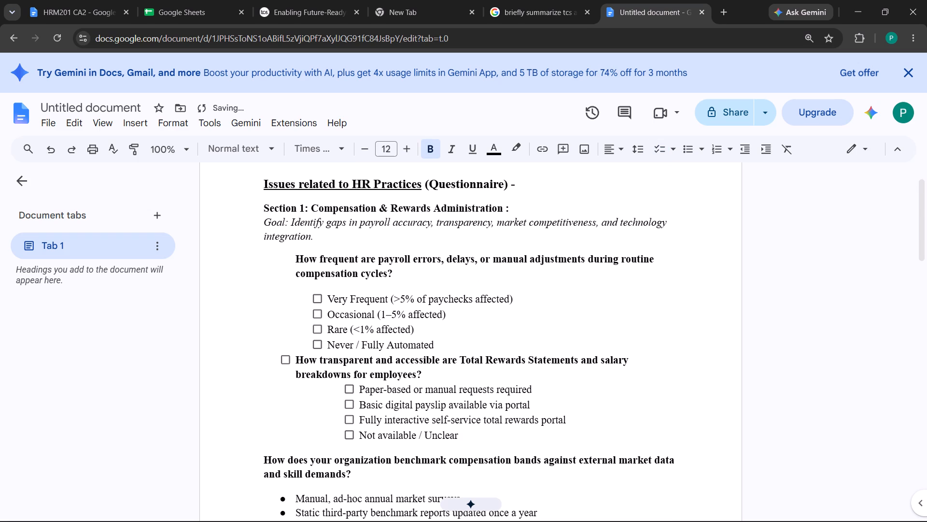
pyautogui.write('1.')
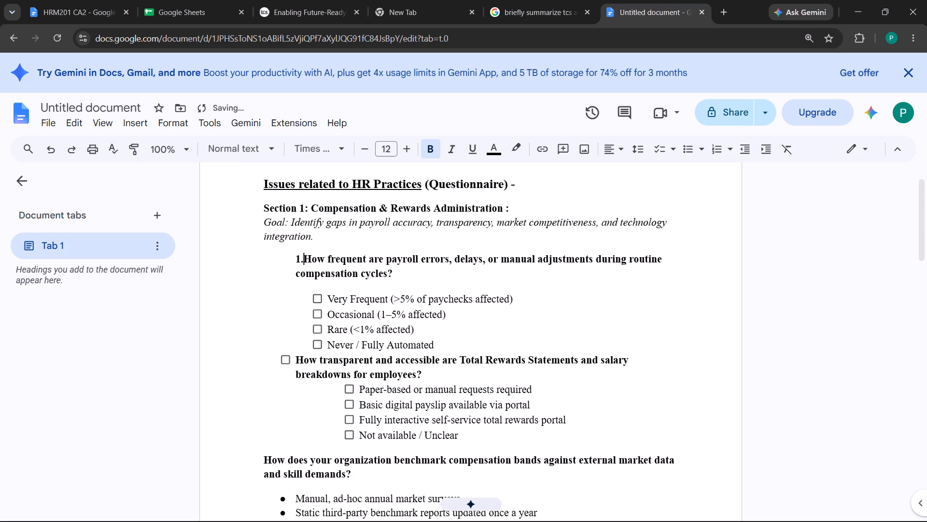
pyautogui.click(286, 256)
pyautogui.press('BackSpace')
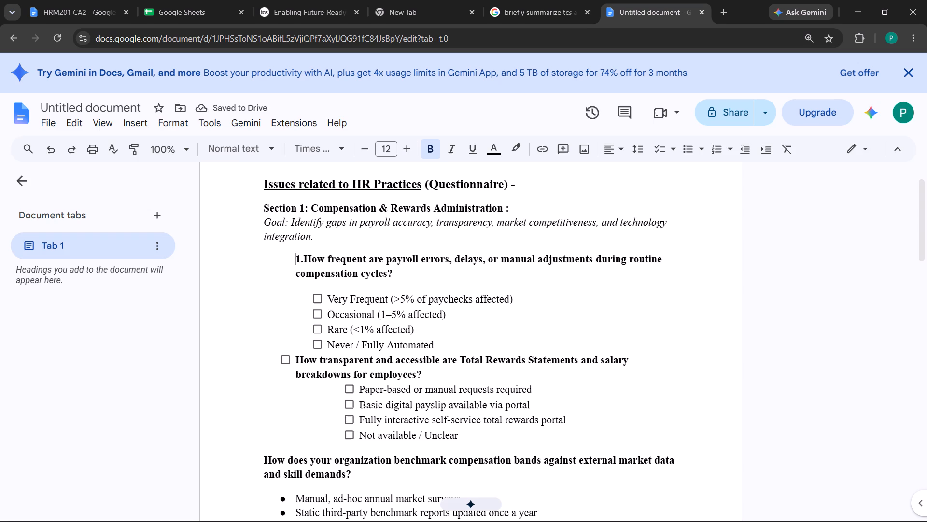
pyautogui.press('Right')
pyautogui.press('Right')
pyautogui.press('space')
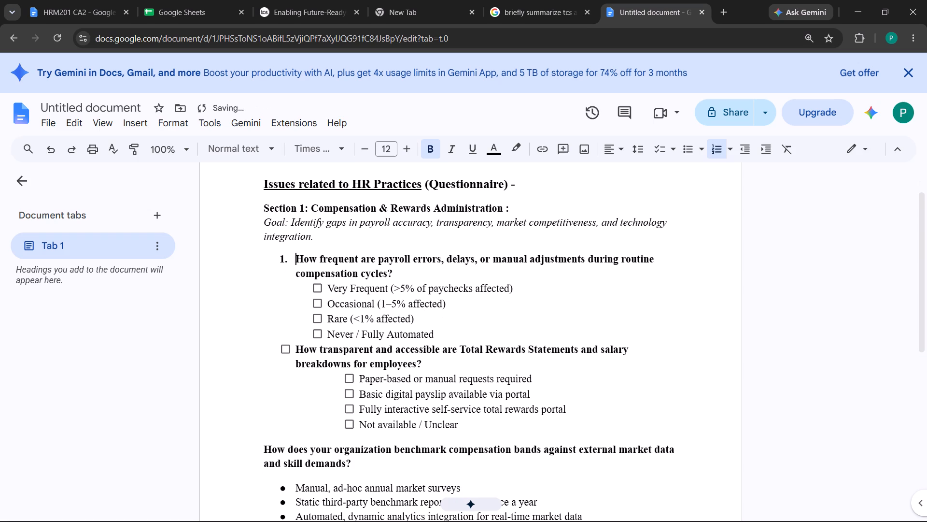
# Replace the checkbox of the Total Rewards Statements question with the list number 2.
pyautogui.click(292, 353)
pyautogui.press('BackSpace')
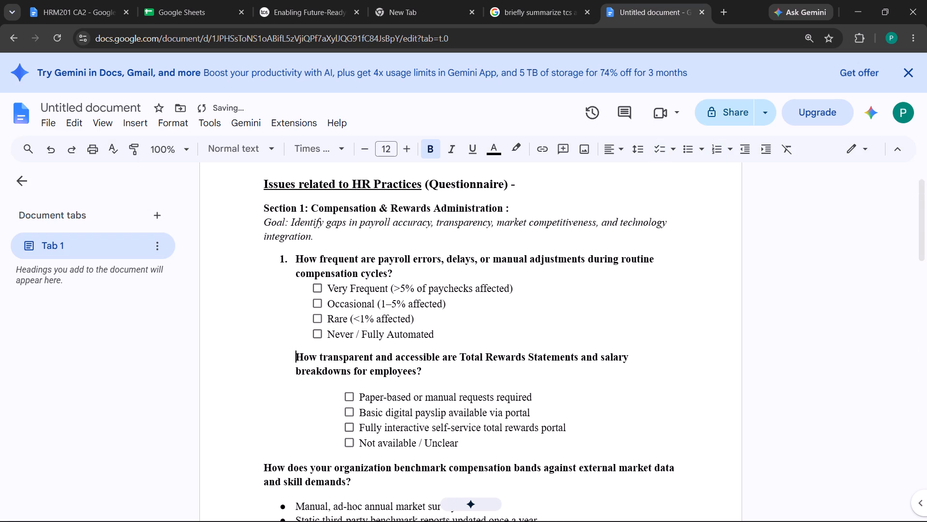
pyautogui.press('BackSpace')
pyautogui.write('2.')
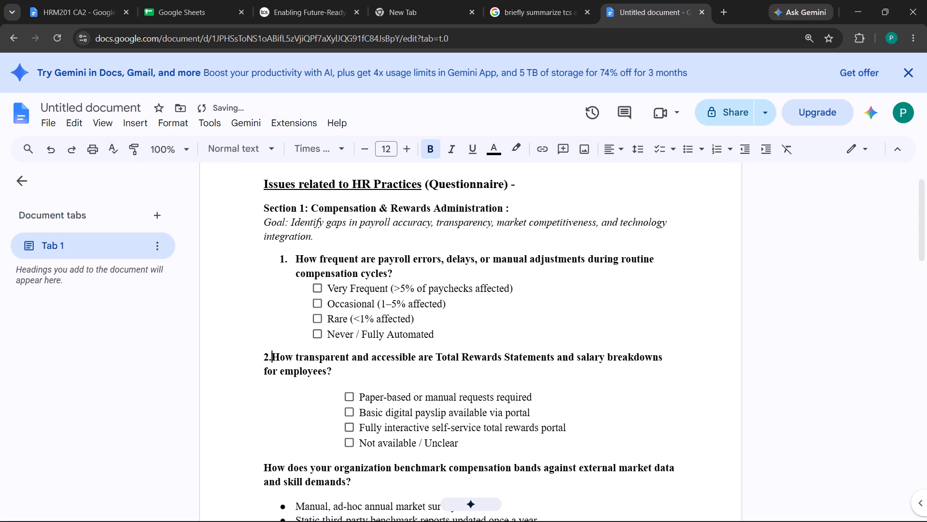
pyautogui.press('space')
# Remove the checkboxes and the indentation from question 2's four answer options, keeping each option on its own line.
pyautogui.click(342, 376)
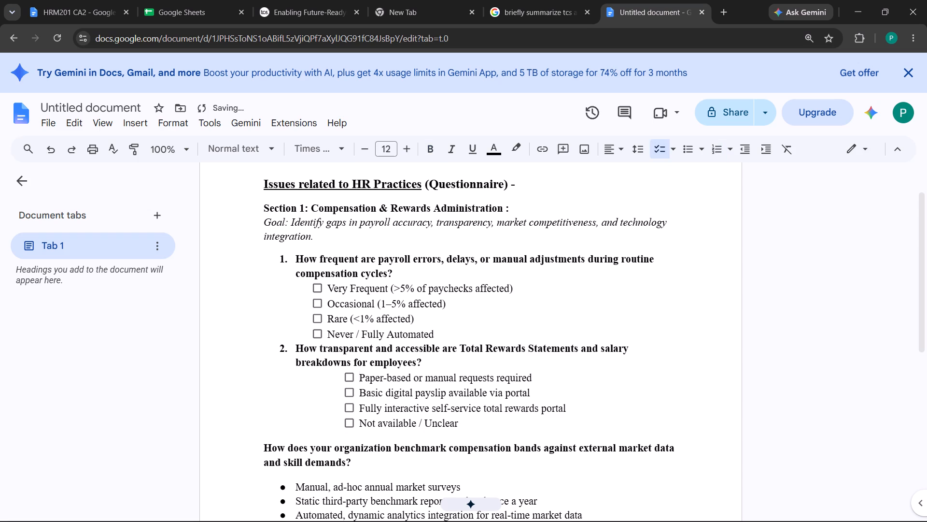
pyautogui.press('BackSpace')
pyautogui.press('BackSpace')
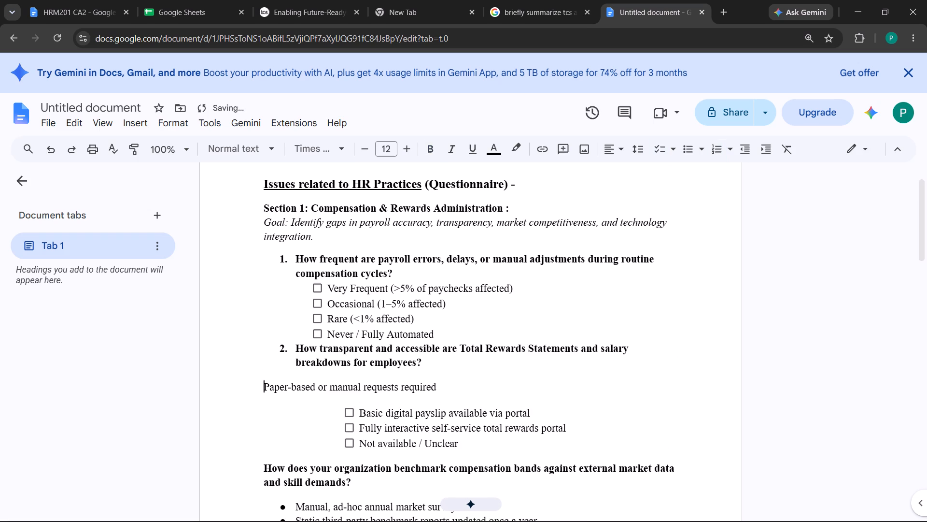
pyautogui.click(338, 418)
pyautogui.press('BackSpace')
pyautogui.press('BackSpace')
pyautogui.click(348, 435)
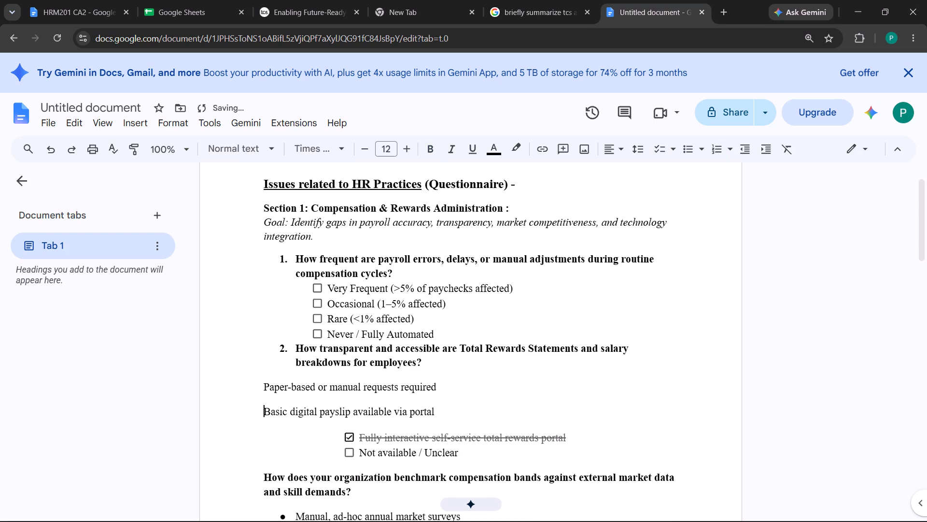
pyautogui.click(347, 435)
pyautogui.click(342, 435)
pyautogui.press('BackSpace')
pyautogui.press('BackSpace')
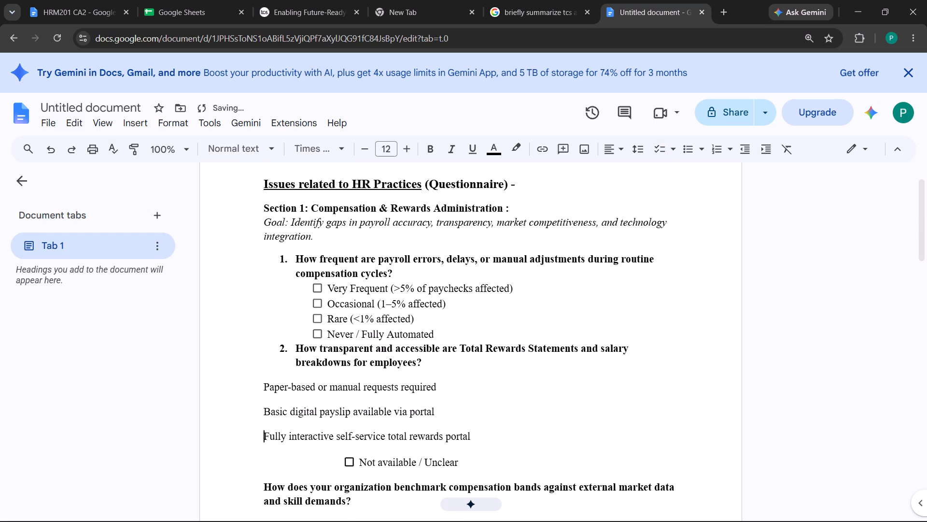
pyautogui.click(345, 458)
pyautogui.press('BackSpace')
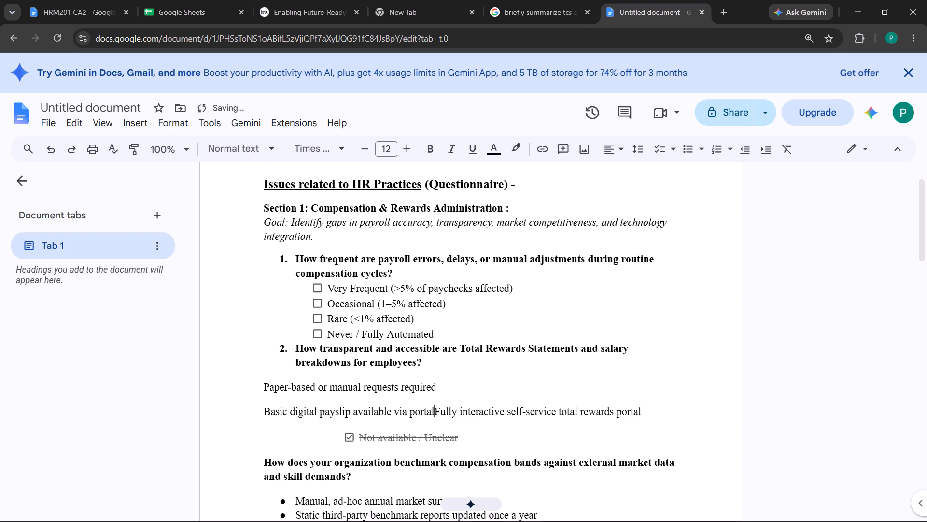
pyautogui.hotkey('ctrl', 'z')
pyautogui.click(341, 461)
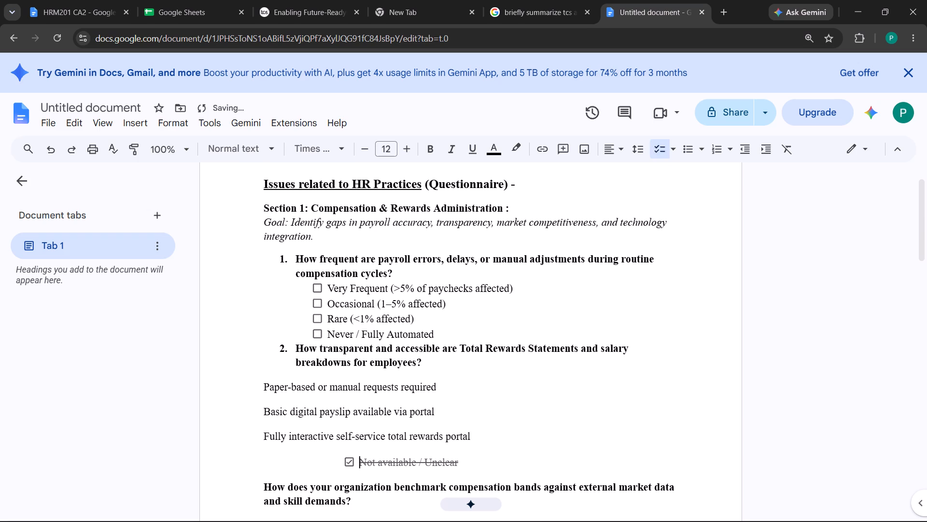
pyautogui.press('BackSpace')
pyautogui.press('BackSpace')
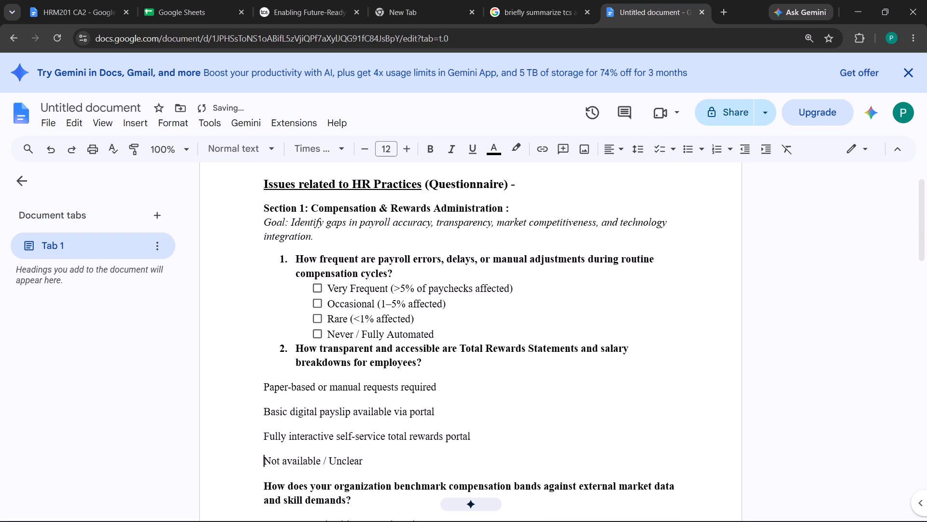
pyautogui.click(294, 456)
pyautogui.moveTo(257, 391); pyautogui.dragTo(357, 472)
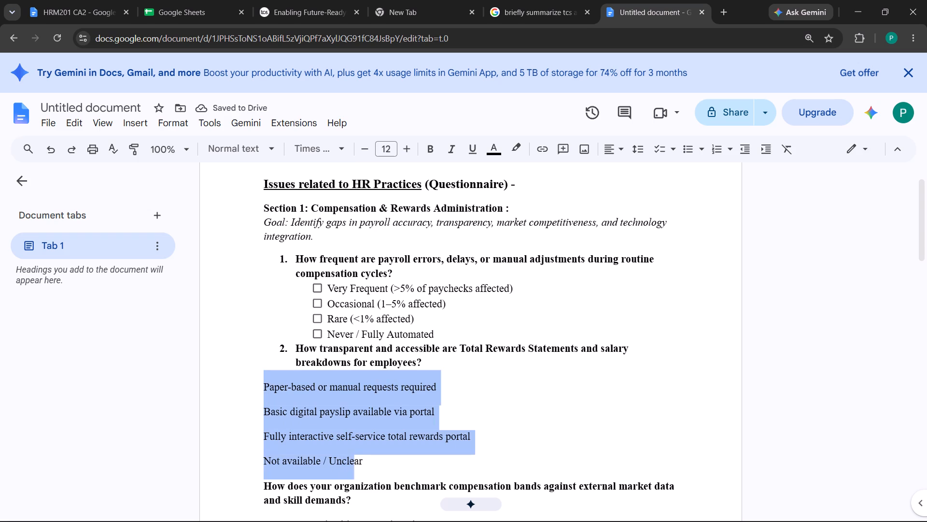
pyautogui.moveTo(357, 472); pyautogui.dragTo(362, 472)
pyautogui.click(674, 149)
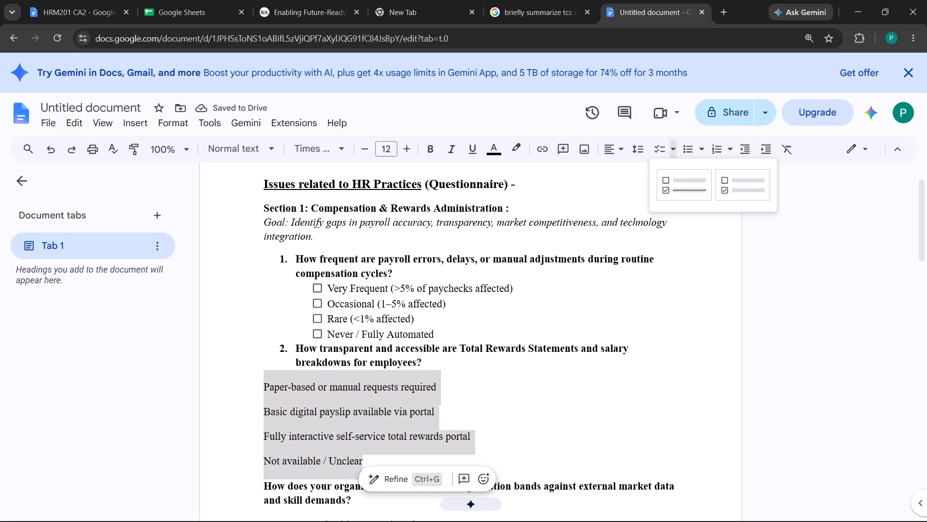
pyautogui.click(679, 191)
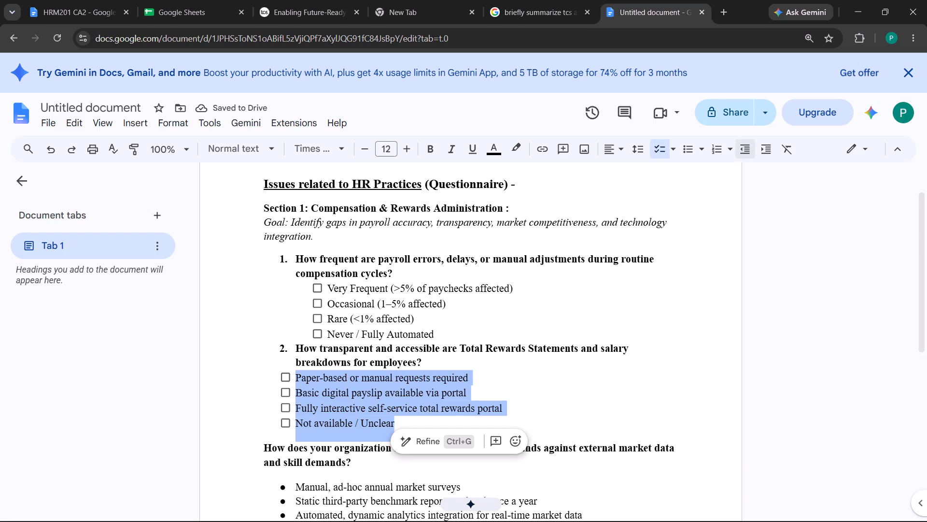
pyautogui.click(762, 152)
pyautogui.click(674, 324)
# Turn the compensation benchmarking question into numbered list item 3.
pyautogui.scroll(2, 674, 324)
pyautogui.scroll(-2, 674, 324)
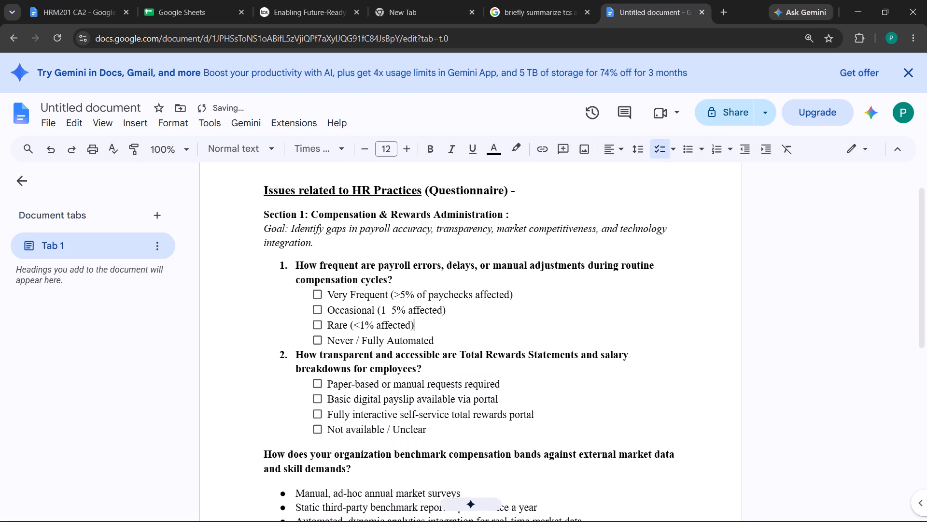
pyautogui.scroll(-1, 671, 328)
pyautogui.click(250, 337)
pyautogui.click(262, 323)
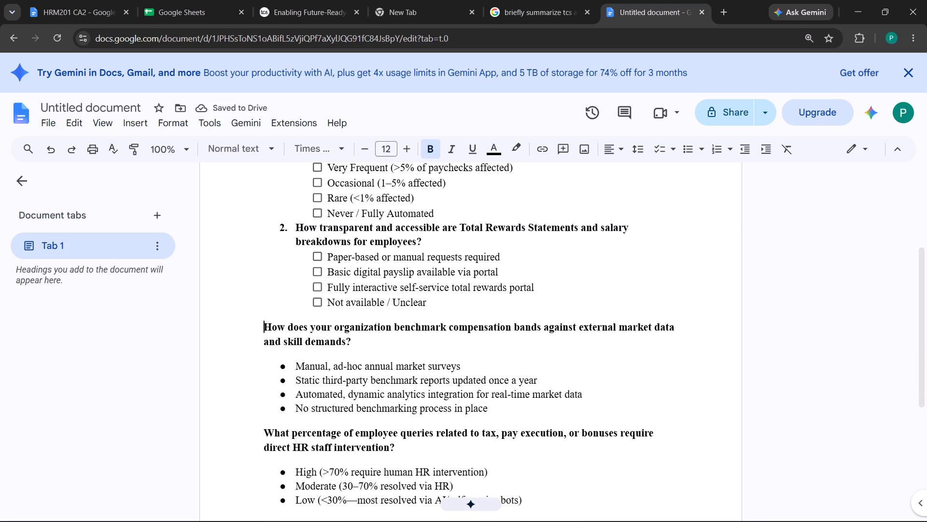
pyautogui.write('3.')
pyautogui.press('space')
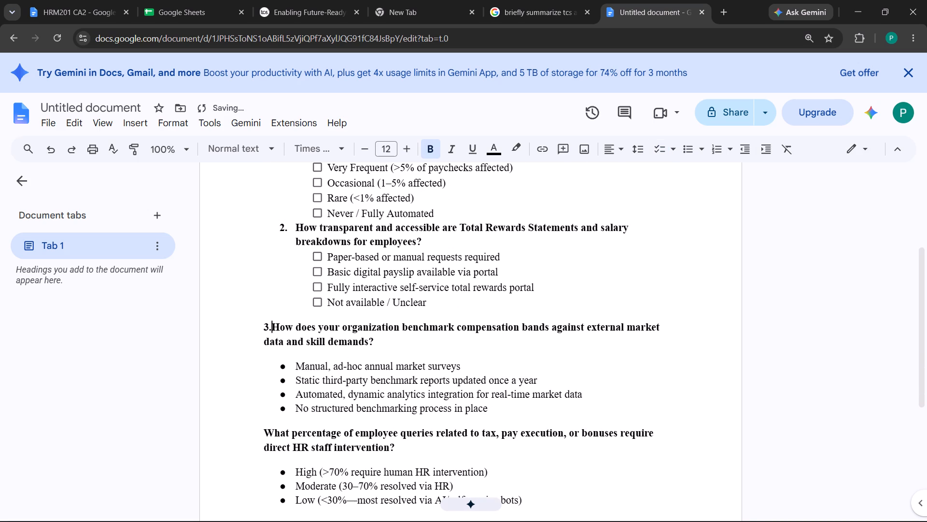
# Change question 3's four bulleted options to the checklist style with strikethrough and indent them one level.
pyautogui.moveTo(294, 343); pyautogui.dragTo(476, 391)
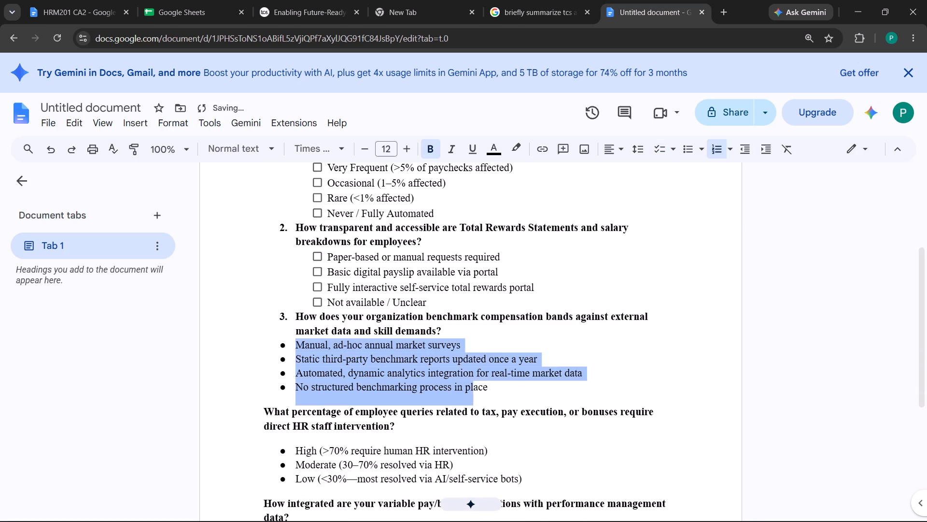
pyautogui.moveTo(476, 391); pyautogui.dragTo(487, 391)
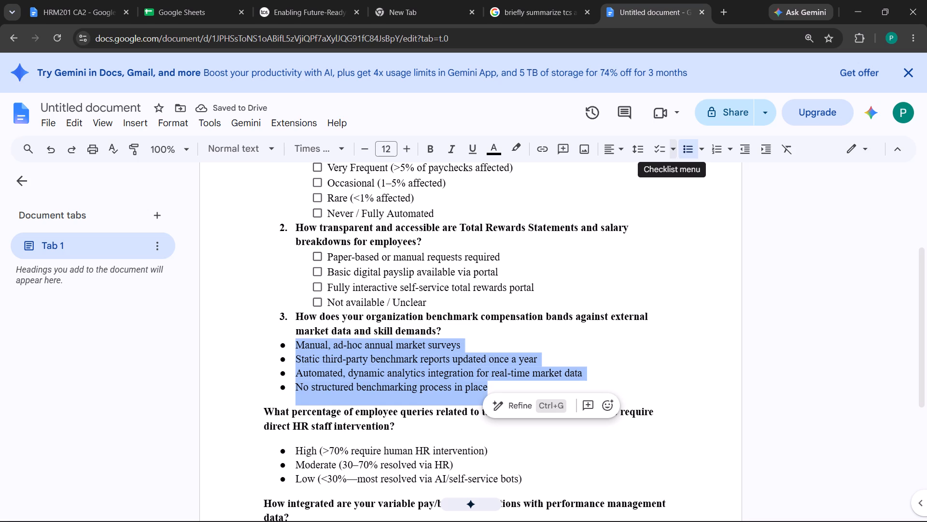
pyautogui.click(670, 154)
pyautogui.click(696, 183)
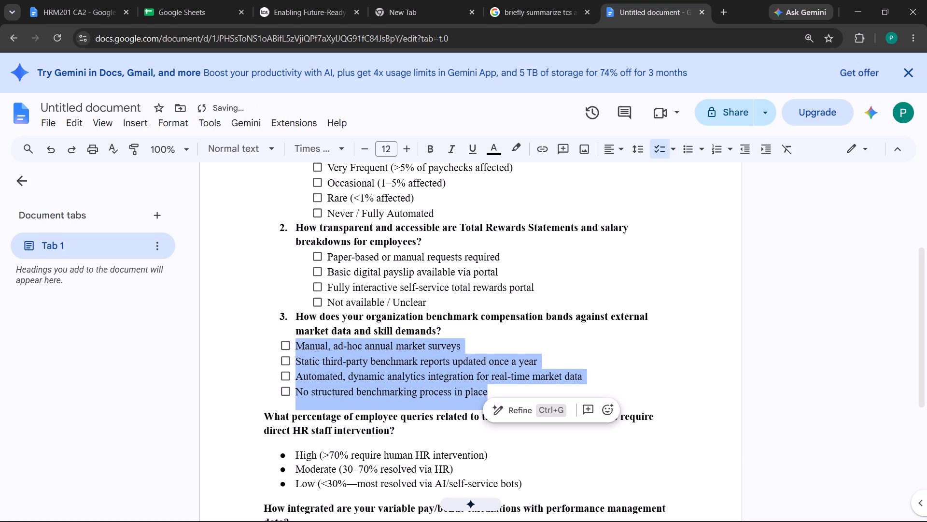
pyautogui.click(763, 154)
# Turn the question about the percentage of employee queries into numbered list item 4.
pyautogui.scroll(-1, 373, 362)
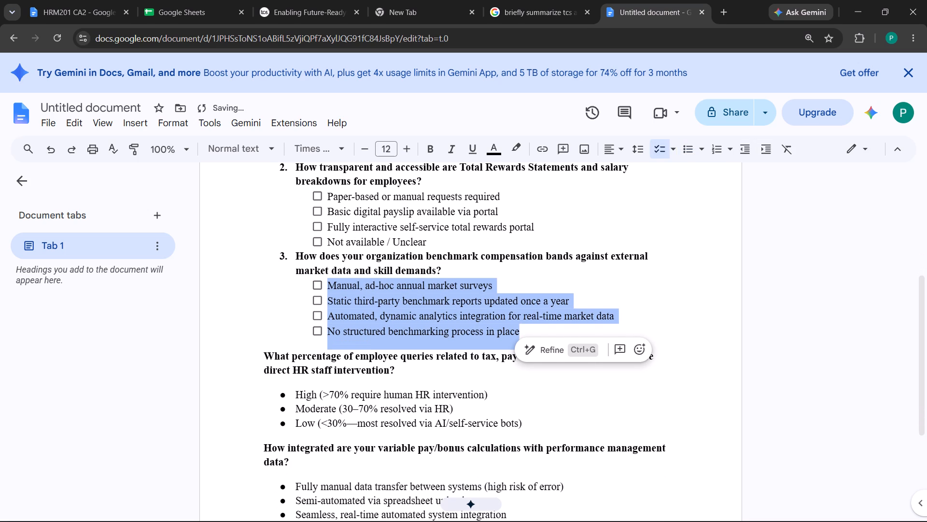
pyautogui.click(264, 348)
pyautogui.click(254, 361)
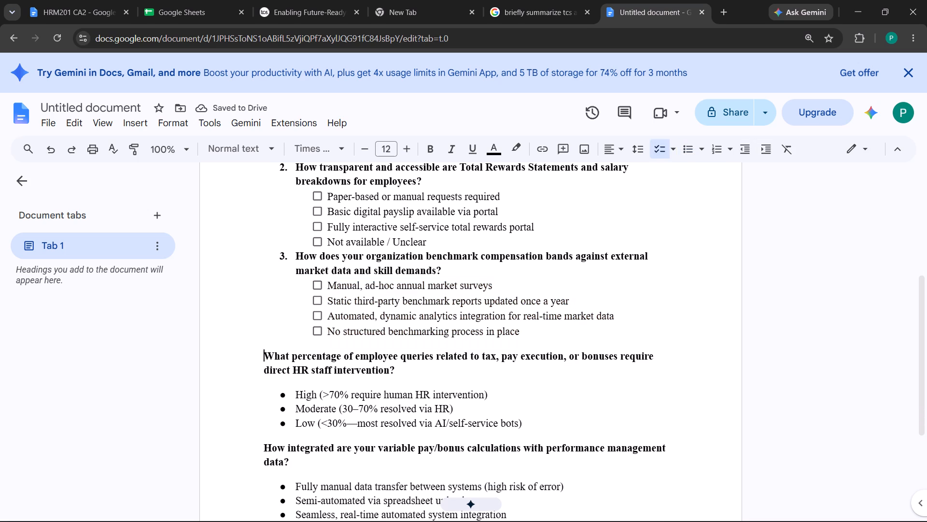
pyautogui.write('4.')
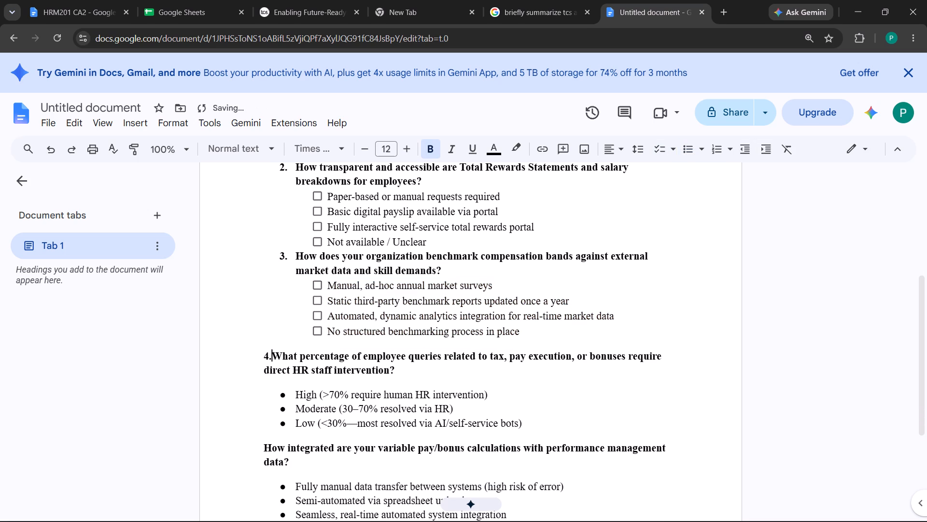
pyautogui.press('space')
# Change question 4's three bulleted options to the checklist style with strikethrough and indent them one level.
pyautogui.moveTo(294, 375); pyautogui.dragTo(301, 379)
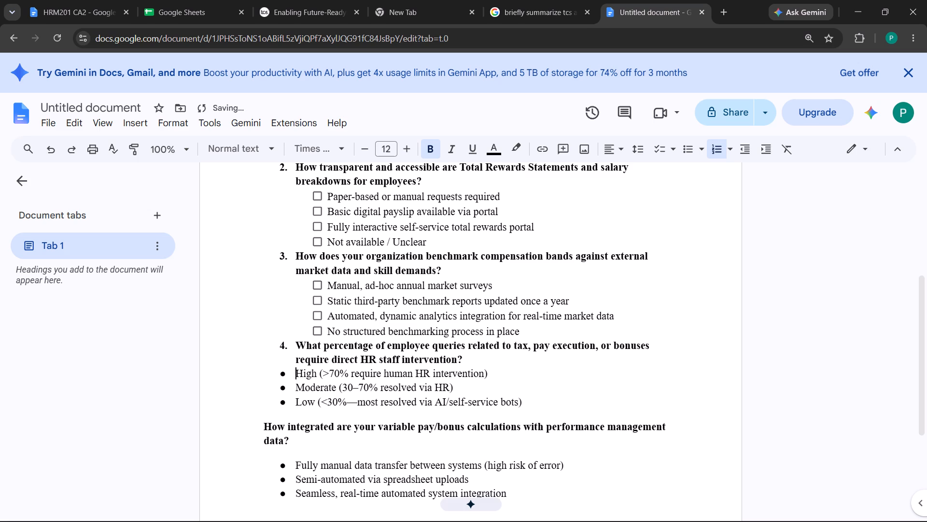
pyautogui.moveTo(301, 379); pyautogui.dragTo(524, 407)
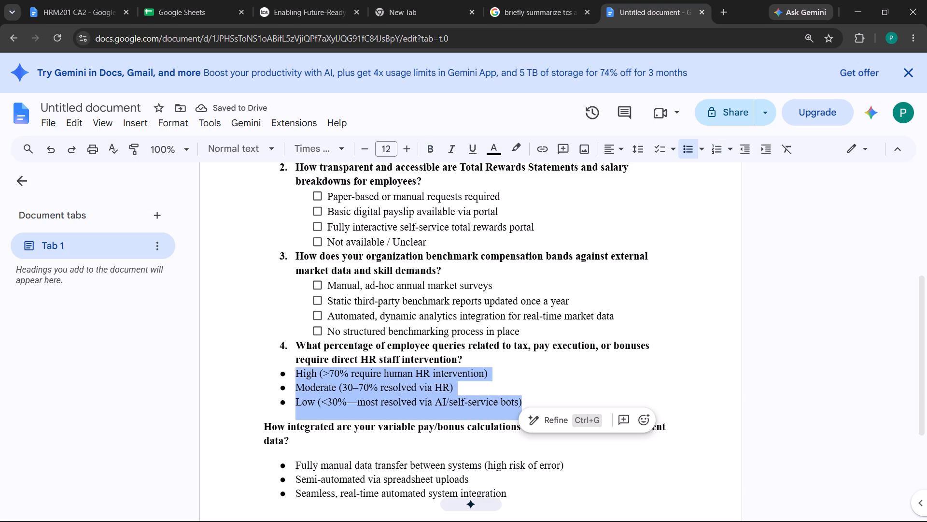
pyautogui.click(669, 151)
pyautogui.click(676, 188)
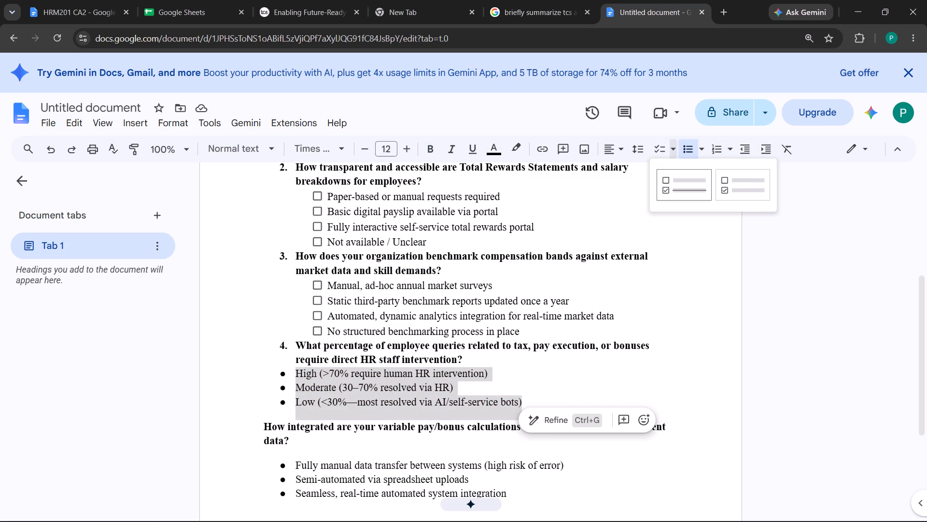
pyautogui.click(766, 156)
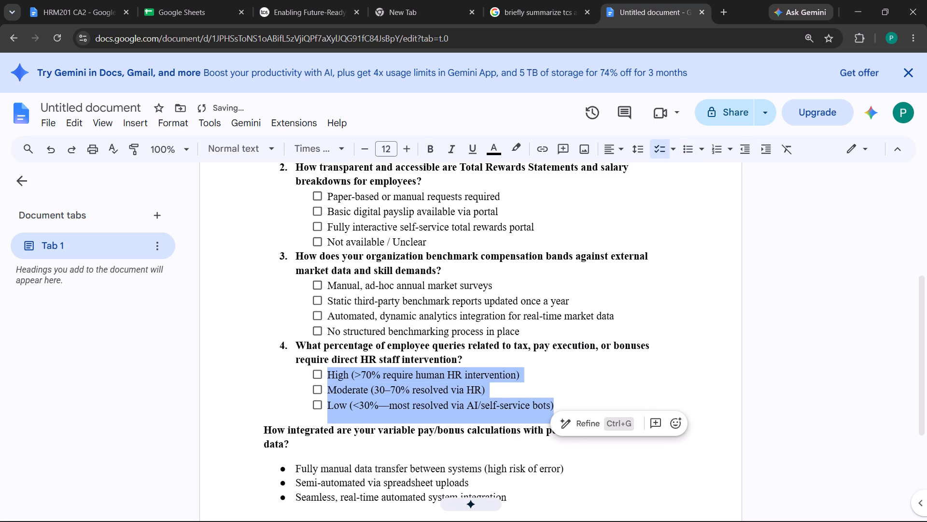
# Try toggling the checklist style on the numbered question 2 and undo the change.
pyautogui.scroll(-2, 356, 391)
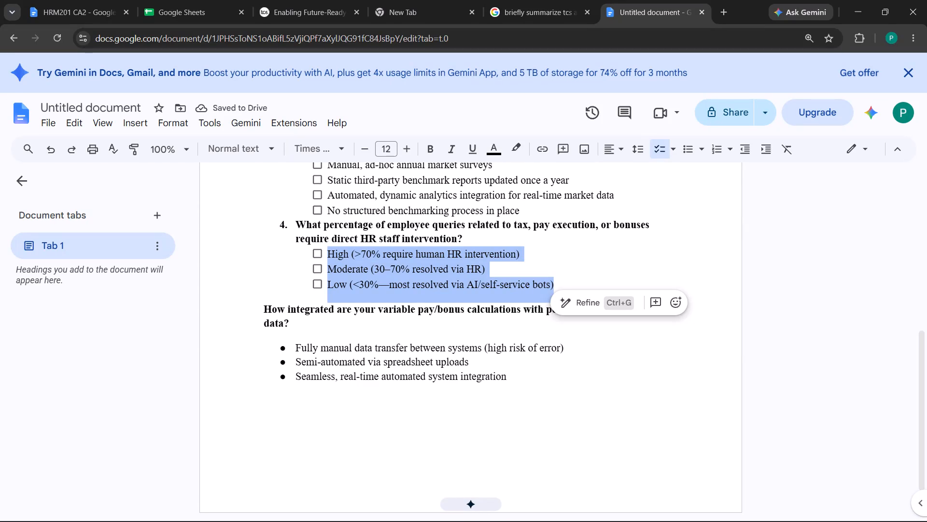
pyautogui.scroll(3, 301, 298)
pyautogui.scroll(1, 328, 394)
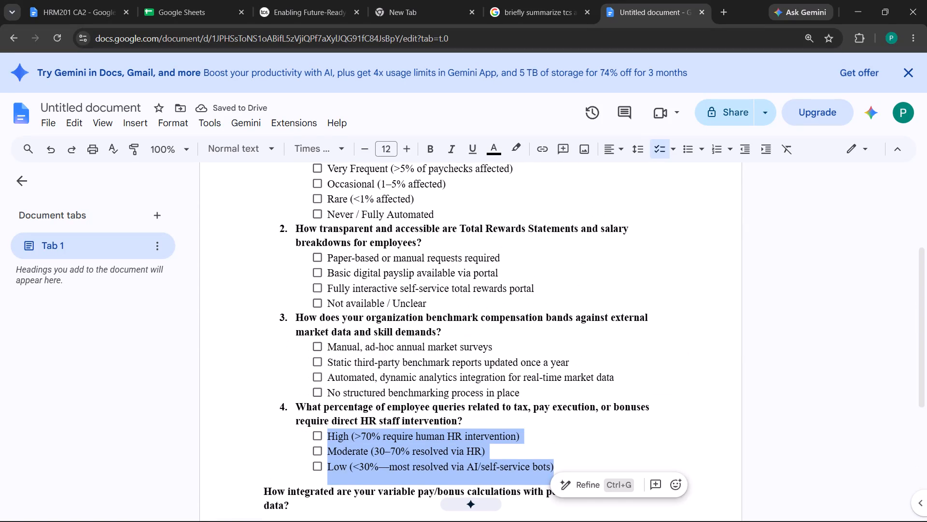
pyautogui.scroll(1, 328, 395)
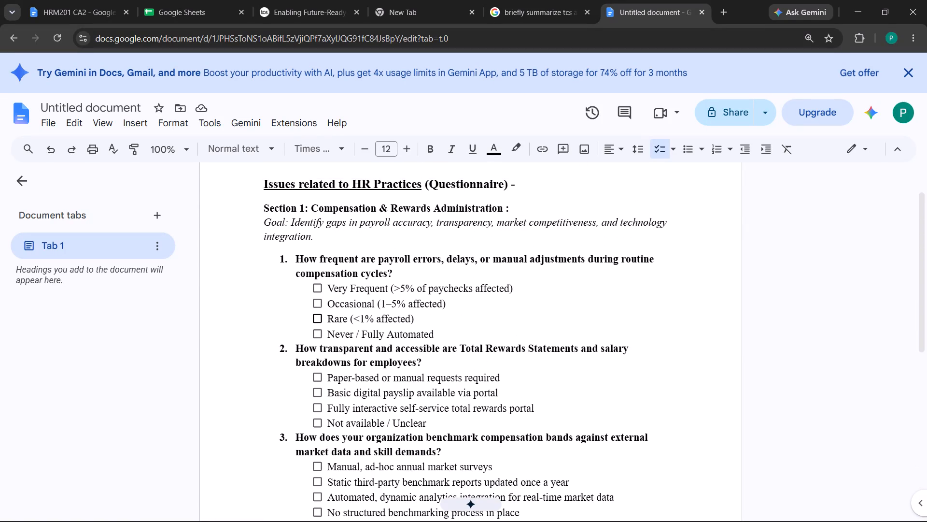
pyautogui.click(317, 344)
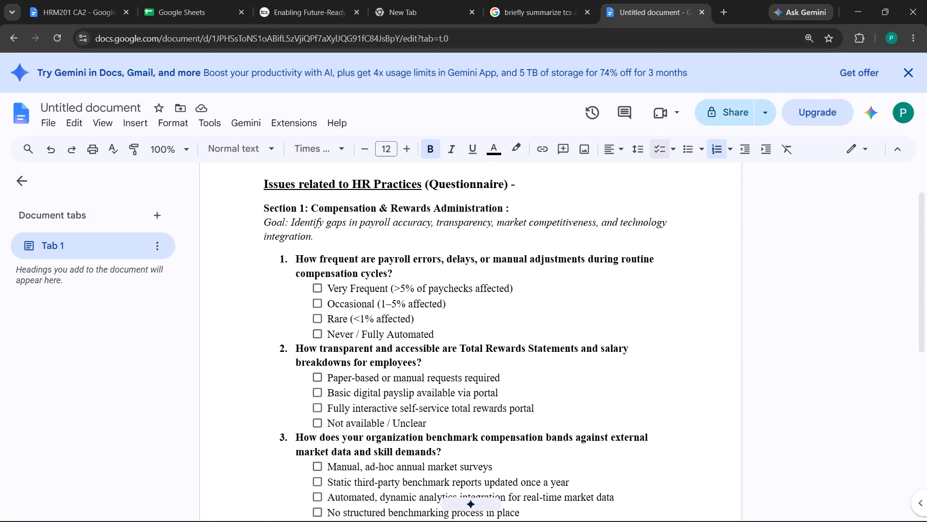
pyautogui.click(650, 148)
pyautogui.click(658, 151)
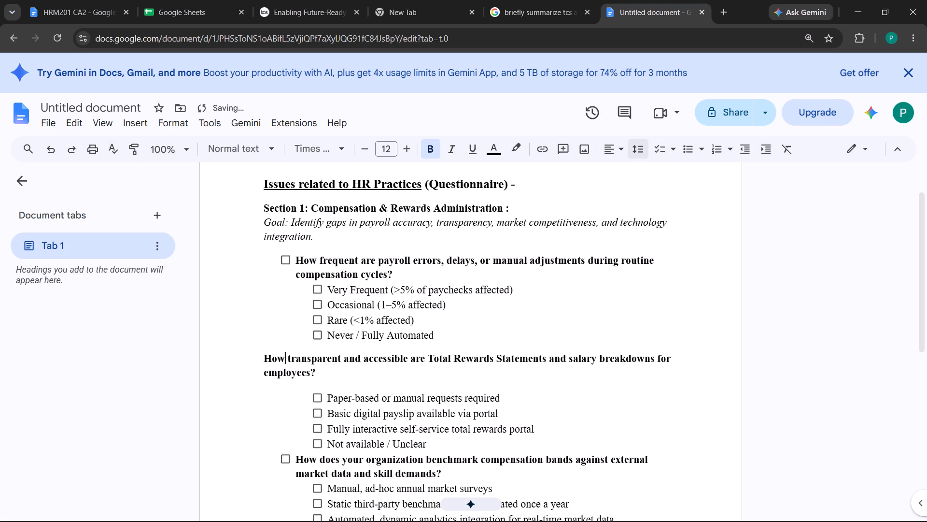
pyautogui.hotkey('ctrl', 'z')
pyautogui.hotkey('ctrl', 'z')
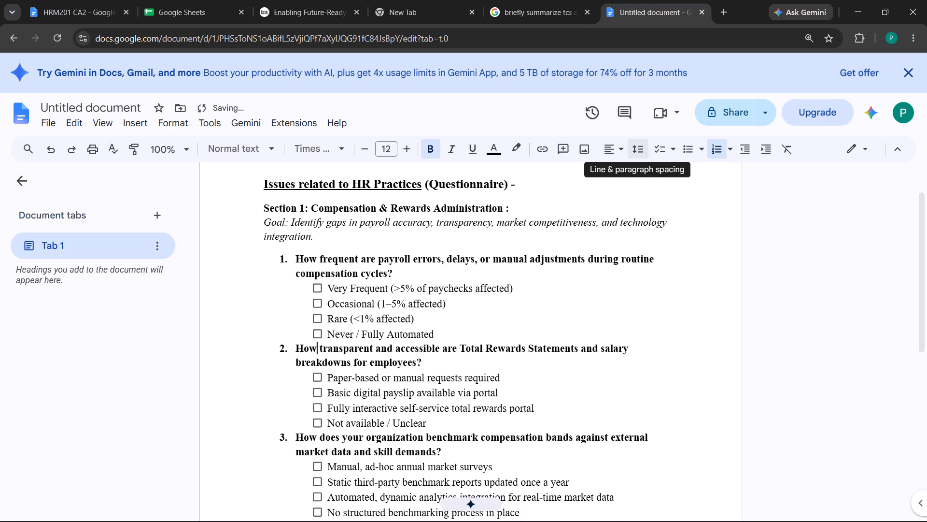
# Add space before the list item for each of the numbered questions 2, 3 and 4.
pyautogui.click(640, 148)
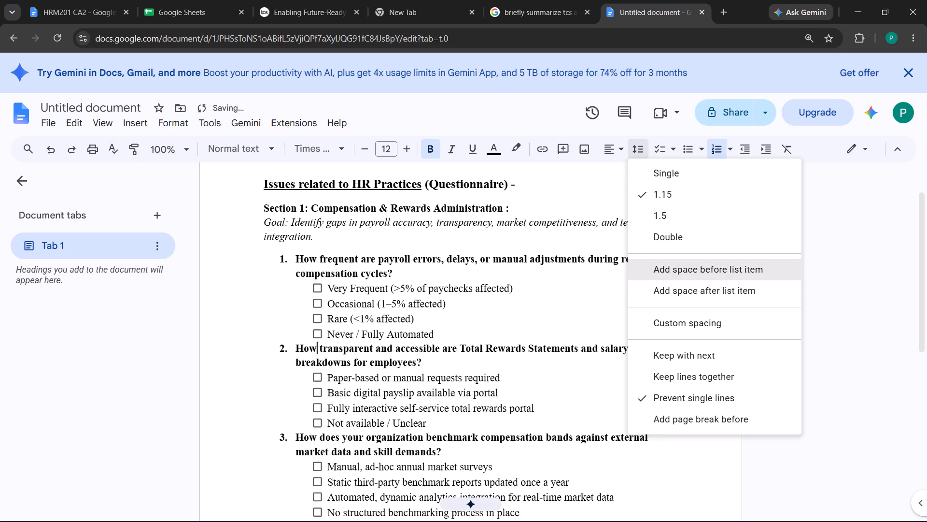
pyautogui.click(668, 260)
pyautogui.scroll(-1, 416, 355)
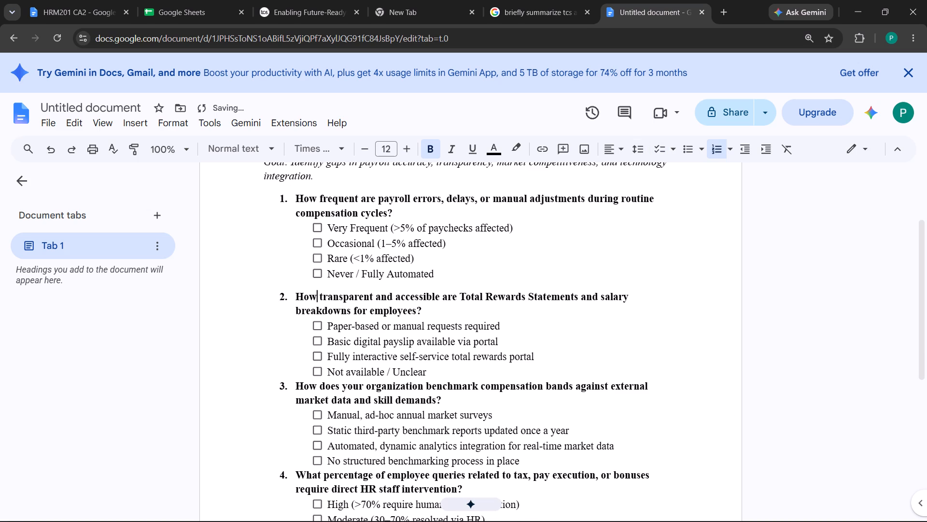
pyautogui.click(321, 386)
pyautogui.click(639, 149)
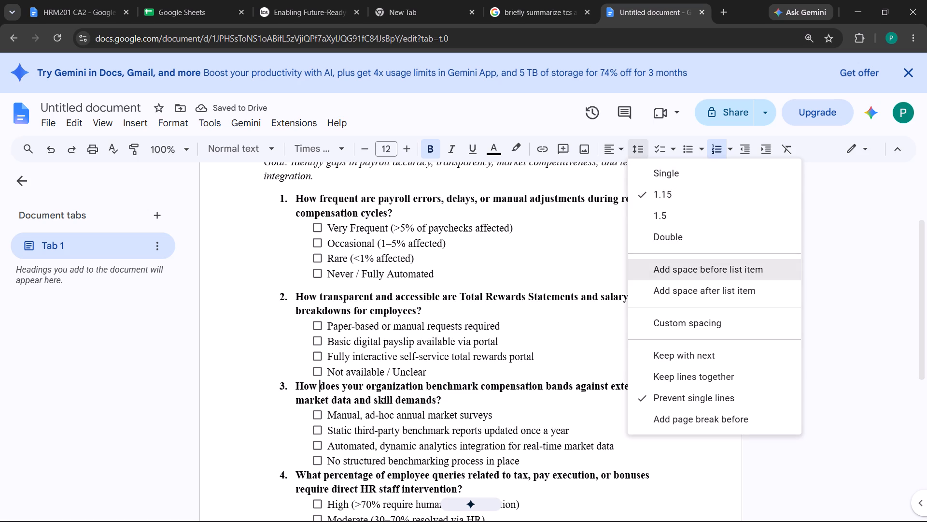
pyautogui.click(664, 261)
pyautogui.scroll(-3, 493, 275)
pyautogui.click(365, 299)
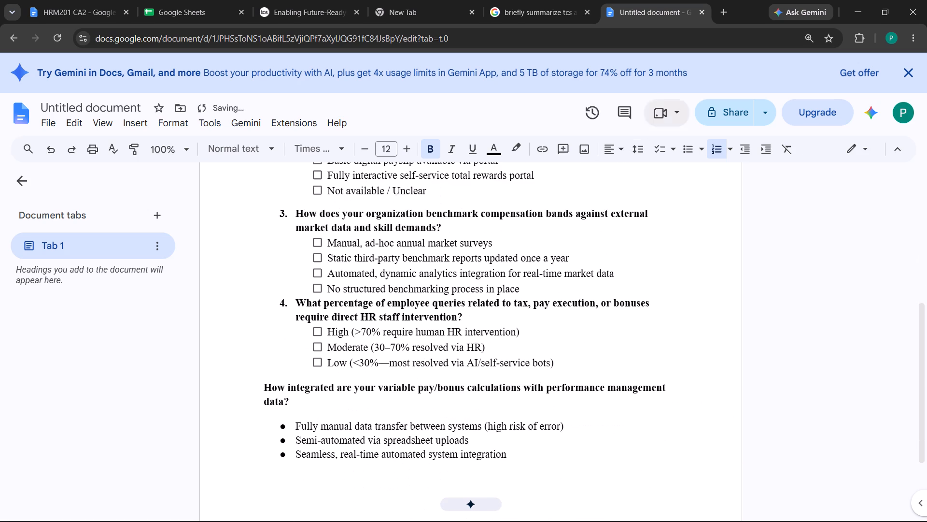
pyautogui.click(640, 152)
pyautogui.click(666, 269)
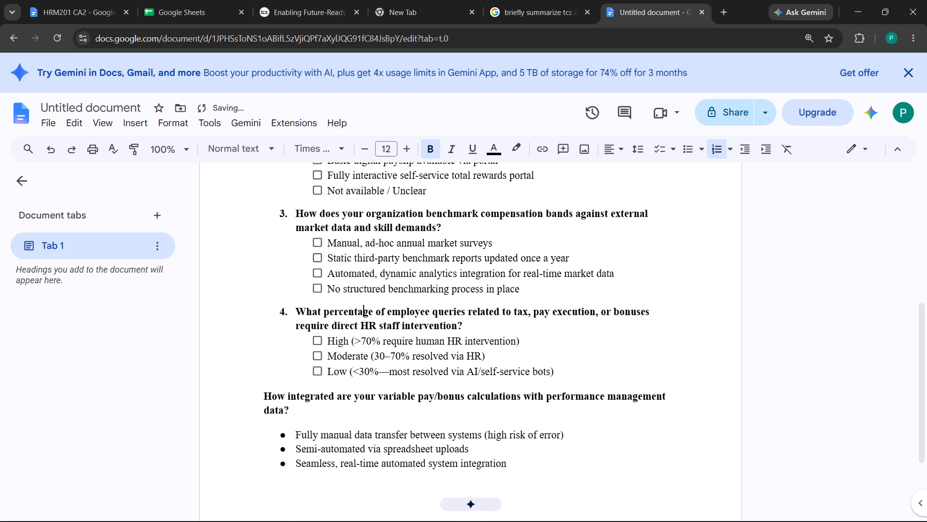
# Turn the question about integrating variable pay/bonus calculations into numbered list item 5.
pyautogui.scroll(-1, 492, 254)
pyautogui.click(262, 341)
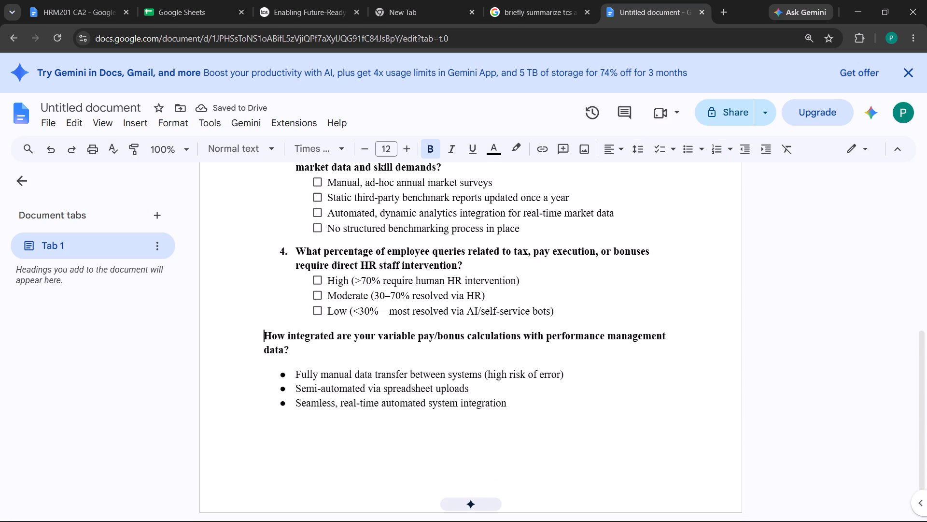
pyautogui.press('5')
pyautogui.write('.')
pyautogui.press('space')
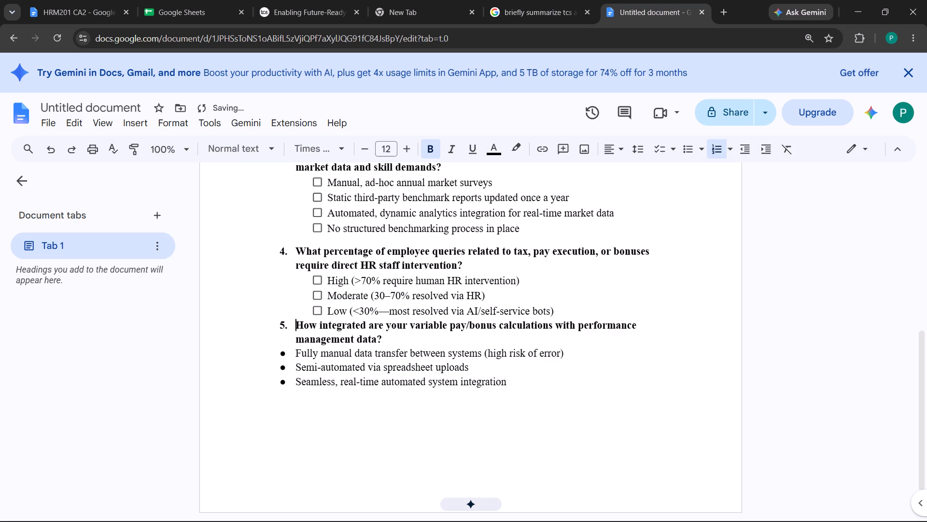
# Change question 5's three bulleted options to the same checklist style as the other options and indent them one level.
pyautogui.moveTo(296, 354); pyautogui.dragTo(523, 391)
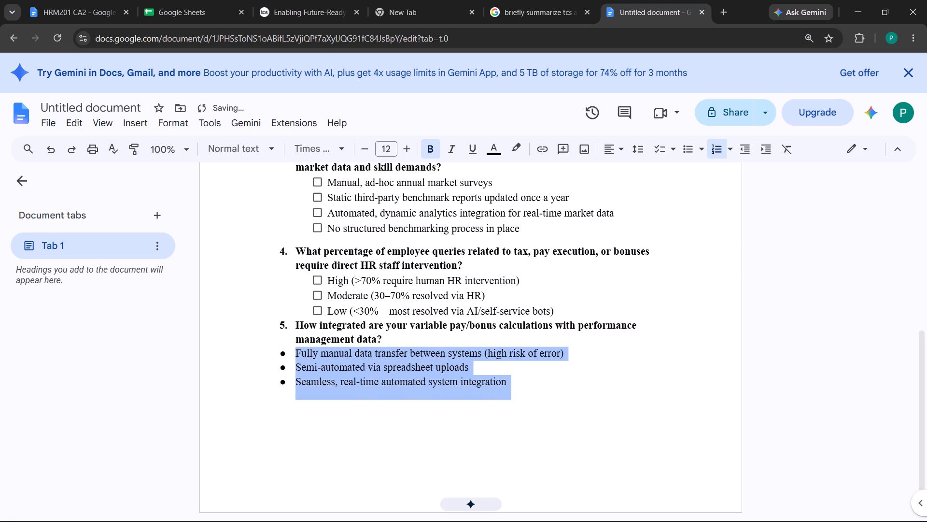
pyautogui.moveTo(523, 391); pyautogui.dragTo(507, 391)
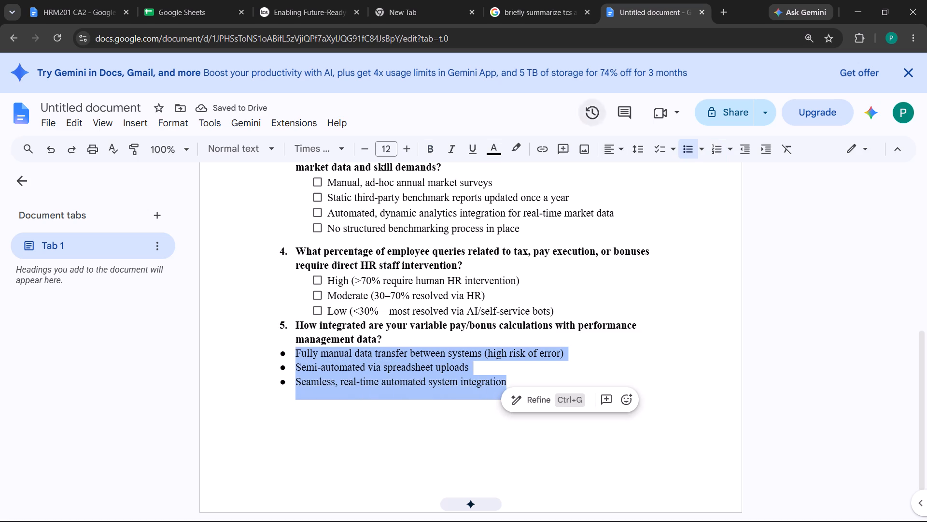
pyautogui.click(672, 153)
pyautogui.click(674, 171)
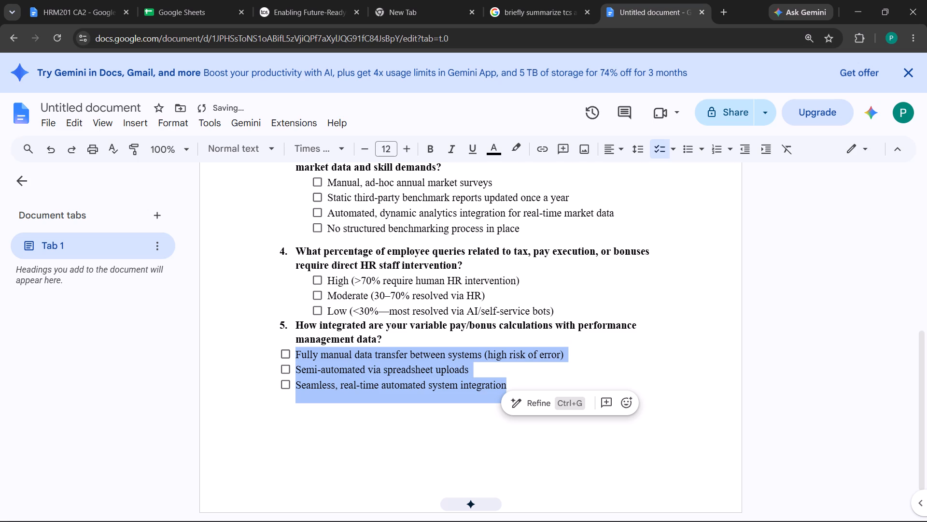
pyautogui.click(764, 155)
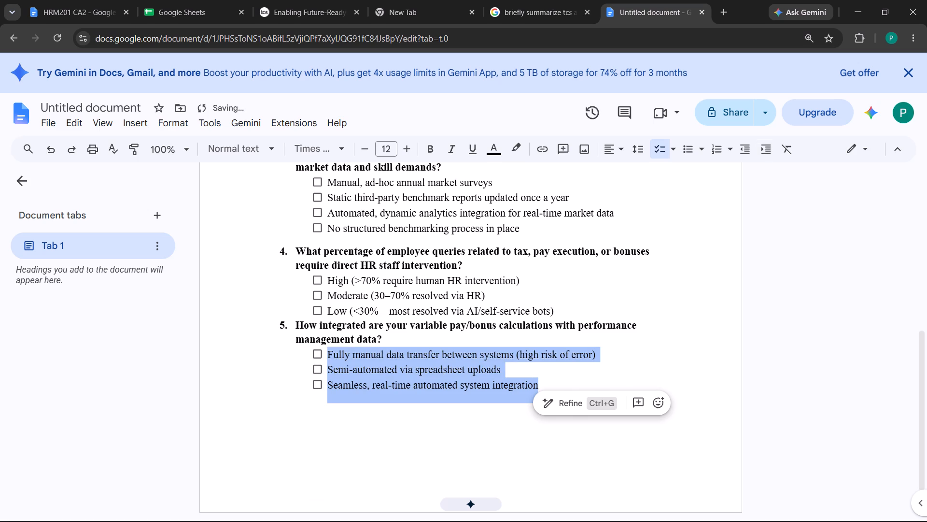
pyautogui.click(433, 322)
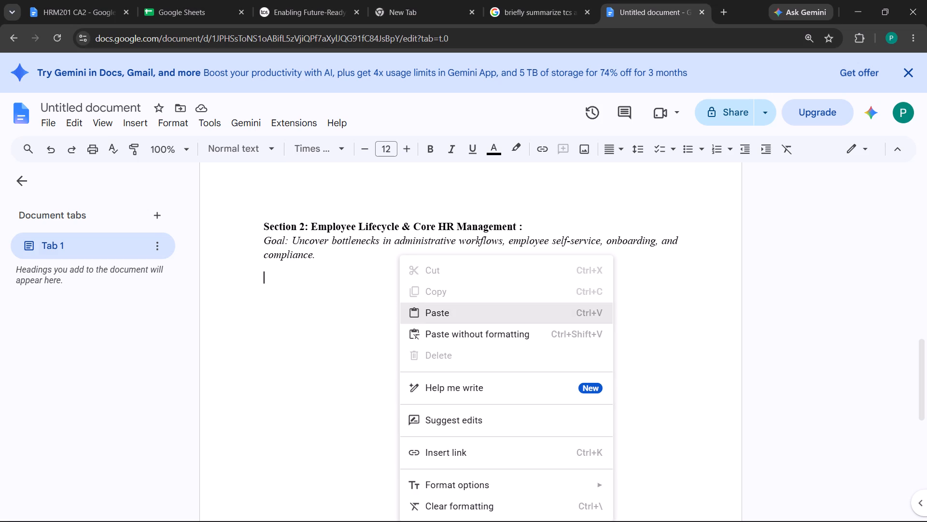
pyautogui.scroll(-4, 666, 334)
pyautogui.scroll(6, 646, 362)
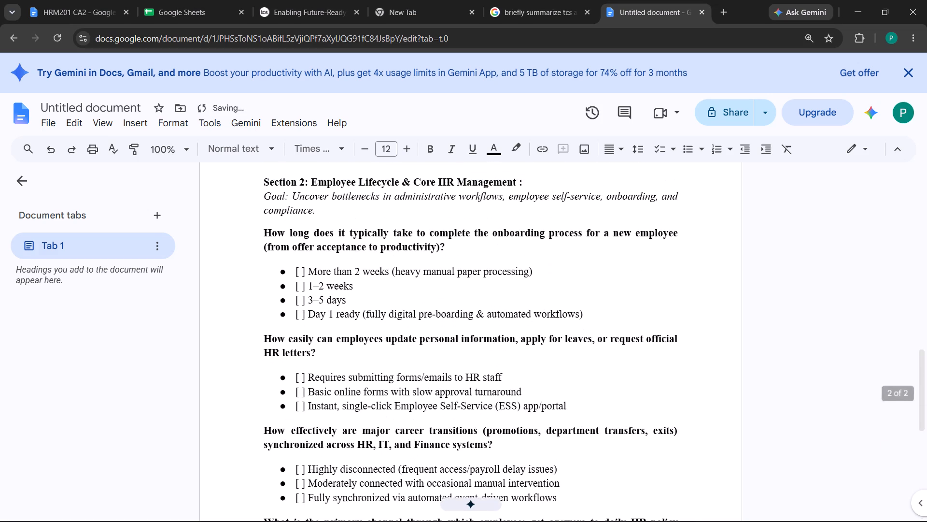
# Remove the "[ ]" prefix from the "More than 2 weeks (heavy manual paper processing)" option, keeping its bullet.
pyautogui.click(306, 272)
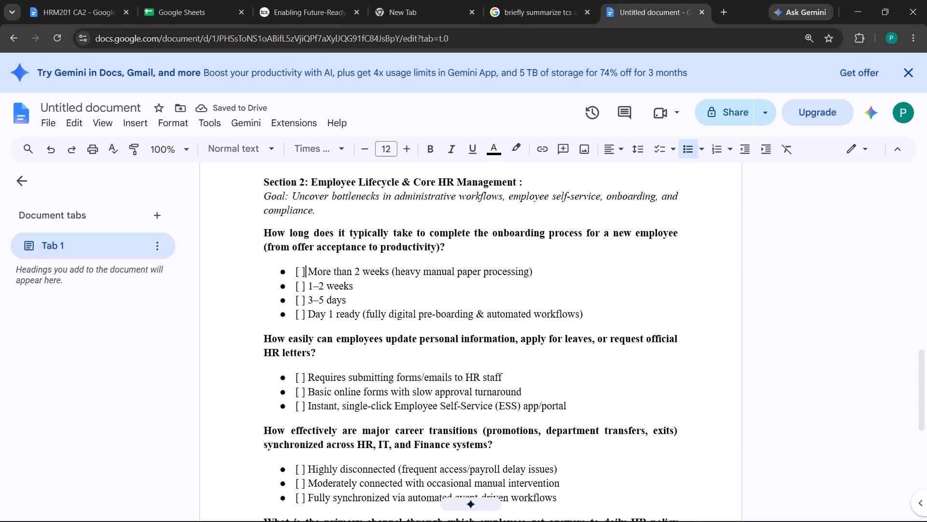
pyautogui.press('BackSpace')
pyautogui.press('BackSpace')
pyautogui.press('BackSpace')
pyautogui.press('BackSpace')
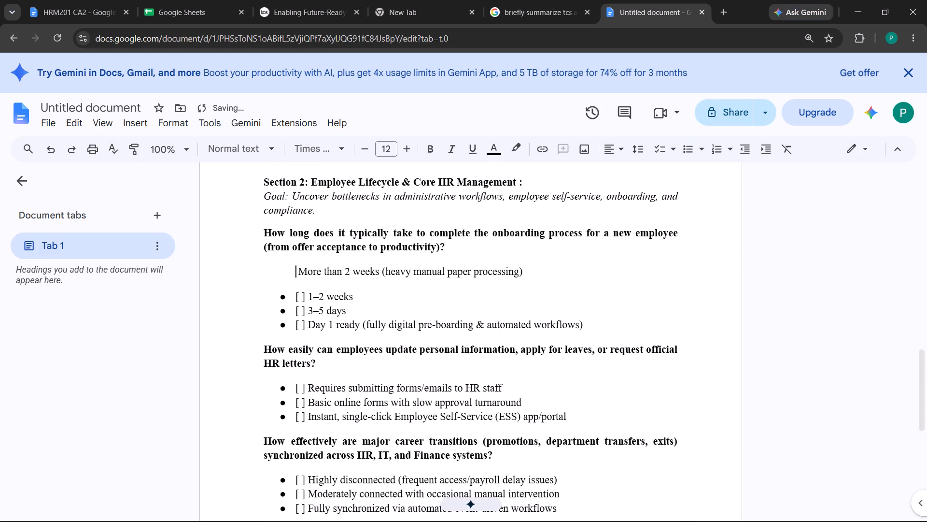
pyautogui.hotkey('ctrl', 'z')
pyautogui.press('Delete')
pyautogui.press('BackSpace')
pyautogui.press('BackSpace')
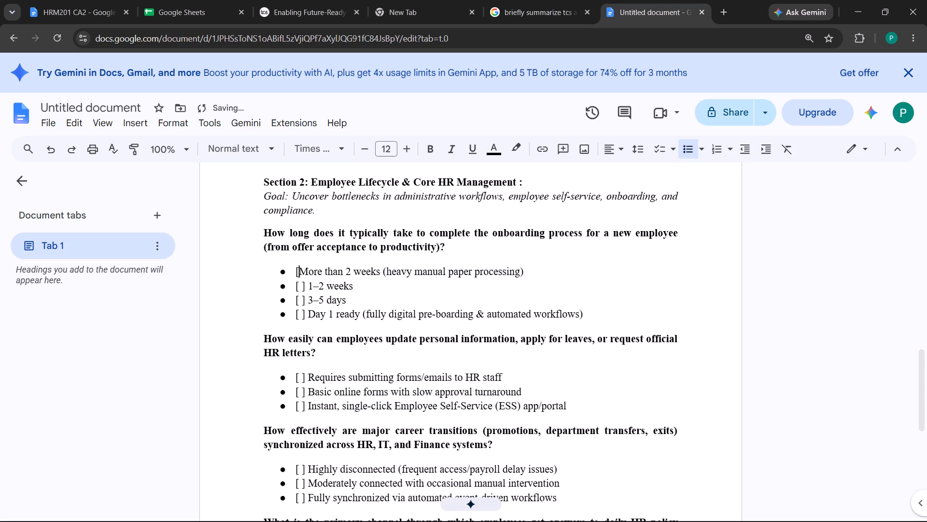
pyautogui.press('BackSpace')
# Remove the "[ ]" prefix from the "1–2 weeks" and "3–5 days" options of the onboarding question.
pyautogui.click(306, 289)
pyautogui.click(308, 288)
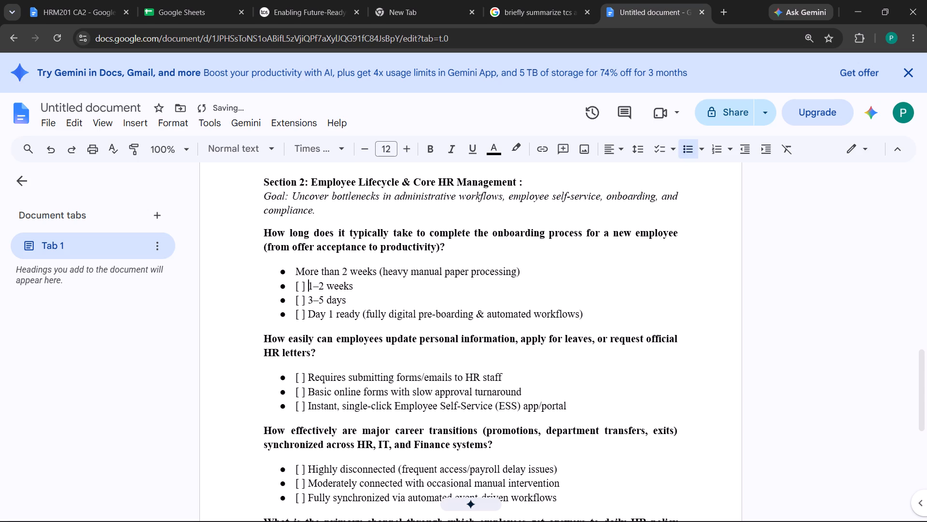
pyautogui.press('BackSpace')
pyautogui.press('BackSpace')
pyautogui.press('BackSpace')
pyautogui.press('BackSpace')
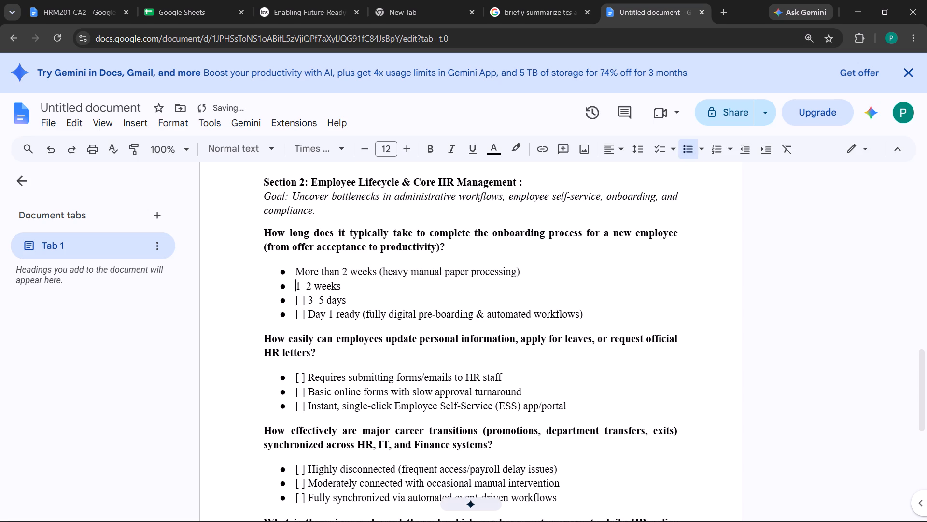
pyautogui.click(309, 300)
pyautogui.press('BackSpace')
pyautogui.press('BackSpace')
pyautogui.press('BackSpace')
pyautogui.press('BackSpace')
# Remove the "[ ]" prefix from the "Day 1 ready (fully digital pre-boarding & automated workflows)" option.
pyautogui.press('Down')
pyautogui.press('Delete')
pyautogui.press('Delete')
pyautogui.press('Delete')
pyautogui.press('Delete')
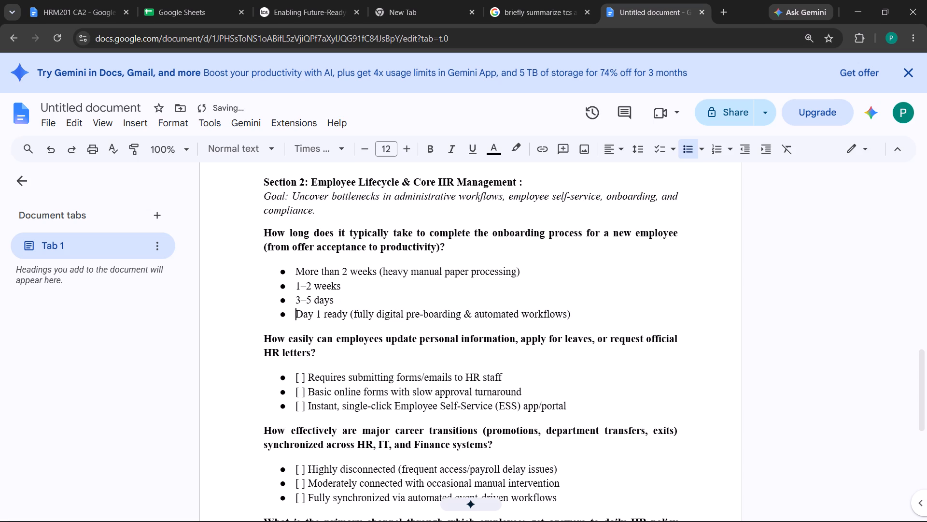
# Remove the "[ ]" prefixes from the three options of the question about updating personal information, leaves and HR letters.
pyautogui.press('Down')
pyautogui.press('Down')
pyautogui.press('Down')
pyautogui.press('Delete')
pyautogui.press('Delete')
pyautogui.press('Delete')
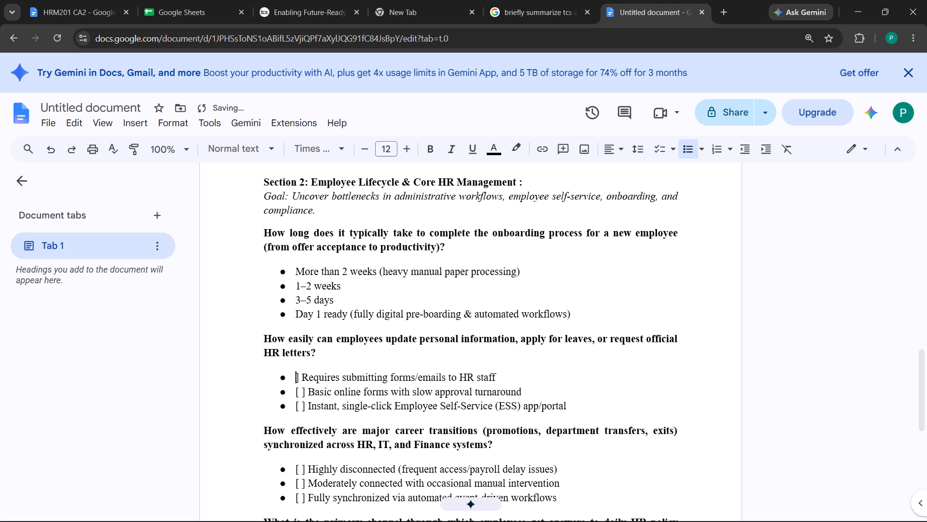
pyautogui.press('Delete')
pyautogui.press('Down')
pyautogui.press('Delete')
pyautogui.press('Delete')
pyautogui.press('Delete')
pyautogui.press('Delete')
pyautogui.press('Down')
pyautogui.press('Delete')
pyautogui.press('Delete')
pyautogui.press('Delete')
pyautogui.press('Delete')
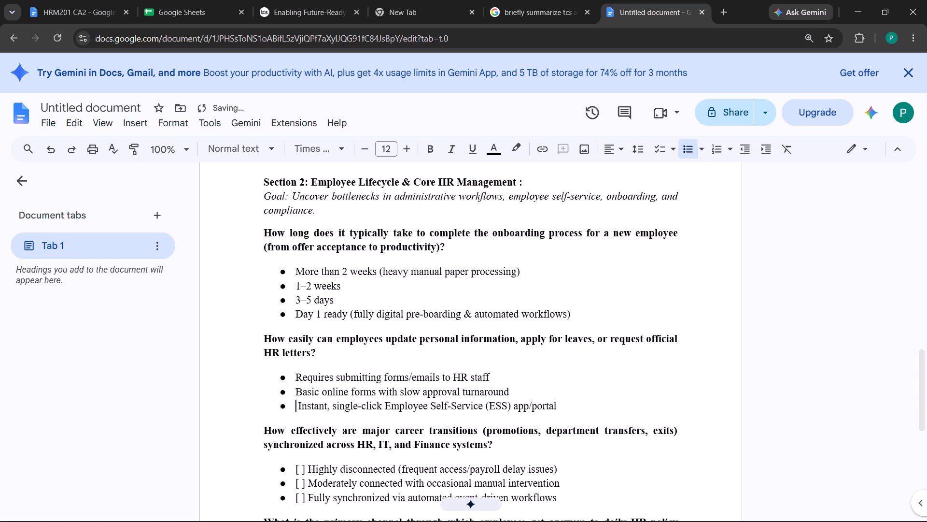
# Remove the "[ ]" prefixes from the three options of the career transitions question.
pyautogui.press('Down')
pyautogui.press('Down')
pyautogui.press('Down')
pyautogui.press('Delete')
pyautogui.press('Delete')
pyautogui.press('Delete')
pyautogui.press('Delete')
pyautogui.press('Down')
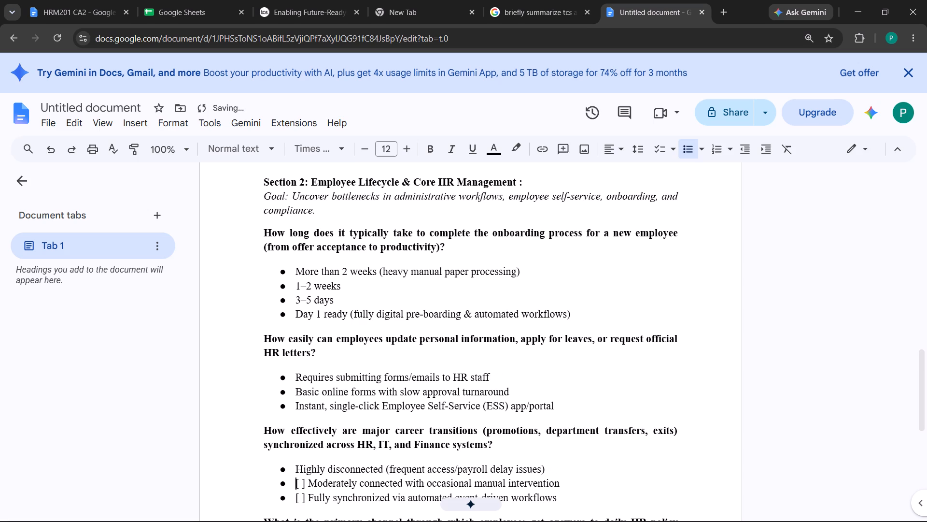
pyautogui.press('Delete')
pyautogui.press('Delete')
pyautogui.press('Delete')
pyautogui.press('Delete')
pyautogui.press('Down')
pyautogui.press('Delete')
pyautogui.press('Delete')
pyautogui.press('Delete')
pyautogui.press('Delete')
# Remove the "[ ]" prefixes from the three options of the question on the primary channel for HR policy answers.
pyautogui.press('Down')
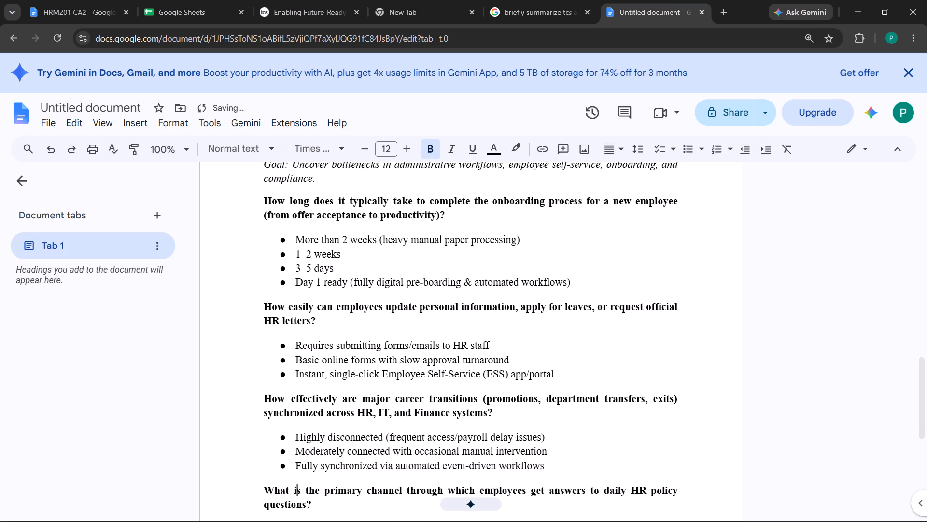
pyautogui.press('Down')
pyautogui.press('Down')
pyautogui.press('Delete')
pyautogui.press('Delete')
pyautogui.press('Delete')
pyautogui.press('Delete')
pyautogui.press('Down')
pyautogui.press('Delete')
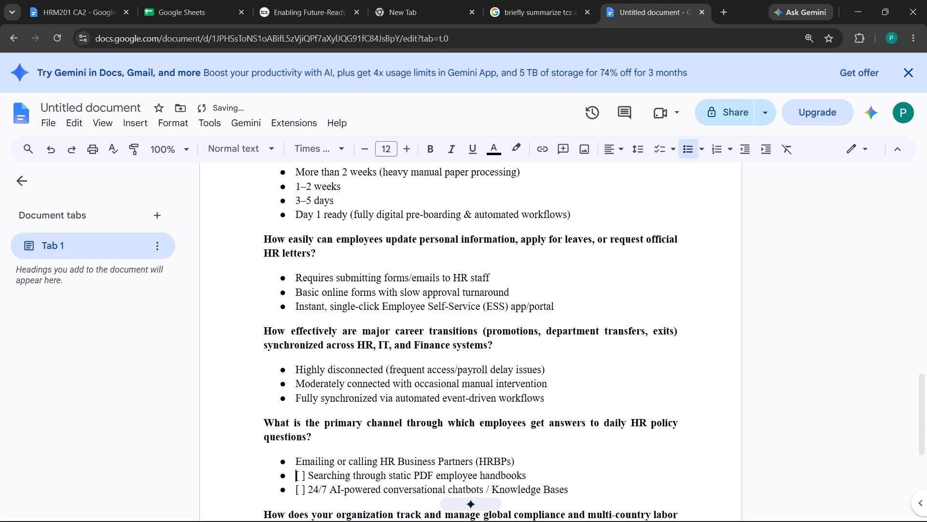
pyautogui.press('Delete')
pyautogui.press('Delete')
pyautogui.press('Delete')
pyautogui.press('Down')
pyautogui.press('Delete')
pyautogui.press('Delete')
pyautogui.press('Delete')
pyautogui.press('Delete')
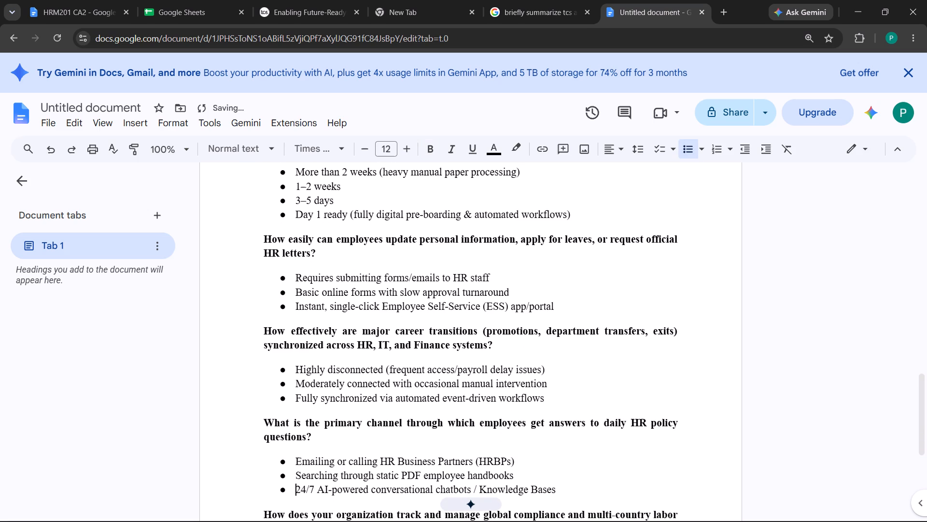
# Remove the "[ ]" prefixes from the three options of the global compliance and multi-country labor regulations question.
pyautogui.press('Down')
pyautogui.press('Down')
pyautogui.press('Down')
pyautogui.press('Delete')
pyautogui.press('Delete')
pyautogui.press('Delete')
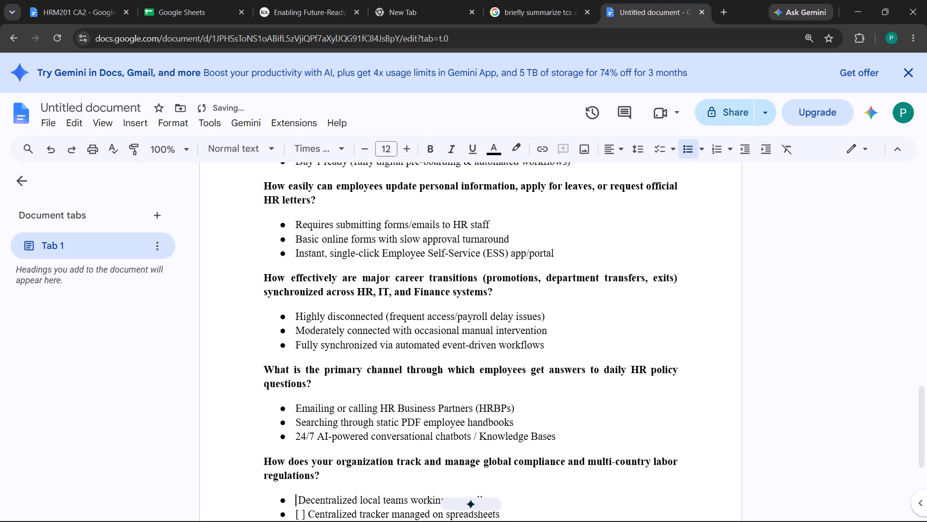
pyautogui.press('Delete')
pyautogui.press('Down')
pyautogui.press('Delete')
pyautogui.press('Delete')
pyautogui.press('Delete')
pyautogui.press('Delete')
pyautogui.press('Down')
pyautogui.press('Delete')
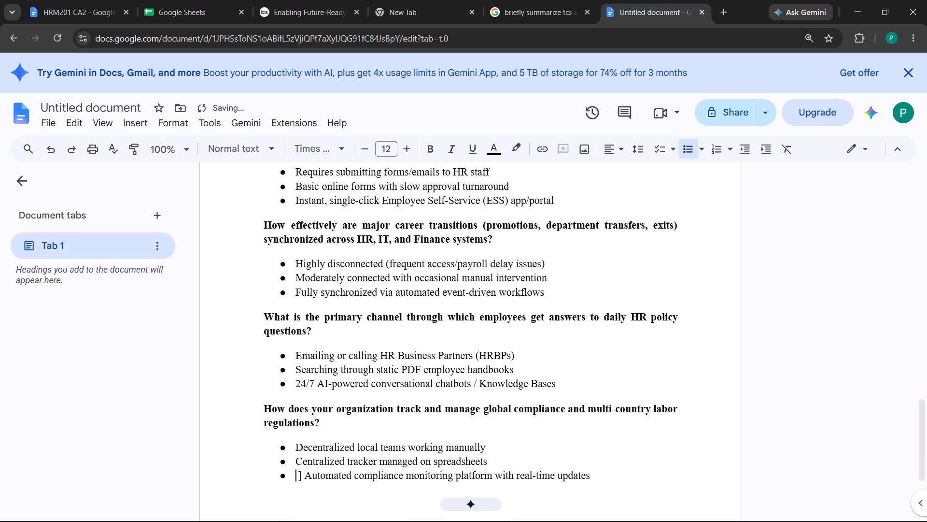
pyautogui.press('Delete')
pyautogui.press('Delete')
pyautogui.press('Delete')
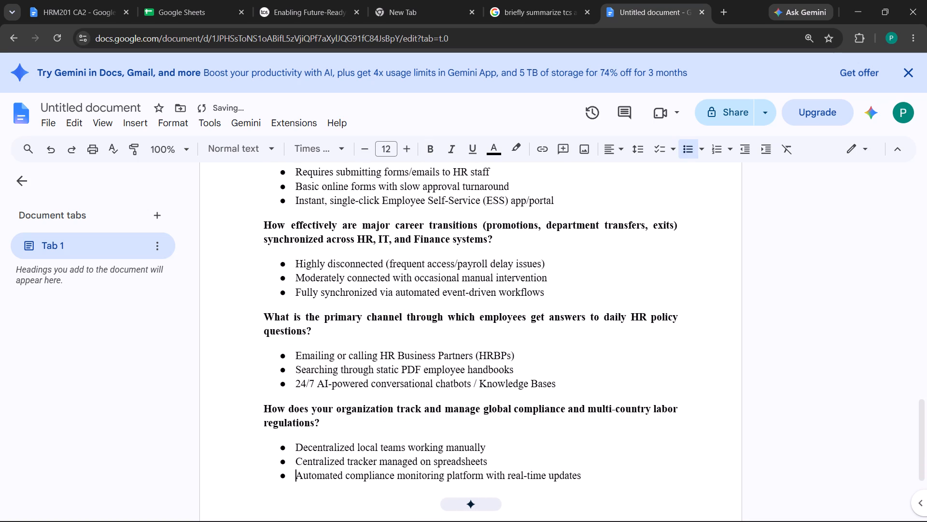
# Make the onboarding process question numbered list item 1.
pyautogui.scroll(3, 256, 171)
pyautogui.click(255, 209)
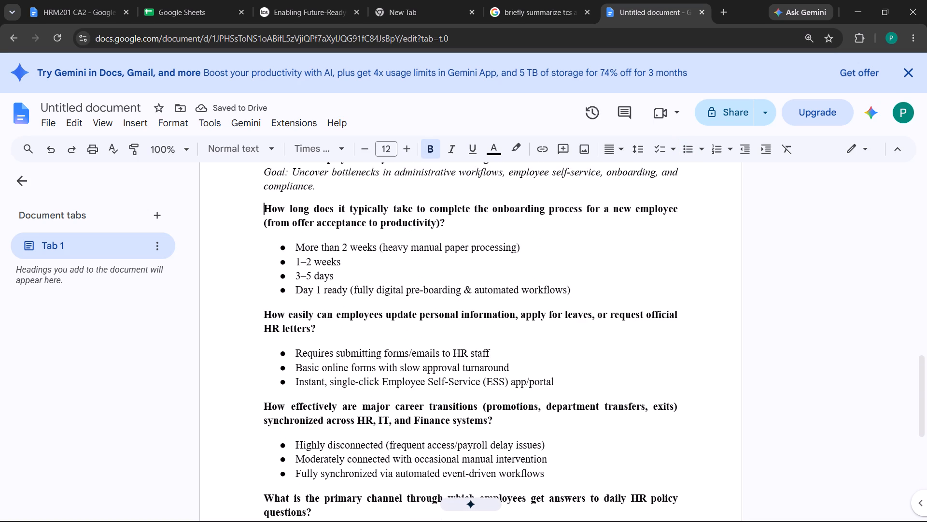
pyautogui.write('1.')
pyautogui.press('space')
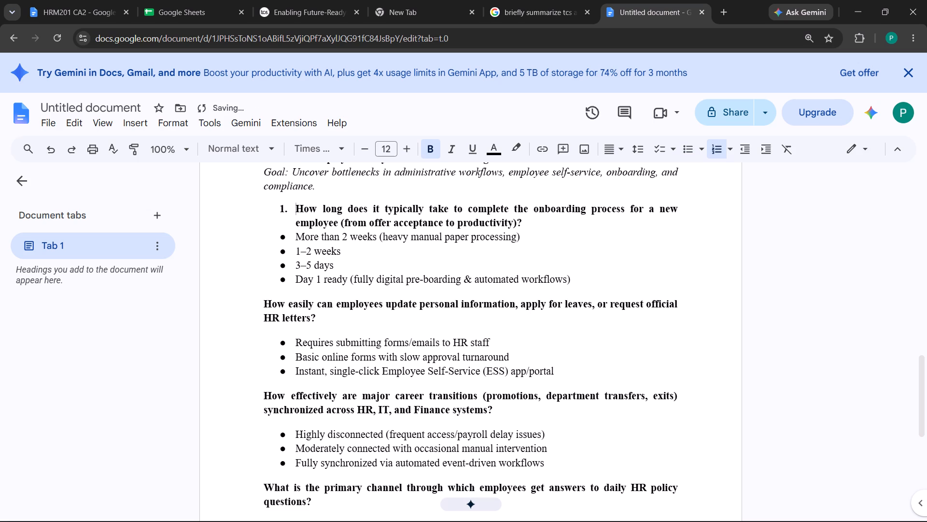
# Convert the four options of the onboarding question to a checklist and indent them one level beneath it.
pyautogui.moveTo(292, 237); pyautogui.dragTo(530, 287)
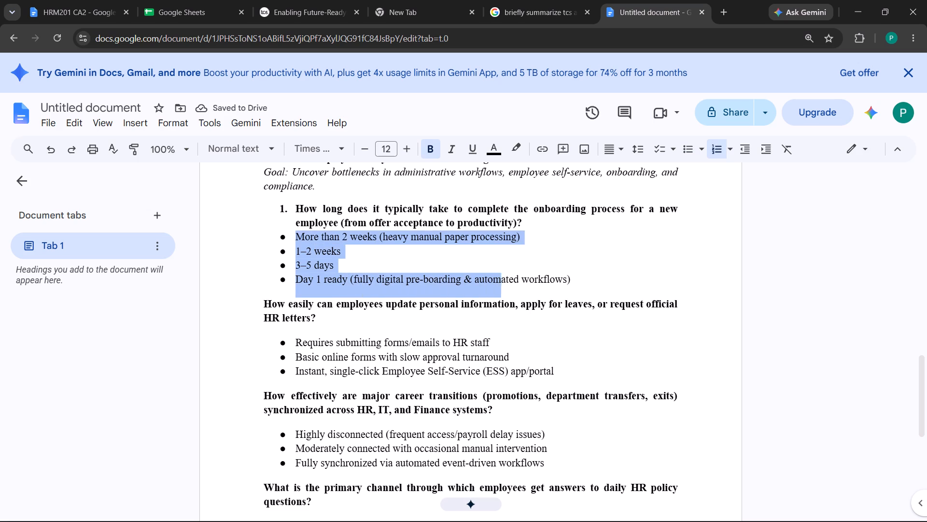
pyautogui.moveTo(530, 287); pyautogui.dragTo(569, 284)
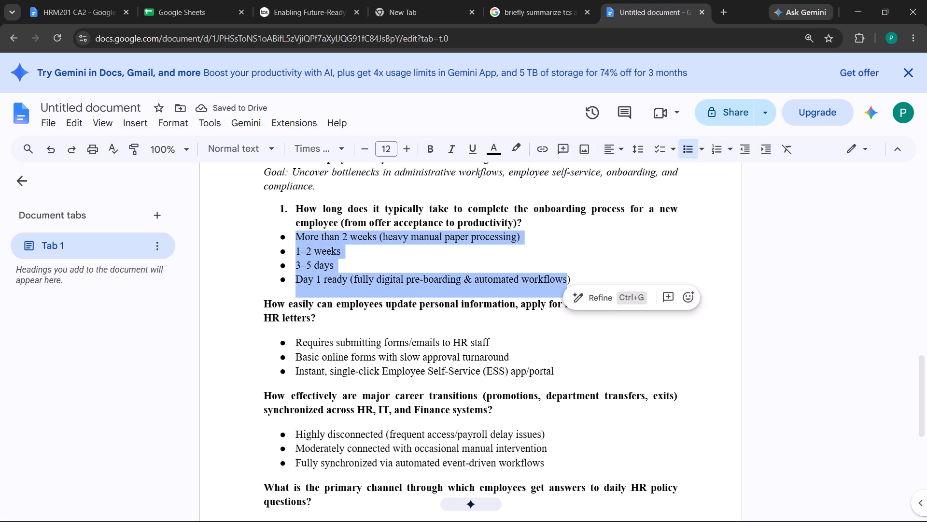
pyautogui.moveTo(570, 280); pyautogui.dragTo(298, 238)
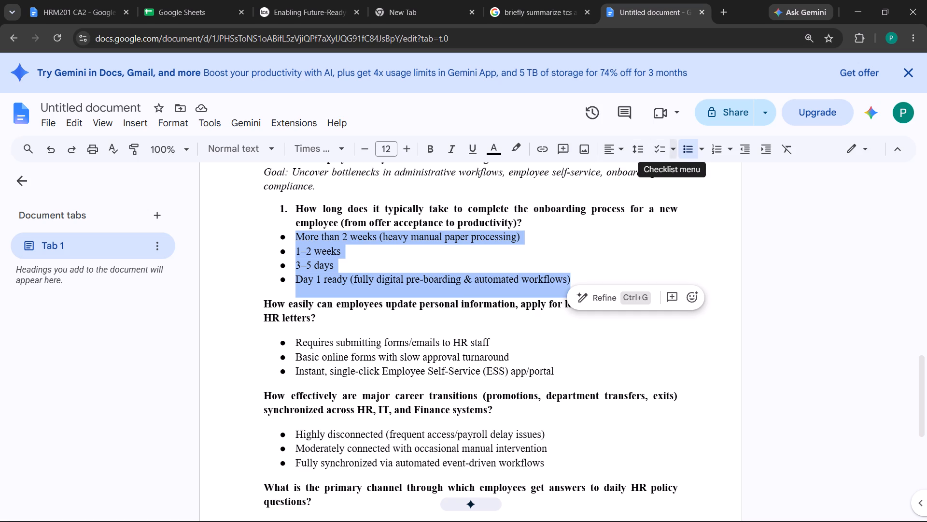
pyautogui.click(668, 150)
pyautogui.click(670, 186)
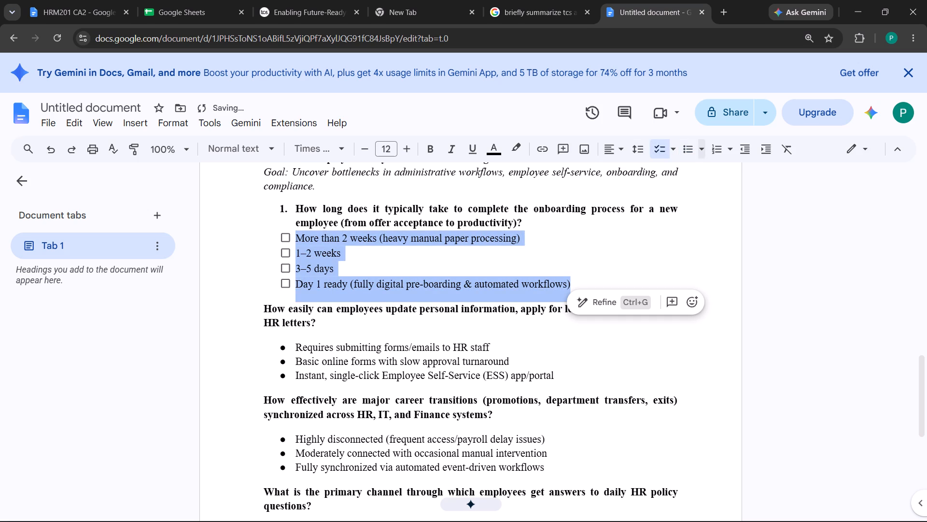
pyautogui.click(763, 153)
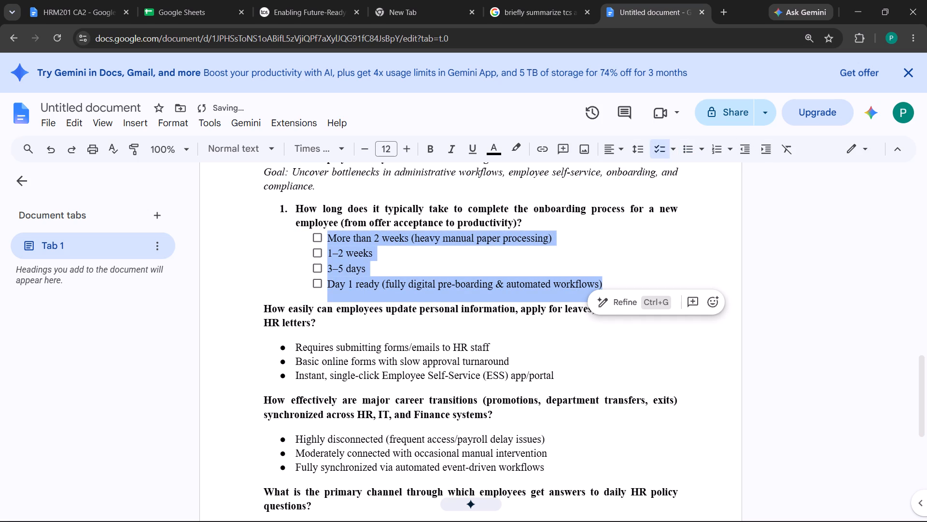
# Make the "How easily can employees update personal information" question numbered list item 2.
pyautogui.scroll(-2, 414, 262)
pyautogui.click(257, 188)
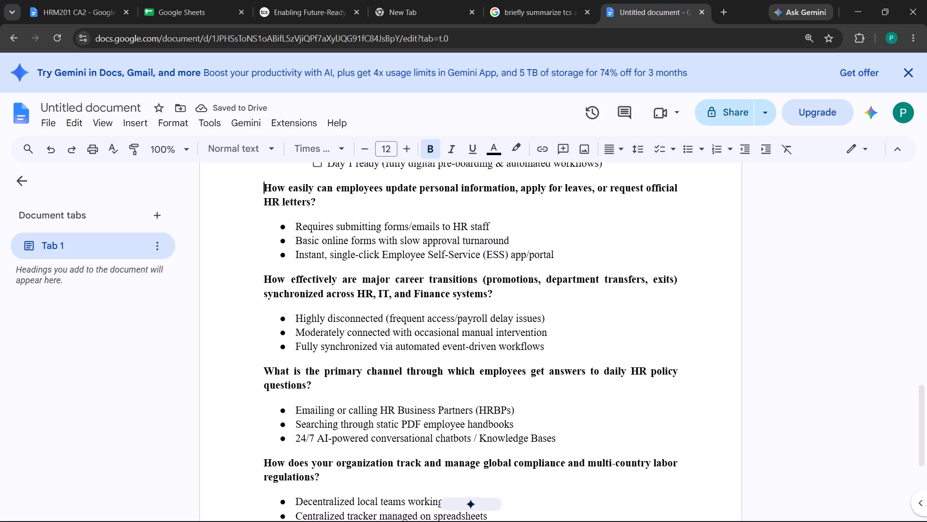
pyautogui.write('2.')
pyautogui.press('space')
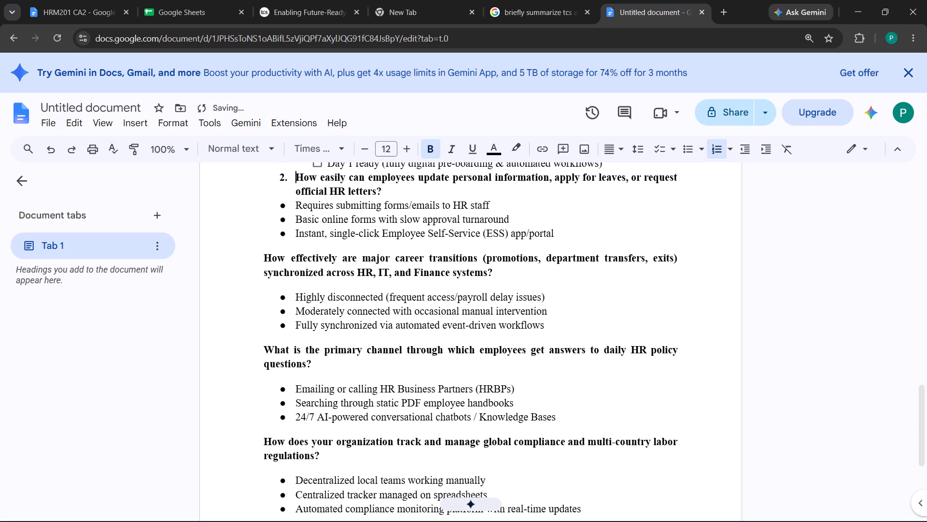
# Convert the three options of question 2 to a checklist and indent them one level.
pyautogui.moveTo(294, 202); pyautogui.dragTo(555, 233)
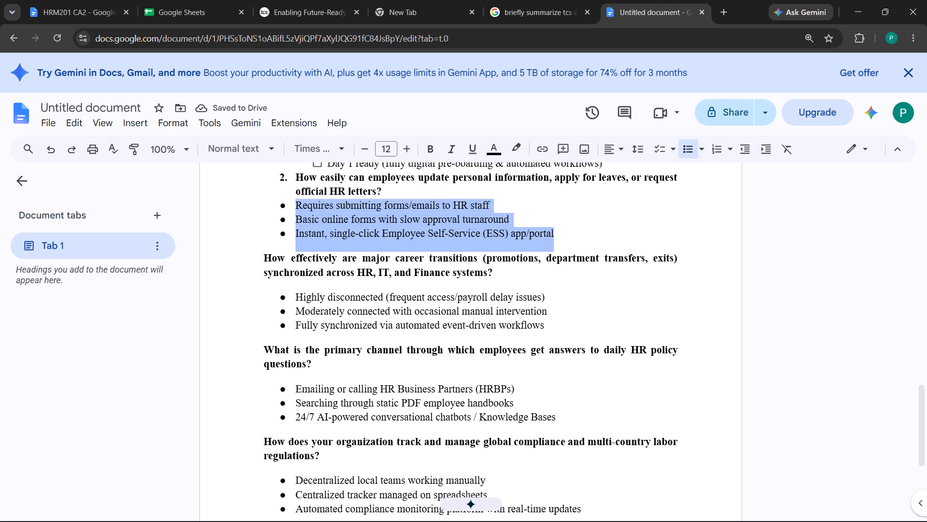
pyautogui.click(623, 144)
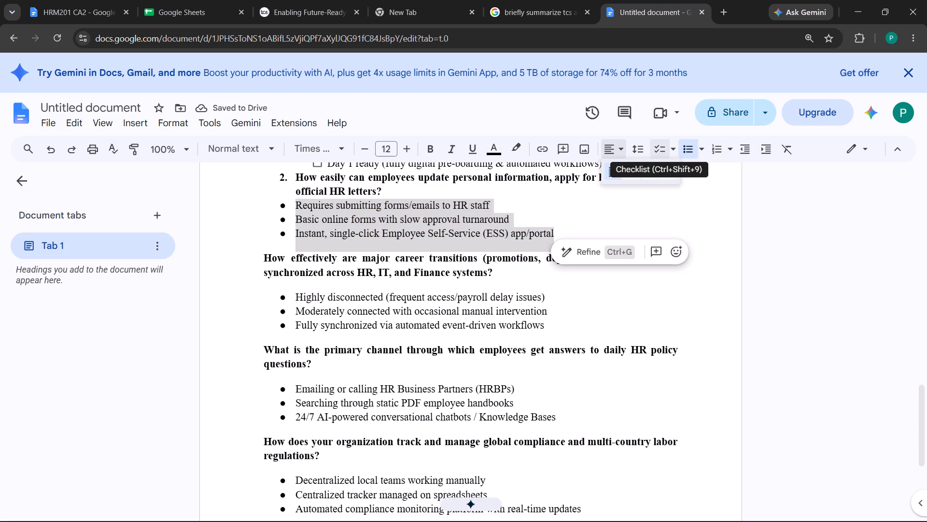
pyautogui.click(671, 149)
pyautogui.click(674, 192)
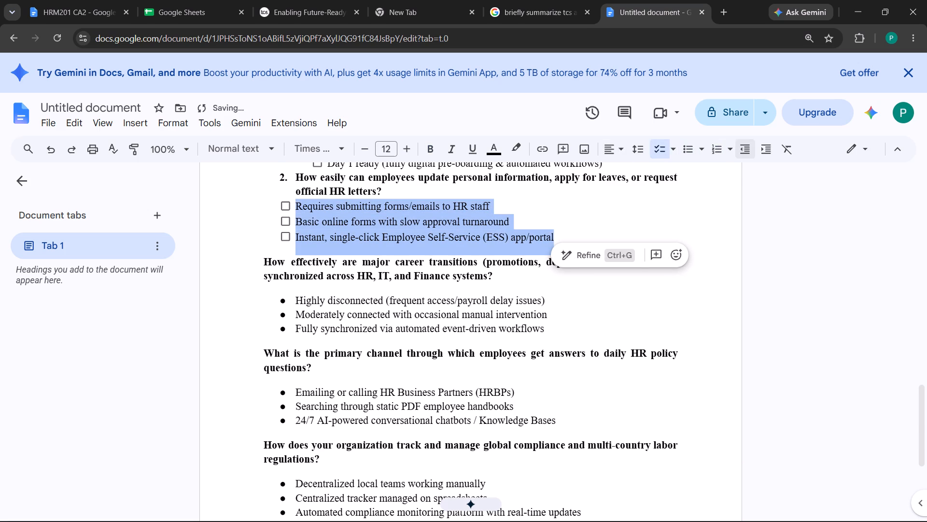
pyautogui.click(760, 149)
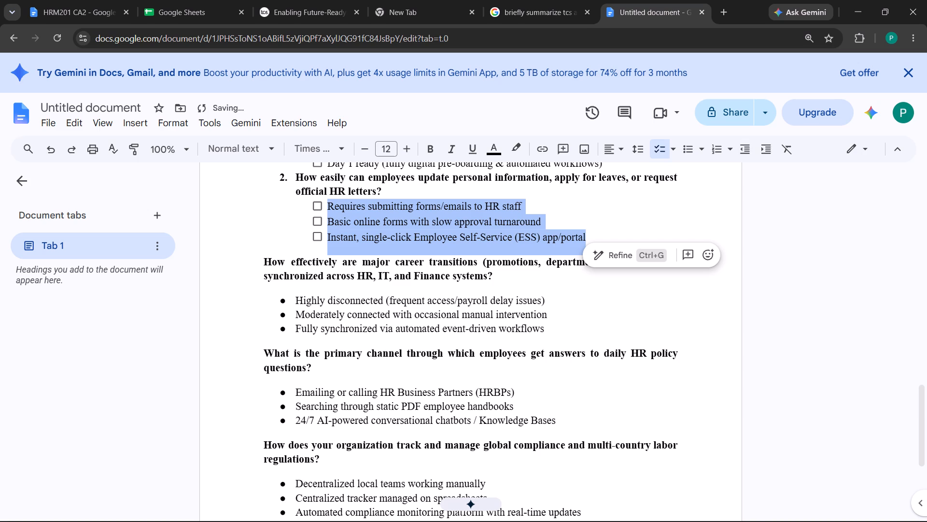
# Add space before the question 2 list item to separate it from the onboarding options.
pyautogui.click(390, 170)
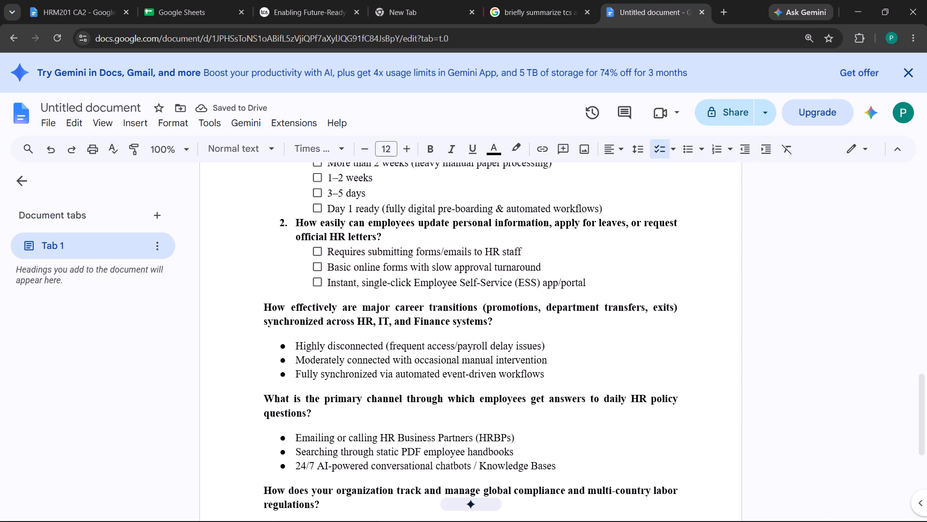
pyautogui.click(402, 223)
pyautogui.click(640, 145)
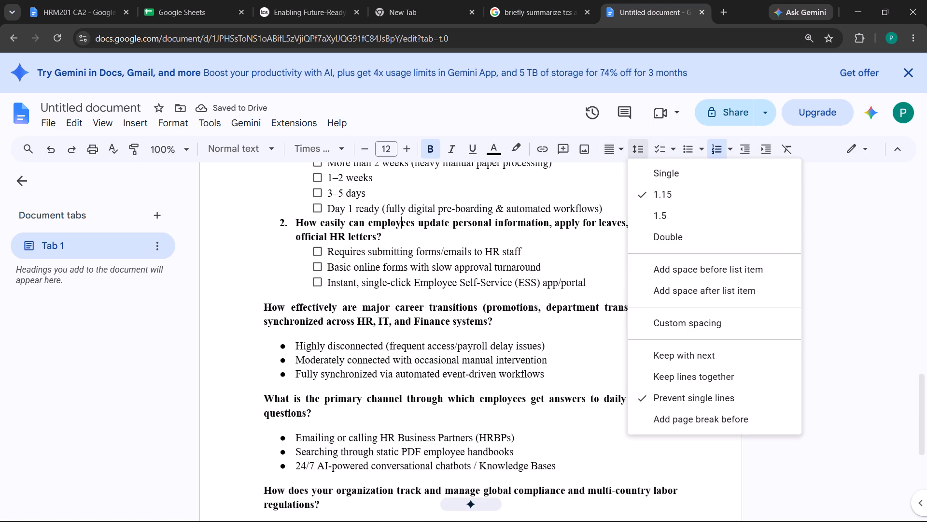
pyautogui.click(669, 272)
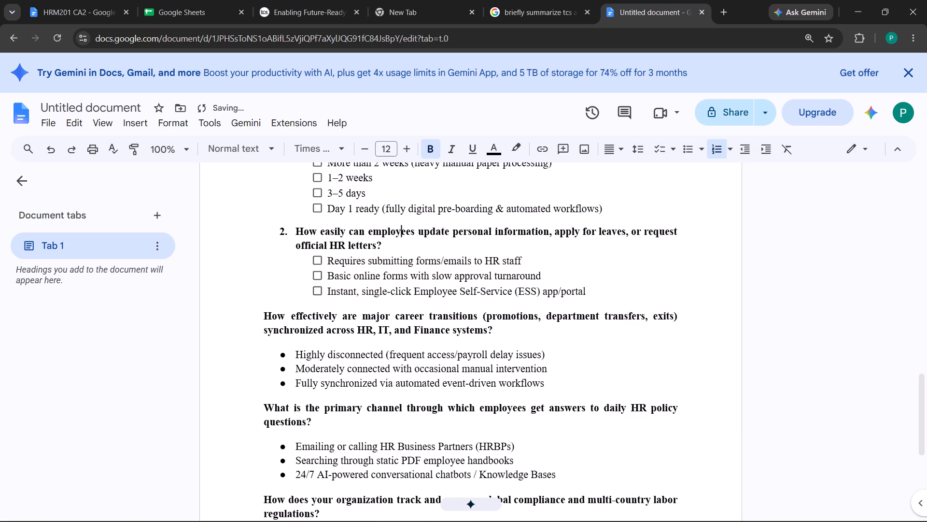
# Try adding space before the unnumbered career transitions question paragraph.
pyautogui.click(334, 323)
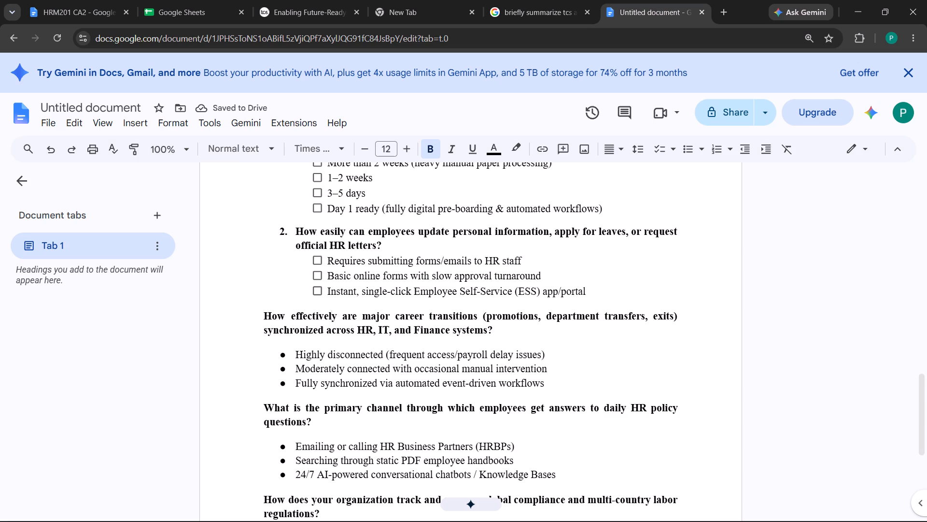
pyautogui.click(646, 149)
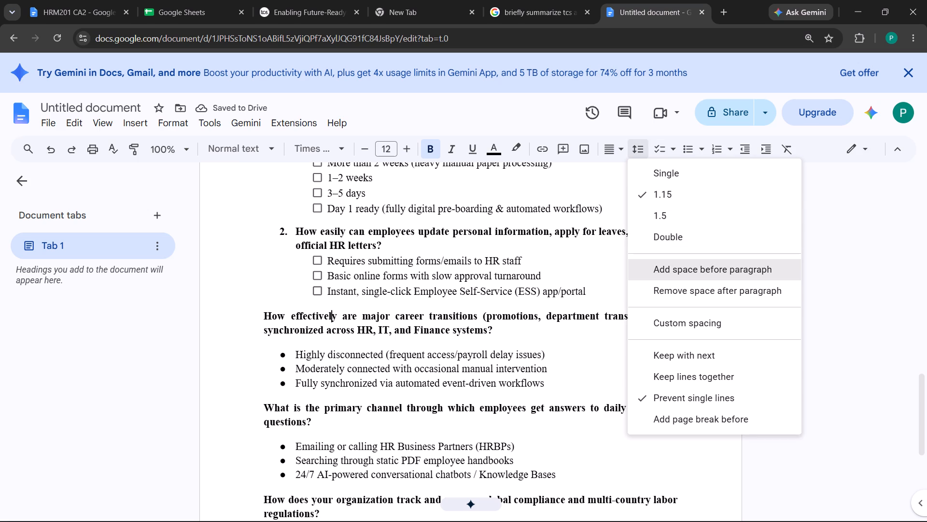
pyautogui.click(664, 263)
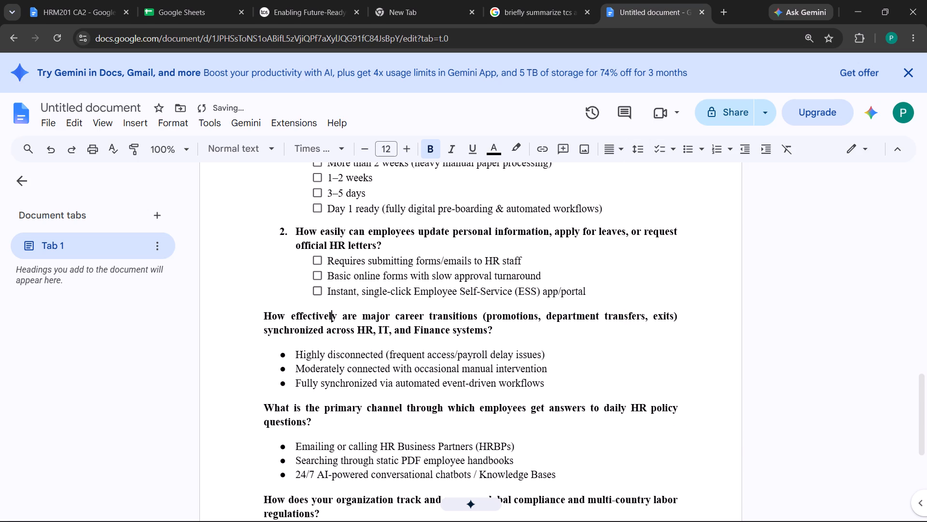
# Make the career transitions question numbered list item 3 and add space before it.
pyautogui.click(262, 312)
pyautogui.write('3.')
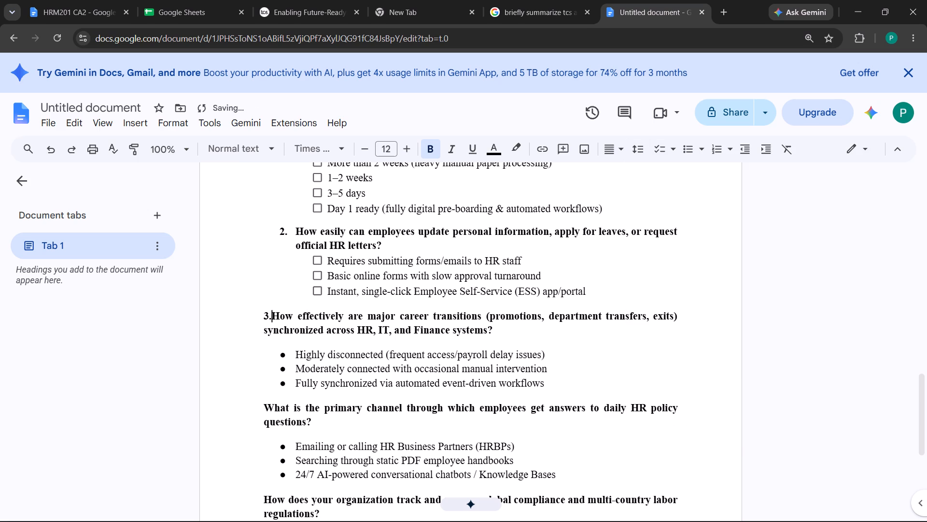
pyautogui.press('space')
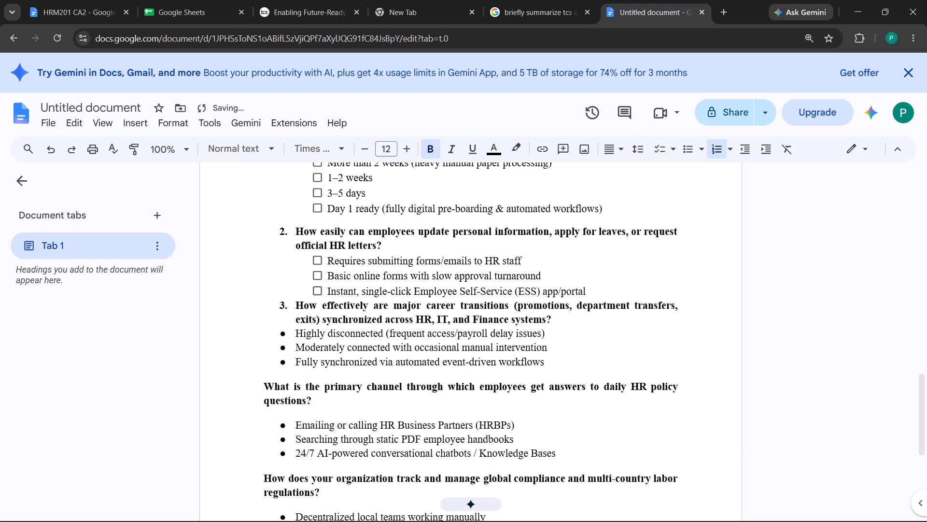
pyautogui.click(635, 150)
pyautogui.click(655, 260)
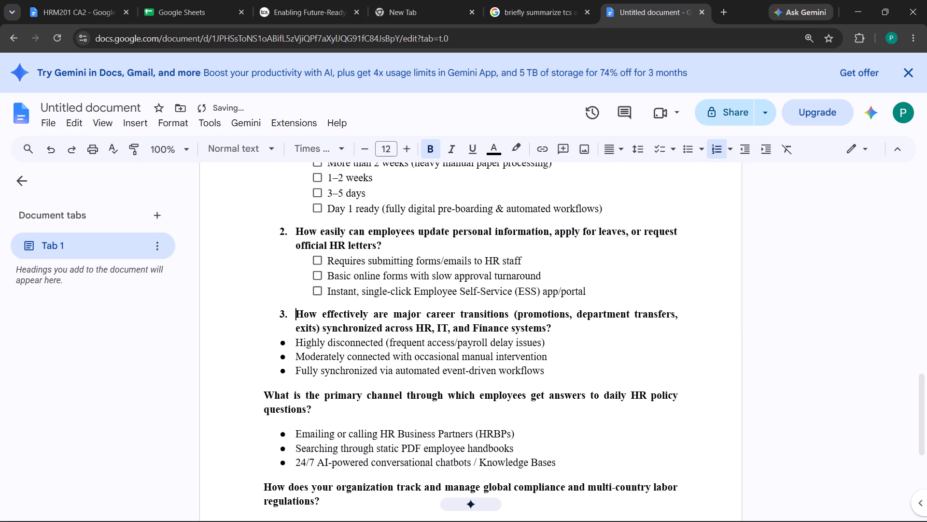
# Convert the three options of question 3 to a checklist and indent them one level.
pyautogui.moveTo(291, 339); pyautogui.dragTo(586, 372)
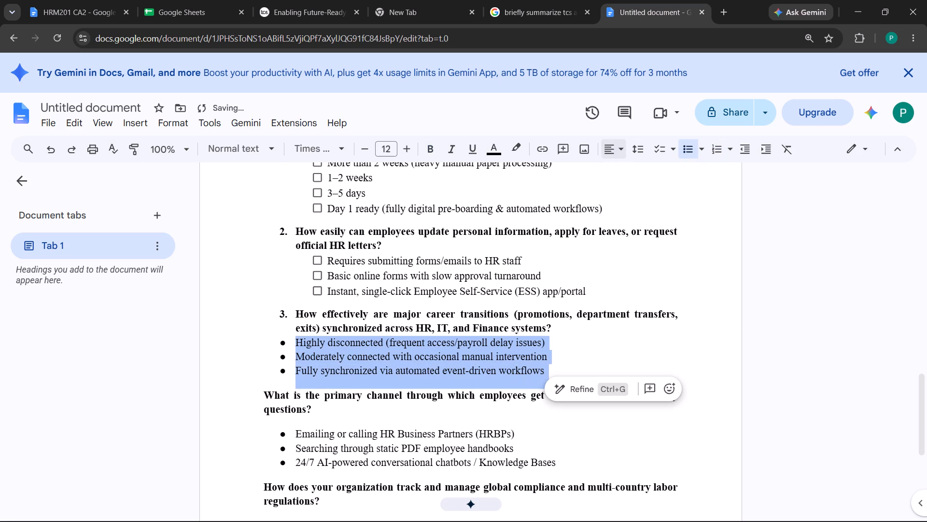
pyautogui.click(623, 145)
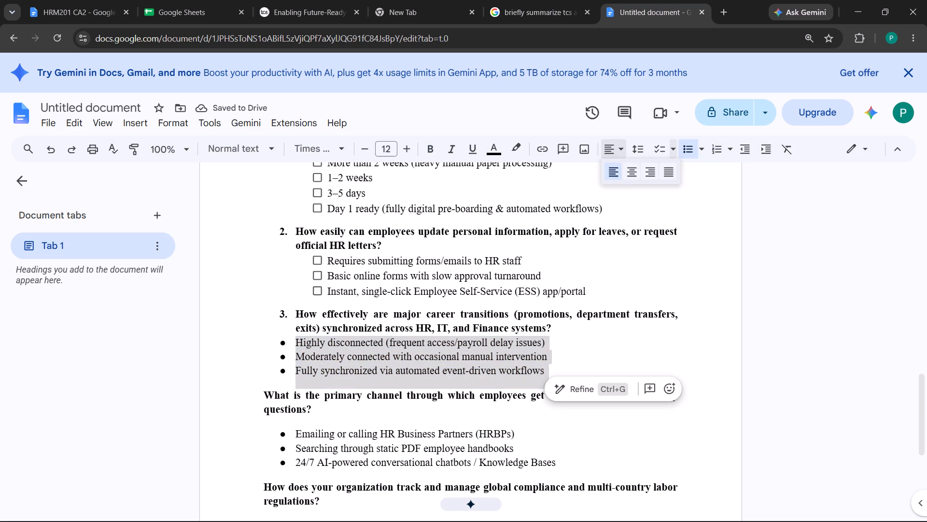
pyautogui.click(673, 151)
pyautogui.click(688, 187)
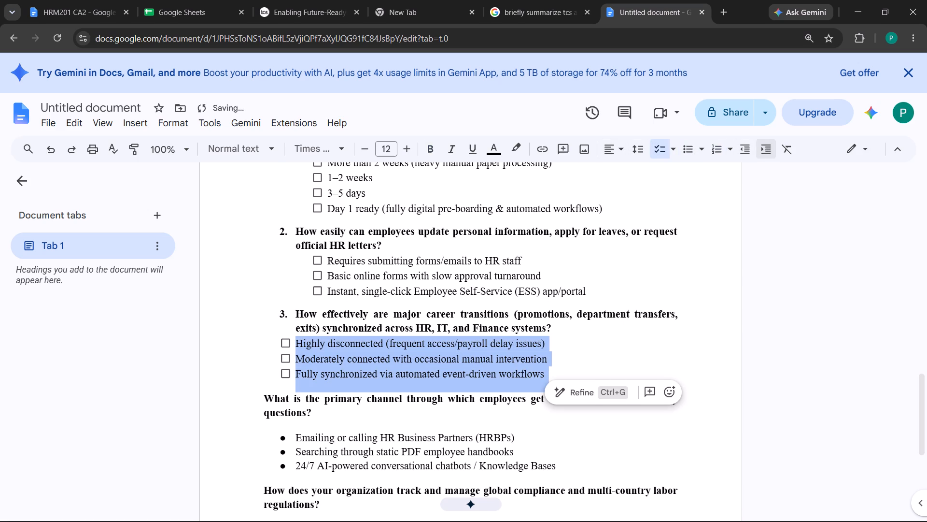
pyautogui.click(769, 149)
# Make the question about the primary channel for daily HR policy answers numbered list item 4.
pyautogui.scroll(-2, 363, 280)
pyautogui.click(264, 277)
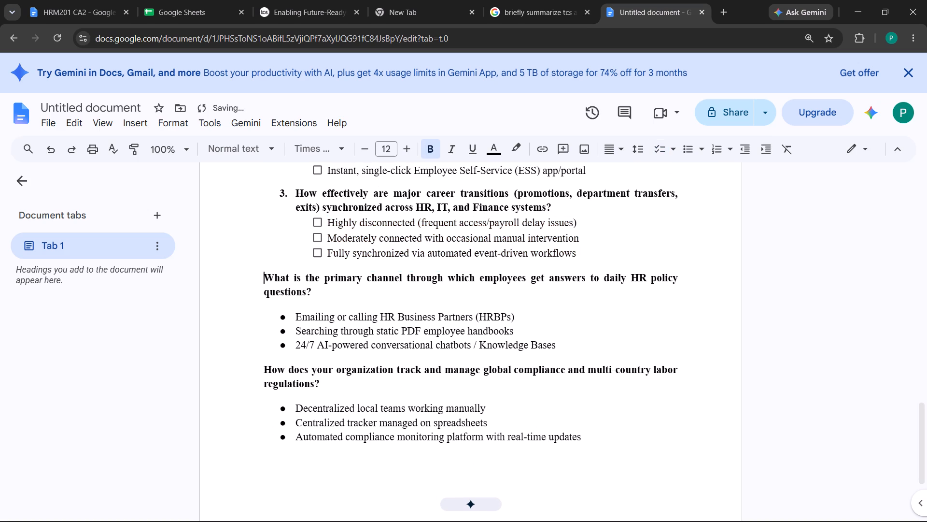
pyautogui.write('4.')
pyautogui.press('space')
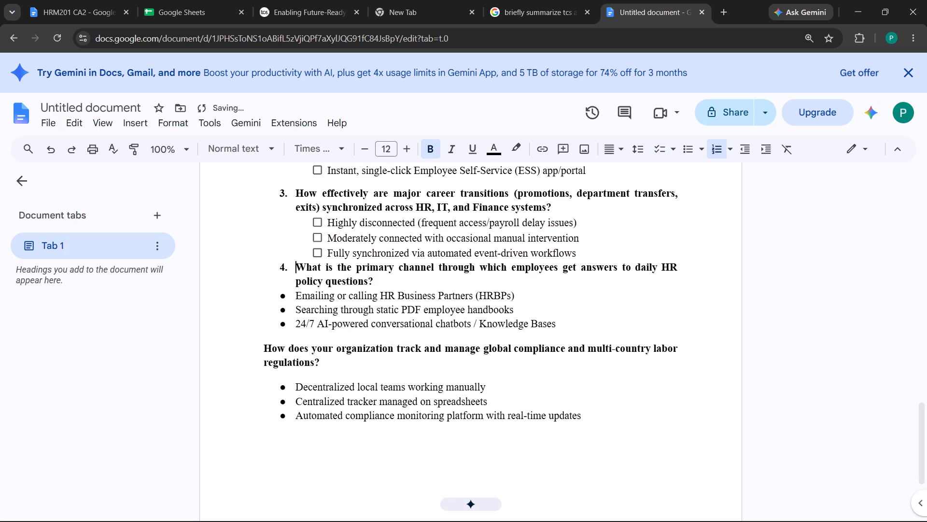
# Convert the three options of question 4 to a checklist and indent them one level.
pyautogui.moveTo(296, 294); pyautogui.dragTo(321, 299)
pyautogui.moveTo(321, 299); pyautogui.dragTo(555, 332)
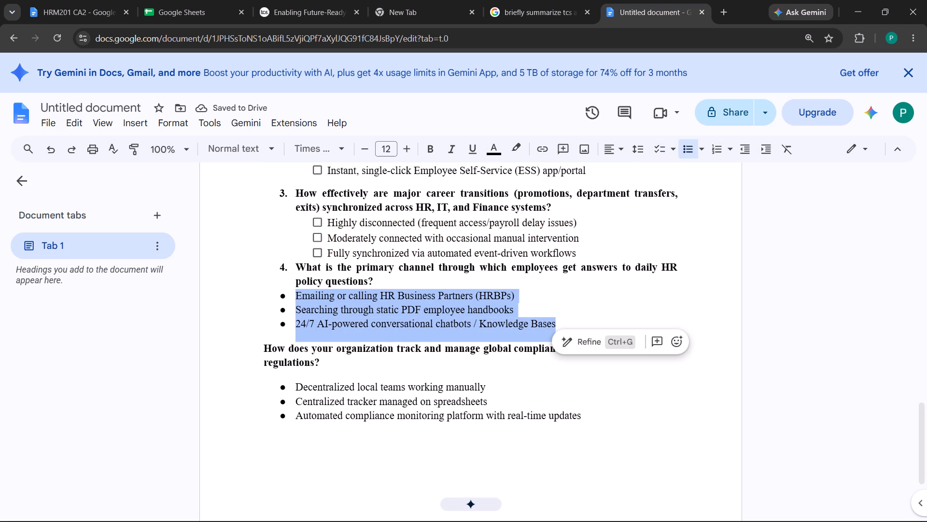
pyautogui.click(674, 152)
pyautogui.click(669, 185)
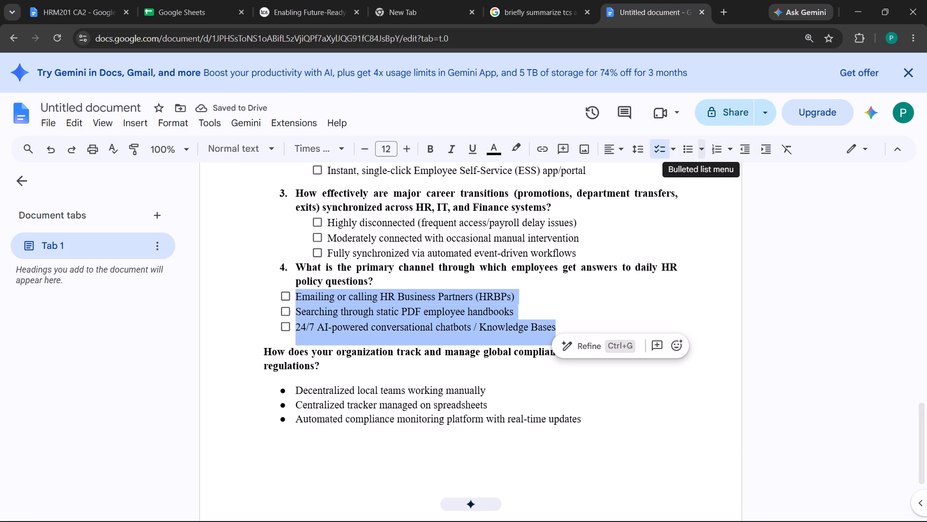
pyautogui.click(762, 149)
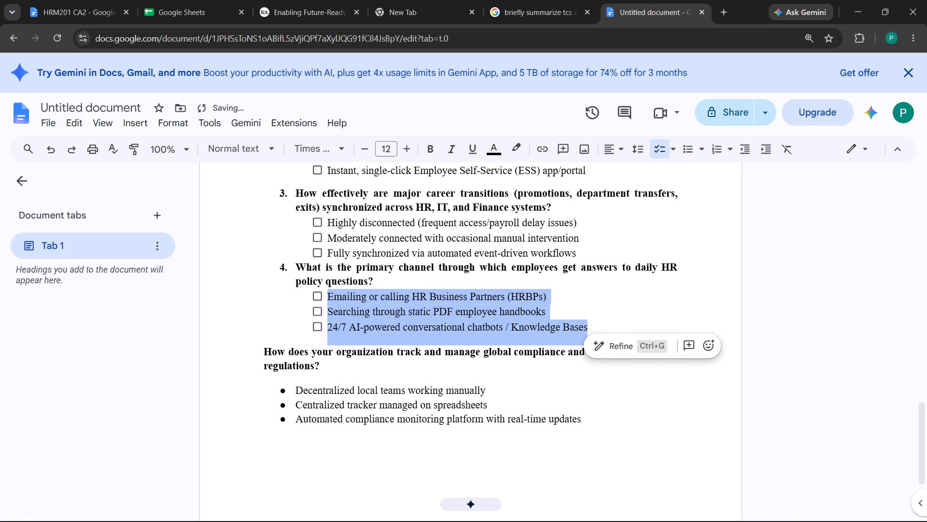
# Make the question about global compliance and multi-country labor regulations numbered list item 5.
pyautogui.click(260, 358)
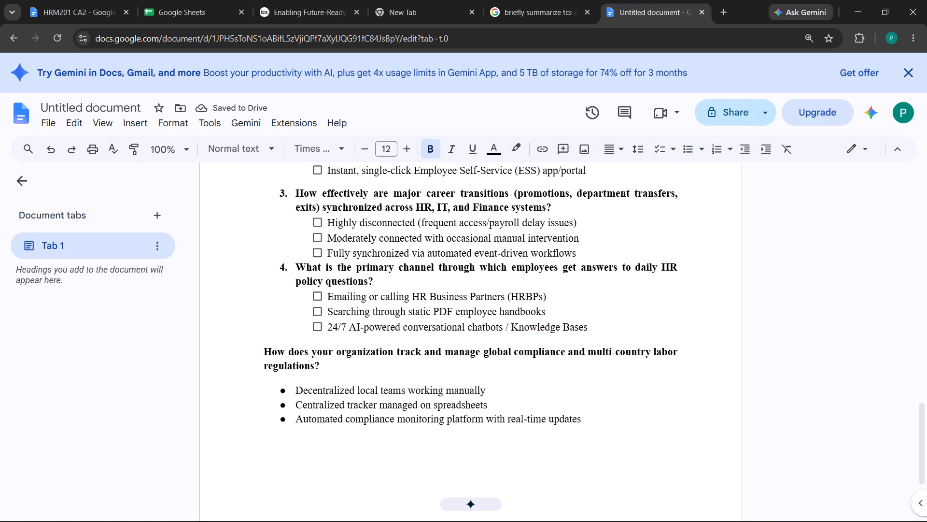
pyautogui.write('5.')
pyautogui.press('space')
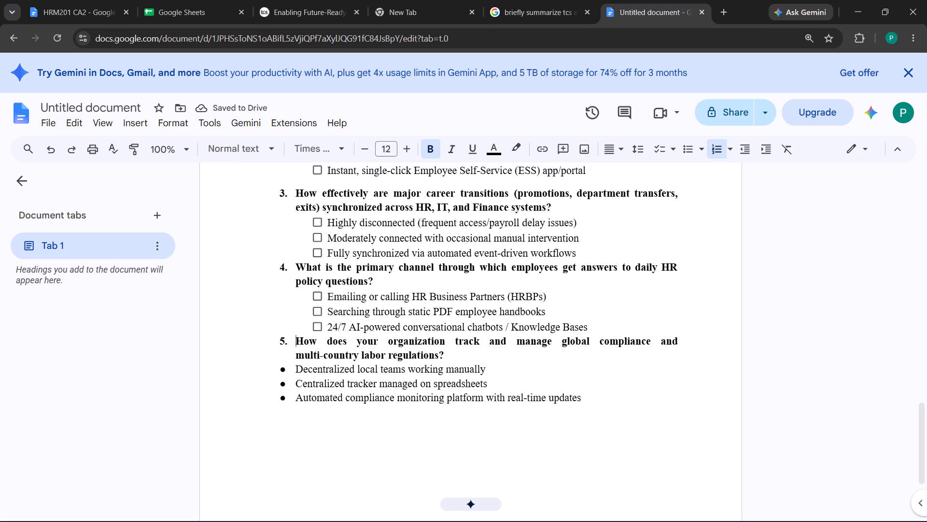
# Indent the three options of question 5 one level and convert them to a checklist.
pyautogui.moveTo(295, 370); pyautogui.dragTo(577, 414)
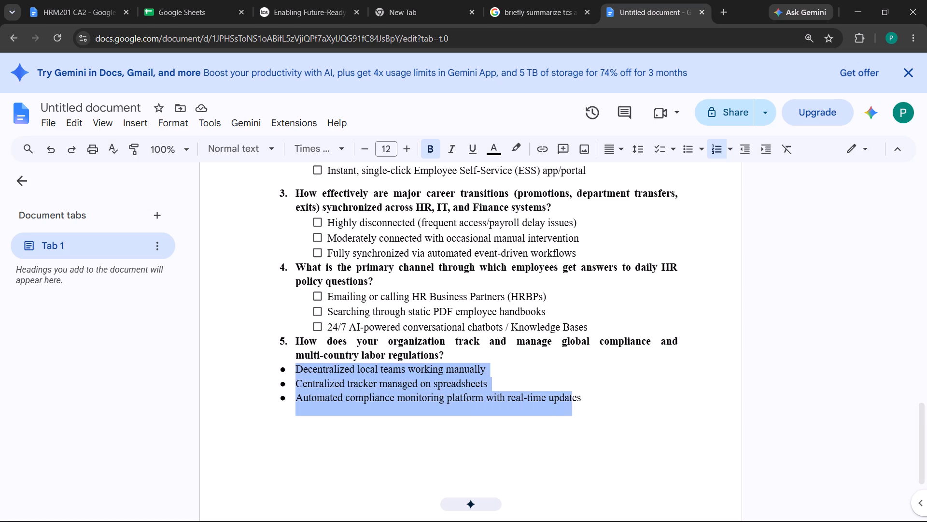
pyautogui.moveTo(577, 414); pyautogui.dragTo(581, 410)
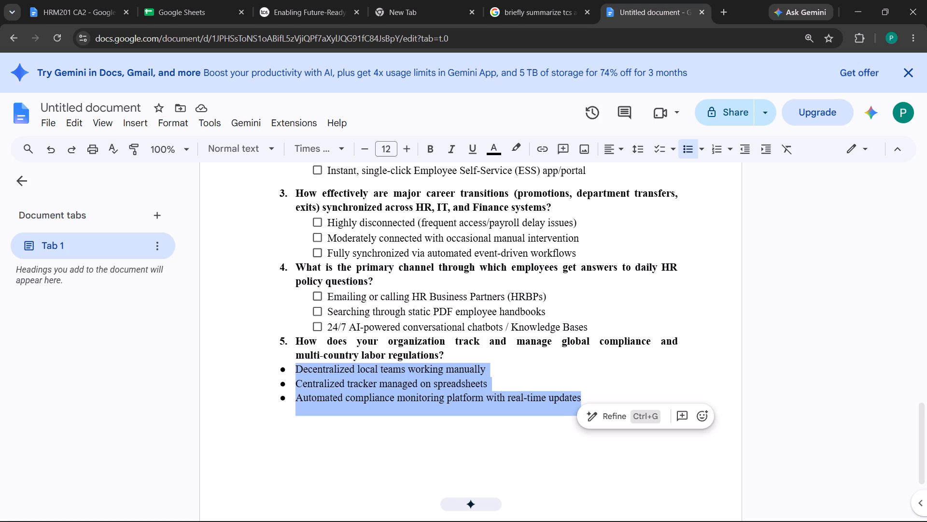
pyautogui.click(763, 148)
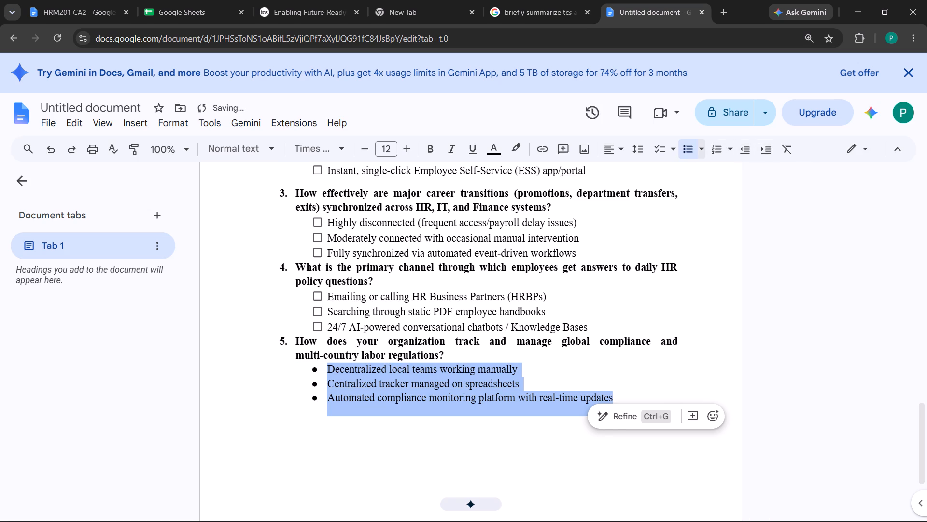
pyautogui.click(667, 147)
pyautogui.click(675, 189)
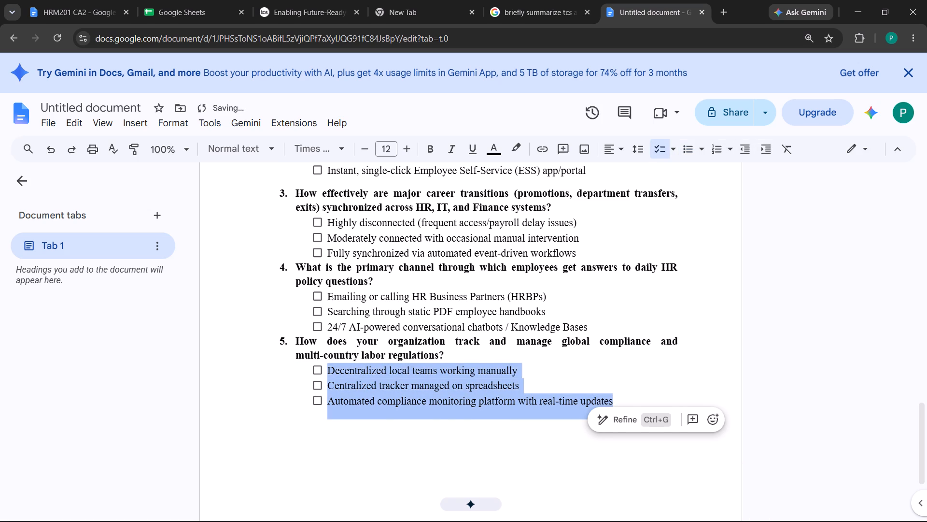
pyautogui.click(228, 365)
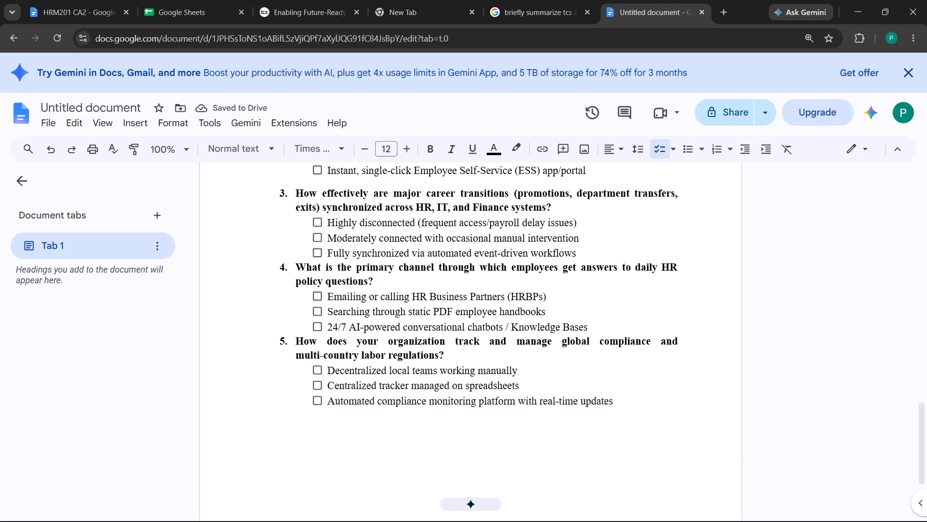
# Add space before the question 4 and question 5 list items to separate them from the preceding options.
pyautogui.click(347, 267)
pyautogui.click(639, 147)
pyautogui.click(669, 267)
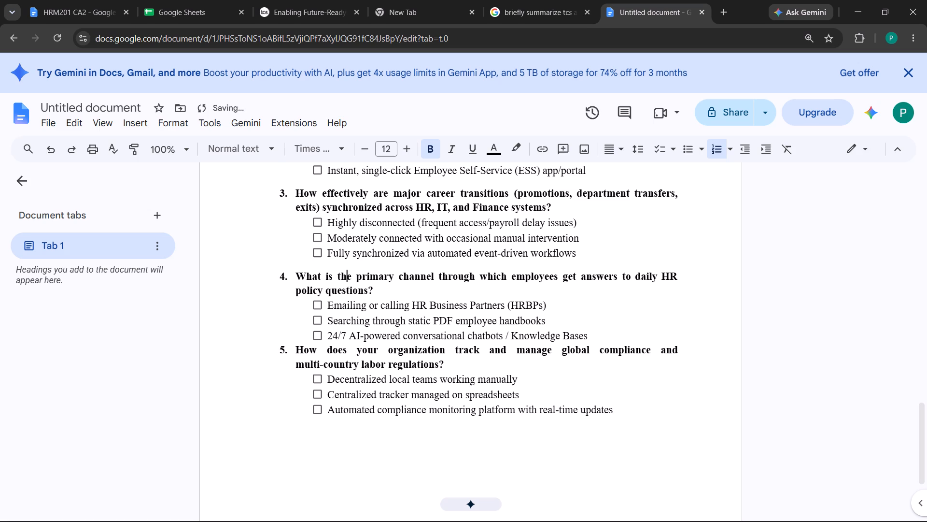
pyautogui.click(427, 350)
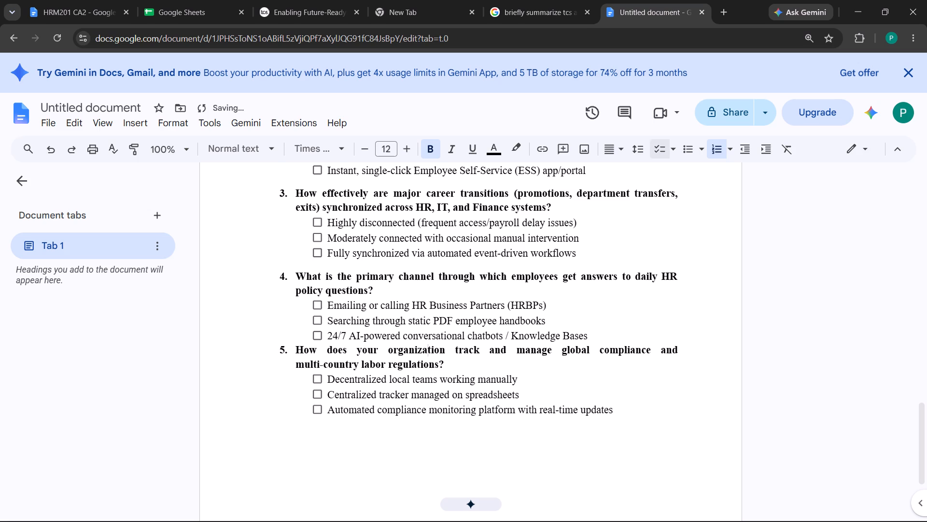
pyautogui.click(644, 150)
pyautogui.click(672, 151)
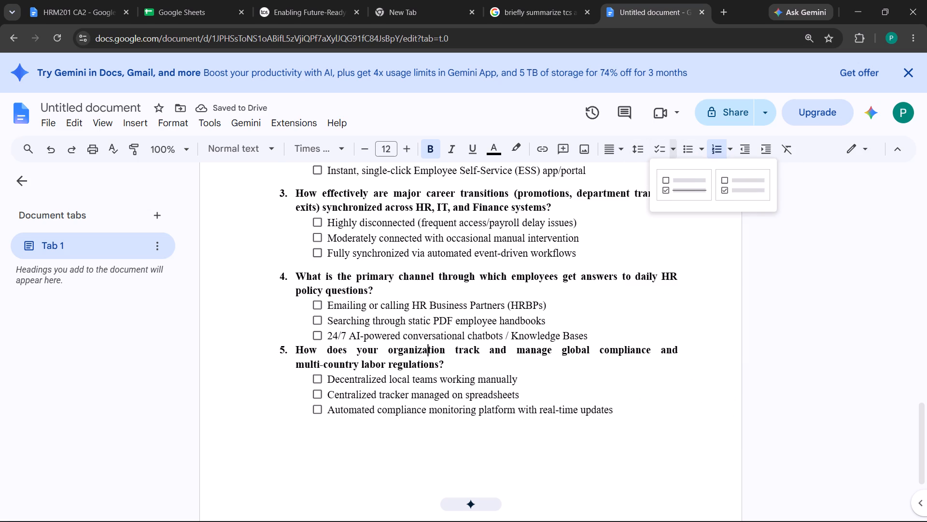
pyautogui.click(643, 146)
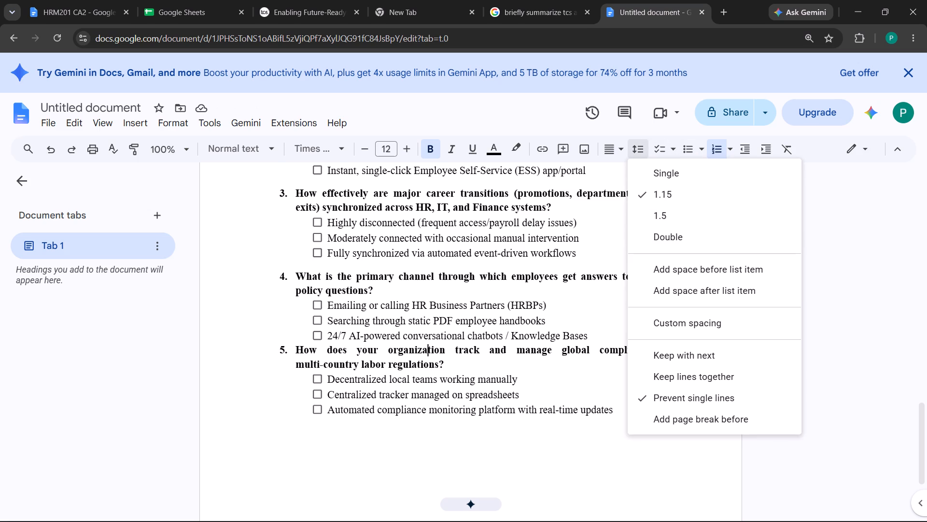
pyautogui.click(673, 265)
# Insert four blank lines below the end of Section 2 to continue on a new page.
pyautogui.scroll(-2, 395, 316)
pyautogui.click(355, 358)
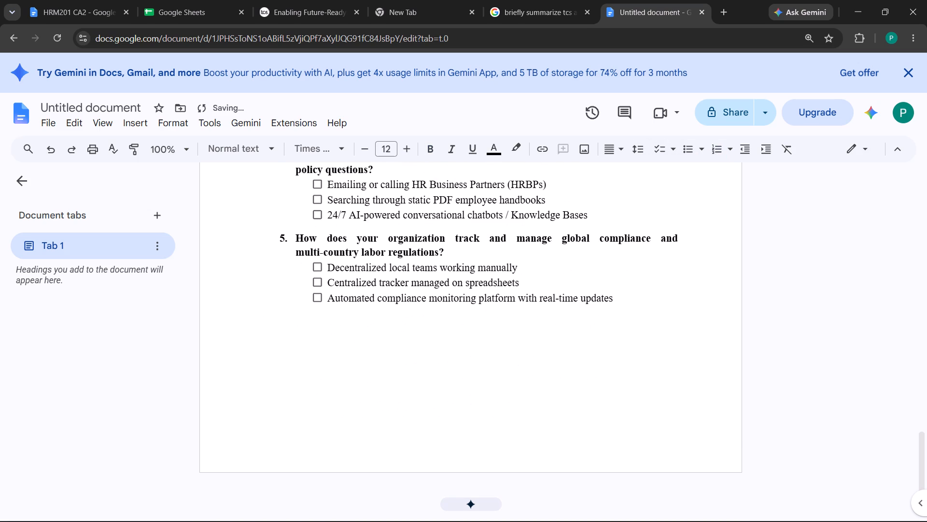
pyautogui.press('Return')
pyautogui.press('Return')
pyautogui.press('Return')
pyautogui.press('Return')
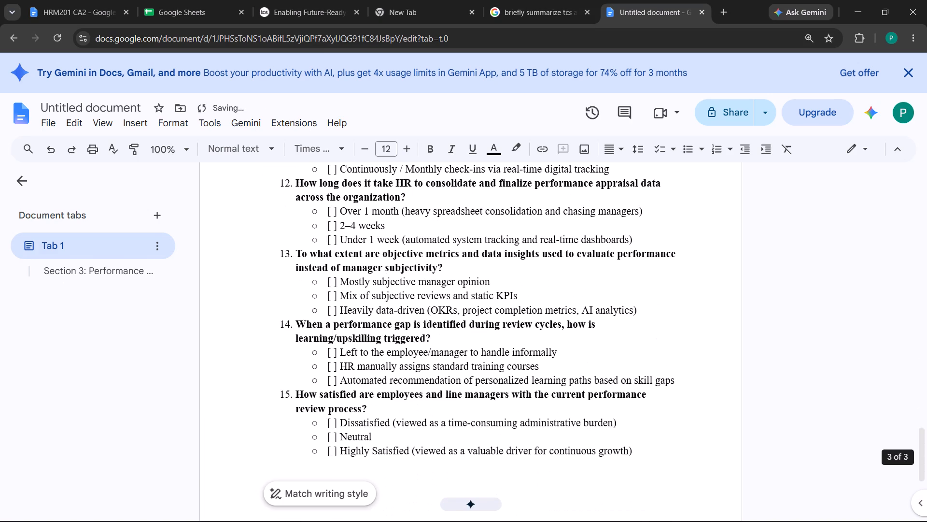
# Remove the space before the Section 3 goal paragraph and the space after the Section 3 heading.
pyautogui.scroll(4, 342, 360)
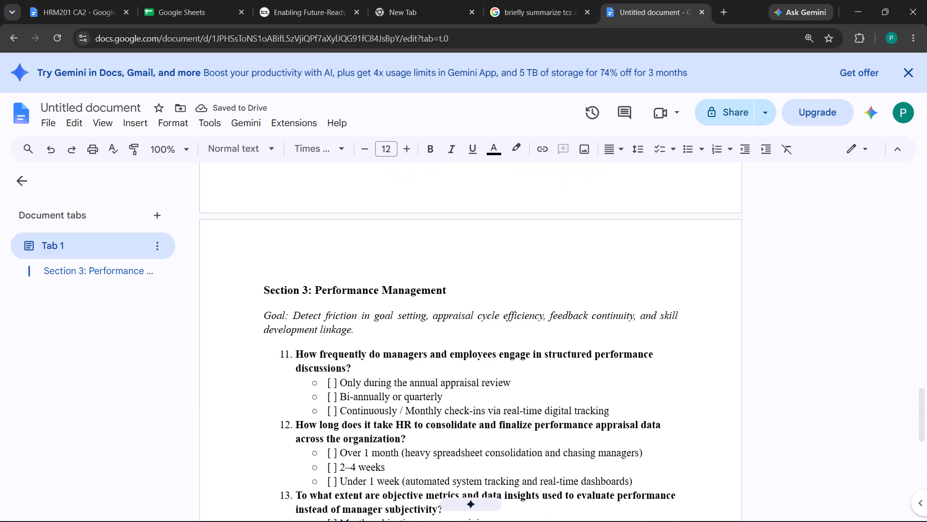
pyautogui.click(297, 306)
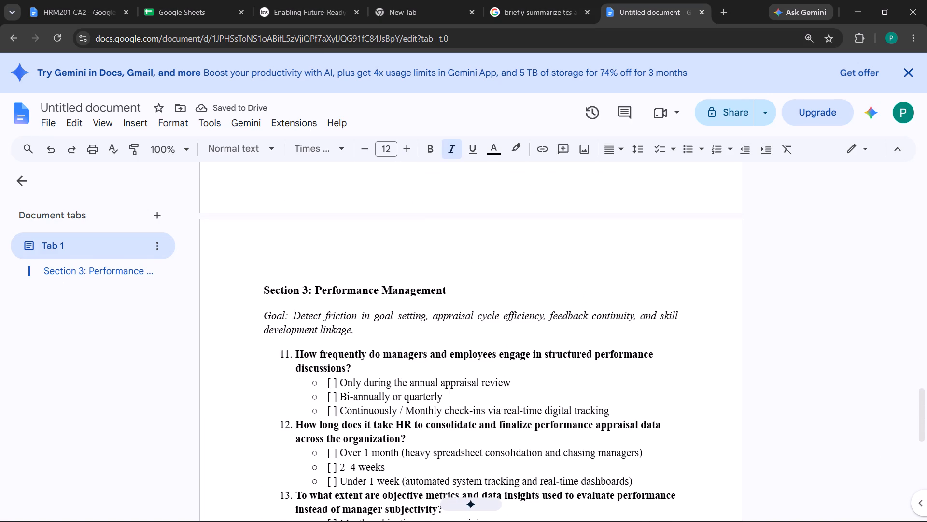
pyautogui.click(632, 151)
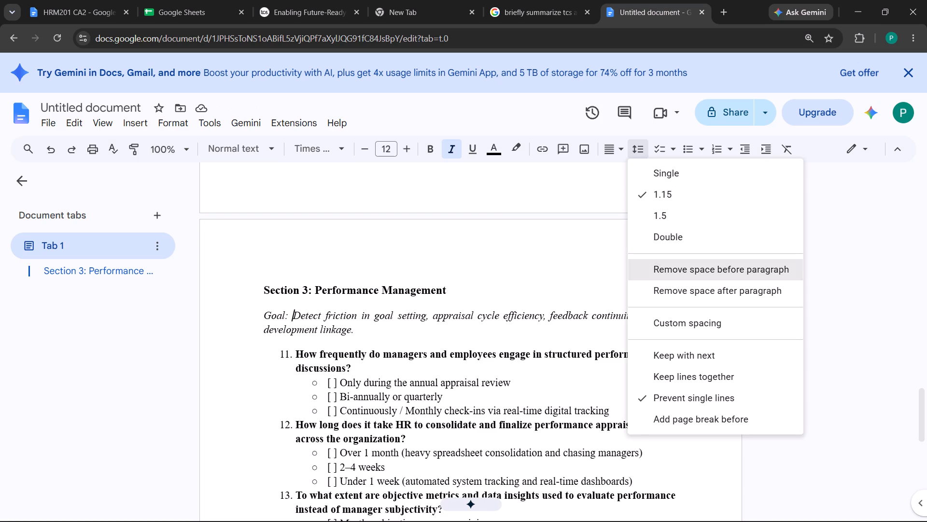
pyautogui.click(660, 263)
pyautogui.click(322, 290)
pyautogui.click(638, 155)
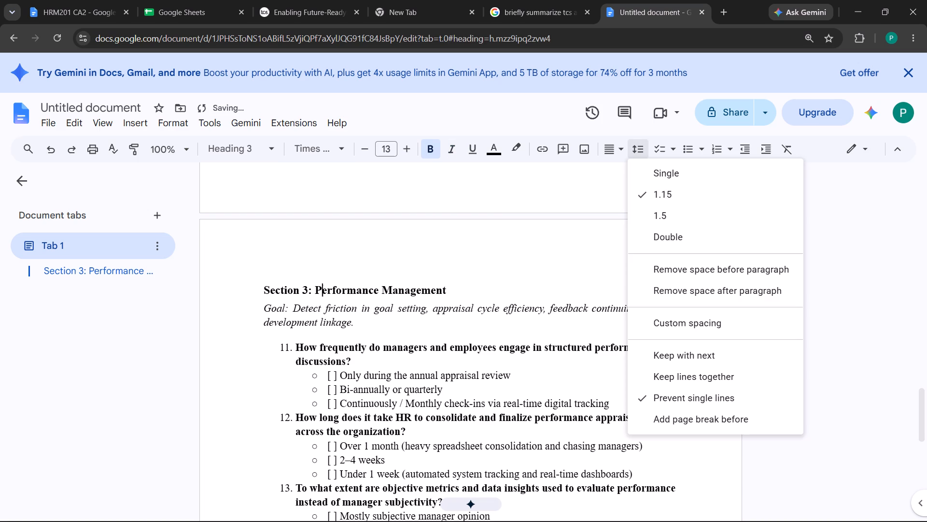
pyautogui.click(680, 292)
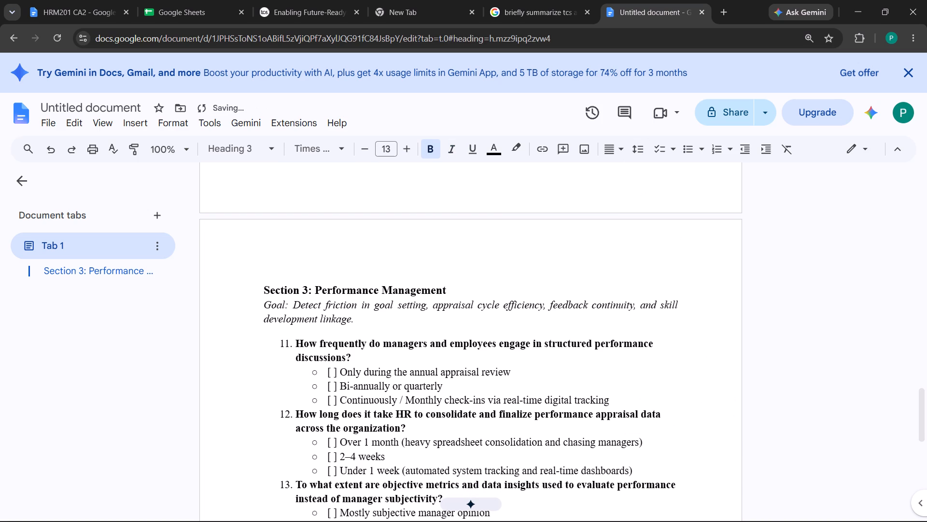
# Set the font size of the heading "Section 3: Performance Management" to 12.
pyautogui.tripleClick(294, 290)
pyautogui.click(369, 146)
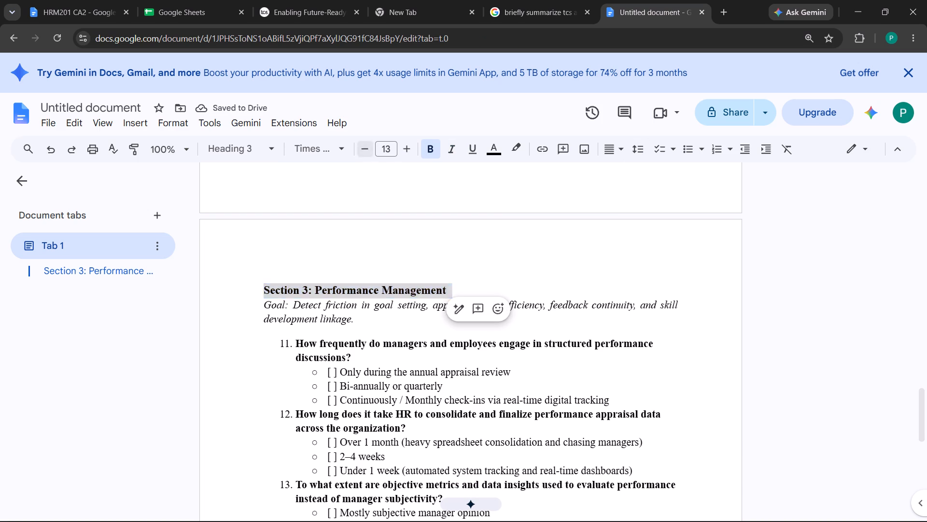
pyautogui.scroll(2, 427, 247)
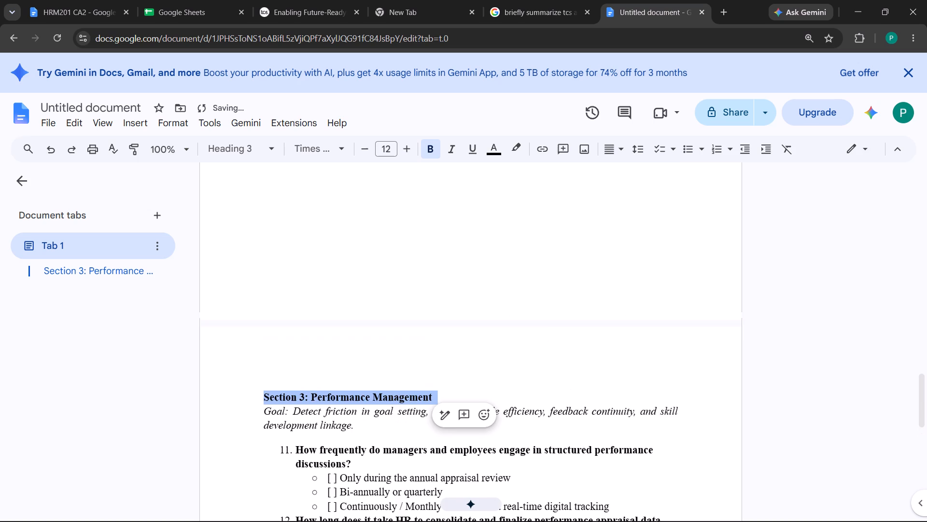
# Examine the heading and question formatting of Section 2 as a reference for Section 3.
pyautogui.scroll(4, 427, 247)
pyautogui.scroll(-1, 427, 247)
pyautogui.scroll(4, 427, 247)
pyautogui.scroll(-1, 427, 247)
pyautogui.scroll(4, 427, 247)
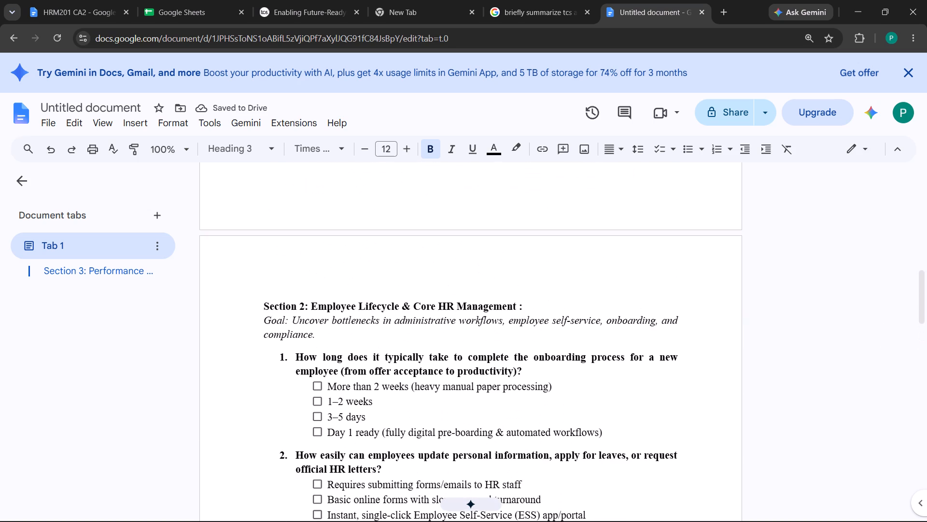
pyautogui.scroll(-5, 421, 264)
pyautogui.scroll(1, 421, 264)
pyautogui.scroll(-4, 421, 264)
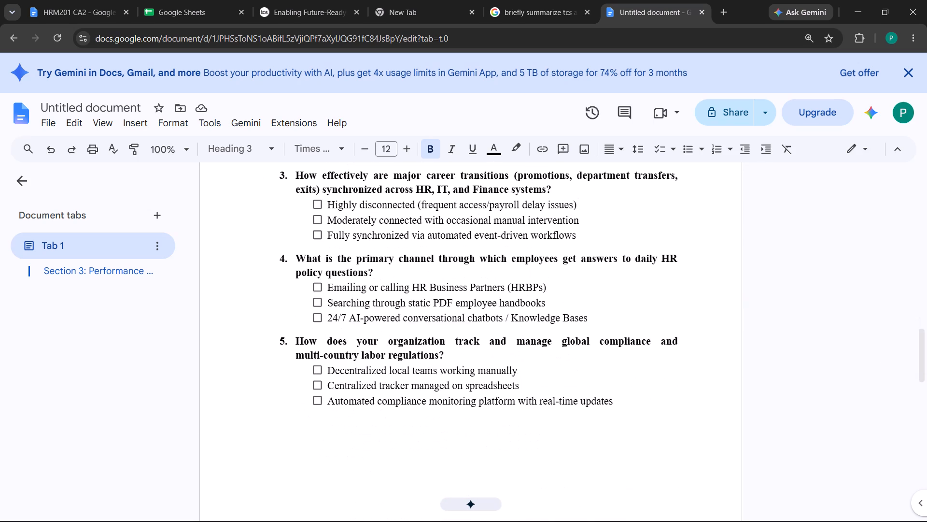
pyautogui.scroll(-6, 421, 264)
# Append a space and a colon to the end of the heading "Section 3: Performance Management".
pyautogui.click(300, 177)
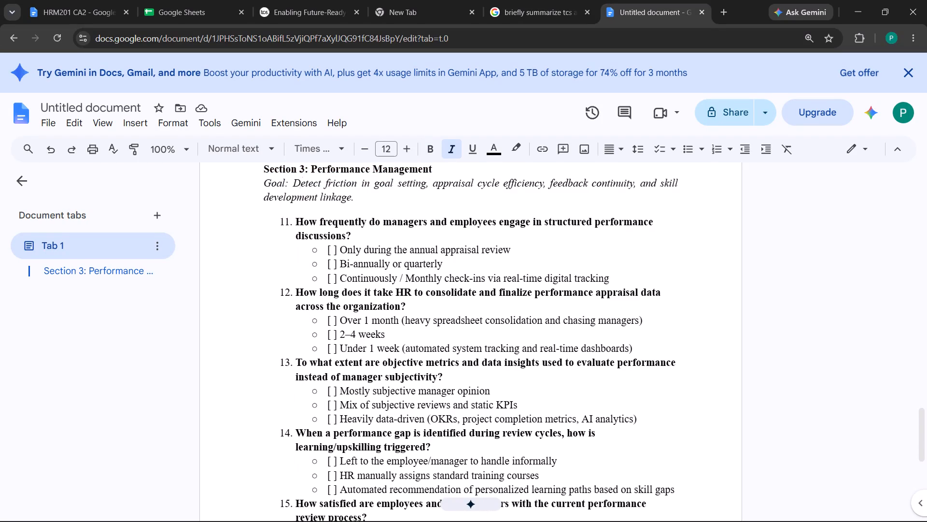
pyautogui.click(462, 169)
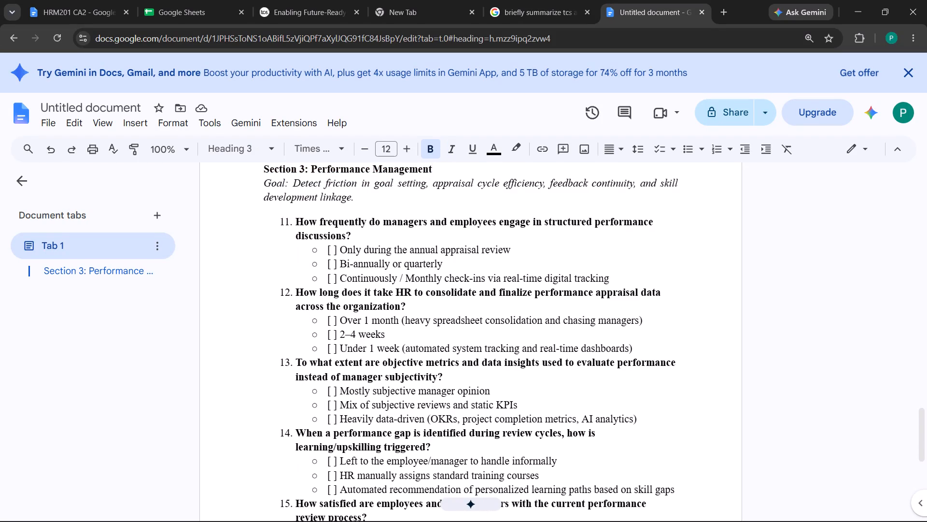
pyautogui.press('space')
pyautogui.hotkey('shift', ':')
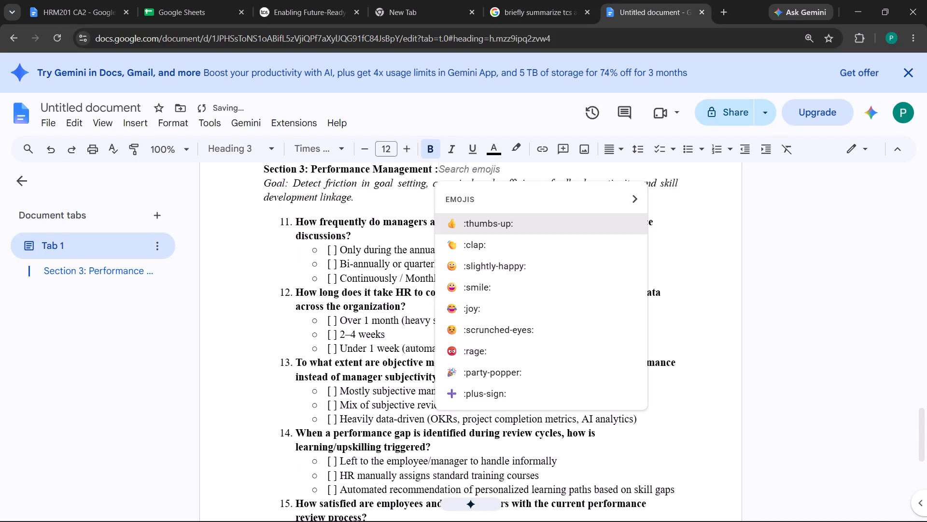
pyautogui.click(241, 250)
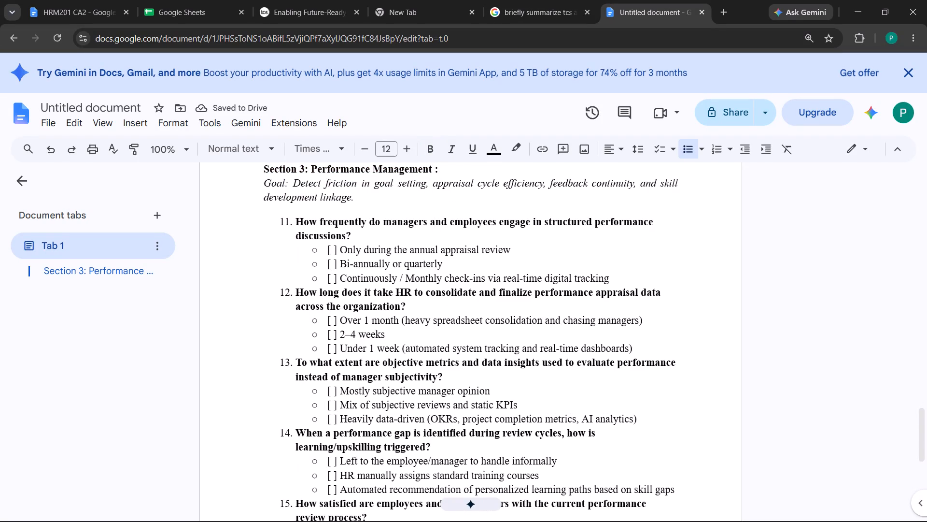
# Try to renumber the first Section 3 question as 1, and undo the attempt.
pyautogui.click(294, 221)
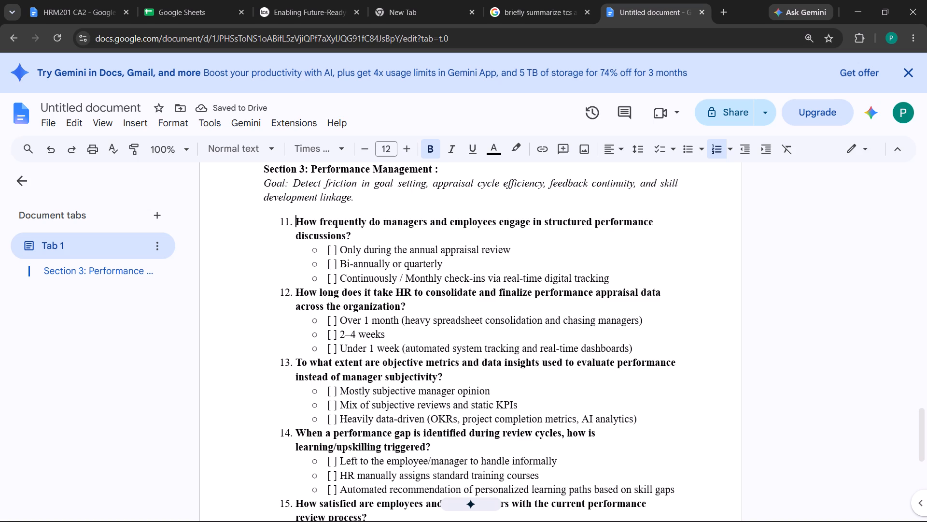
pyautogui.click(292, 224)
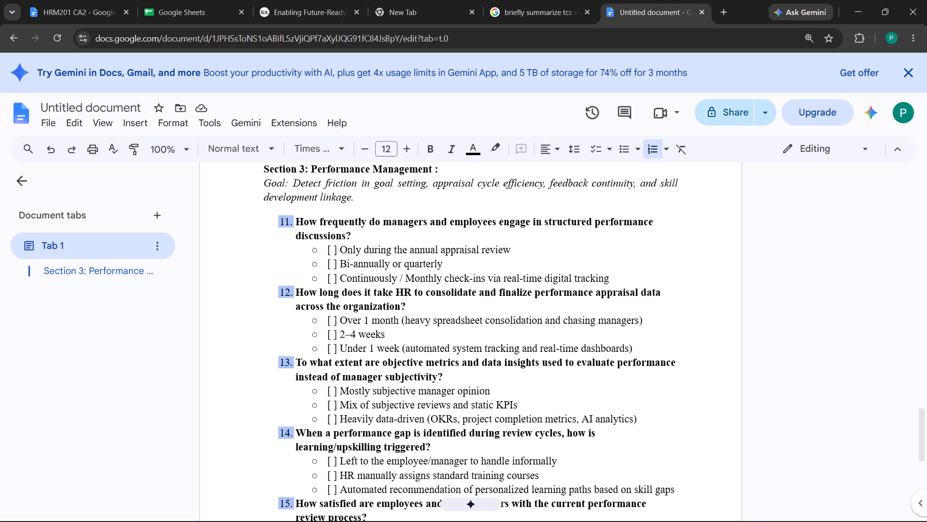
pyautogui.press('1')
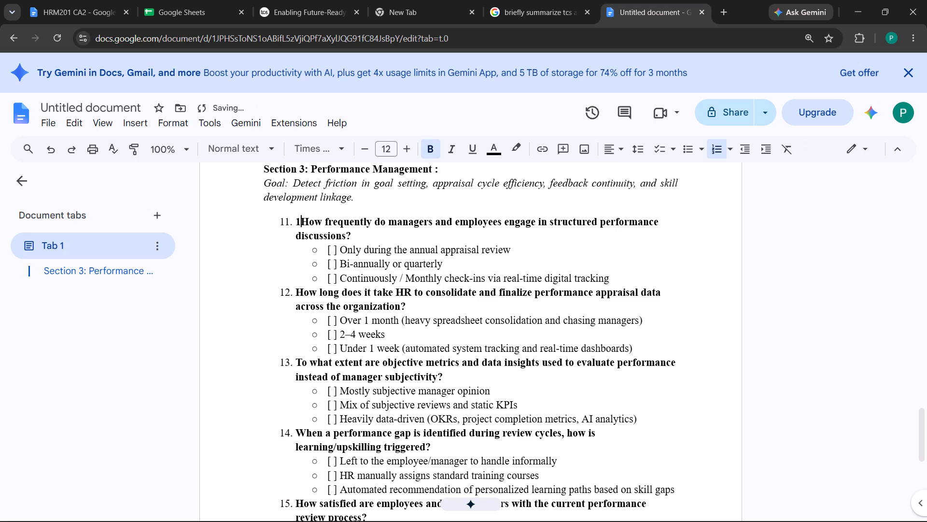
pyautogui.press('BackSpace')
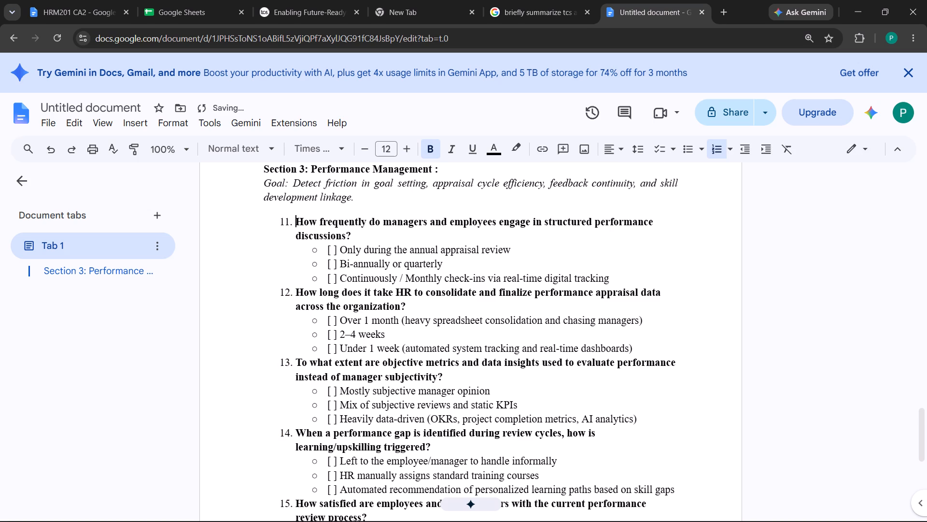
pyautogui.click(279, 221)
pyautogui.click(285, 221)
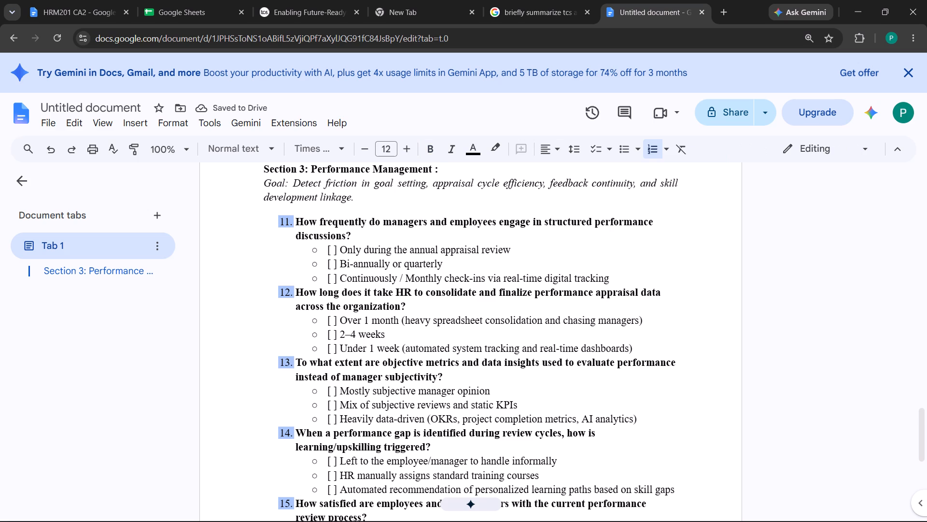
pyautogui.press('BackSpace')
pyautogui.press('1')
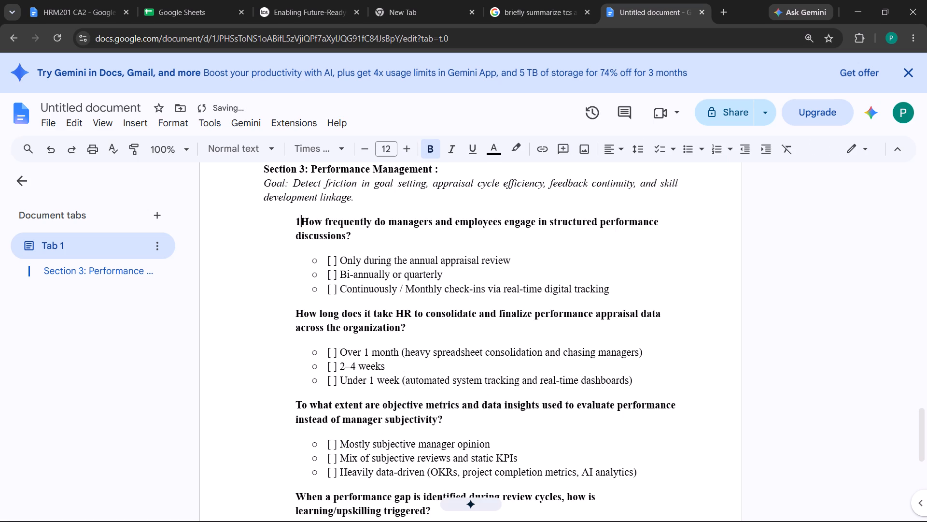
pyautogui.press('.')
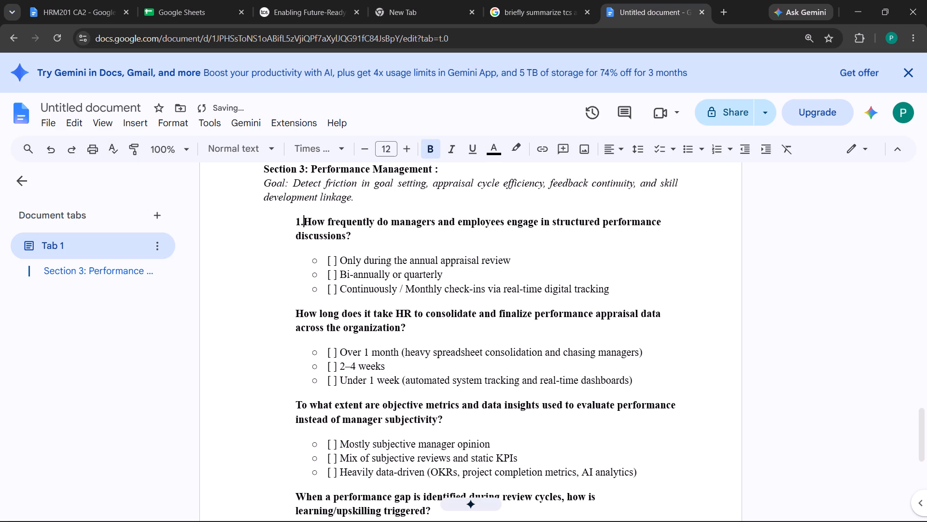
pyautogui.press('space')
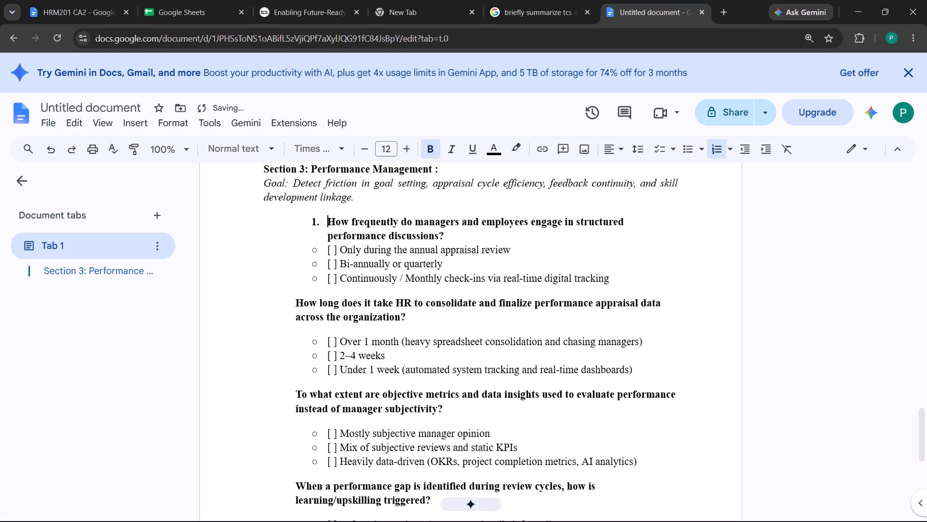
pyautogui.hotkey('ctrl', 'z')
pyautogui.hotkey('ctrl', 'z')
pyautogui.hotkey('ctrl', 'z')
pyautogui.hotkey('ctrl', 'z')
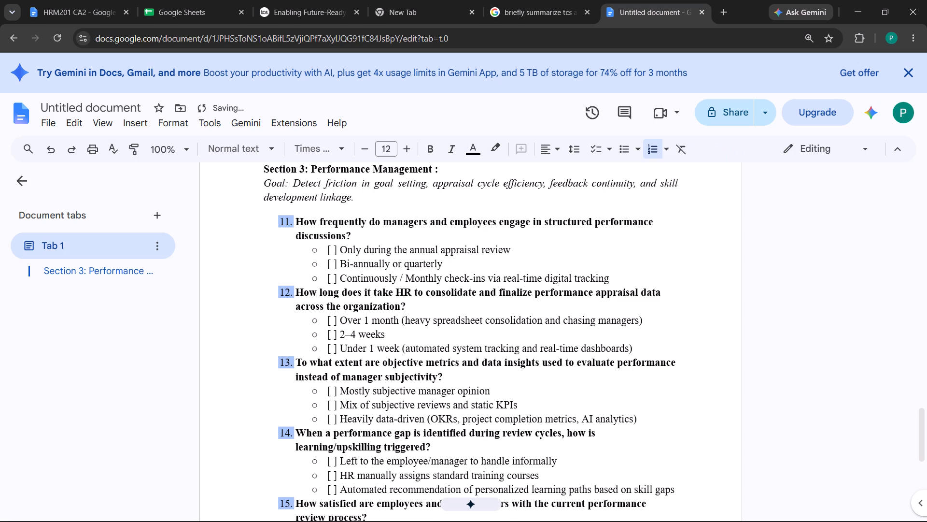
# Renumber the first Section 2 question, about how long the onboarding process takes, as 6.
pyautogui.scroll(10, 271, 218)
pyautogui.scroll(3, 291, 284)
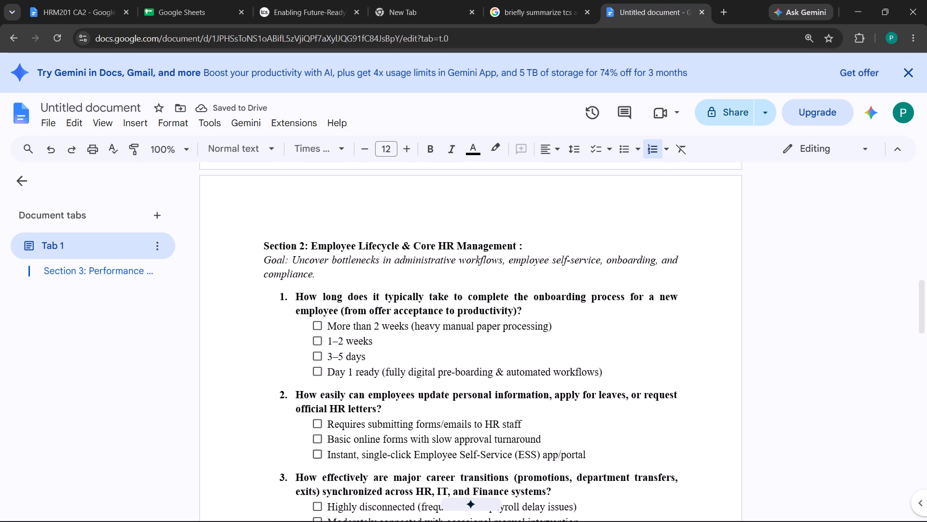
pyautogui.click(284, 296)
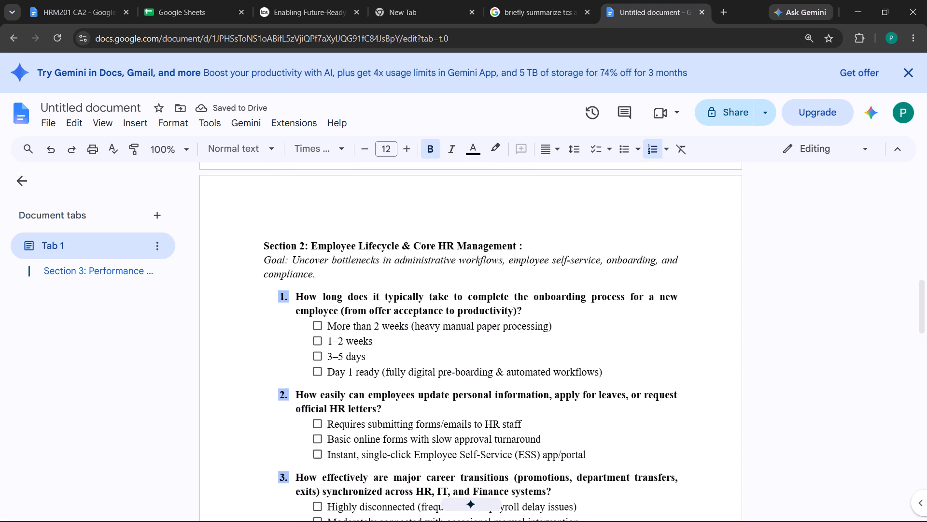
pyautogui.click(285, 299)
pyautogui.click(284, 299)
pyautogui.click(284, 299)
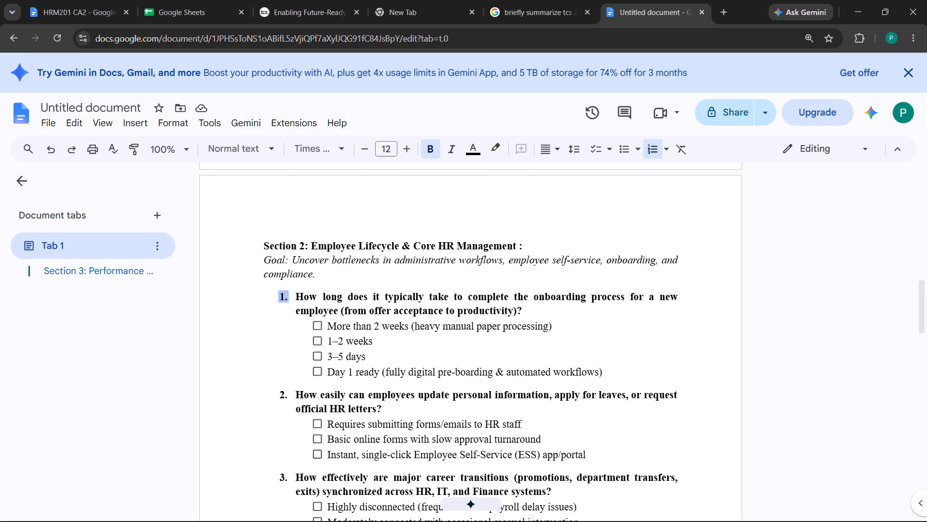
pyautogui.press('6')
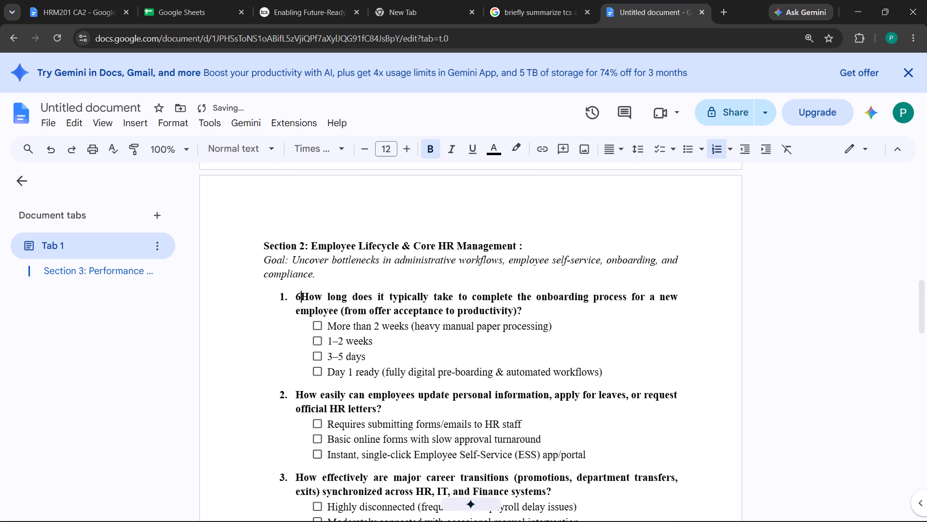
pyautogui.press('BackSpace')
pyautogui.press('BackSpace')
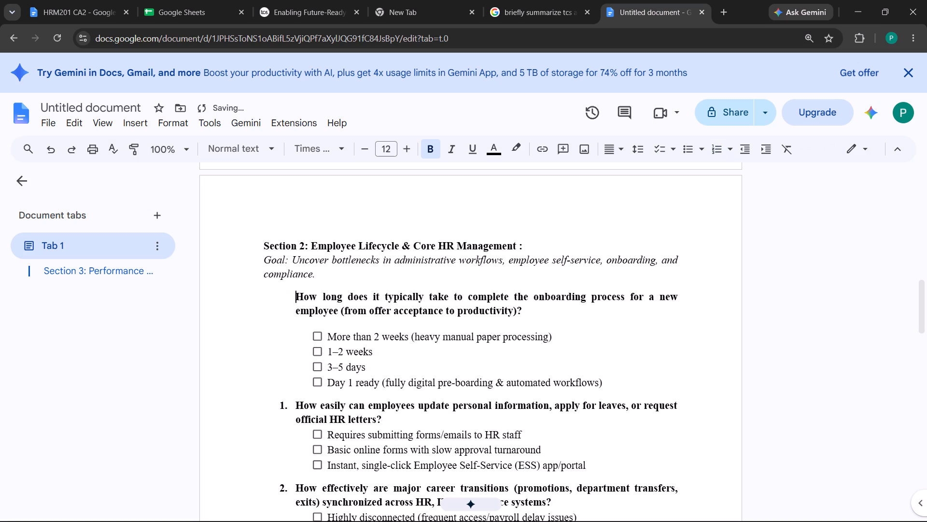
pyautogui.write('6.')
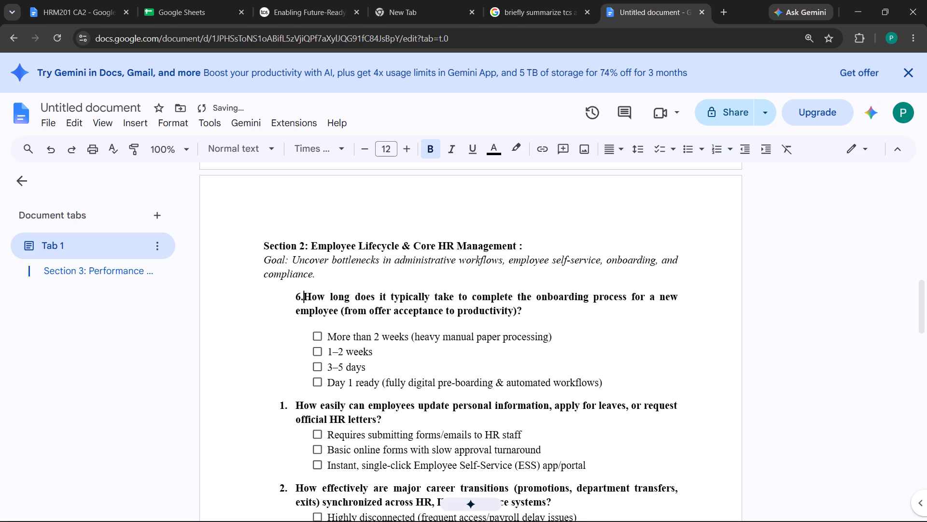
pyautogui.press('space')
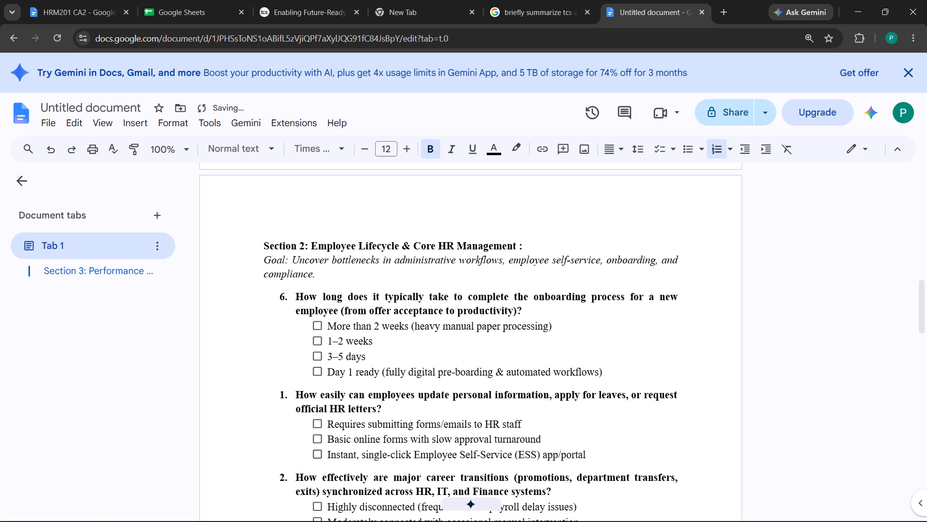
# Renumber the second Section 2 question, about employees updating personal information, as 7.
pyautogui.click(285, 396)
pyautogui.press('7')
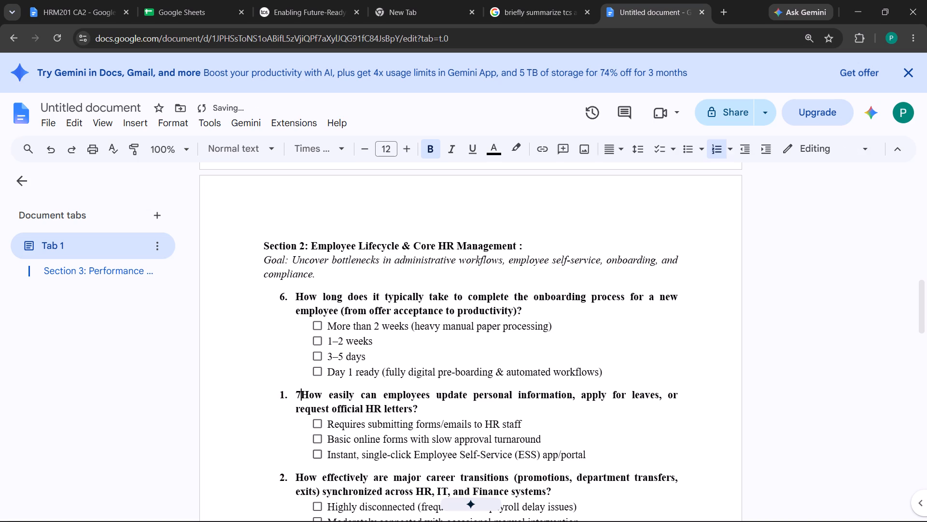
pyautogui.press('BackSpace')
pyautogui.press('BackSpace')
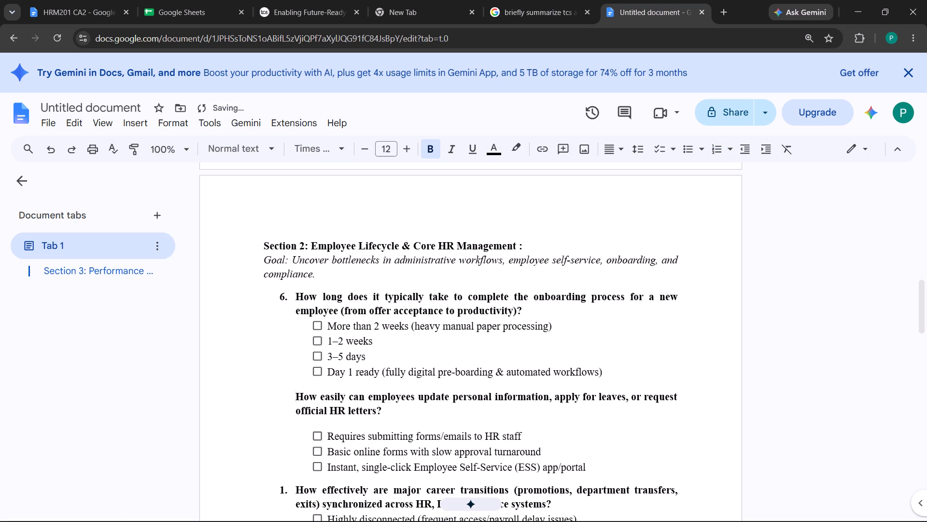
pyautogui.write('7.')
pyautogui.press('space')
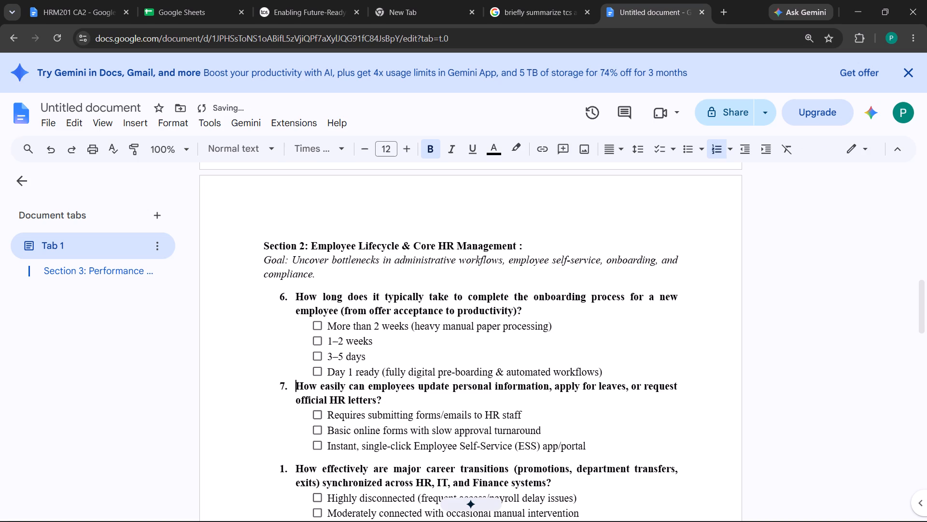
# Renumber the third Section 2 question, about synchronizing major career transitions, as 8.
pyautogui.press('Down')
pyautogui.press('Down')
pyautogui.press('Down')
pyautogui.press('Down')
pyautogui.press('Down')
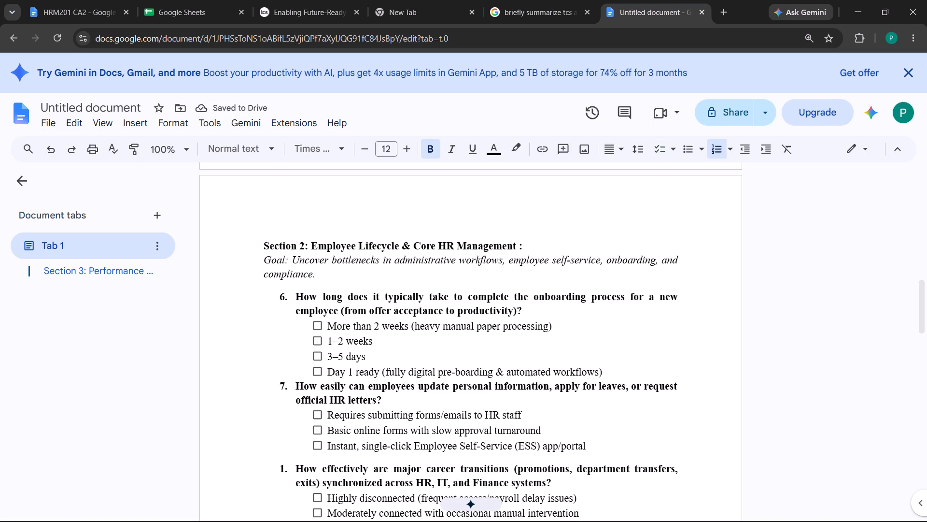
pyautogui.press('BackSpace')
pyautogui.write('8.')
pyautogui.press('space')
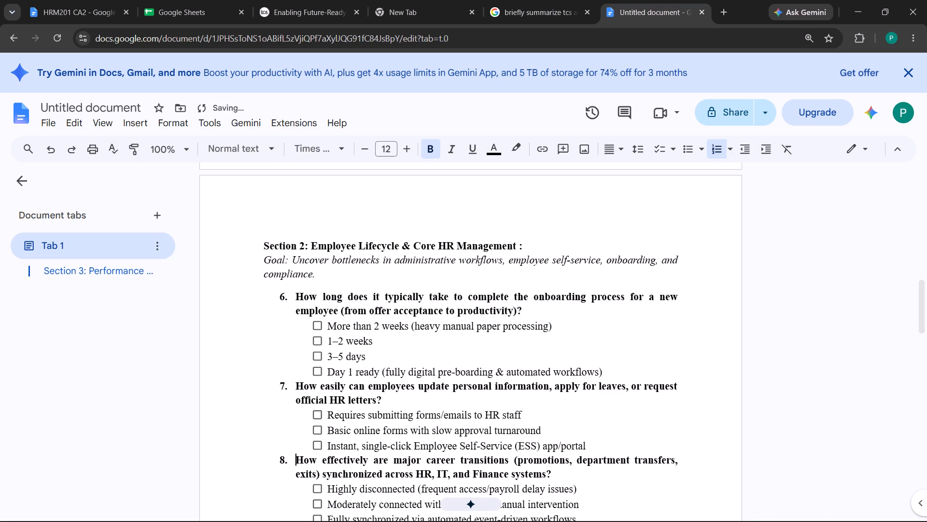
# Add space before the list item for question 7 in Section 2.
pyautogui.click(375, 374)
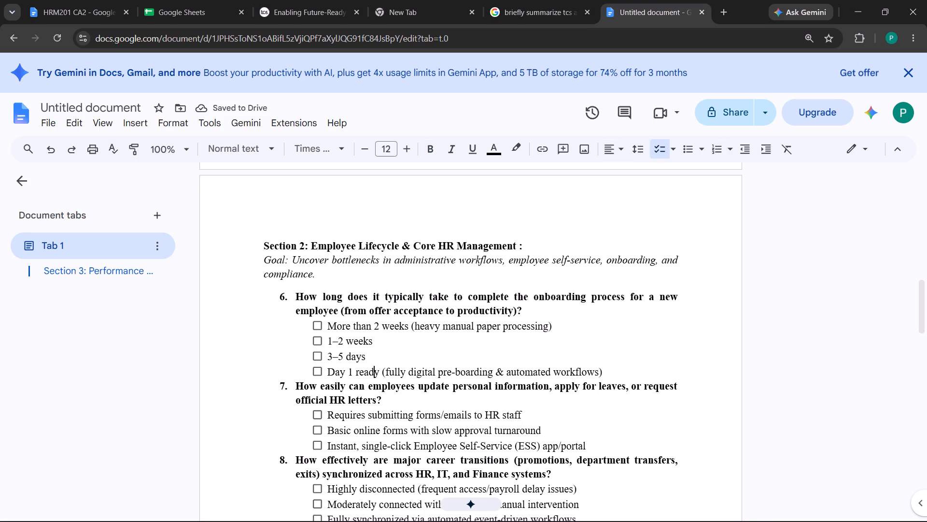
pyautogui.click(382, 393)
pyautogui.click(635, 151)
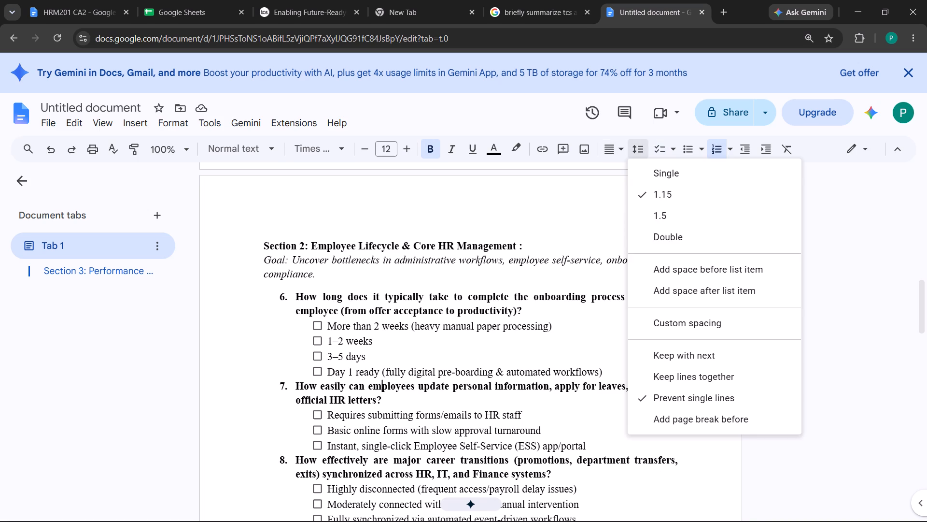
pyautogui.click(671, 269)
# Add space before the list item for question 8 in Section 2.
pyautogui.scroll(1, 352, 365)
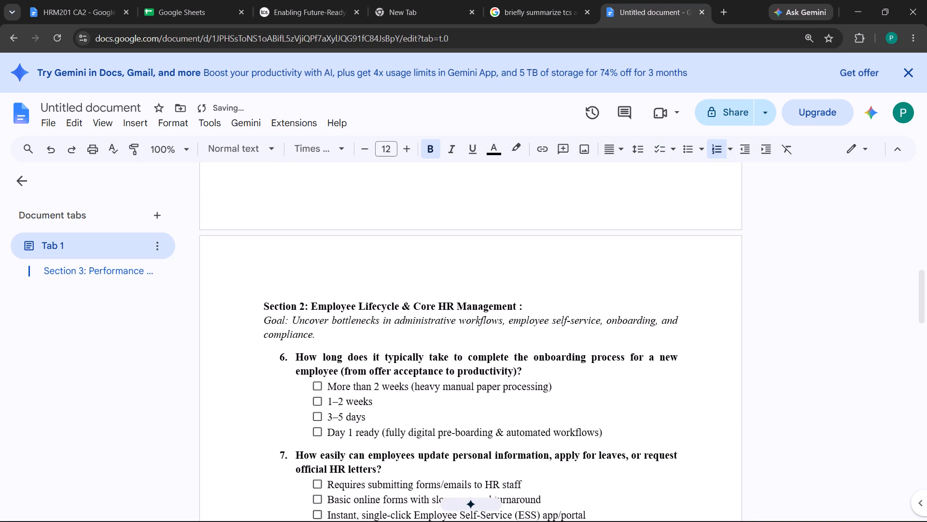
pyautogui.scroll(3, 352, 365)
pyautogui.scroll(-6, 352, 365)
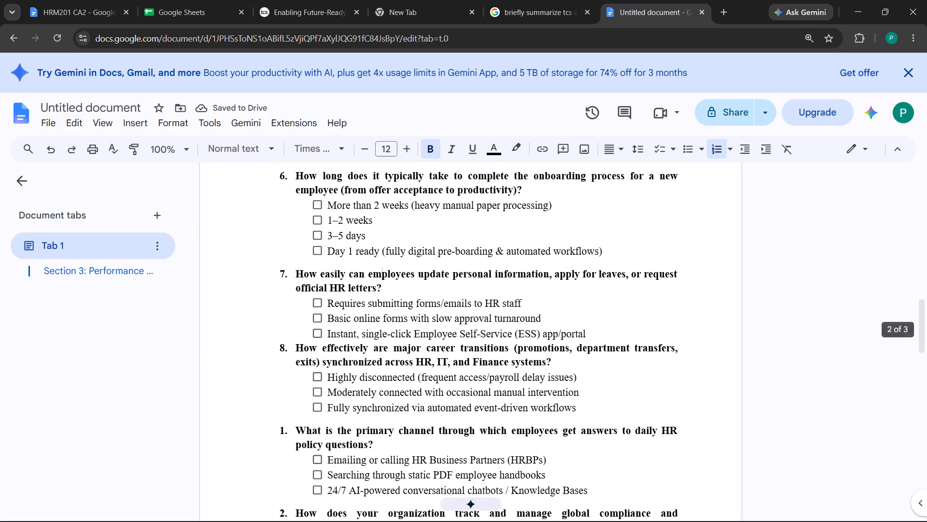
pyautogui.click(329, 348)
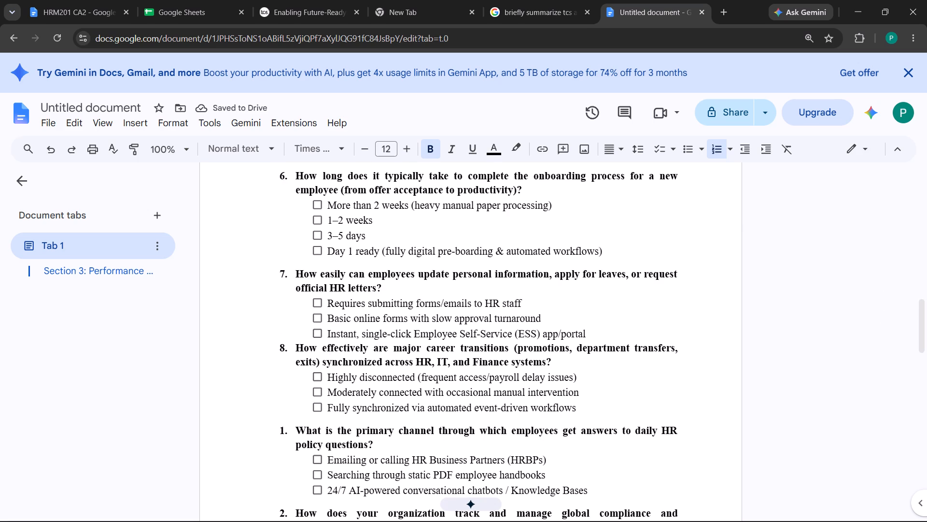
pyautogui.click(646, 147)
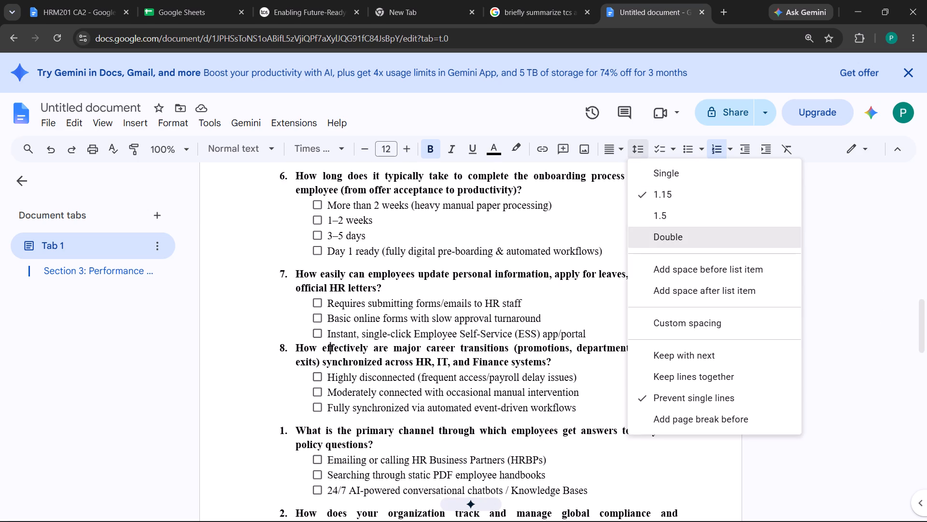
pyautogui.click(660, 271)
# Renumber the fourth Section 2 question, about the primary channel for daily HR policy answers, as 9 and add space before it.
pyautogui.click(287, 444)
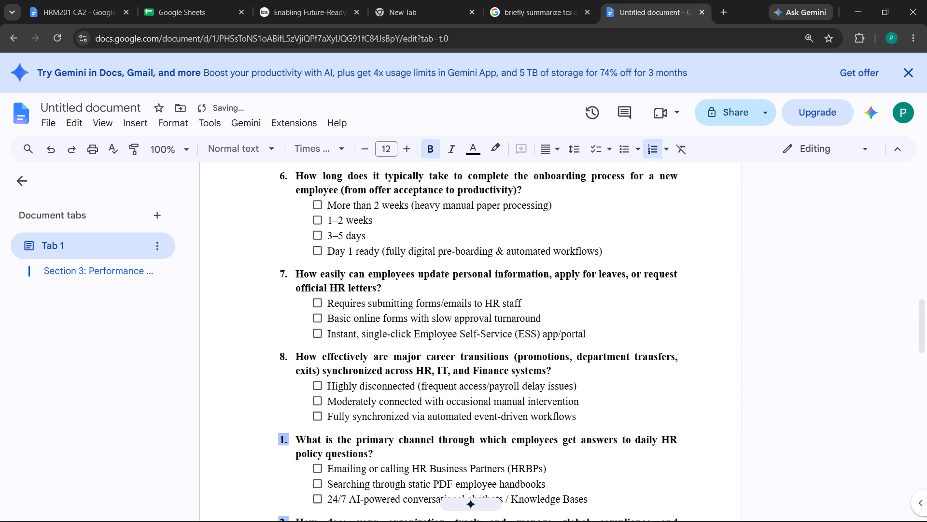
pyautogui.press('BackSpace')
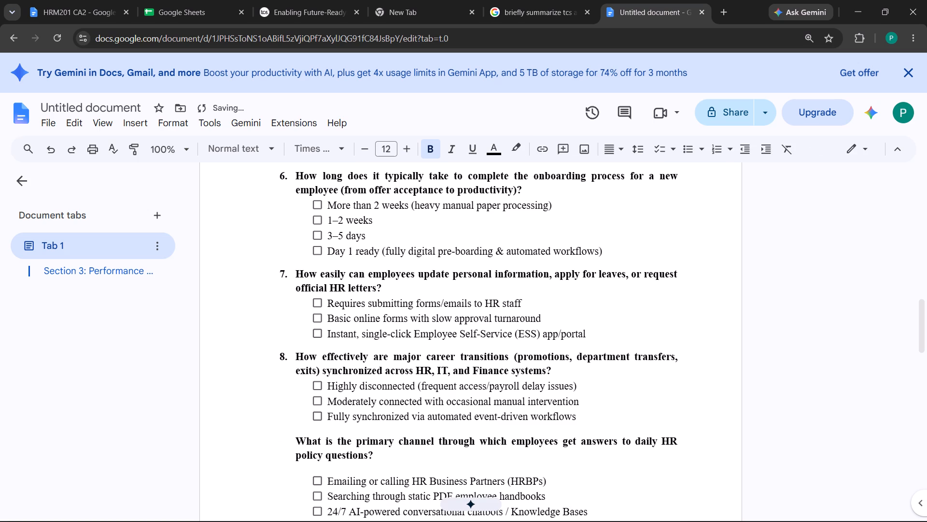
pyautogui.write('9.')
pyautogui.press('space')
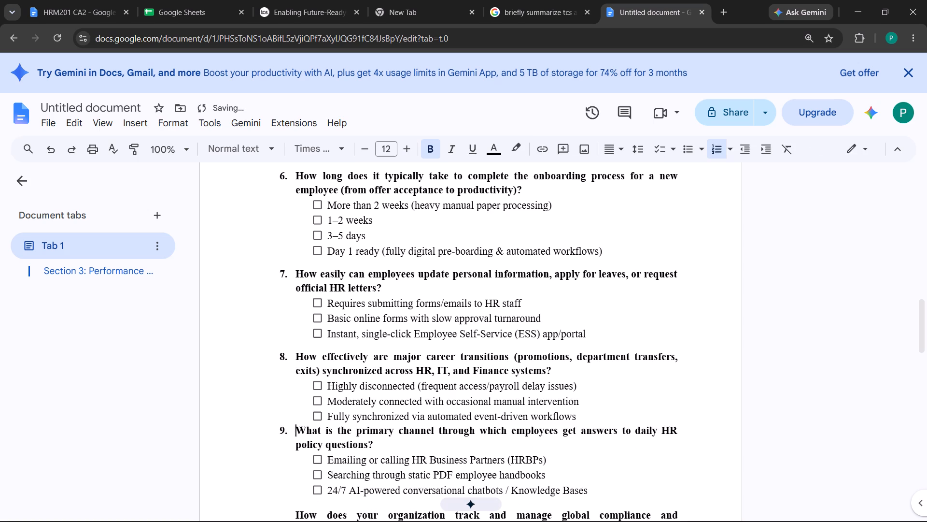
pyautogui.click(635, 152)
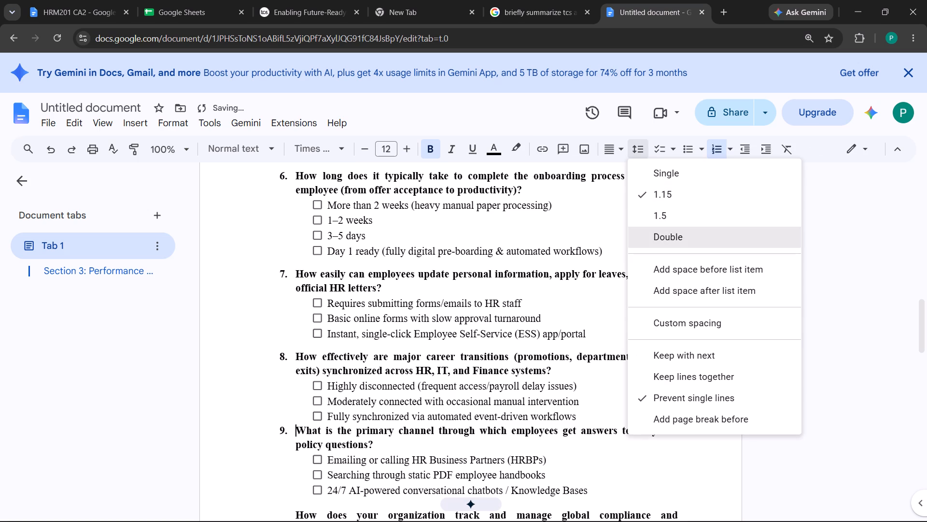
pyautogui.click(668, 265)
# Number the last Section 2 question, about global compliance and multi-country labor regulations, as 10 and add space before it.
pyautogui.scroll(-3, 358, 394)
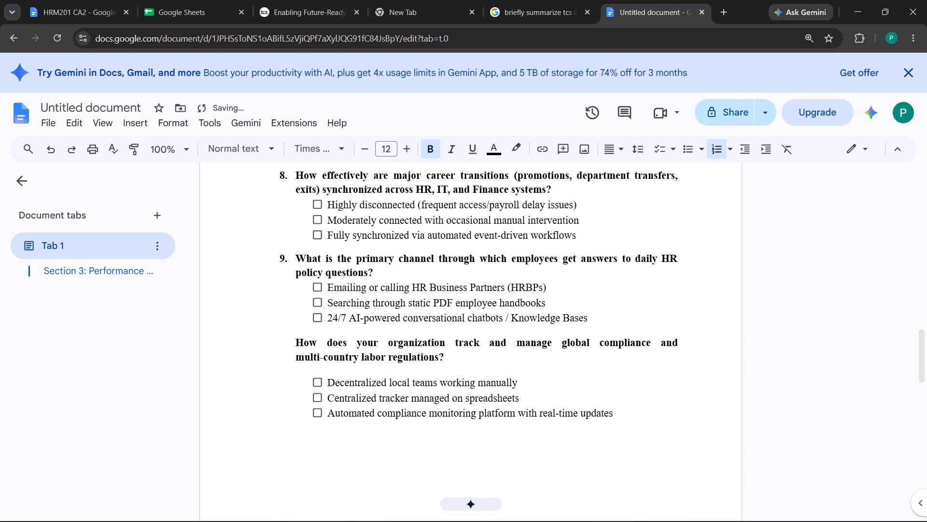
pyautogui.click(289, 353)
pyautogui.click(297, 337)
pyautogui.click(290, 342)
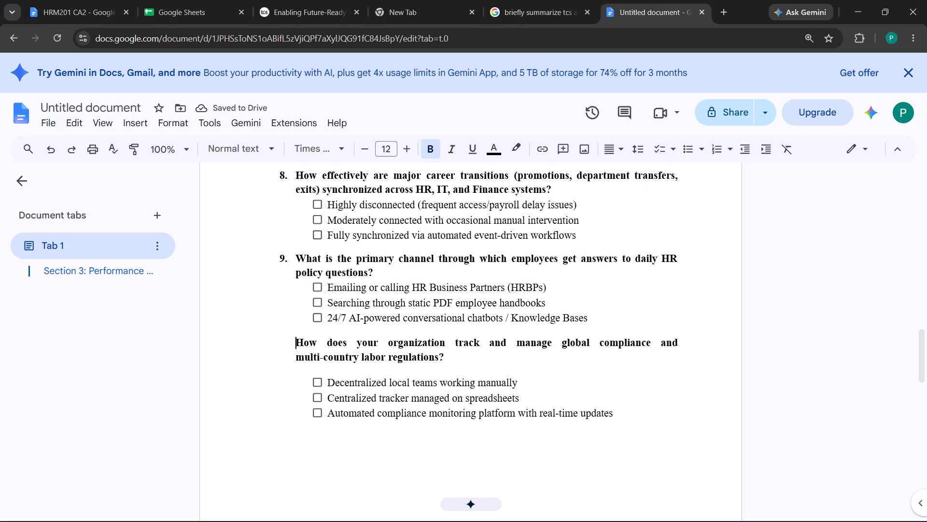
pyautogui.write('10.')
pyautogui.press('space')
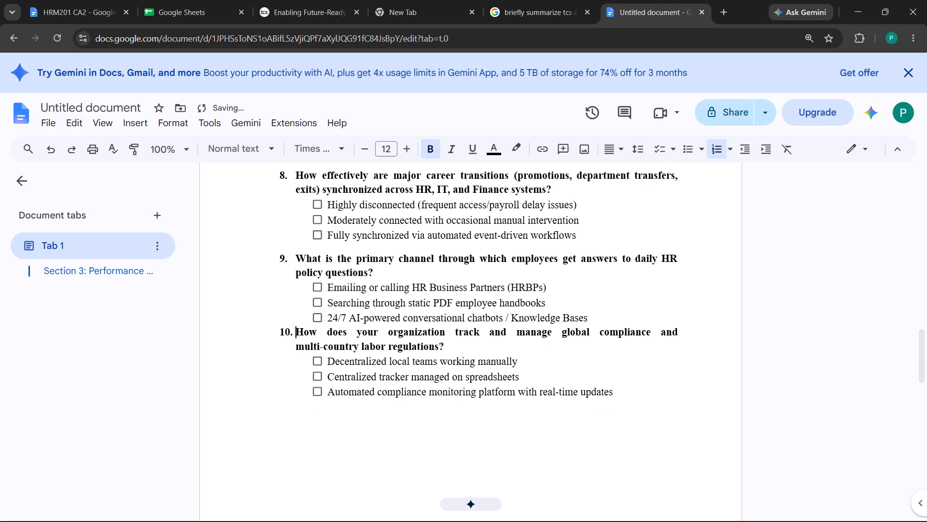
pyautogui.click(635, 153)
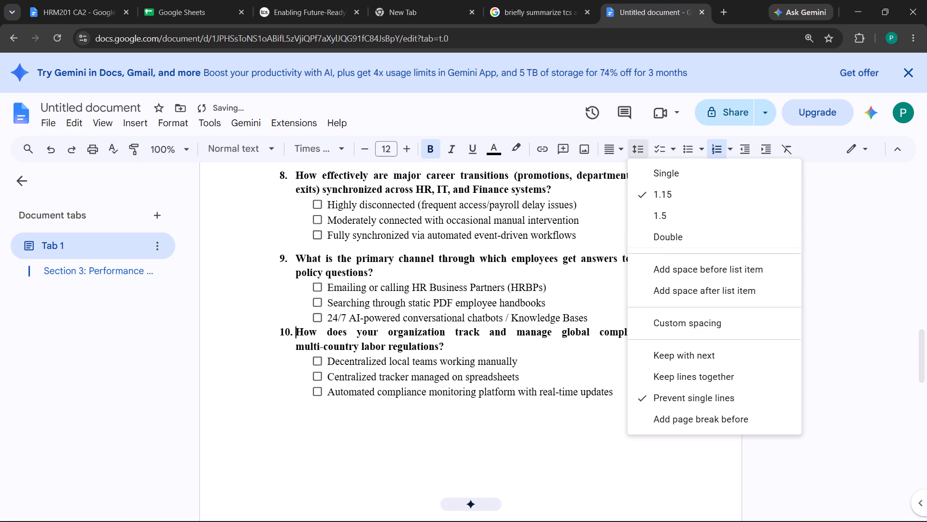
pyautogui.click(675, 272)
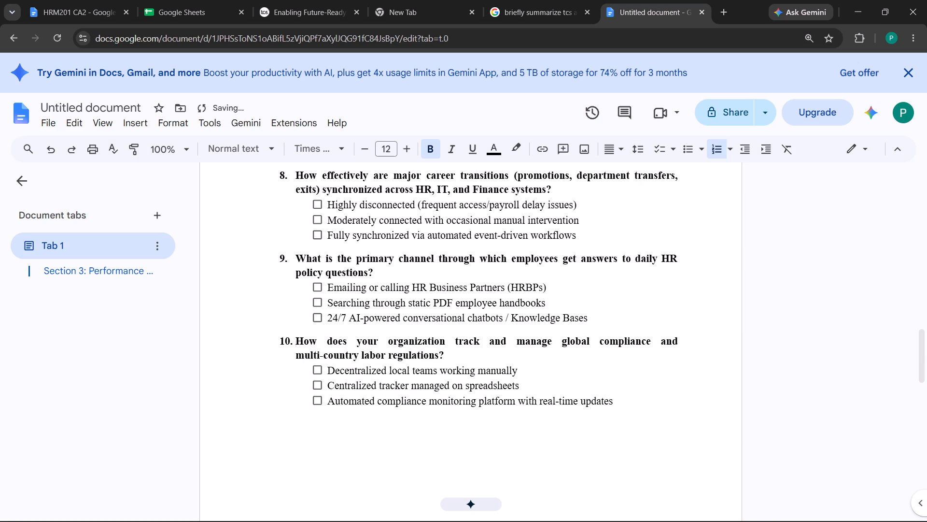
# Make the question numbers of the Section 3 list bold.
pyautogui.scroll(-4, 287, 348)
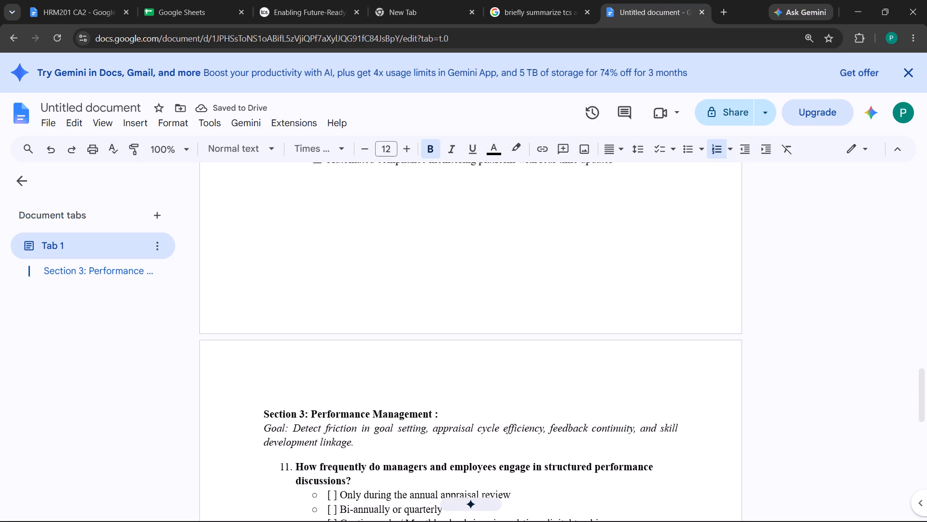
pyautogui.scroll(-3, 287, 348)
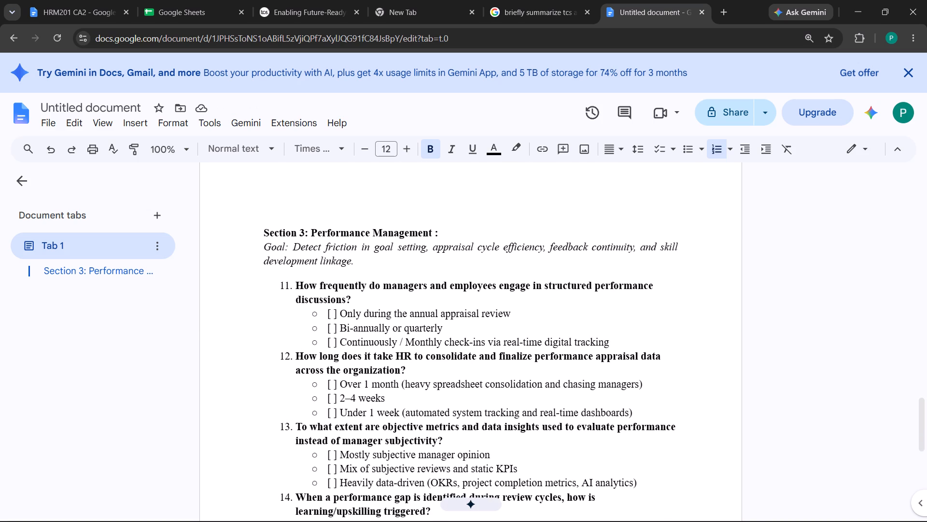
pyautogui.click(291, 286)
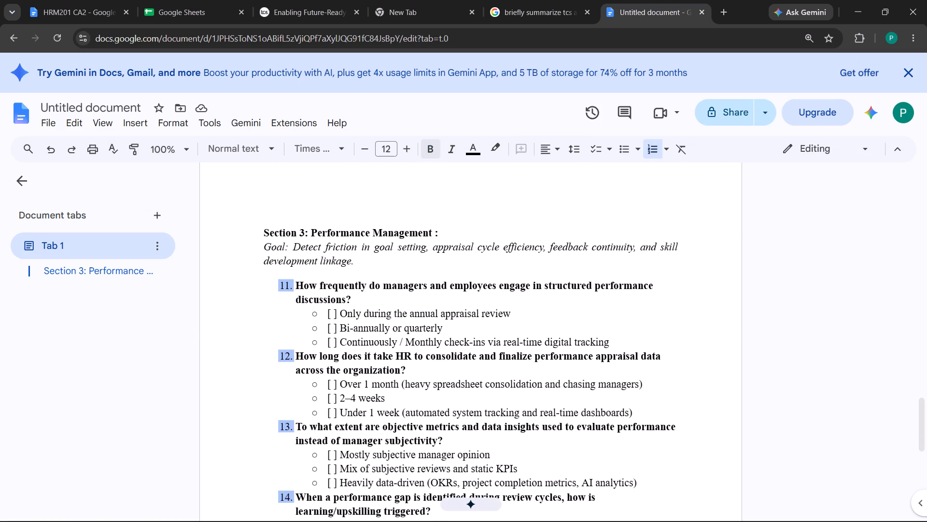
pyautogui.click(430, 145)
pyautogui.click(252, 307)
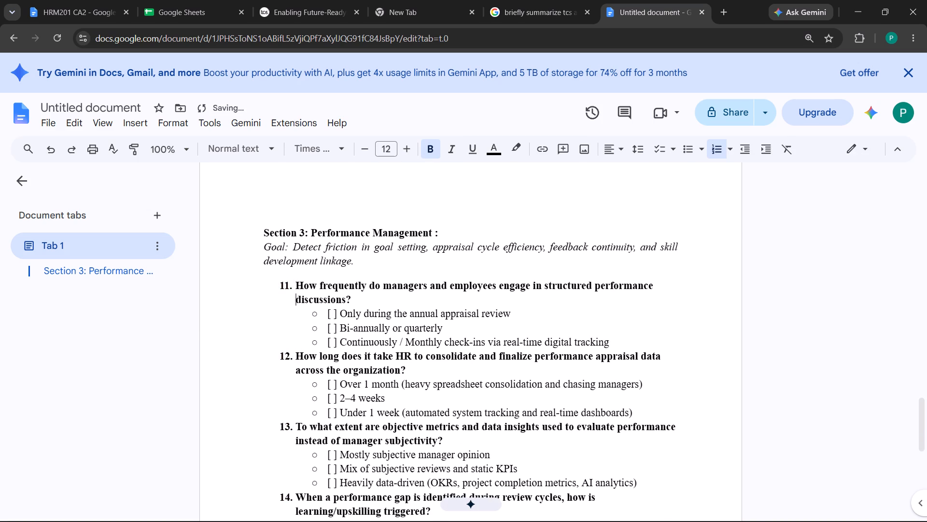
# Remove the typed "[ ]" brackets from the three answer options of question 11 in Section 3.
pyautogui.click(337, 317)
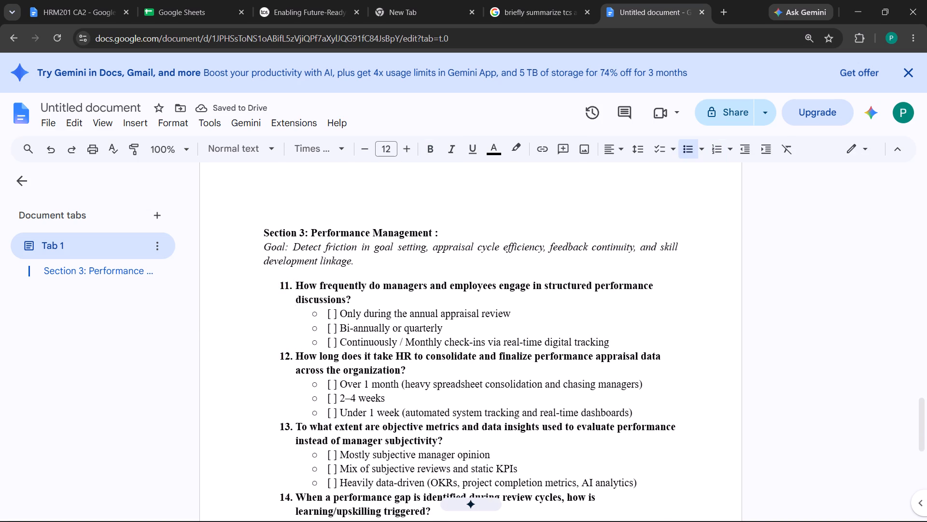
pyautogui.press('BackSpace')
pyautogui.press('BackSpace')
pyautogui.press('BackSpace')
pyautogui.press('Delete')
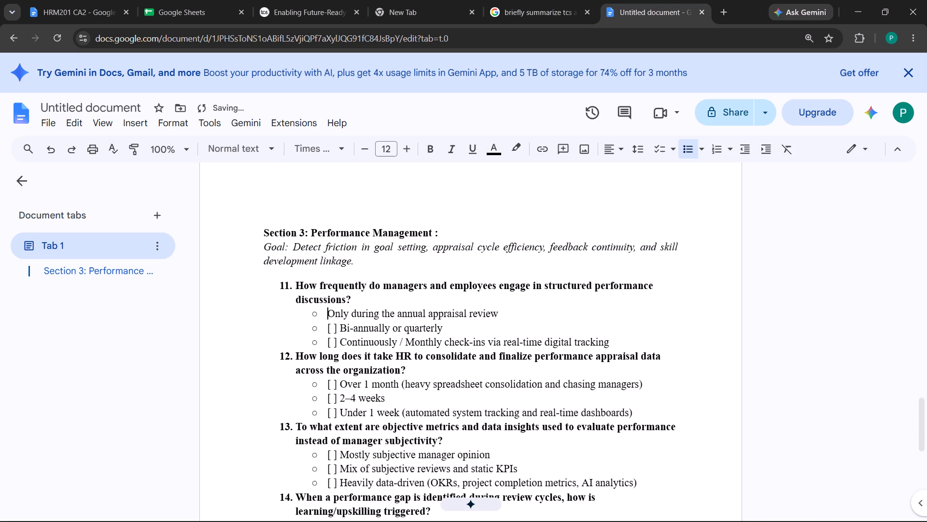
pyautogui.press('Down')
pyautogui.press('Delete')
pyautogui.press('Delete')
pyautogui.press('Delete')
pyautogui.press('Delete')
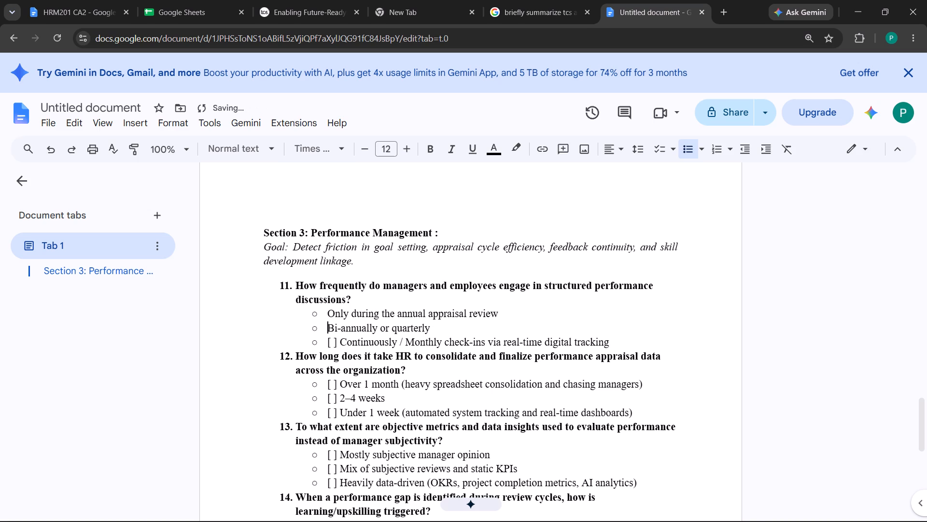
pyautogui.press('Down')
pyautogui.press('Delete')
pyautogui.press('Delete')
pyautogui.press('Delete')
pyautogui.press('Delete')
# Remove the typed "[ ]" brackets from the three answer options of question 12.
pyautogui.press('Down')
pyautogui.press('Down')
pyautogui.press('Down')
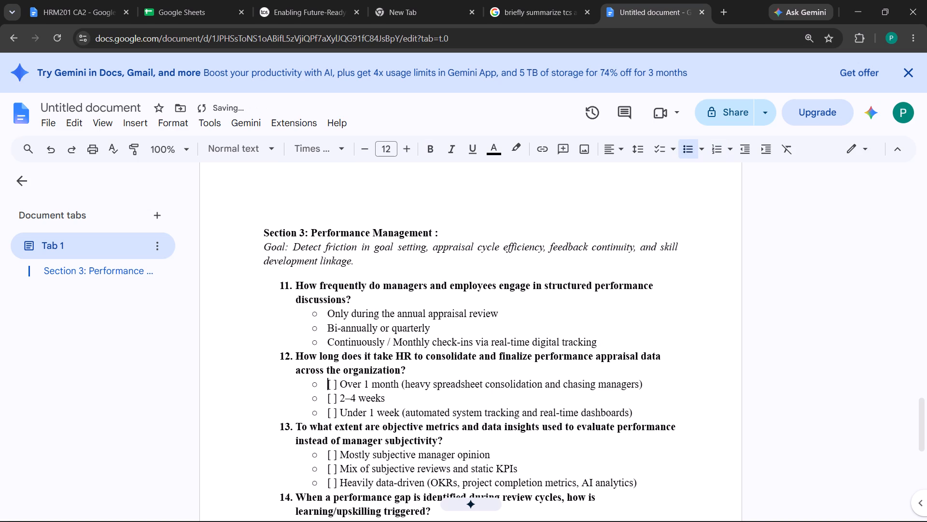
pyautogui.press('Delete')
pyautogui.press('Delete')
pyautogui.press('Delete')
pyautogui.press('Delete')
pyautogui.press('Down')
pyautogui.press('Delete')
pyautogui.press('Delete')
pyautogui.press('Delete')
pyautogui.press('Delete')
pyautogui.press('Down')
pyautogui.press('Delete')
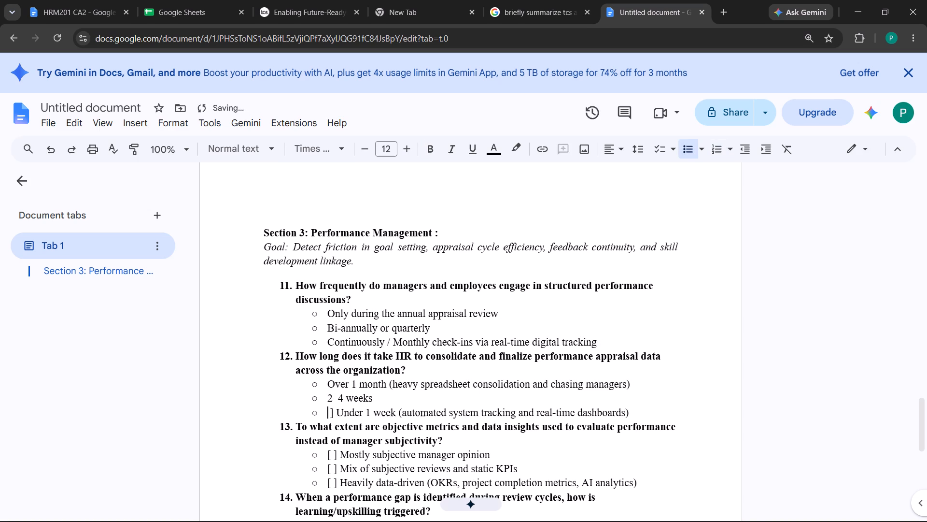
pyautogui.press('Delete')
pyautogui.press('Delete')
pyautogui.press('Delete')
# Remove the typed "[ ]" brackets from the three answer options of question 13.
pyautogui.press('Down')
pyautogui.press('Down')
pyautogui.press('Down')
pyautogui.press('Delete')
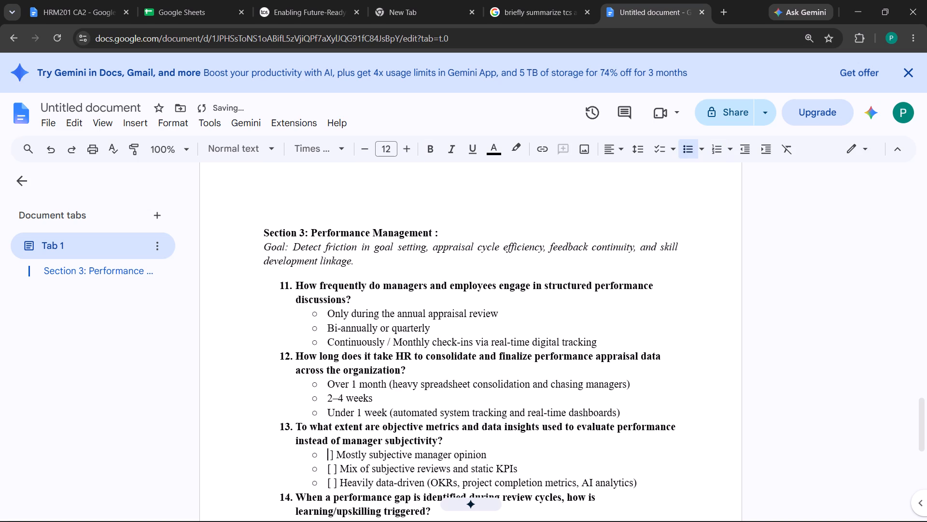
pyautogui.press('Delete')
pyautogui.press('Delete')
pyautogui.press('Delete')
pyautogui.press('Down')
pyautogui.press('Delete')
pyautogui.press('Delete')
pyautogui.press('Delete')
pyautogui.press('Delete')
pyautogui.press('Down')
pyautogui.press('Delete')
pyautogui.press('Delete')
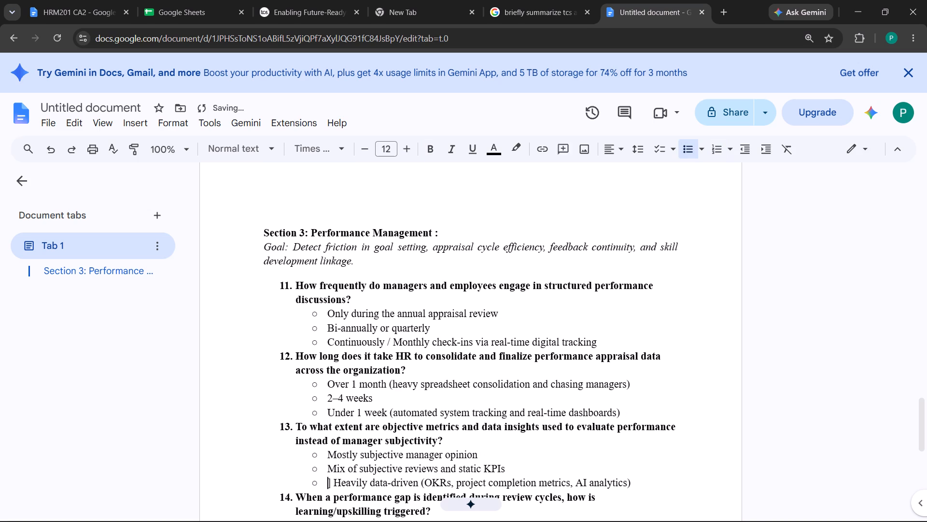
pyautogui.press('Delete')
pyautogui.press('Delete')
# Remove the typed "[ ]" brackets from the three answer options of question 14.
pyautogui.press('Down')
pyautogui.press('Down')
pyautogui.press('Down')
pyautogui.press('Down')
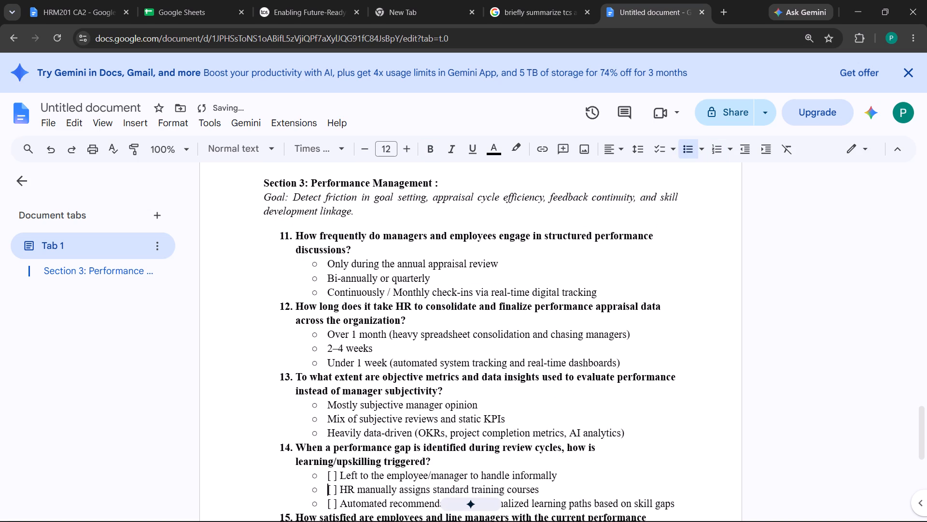
pyautogui.press('Up')
pyautogui.press('Delete')
pyautogui.press('Delete')
pyautogui.press('Delete')
pyautogui.press('Delete')
pyautogui.press('Down')
pyautogui.press('Delete')
pyautogui.press('Delete')
pyautogui.press('Delete')
pyautogui.press('Delete')
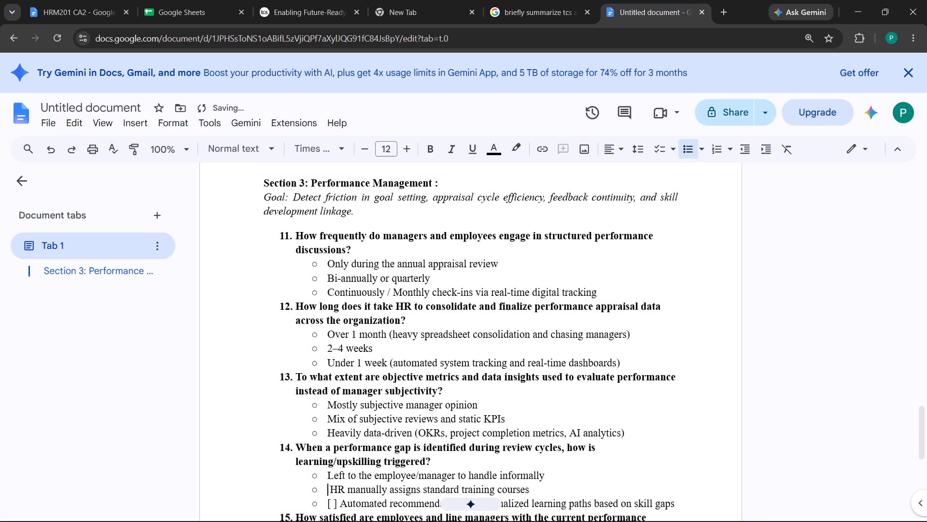
pyautogui.press('Down')
pyautogui.press('Delete')
pyautogui.press('Delete')
pyautogui.press('Delete')
pyautogui.press('Delete')
# Remove the typed "[ ]" brackets from the three answer options of question 15.
pyautogui.press('Down')
pyautogui.press('Down')
pyautogui.press('Down')
pyautogui.press('Delete')
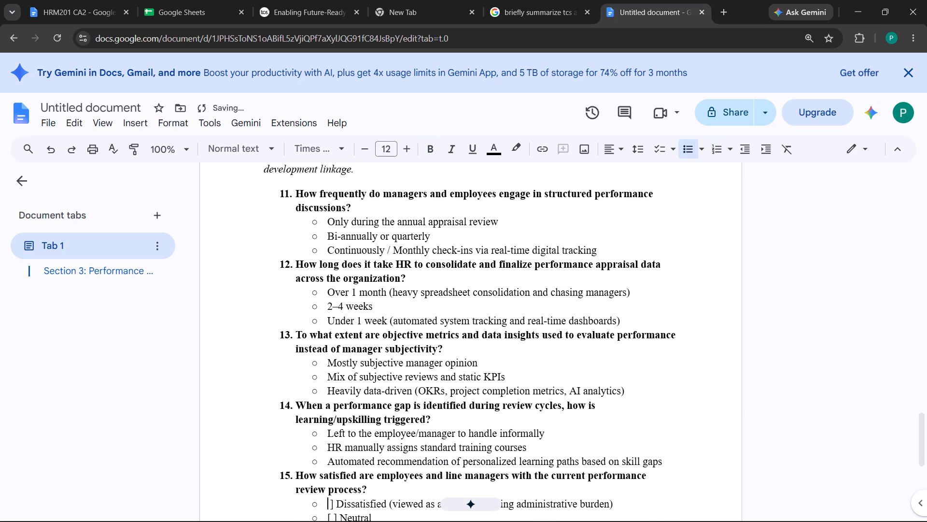
pyautogui.press('Delete')
pyautogui.press('Delete')
pyautogui.press('Delete')
pyautogui.press('Down')
pyautogui.press('Delete')
pyautogui.press('Delete')
pyautogui.press('Delete')
pyautogui.press('Delete')
pyautogui.press('Down')
pyautogui.press('Delete')
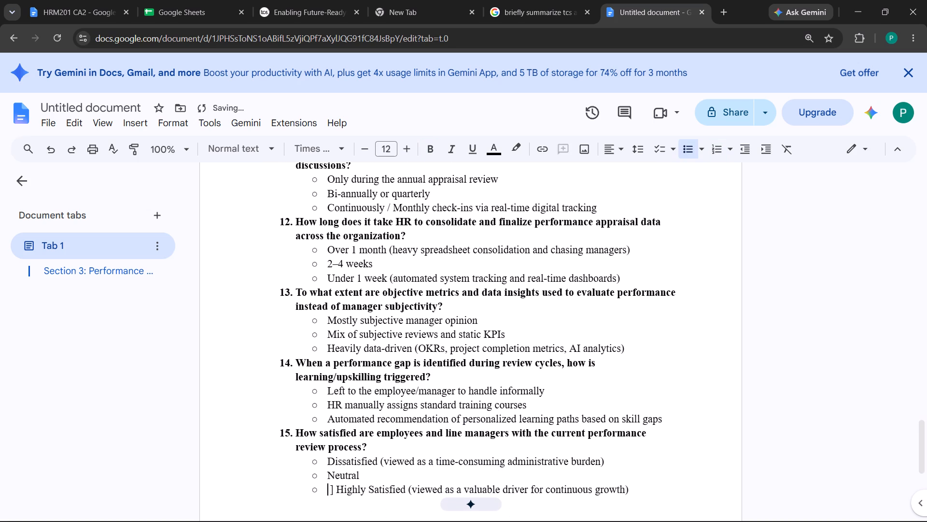
pyautogui.press('Delete')
pyautogui.press('Delete')
pyautogui.press('Delete')
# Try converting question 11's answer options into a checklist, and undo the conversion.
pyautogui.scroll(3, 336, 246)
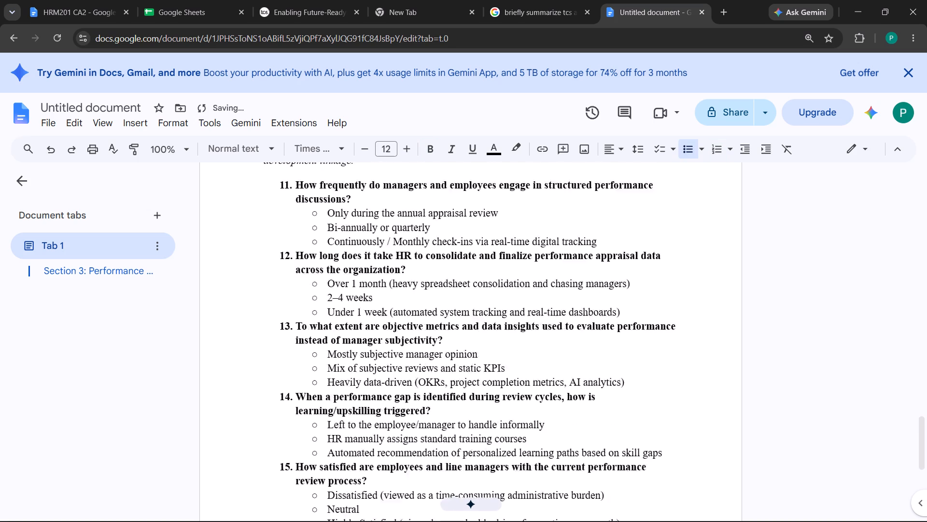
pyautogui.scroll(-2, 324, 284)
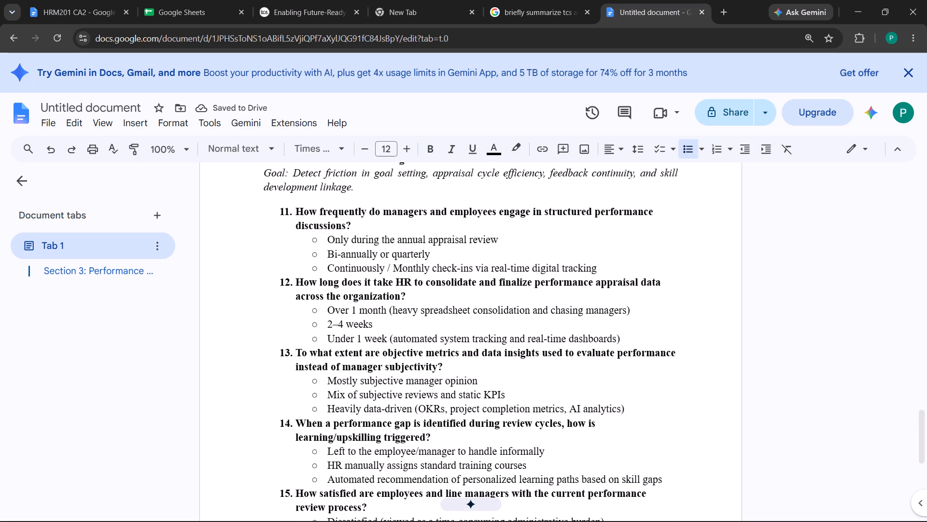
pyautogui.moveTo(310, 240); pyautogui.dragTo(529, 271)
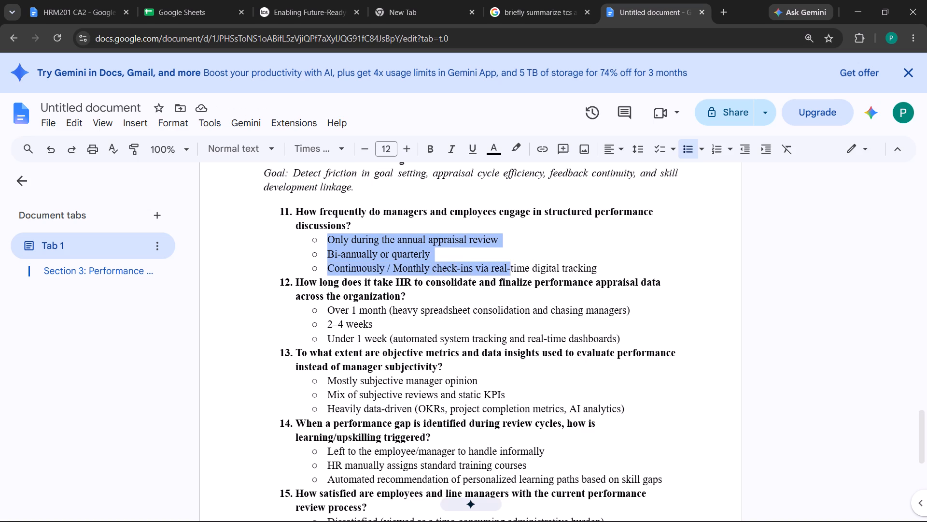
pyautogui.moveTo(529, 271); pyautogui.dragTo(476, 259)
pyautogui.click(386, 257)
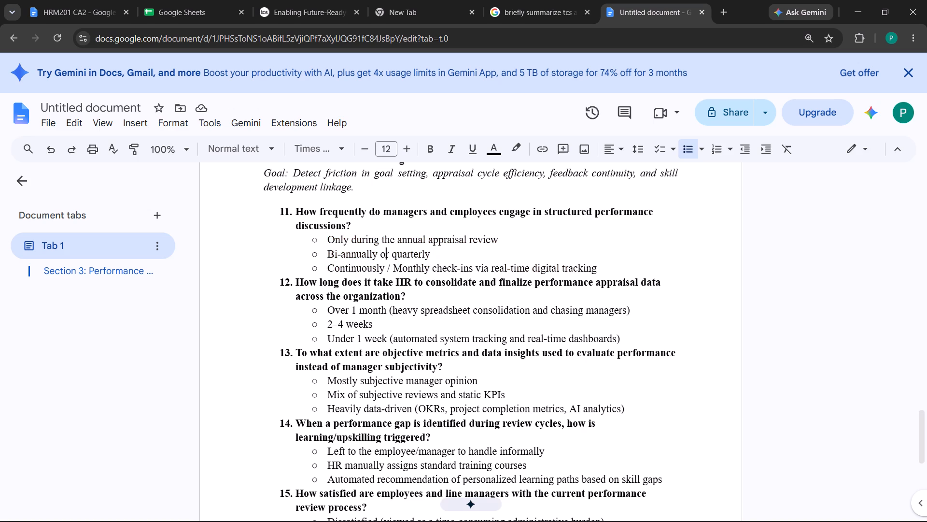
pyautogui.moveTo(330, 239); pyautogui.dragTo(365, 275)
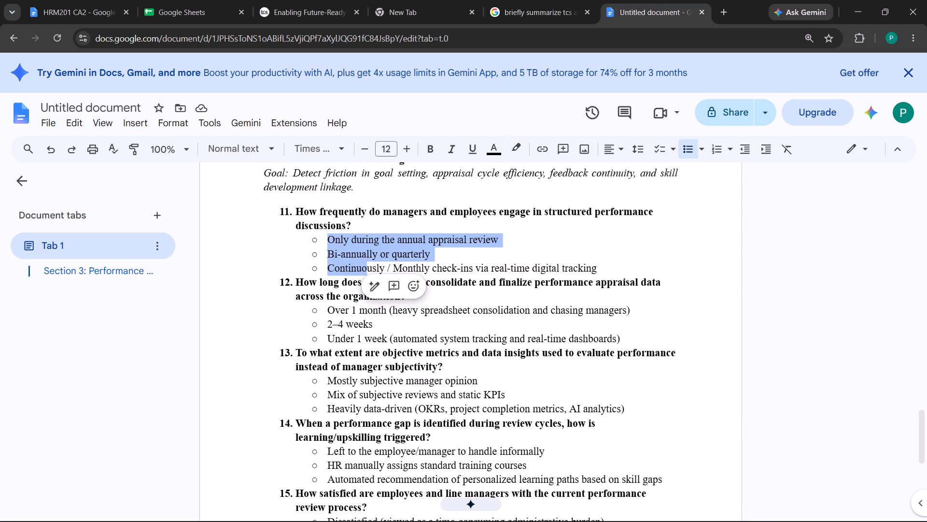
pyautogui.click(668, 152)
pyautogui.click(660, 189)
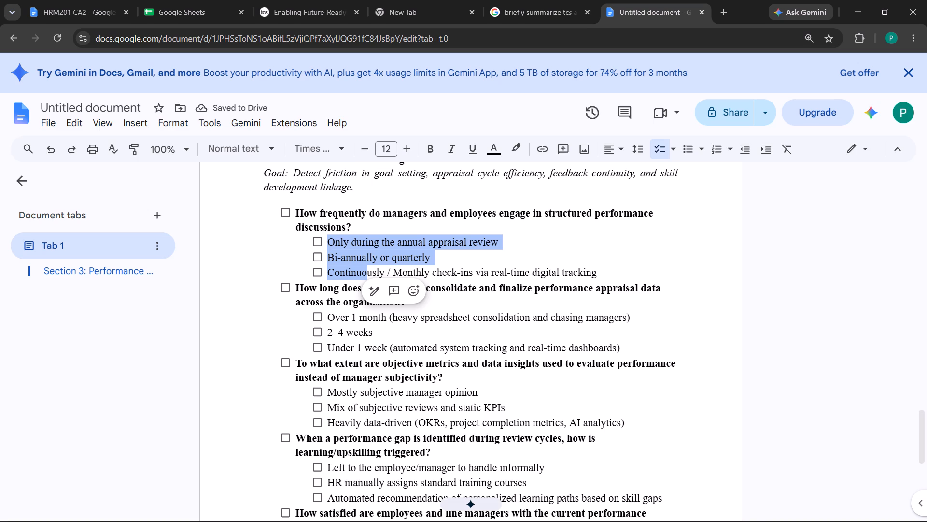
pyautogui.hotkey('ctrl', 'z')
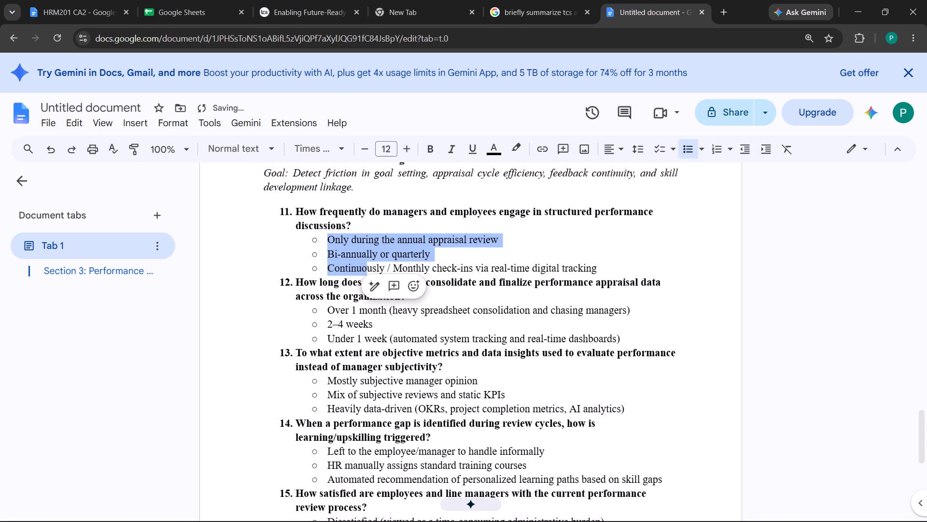
# Select all three answer options of question 11 completely and apply a checklist format to them.
pyautogui.click(474, 246)
pyautogui.click(329, 238)
pyautogui.moveTo(329, 238); pyautogui.dragTo(555, 266)
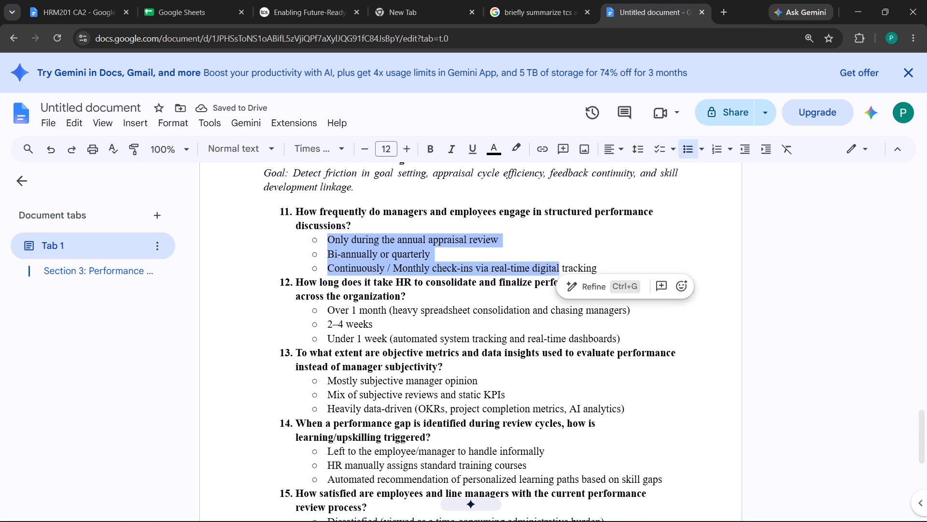
pyautogui.moveTo(555, 266); pyautogui.dragTo(592, 268)
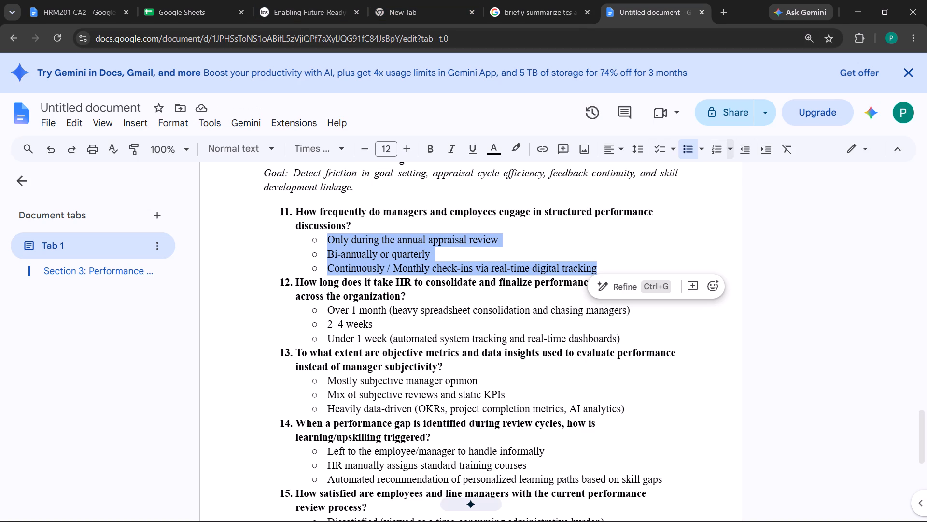
pyautogui.click(702, 152)
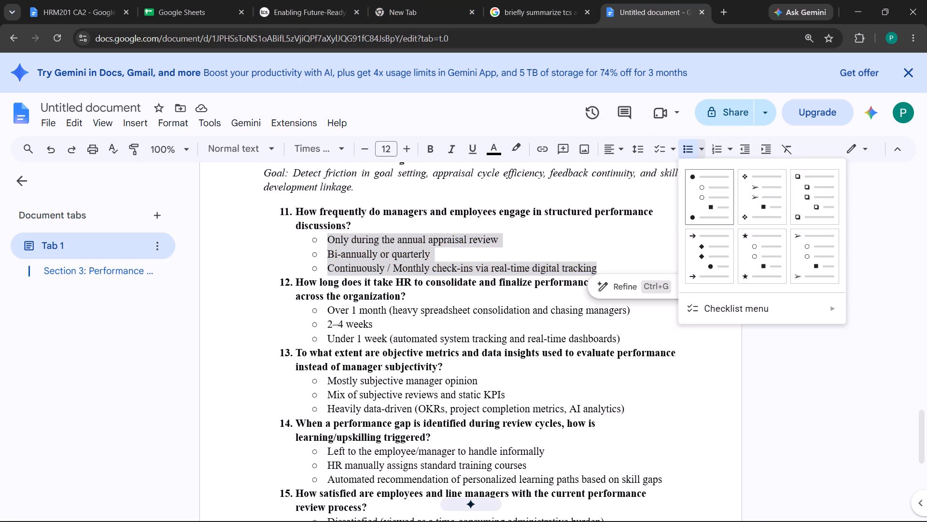
pyautogui.click(670, 152)
pyautogui.click(676, 184)
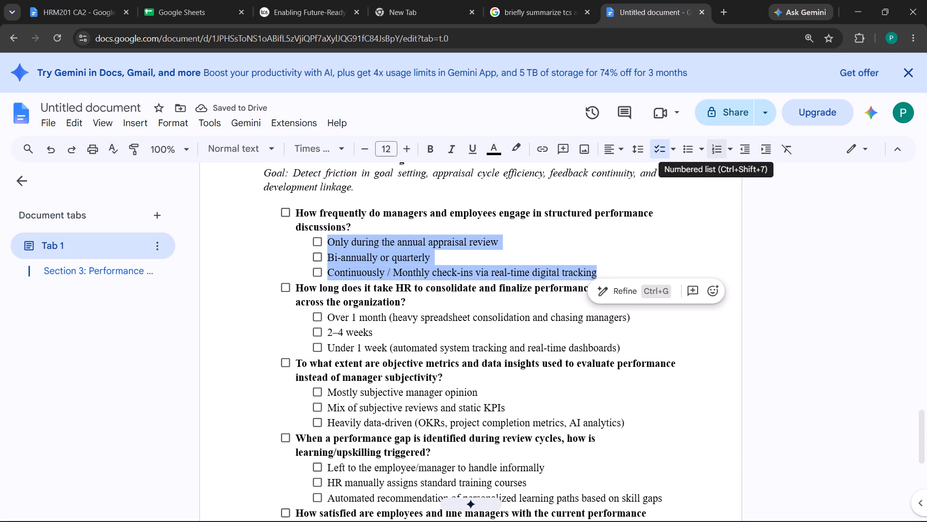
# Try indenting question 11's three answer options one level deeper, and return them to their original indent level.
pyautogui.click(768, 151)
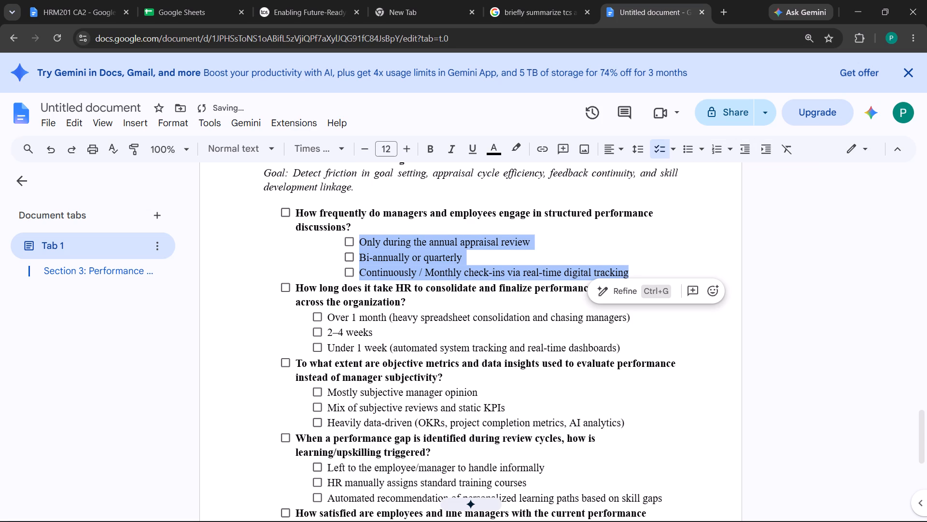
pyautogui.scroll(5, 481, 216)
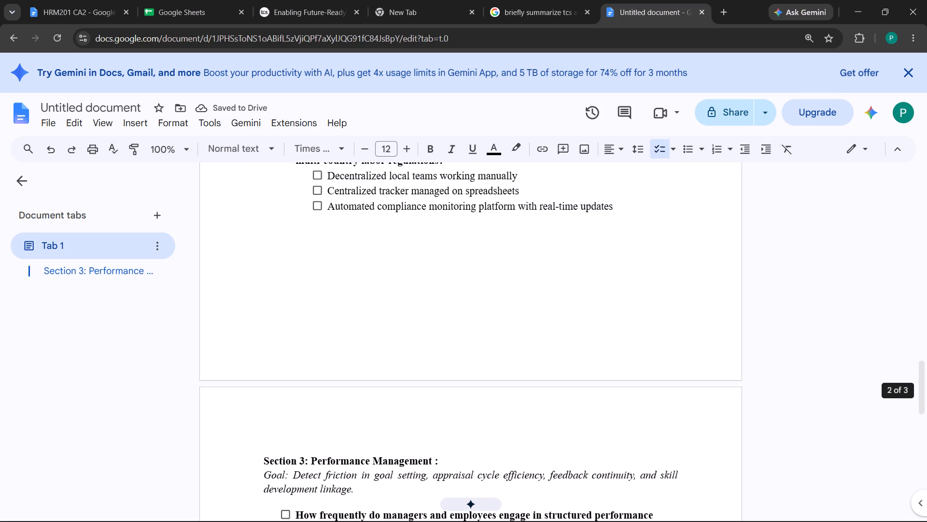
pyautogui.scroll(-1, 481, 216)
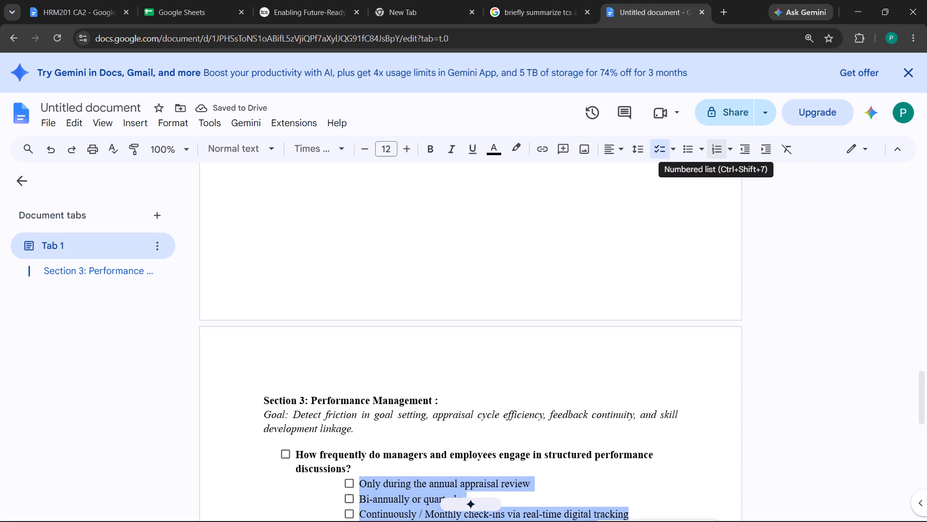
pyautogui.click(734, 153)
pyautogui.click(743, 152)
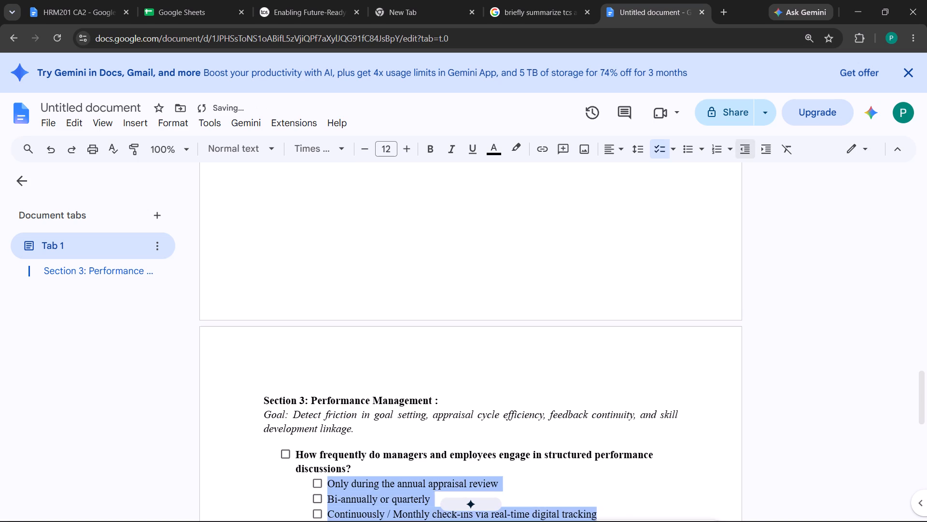
# Replace the checkbox in front of Section 3's first question, about structured performance discussions, with the list number 11.
pyautogui.scroll(-2, 518, 282)
pyautogui.click(292, 330)
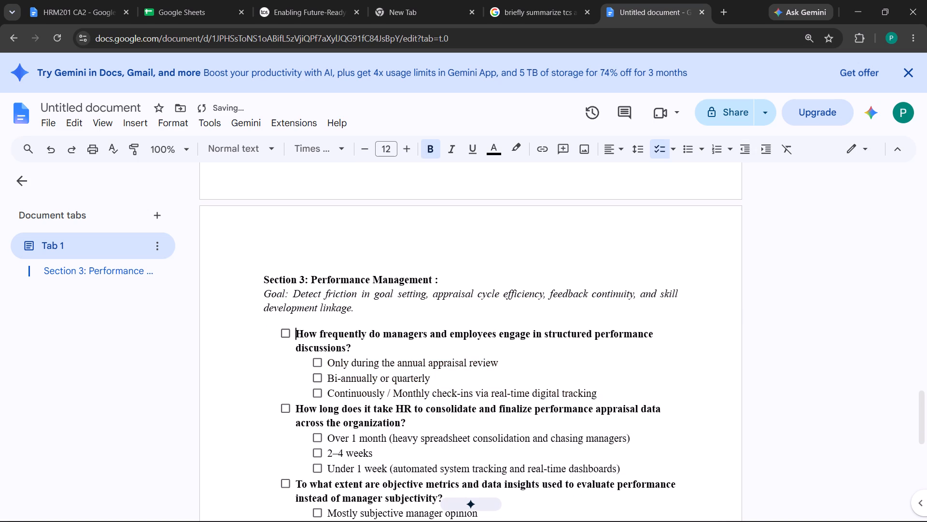
pyautogui.press('BackSpace')
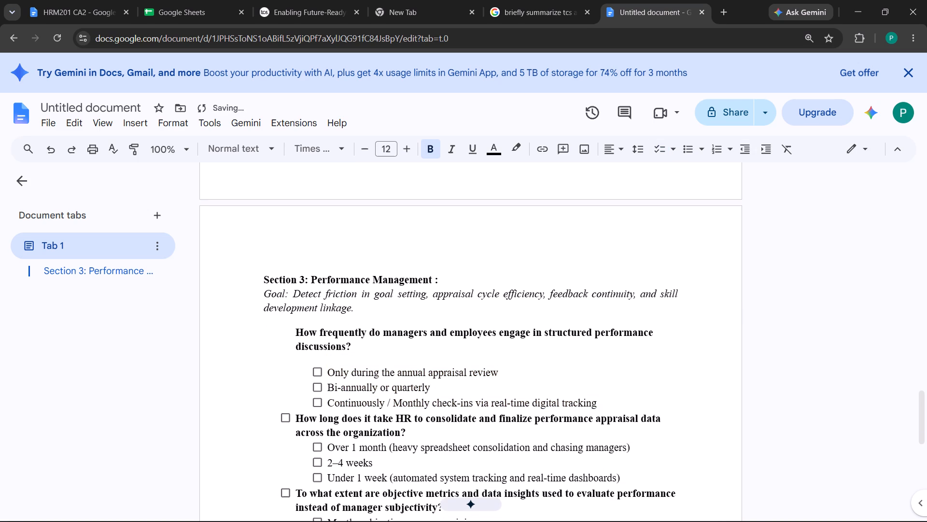
pyautogui.write('11')
pyautogui.press('.')
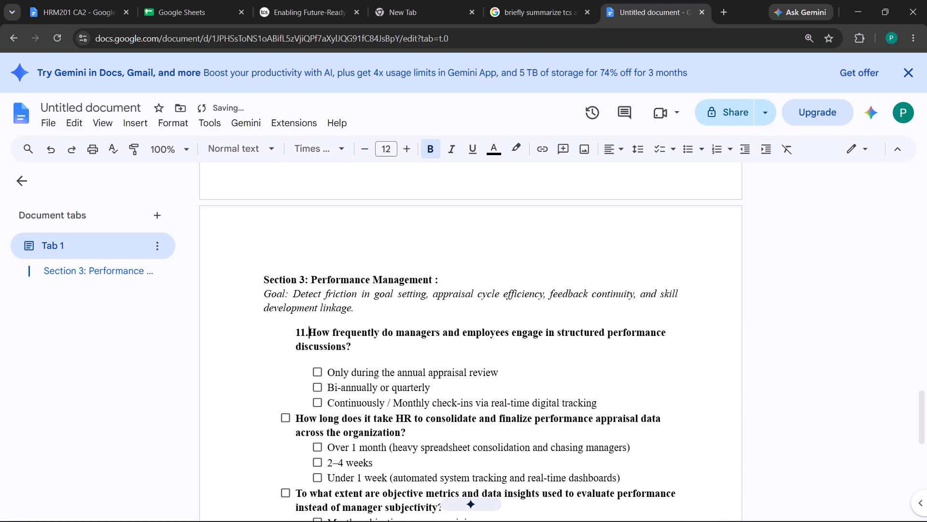
pyautogui.press('space')
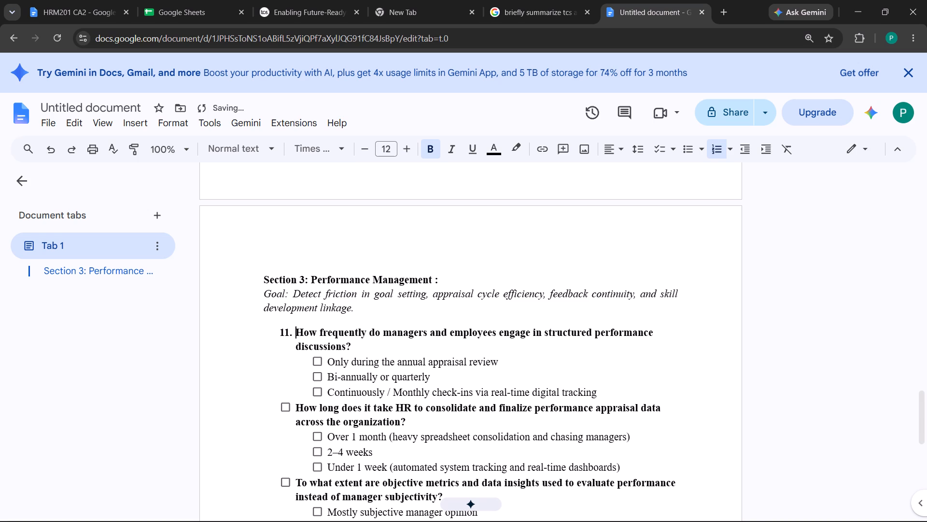
# Replace the checkbox before the performance appraisal data consolidation question with the list number 12 and add space before that list item.
pyautogui.scroll(-1, 356, 375)
pyautogui.click(378, 347)
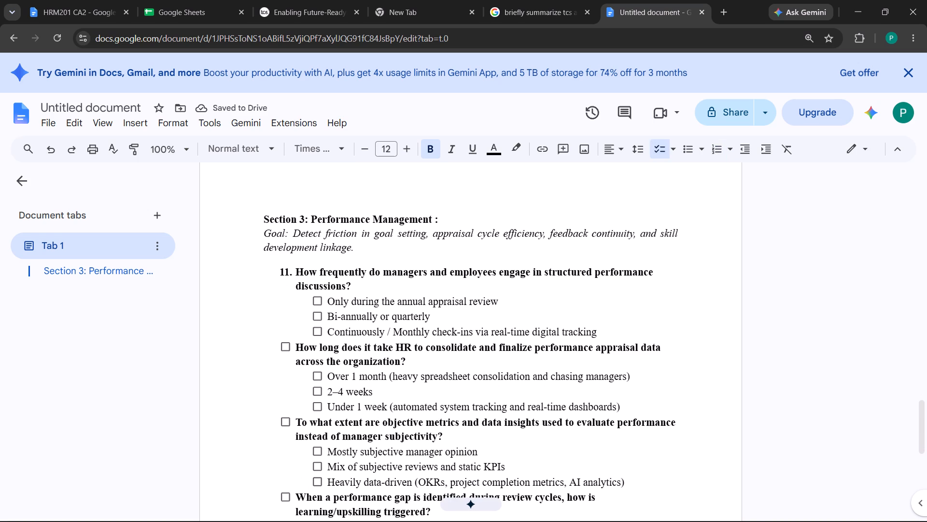
pyautogui.click(632, 147)
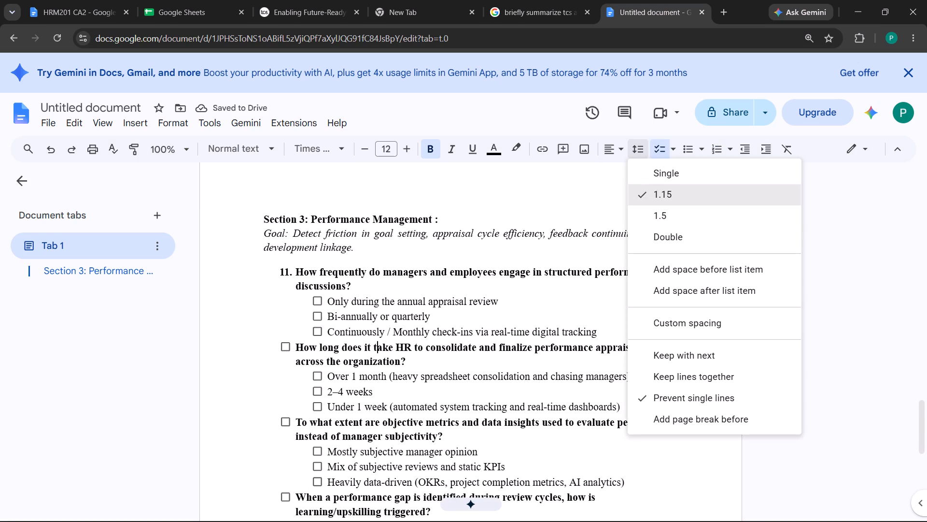
pyautogui.click(670, 259)
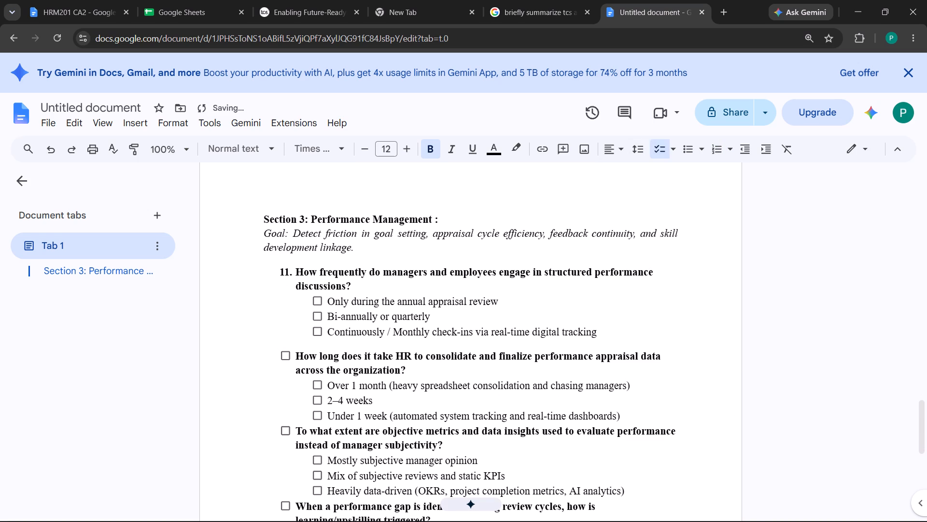
pyautogui.click(291, 354)
pyautogui.click(287, 356)
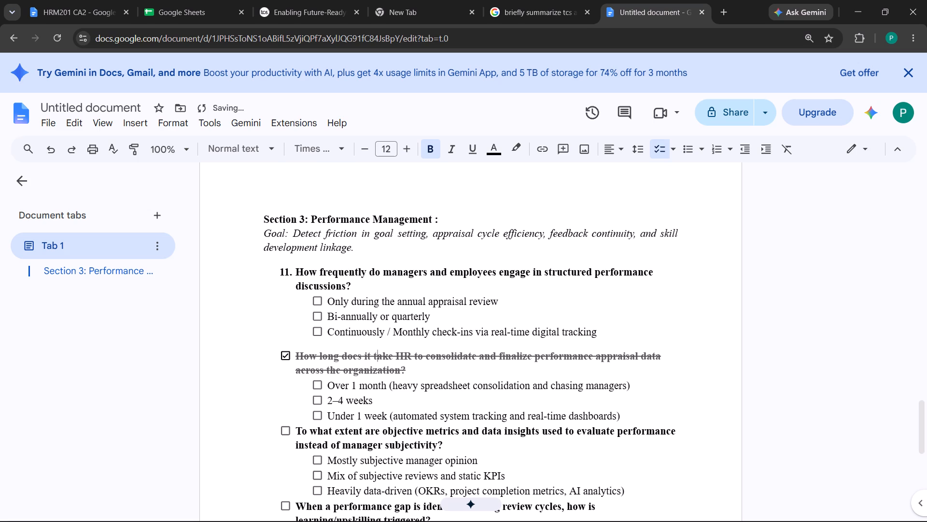
pyautogui.click(270, 346)
pyautogui.press('BackSpace')
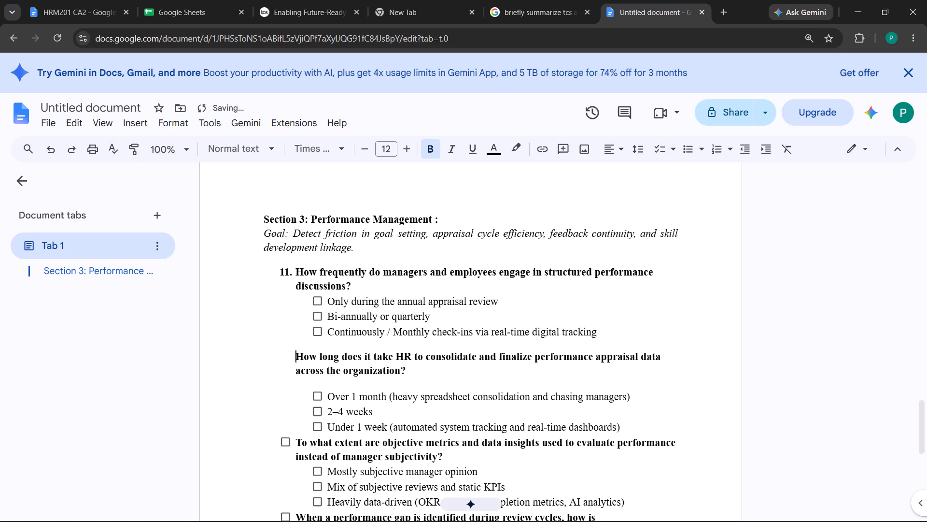
pyautogui.write('12.')
pyautogui.press('space')
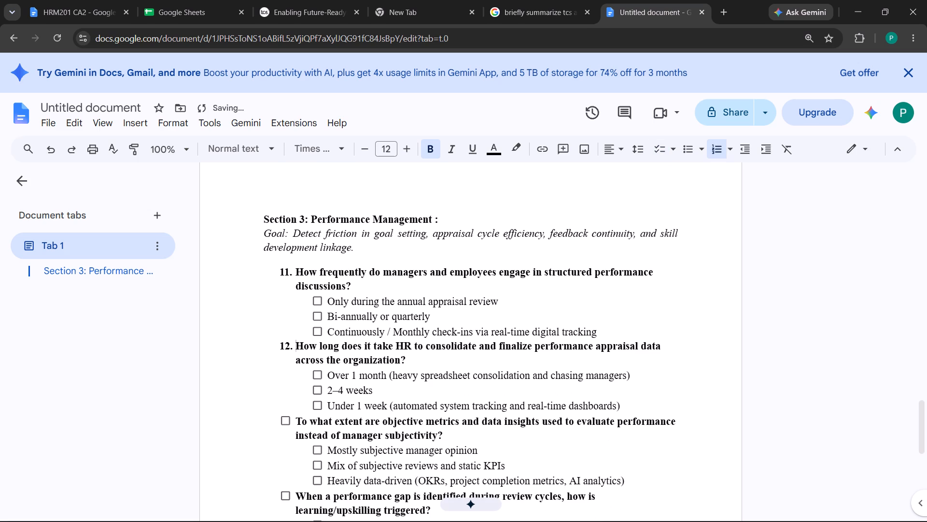
pyautogui.click(648, 148)
pyautogui.click(676, 270)
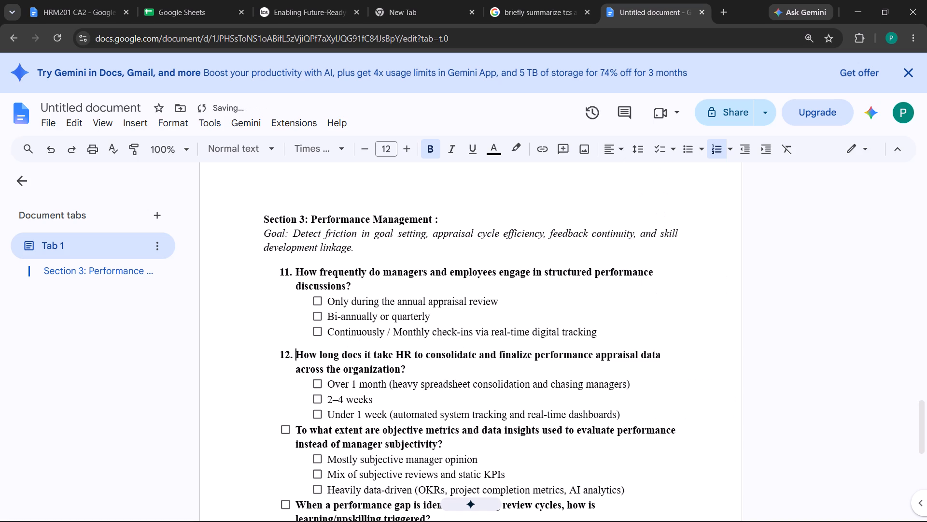
# Replace the checkbox before the objective metrics and data insights question with the list number 13 and add space before that list item.
pyautogui.scroll(-2, 336, 386)
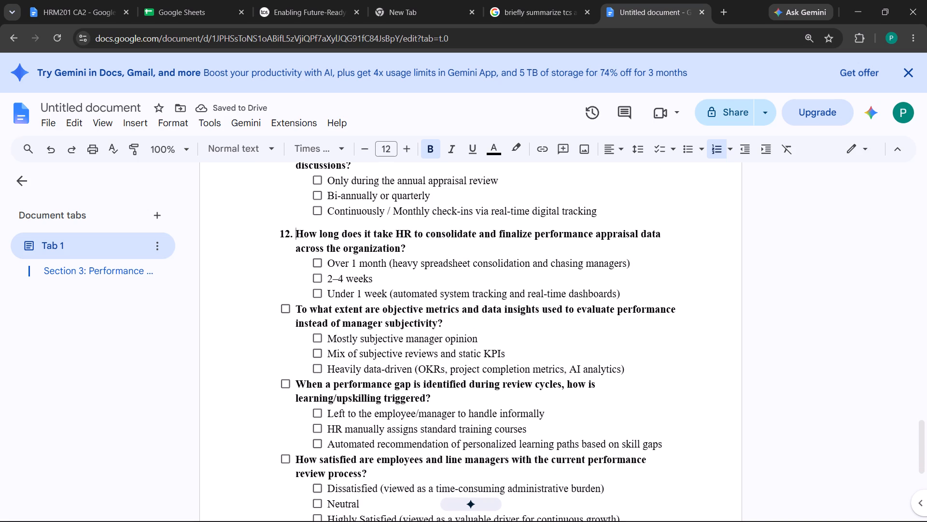
pyautogui.click(297, 309)
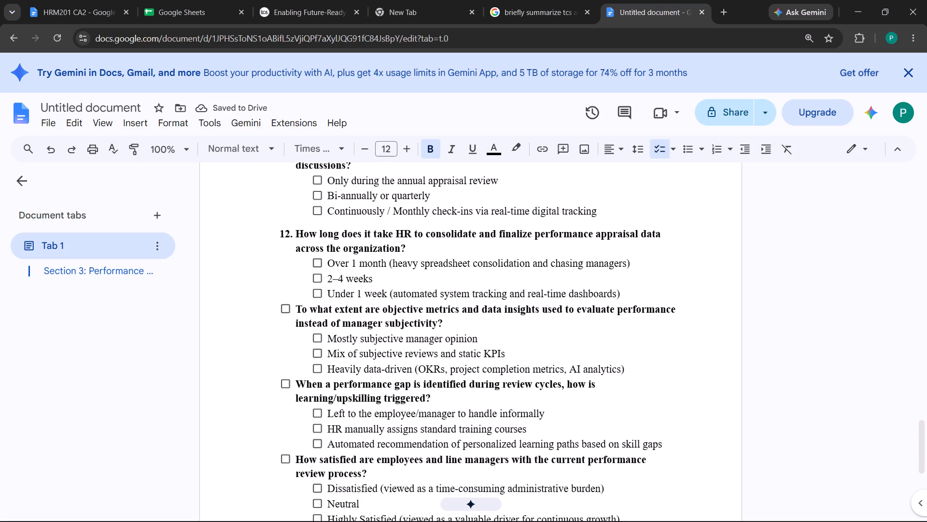
pyautogui.press('BackSpace')
pyautogui.write('13.')
pyautogui.press('space')
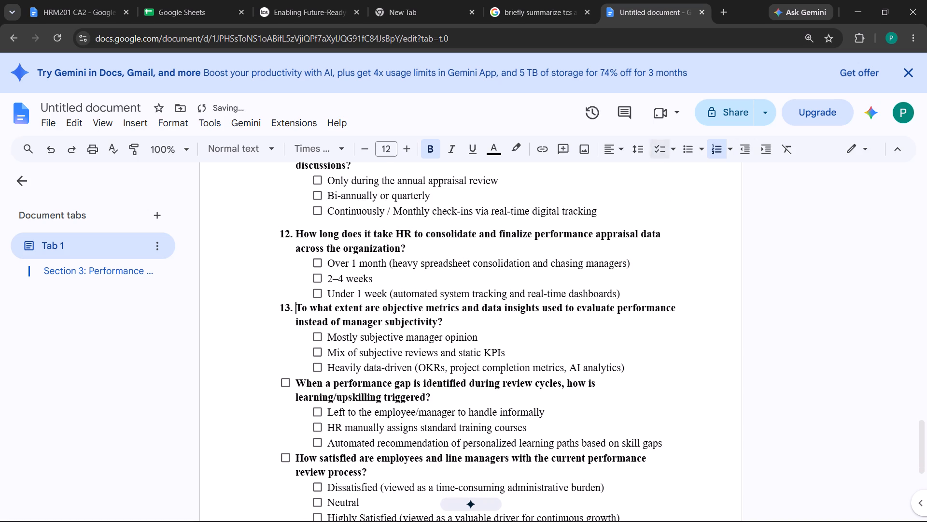
pyautogui.click(646, 148)
pyautogui.click(681, 263)
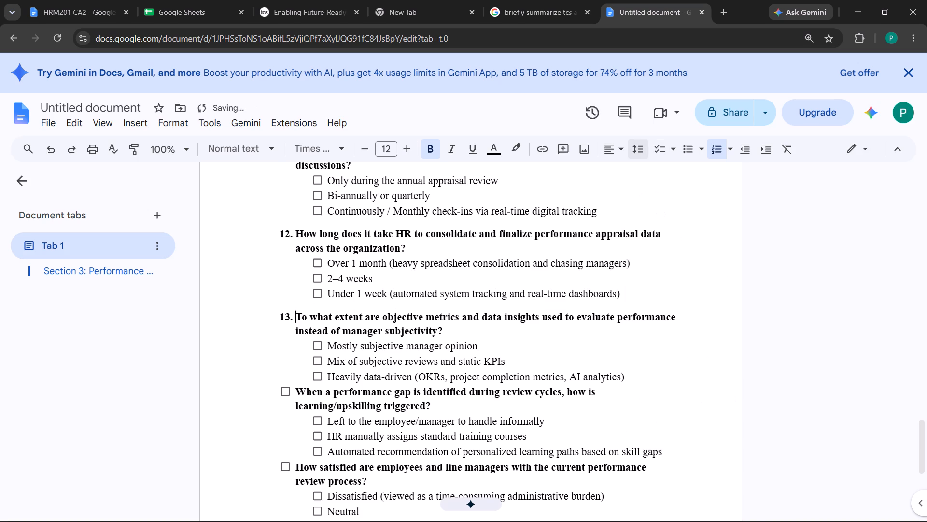
# Replace the checkbox before the performance gap and upskilling question with the list number 14 and add space before that list item.
pyautogui.press('Down')
pyautogui.press('Down')
pyautogui.press('Down')
pyautogui.press('Down')
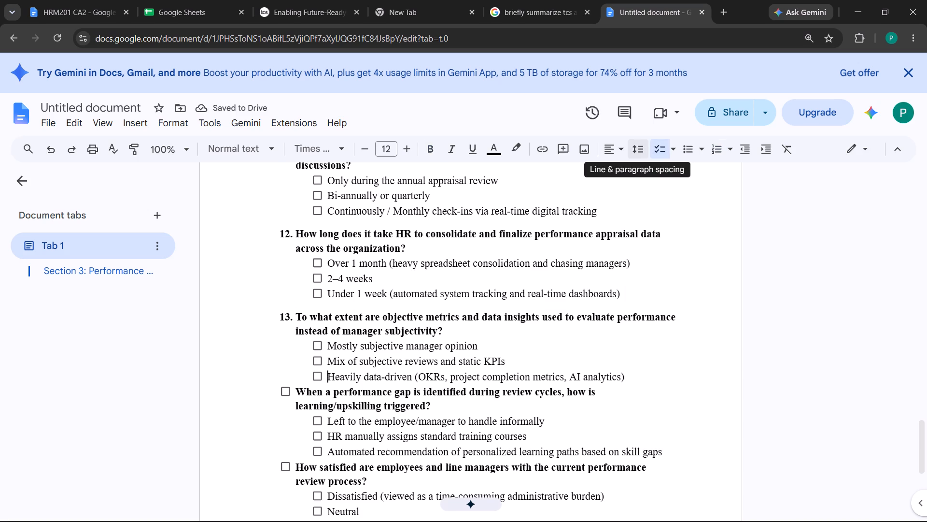
pyautogui.press('Down')
pyautogui.press('BackSpace')
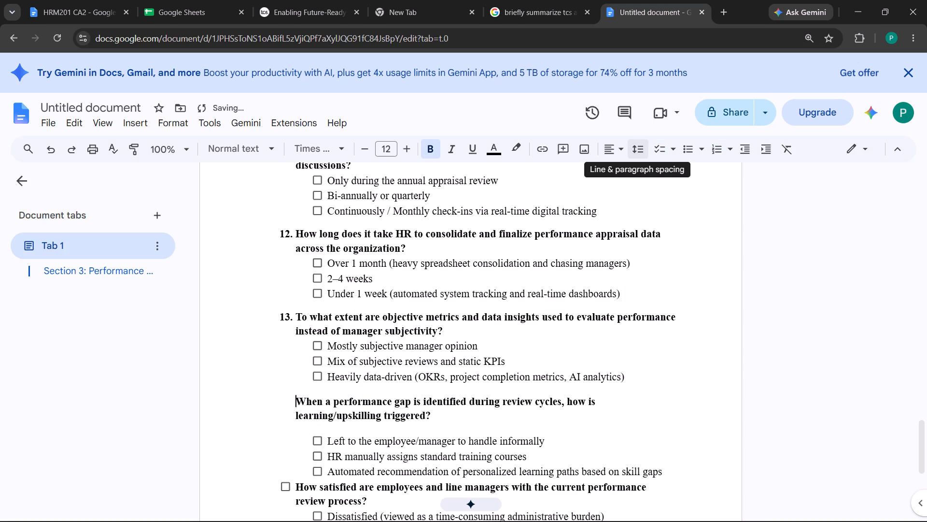
pyautogui.press('BackSpace')
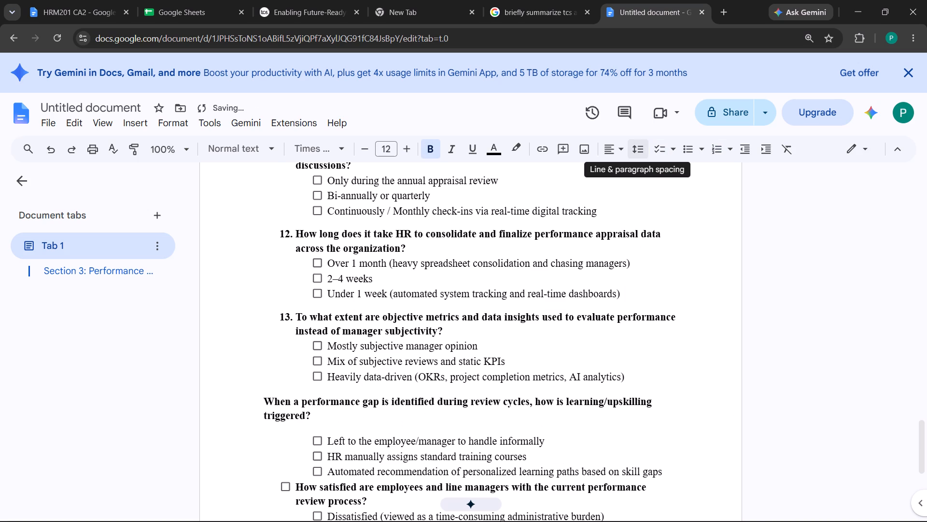
pyautogui.write('14.')
pyautogui.press('space')
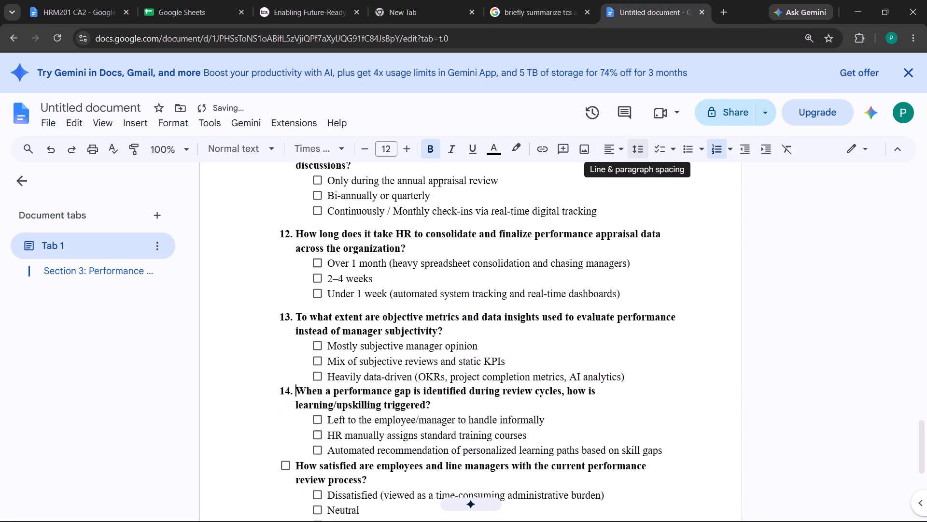
pyautogui.click(640, 152)
pyautogui.click(662, 262)
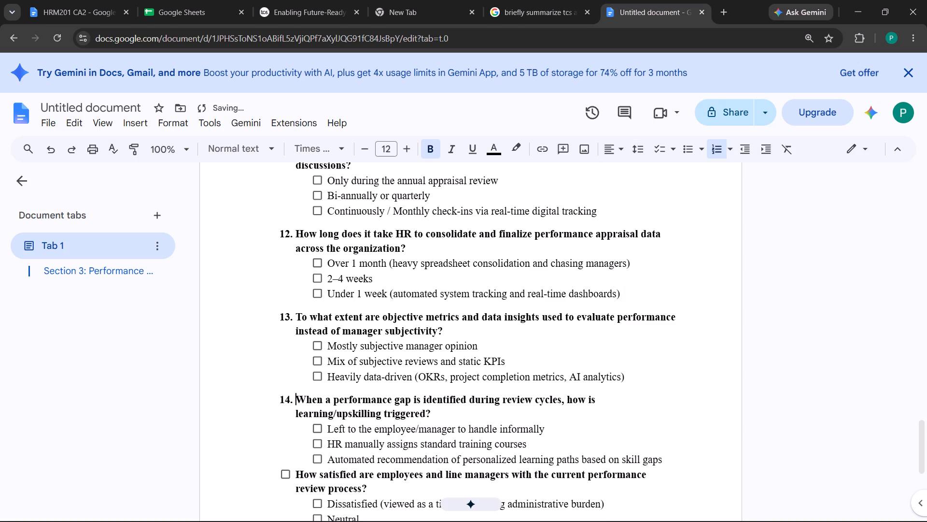
# Replace the checkbox before the question on satisfaction with the performance review process with the list number 15 and add space before that item.
pyautogui.press('Down')
pyautogui.press('Down')
pyautogui.press('Down')
pyautogui.press('Down')
pyautogui.press('Down')
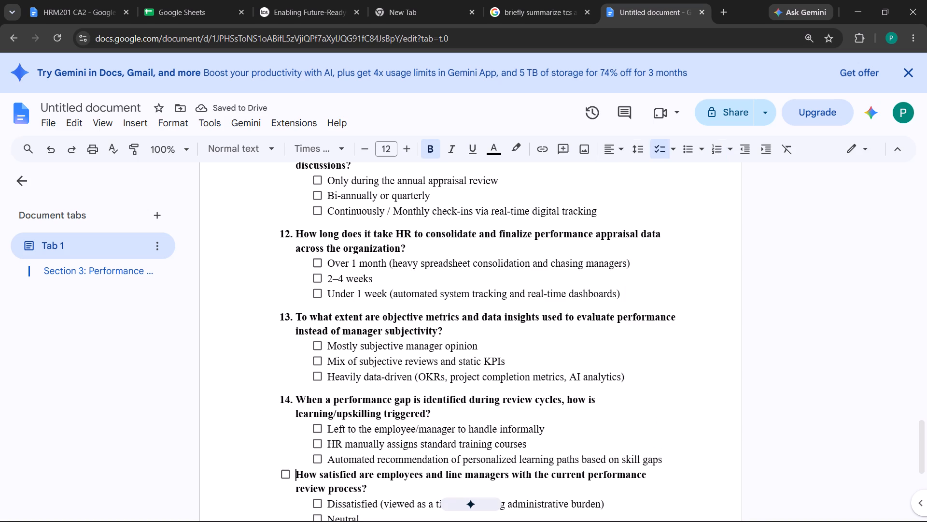
pyautogui.press('BackSpace')
pyautogui.write('15.')
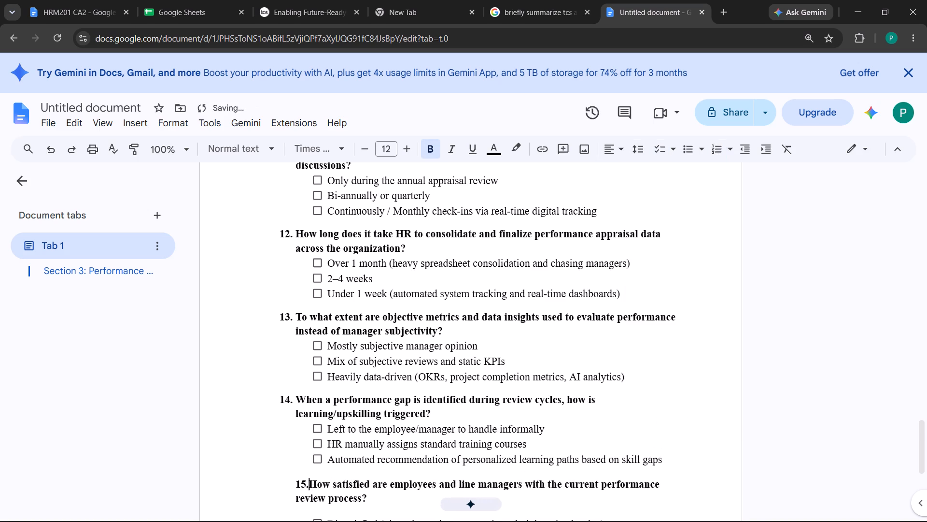
pyautogui.press('space')
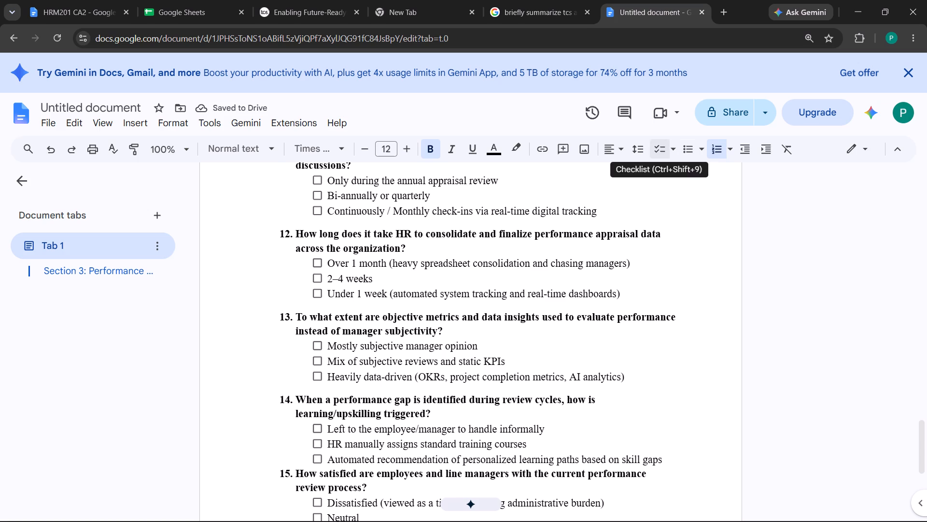
pyautogui.click(646, 148)
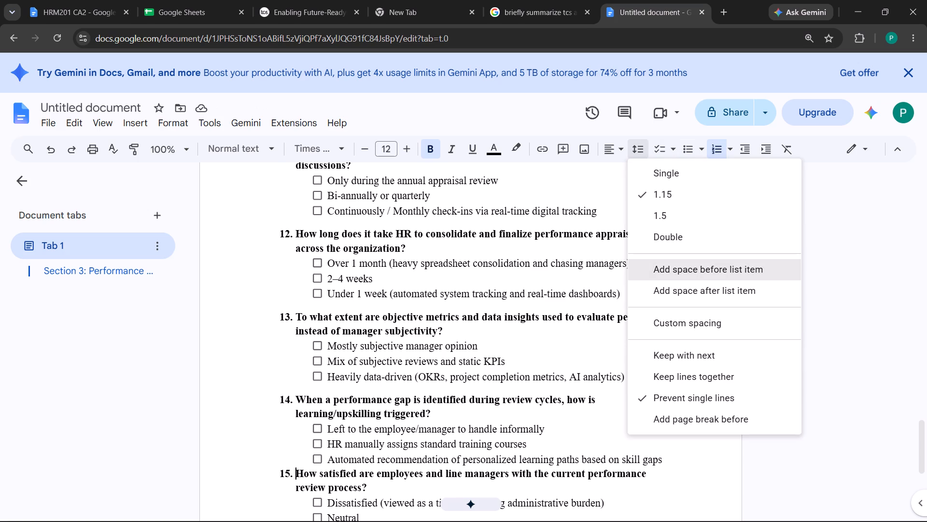
pyautogui.click(676, 264)
# Review the layout of Section 3's questions against Section 2 and the end of Section 1 for consistent numbering, checkboxes and spacing.
pyautogui.scroll(-2, 493, 417)
pyautogui.scroll(-3, 425, 417)
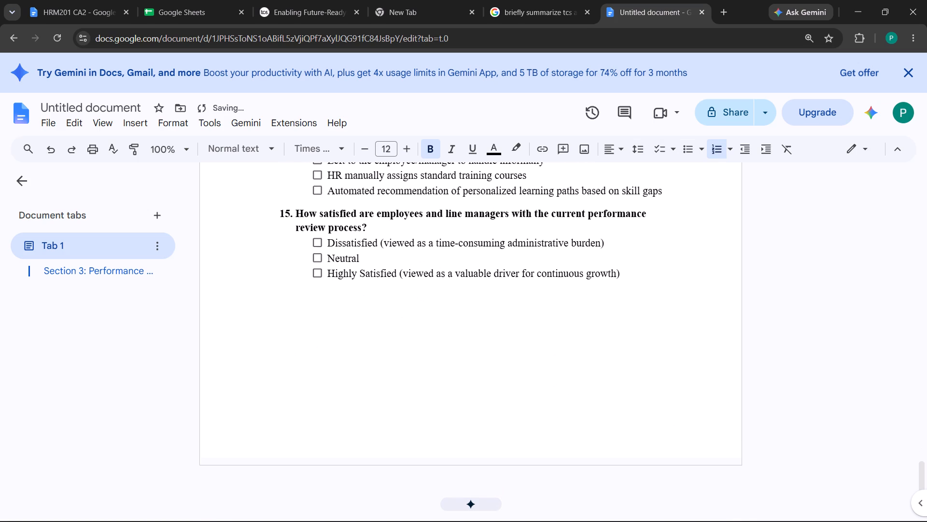
pyautogui.scroll(13, 422, 419)
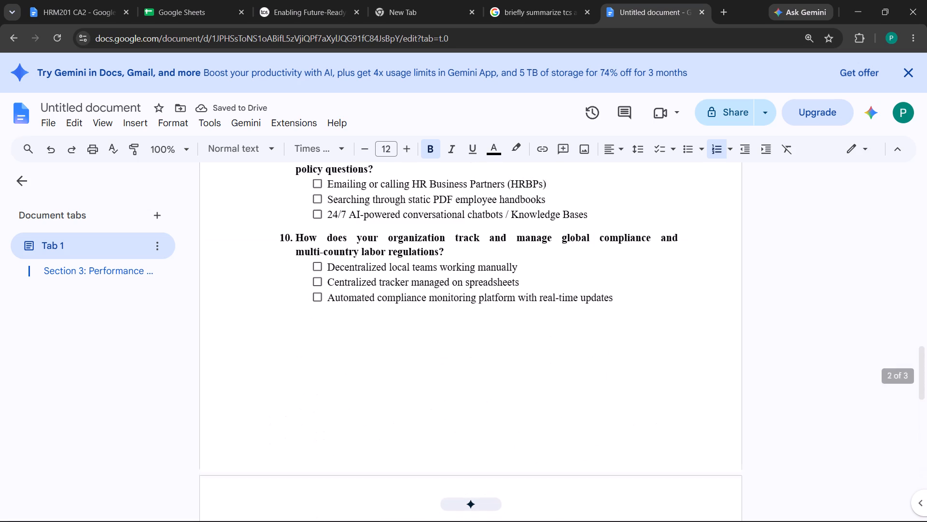
pyautogui.scroll(-9, 422, 417)
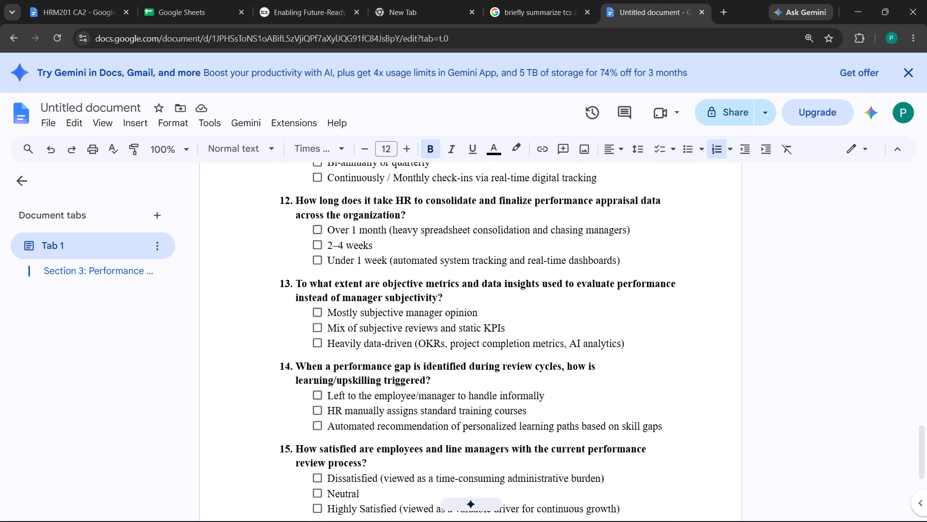
pyautogui.scroll(-2, 422, 417)
pyautogui.click(177, 419)
pyautogui.scroll(4, 215, 393)
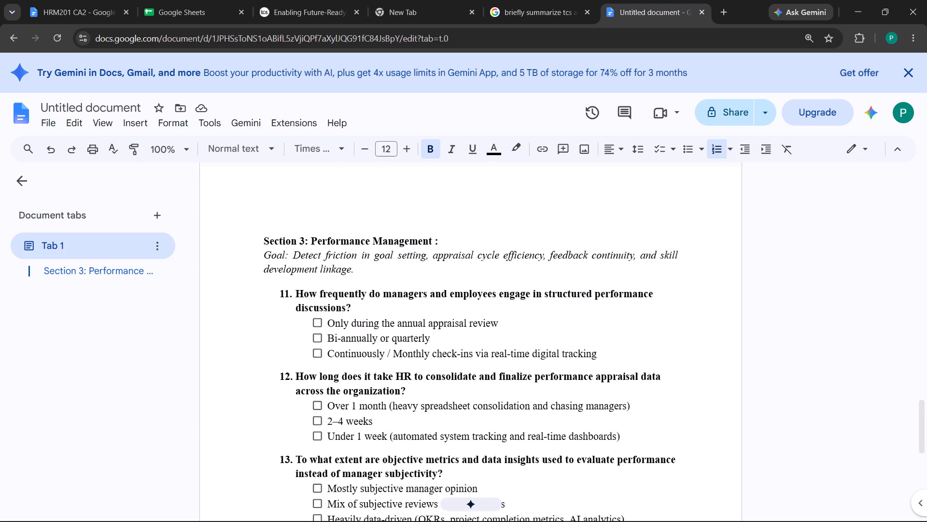
pyautogui.scroll(2, 233, 383)
pyautogui.scroll(-1, 234, 382)
pyautogui.scroll(8, 234, 382)
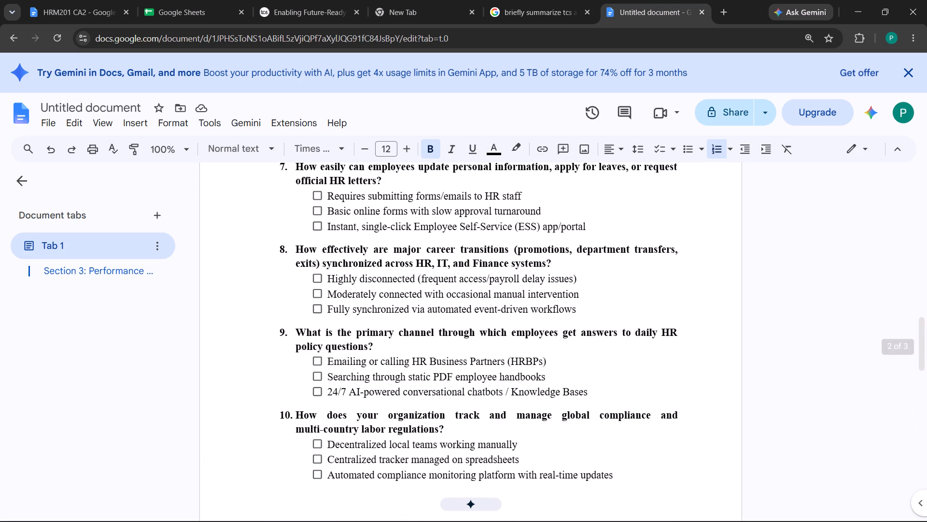
pyautogui.scroll(6, 234, 382)
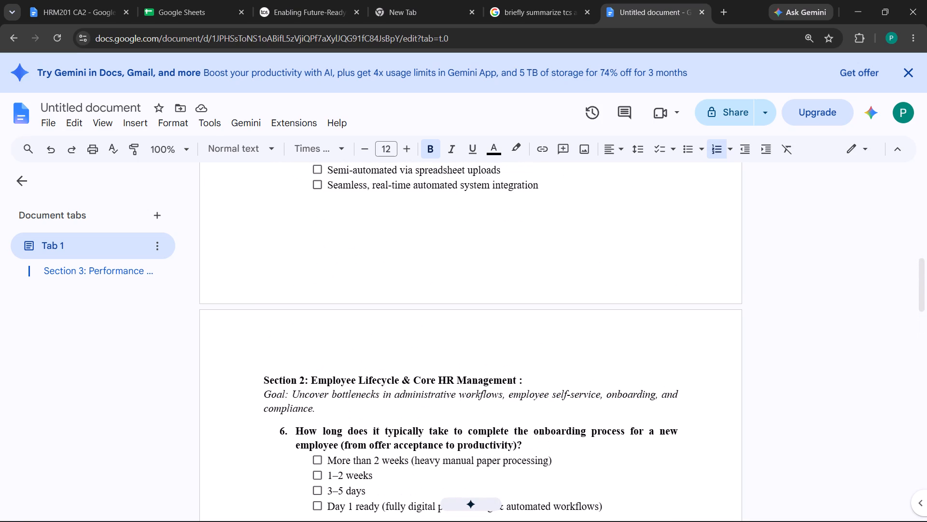
pyautogui.click(319, 456)
pyautogui.click(319, 456)
pyautogui.scroll(3, 324, 442)
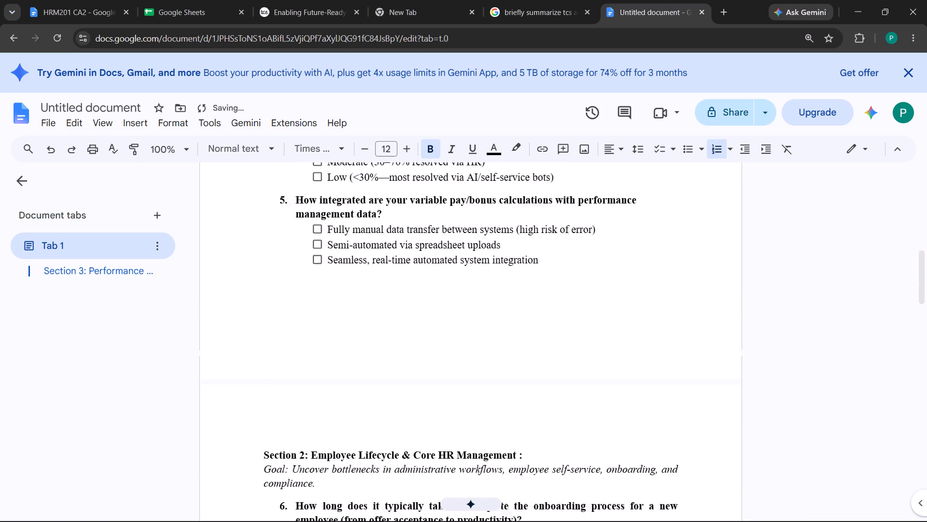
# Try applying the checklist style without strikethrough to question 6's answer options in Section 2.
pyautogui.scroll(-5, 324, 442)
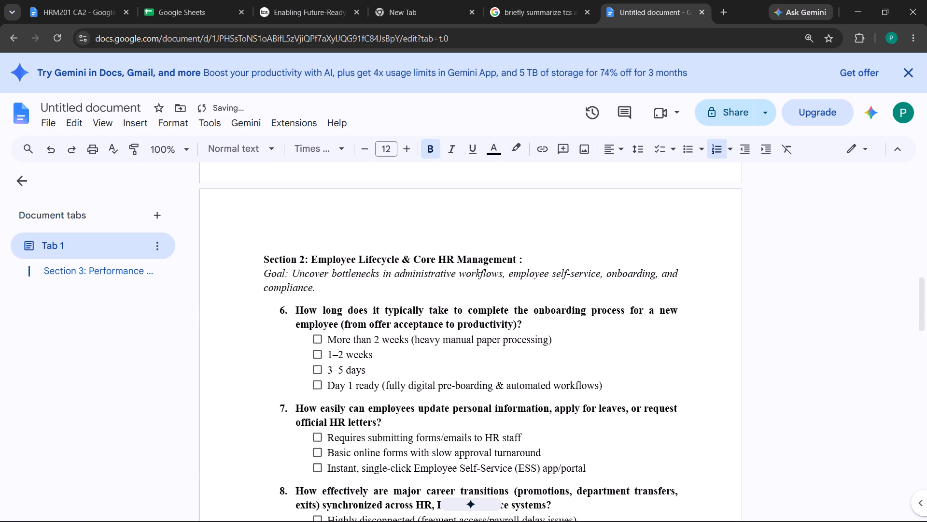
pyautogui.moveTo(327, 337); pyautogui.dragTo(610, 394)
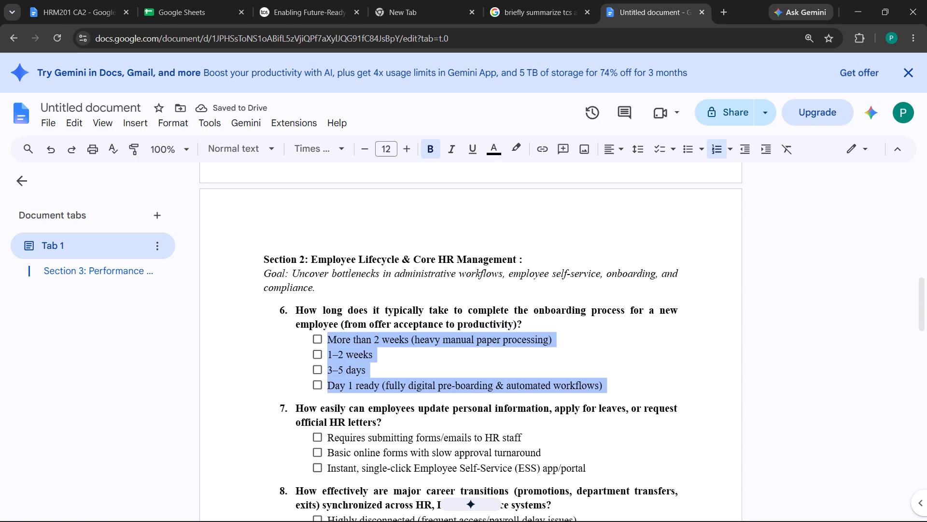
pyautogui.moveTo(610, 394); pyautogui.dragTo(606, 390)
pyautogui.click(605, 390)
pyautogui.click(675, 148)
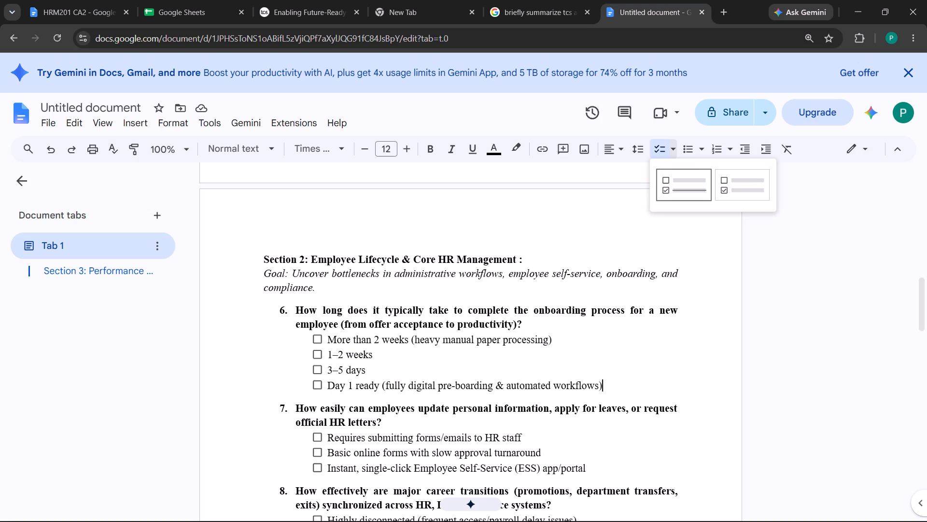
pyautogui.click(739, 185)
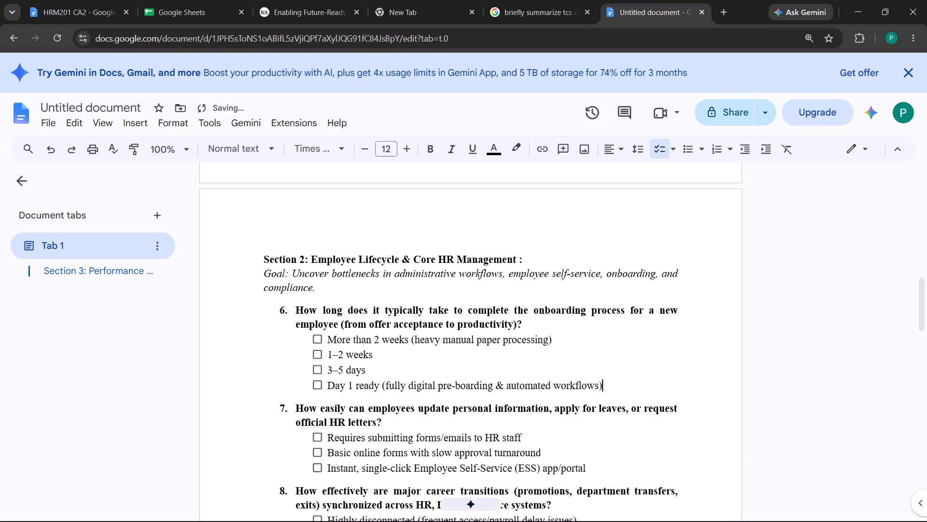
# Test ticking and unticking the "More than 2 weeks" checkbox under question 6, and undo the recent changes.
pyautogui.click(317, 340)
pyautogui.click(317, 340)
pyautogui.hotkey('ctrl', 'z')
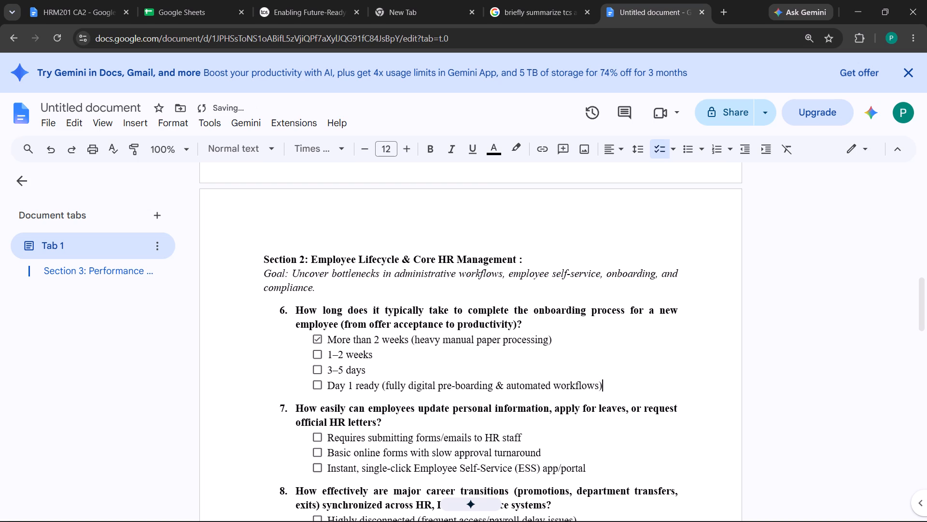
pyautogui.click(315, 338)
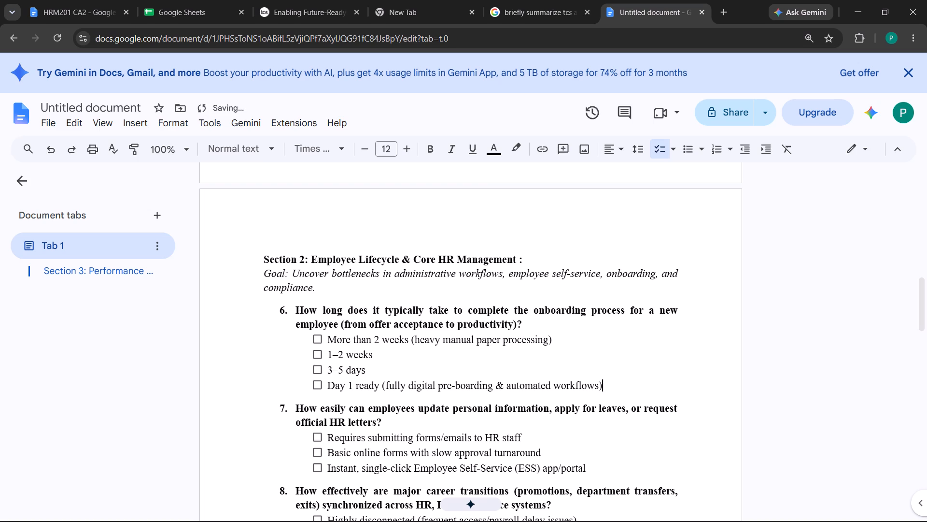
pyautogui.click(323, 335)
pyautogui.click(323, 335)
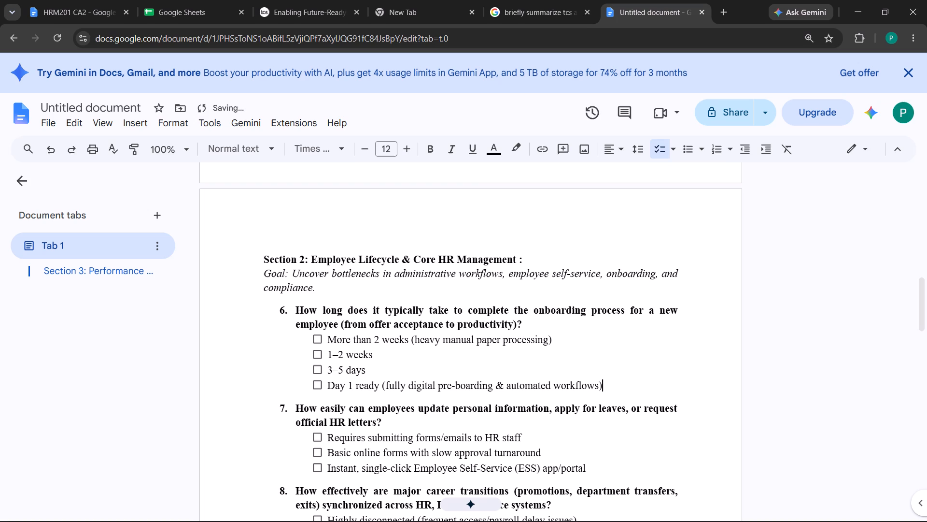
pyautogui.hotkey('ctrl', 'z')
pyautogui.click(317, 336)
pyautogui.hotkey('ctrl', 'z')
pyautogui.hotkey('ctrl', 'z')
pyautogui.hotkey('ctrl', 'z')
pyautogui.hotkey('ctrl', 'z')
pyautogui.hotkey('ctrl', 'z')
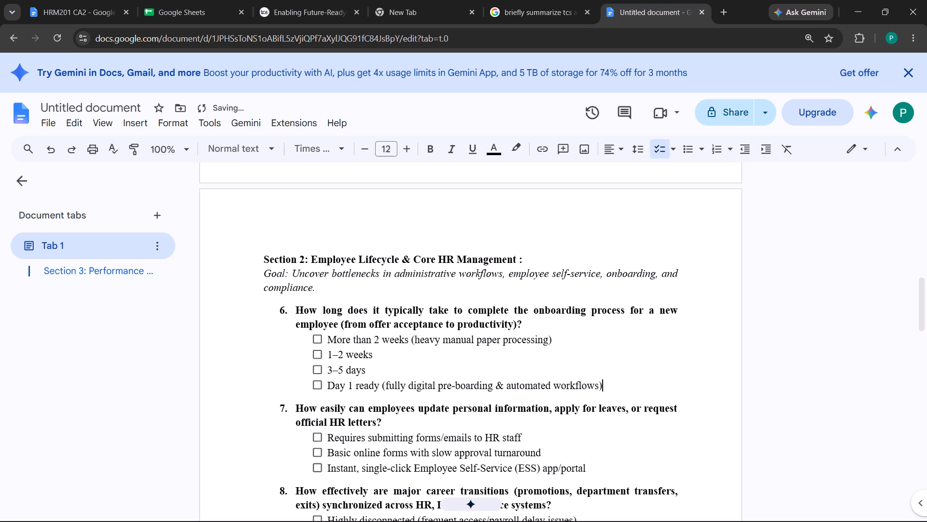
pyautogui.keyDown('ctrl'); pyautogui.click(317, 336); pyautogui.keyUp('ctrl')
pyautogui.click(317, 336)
# Review the whole questionnaire, from Section 2 through Section 3 and back to the title, for consistent numbering, checkboxes and spacing.
pyautogui.scroll(-6, 317, 336)
pyautogui.scroll(1, 316, 337)
pyautogui.scroll(-11, 316, 337)
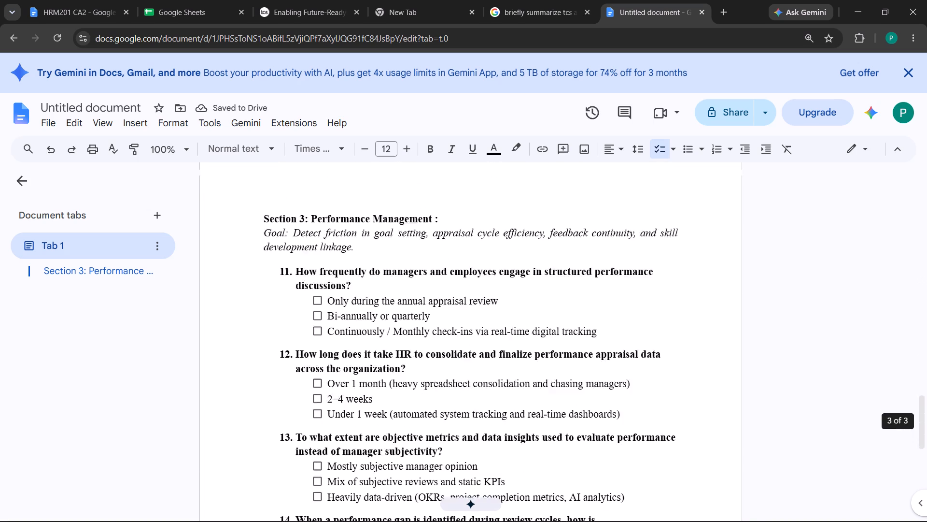
pyautogui.scroll(-2, 316, 337)
pyautogui.scroll(10, 316, 337)
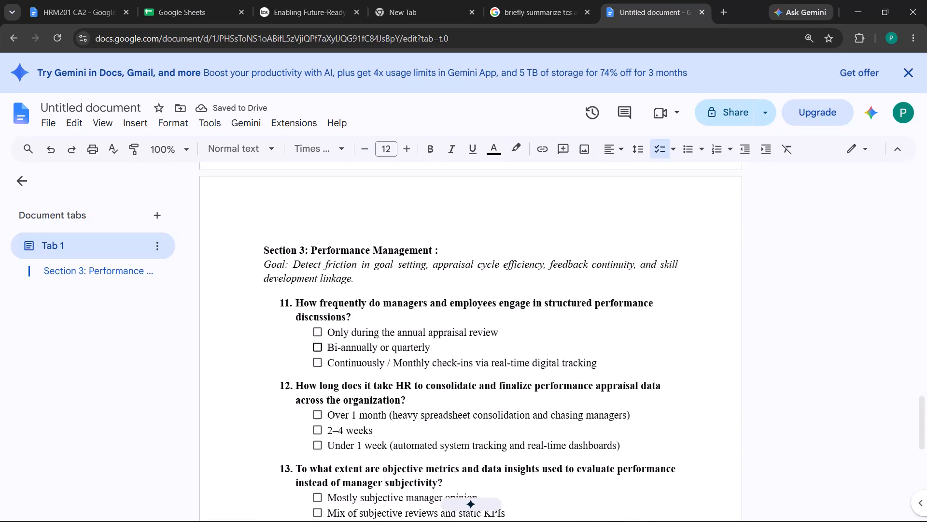
pyautogui.scroll(19, 316, 337)
pyautogui.scroll(-1, 316, 337)
pyautogui.scroll(7, 316, 337)
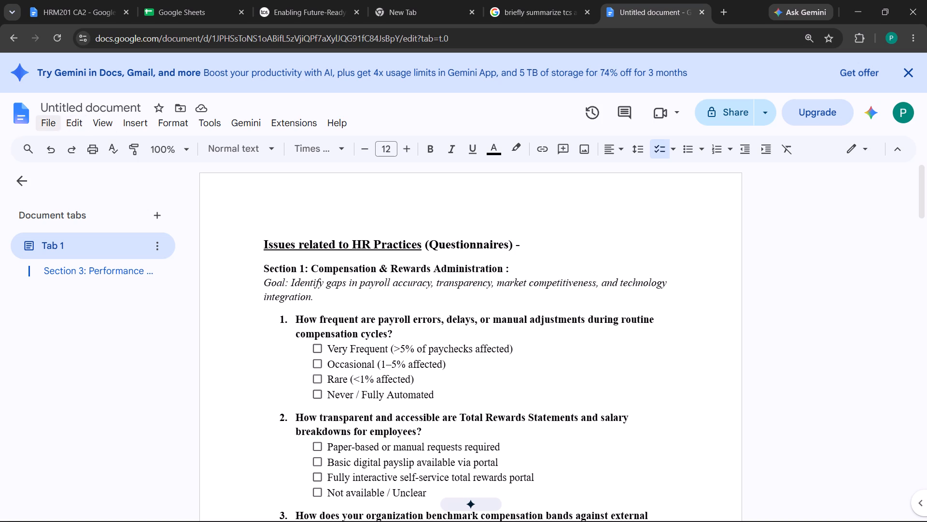
# Name the document with its suggested title, "Issues related to HR Practices (Questionnaires) -".
pyautogui.click(61, 107)
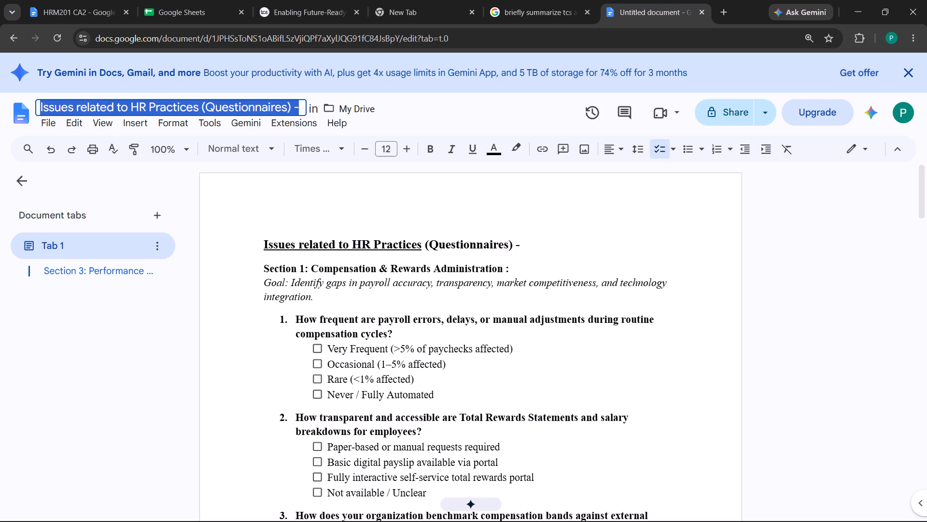
pyautogui.click(470, 97)
# Download the questionnaire as a PDF document.
pyautogui.click(48, 123)
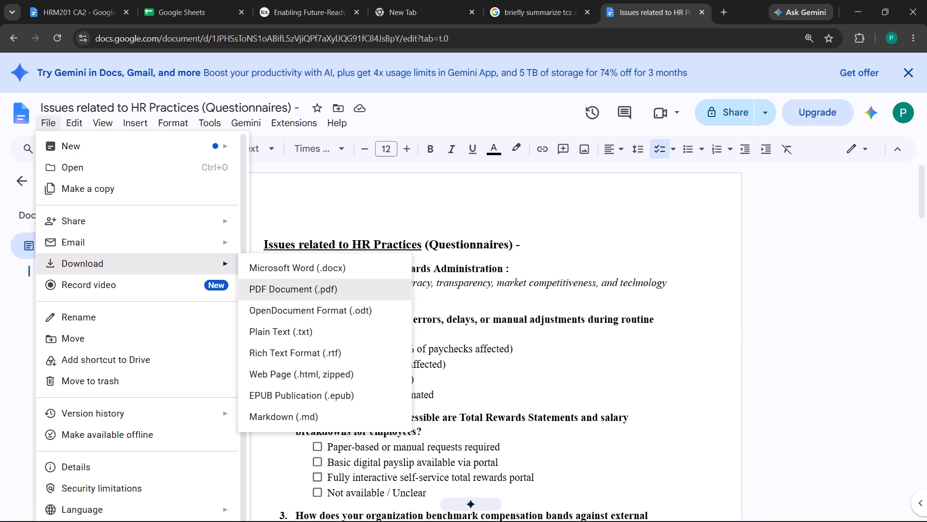
pyautogui.click(283, 296)
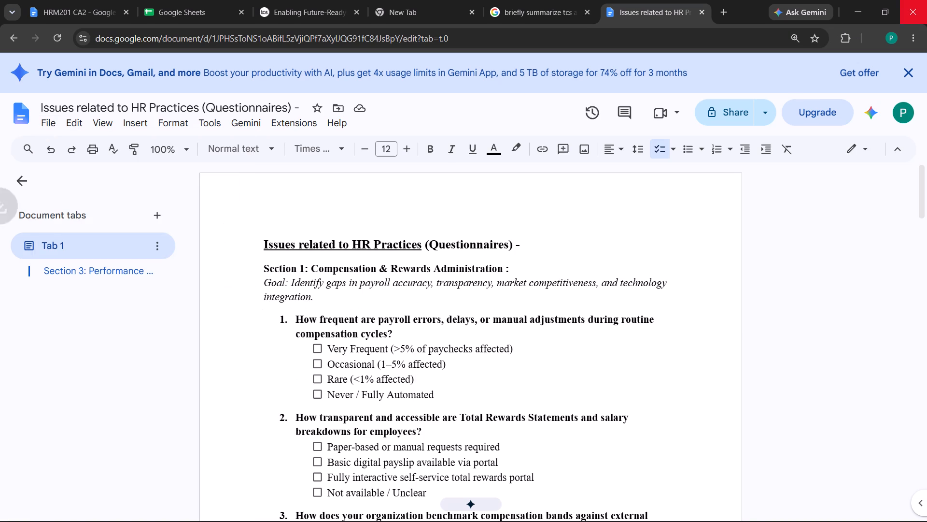
# Open Google Drive in a new browser tab and go into the folder named "Untitled folder".
pyautogui.click(722, 13)
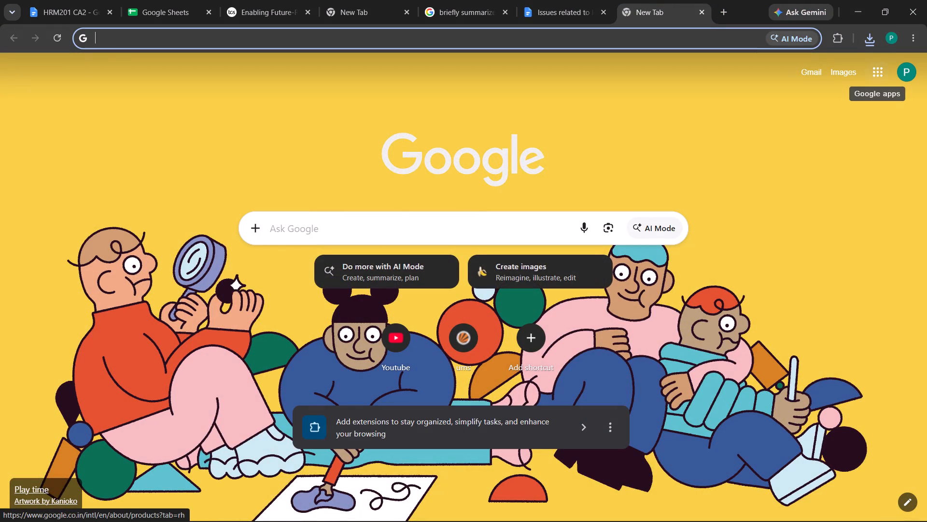
pyautogui.click(881, 67)
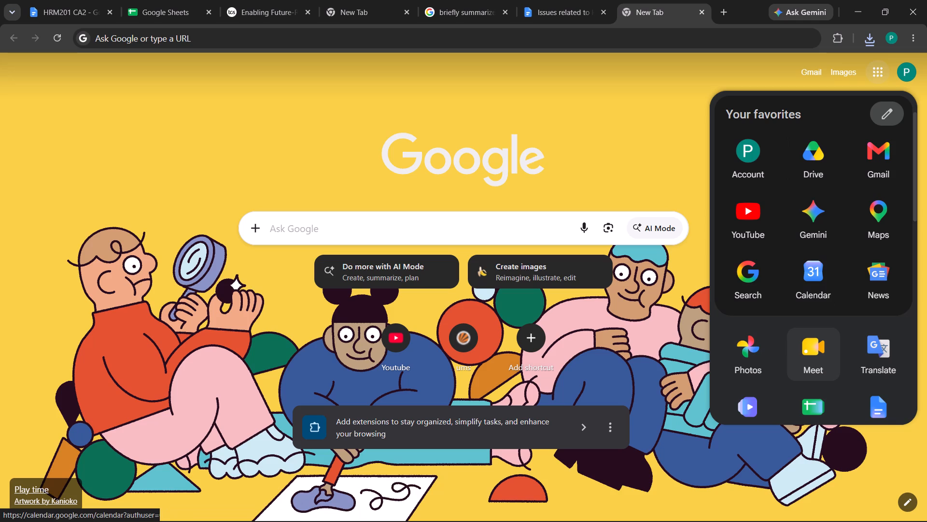
pyautogui.click(818, 153)
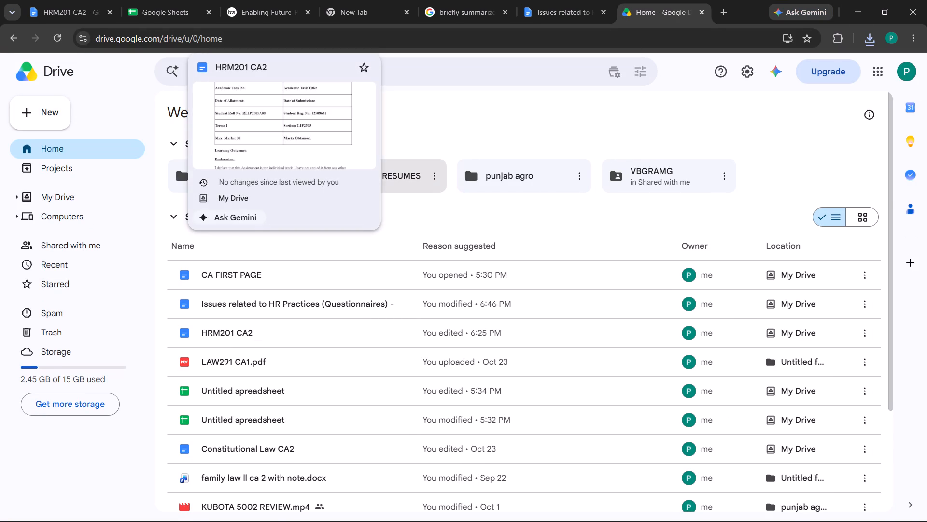
pyautogui.click(232, 170)
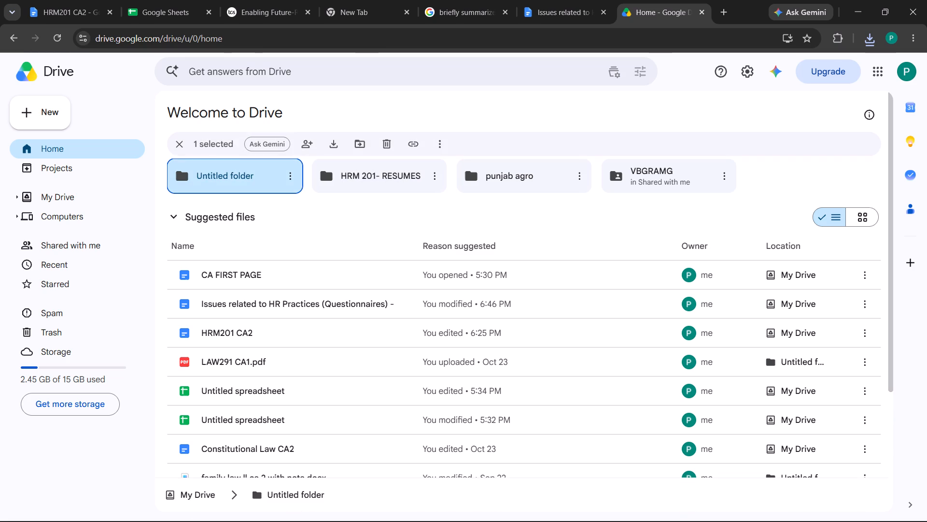
pyautogui.click(229, 175)
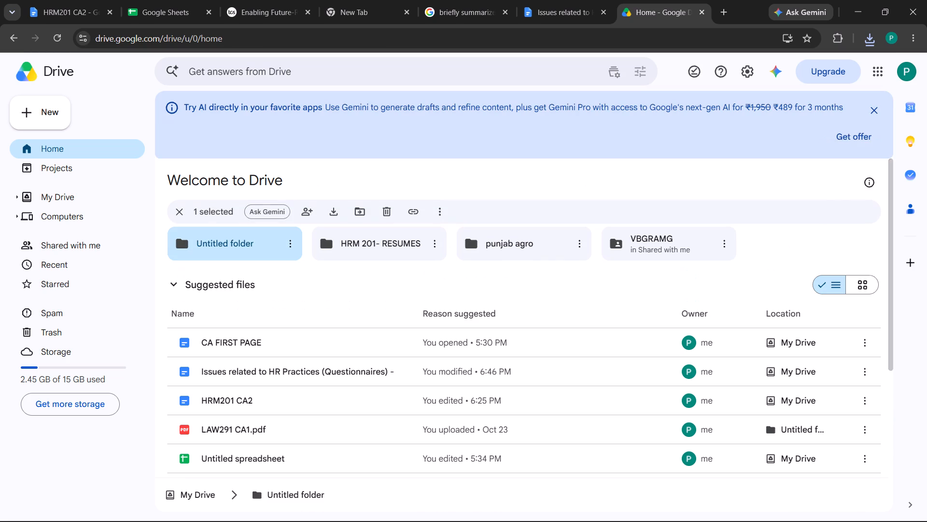
pyautogui.click(226, 241)
pyautogui.doubleClick(226, 241)
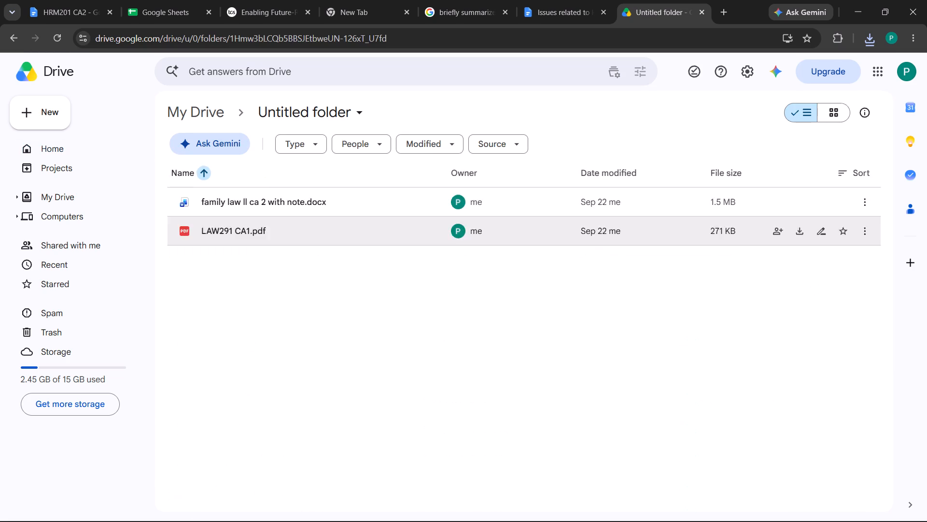
# Move "family law ll ca 2 with note.docx" and "LAW291 CA1.pdf" in the Untitled folder to the trash.
pyautogui.moveTo(261, 338); pyautogui.dragTo(241, 269)
pyautogui.press('BackSpace')
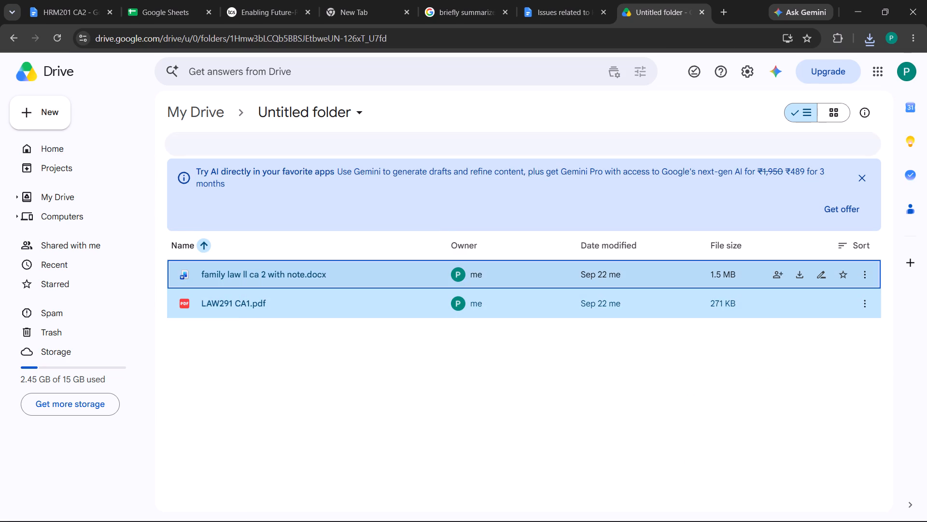
pyautogui.rightClick(241, 269)
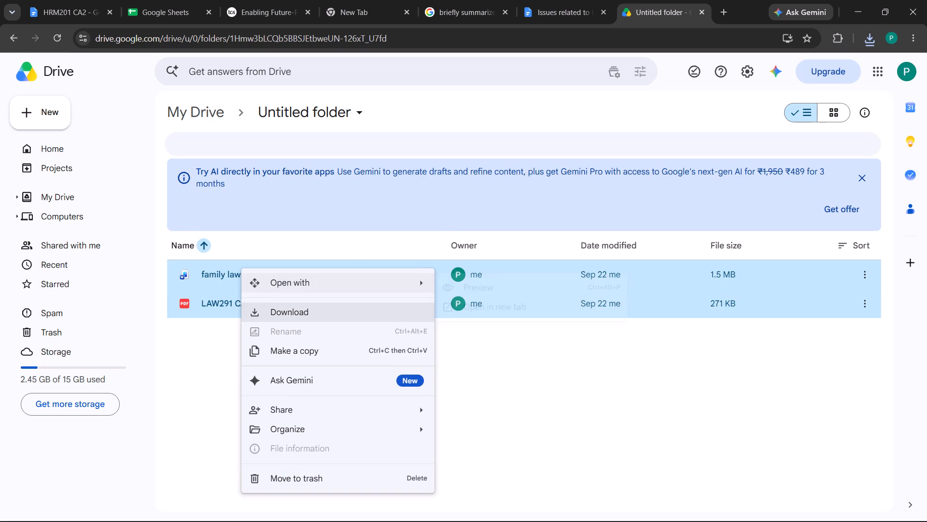
pyautogui.click(301, 474)
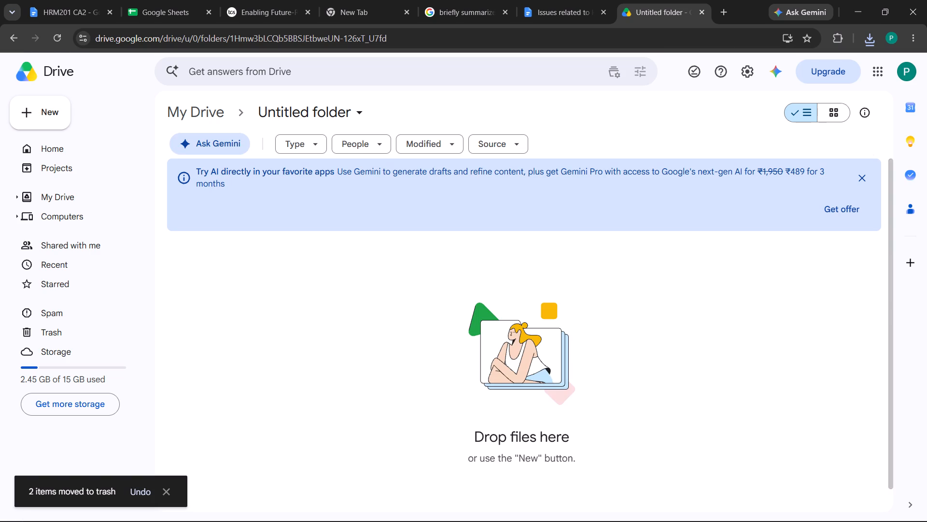
# Upload the "Issues related to HR Practices (Questionnaires)" PDF from the Downloads folder in File Explorer to Drive's Untitled folder.
pyautogui.click(479, 505)
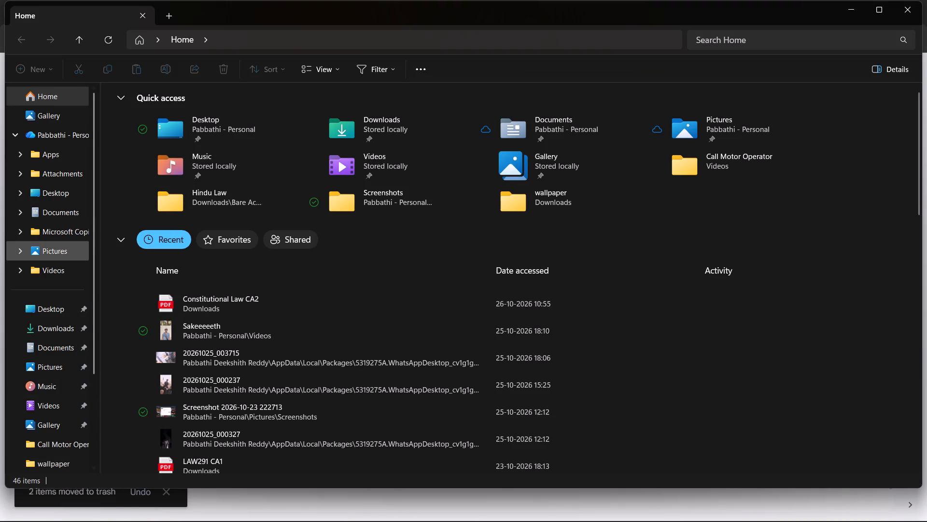
pyautogui.click(57, 321)
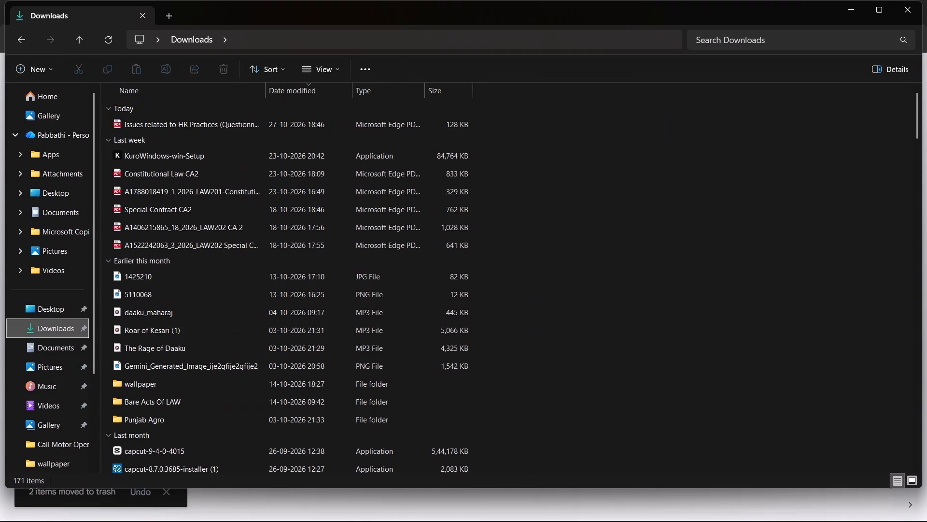
pyautogui.moveTo(189, 123); pyautogui.dragTo(618, 510)
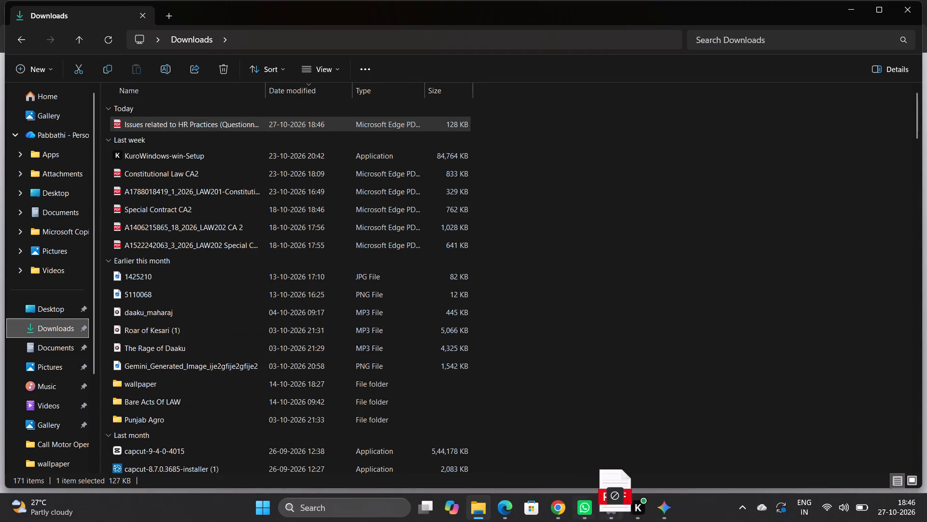
pyautogui.moveTo(618, 510); pyautogui.dragTo(370, 324)
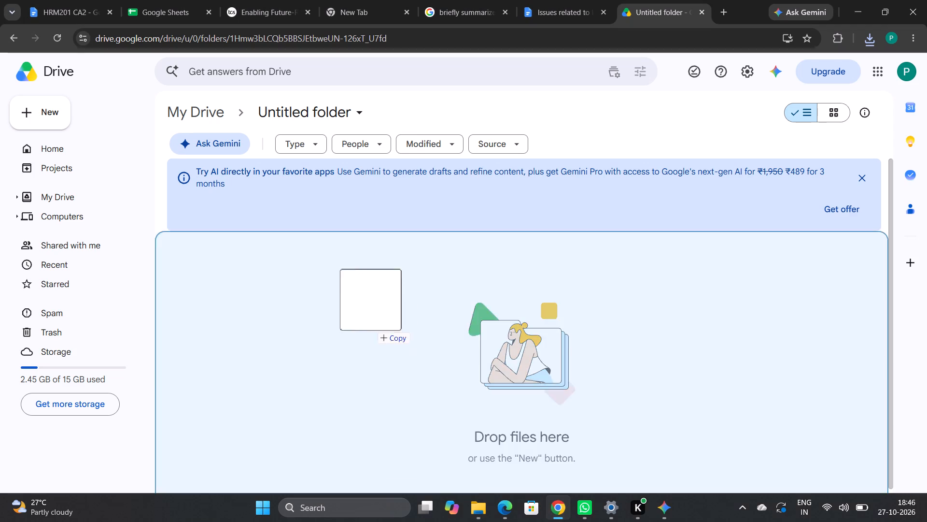
pyautogui.moveTo(370, 324); pyautogui.dragTo(365, 309)
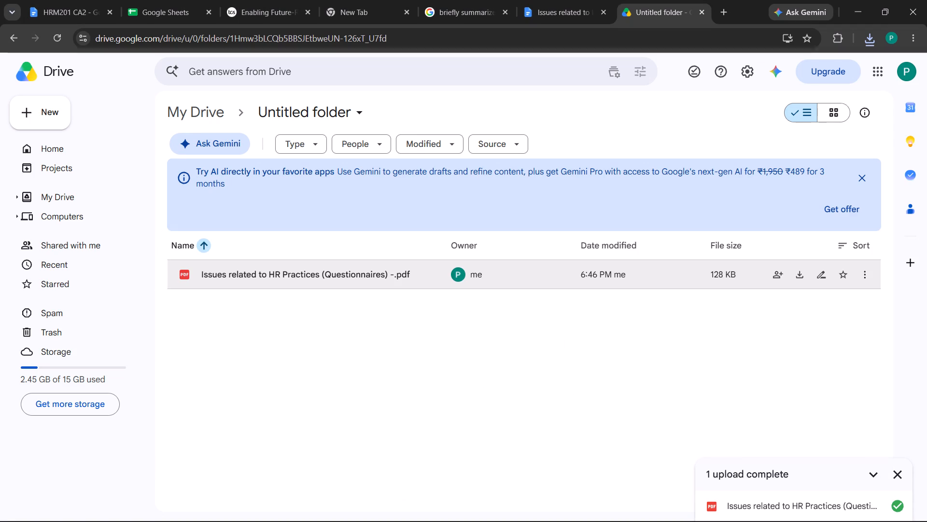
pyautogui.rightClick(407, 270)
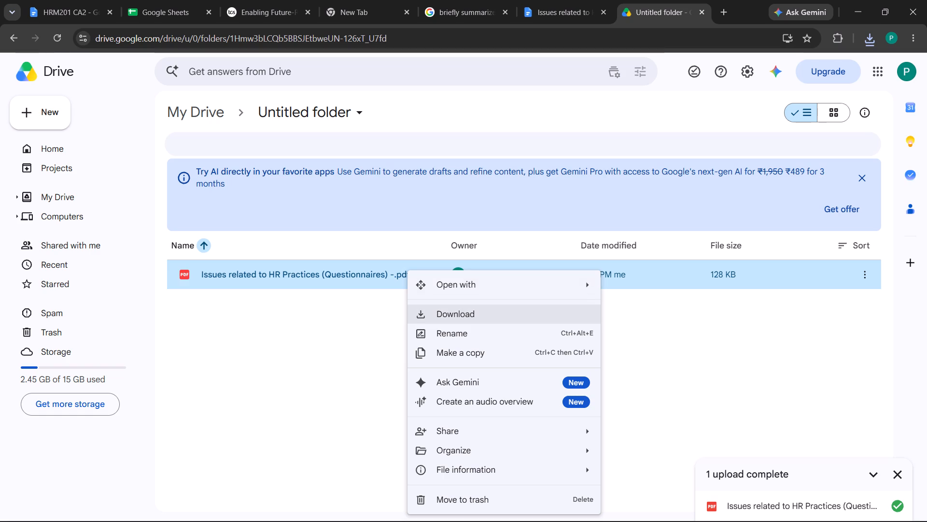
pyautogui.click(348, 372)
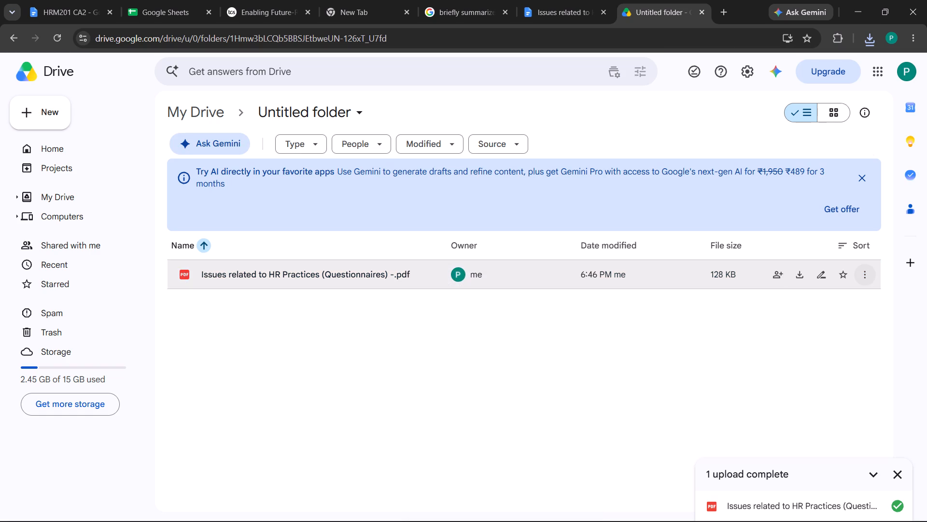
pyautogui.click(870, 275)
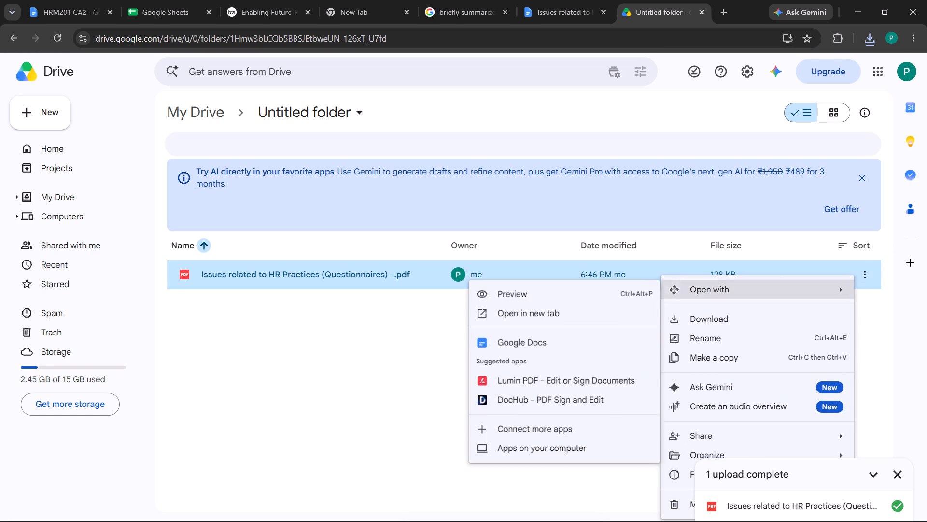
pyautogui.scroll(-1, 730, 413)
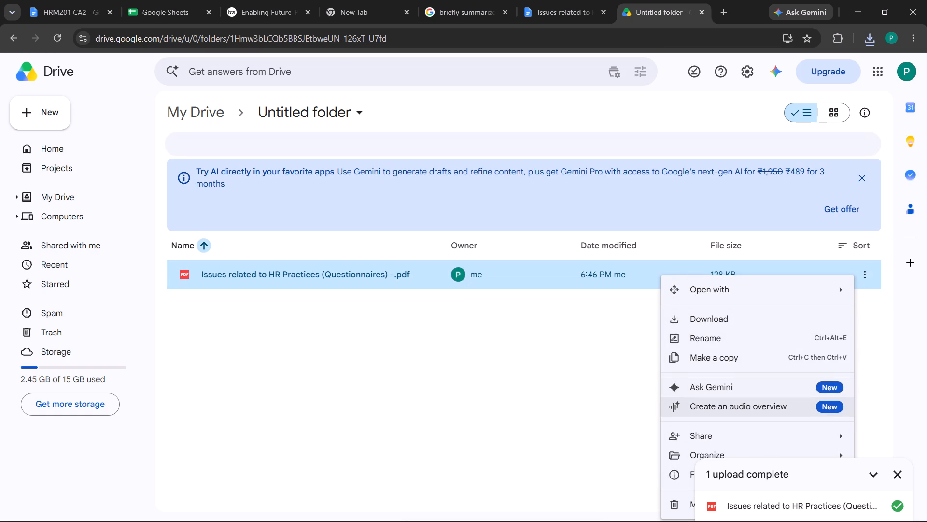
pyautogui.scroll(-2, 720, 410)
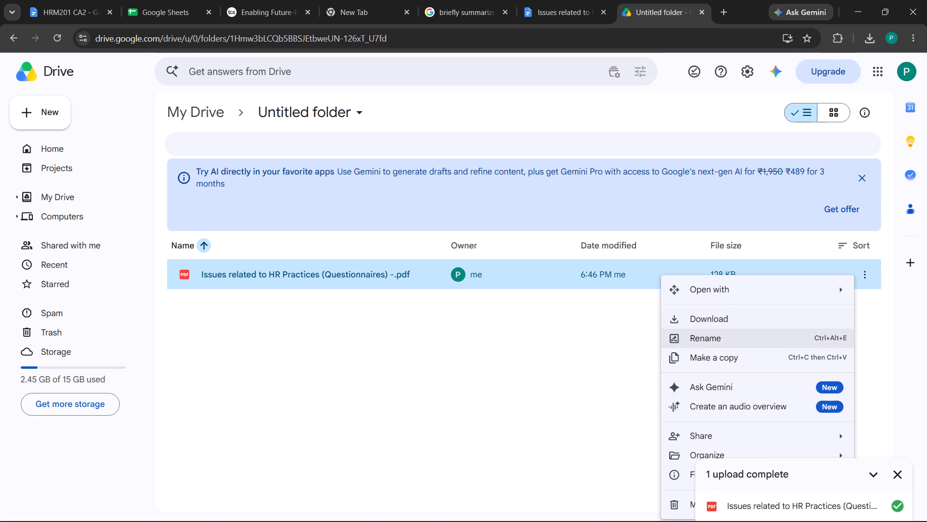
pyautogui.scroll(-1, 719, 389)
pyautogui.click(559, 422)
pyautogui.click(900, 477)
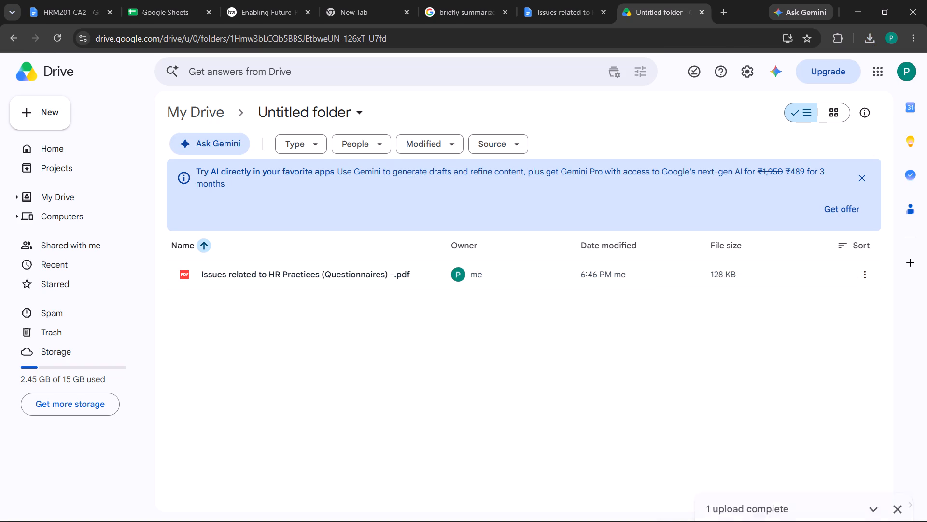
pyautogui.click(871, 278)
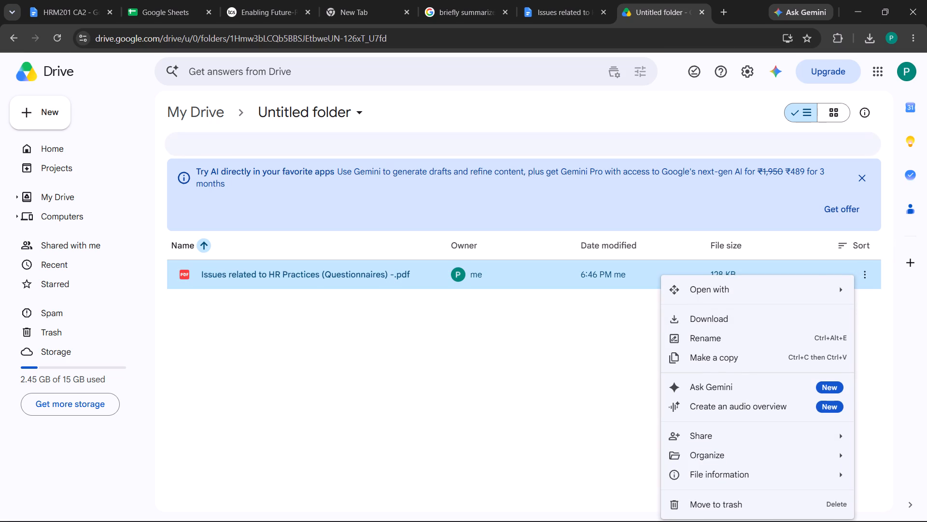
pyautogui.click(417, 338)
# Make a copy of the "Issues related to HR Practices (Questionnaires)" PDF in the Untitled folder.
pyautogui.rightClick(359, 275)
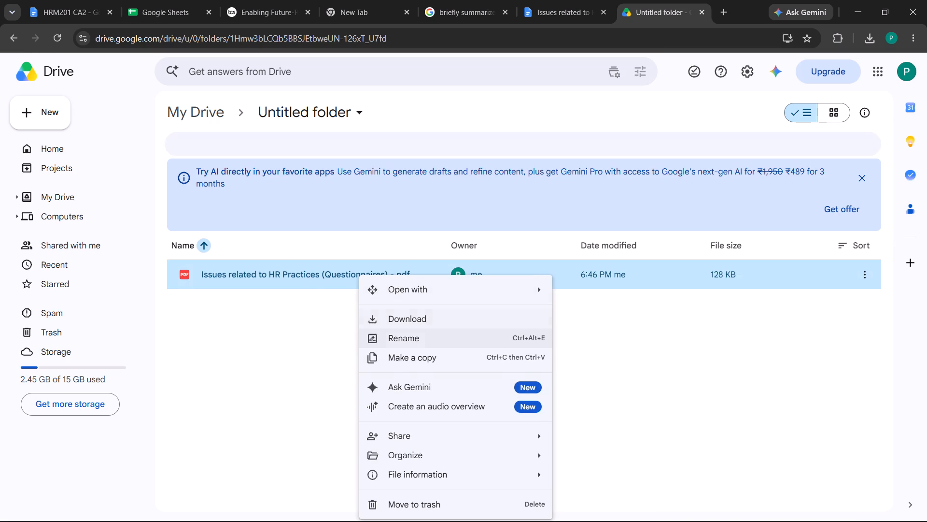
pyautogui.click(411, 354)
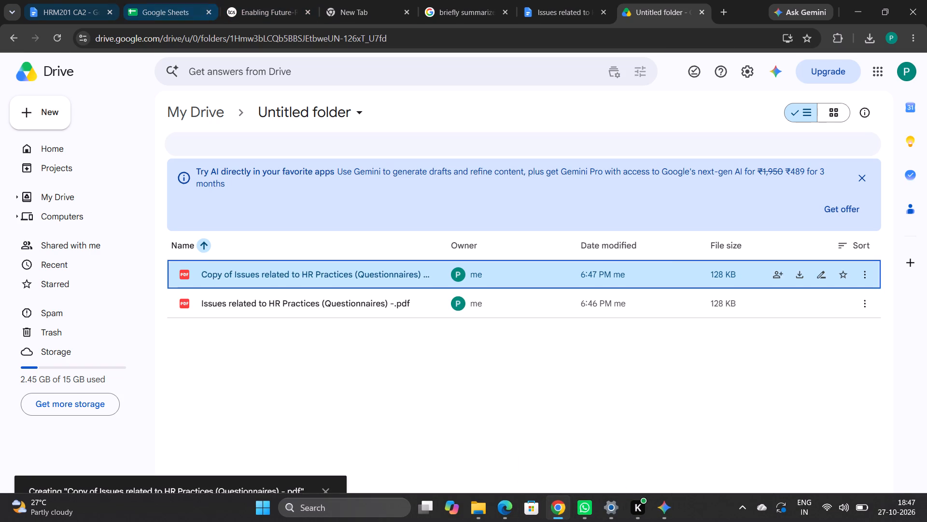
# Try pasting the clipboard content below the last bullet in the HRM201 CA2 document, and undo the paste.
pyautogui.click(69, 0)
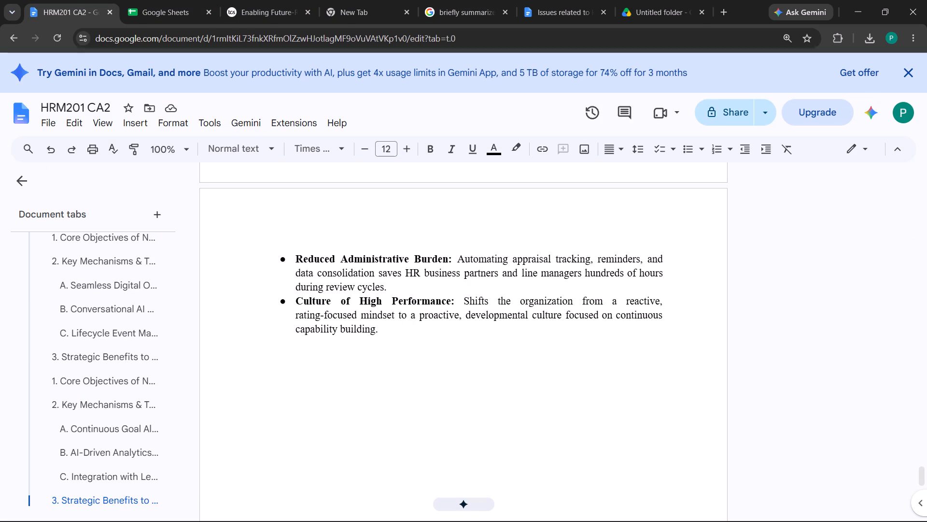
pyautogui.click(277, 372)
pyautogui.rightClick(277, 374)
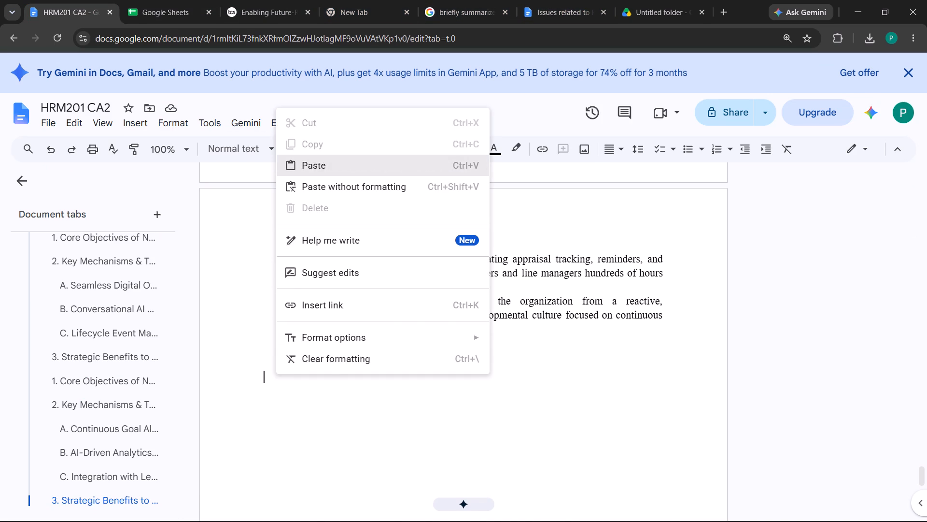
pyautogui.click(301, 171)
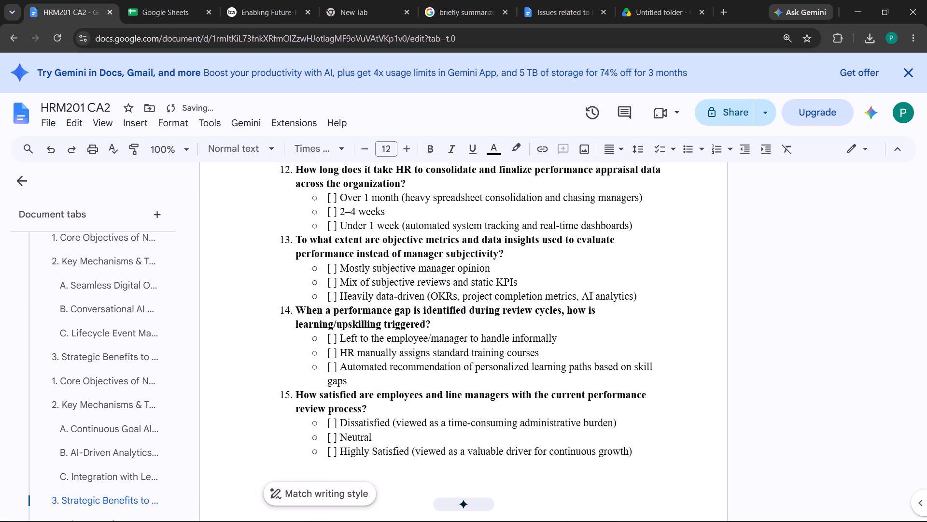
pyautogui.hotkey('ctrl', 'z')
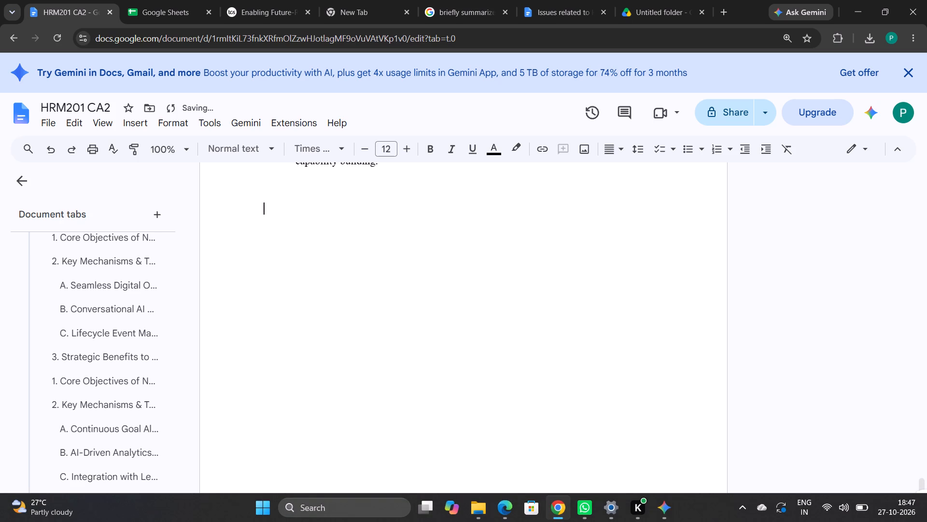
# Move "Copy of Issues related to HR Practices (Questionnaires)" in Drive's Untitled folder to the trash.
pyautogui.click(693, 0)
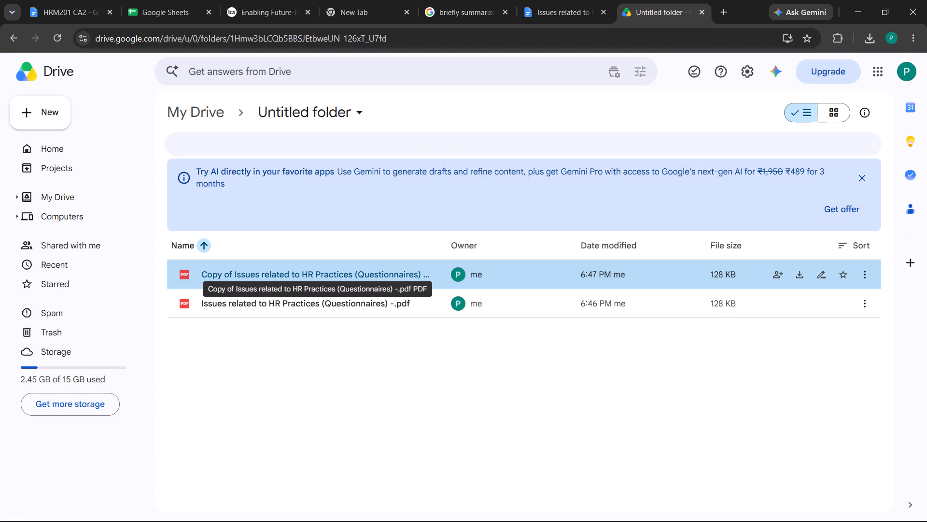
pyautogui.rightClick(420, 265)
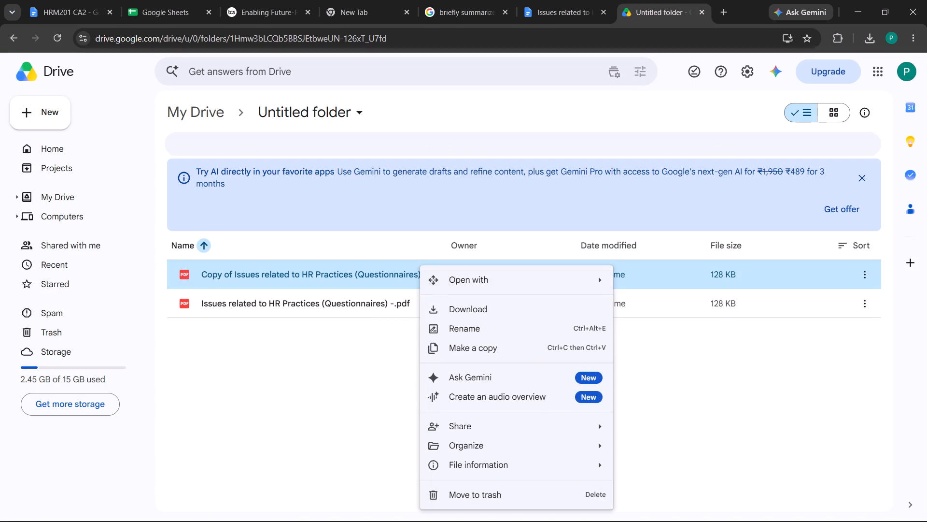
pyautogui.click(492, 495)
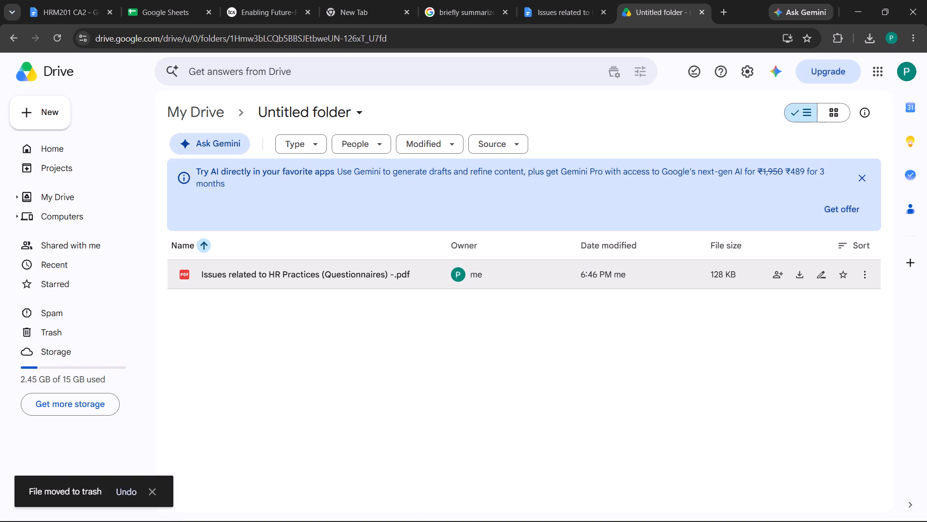
# Set the questionnaire PDF's general access to "Anyone with the link" as Viewer and copy its sharing link.
pyautogui.click(866, 274)
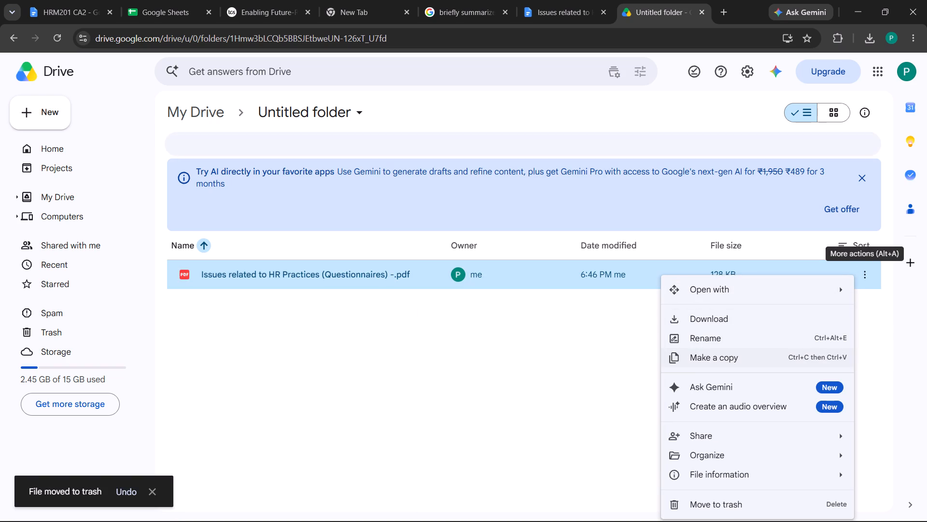
pyautogui.click(744, 444)
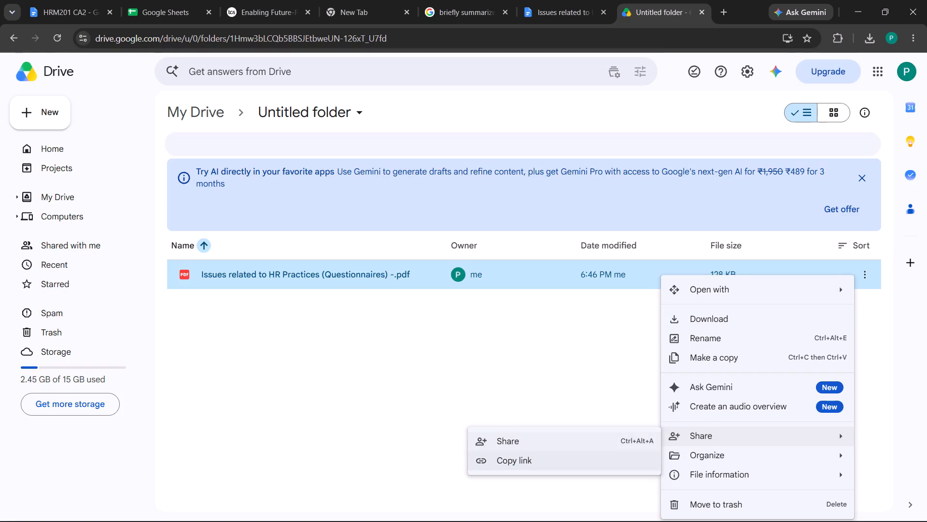
pyautogui.click(583, 456)
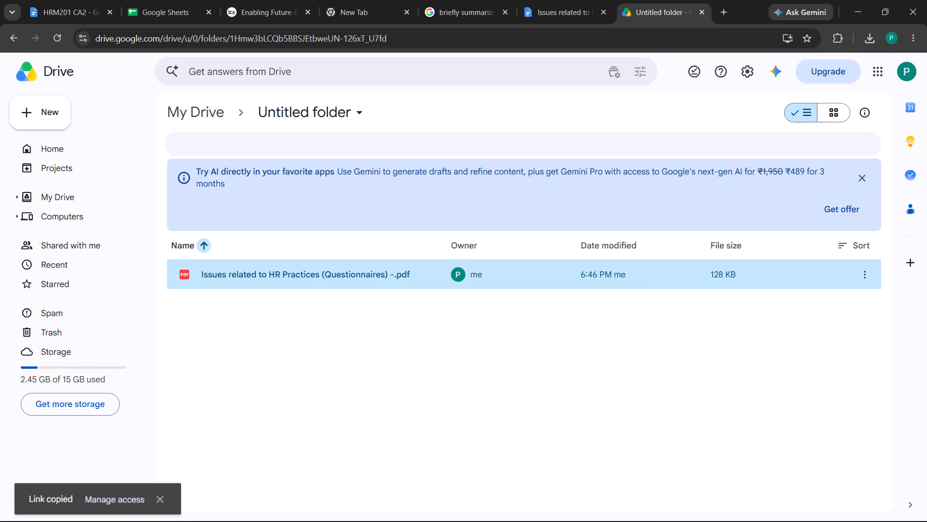
pyautogui.click(128, 494)
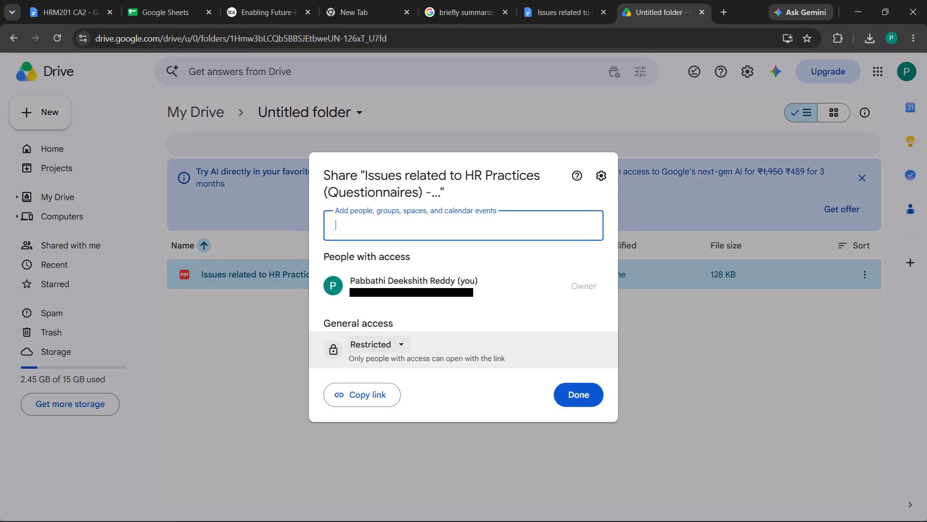
pyautogui.click(403, 338)
pyautogui.click(412, 406)
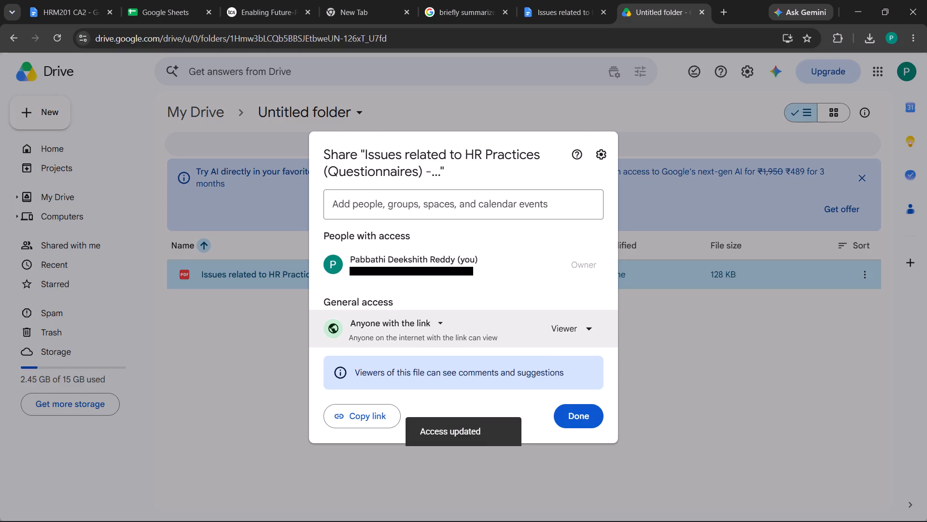
pyautogui.click(333, 413)
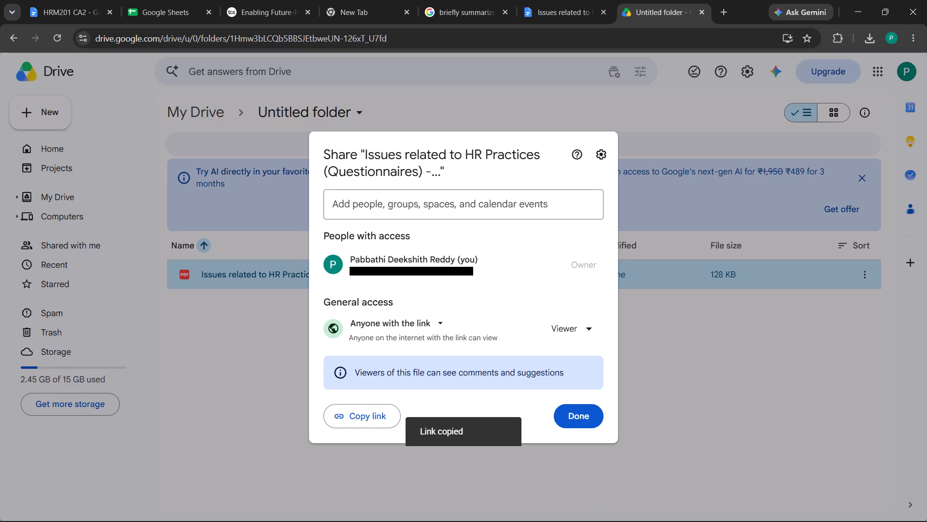
pyautogui.click(714, 389)
# Paste the PDF link below the last bullet in the HRM201 CA2 document and replace it with the file chip.
pyautogui.click(50, 0)
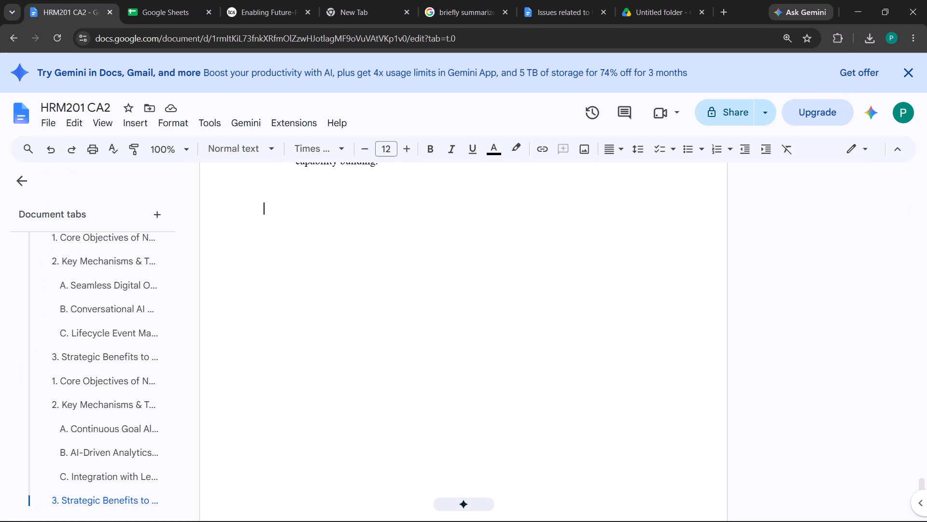
pyautogui.rightClick(276, 208)
pyautogui.click(323, 258)
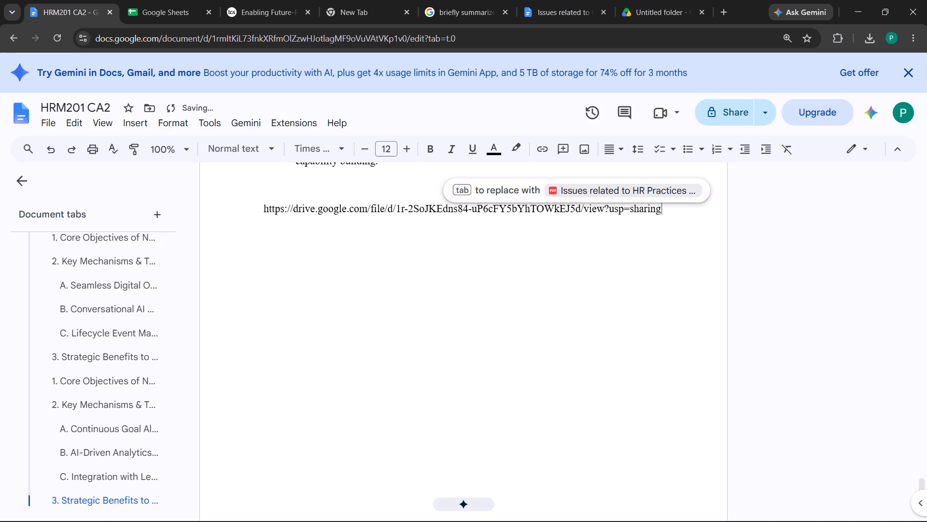
pyautogui.click(574, 193)
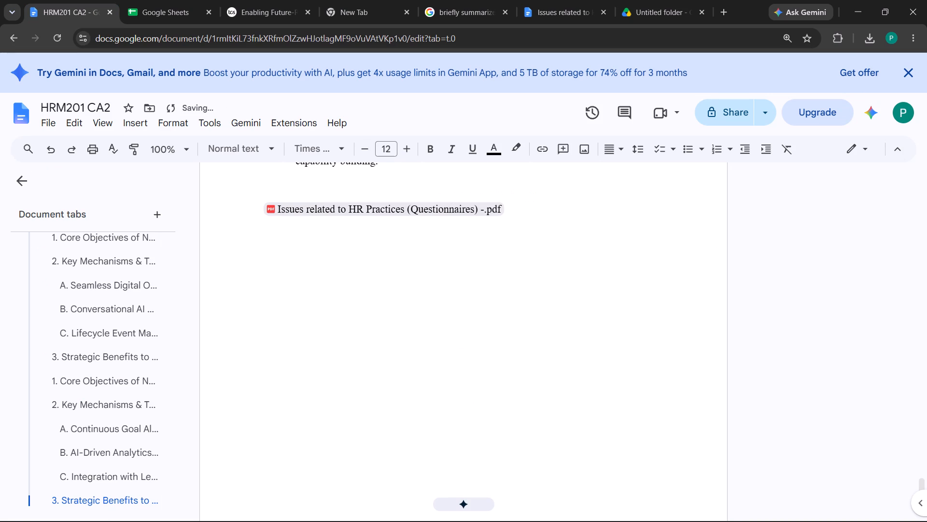
# Insert an extra empty line between the last bullet and the questionnaire PDF chip.
pyautogui.scroll(2, 375, 246)
pyautogui.click(254, 319)
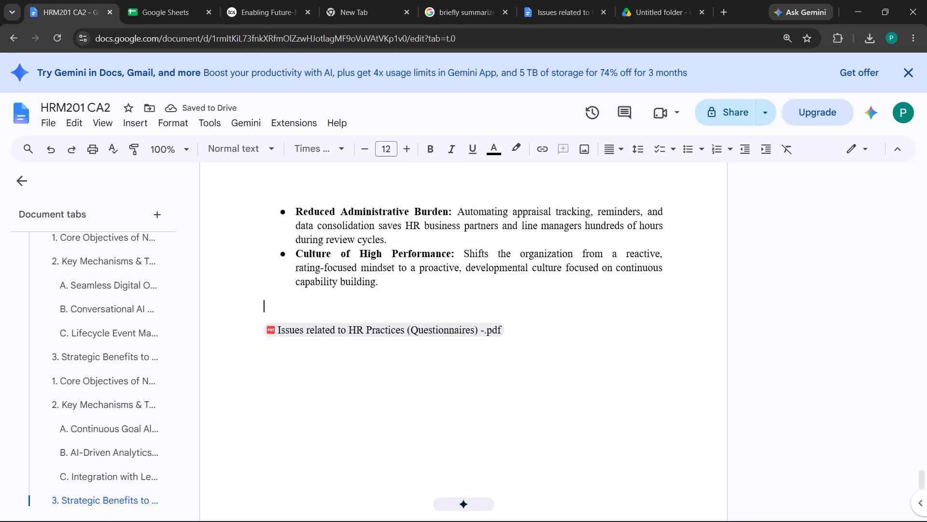
pyautogui.press('Return')
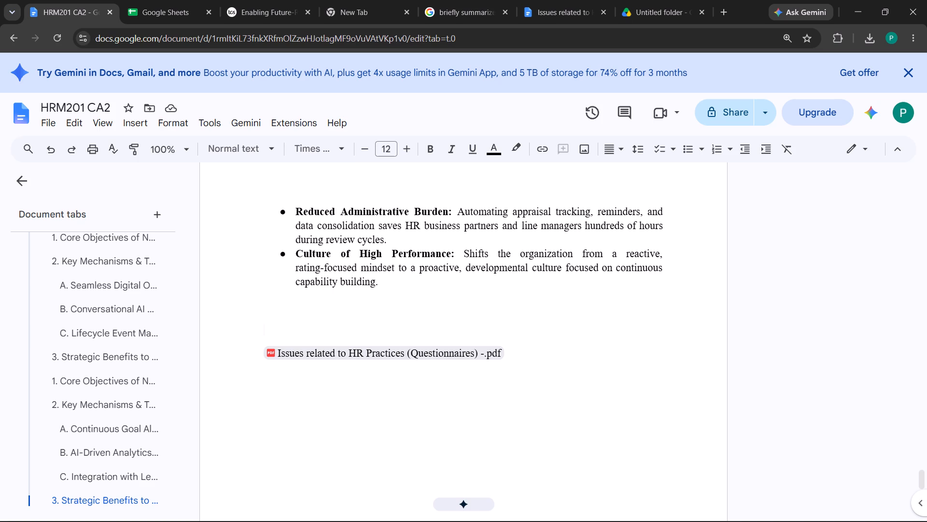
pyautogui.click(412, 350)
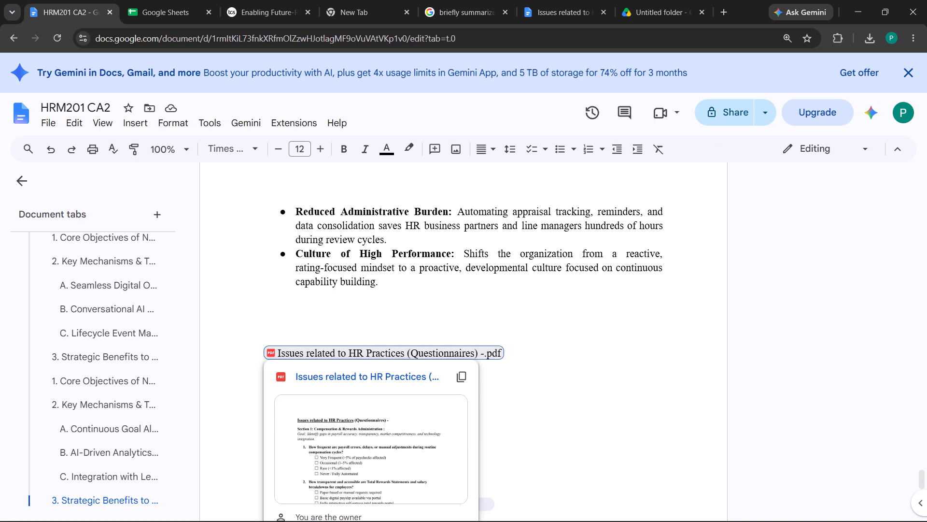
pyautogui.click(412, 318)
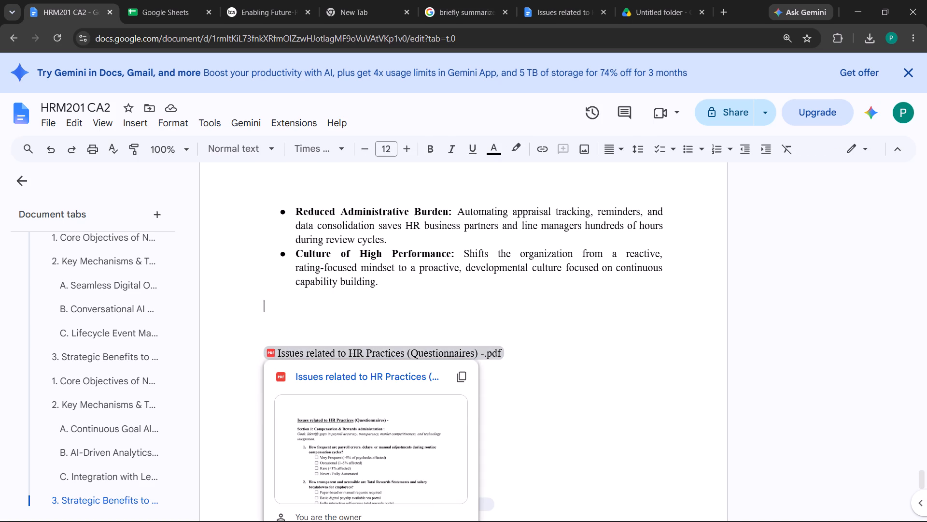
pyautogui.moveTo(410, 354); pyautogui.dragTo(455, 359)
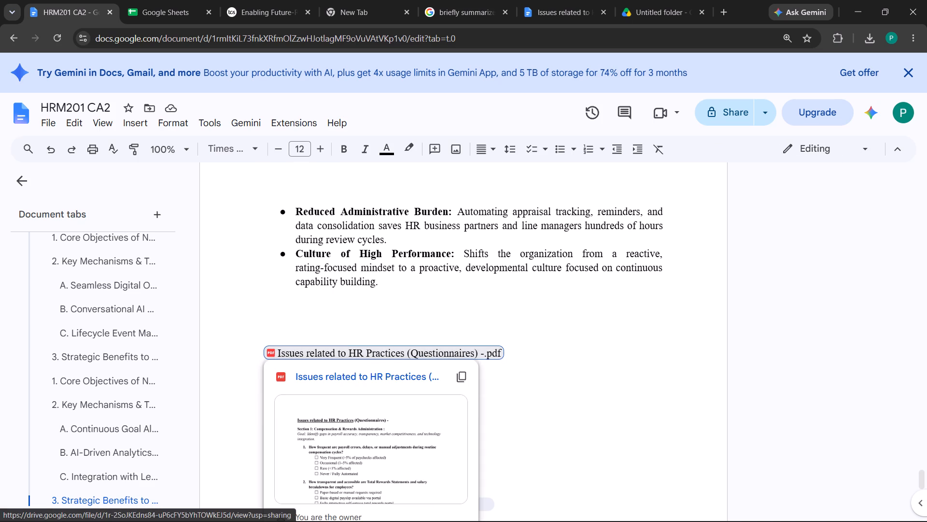
# Copy the word "Questionnaires" from the title of the HR practices questionnaire document and return to the HRM201 CA2 document.
pyautogui.click(565, 0)
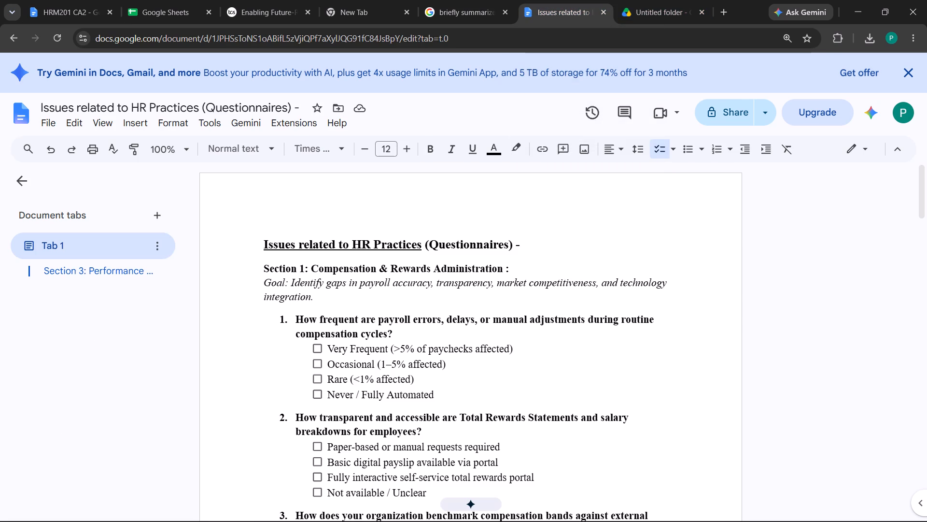
pyautogui.moveTo(433, 242); pyautogui.dragTo(508, 248)
pyautogui.rightClick(497, 243)
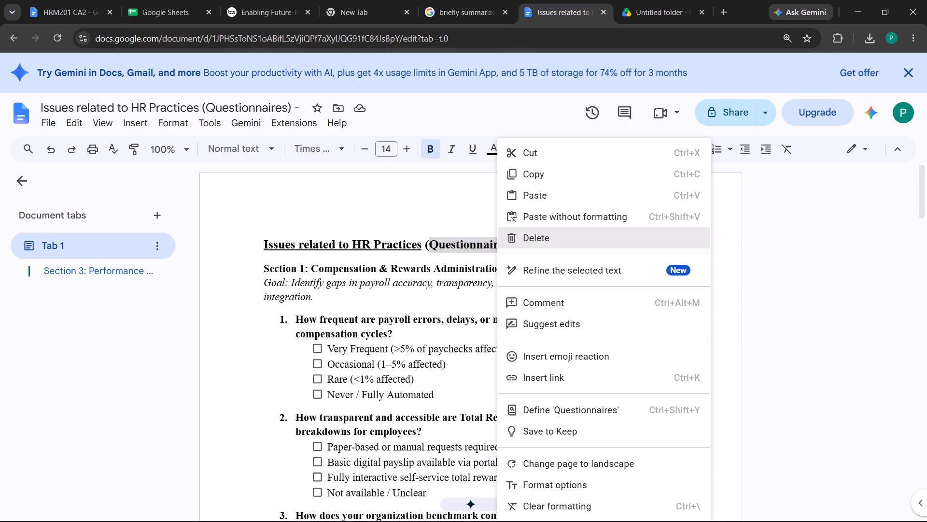
pyautogui.click(531, 180)
pyautogui.click(52, 0)
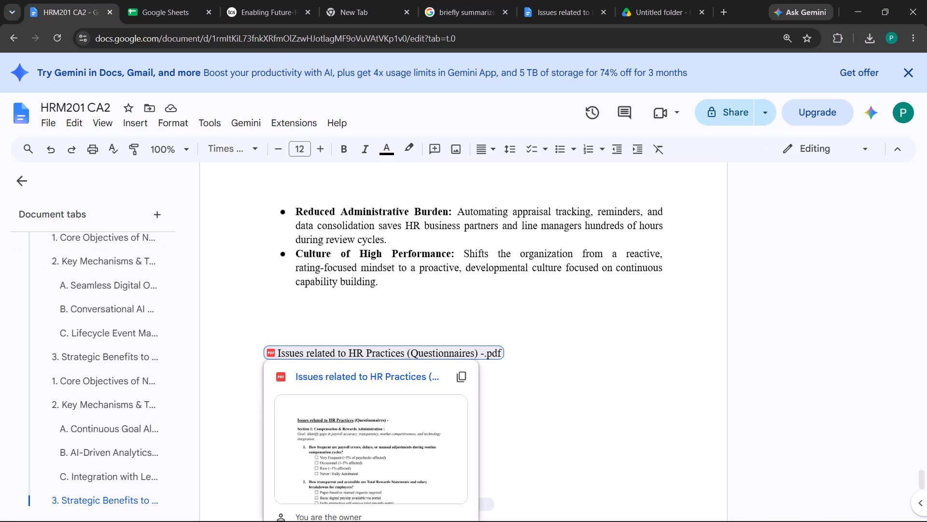
# Insert several blank lines between the last bullet and the questionnaire PDF chip, keeping the chip on the same page.
pyautogui.scroll(4, 282, 304)
pyautogui.scroll(-7, 282, 304)
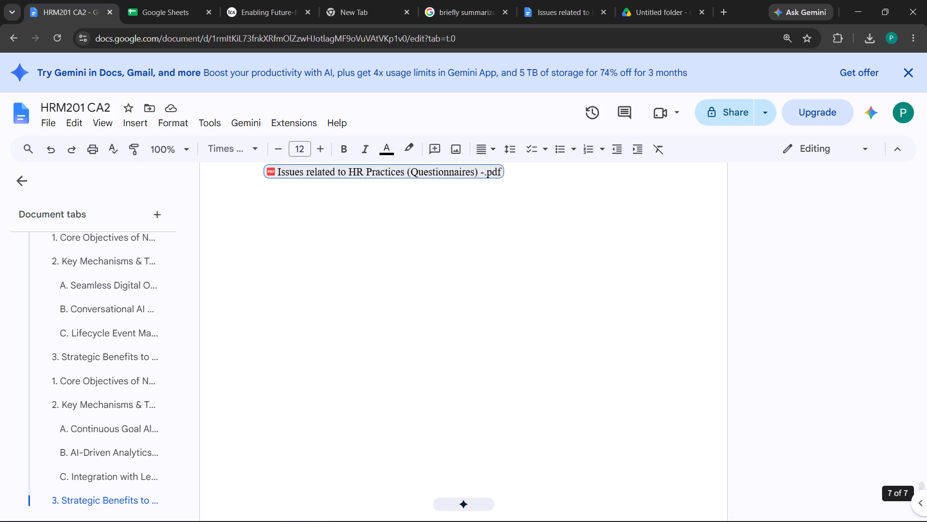
pyautogui.scroll(2, 283, 259)
pyautogui.click(282, 251)
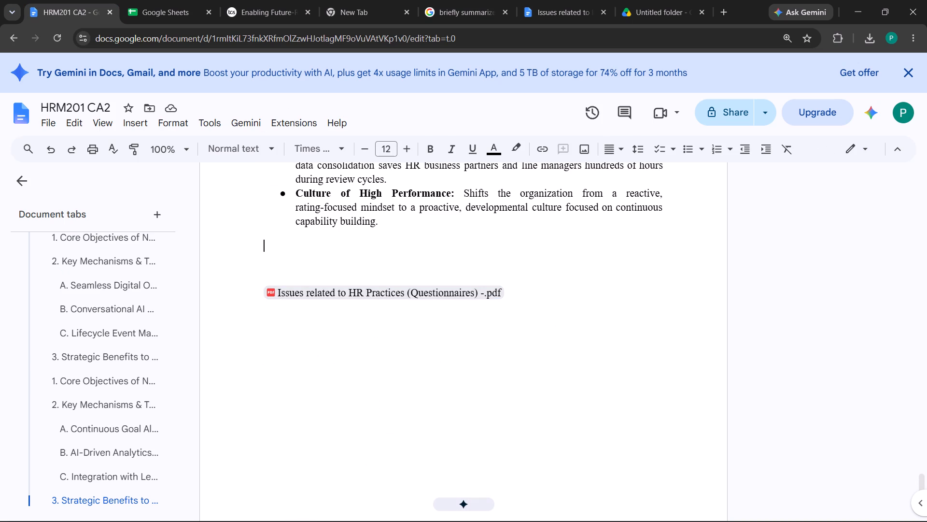
pyautogui.click(285, 269)
pyautogui.press('Return')
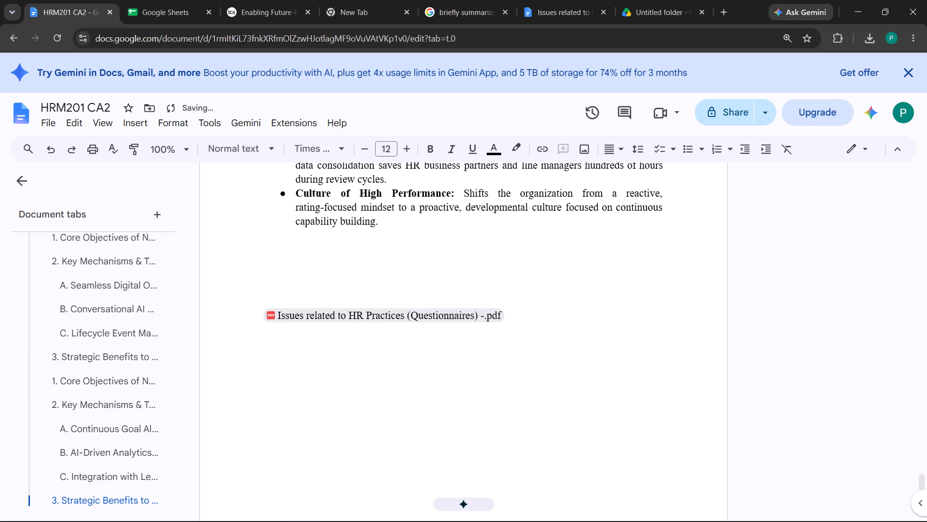
pyautogui.press('Return')
pyautogui.press('Return')
pyautogui.press('Return')
pyautogui.press('Return')
pyautogui.press('Return')
pyautogui.press('Return')
pyautogui.press('Return')
pyautogui.press('Return')
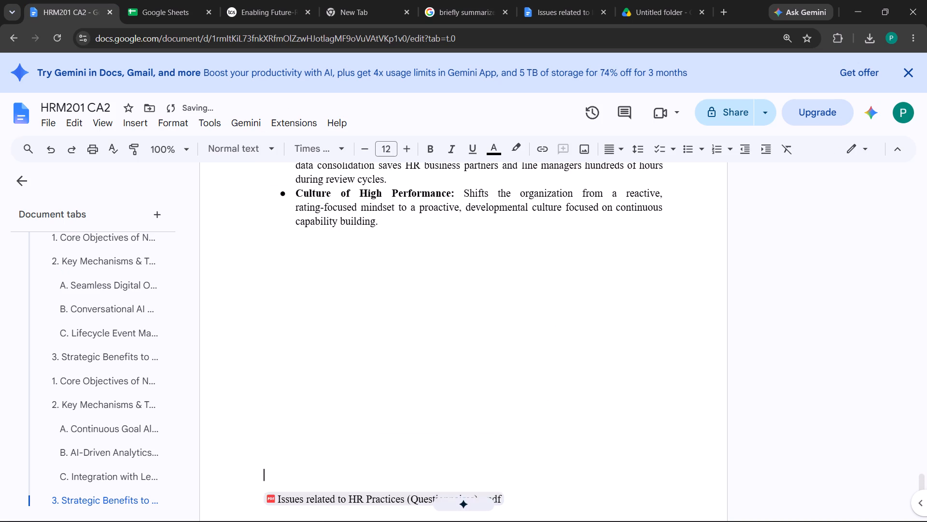
pyautogui.press('Return')
pyautogui.press('Return')
pyautogui.press('Return')
pyautogui.press('Return')
pyautogui.press('Return')
pyautogui.press('Return')
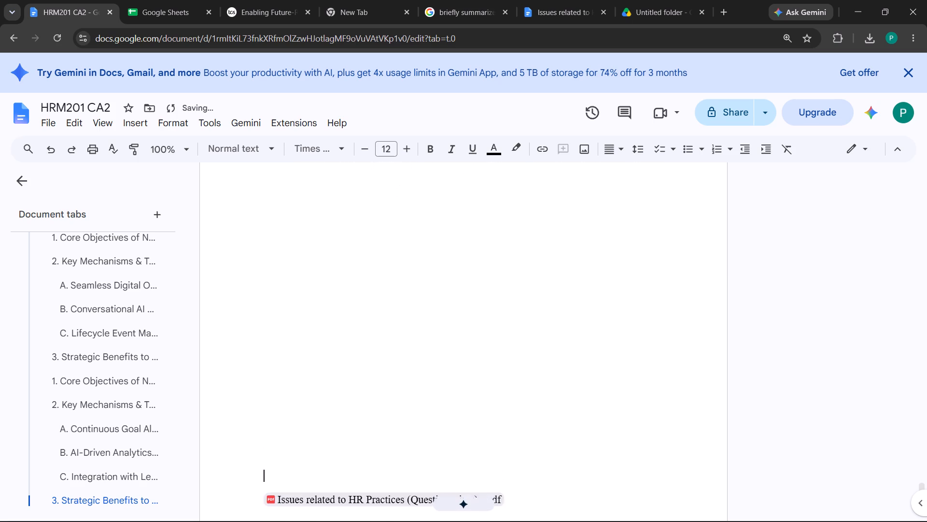
pyautogui.press('Return')
pyautogui.press('Return')
pyautogui.press('Return')
pyautogui.press('Return')
pyautogui.press('Return')
pyautogui.press('Return')
pyautogui.press('Return')
pyautogui.press('Return')
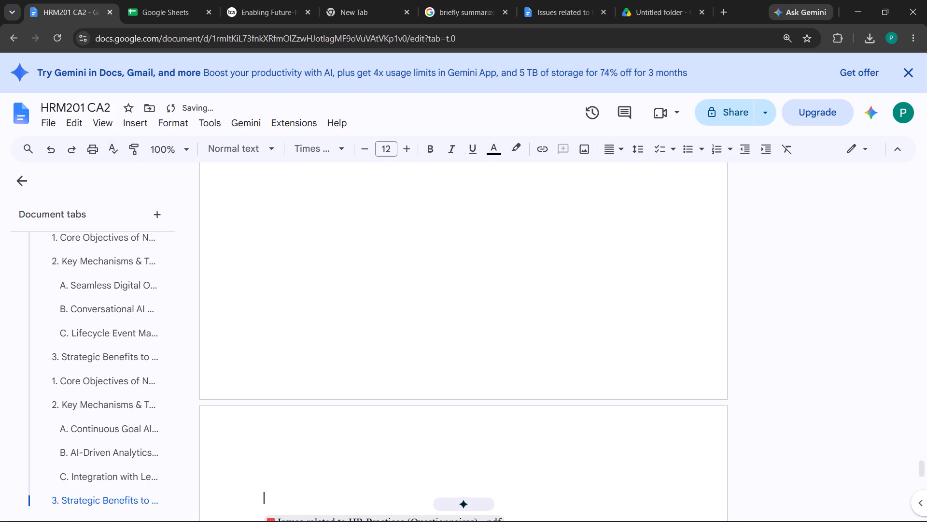
pyautogui.press('BackSpace')
pyautogui.press('BackSpace')
pyautogui.press('BackSpace')
pyautogui.press('BackSpace')
pyautogui.press('BackSpace')
pyautogui.press('BackSpace')
pyautogui.press('BackSpace')
pyautogui.press('BackSpace')
pyautogui.press('BackSpace')
pyautogui.press('BackSpace')
pyautogui.press('BackSpace')
pyautogui.press('BackSpace')
pyautogui.press('BackSpace')
pyautogui.press('BackSpace')
pyautogui.press('BackSpace')
pyautogui.press('BackSpace')
pyautogui.press('BackSpace')
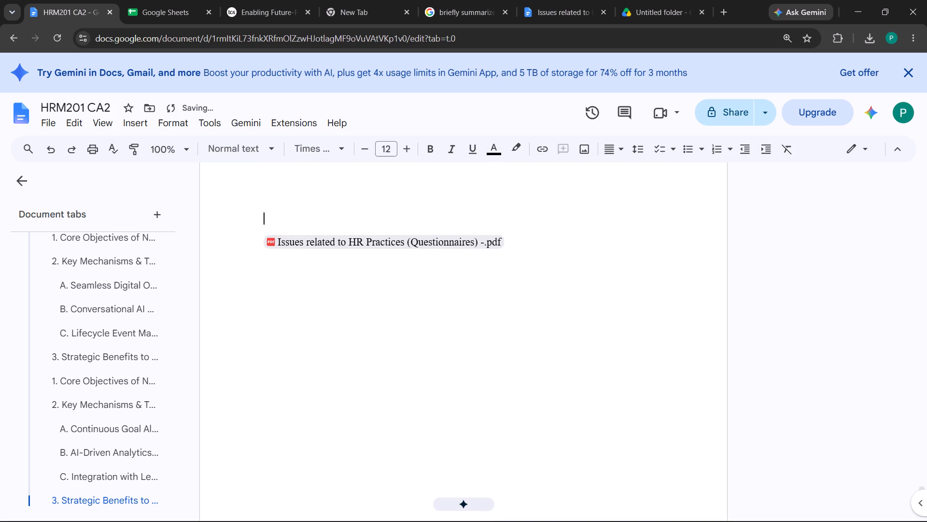
pyautogui.scroll(5, 287, 271)
pyautogui.scroll(-5, 287, 271)
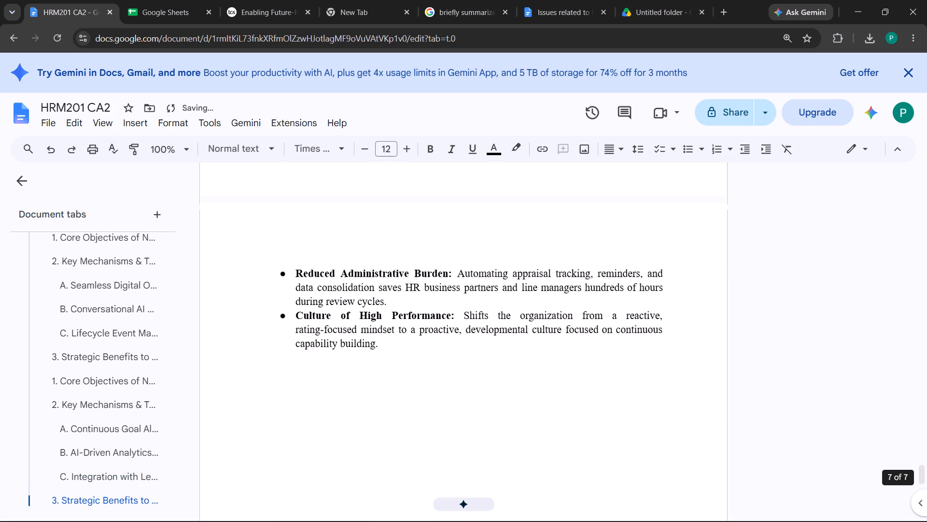
pyautogui.scroll(-1, 287, 271)
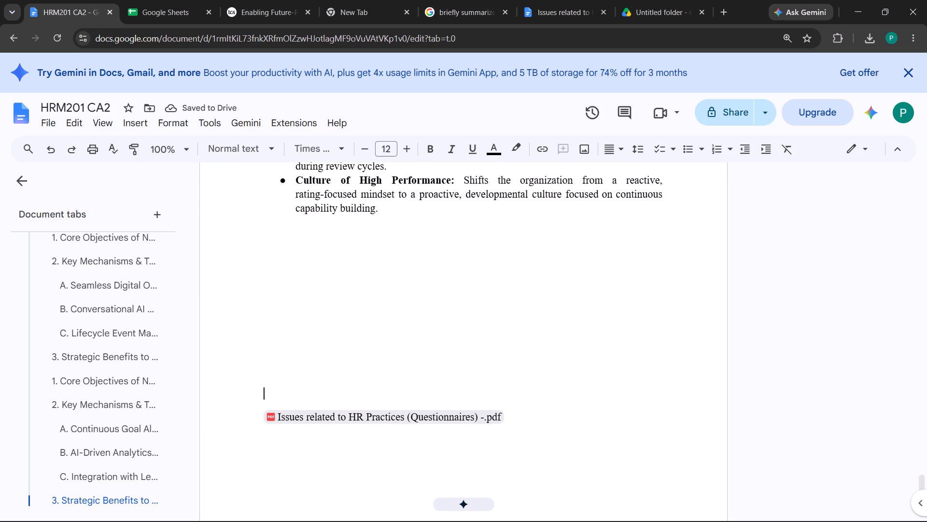
# Insert a horizontal line in the blank space below the "Culture of High Performance" bullet.
pyautogui.click(340, 246)
pyautogui.click(309, 258)
pyautogui.click(140, 127)
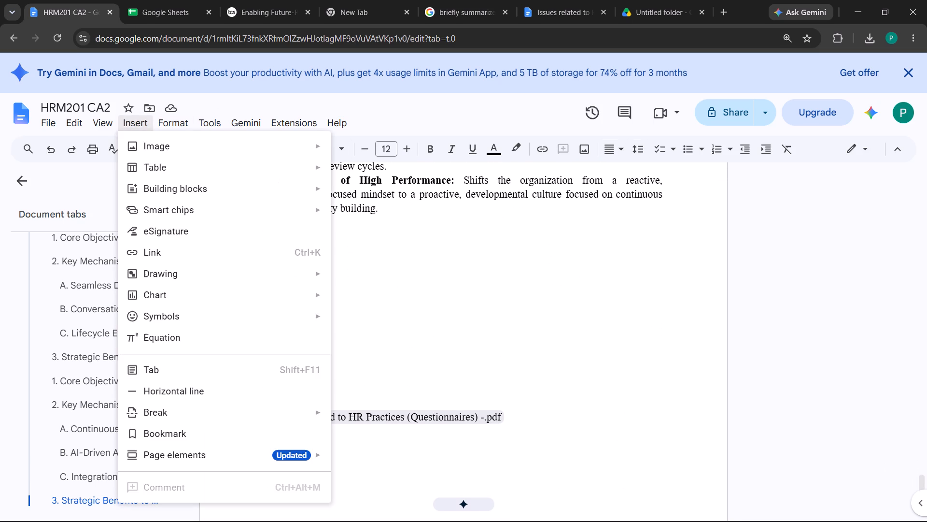
pyautogui.click(201, 388)
pyautogui.click(317, 253)
pyautogui.press('BackSpace')
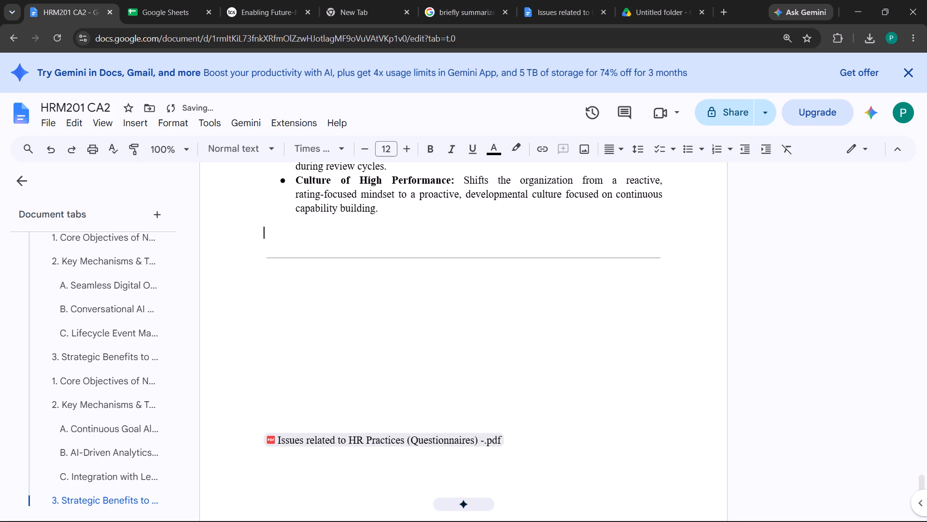
# Paste "Questionnaires" as a heading below the horizontal line, leaving its font size at 14.
pyautogui.click(256, 300)
pyautogui.rightClick(278, 297)
pyautogui.click(311, 314)
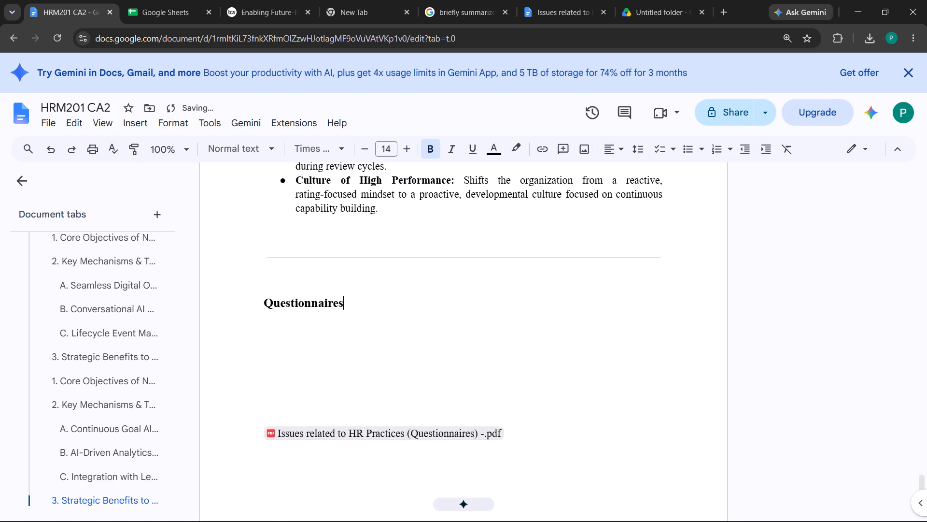
pyautogui.doubleClick(408, 148)
pyautogui.doubleClick(365, 145)
# Underline the "Questionnaires" heading and append a hyphen without underlining after it.
pyautogui.tripleClick(328, 302)
pyautogui.click(330, 300)
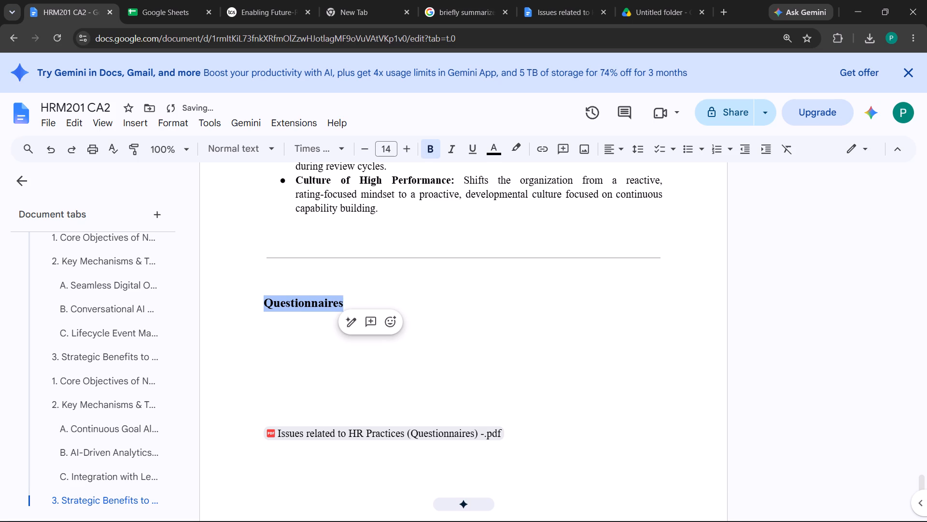
pyautogui.click(470, 152)
pyautogui.click(301, 331)
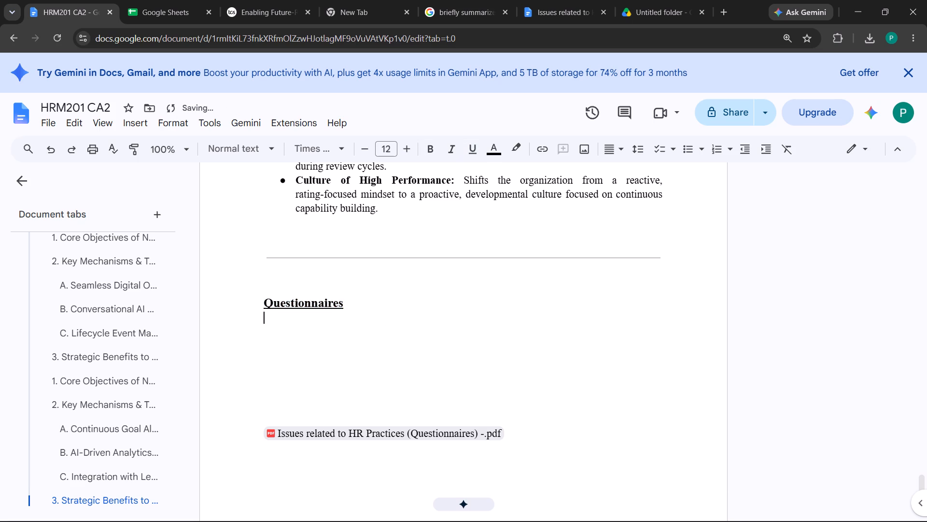
pyautogui.click(353, 307)
pyautogui.press('space')
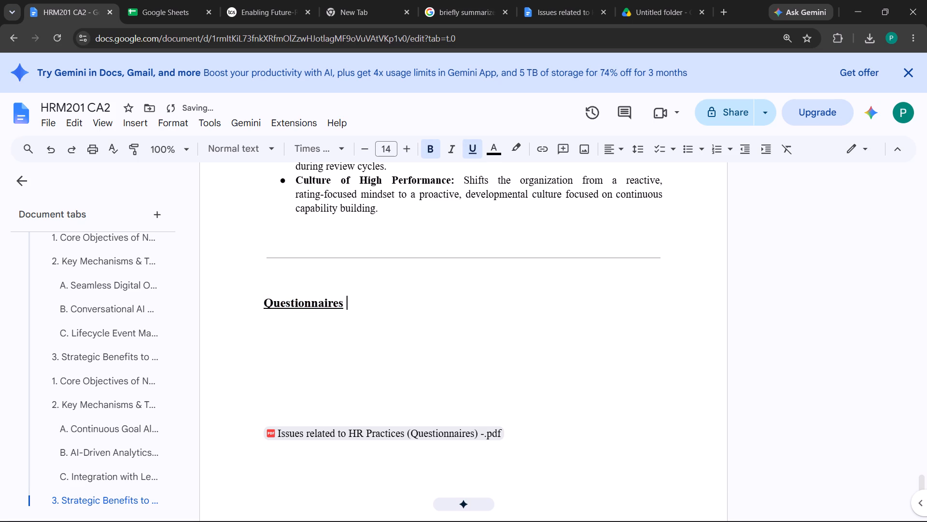
pyautogui.click(474, 148)
pyautogui.press('-')
pyautogui.click(322, 394)
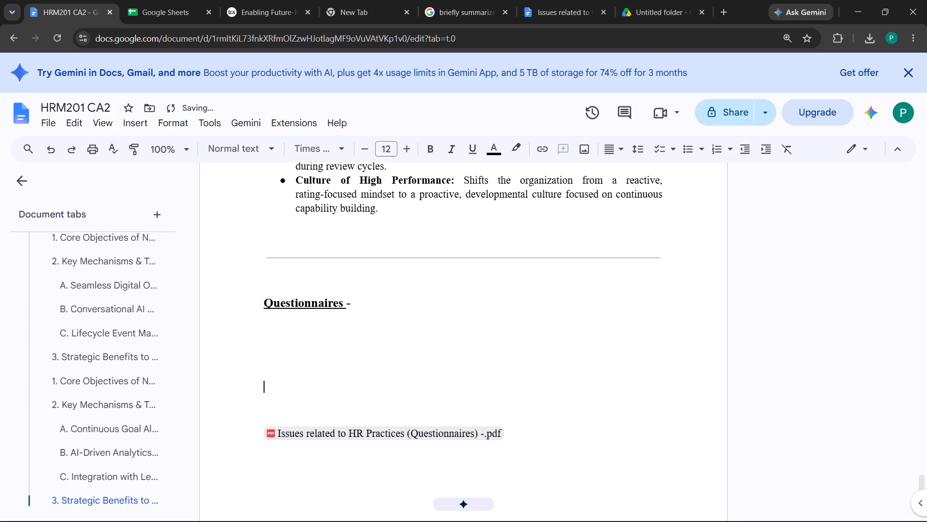
# Remove the blank lines between the "Questionnaires -" heading and the PDF chip, placing the chip directly below the heading.
pyautogui.click(281, 418)
pyautogui.press('Down')
pyautogui.press('BackSpace')
pyautogui.press('BackSpace')
pyautogui.press('BackSpace')
pyautogui.press('BackSpace')
pyautogui.press('BackSpace')
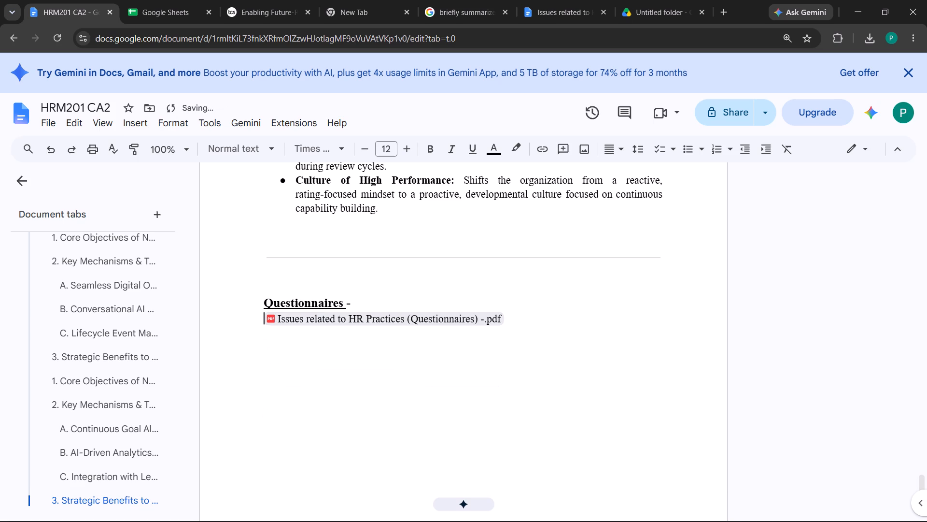
pyautogui.press('BackSpace')
pyautogui.press('Return')
# Highlight the questionnaire PDF chip with the custom red colour #e52424.
pyautogui.click(308, 353)
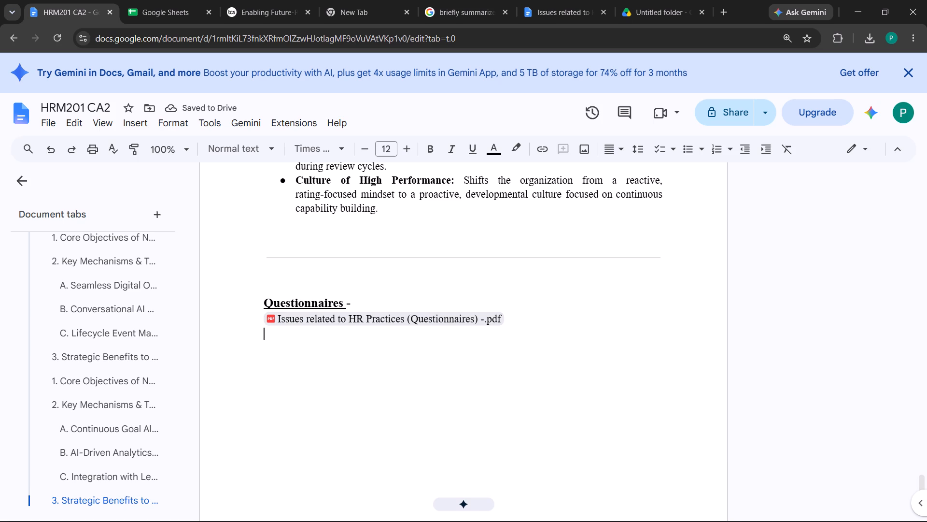
pyautogui.moveTo(261, 319); pyautogui.dragTo(512, 314)
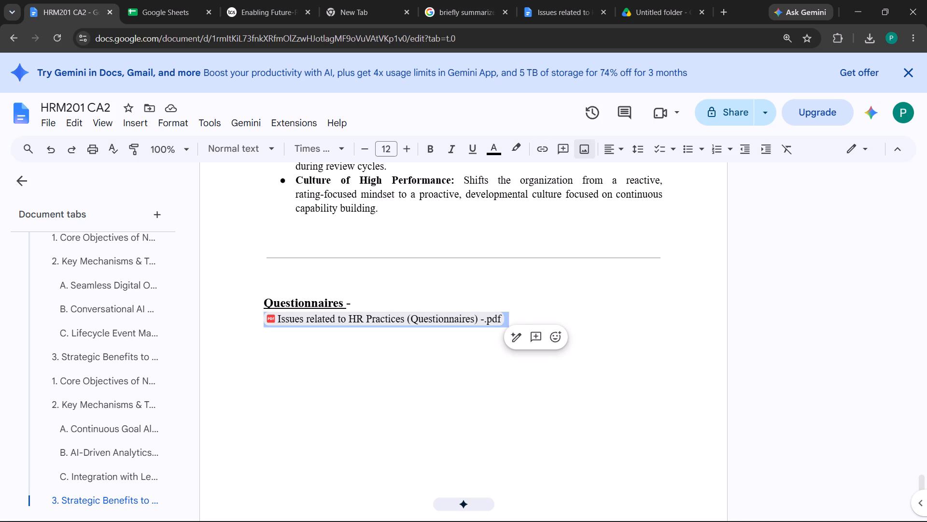
pyautogui.click(510, 151)
pyautogui.click(532, 208)
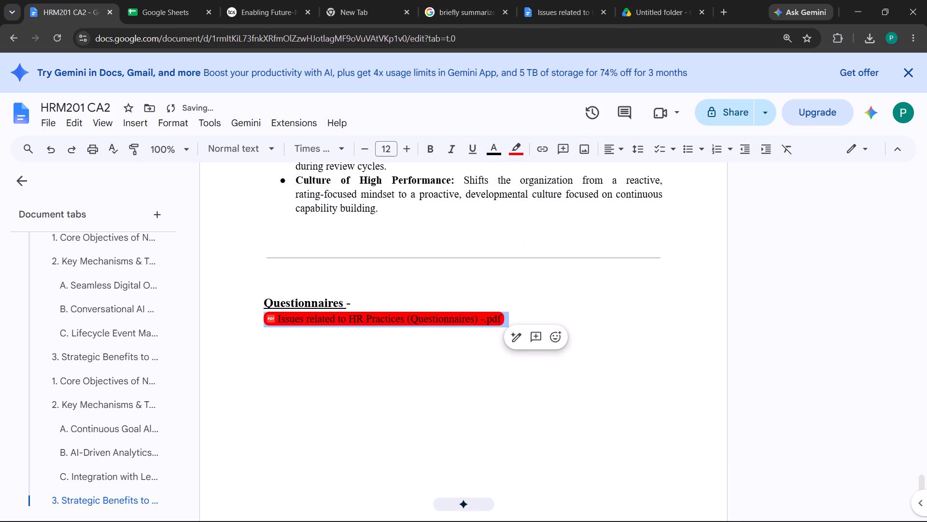
pyautogui.click(520, 144)
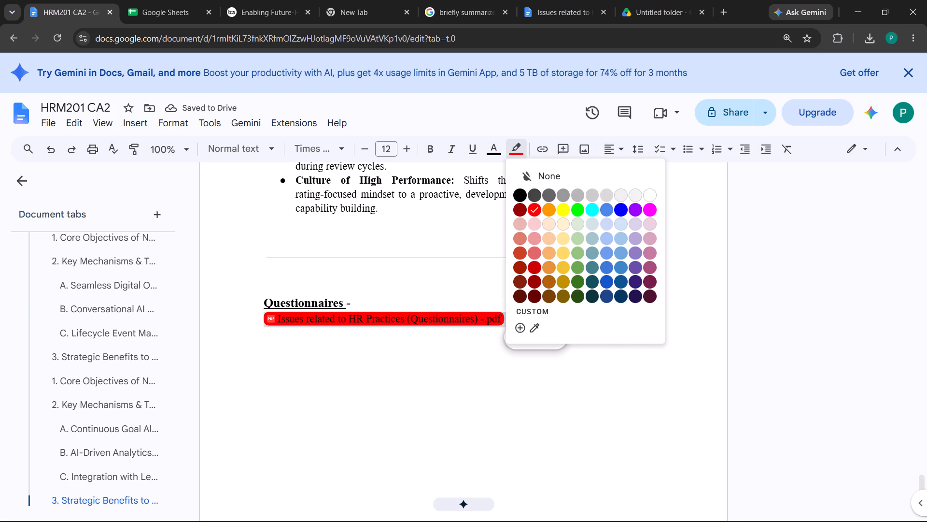
pyautogui.click(534, 264)
pyautogui.click(516, 145)
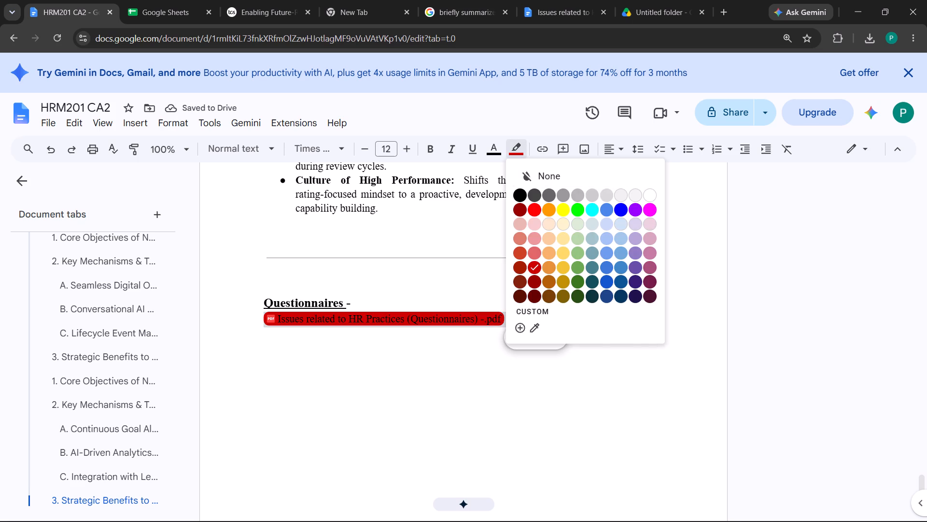
pyautogui.click(529, 312)
pyautogui.moveTo(557, 194); pyautogui.dragTo(536, 186)
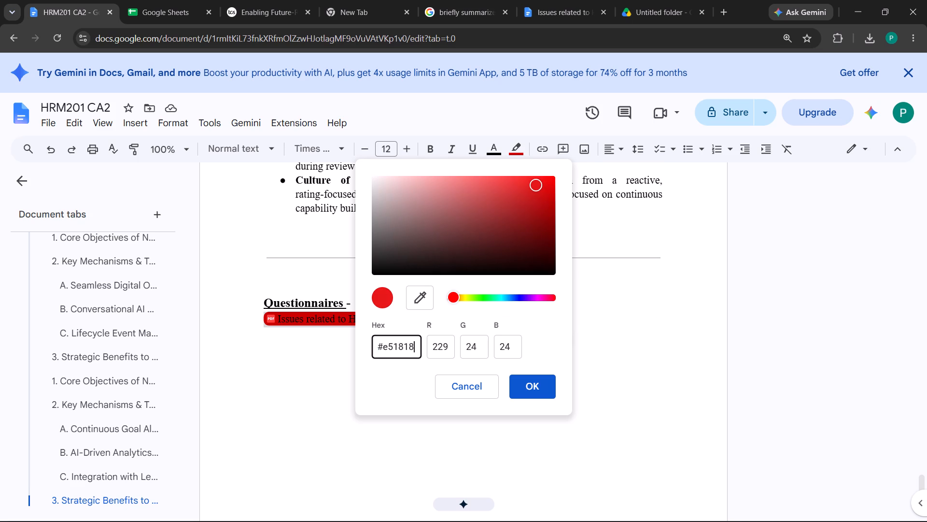
pyautogui.moveTo(536, 186); pyautogui.dragTo(527, 186)
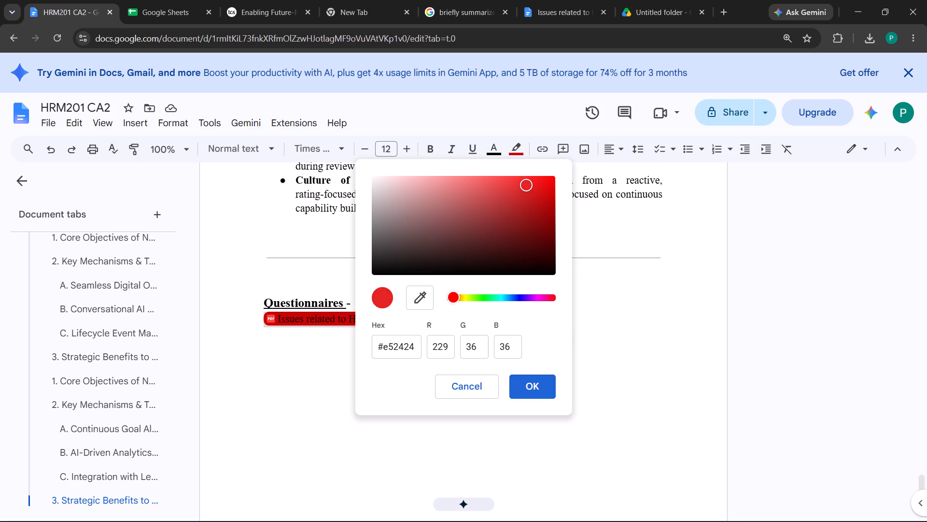
pyautogui.click(543, 385)
pyautogui.click(331, 391)
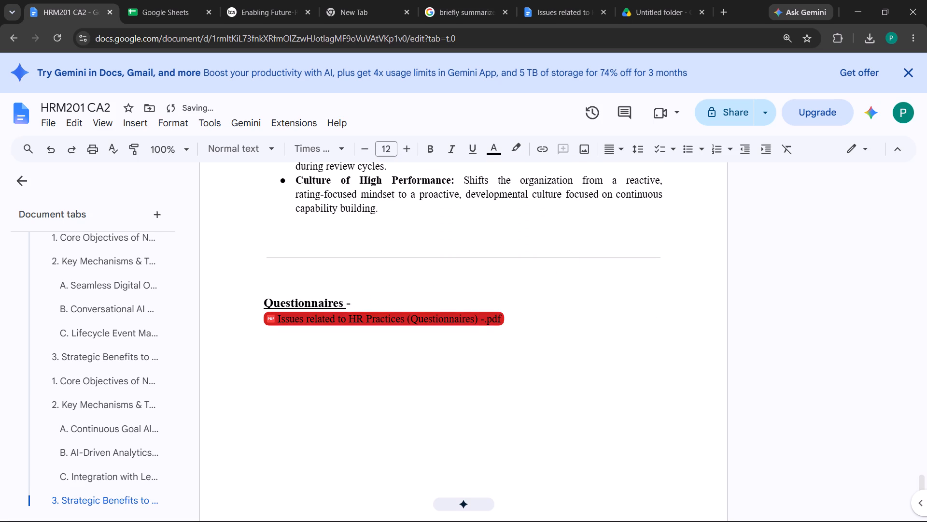
# Open the preview card of the highlighted questionnaire PDF chip.
pyautogui.click(484, 318)
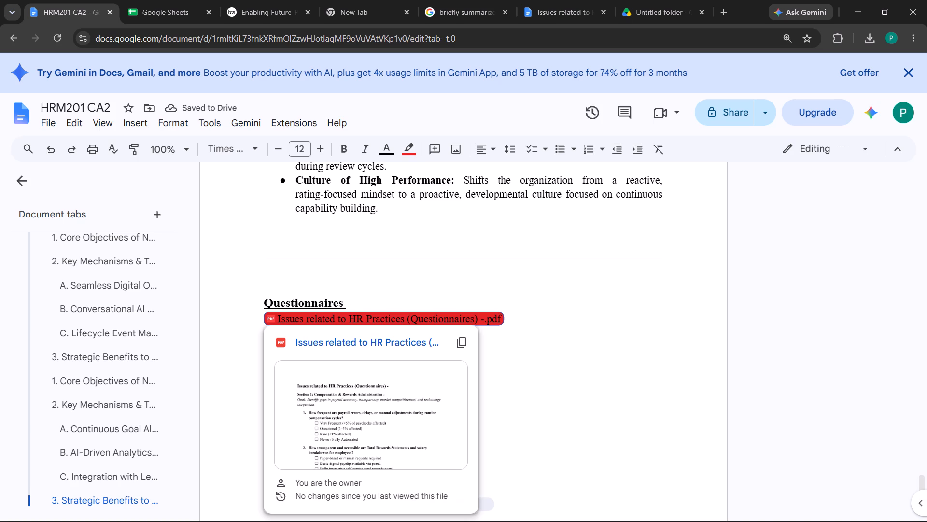
# Undo the questionnaire PDF chip's last highlight and highlight the chip with the custom red colour #ee3a3a.
pyautogui.hotkey('ctrl', 'z')
pyautogui.click(519, 161)
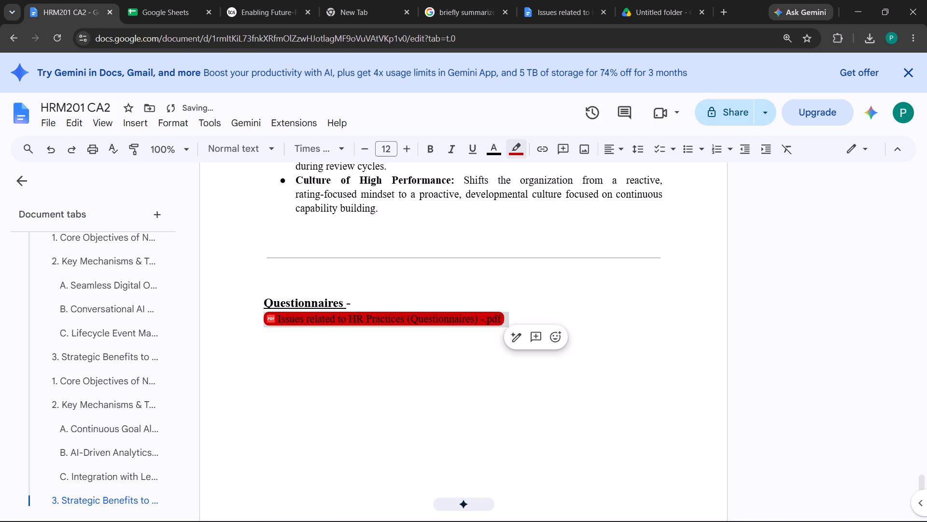
pyautogui.click(520, 156)
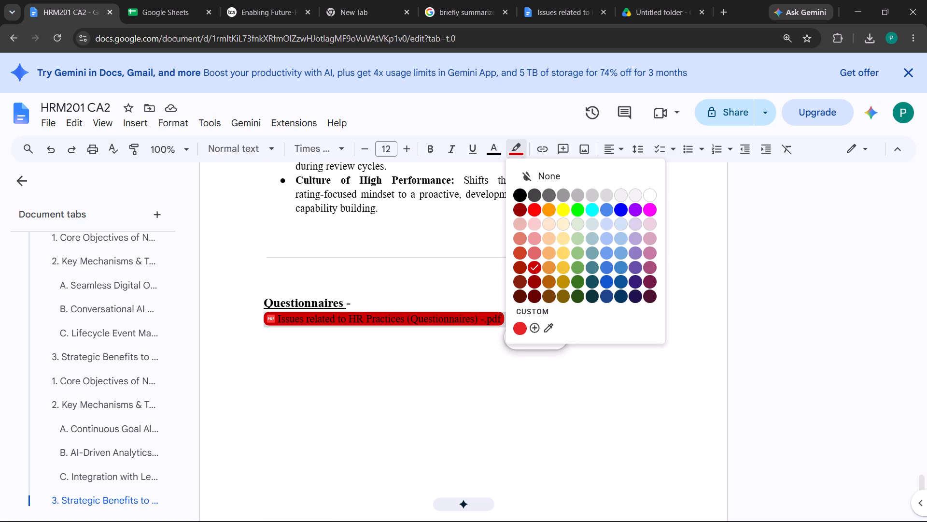
pyautogui.click(534, 311)
pyautogui.moveTo(554, 197); pyautogui.dragTo(511, 182)
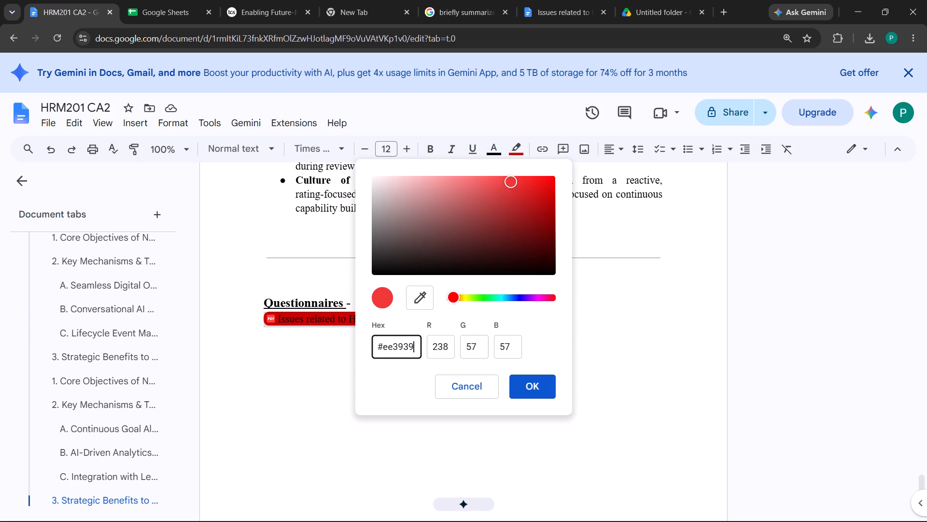
pyautogui.moveTo(511, 182); pyautogui.dragTo(511, 183)
pyautogui.click(380, 301)
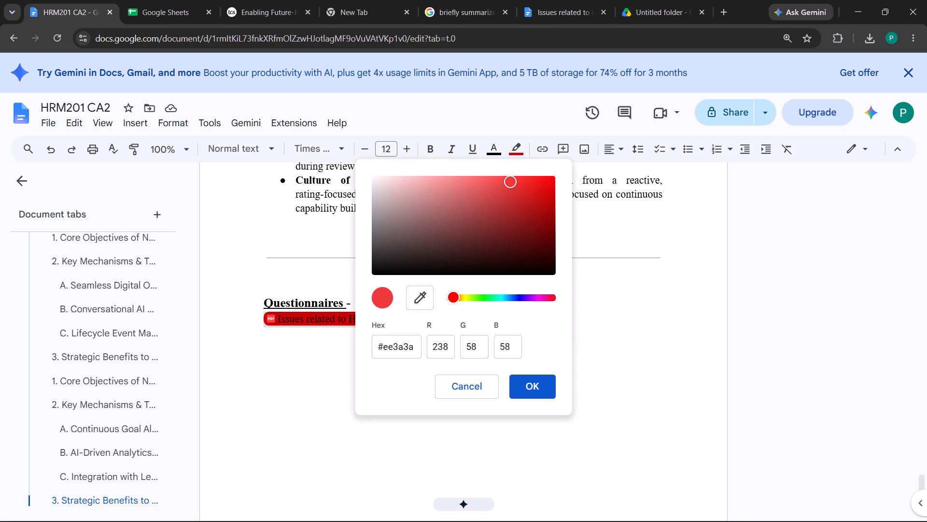
pyautogui.click(538, 389)
pyautogui.click(497, 375)
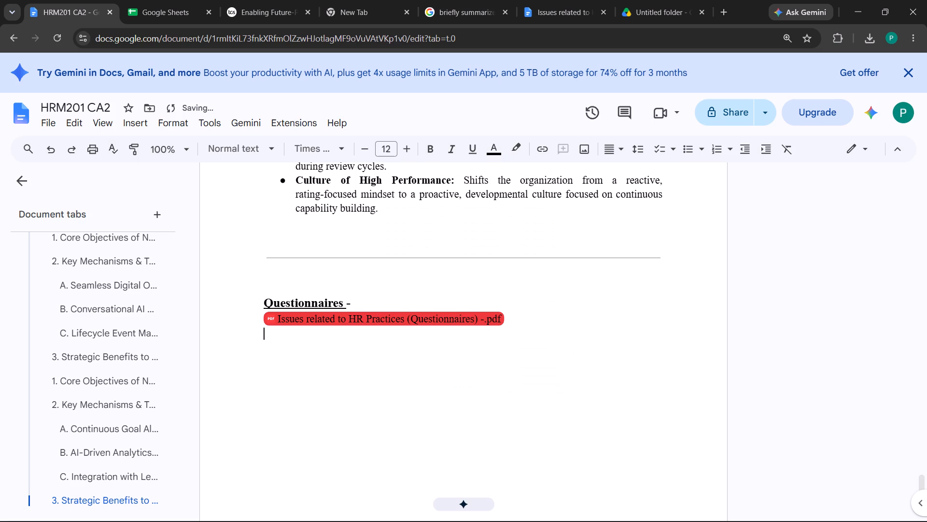
# Open the questionnaire PDF from its chip preview to check the link, and close it to return to the document.
pyautogui.doubleClick(342, 315)
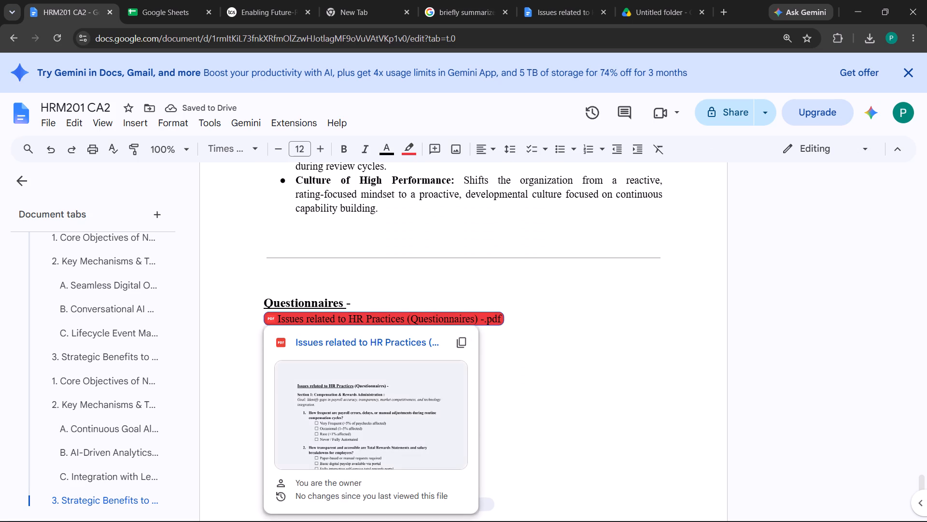
pyautogui.click(371, 414)
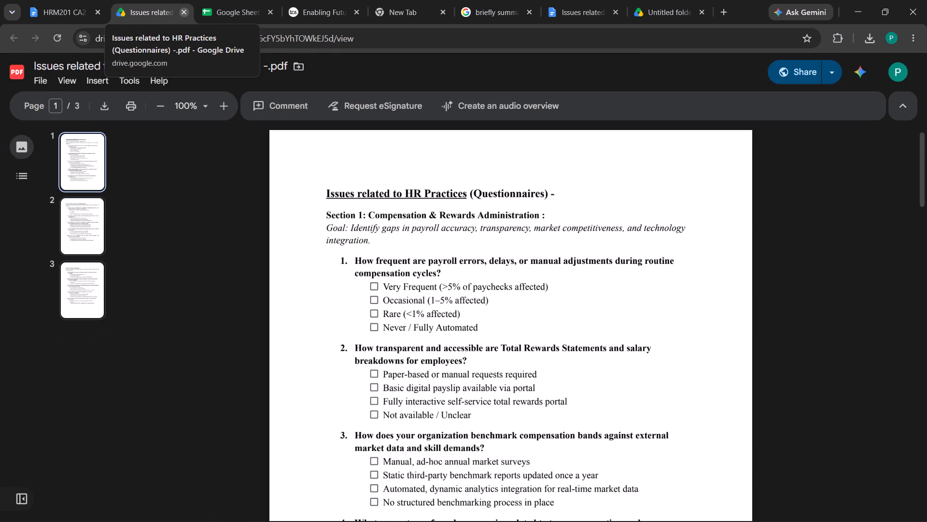
pyautogui.click(187, 11)
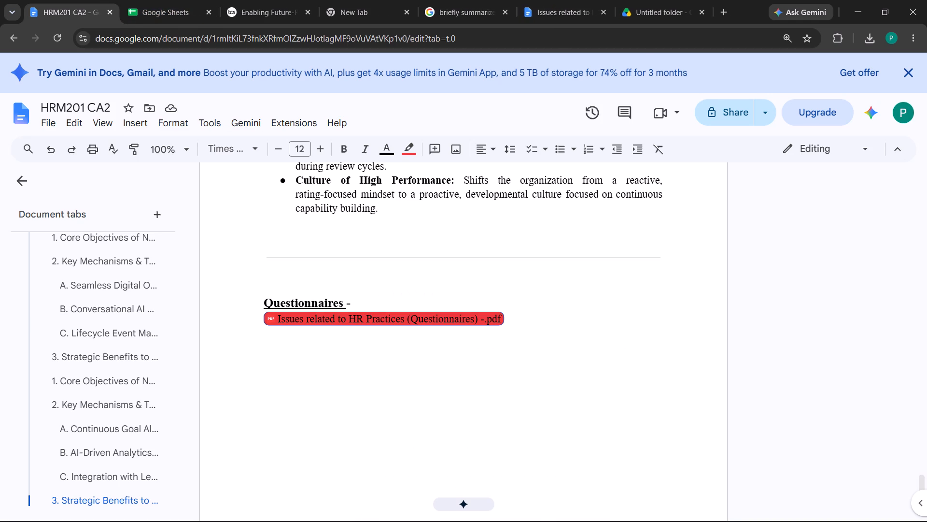
# Increase the font size of the questionnaire PDF chip by two points.
pyautogui.moveTo(254, 314); pyautogui.dragTo(520, 314)
pyautogui.click(409, 142)
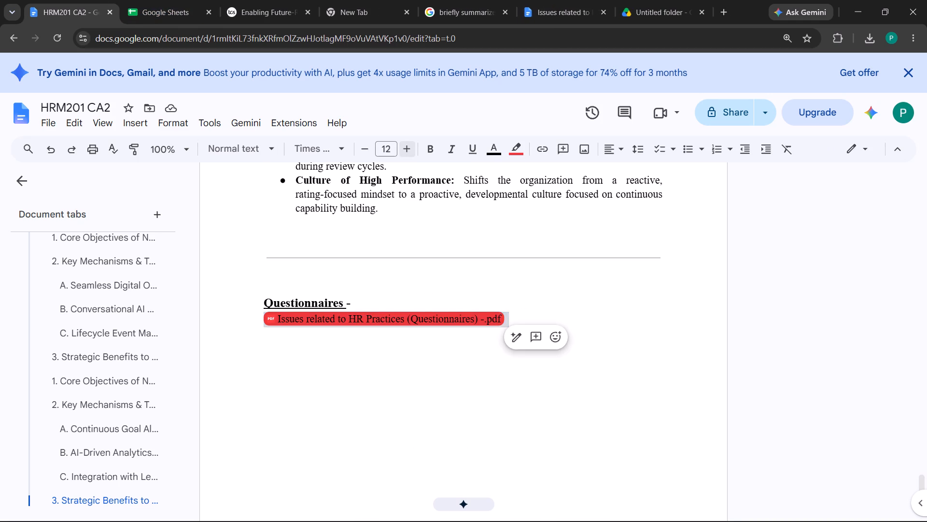
pyautogui.click(409, 142)
pyautogui.click(410, 383)
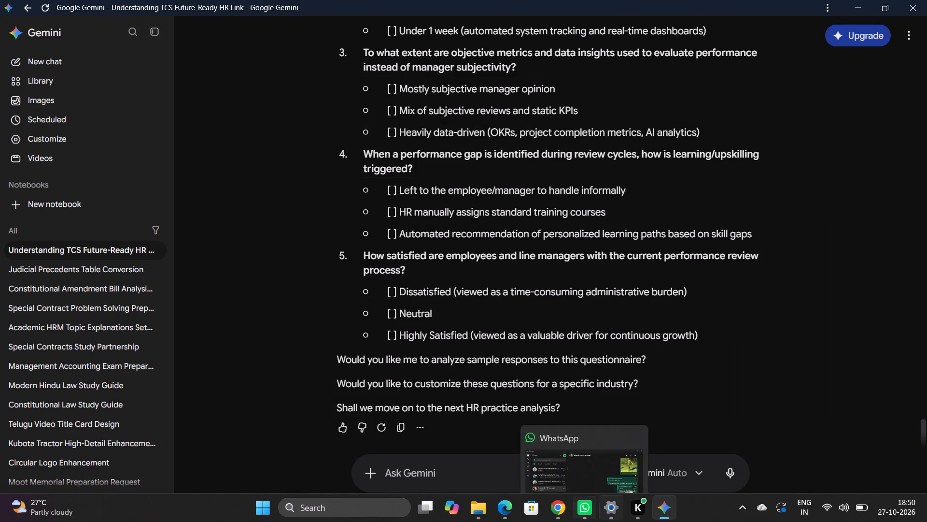
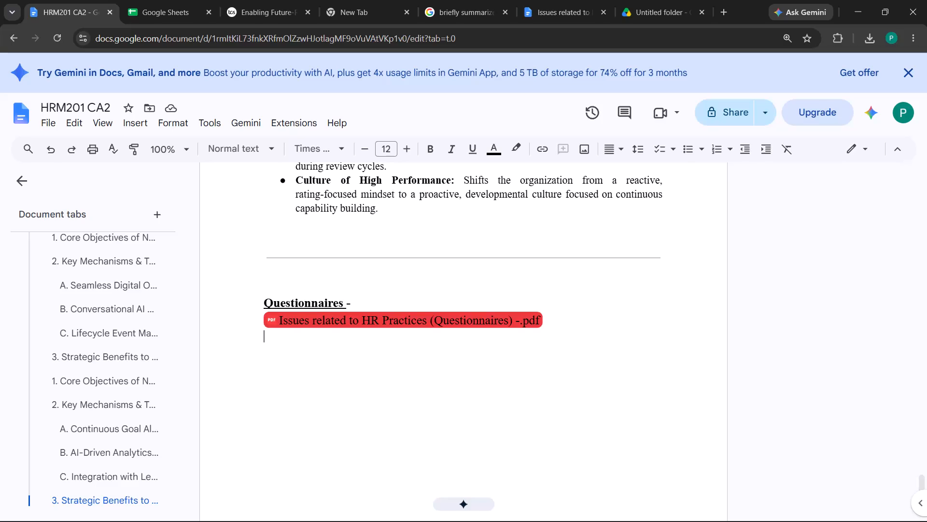
# Set the font size to 14 for the empty line below the questionnaire PDF chip.
pyautogui.doubleClick(406, 154)
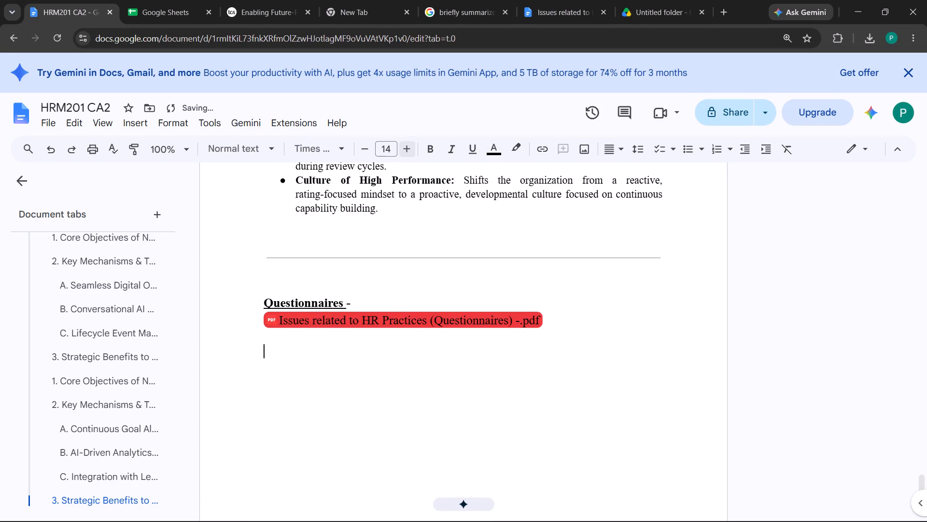
pyautogui.scroll(3, 433, 203)
pyautogui.scroll(-3, 433, 203)
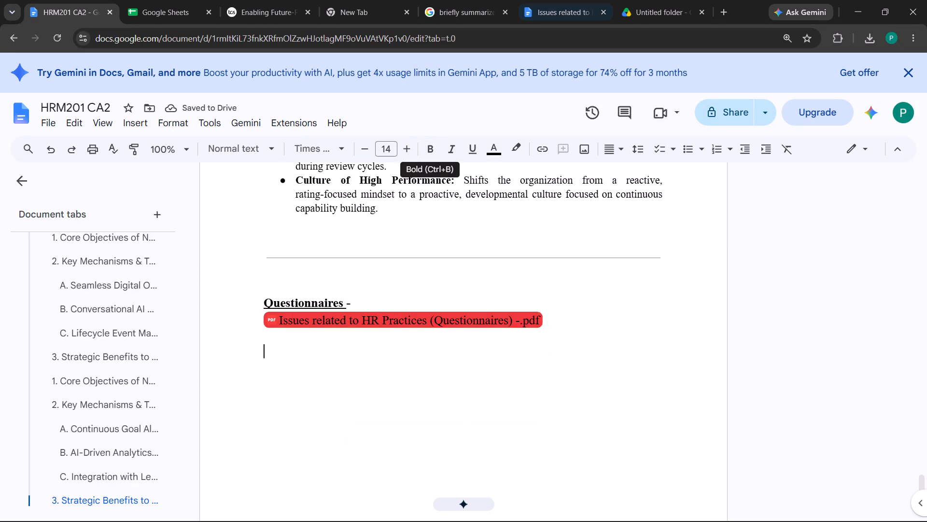
# Open the HR practices questionnaire PDF from the untitled Drive folder and review the questions in all three sections.
pyautogui.click(633, 6)
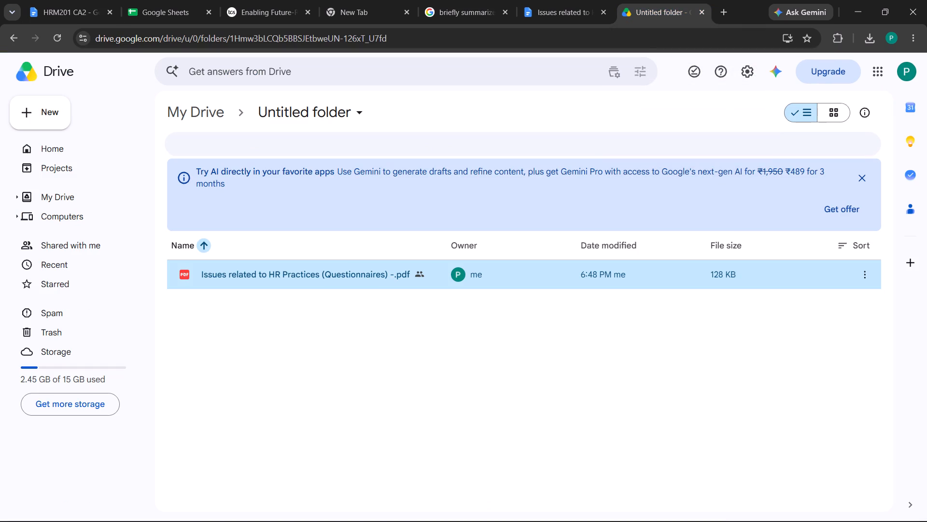
pyautogui.doubleClick(348, 284)
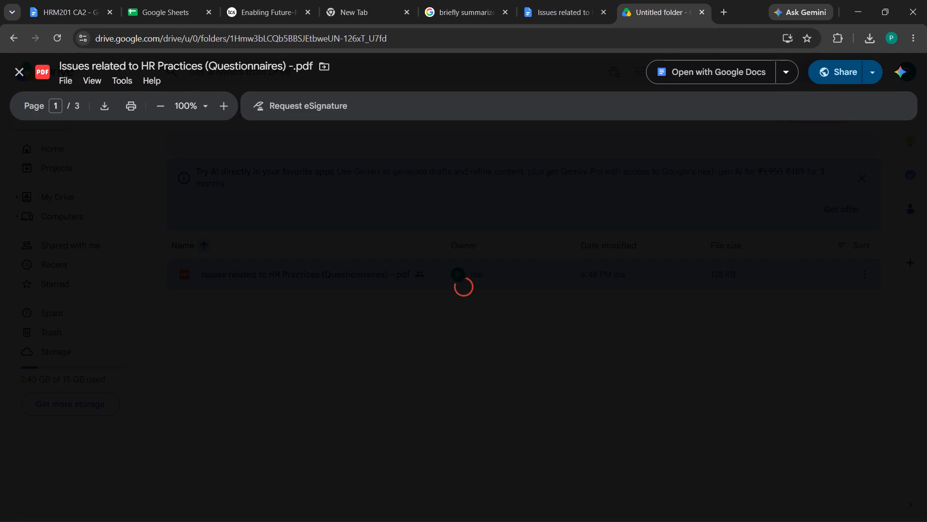
pyautogui.scroll(-3, 478, 325)
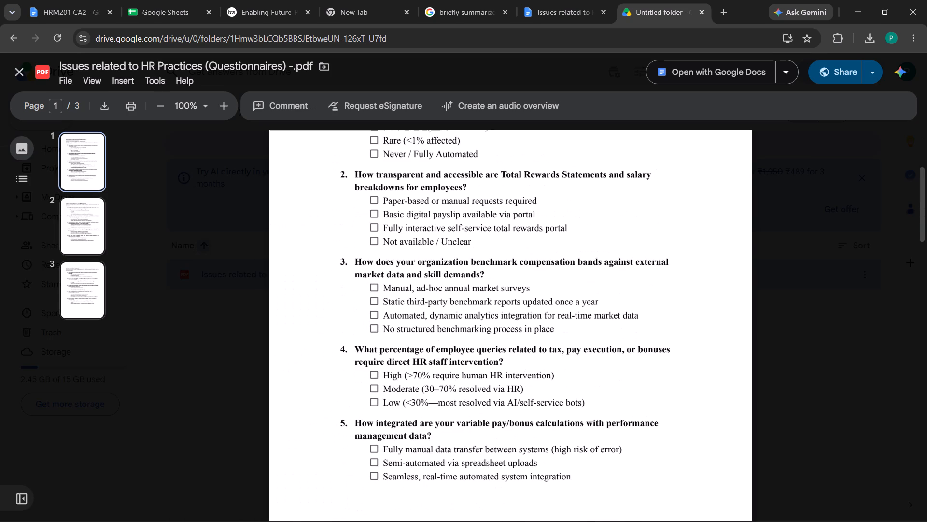
pyautogui.scroll(-7, 478, 327)
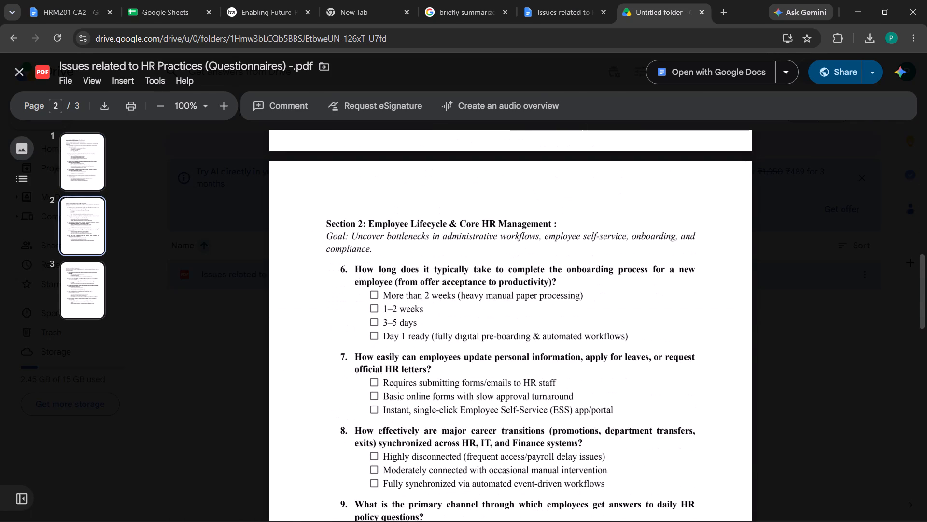
pyautogui.scroll(-3, 478, 327)
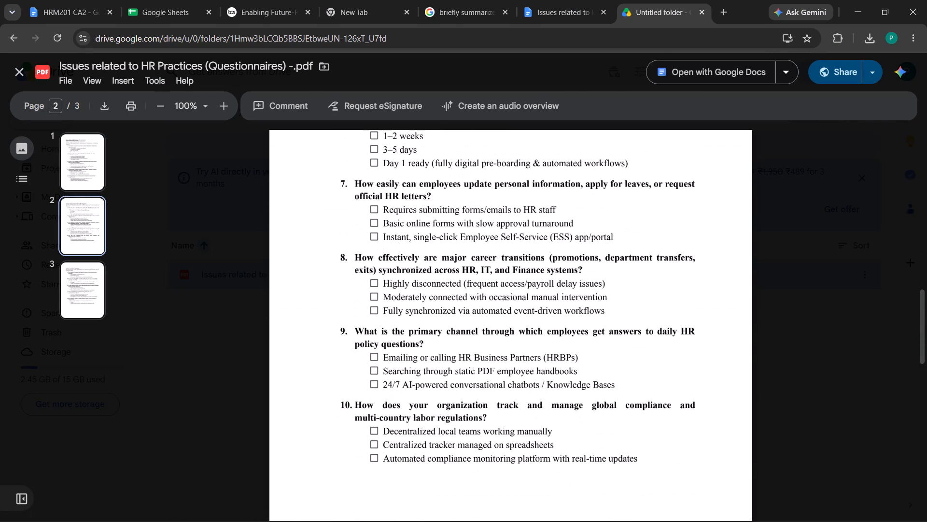
pyautogui.scroll(3, 478, 327)
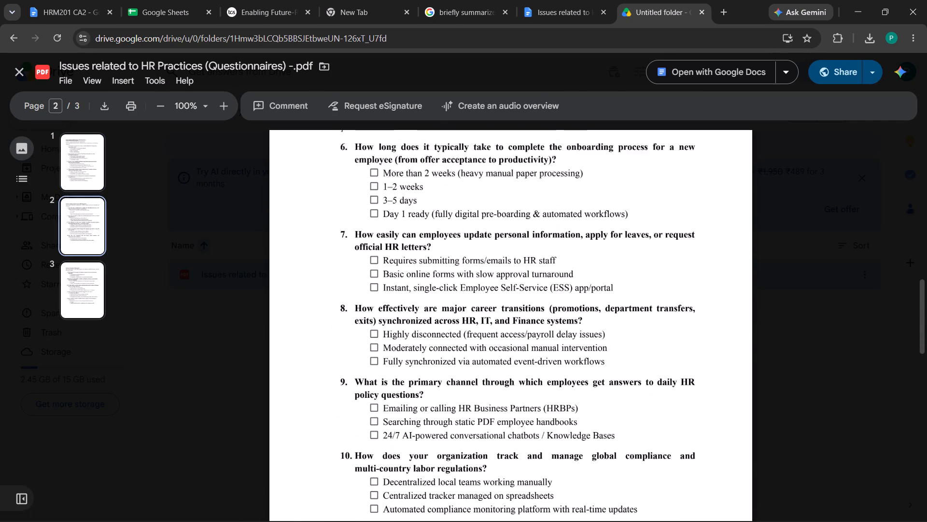
pyautogui.scroll(-13, 478, 327)
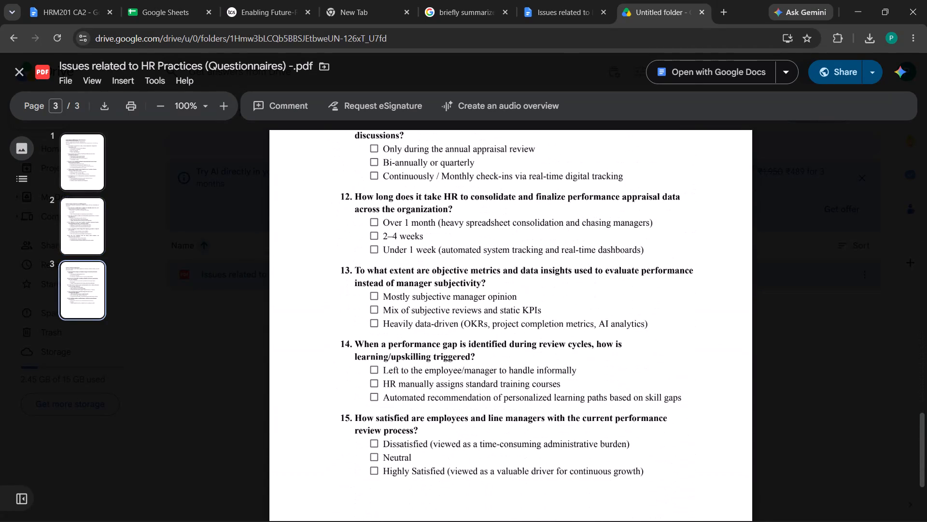
pyautogui.scroll(2, 478, 327)
pyautogui.scroll(-2, 478, 327)
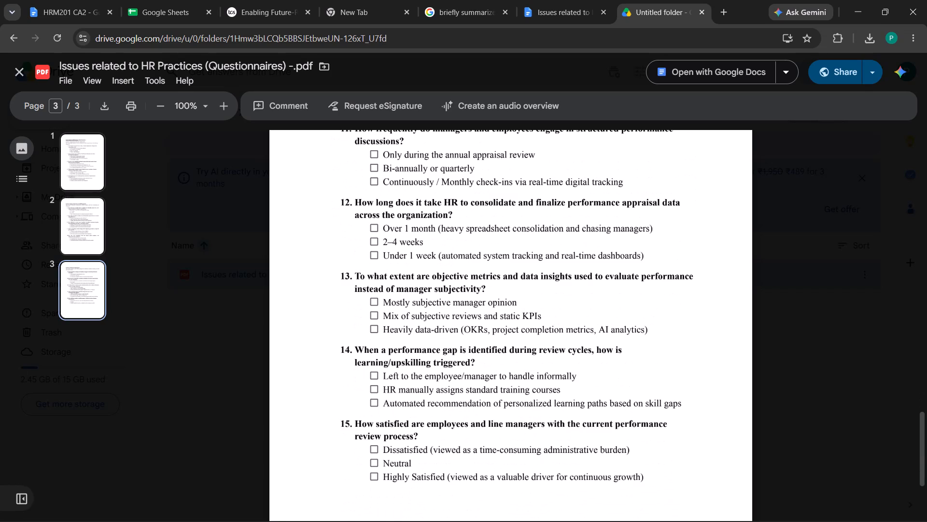
pyautogui.scroll(3, 478, 328)
pyautogui.scroll(-1, 478, 328)
pyautogui.scroll(2, 478, 328)
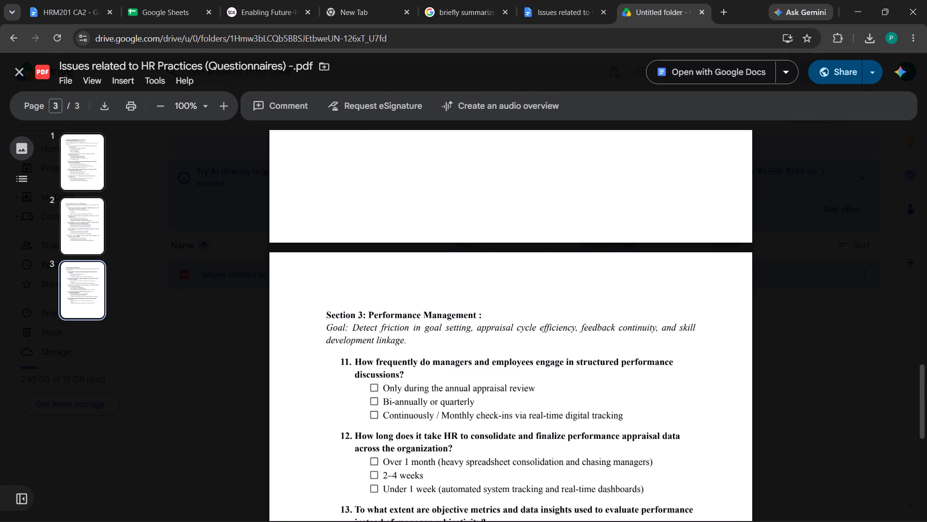
pyautogui.scroll(4, 478, 328)
pyautogui.scroll(-1, 478, 328)
pyautogui.scroll(5, 478, 328)
pyautogui.scroll(-1, 492, 328)
pyautogui.scroll(1, 492, 330)
pyautogui.scroll(-1, 492, 330)
pyautogui.scroll(7, 492, 332)
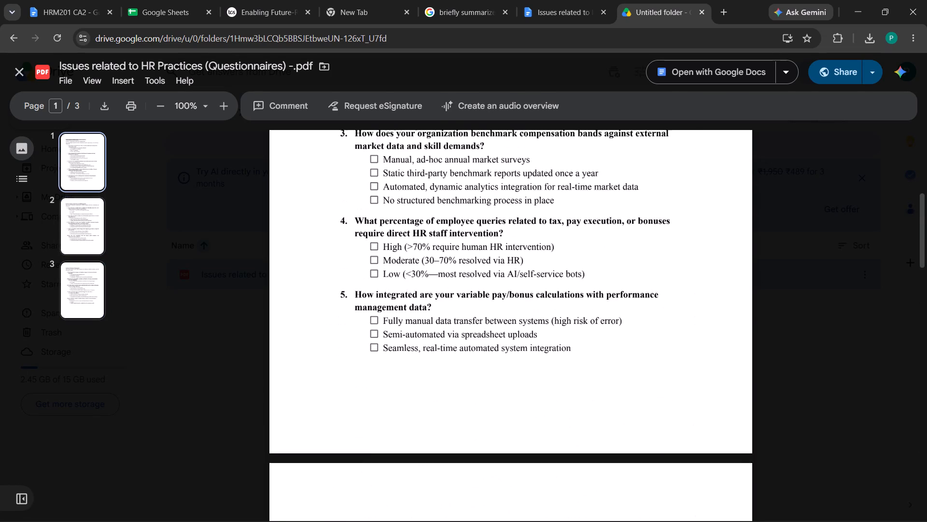
pyautogui.scroll(2, 492, 334)
pyautogui.scroll(-1, 492, 334)
pyautogui.scroll(10, 492, 334)
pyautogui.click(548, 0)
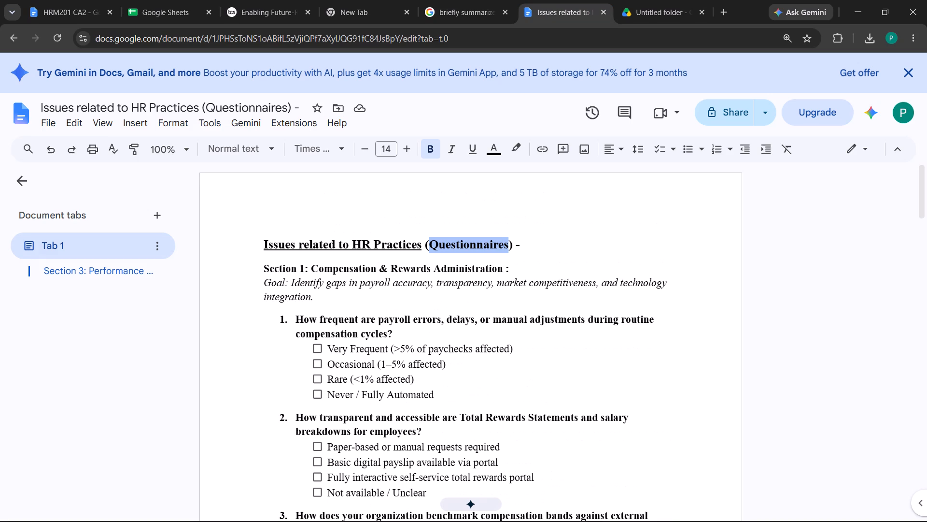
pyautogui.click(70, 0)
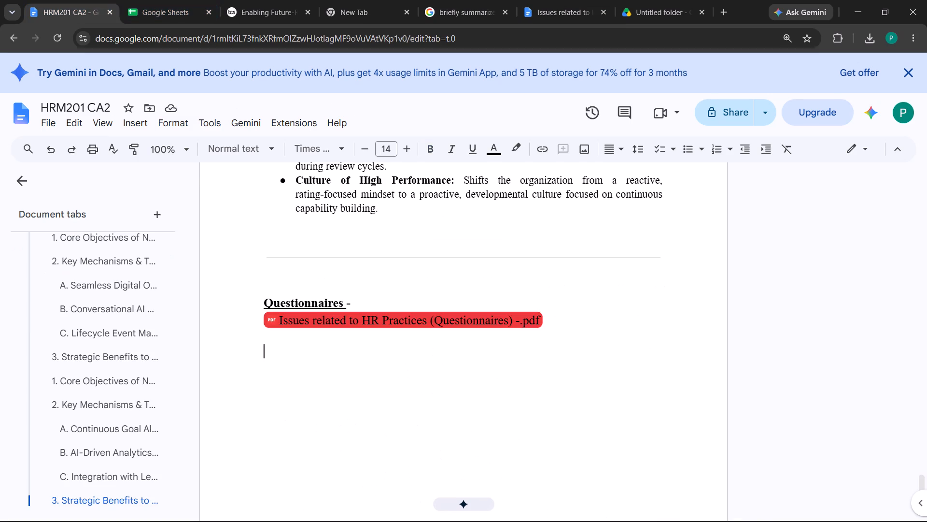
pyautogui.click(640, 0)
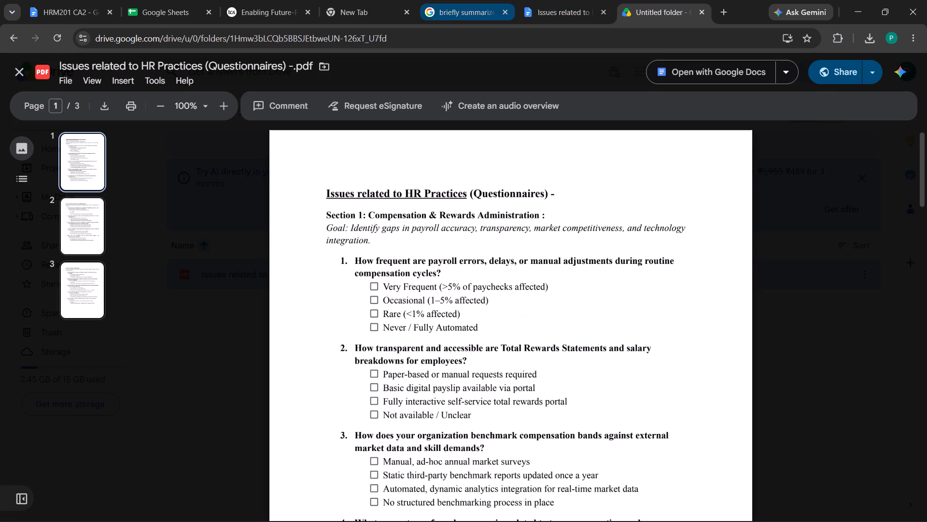
# Return to the HRM201 CA2 document and paste the heading "Identification of HR Issues and Training Need:" below the questionnaire PDF chip.
pyautogui.click(57, 4)
pyautogui.rightClick(308, 361)
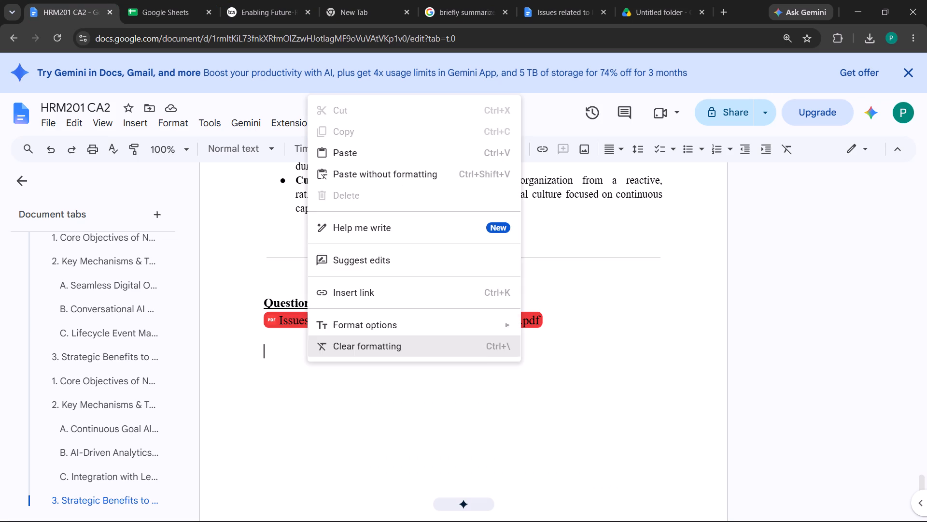
pyautogui.click(343, 159)
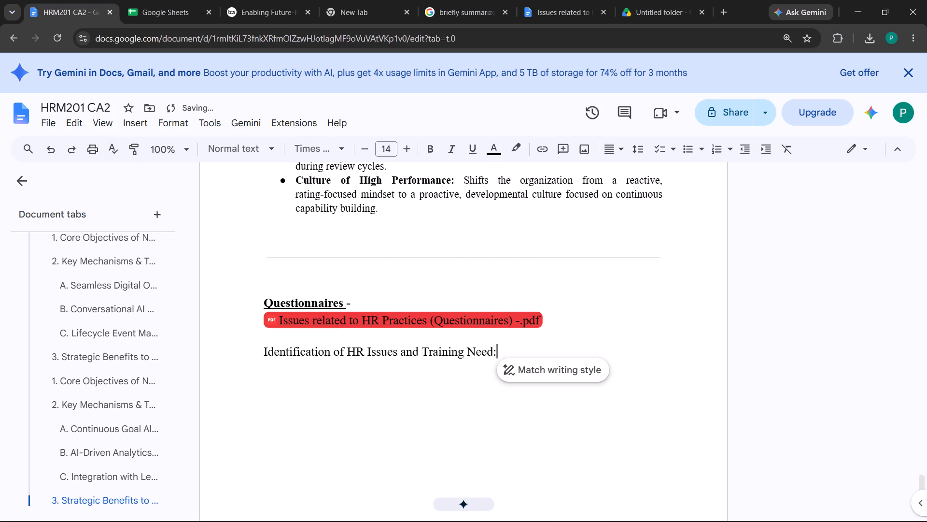
# Make the heading "Identification of HR Issues and Training Need:" bold and underline its words, leaving out the colon.
pyautogui.tripleClick(427, 351)
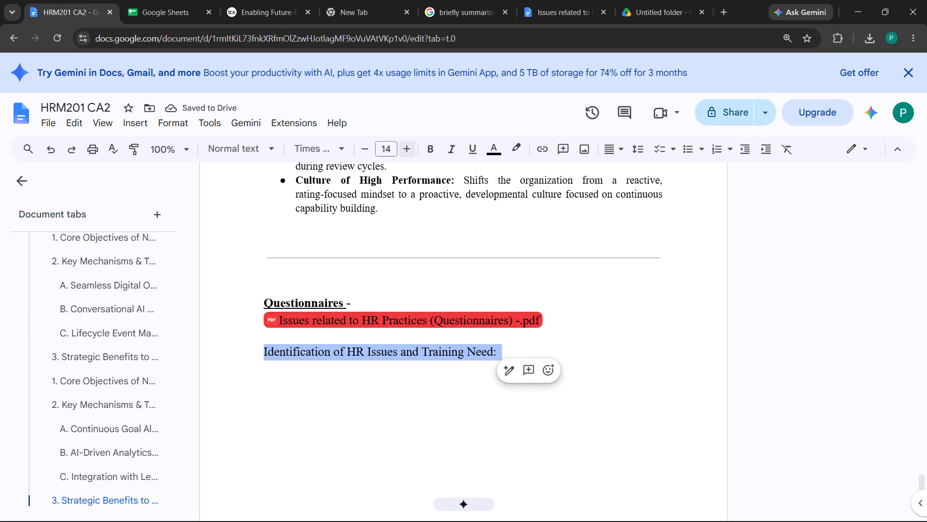
pyautogui.click(426, 155)
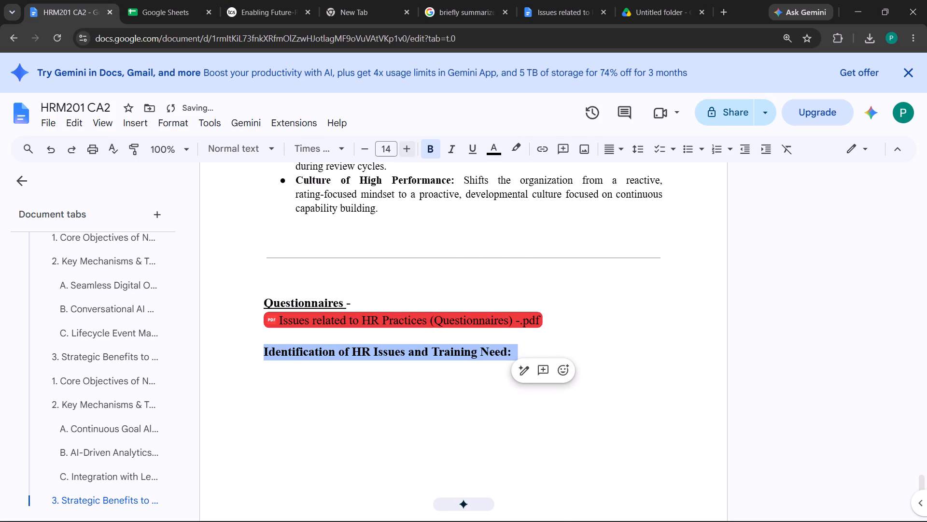
pyautogui.click(506, 348)
pyautogui.moveTo(506, 348); pyautogui.dragTo(338, 364)
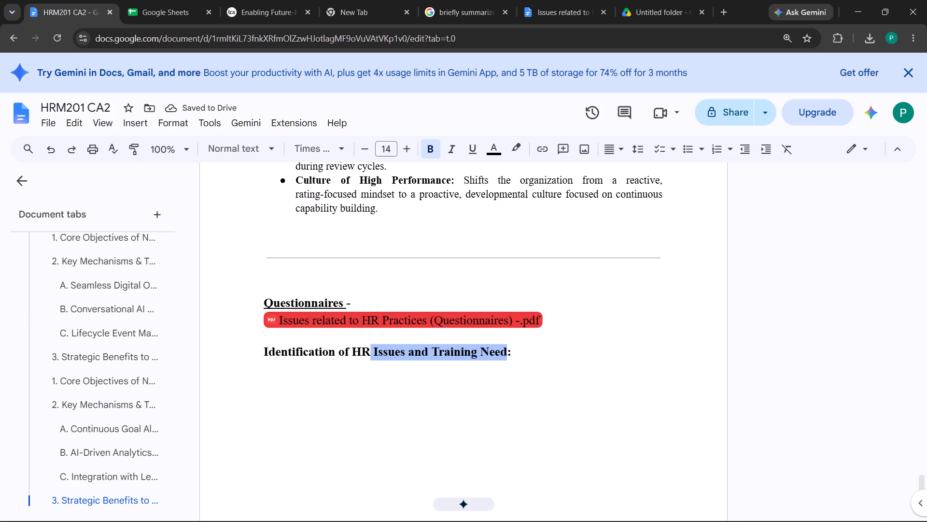
pyautogui.moveTo(338, 364); pyautogui.dragTo(247, 358)
pyautogui.click(473, 145)
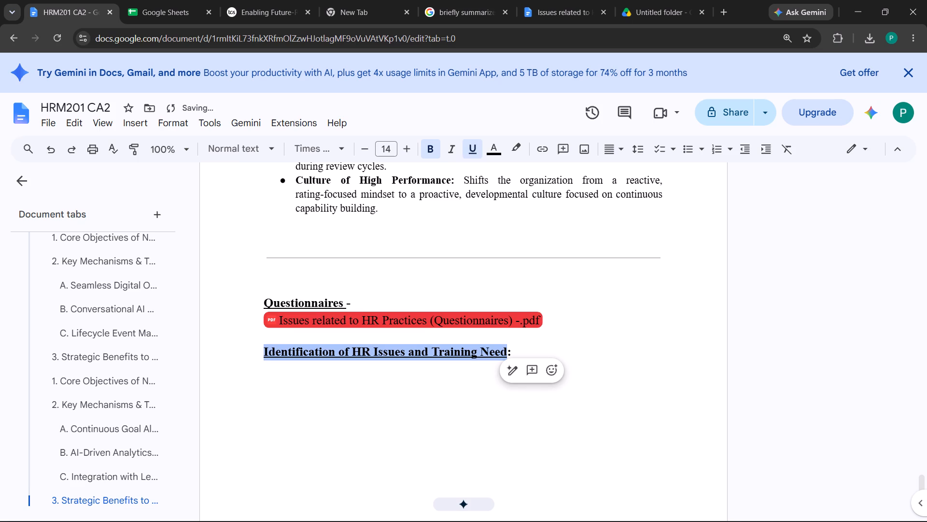
# Insert a space without underline before the colon of the "Identification of HR Issues and Training Need" heading.
pyautogui.click(505, 349)
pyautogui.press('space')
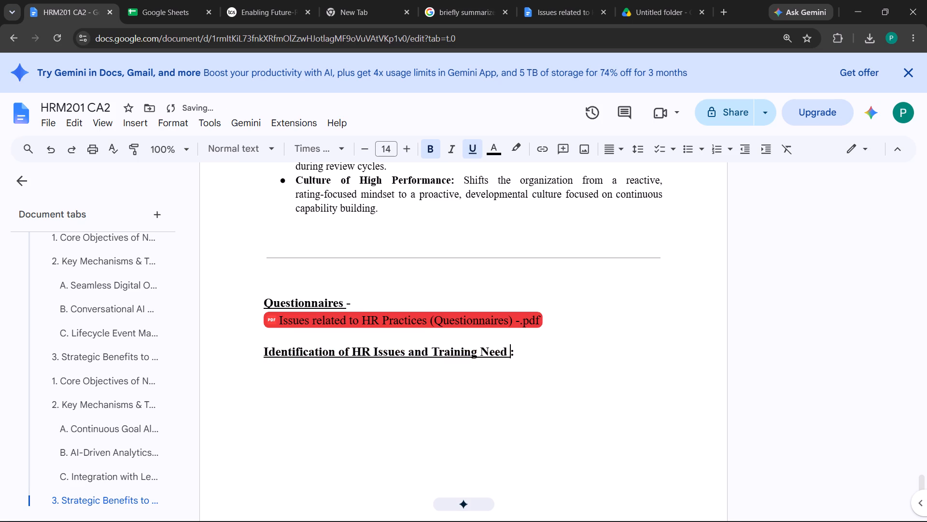
pyautogui.press('BackSpace')
pyautogui.click(516, 349)
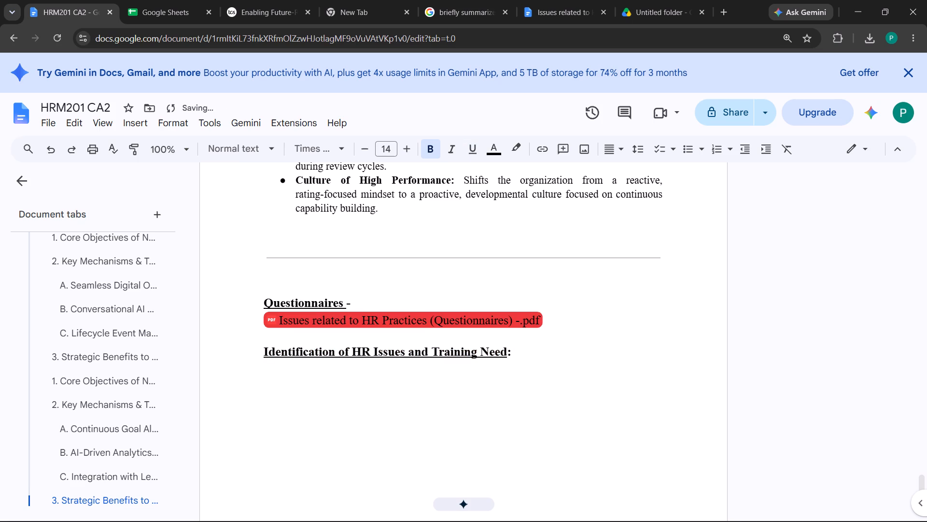
pyautogui.press('Left')
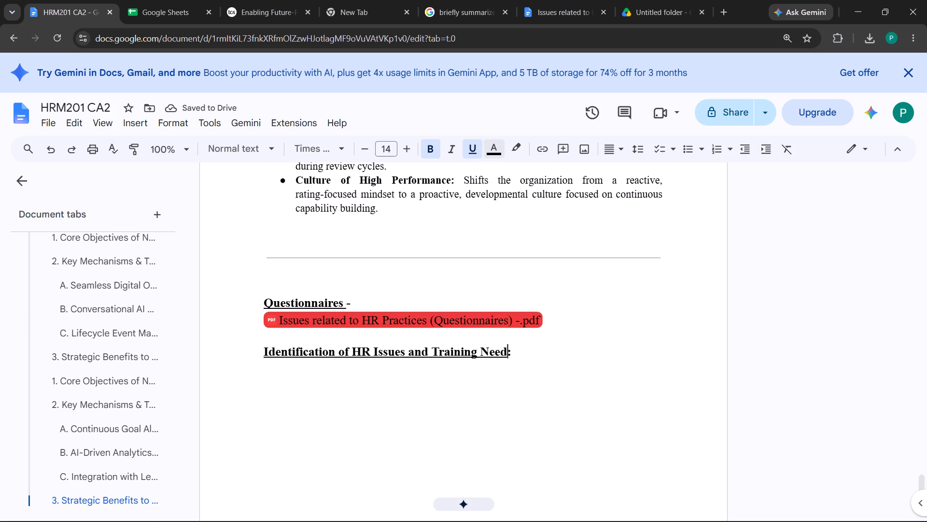
pyautogui.click(475, 148)
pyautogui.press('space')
pyautogui.click(572, 335)
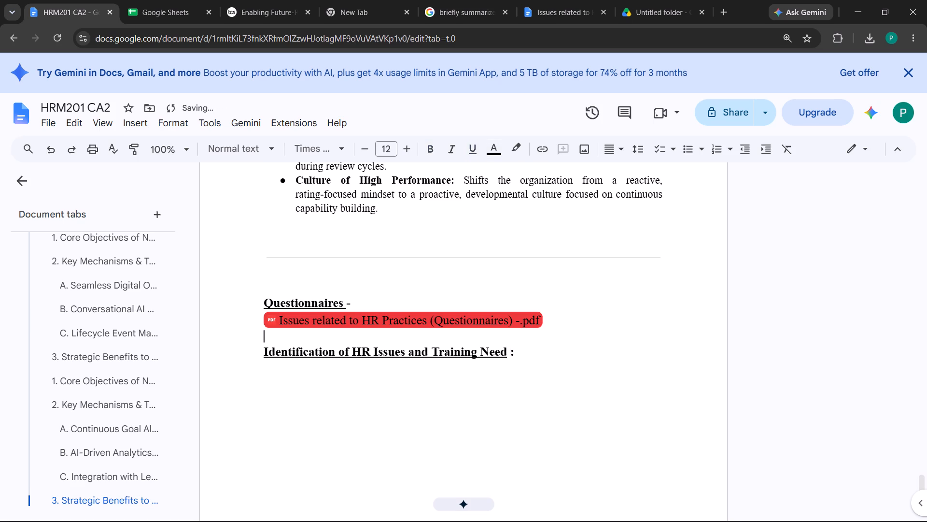
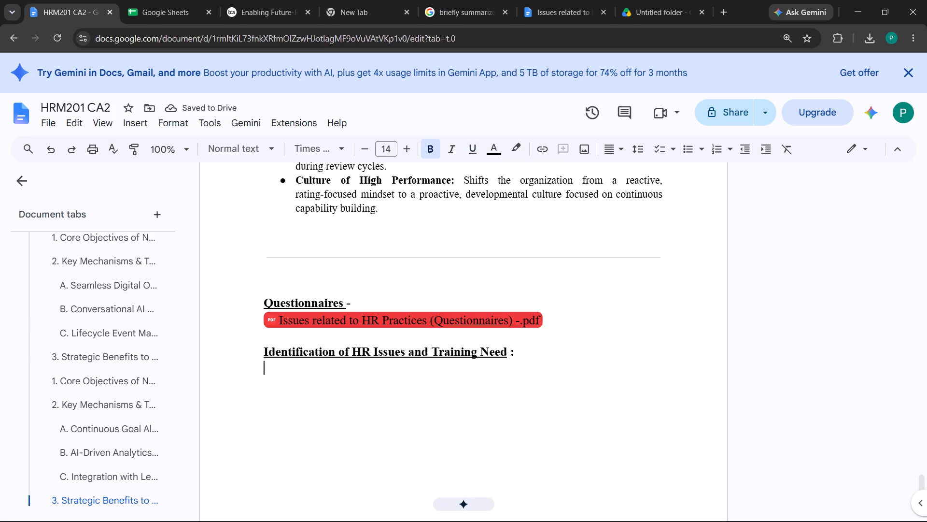
pyautogui.click(644, 151)
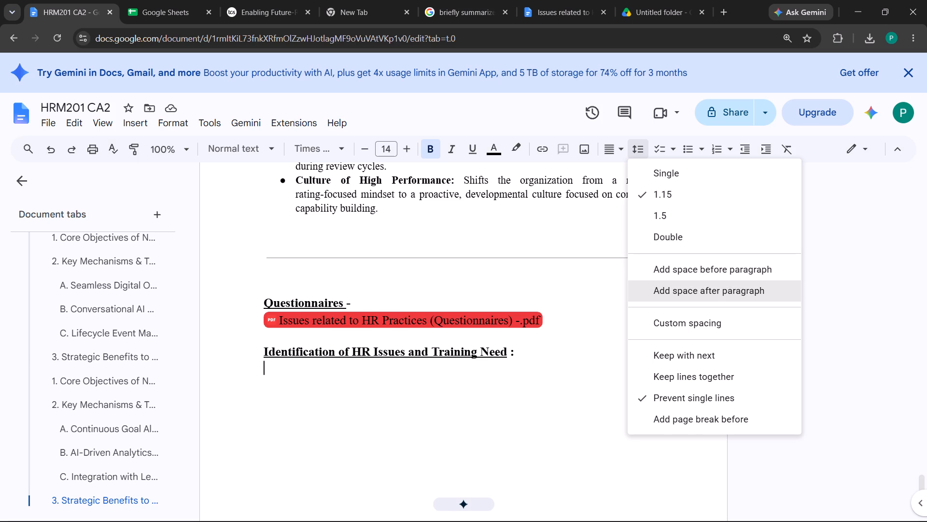
pyautogui.click(689, 276)
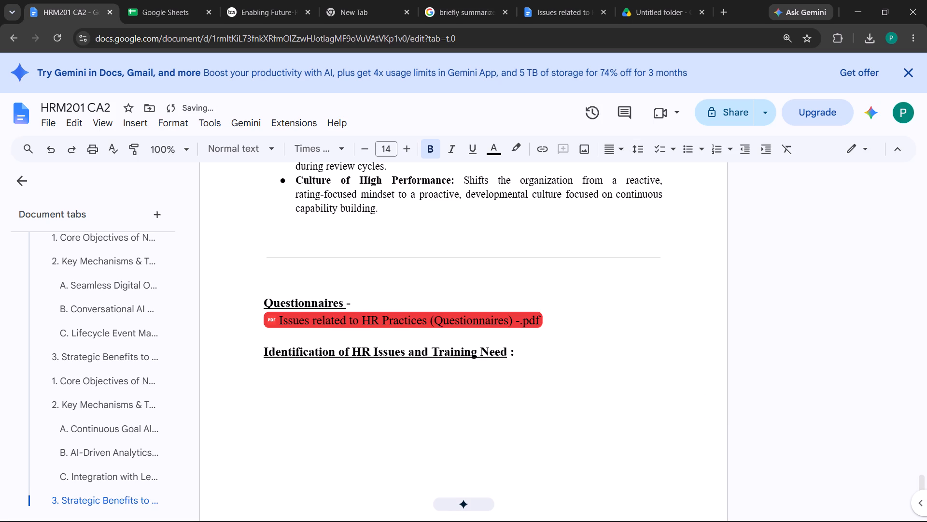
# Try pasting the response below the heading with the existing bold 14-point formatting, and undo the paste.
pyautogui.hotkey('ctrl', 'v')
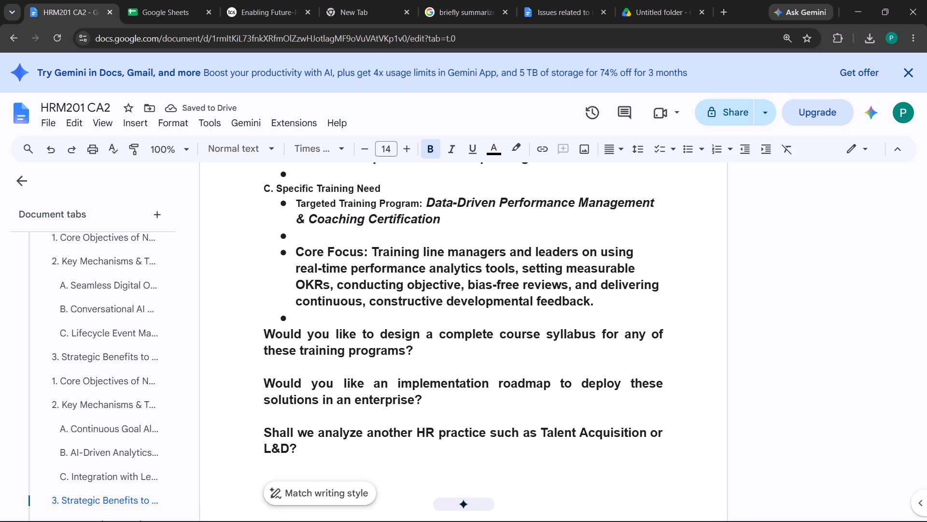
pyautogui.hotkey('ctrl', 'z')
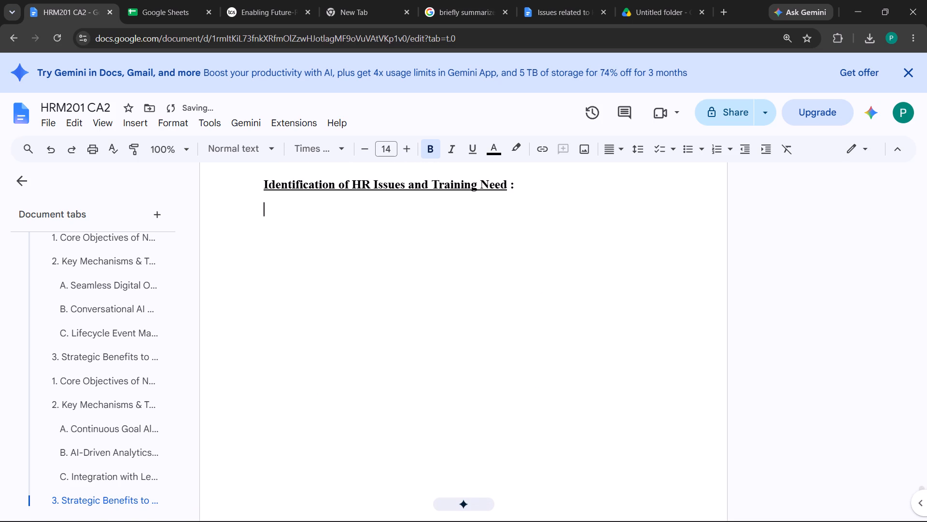
# Turn off bold, set the font size to 12, and paste the copied response below the heading.
pyautogui.click(429, 150)
pyautogui.doubleClick(364, 142)
pyautogui.hotkey('ctrl', 'v')
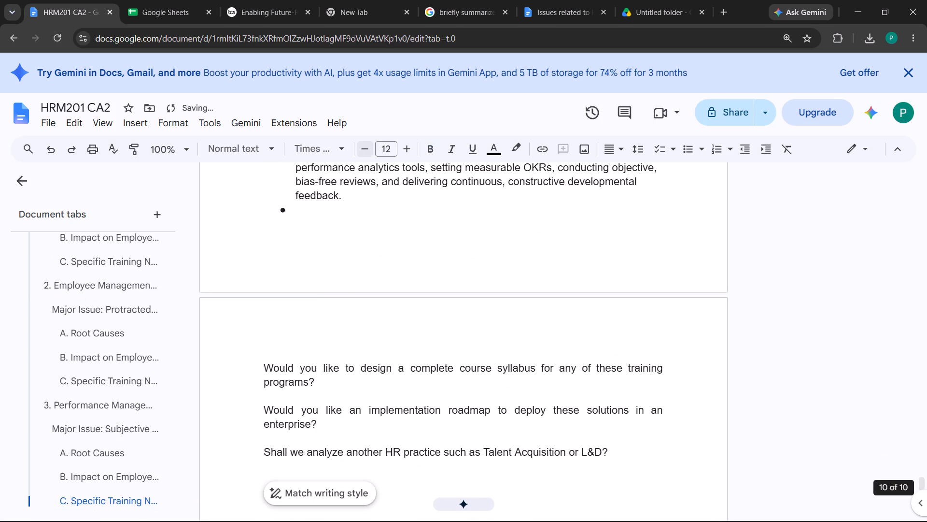
# Delete Gemini's three closing follow-up questions from the end of the pasted response.
pyautogui.click(466, 368)
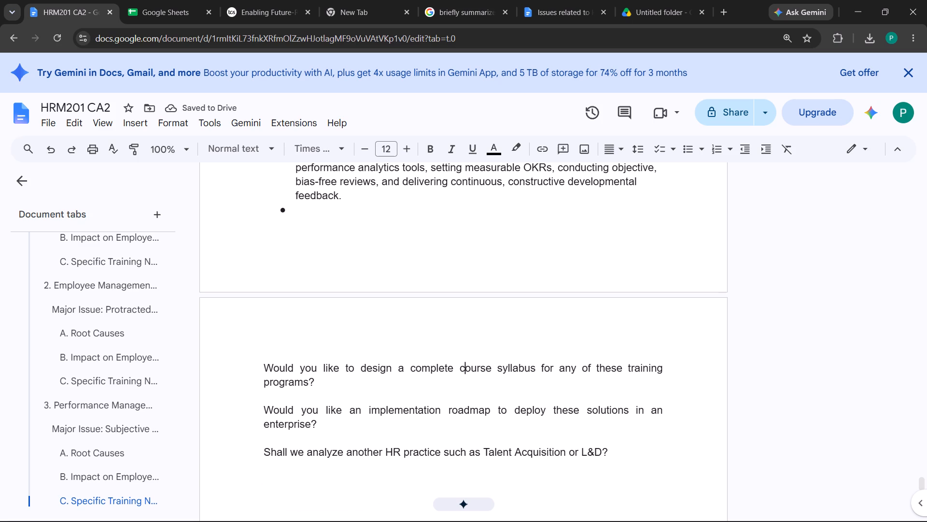
pyautogui.moveTo(251, 366); pyautogui.dragTo(576, 485)
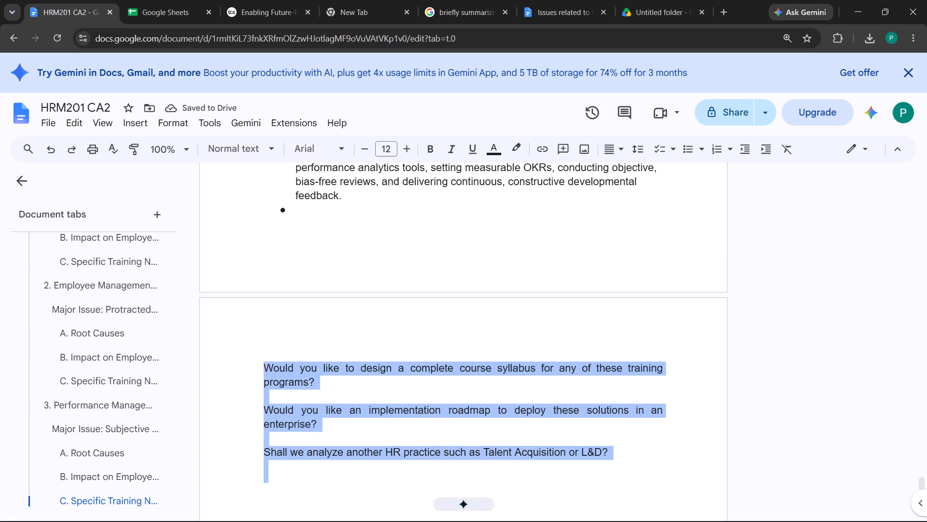
pyautogui.moveTo(576, 485); pyautogui.dragTo(612, 454)
pyautogui.press('BackSpace')
# Remove the empty bullets before and after Core Focus under Specific Training Need in the Performance Management Practice section.
pyautogui.scroll(3, 458, 364)
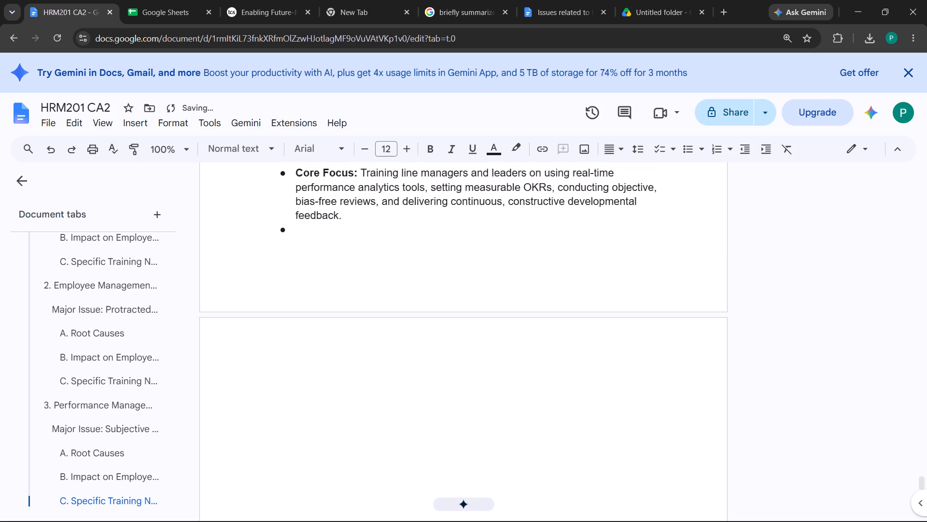
pyautogui.click(299, 397)
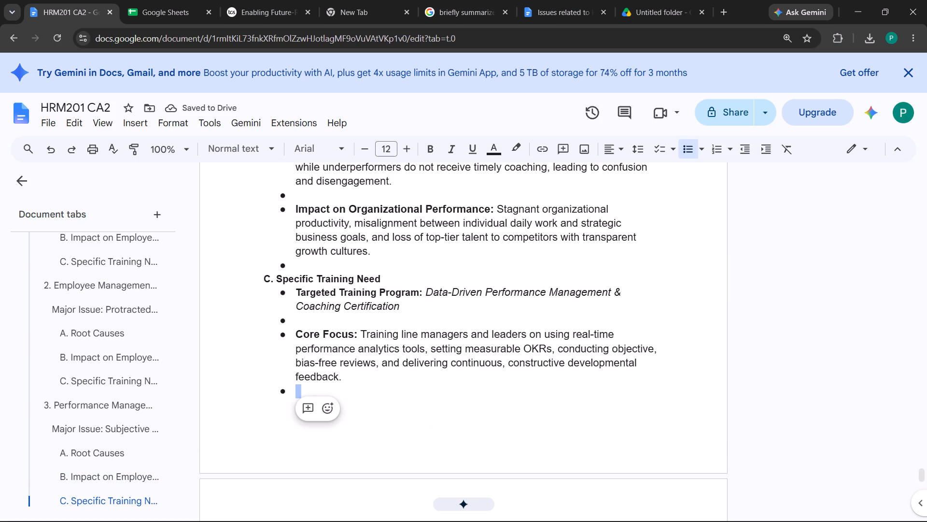
pyautogui.press('BackSpace')
pyautogui.doubleClick(311, 320)
pyautogui.press('BackSpace')
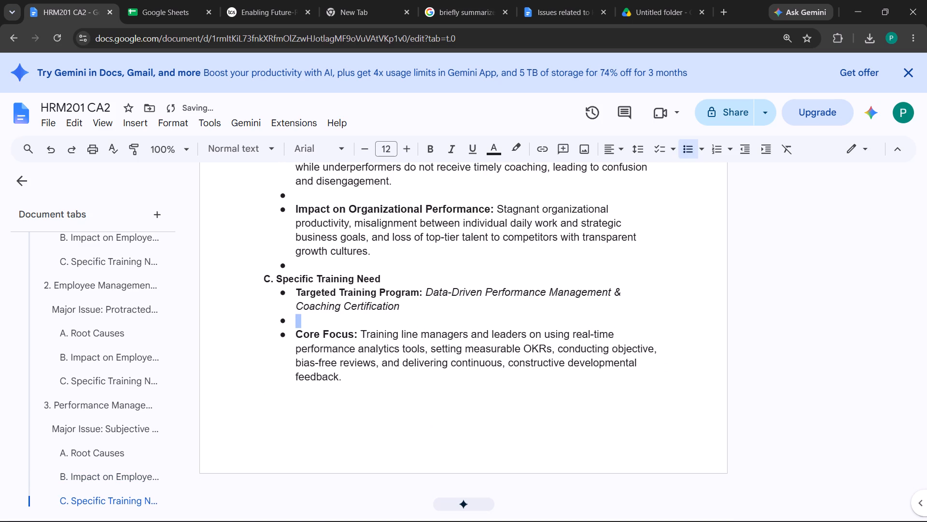
# In Performance Management's "B. Impact" list, delete the empty bullet between the two items and turn the trailing one into a blank line.
pyautogui.scroll(1, 314, 299)
pyautogui.doubleClick(314, 326)
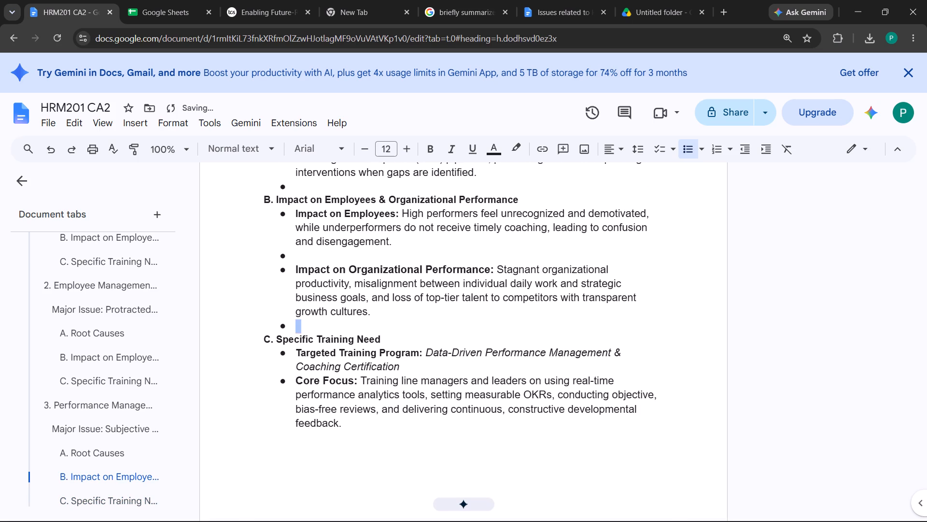
pyautogui.click(314, 326)
pyautogui.press('BackSpace')
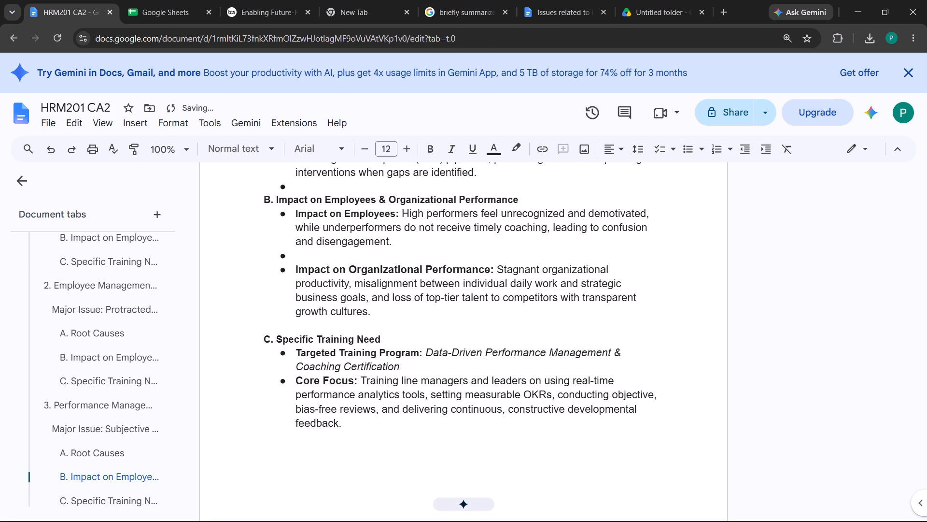
pyautogui.doubleClick(312, 255)
pyautogui.press('BackSpace')
# In Performance Management's Root Causes list, turn the trailing empty bullet into a blank line and delete the empty bullets between items.
pyautogui.scroll(1, 312, 255)
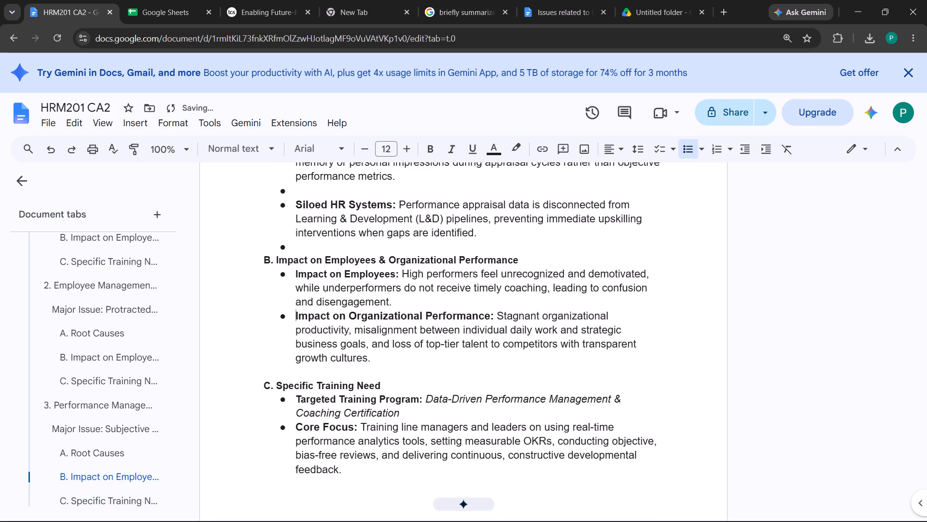
pyautogui.click(313, 239)
pyautogui.press('BackSpace')
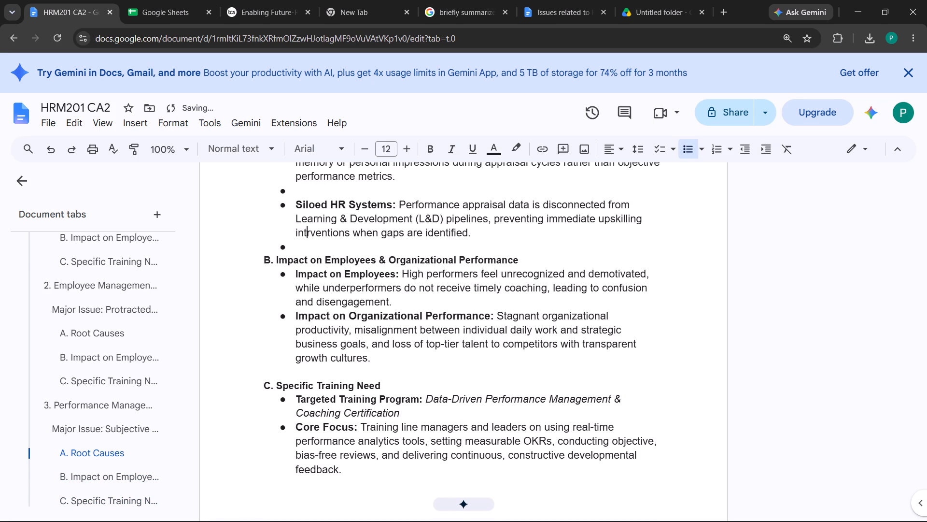
pyautogui.hotkey('ctrl', 'z')
pyautogui.click(316, 251)
pyautogui.press('BackSpace')
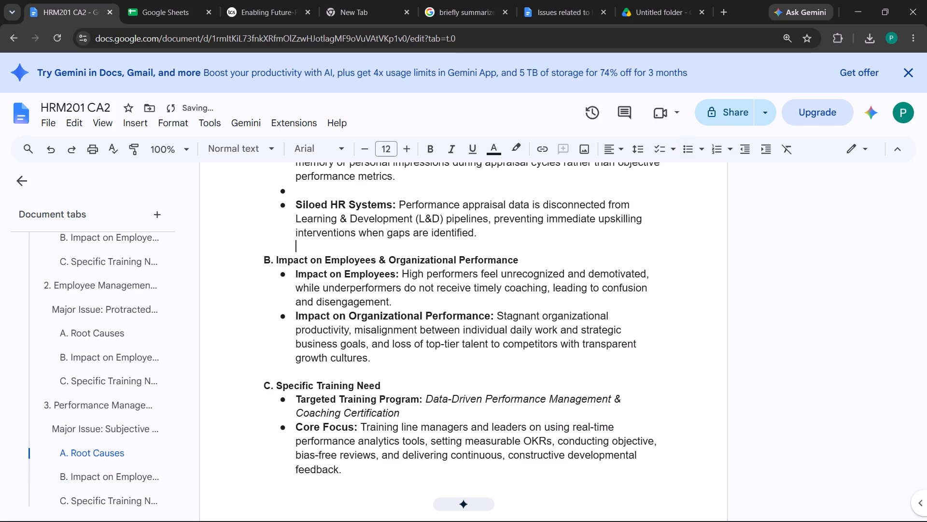
pyautogui.scroll(1, 321, 255)
pyautogui.doubleClick(320, 253)
pyautogui.press('BackSpace')
pyautogui.scroll(1, 320, 253)
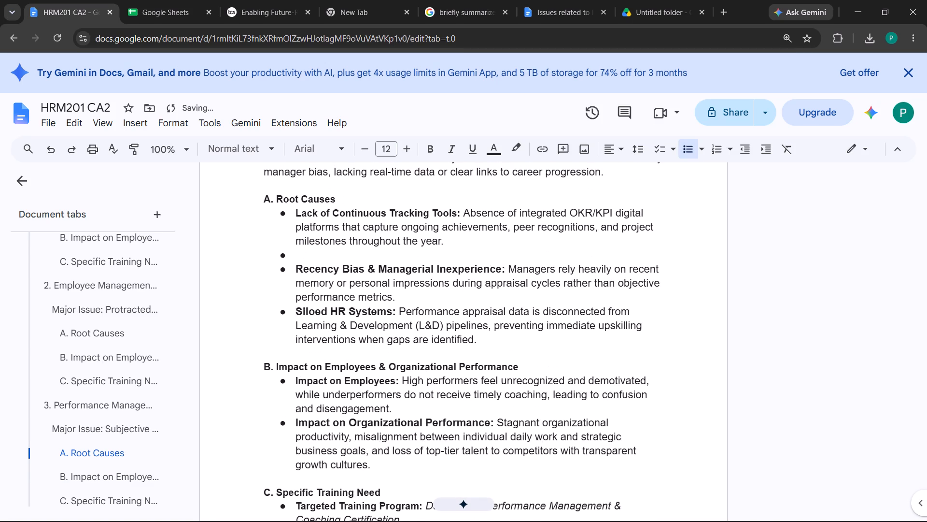
pyautogui.doubleClick(320, 253)
pyautogui.press('BackSpace')
# In Employee Management's Specific Training Need list, make the trailing empty bullet a blank line and delete the one before Core Focus.
pyautogui.scroll(2, 320, 253)
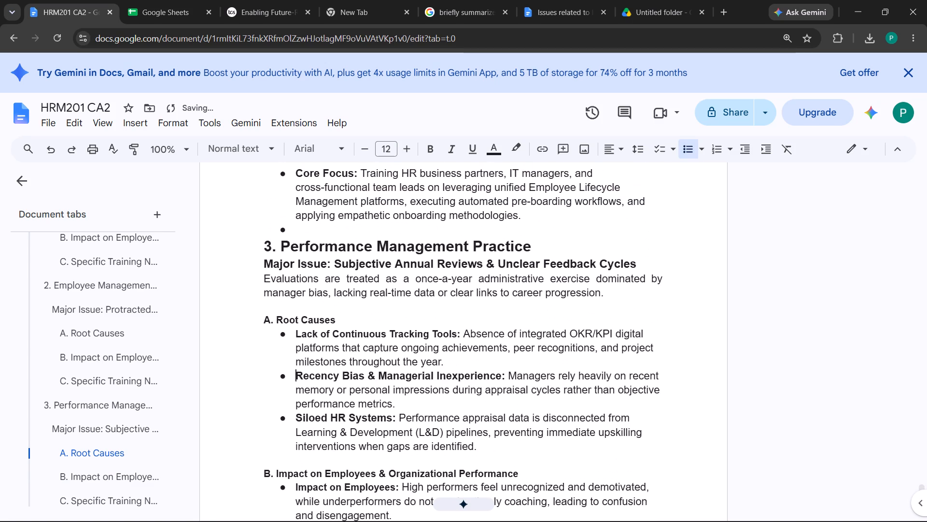
pyautogui.scroll(1, 320, 253)
pyautogui.click(320, 282)
pyautogui.click(318, 290)
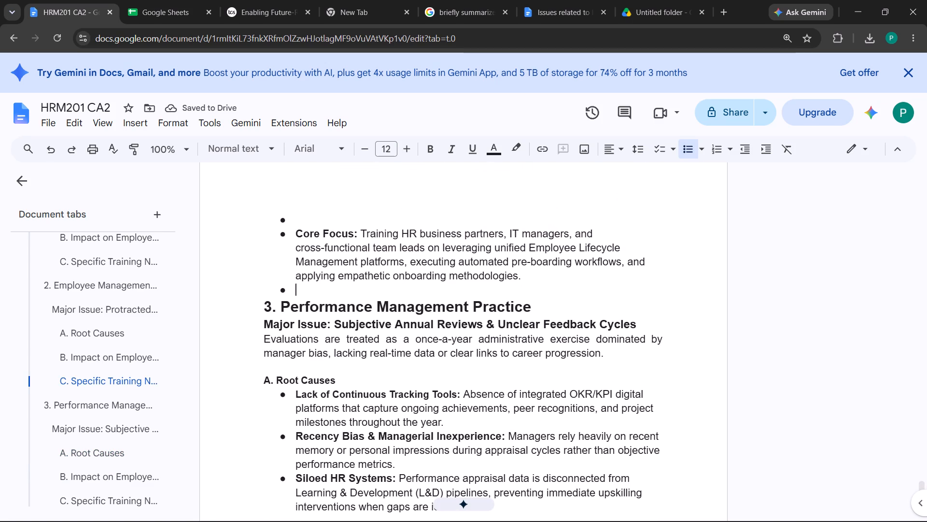
pyautogui.press('BackSpace')
pyautogui.scroll(1, 318, 290)
pyautogui.doubleClick(318, 281)
pyautogui.press('BackSpace')
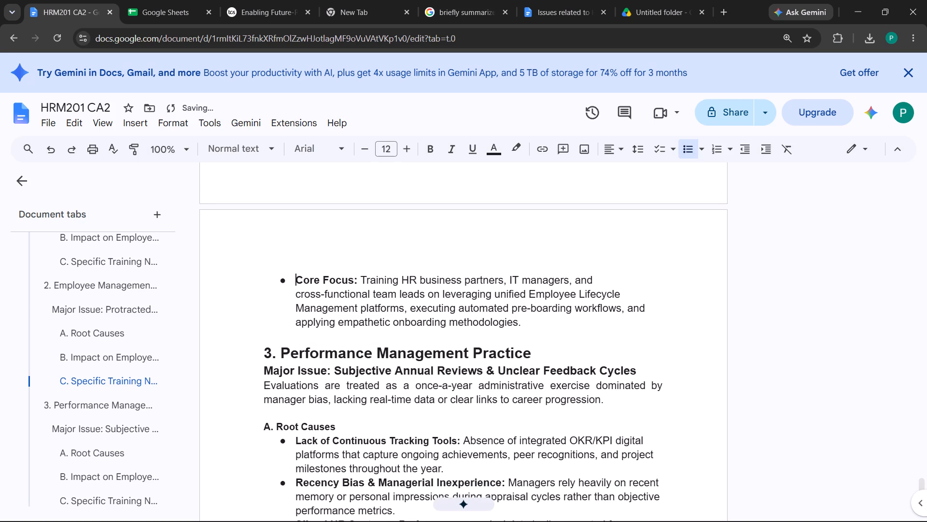
# In Employee Management's "B. Impact" list, turn the trailing empty bullet into a blank line and delete the one between the two items.
pyautogui.scroll(3, 318, 281)
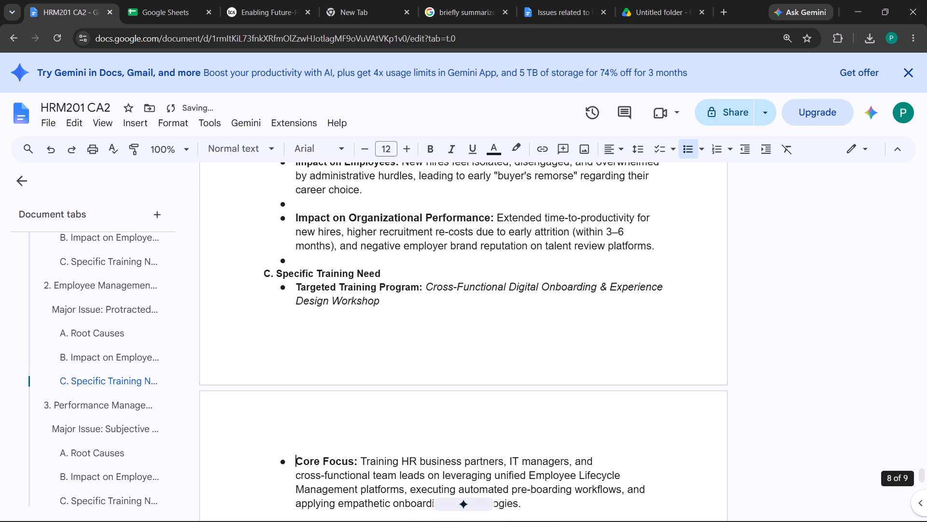
pyautogui.click(322, 259)
pyautogui.press('BackSpace')
pyautogui.scroll(1, 322, 259)
pyautogui.doubleClick(322, 263)
pyautogui.press('BackSpace')
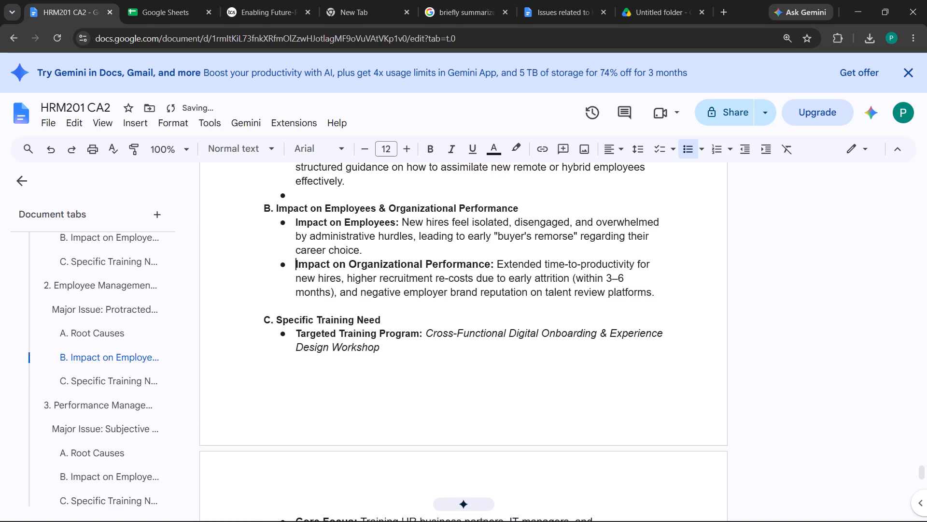
# In Employee Management's Root Causes list, turn the trailing empty bullet into a blank line and delete the empty bullets between items.
pyautogui.scroll(2, 322, 263)
pyautogui.click(315, 317)
pyautogui.press('BackSpace')
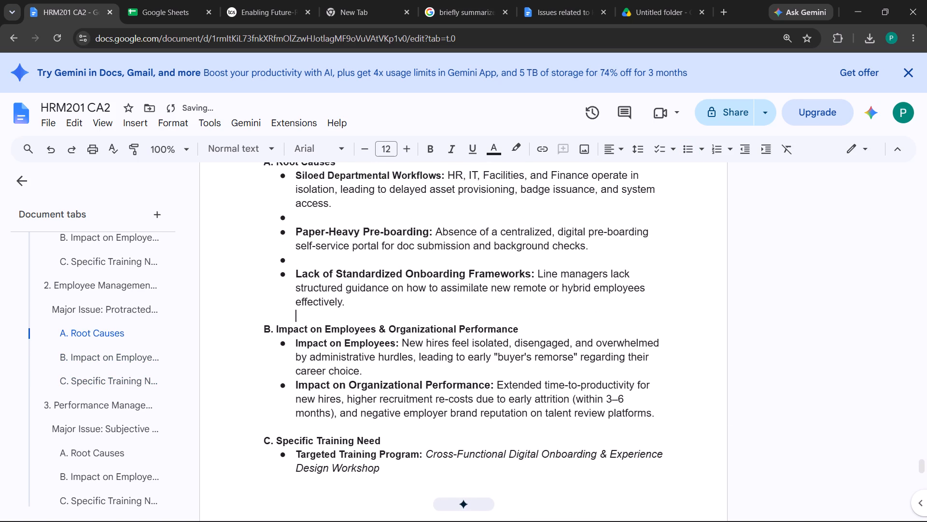
pyautogui.doubleClick(329, 256)
pyautogui.press('BackSpace')
pyautogui.doubleClick(322, 220)
pyautogui.press('BackSpace')
# In Compensation Practice's Specific Training Need list, make the trailing empty bullet a blank line and delete the one before Core Focus.
pyautogui.scroll(1, 322, 224)
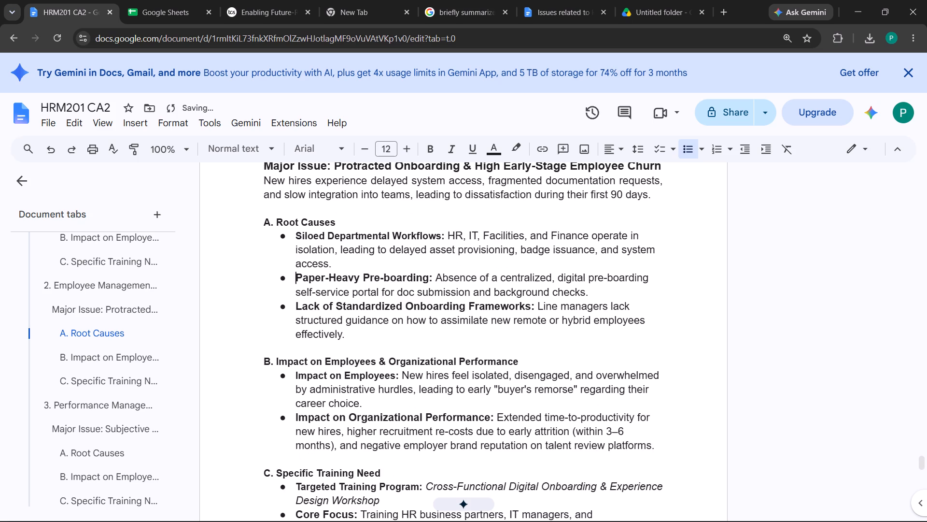
pyautogui.scroll(2, 324, 232)
pyautogui.scroll(1, 334, 292)
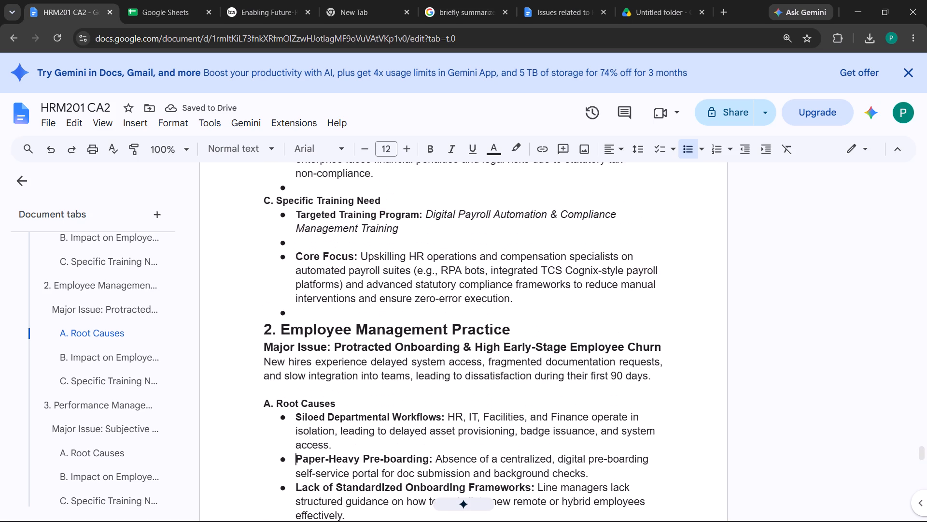
pyautogui.click(327, 312)
pyautogui.press('BackSpace')
pyautogui.doubleClick(314, 240)
pyautogui.press('BackSpace')
# Turn the trailing empty bullet of Compensation Practice's "B. Impact" list into a blank line.
pyautogui.scroll(1, 315, 246)
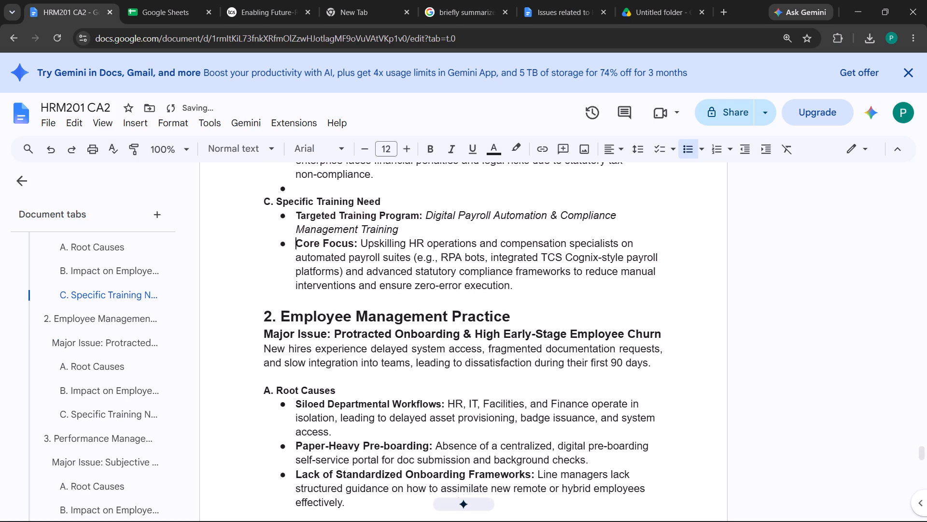
pyautogui.click(312, 249)
pyautogui.press('BackSpace')
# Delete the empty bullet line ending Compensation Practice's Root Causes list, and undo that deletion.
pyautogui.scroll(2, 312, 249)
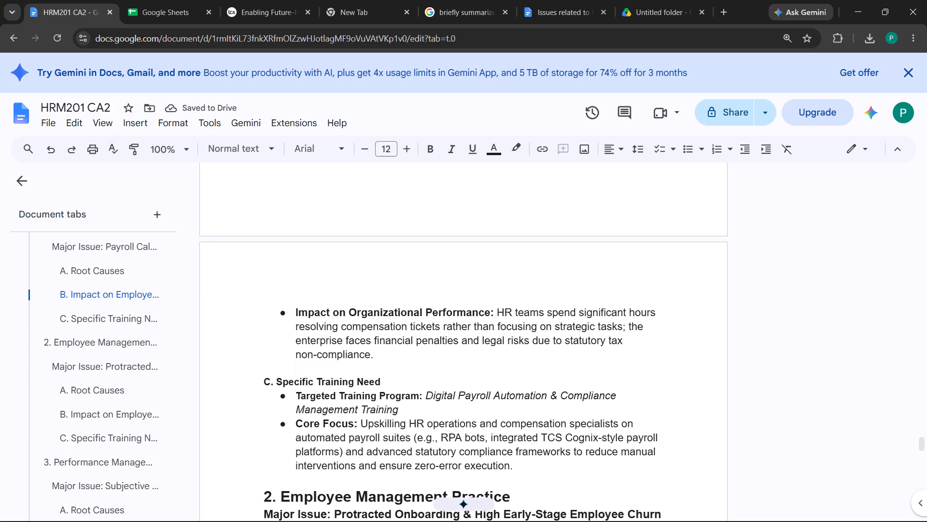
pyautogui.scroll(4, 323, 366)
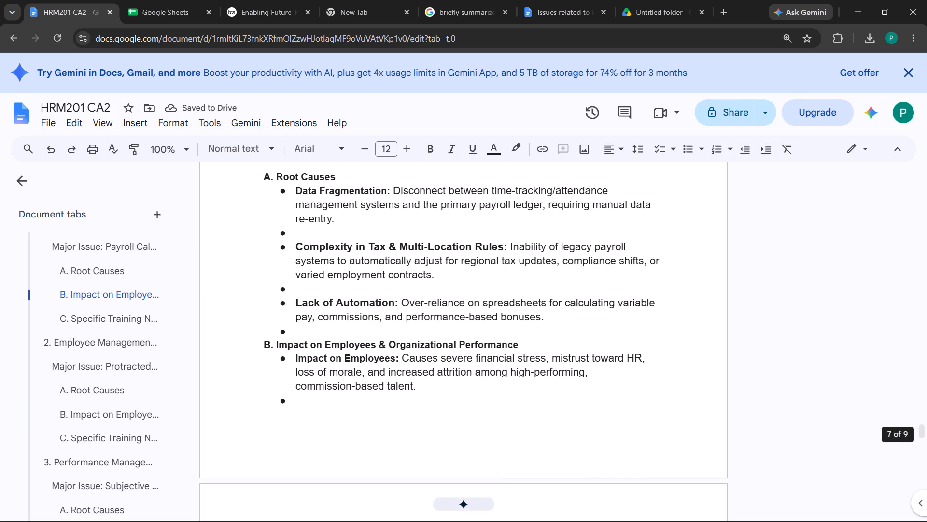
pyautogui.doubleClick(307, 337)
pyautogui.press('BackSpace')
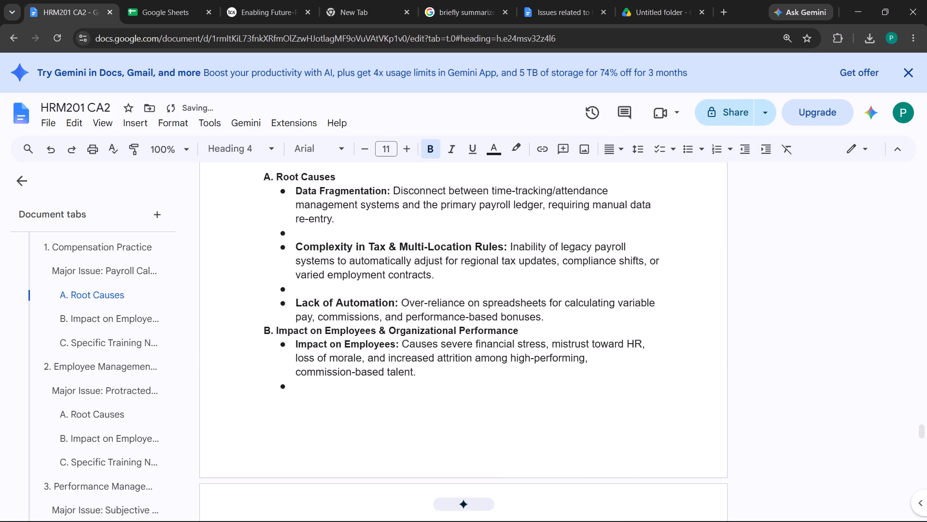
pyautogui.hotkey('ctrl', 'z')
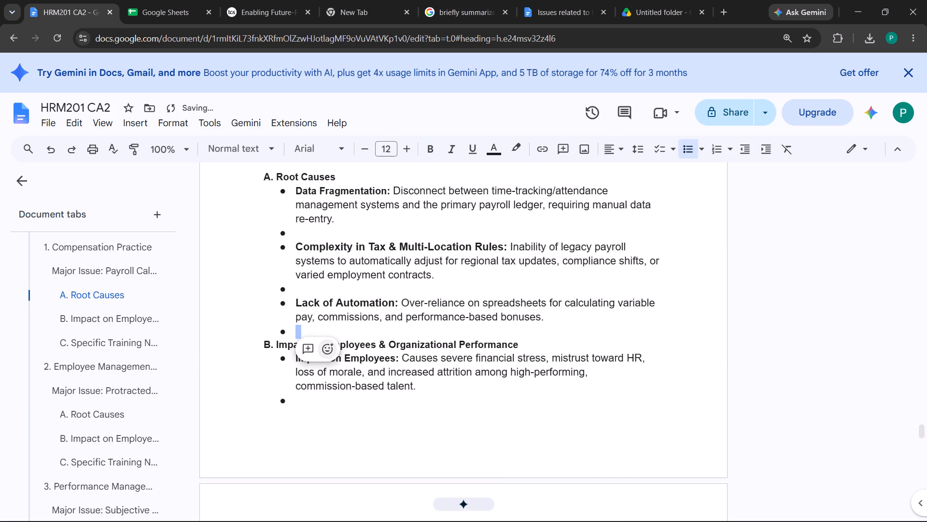
# Delete the empty bullet after Impact on Employees in Compensation Practice's "B. Impact" list.
pyautogui.doubleClick(324, 400)
pyautogui.press('BackSpace')
# In Compensation Practice's Root Causes list, turn the trailing empty bullet into a blank line and delete the empty bullets between items.
pyautogui.scroll(2, 309, 354)
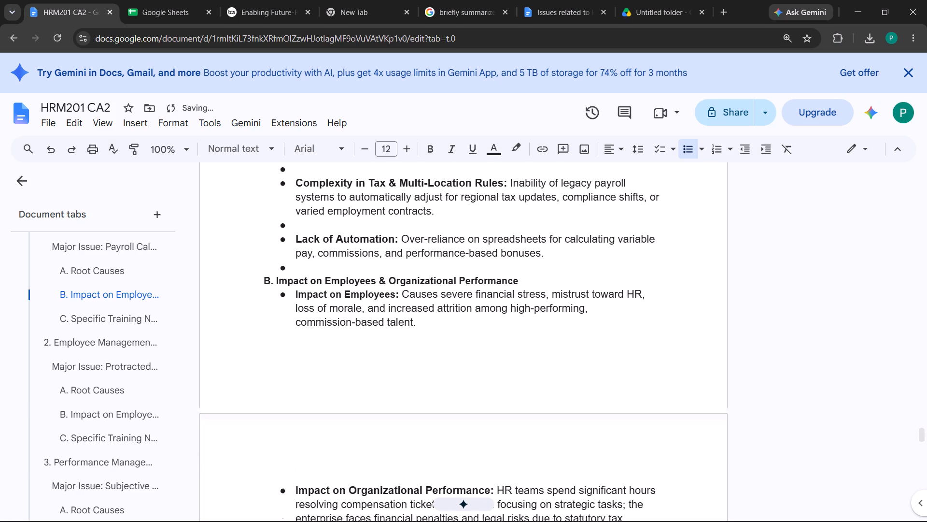
pyautogui.click(312, 367)
pyautogui.click(312, 373)
pyautogui.press('BackSpace')
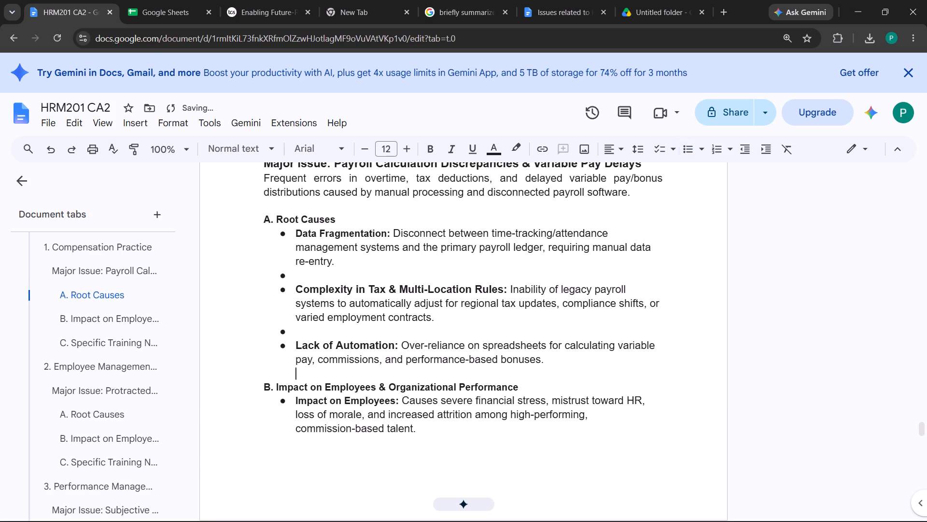
pyautogui.click(312, 331)
pyautogui.press('BackSpace')
pyautogui.doubleClick(312, 330)
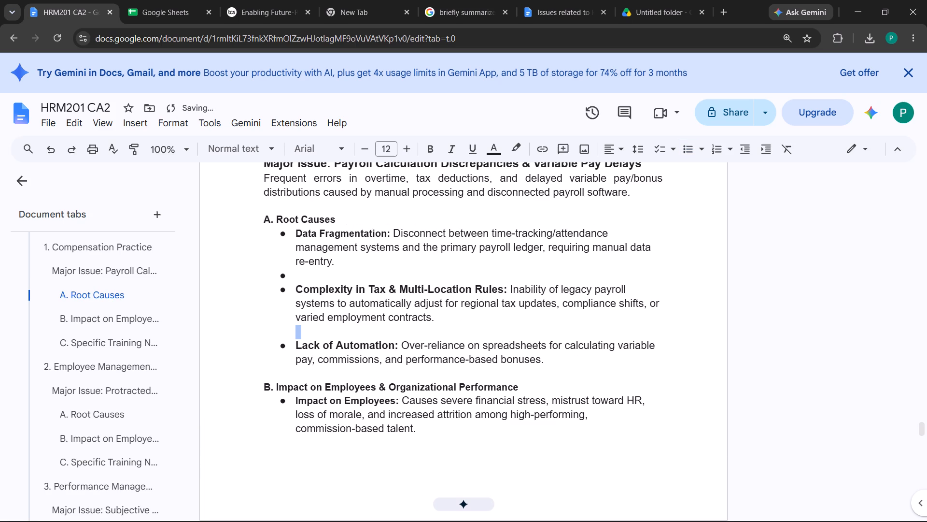
pyautogui.press('BackSpace')
pyautogui.scroll(1, 312, 330)
pyautogui.doubleClick(315, 334)
pyautogui.press('BackSpace')
# Reduce the "1. Compensation Practice" heading to font size 14.
pyautogui.scroll(2, 315, 334)
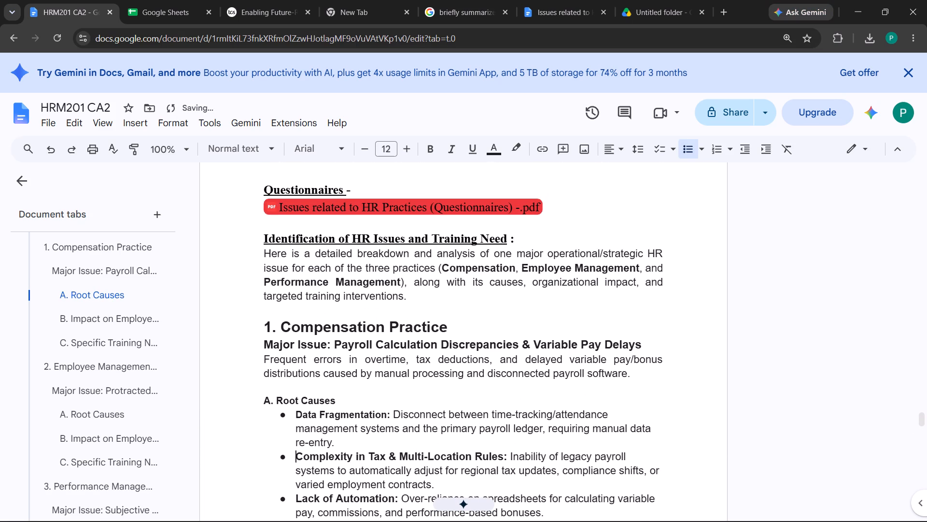
pyautogui.click(342, 320)
pyautogui.moveTo(257, 319); pyautogui.dragTo(413, 323)
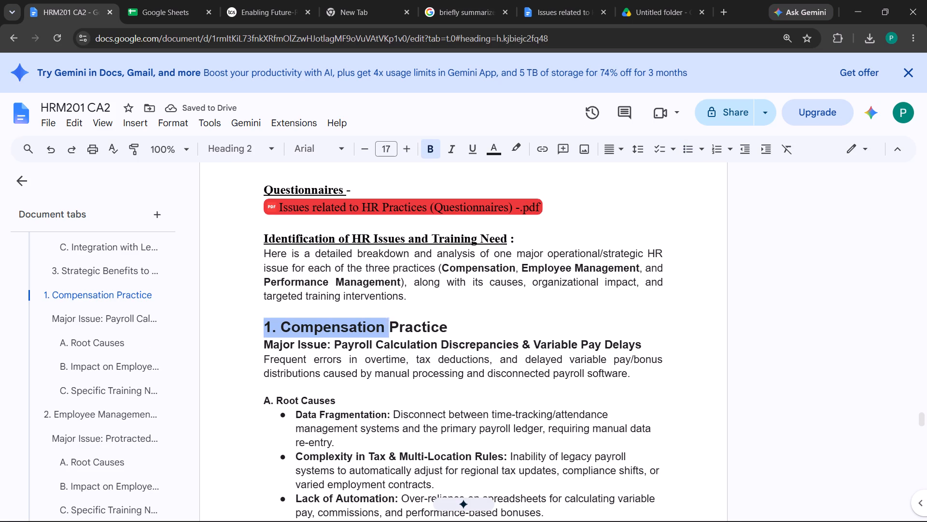
pyautogui.moveTo(413, 323); pyautogui.dragTo(449, 322)
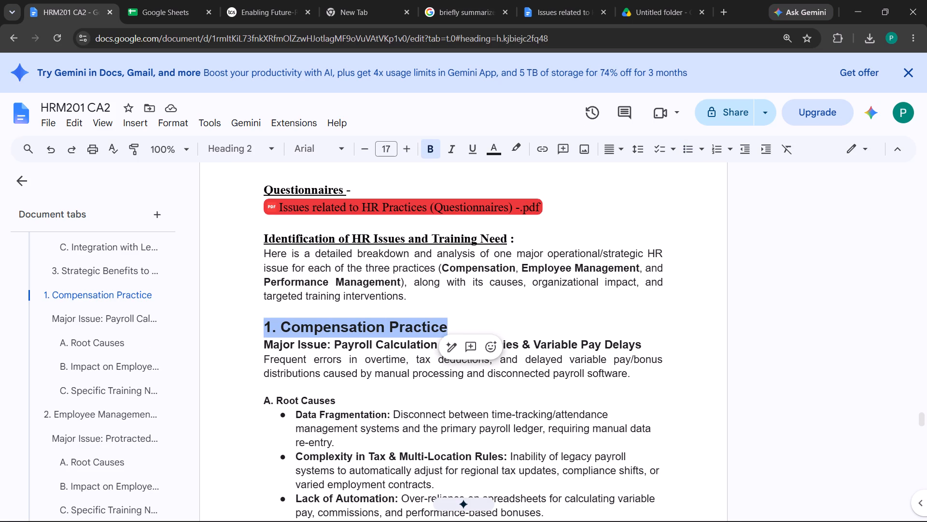
pyautogui.click(357, 147)
pyautogui.click(357, 147)
pyautogui.click(357, 147)
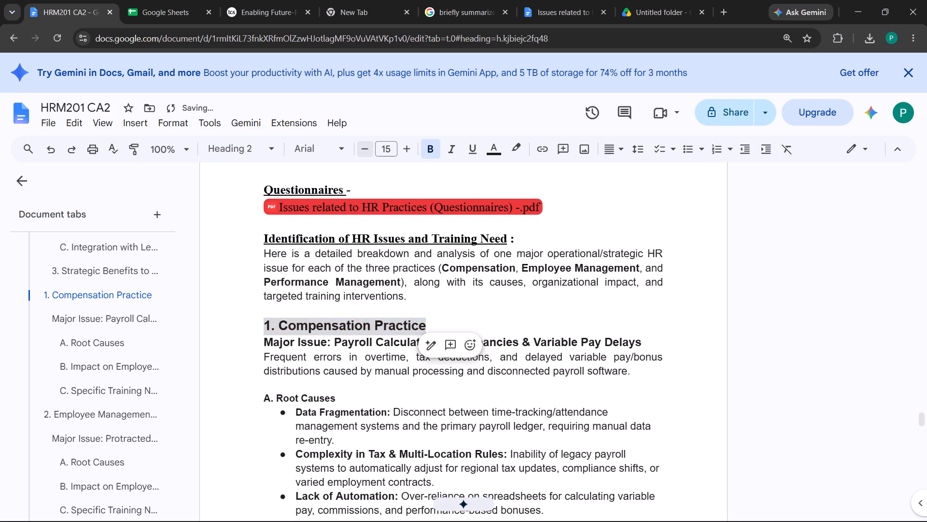
pyautogui.click(429, 233)
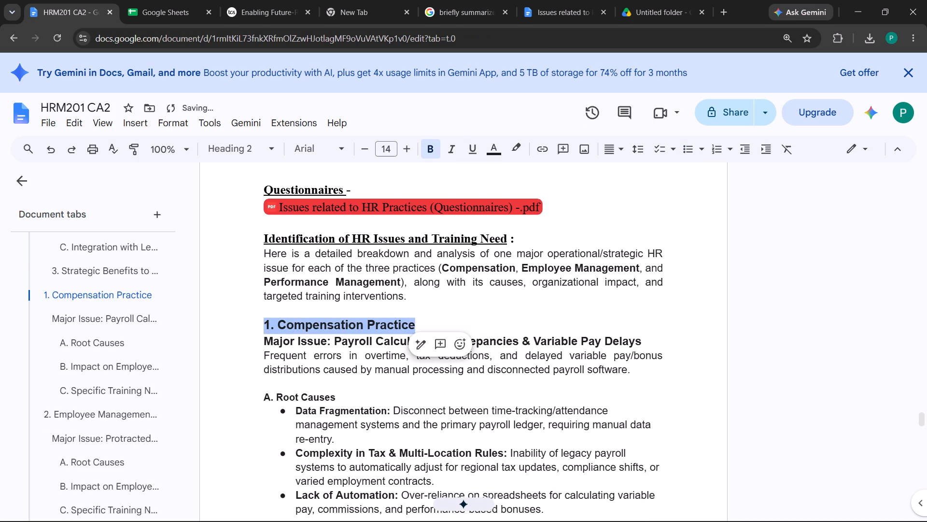
pyautogui.click(422, 326)
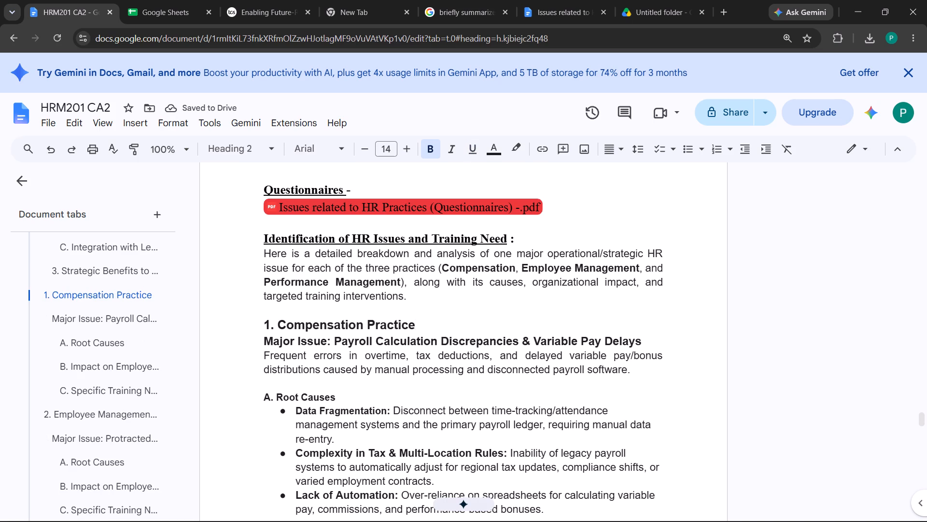
# Underline the words "Compensation Practice" in the section 1 heading, leaving the number without underline.
pyautogui.click(400, 322)
pyautogui.moveTo(400, 322); pyautogui.dragTo(296, 322)
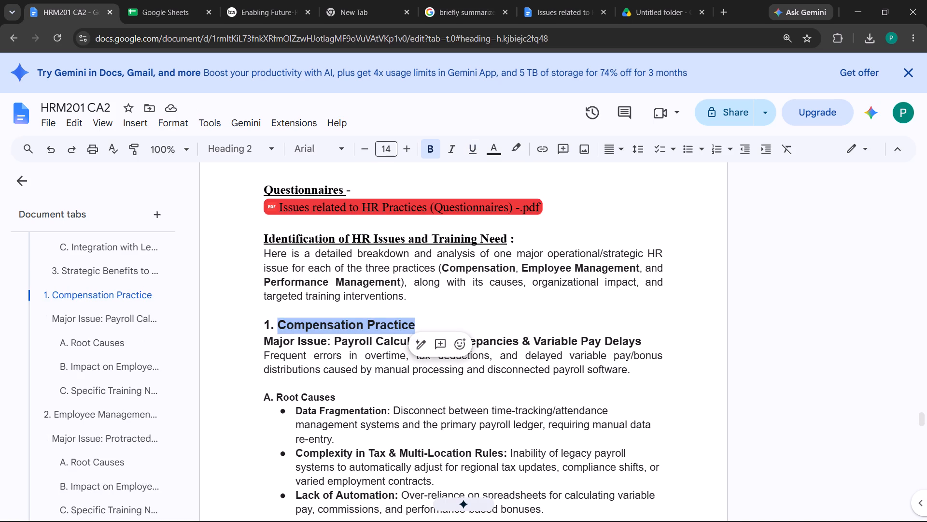
pyautogui.click(468, 154)
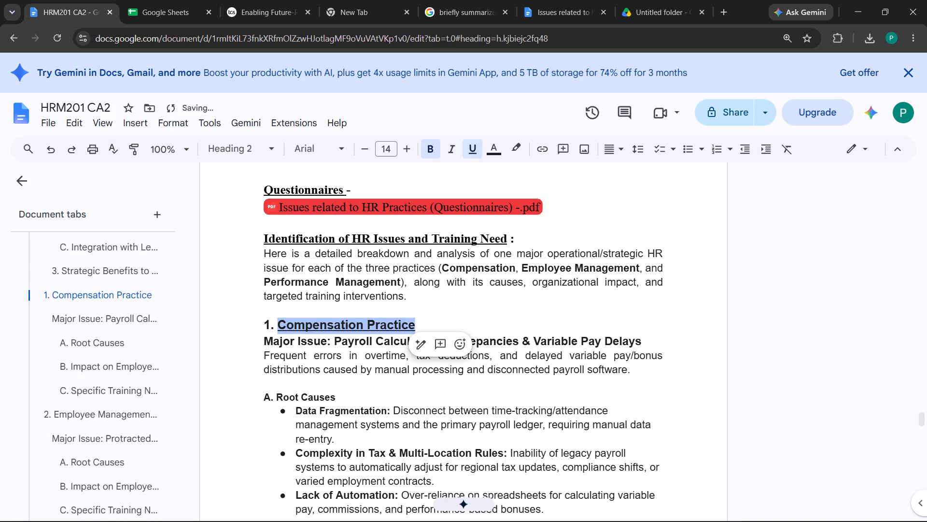
pyautogui.click(439, 324)
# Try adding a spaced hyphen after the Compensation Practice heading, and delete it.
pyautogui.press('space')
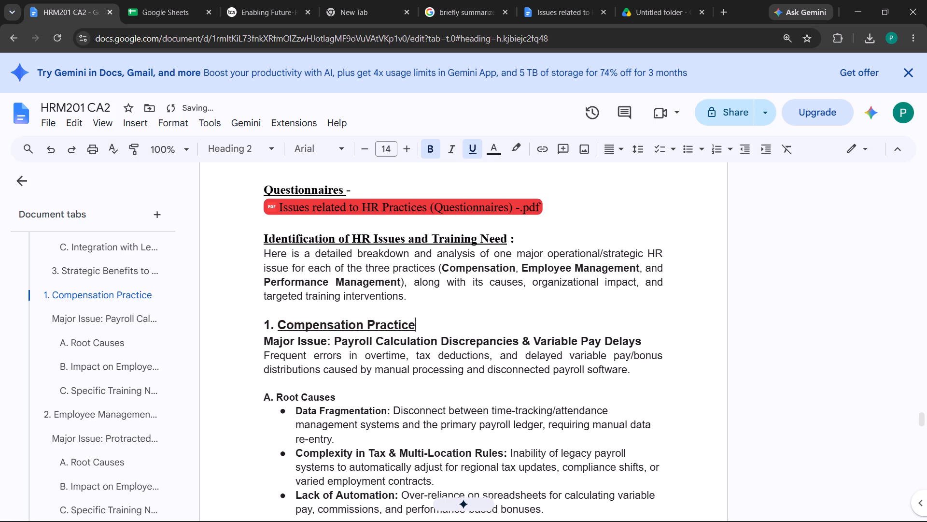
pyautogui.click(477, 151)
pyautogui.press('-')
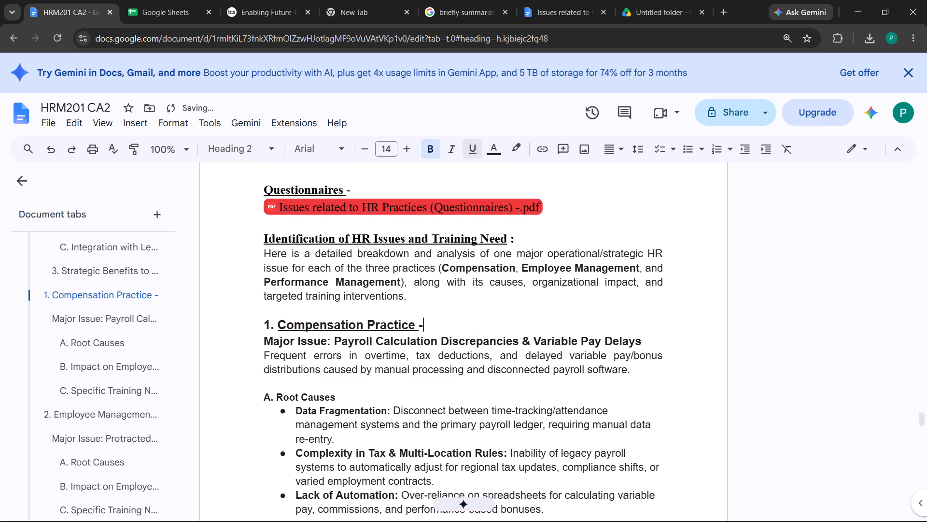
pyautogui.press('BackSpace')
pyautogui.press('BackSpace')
# Append a space and a hyphen without underline to the end of the Compensation Practice heading.
pyautogui.click(478, 155)
pyautogui.press('space')
pyautogui.write('-')
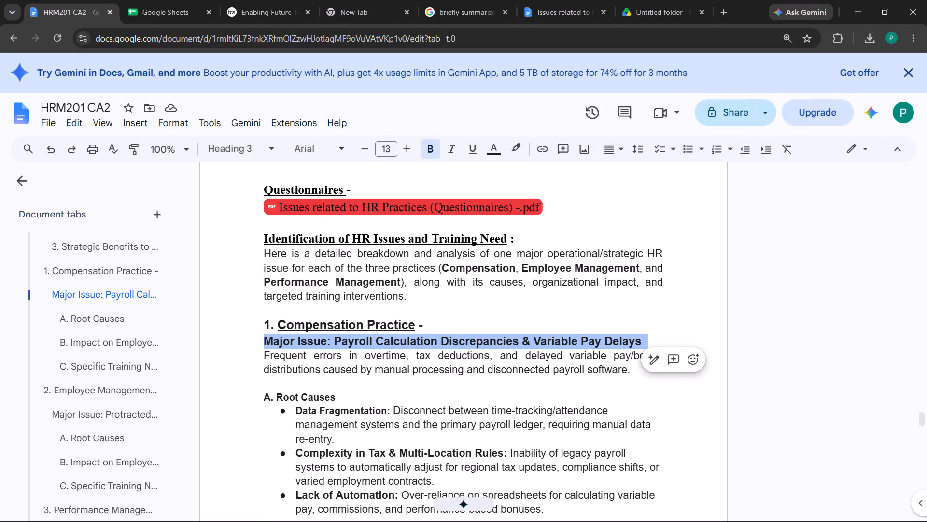
# Set the Payroll Calculation Discrepancies major issue heading to font size 12.
pyautogui.click(368, 148)
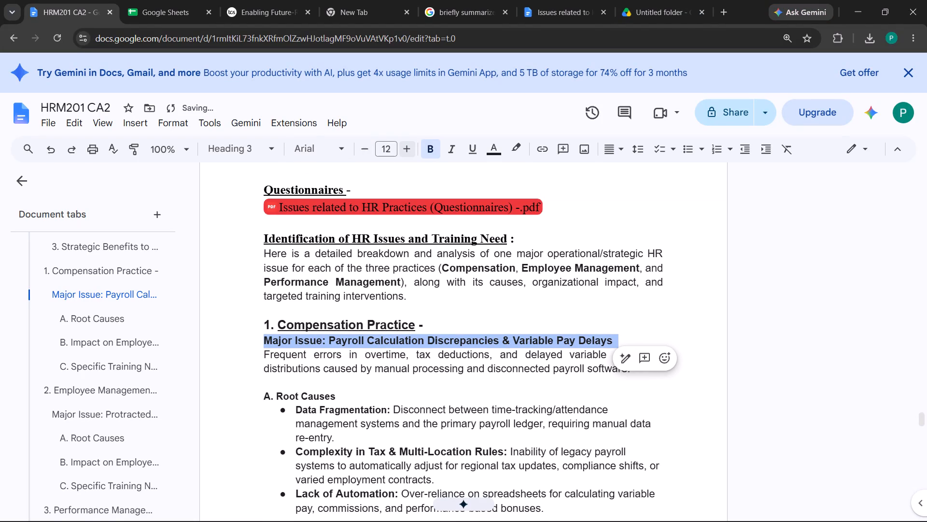
# Add space before the "Frequent errors in overtime" paragraph below the Payroll Calculation Discrepancies heading.
pyautogui.click(499, 316)
pyautogui.click(405, 349)
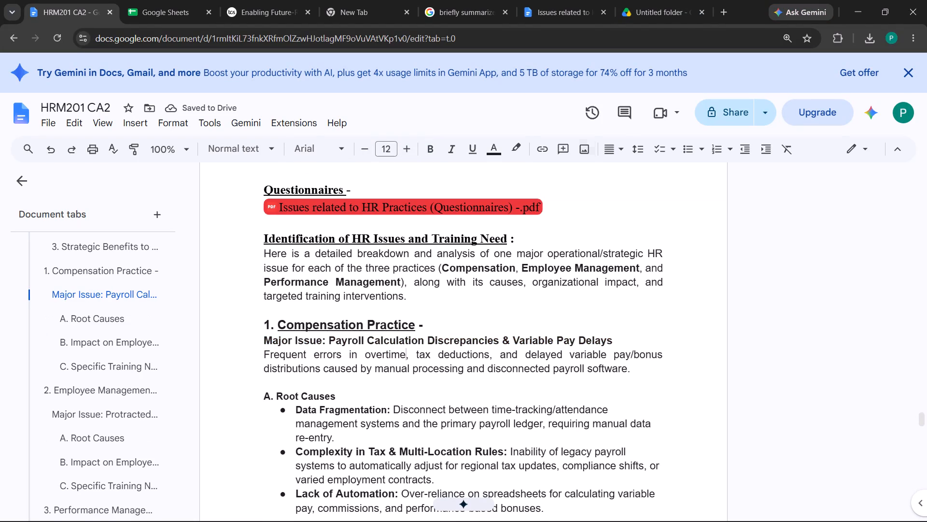
pyautogui.click(637, 152)
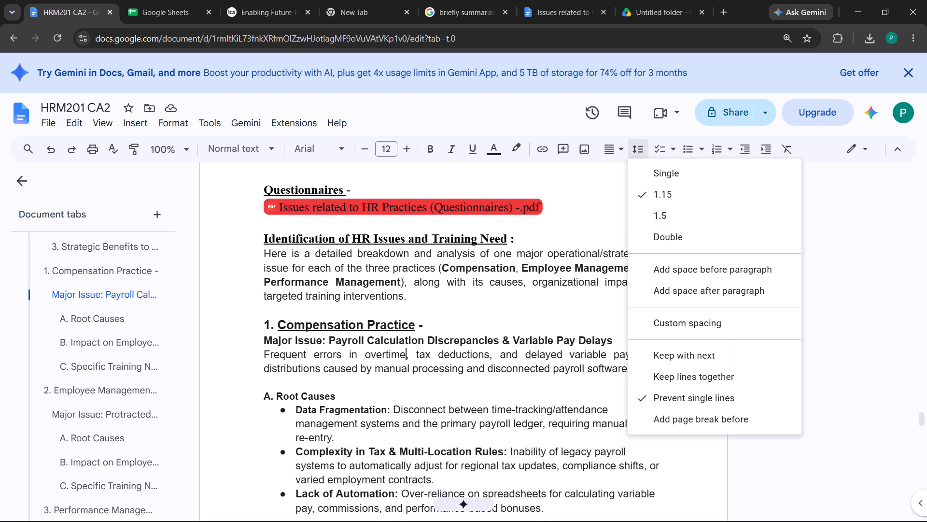
pyautogui.click(677, 263)
pyautogui.click(657, 319)
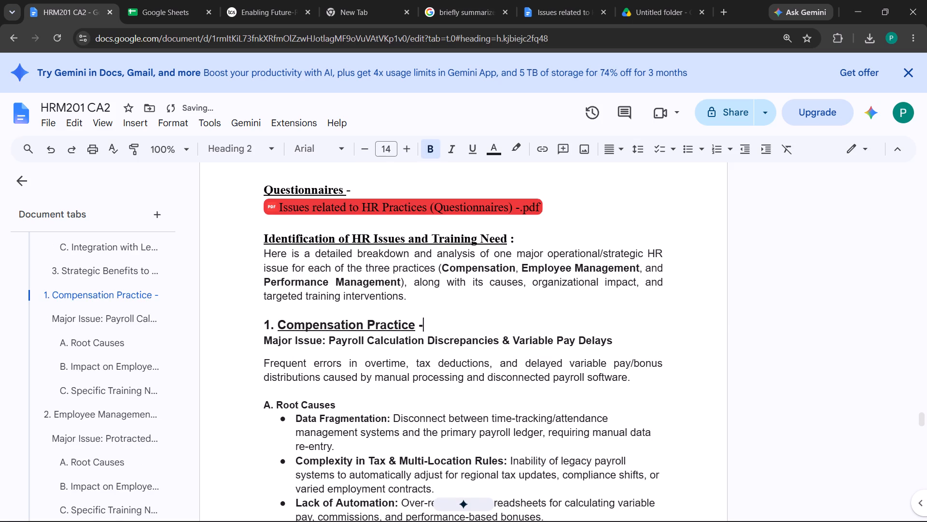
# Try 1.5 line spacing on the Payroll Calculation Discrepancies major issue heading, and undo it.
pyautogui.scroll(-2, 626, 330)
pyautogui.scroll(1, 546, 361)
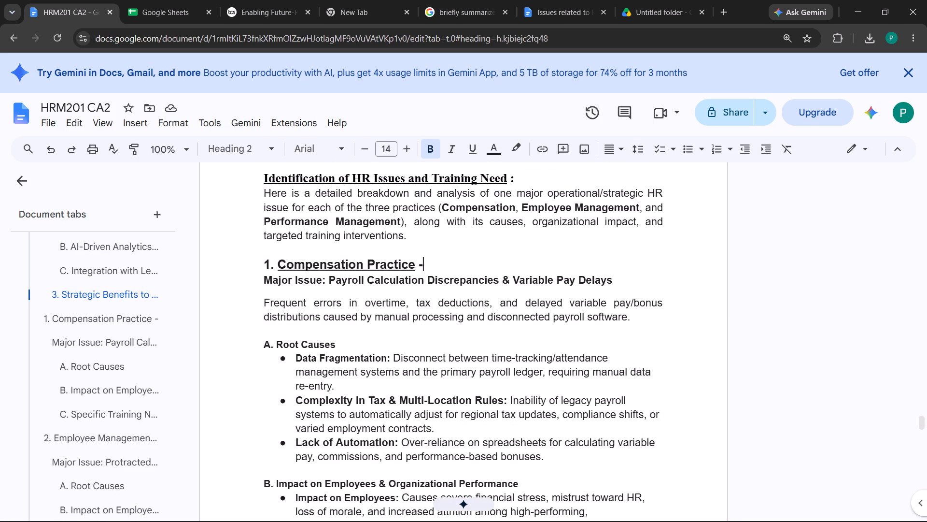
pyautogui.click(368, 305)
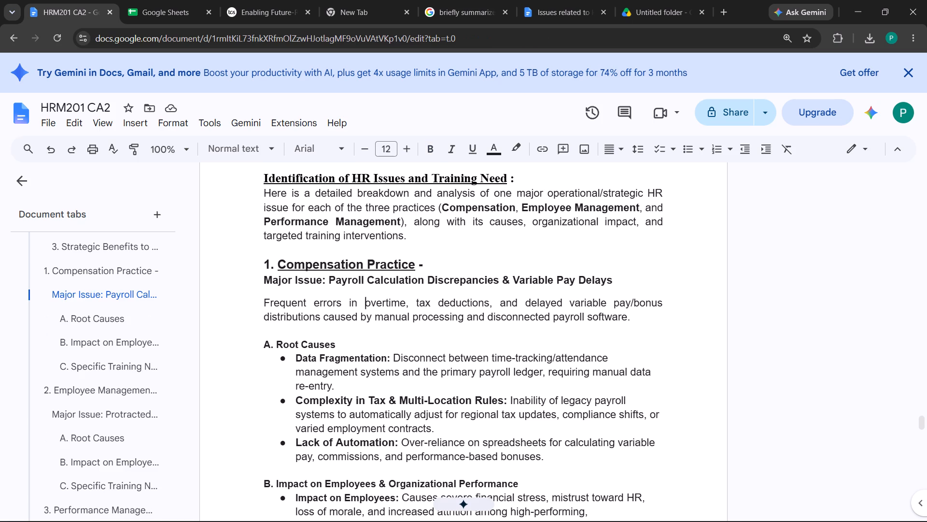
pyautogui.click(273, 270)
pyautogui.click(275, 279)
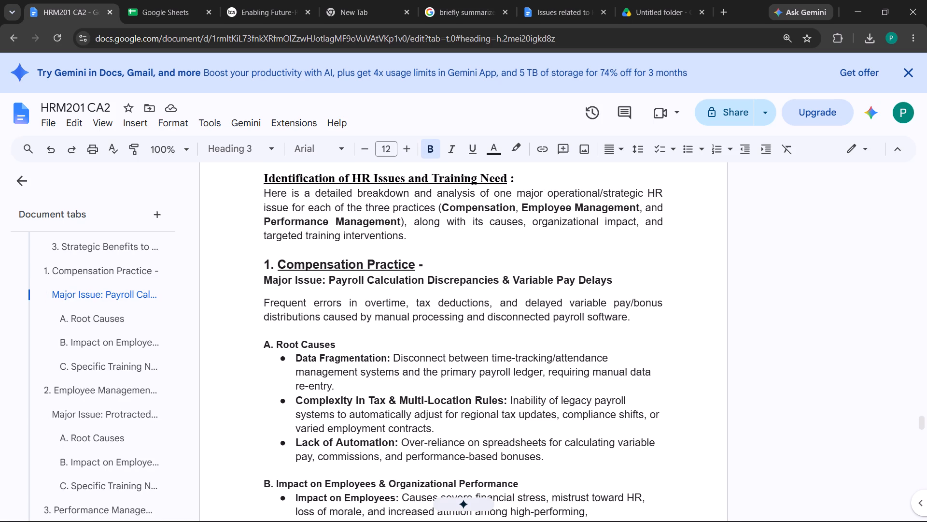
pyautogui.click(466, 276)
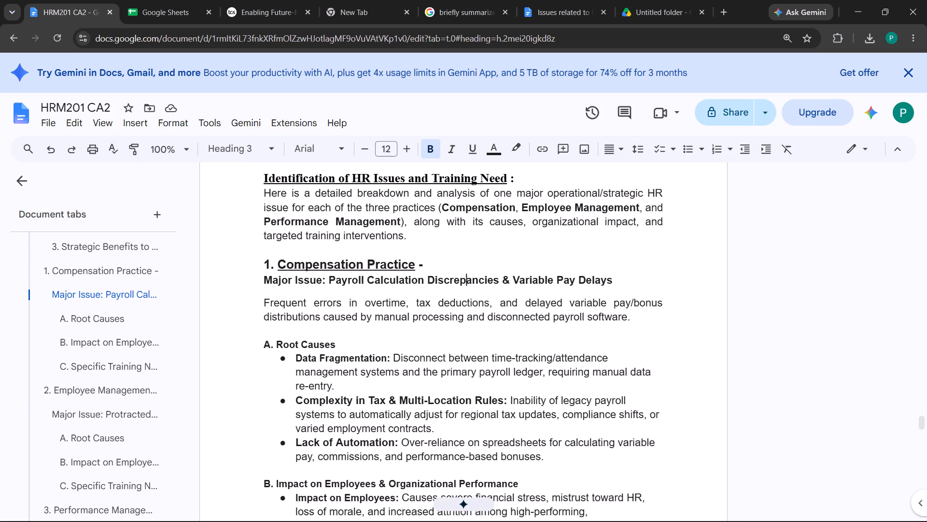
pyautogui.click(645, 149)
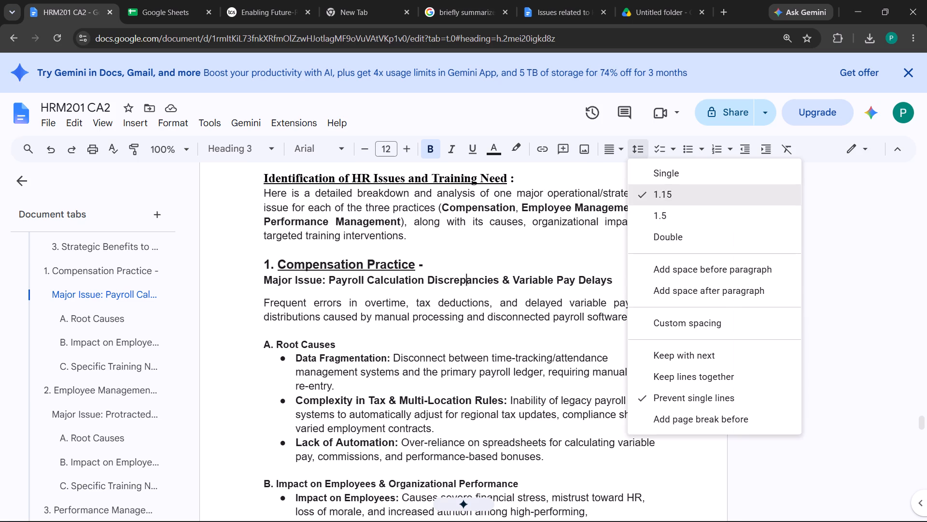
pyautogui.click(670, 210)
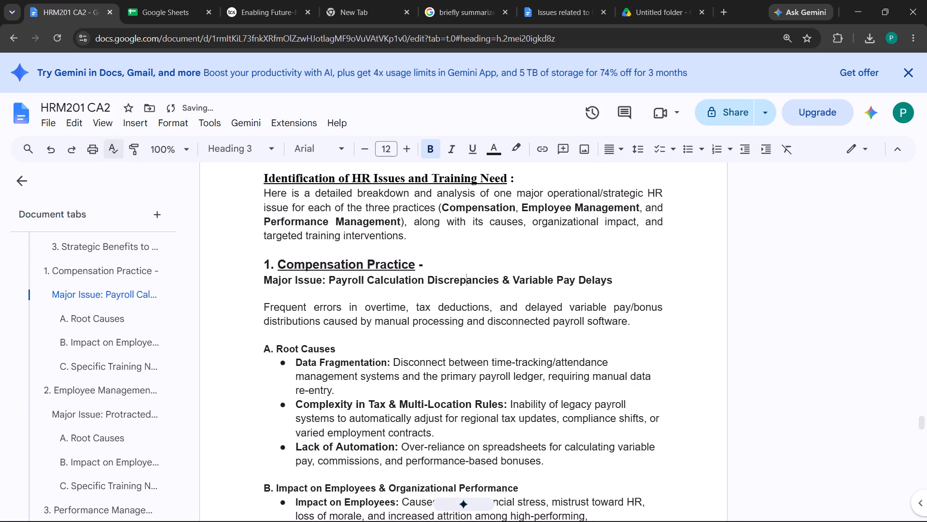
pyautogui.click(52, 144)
# Set the line spacing of the "1. Compensation Practice -" heading to 1.5.
pyautogui.click(308, 272)
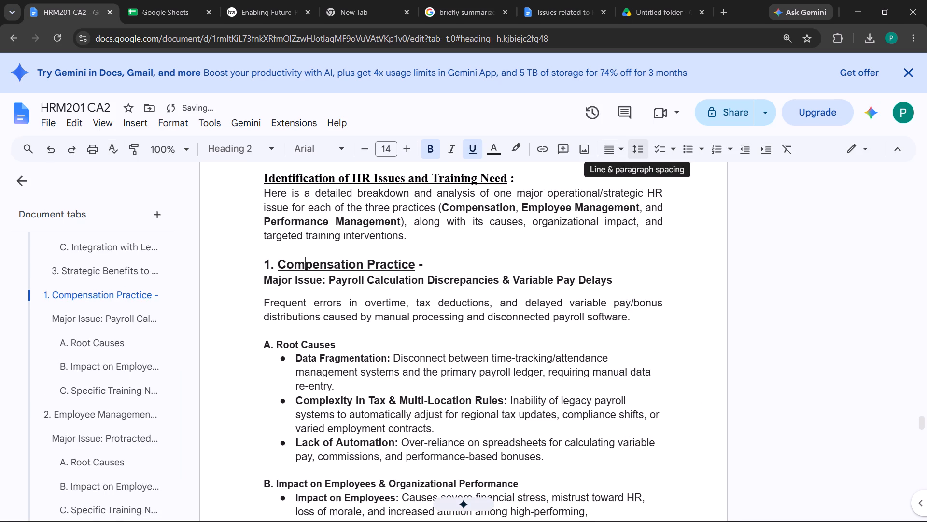
pyautogui.click(634, 148)
pyautogui.click(664, 211)
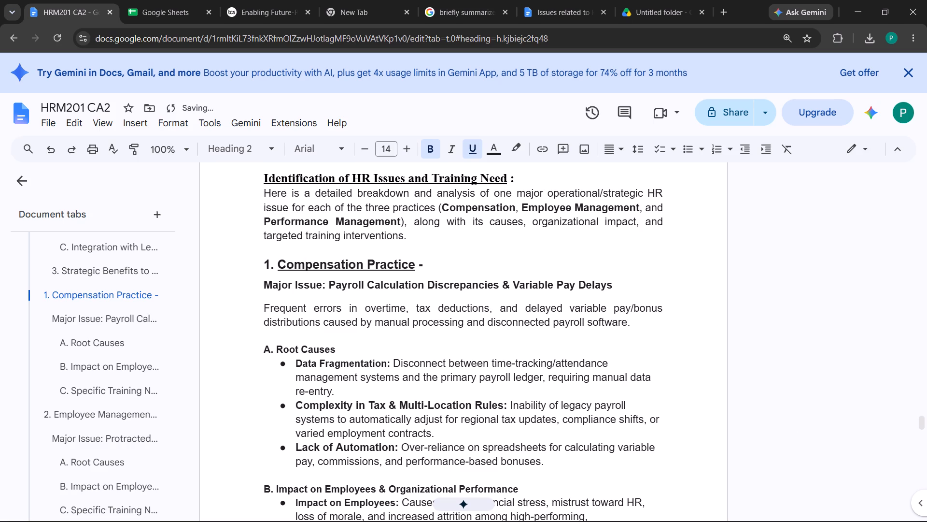
pyautogui.click(514, 253)
# Check the font size of the bullet text under A. Root Causes in the Compensation Practice section.
pyautogui.scroll(-1, 475, 359)
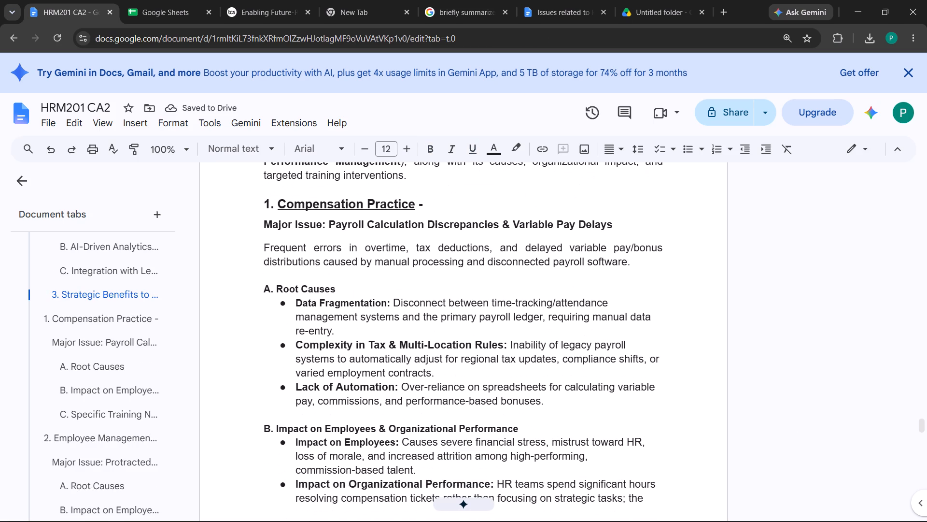
pyautogui.click(326, 312)
pyautogui.click(320, 330)
pyautogui.click(323, 341)
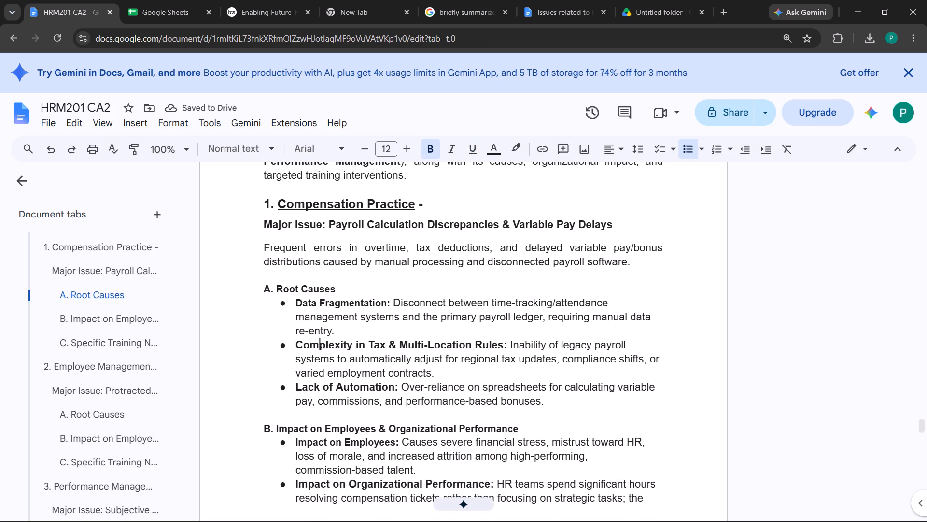
pyautogui.click(292, 287)
pyautogui.doubleClick(290, 283)
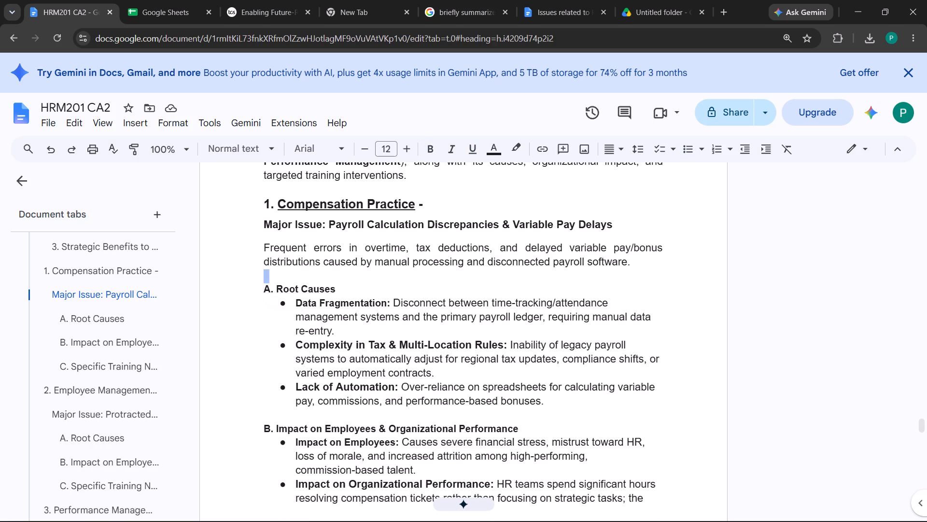
pyautogui.click(340, 303)
pyautogui.doubleClick(418, 300)
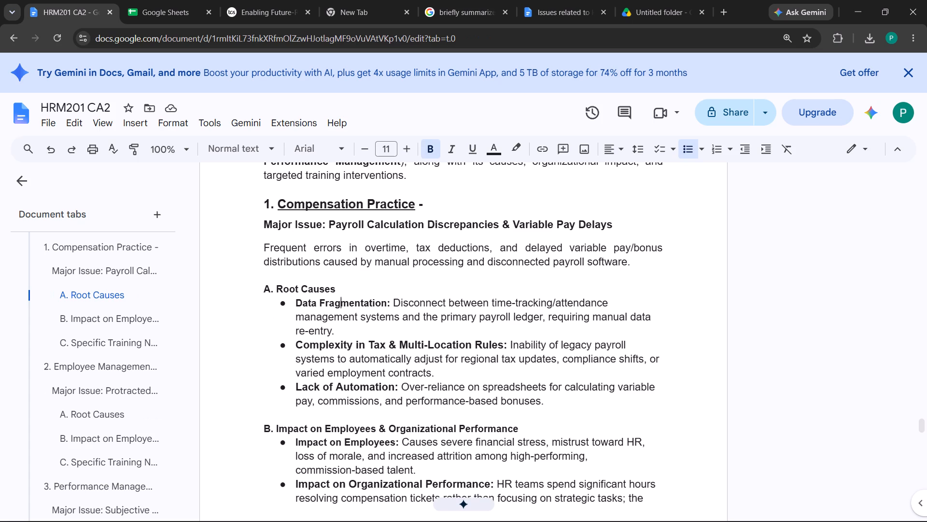
pyautogui.click(336, 303)
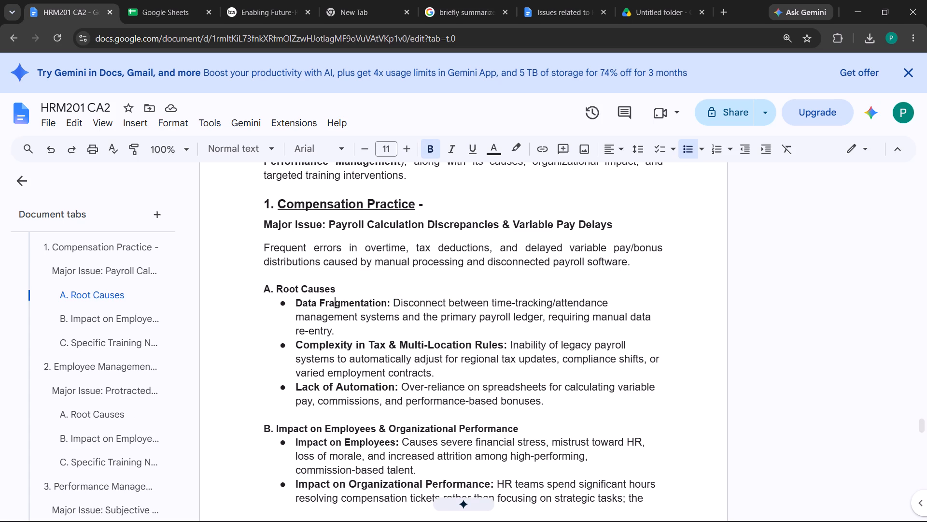
# Set all text from the Compensation Practice "A. Root Causes" heading through the final Core Focus bullet to font size 12.
pyautogui.click(261, 284)
pyautogui.moveTo(261, 284); pyautogui.dragTo(426, 403)
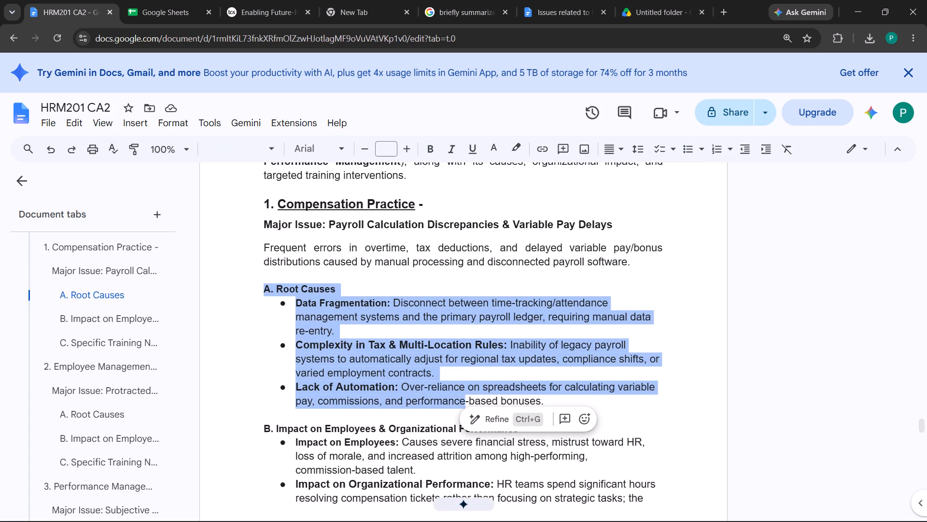
pyautogui.moveTo(426, 403); pyautogui.dragTo(471, 521)
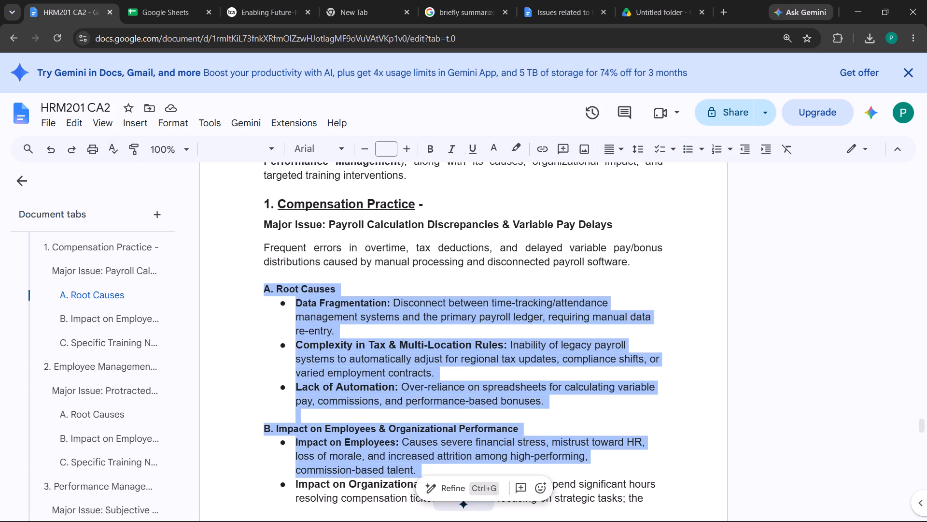
pyautogui.moveTo(471, 521); pyautogui.dragTo(630, 474)
pyautogui.moveTo(630, 474); pyautogui.dragTo(563, 353)
pyautogui.scroll(-7, 630, 474)
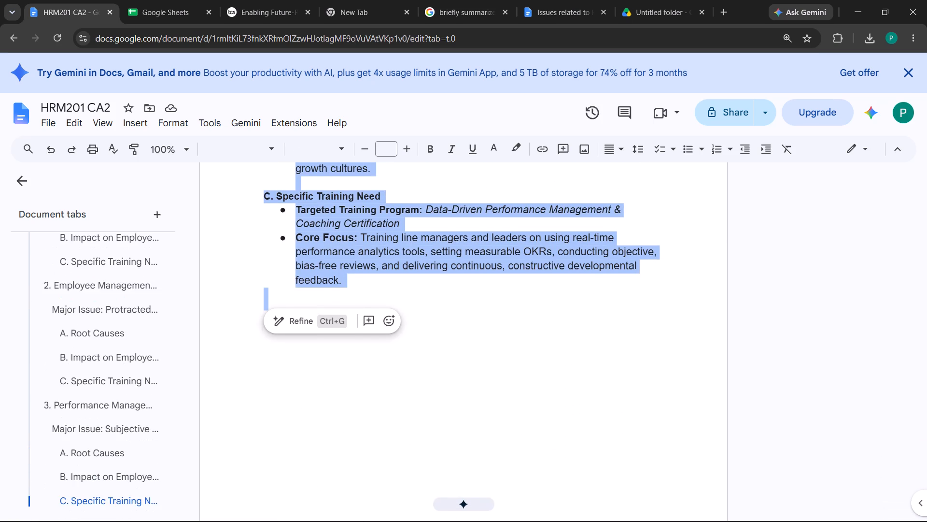
pyautogui.moveTo(563, 353); pyautogui.dragTo(365, 275)
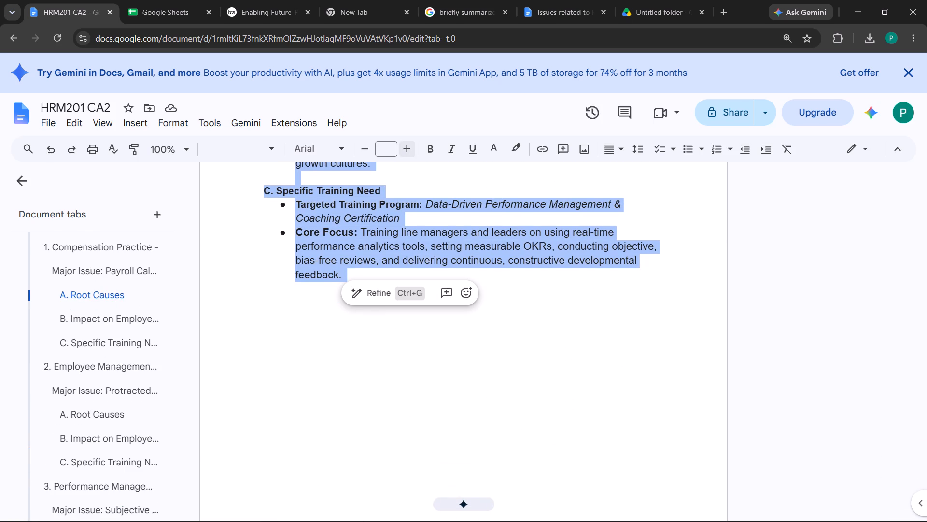
pyautogui.click(392, 145)
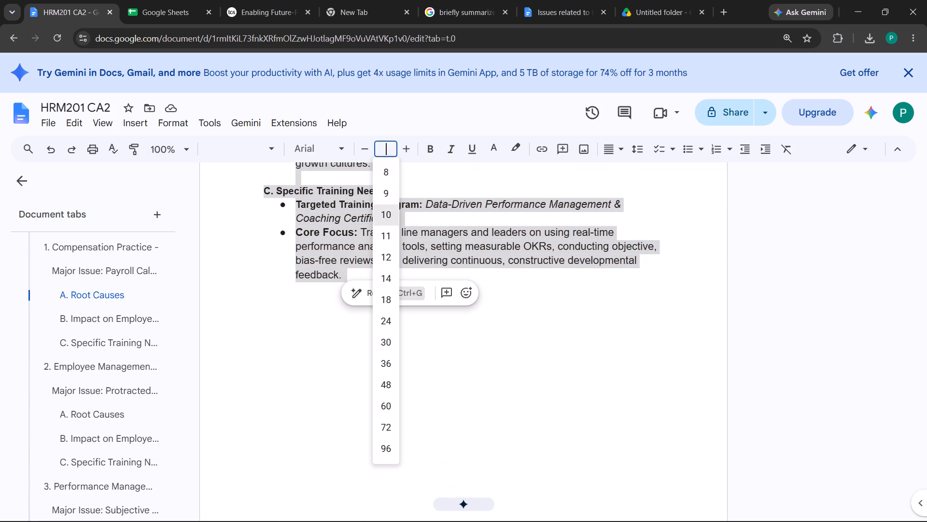
pyautogui.click(386, 255)
pyautogui.click(513, 338)
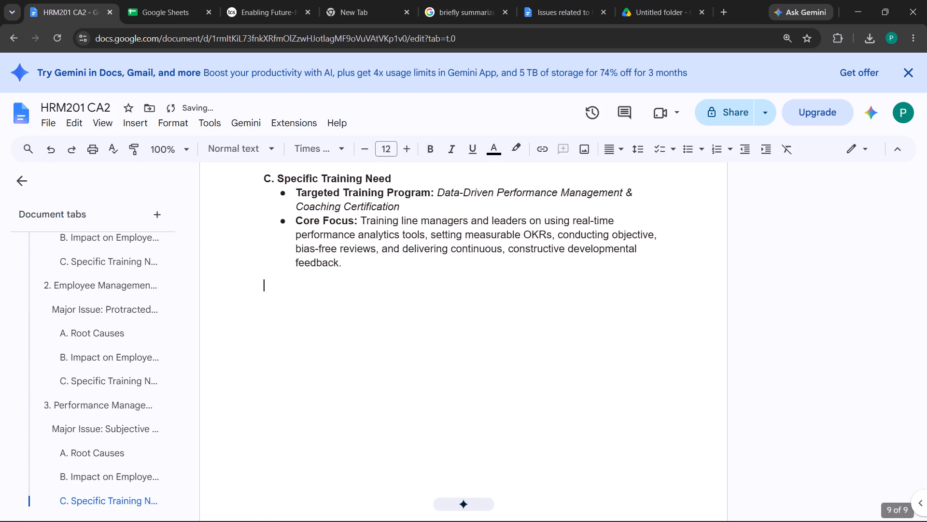
# Review the formatting of the Identification of HR Issues and Training Need section from its end back to the Compensation Practice part.
pyautogui.scroll(3, 601, 431)
pyautogui.scroll(-3, 601, 431)
pyautogui.scroll(1, 601, 431)
pyautogui.scroll(-3, 601, 431)
pyautogui.scroll(1, 600, 430)
pyautogui.scroll(-2, 600, 430)
pyautogui.scroll(1, 600, 429)
pyautogui.scroll(-1, 600, 429)
pyautogui.scroll(5, 600, 429)
pyautogui.scroll(-1, 600, 429)
pyautogui.scroll(2, 600, 429)
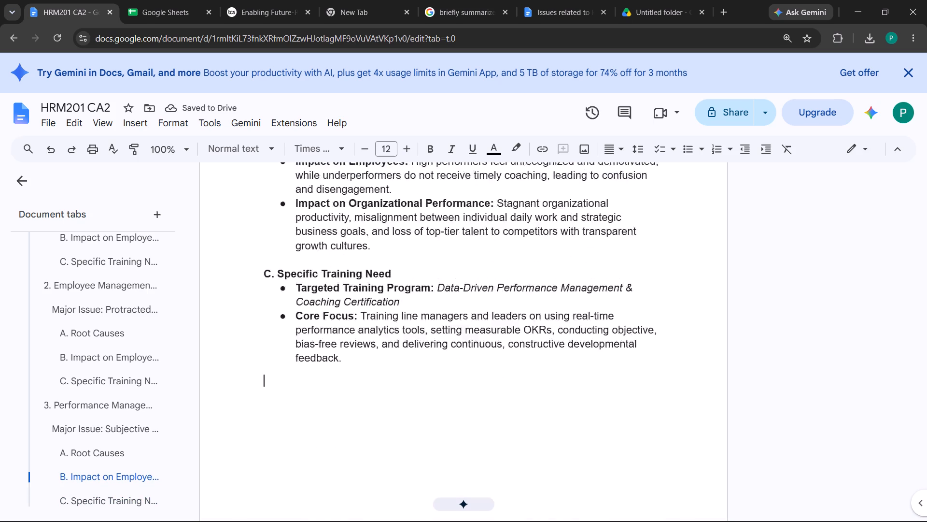
pyautogui.scroll(2, 600, 429)
pyautogui.scroll(-1, 600, 429)
pyautogui.scroll(13, 600, 429)
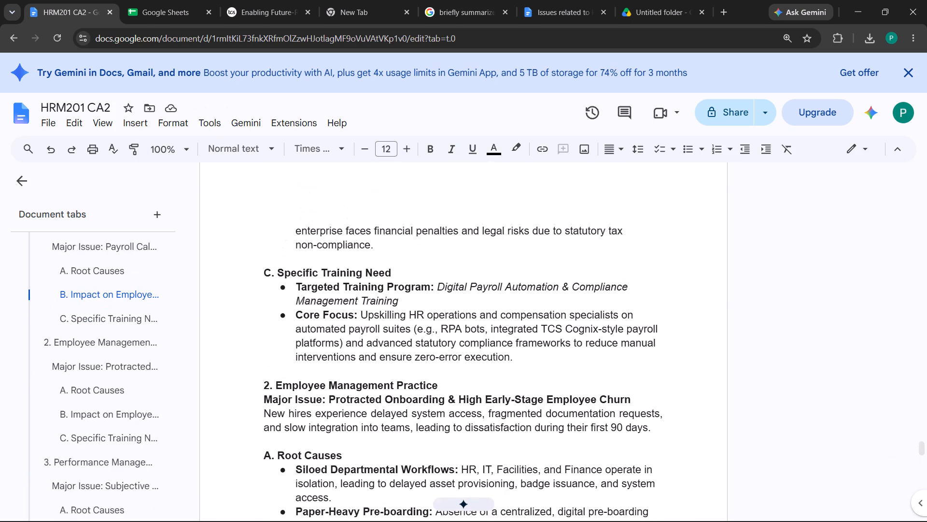
pyautogui.scroll(11, 600, 429)
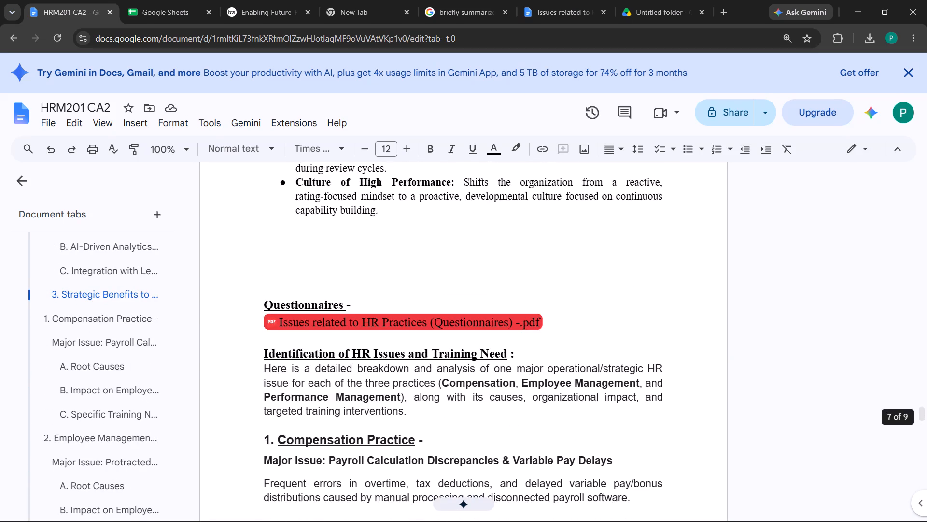
pyautogui.scroll(1, 624, 296)
pyautogui.scroll(-3, 624, 296)
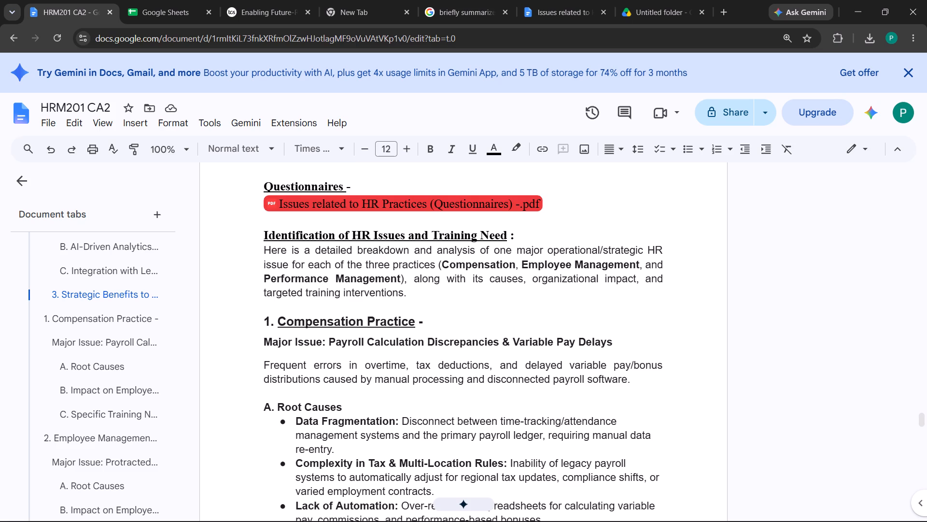
pyautogui.scroll(-2, 407, 307)
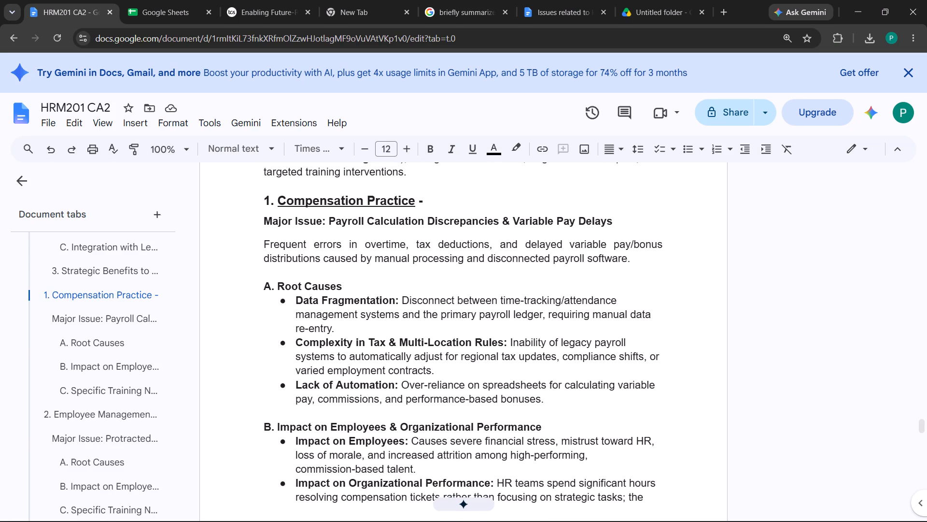
pyautogui.scroll(-5, 375, 311)
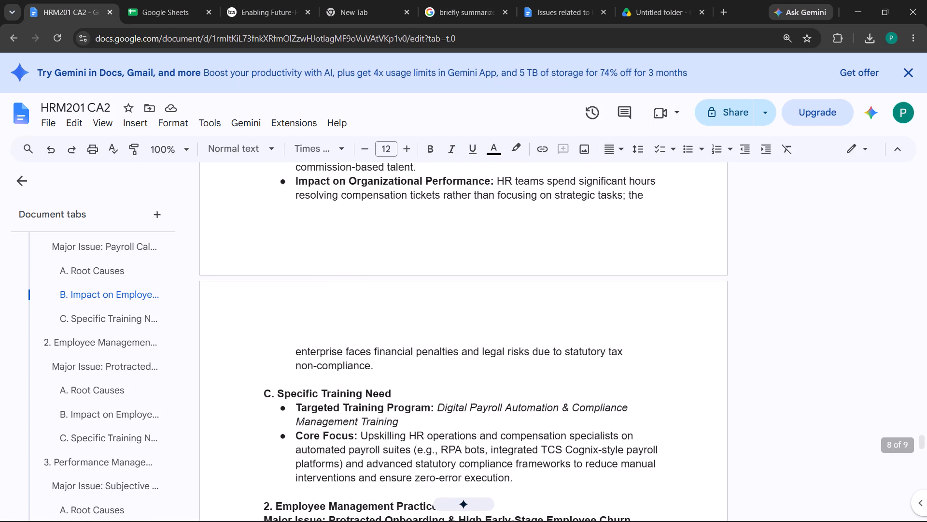
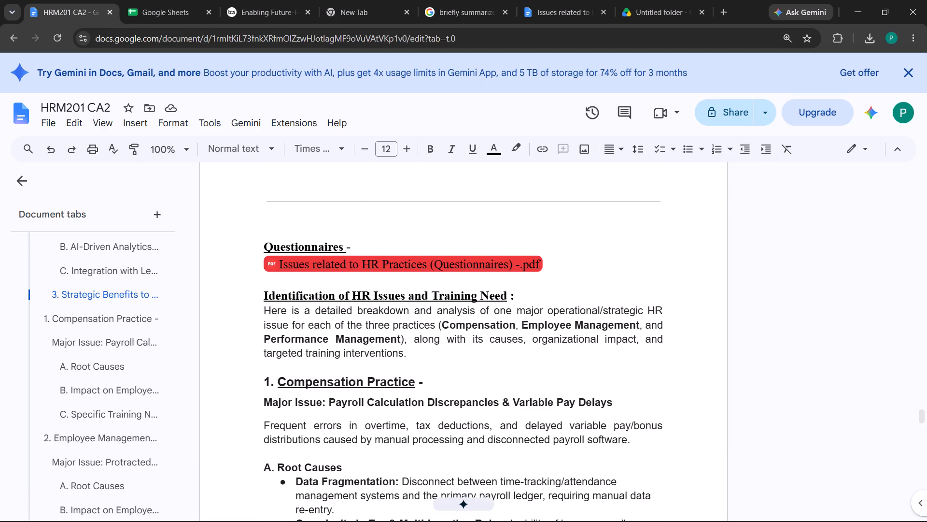
pyautogui.click(260, 382)
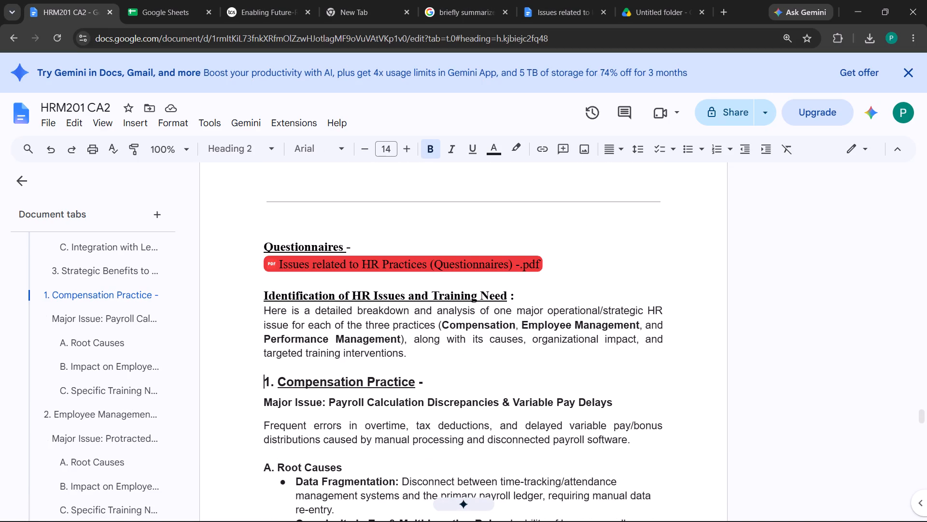
pyautogui.moveTo(259, 312); pyautogui.dragTo(259, 311)
pyautogui.moveTo(259, 311); pyautogui.dragTo(486, 521)
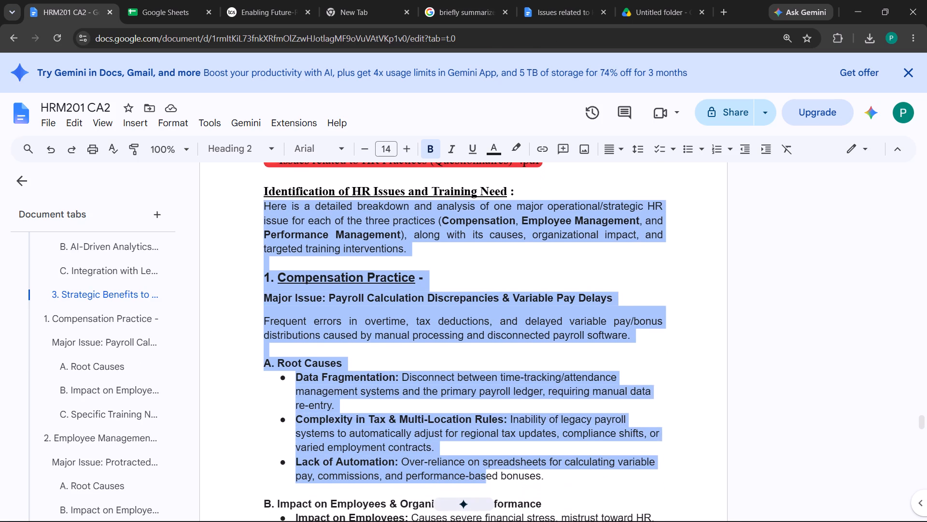
pyautogui.moveTo(486, 521); pyautogui.dragTo(436, 479)
pyautogui.scroll(-10, 436, 479)
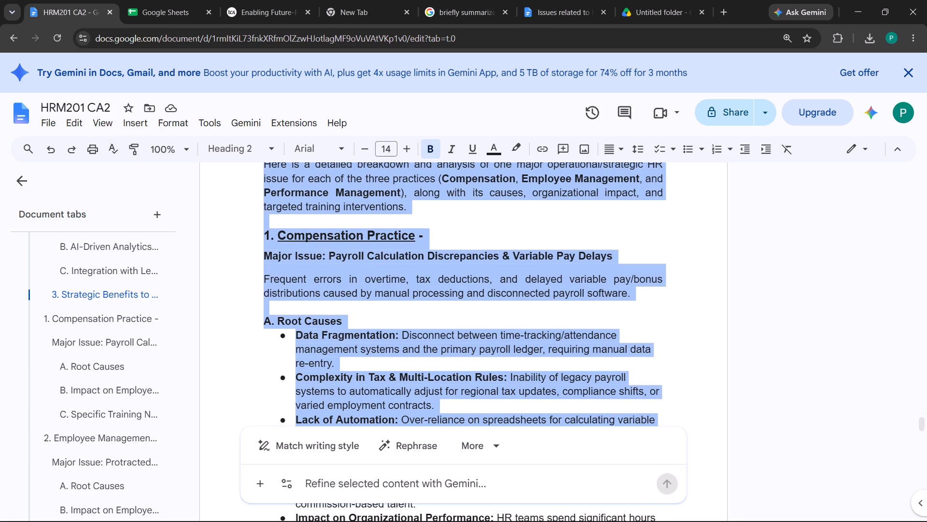
pyautogui.scroll(-8, 411, 405)
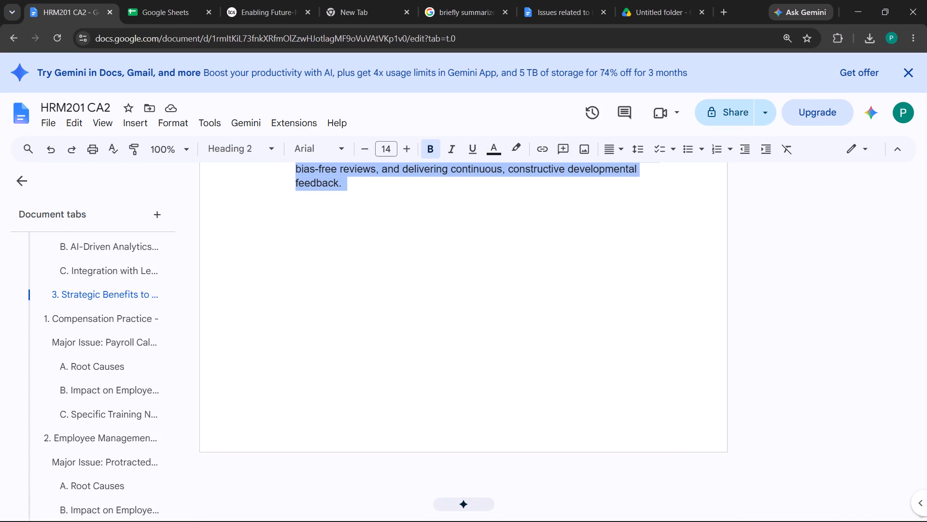
pyautogui.click(359, 186)
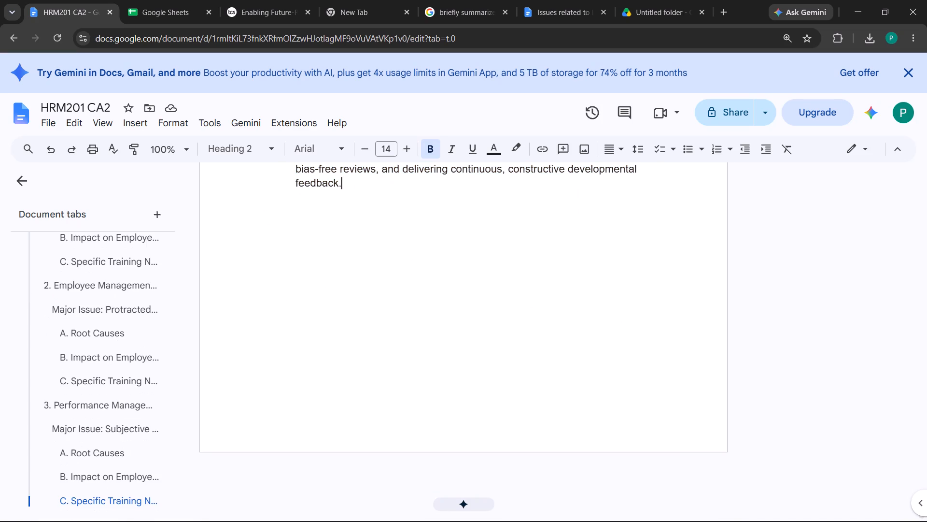
pyautogui.scroll(1, 439, 466)
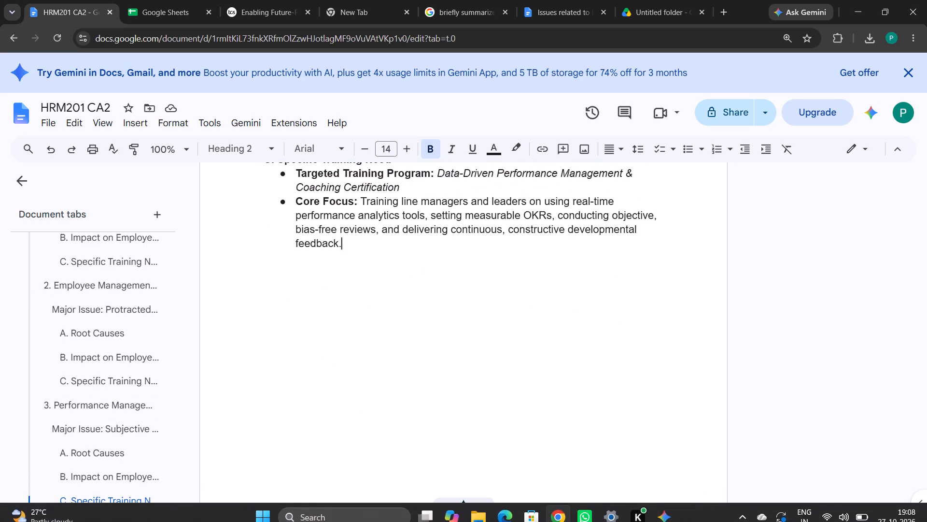
pyautogui.hotkey('ctrl', 'z')
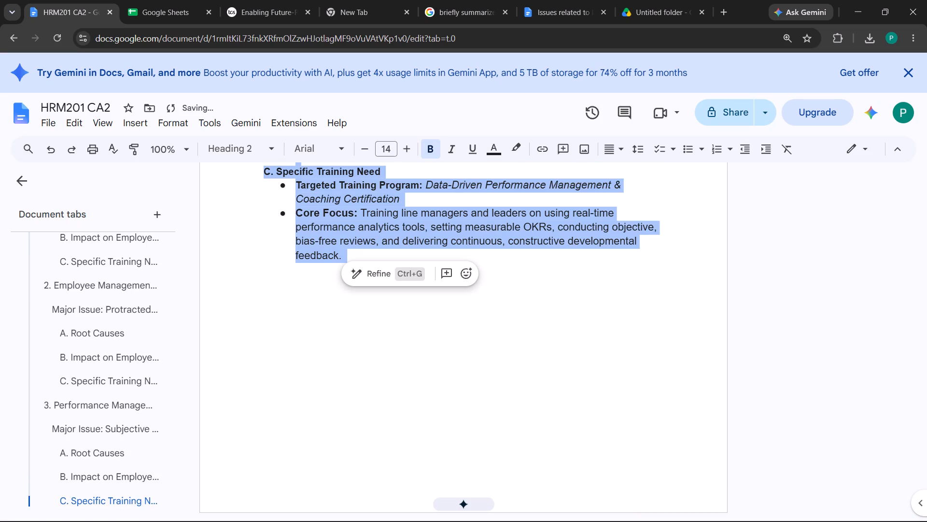
pyautogui.press('BackSpace')
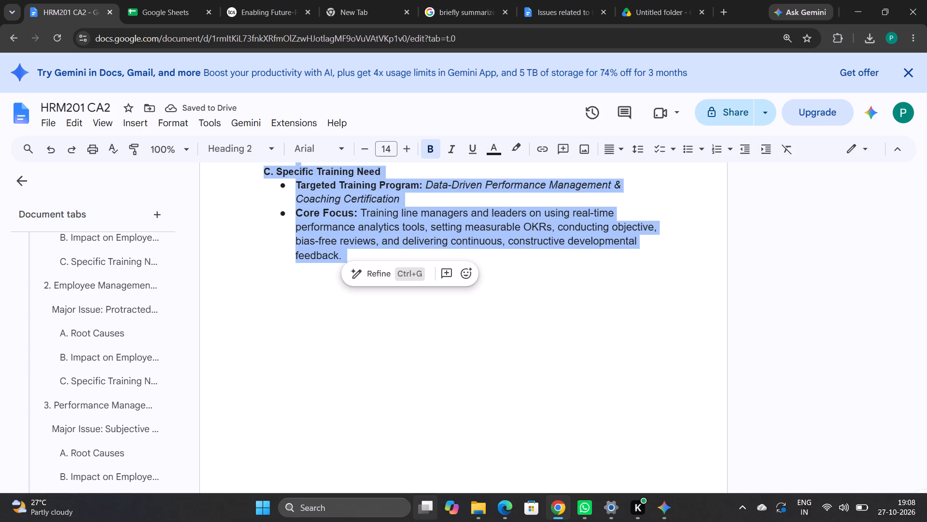
# Replace the remaining introduction and Compensation Practice text under "Identification of HR Issues and Training Need" with the copied Gemini response.
pyautogui.scroll(4, 429, 265)
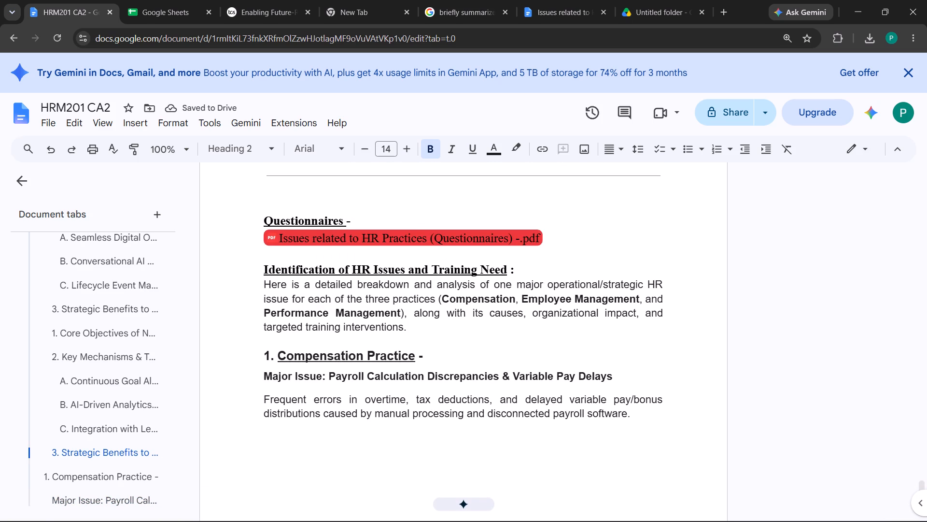
pyautogui.moveTo(253, 286); pyautogui.dragTo(602, 436)
pyautogui.press('BackSpace')
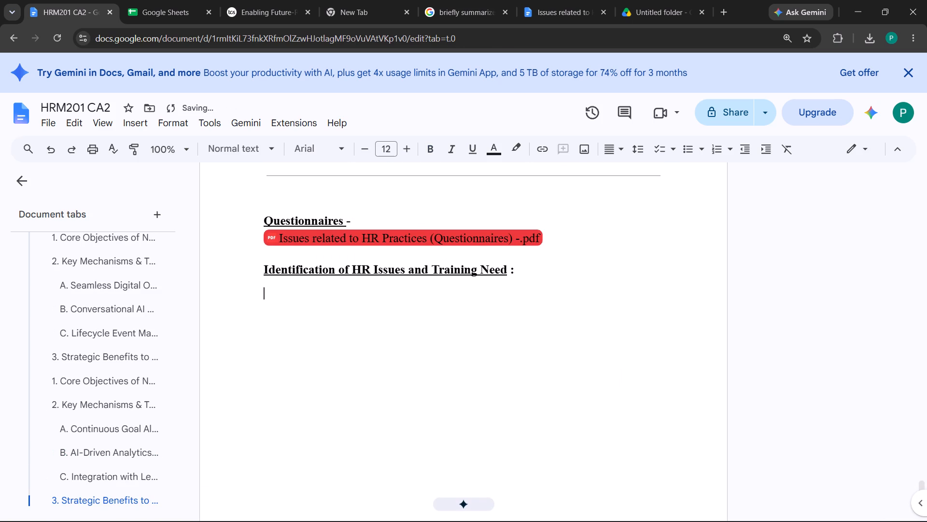
pyautogui.hotkey('ctrl', 'v')
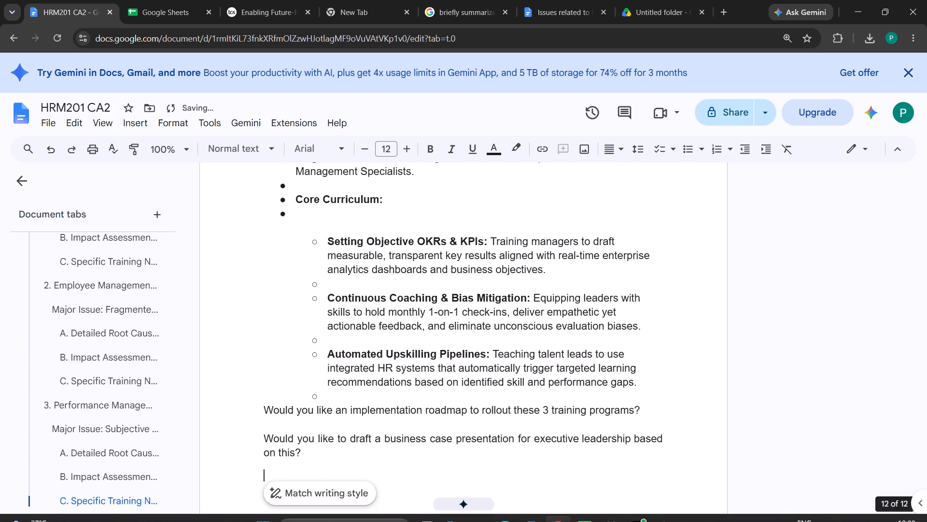
# Review the pasted Employee Management and Performance Management text through the end of the document for leftover prompts and empty bullets.
pyautogui.scroll(3, 360, 378)
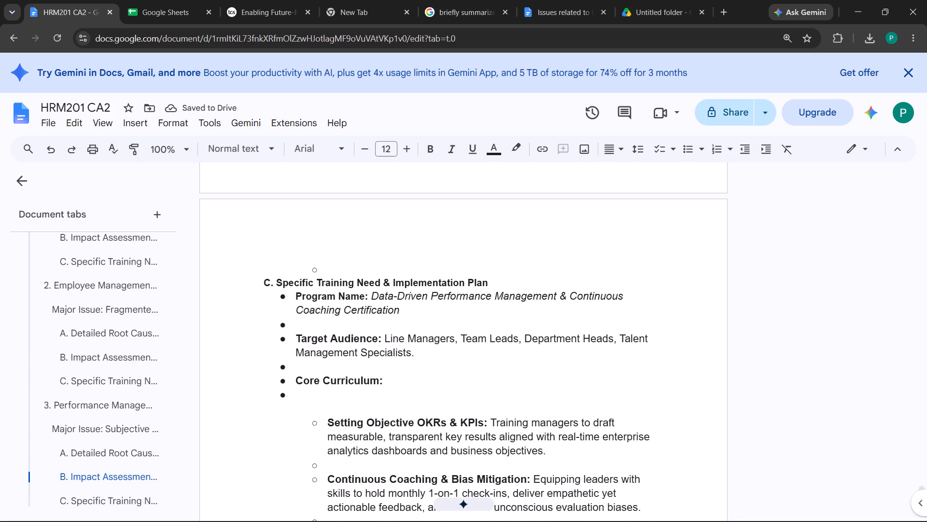
pyautogui.scroll(2, 360, 383)
pyautogui.scroll(-1, 360, 383)
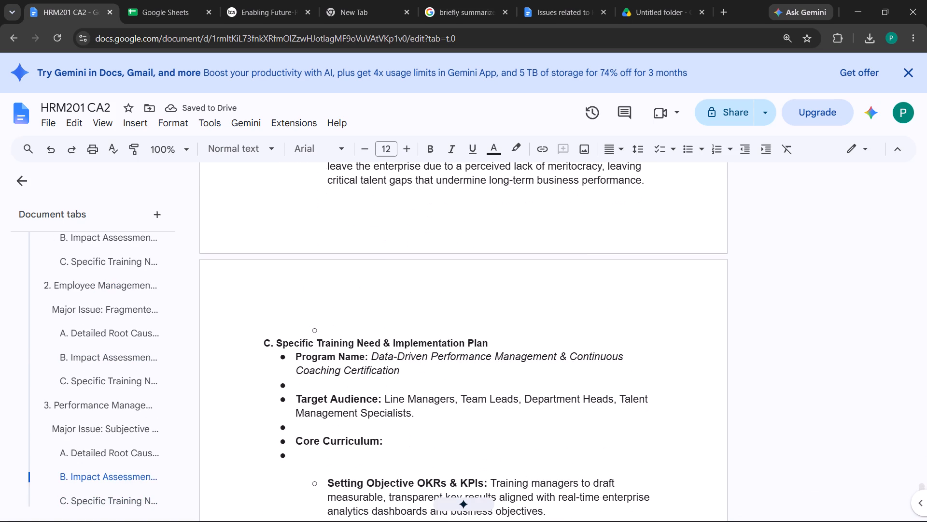
pyautogui.scroll(-1, 365, 418)
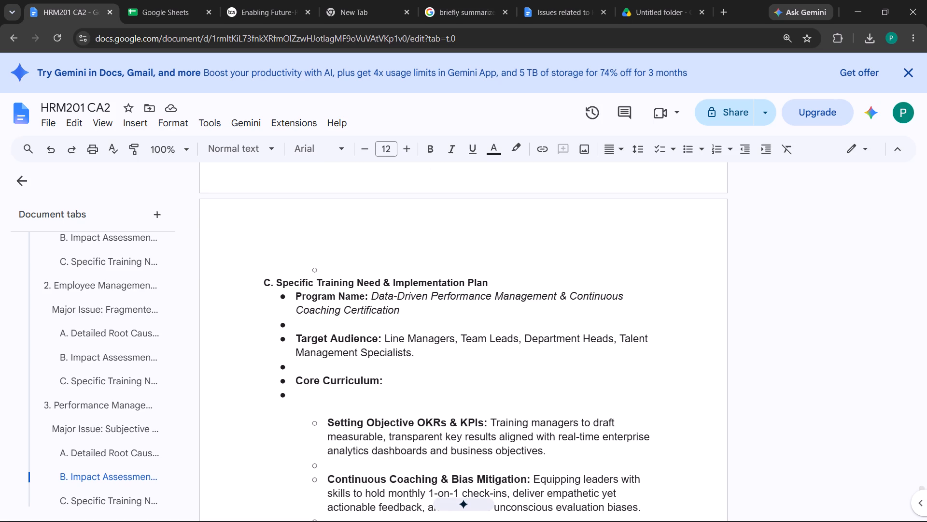
pyautogui.scroll(-1, 402, 424)
pyautogui.scroll(7, 402, 424)
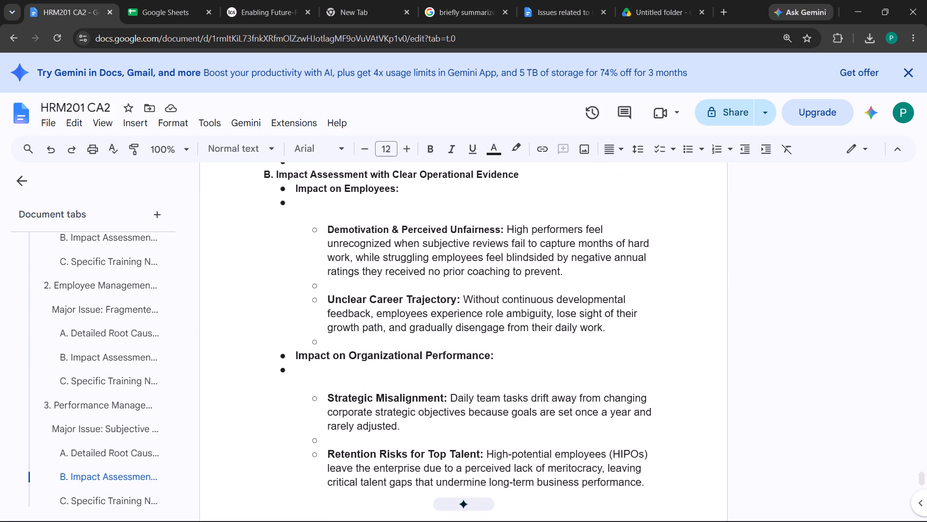
pyautogui.scroll(9, 402, 424)
pyautogui.scroll(-6, 402, 424)
pyautogui.scroll(6, 402, 424)
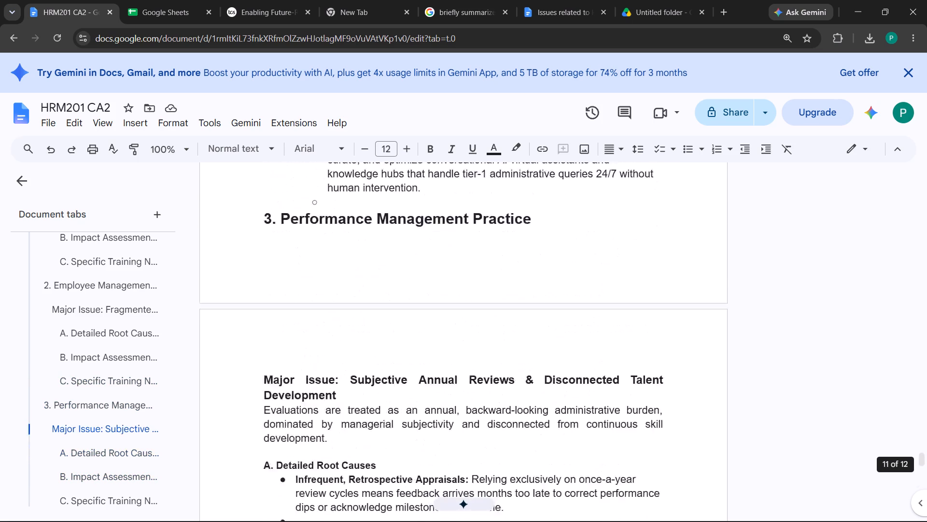
pyautogui.scroll(15, 402, 424)
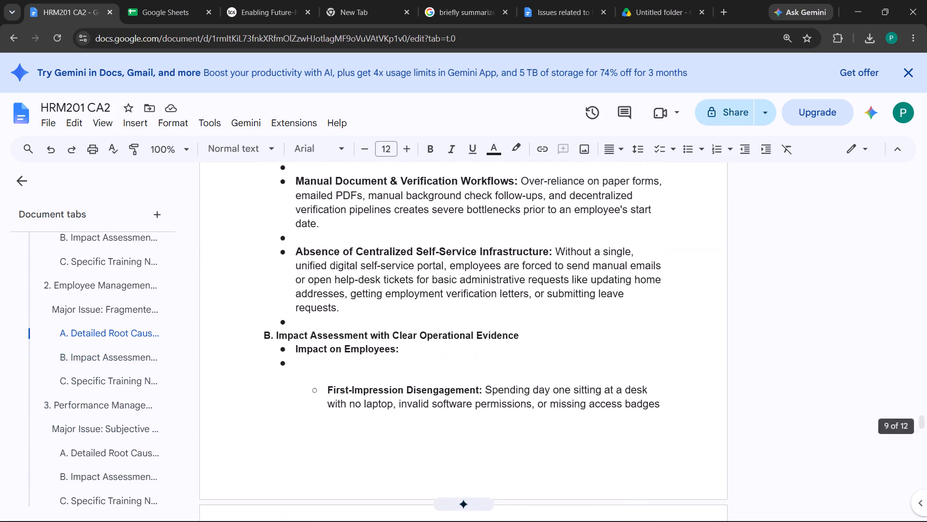
pyautogui.scroll(7, 402, 424)
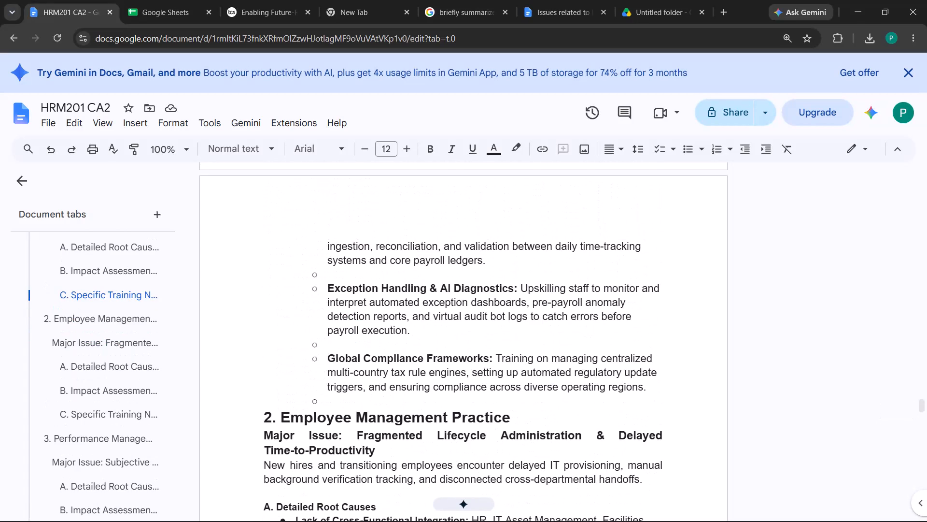
pyautogui.scroll(-16, 402, 424)
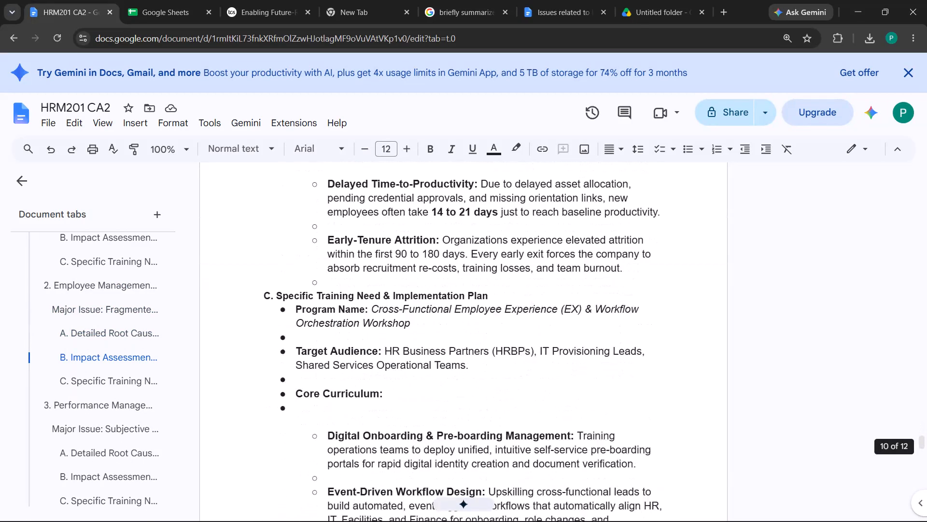
pyautogui.scroll(-20, 402, 424)
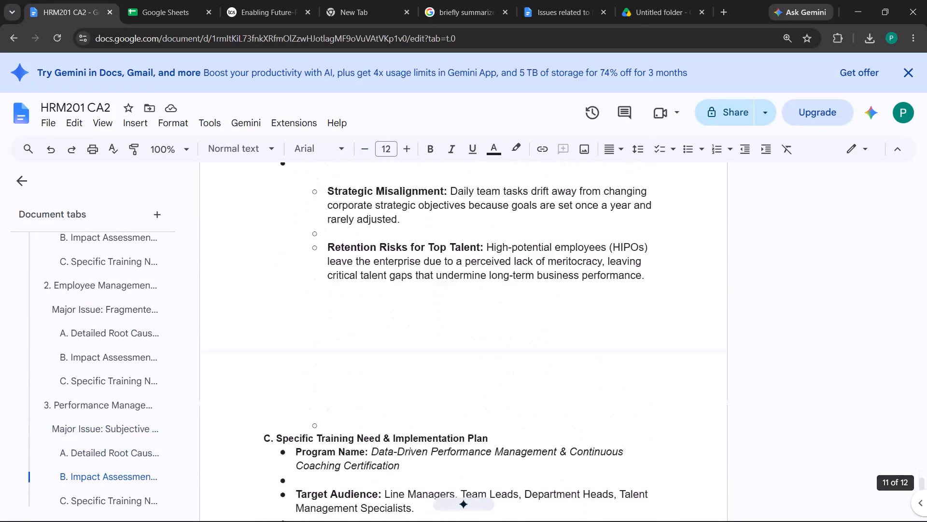
pyautogui.scroll(-5, 402, 424)
pyautogui.scroll(-2, 357, 386)
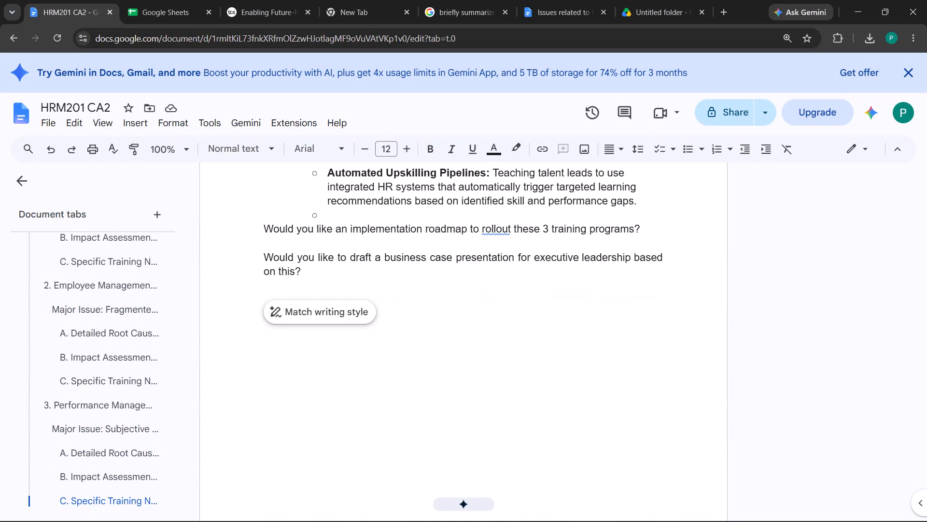
# Delete Gemini's two closing "Would you like…" questions about the implementation roadmap and business case presentation at the document's end.
pyautogui.click(408, 284)
pyautogui.scroll(1, 419, 304)
pyautogui.moveTo(373, 353); pyautogui.dragTo(246, 316)
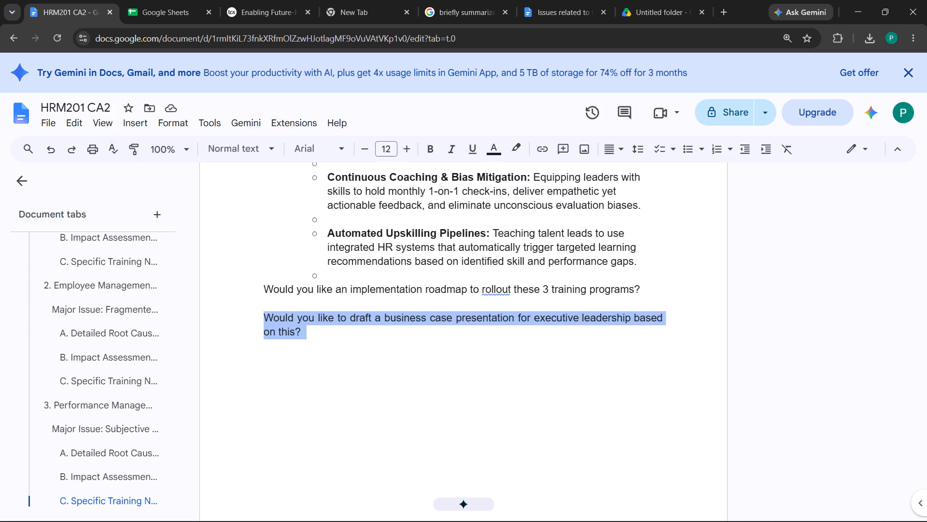
pyautogui.moveTo(246, 316); pyautogui.dragTo(225, 292)
pyautogui.press('BackSpace')
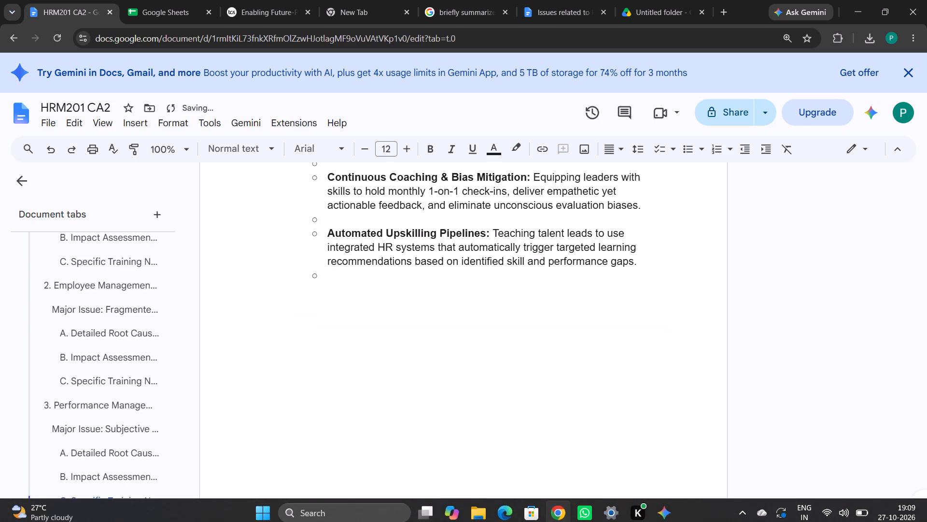
# Remove the empty sub-bullets after each of the three Core Curriculum items in the Performance Management section.
pyautogui.click(336, 277)
pyautogui.press('BackSpace')
pyautogui.scroll(2, 364, 322)
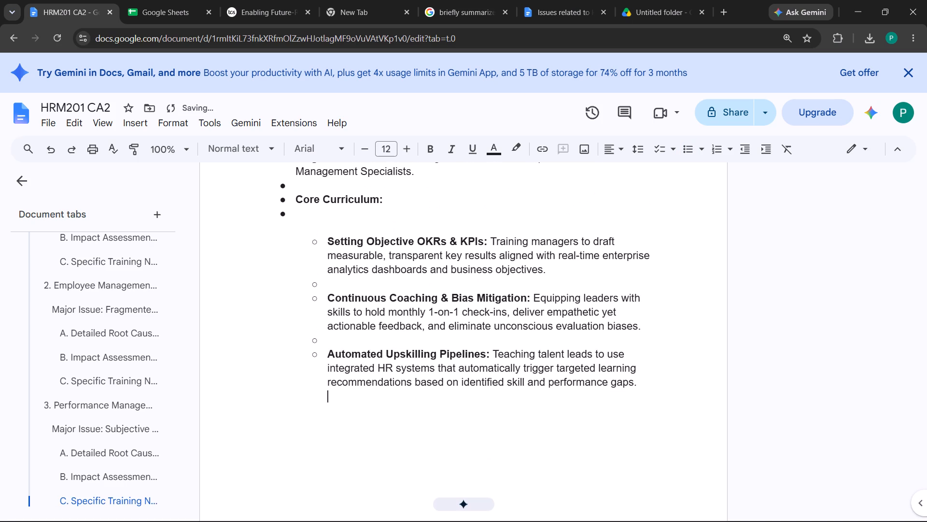
pyautogui.doubleClick(358, 339)
pyautogui.press('BackSpace')
pyautogui.doubleClick(344, 286)
pyautogui.press('BackSpace')
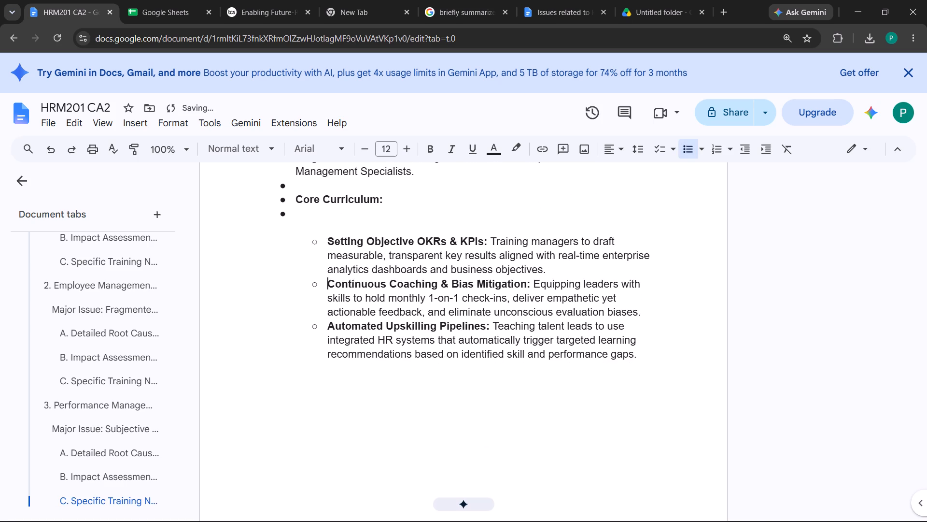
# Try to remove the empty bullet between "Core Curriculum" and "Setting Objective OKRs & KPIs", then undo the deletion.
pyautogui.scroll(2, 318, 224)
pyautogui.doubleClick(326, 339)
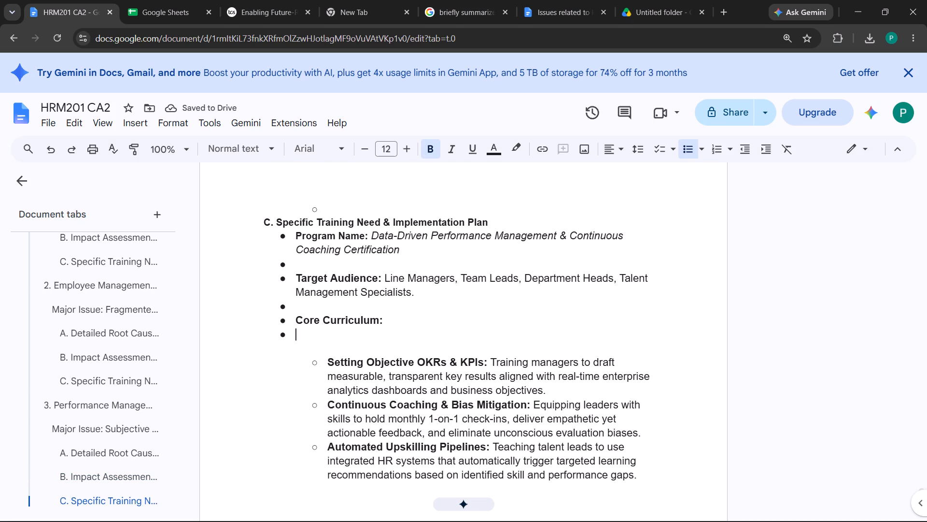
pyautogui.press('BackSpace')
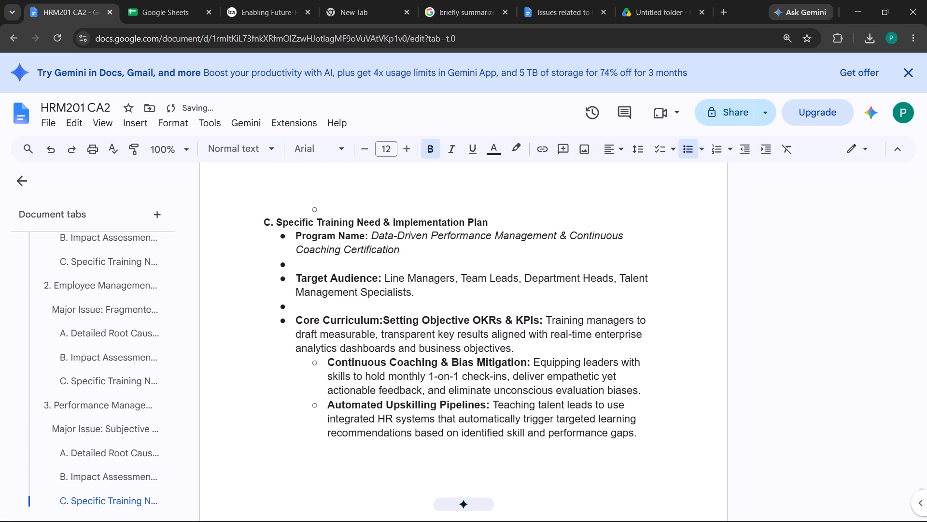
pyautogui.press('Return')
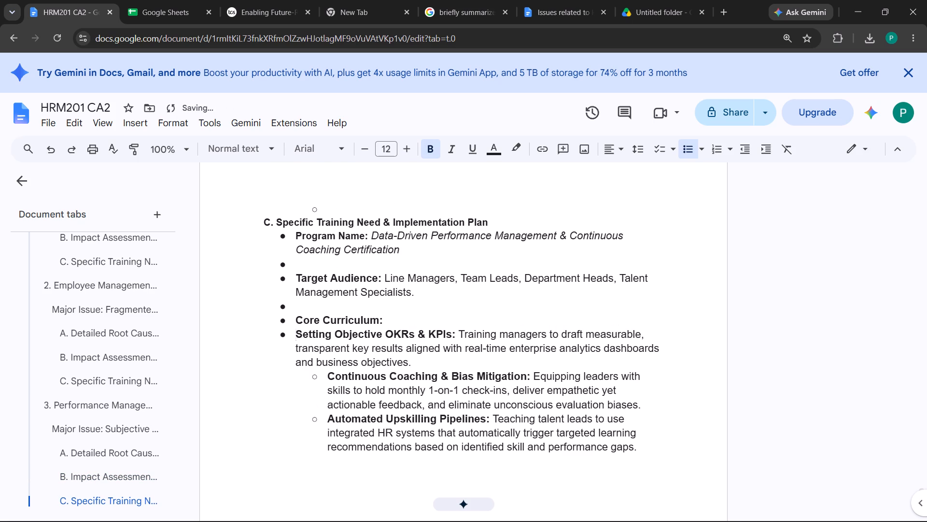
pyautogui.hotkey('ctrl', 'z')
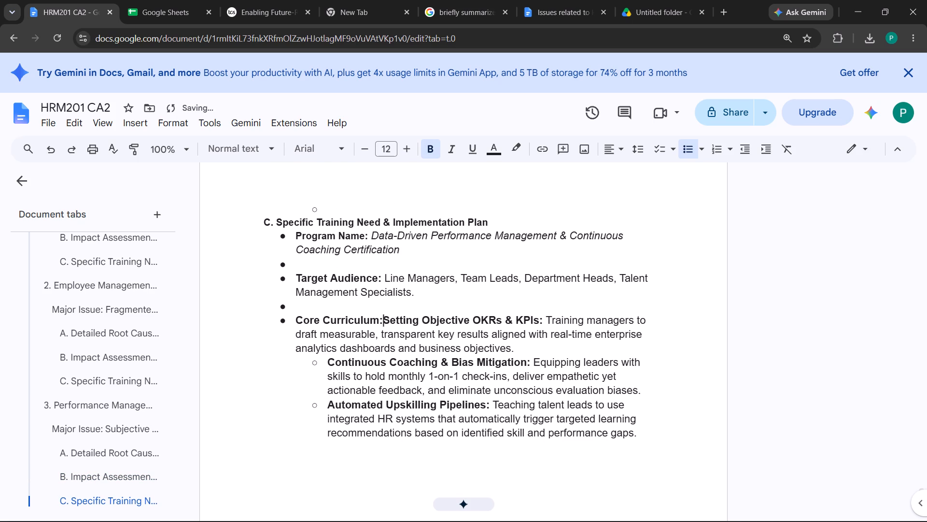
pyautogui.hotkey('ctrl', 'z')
# Remove the empty bullet and blank line beneath "Core Curriculum", keeping "Setting Objective OKRs & KPIs" as a sub-bullet.
pyautogui.click(329, 337)
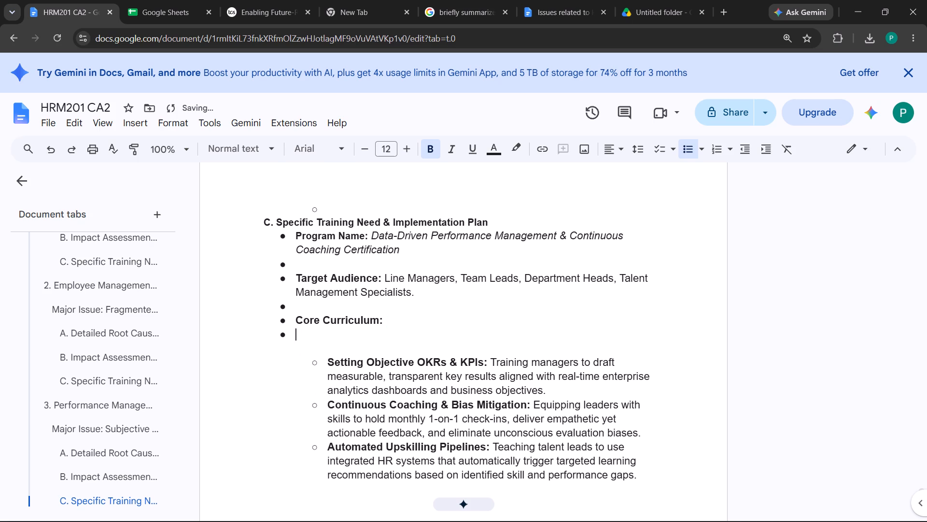
pyautogui.press('BackSpace')
pyautogui.press('BackSpace')
pyautogui.press('BackSpace')
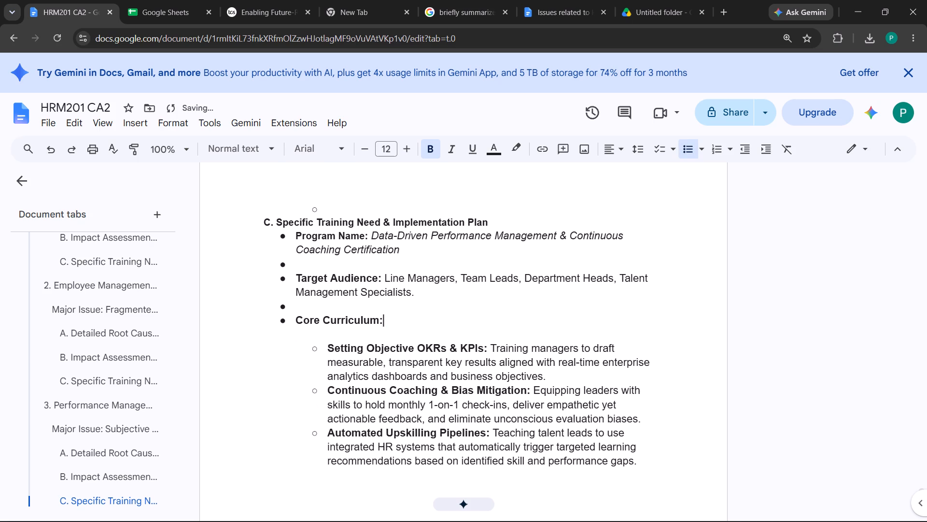
pyautogui.click(319, 337)
pyautogui.press('BackSpace')
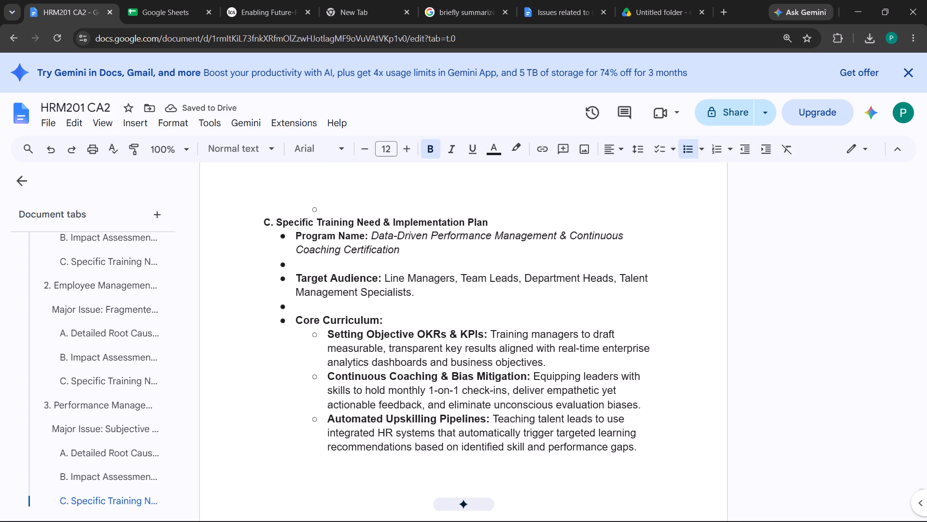
# Remove the empty bullets before "Core Curriculum", before "Target Audience" and above the heading "C. Specific Training Need & Implementation Plan".
pyautogui.doubleClick(300, 304)
pyautogui.press('BackSpace')
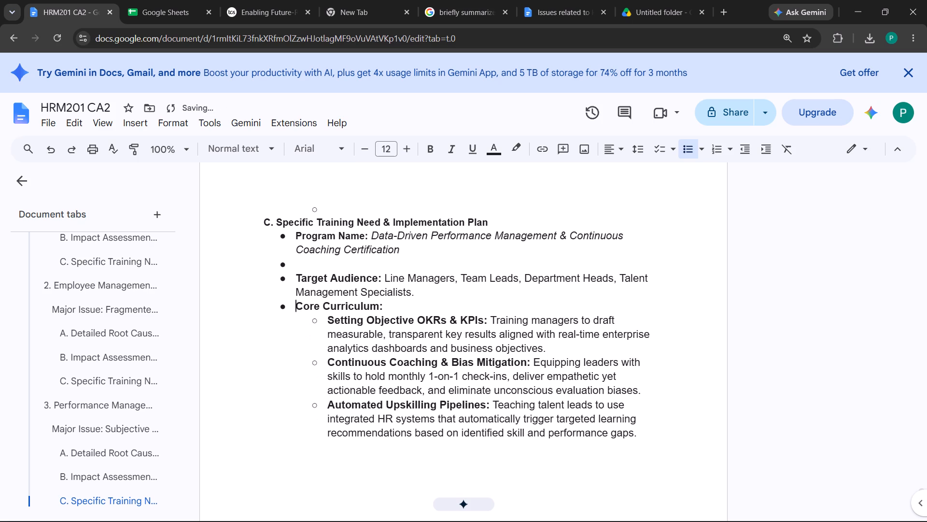
pyautogui.doubleClick(321, 268)
pyautogui.press('BackSpace')
pyautogui.scroll(2, 321, 267)
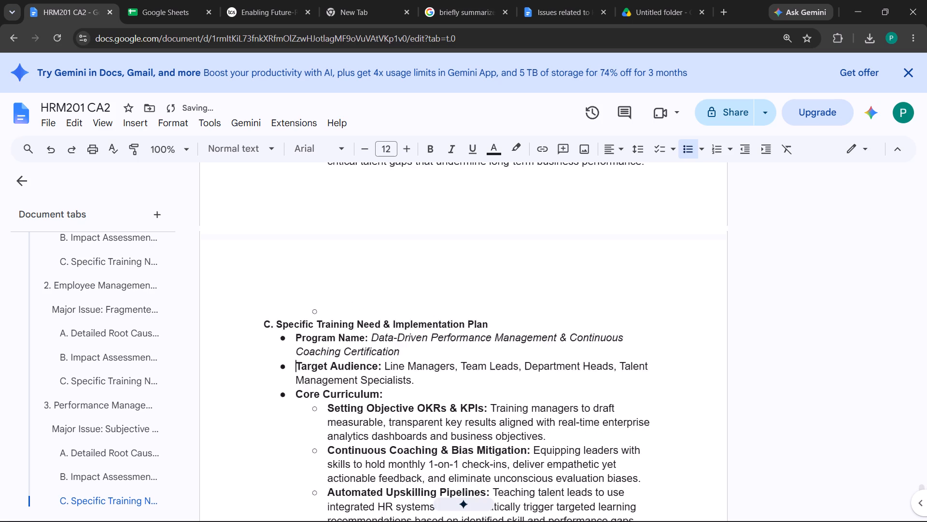
pyautogui.click(339, 332)
pyautogui.press('BackSpace')
pyautogui.click(337, 329)
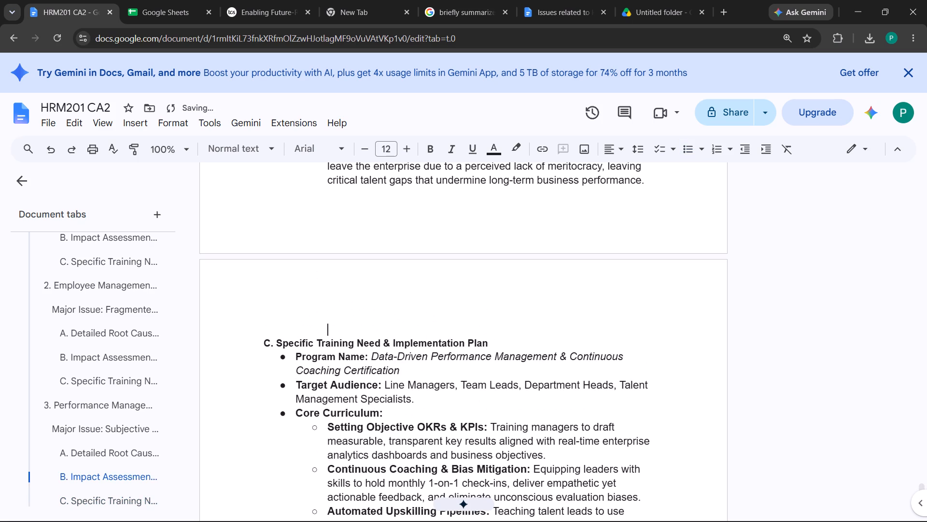
# Remove the empty bullets and blank line before and after "Strategic Misalignment" under "Impact on Organizational Performance".
pyautogui.scroll(3, 337, 329)
pyautogui.click(337, 322)
pyautogui.press('BackSpace')
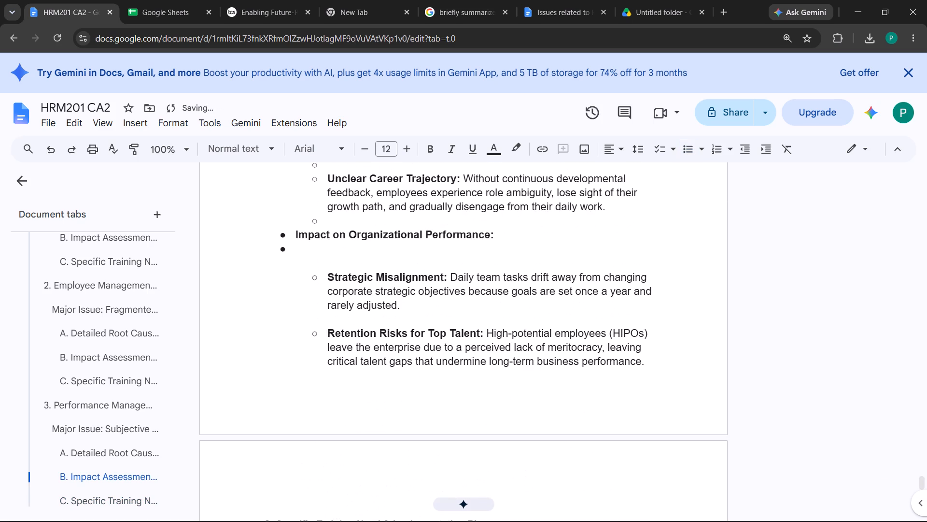
pyautogui.doubleClick(336, 320)
pyautogui.press('BackSpace')
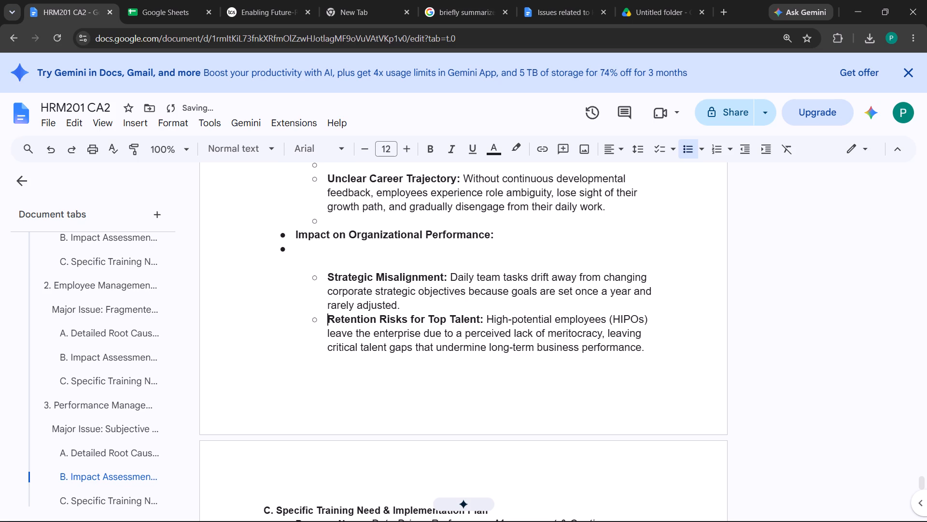
pyautogui.click(328, 253)
pyautogui.press('BackSpace')
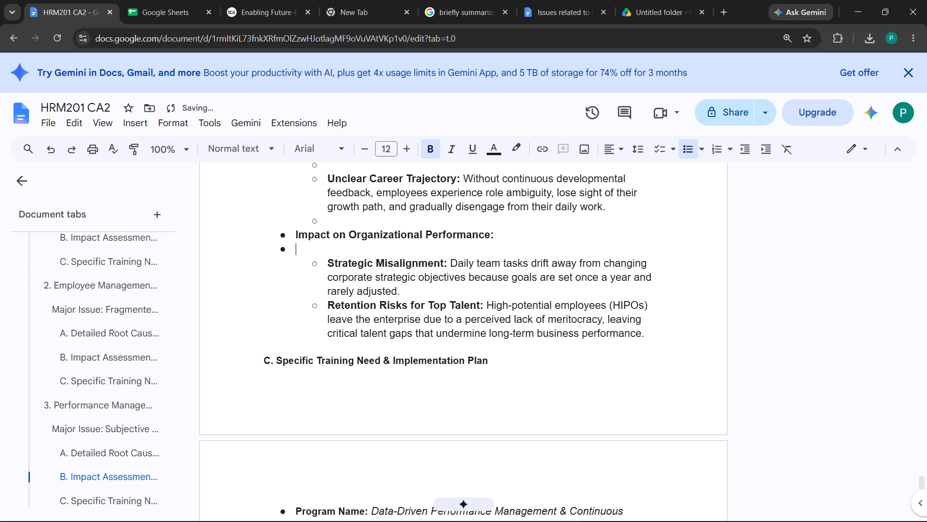
pyautogui.press('BackSpace')
pyautogui.press('BackSpace')
pyautogui.press('BackSpace')
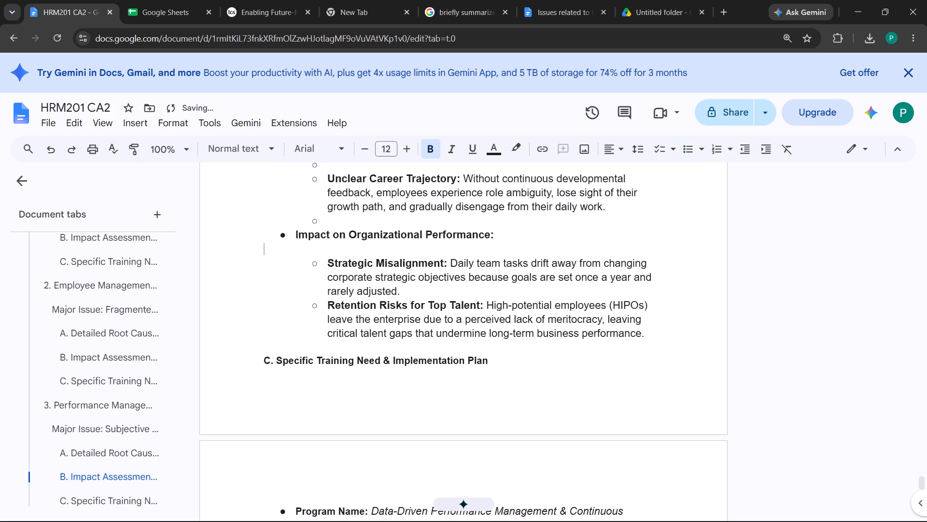
pyautogui.scroll(2, 378, 248)
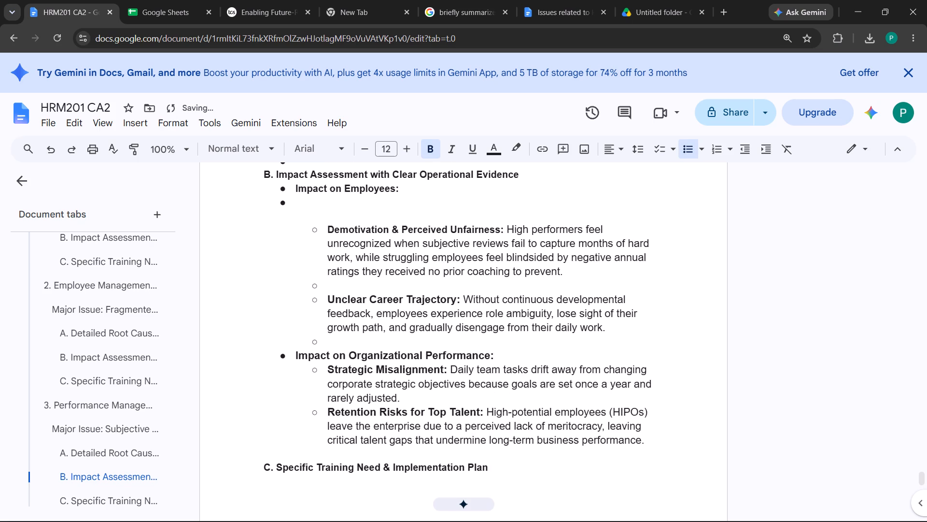
pyautogui.click(351, 348)
pyautogui.press('BackSpace')
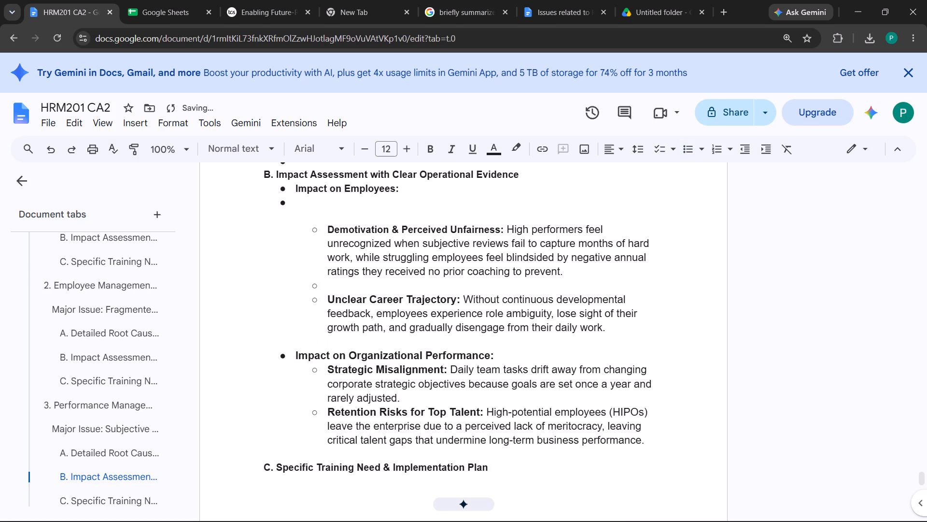
pyautogui.press('BackSpace')
pyautogui.press('BackSpace')
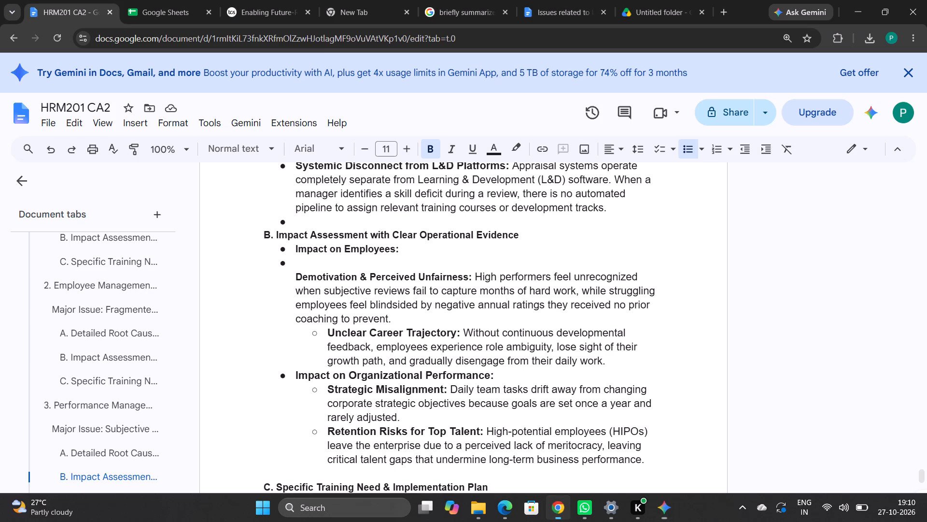
# Undo the line-break deletion above "Demotivation & Perceived Unfairness", then remove the empty bullet and blank line between it and "Impact on Employees".
pyautogui.hotkey('ctrl', 'z')
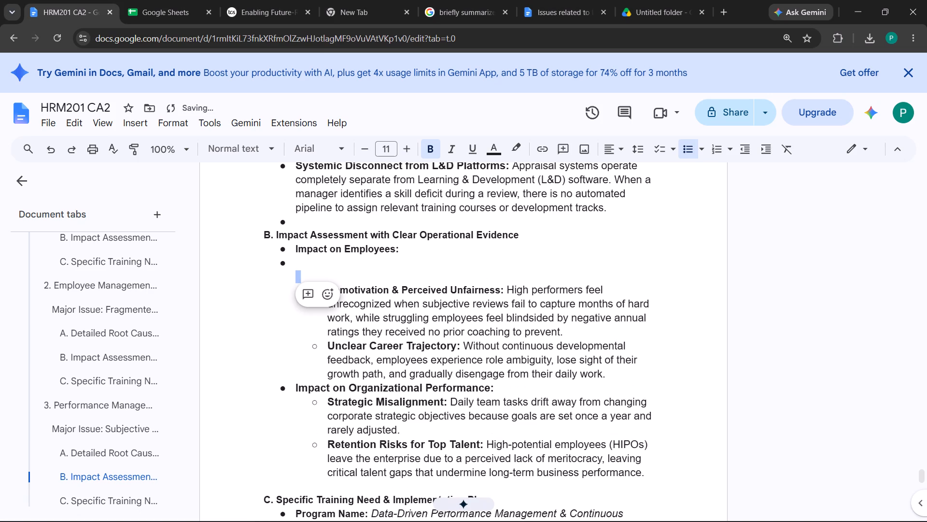
pyautogui.click(362, 261)
pyautogui.press('BackSpace')
pyautogui.press('BackSpace')
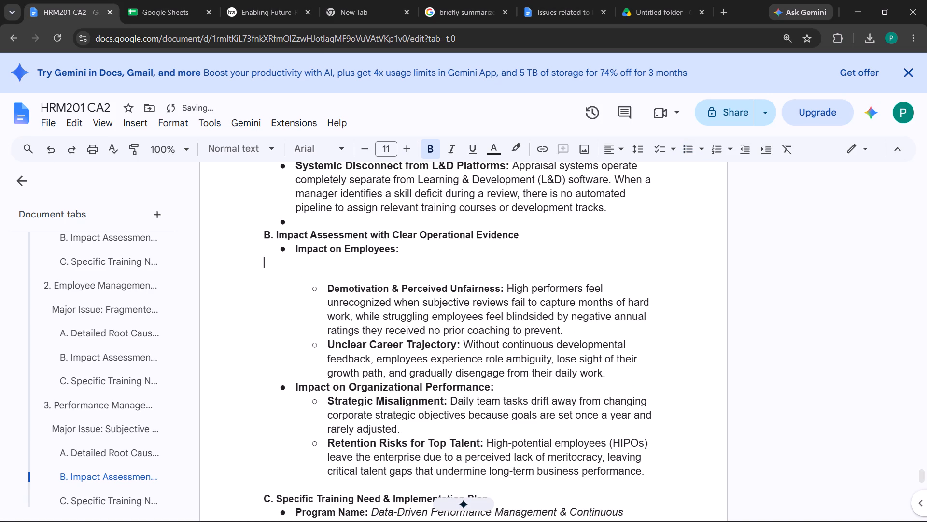
pyautogui.press('BackSpace')
pyautogui.click(348, 267)
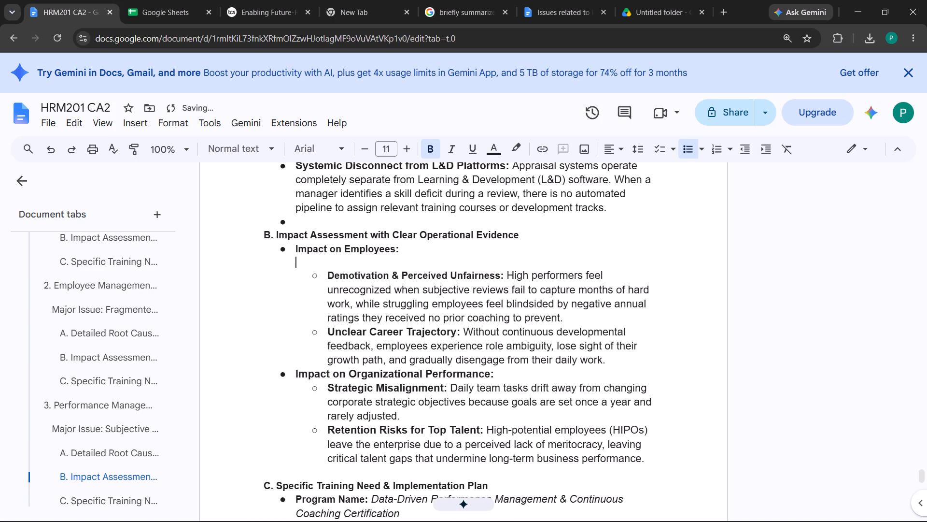
pyautogui.press('BackSpace')
# Clear the three empty bullets under "A. Detailed Root Causes" in the Performance Management Practice section.
pyautogui.scroll(3, 355, 326)
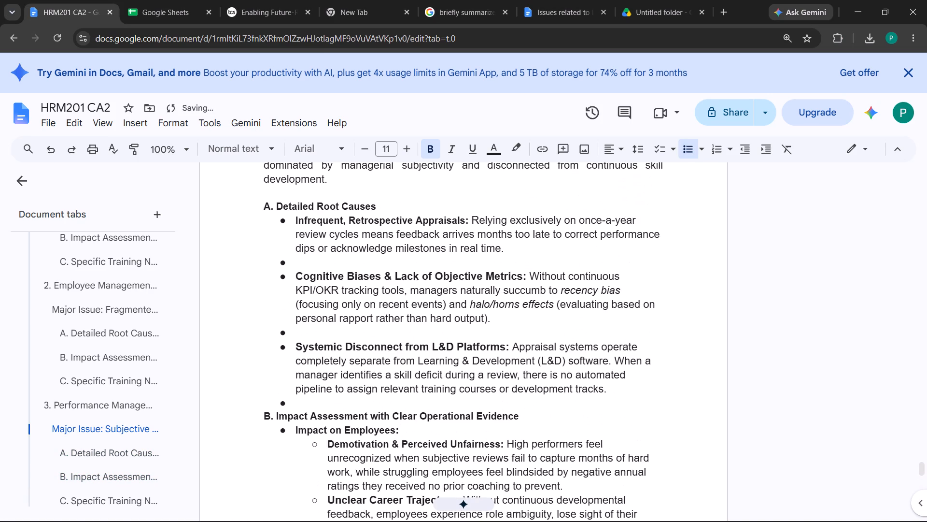
pyautogui.click(320, 401)
pyautogui.press('BackSpace')
pyautogui.doubleClick(322, 332)
pyautogui.press('BackSpace')
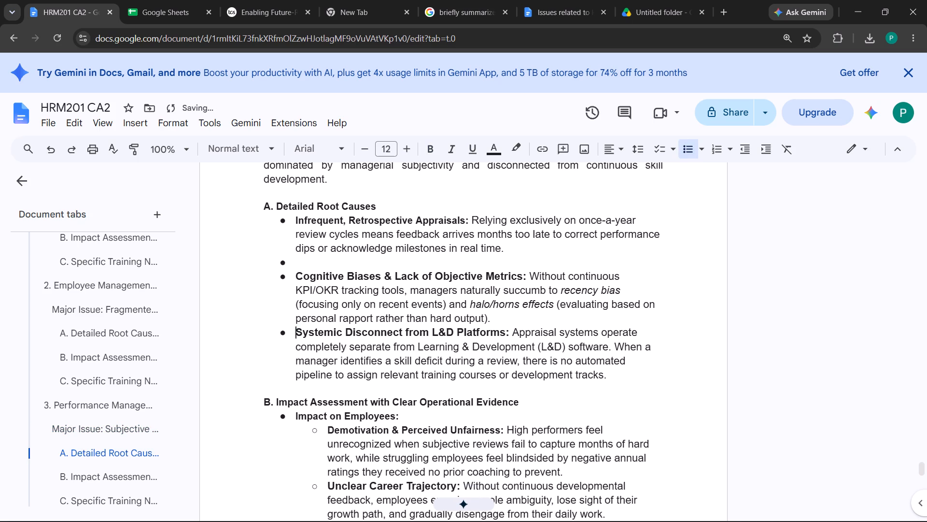
pyautogui.scroll(1, 322, 332)
pyautogui.doubleClick(322, 331)
pyautogui.click(320, 324)
pyautogui.doubleClick(320, 322)
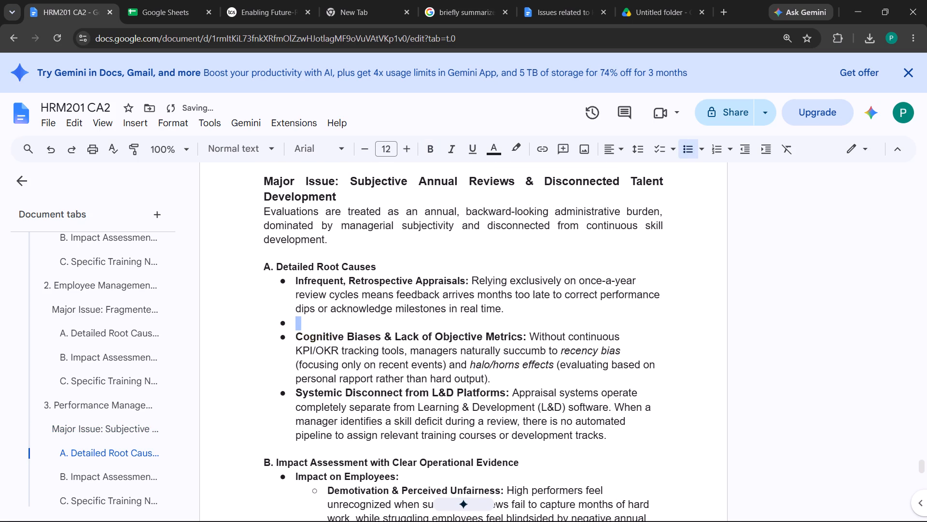
pyautogui.press('BackSpace')
# Replace the empty sub-bullet above the "3. Performance Management Practice" heading with blank spacing.
pyautogui.scroll(1, 320, 322)
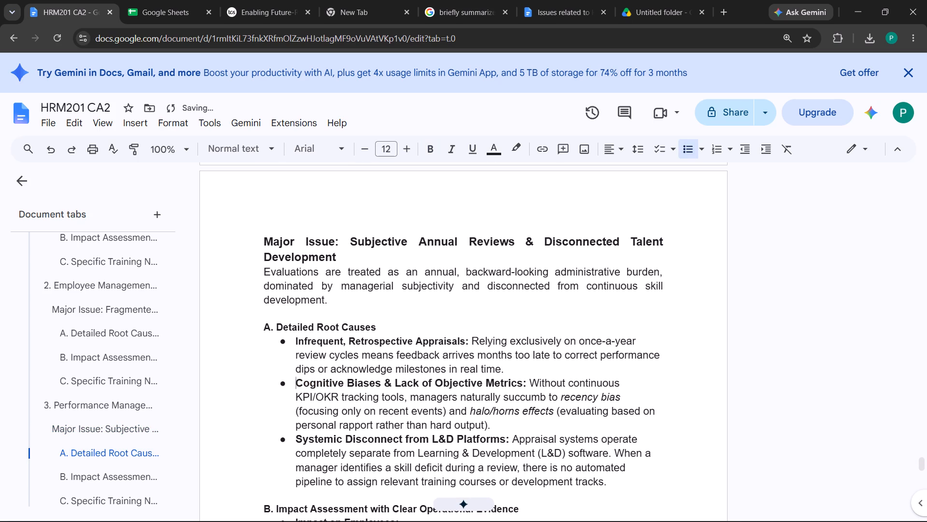
pyautogui.scroll(3, 375, 311)
pyautogui.scroll(-1, 375, 310)
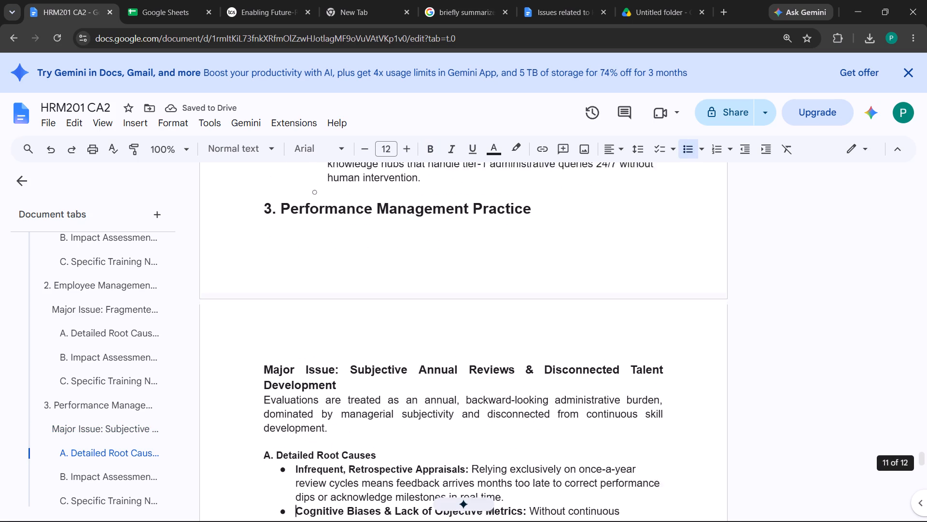
pyautogui.scroll(1, 372, 363)
pyautogui.scroll(-2, 370, 341)
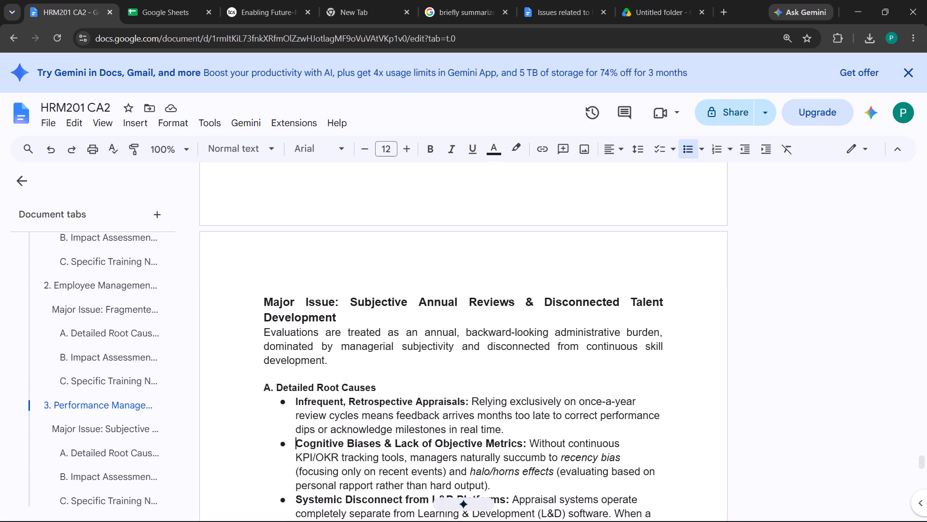
pyautogui.scroll(5, 392, 377)
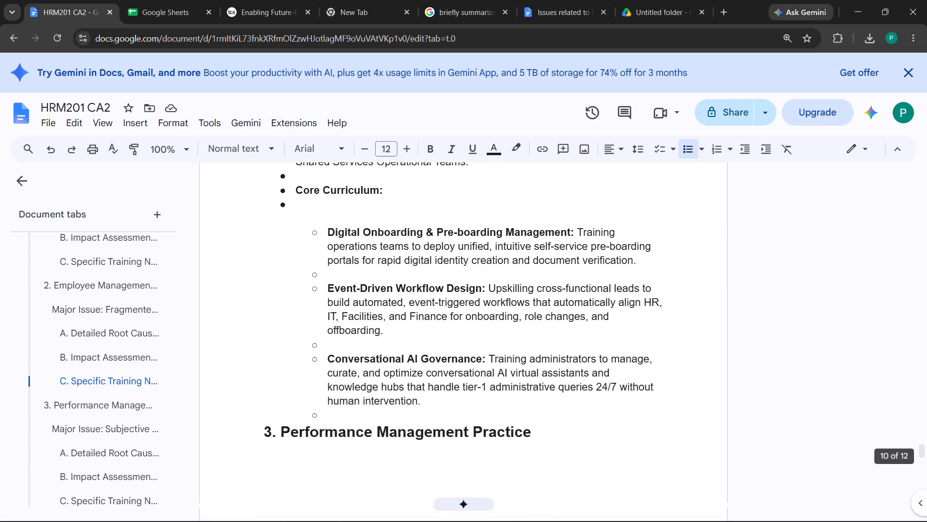
pyautogui.click(349, 426)
pyautogui.press('BackSpace')
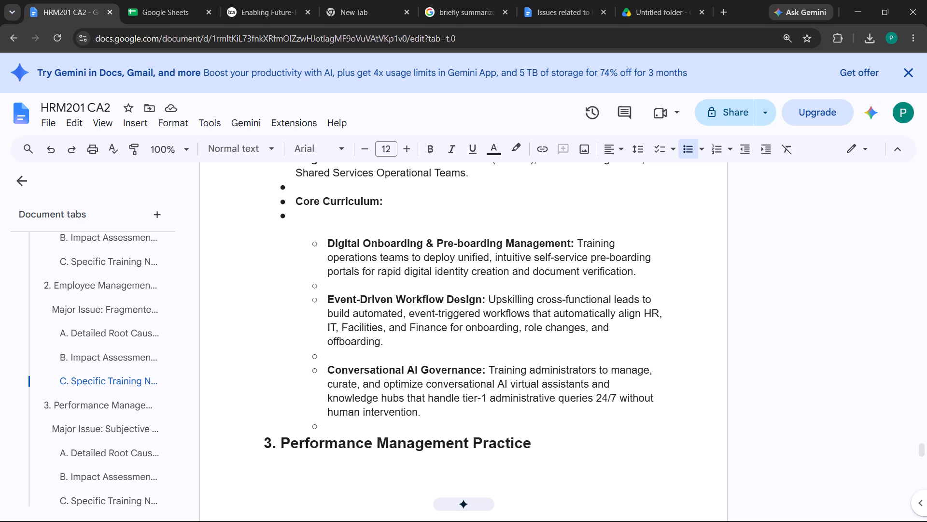
pyautogui.press('Return')
# Remove the empty sub-bullets before and after "Event-Driven Workflow Design" under section 2's Core Curriculum.
pyautogui.click(336, 356)
pyautogui.click(336, 355)
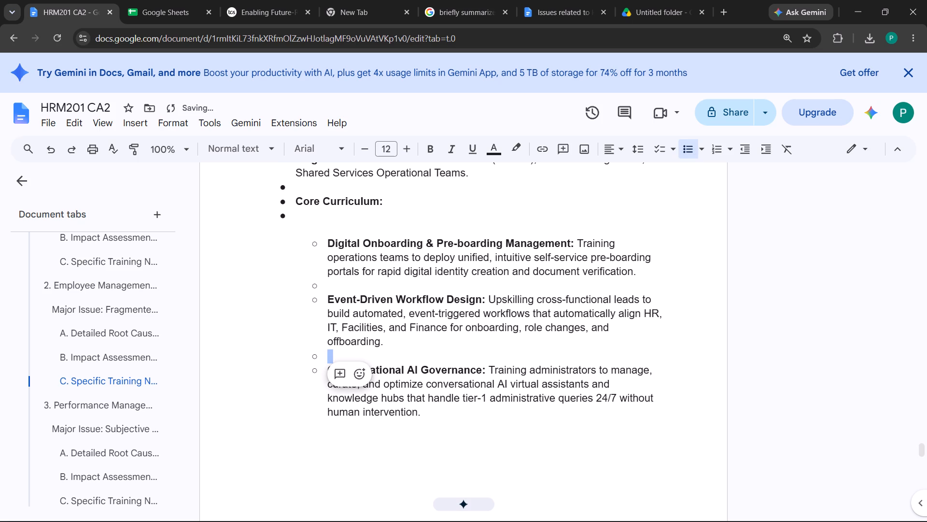
pyautogui.press('BackSpace')
pyautogui.scroll(1, 336, 361)
pyautogui.doubleClick(335, 342)
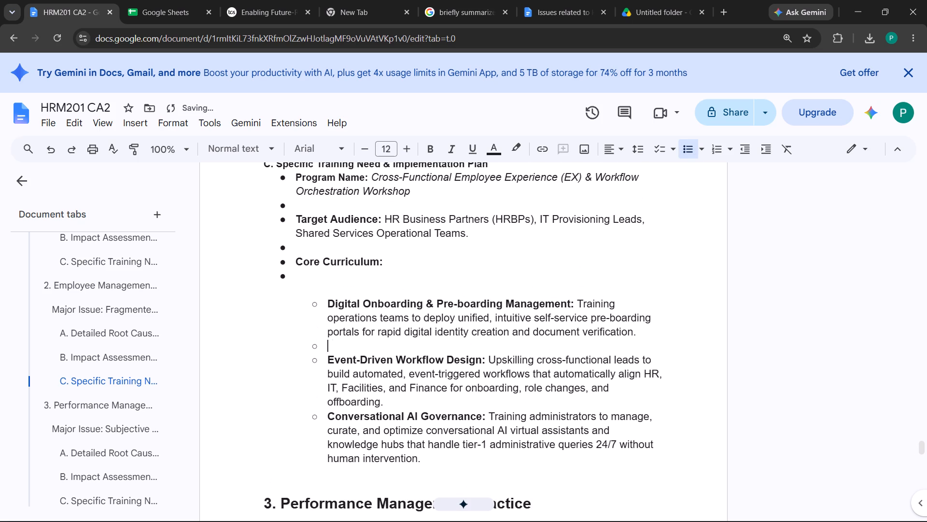
pyautogui.press('BackSpace')
# Remove the empty bullet and blank line between "Core Curriculum" and "Digital Onboarding & Pre-boarding Management".
pyautogui.scroll(1, 335, 342)
pyautogui.click(335, 343)
pyautogui.press('BackSpace')
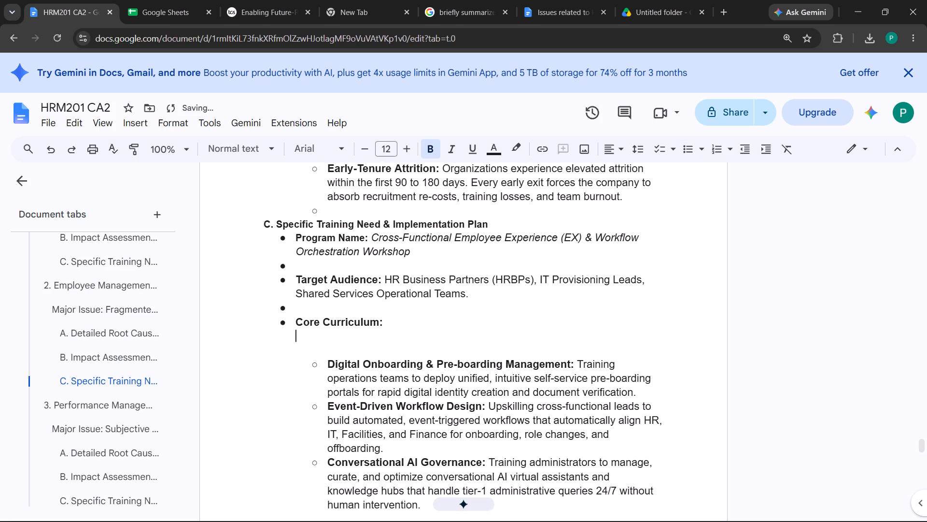
pyautogui.scroll(-1, 344, 359)
pyautogui.scroll(1, 351, 460)
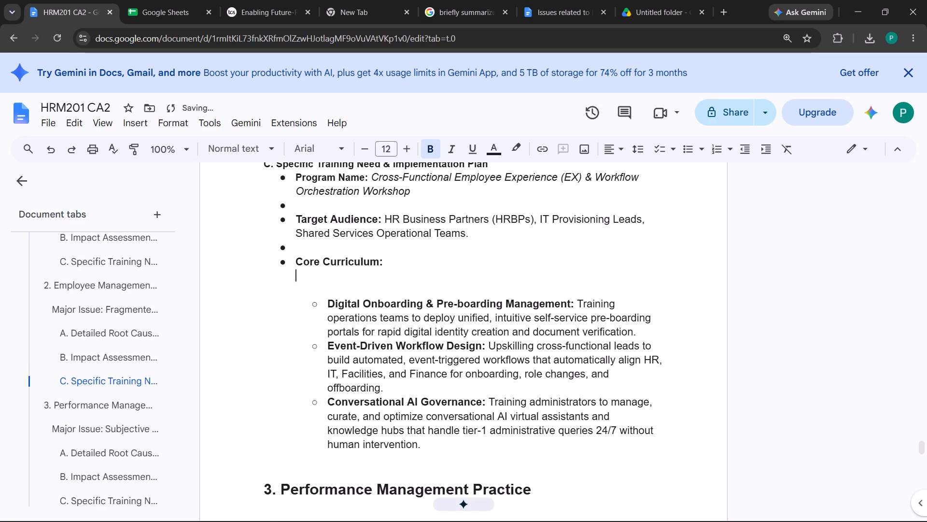
pyautogui.scroll(2, 333, 436)
pyautogui.press('BackSpace')
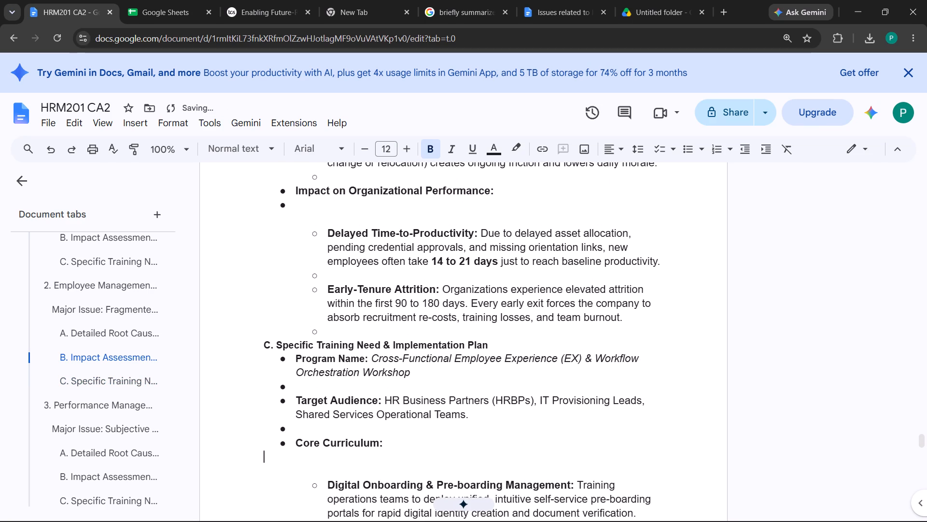
pyautogui.press('BackSpace')
pyautogui.click(338, 457)
pyautogui.press('BackSpace')
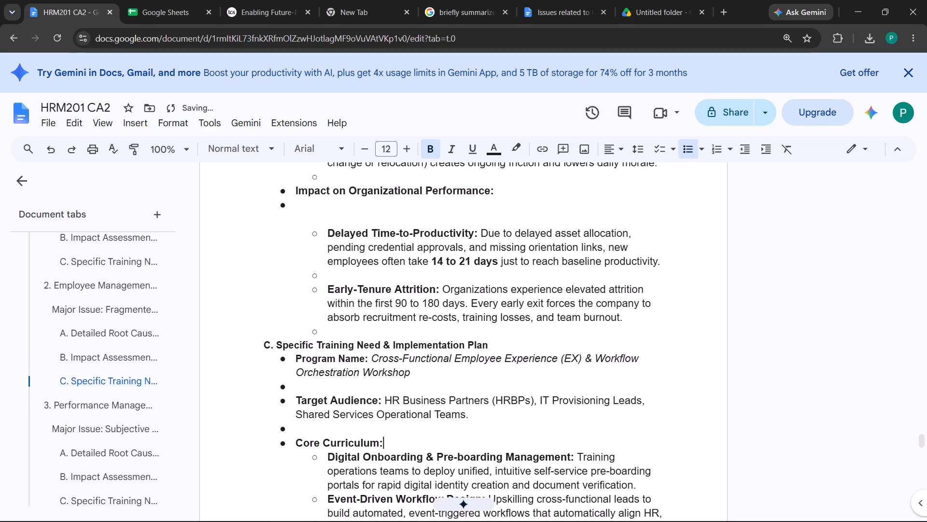
# Remove the empty bullets before and after "Target Audience" in section 2's training plan.
pyautogui.doubleClick(298, 428)
pyautogui.press('BackSpace')
pyautogui.doubleClick(312, 383)
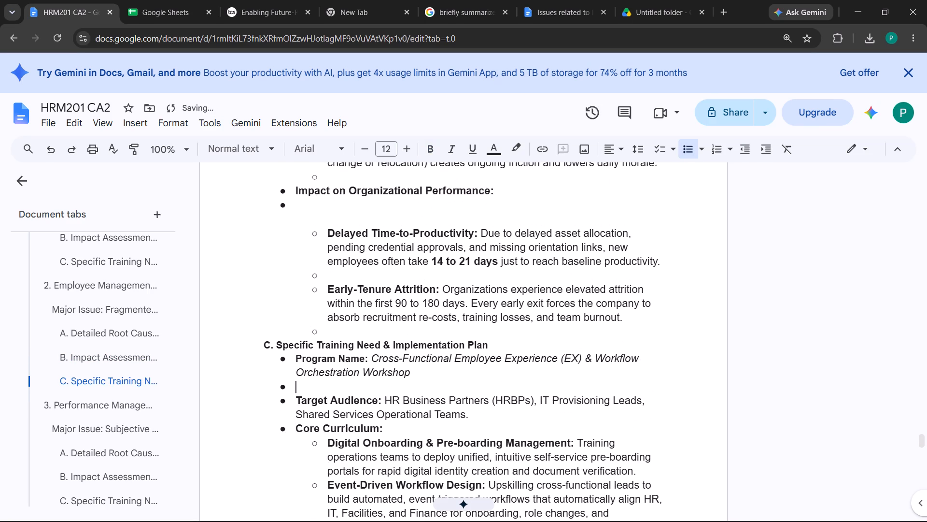
pyautogui.press('BackSpace')
# Review the Performance Management Practice section through its training plan for leftover empty bullets and spacing problems.
pyautogui.scroll(1, 311, 389)
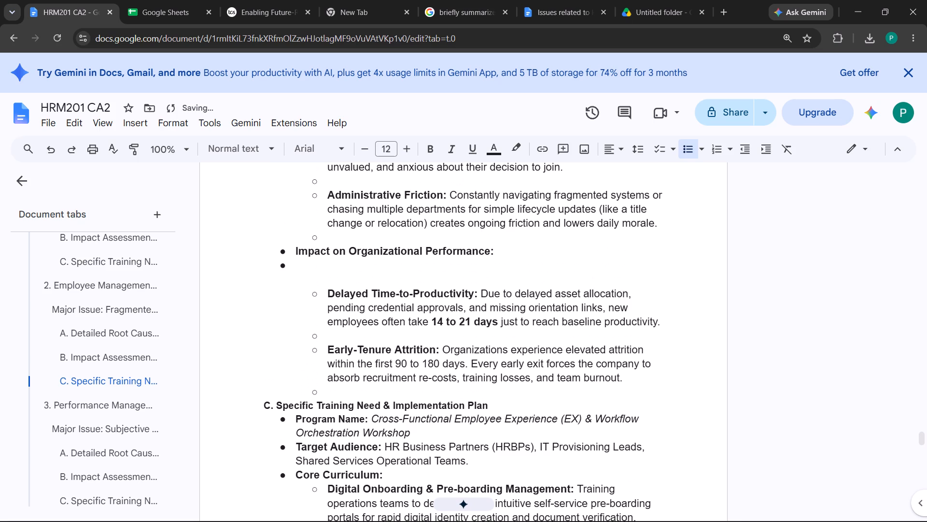
pyautogui.scroll(-5, 315, 392)
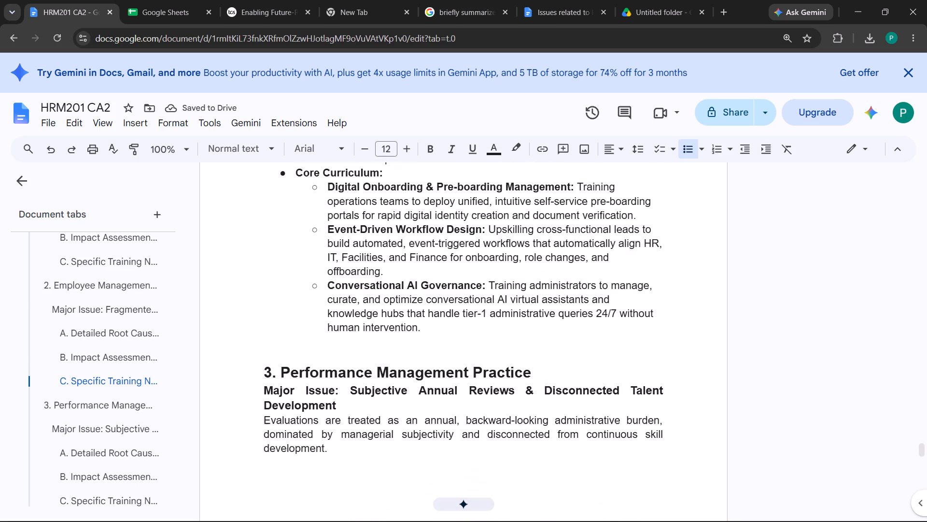
pyautogui.scroll(-14, 315, 394)
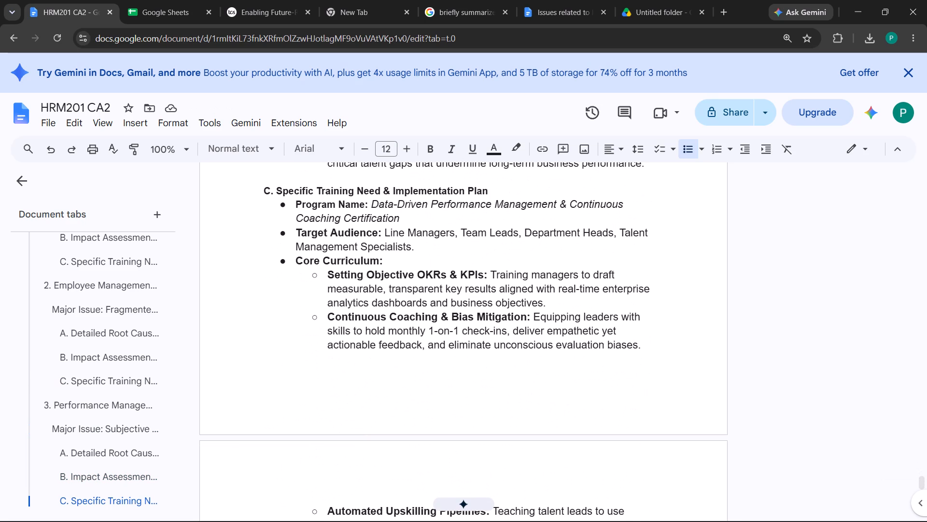
pyautogui.scroll(7, 387, 380)
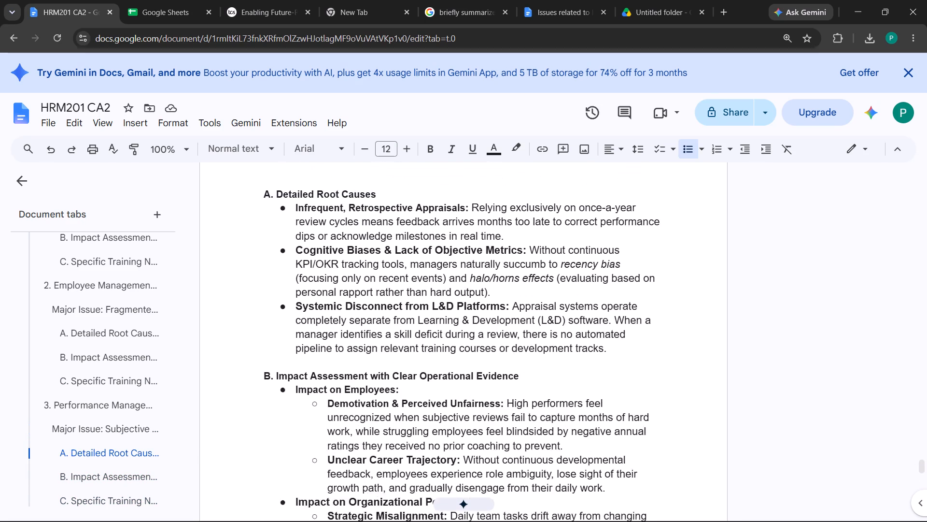
pyautogui.scroll(8, 388, 386)
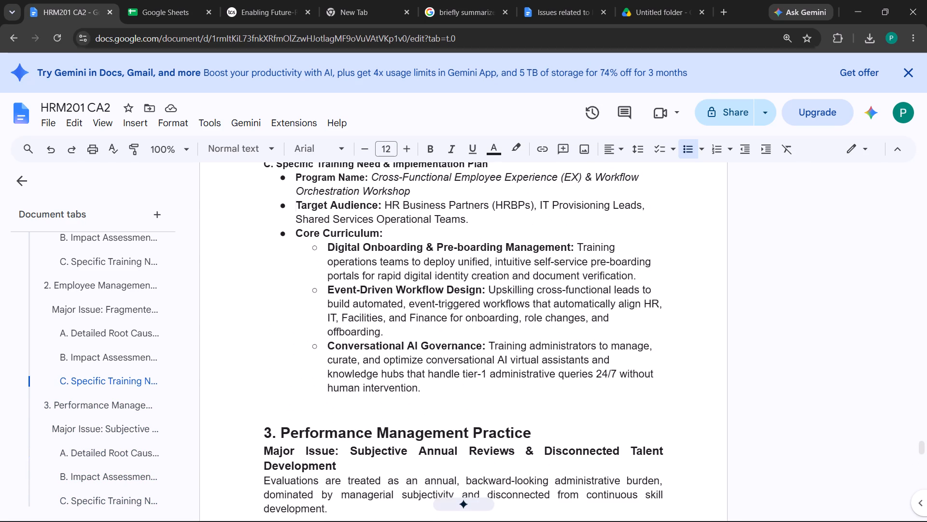
# Clear the empty sub-bullets before and after "Early-Tenure Attrition" in section 2's impact assessment.
pyautogui.scroll(2, 363, 371)
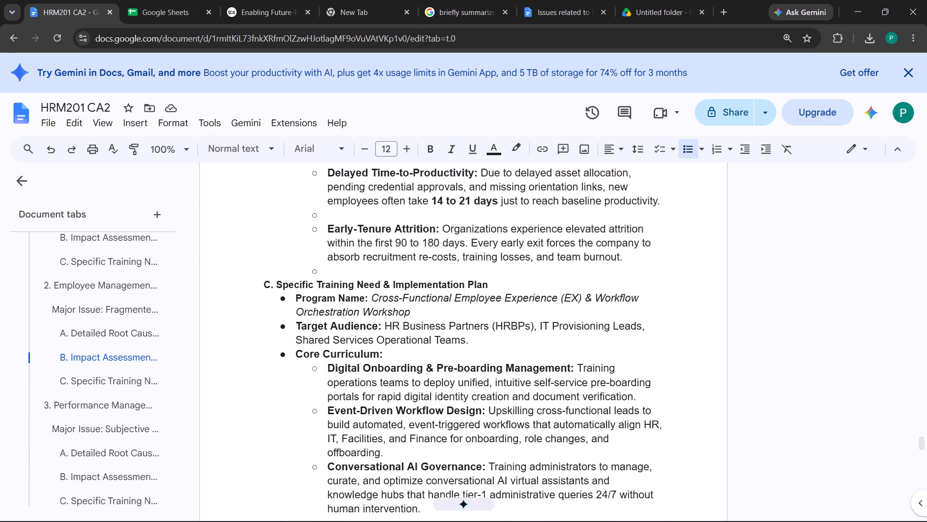
pyautogui.scroll(1, 381, 278)
pyautogui.click(356, 333)
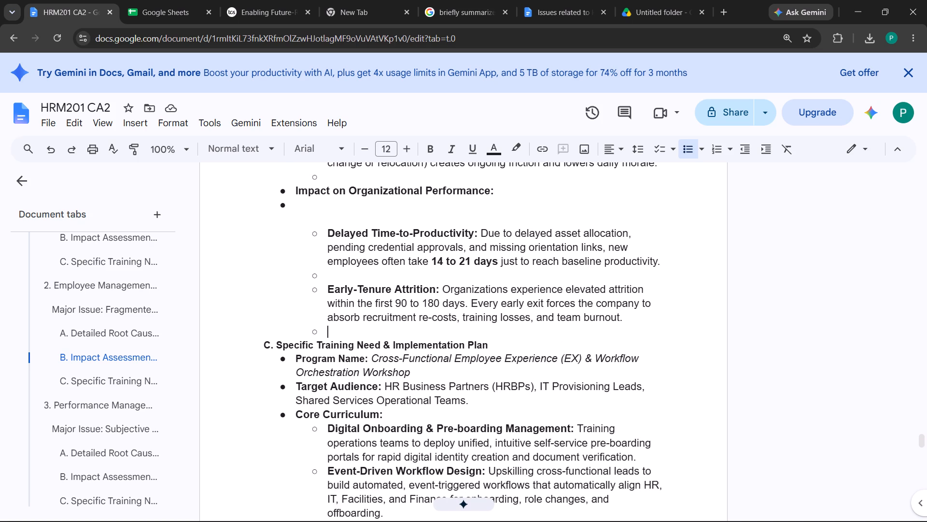
pyautogui.press('BackSpace')
pyautogui.scroll(1, 356, 333)
pyautogui.doubleClick(342, 338)
pyautogui.press('BackSpace')
# Remove the empty bullet and blank line between "Impact on Organizational Performance" and "Delayed Time-to-Productivity".
pyautogui.scroll(2, 342, 344)
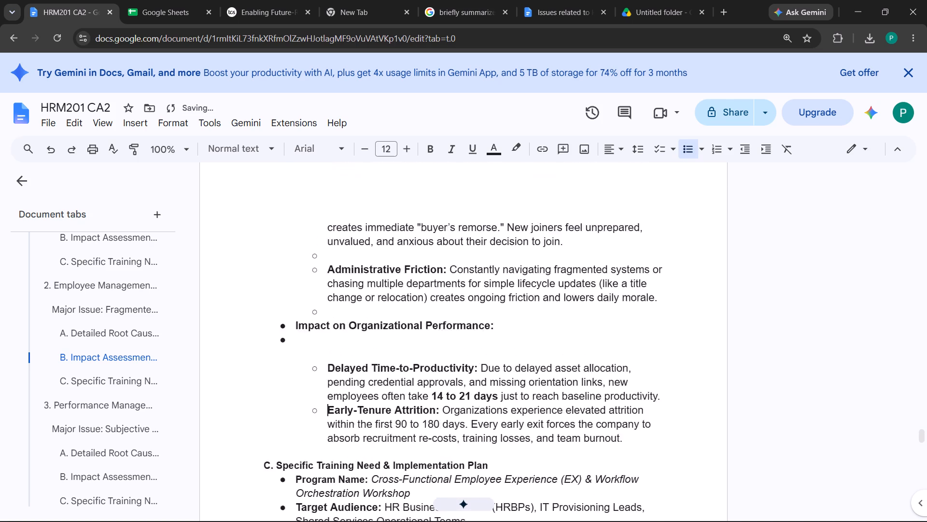
pyautogui.click(339, 386)
pyautogui.press('BackSpace')
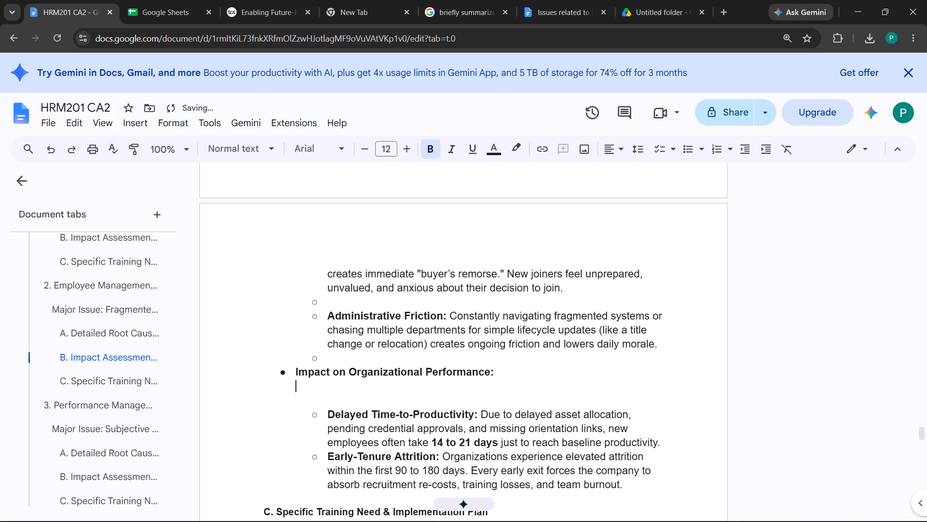
pyautogui.press('BackSpace')
pyautogui.press('BackSpace')
pyautogui.click(342, 393)
pyautogui.press('BackSpace')
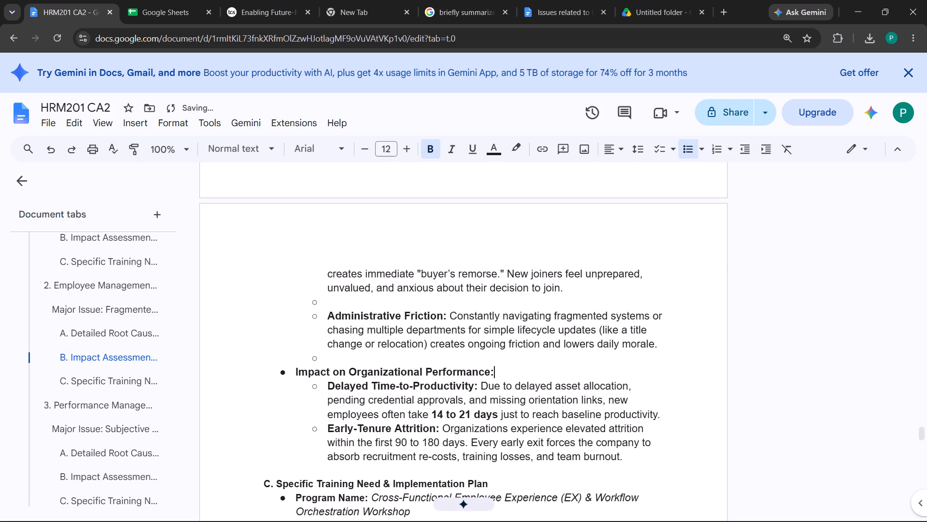
# Clear the empty sub-bullets before and after "Administrative Friction" in section 2's impact assessment.
pyautogui.scroll(1, 342, 393)
pyautogui.click(344, 417)
pyautogui.press('BackSpace')
pyautogui.doubleClick(340, 360)
pyautogui.press('BackSpace')
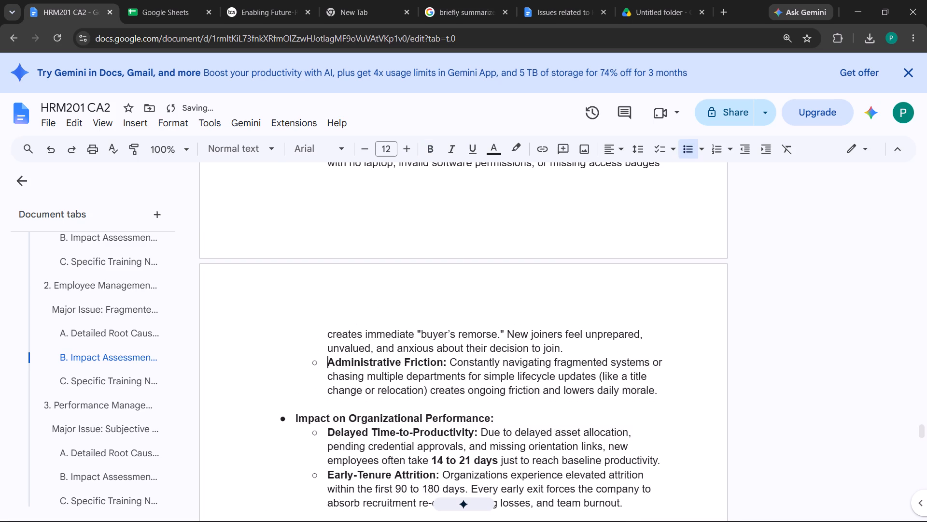
# Remove the empty bullet and blank line between "Impact on Employees" and "First-Impression Disengagement".
pyautogui.scroll(3, 340, 360)
pyautogui.click(336, 316)
pyautogui.press('BackSpace')
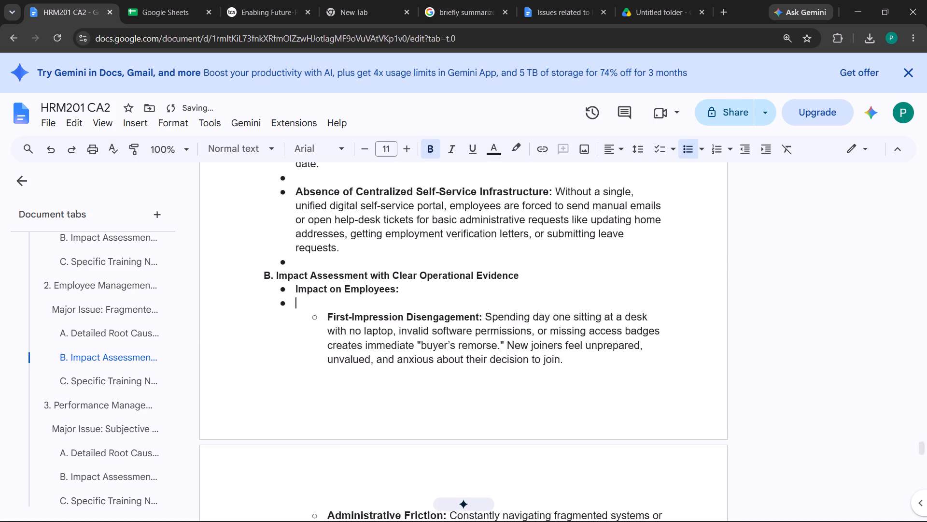
pyautogui.press('BackSpace')
pyautogui.press('BackSpace')
pyautogui.press('BackSpace')
# Clear the three empty bullets under "A. Detailed Root Causes" in the Employee Management Practice section.
pyautogui.scroll(2, 336, 316)
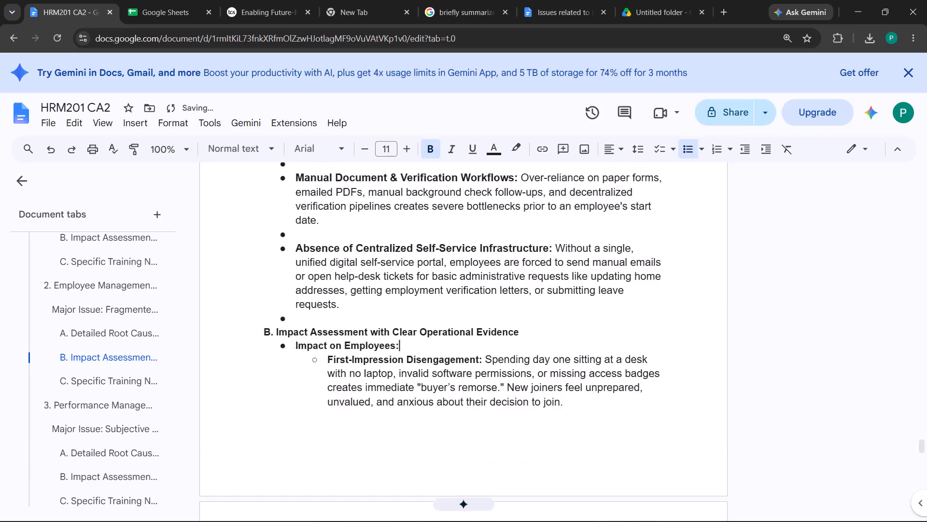
pyautogui.click(331, 386)
pyautogui.press('BackSpace')
pyautogui.doubleClick(325, 303)
pyautogui.press('BackSpace')
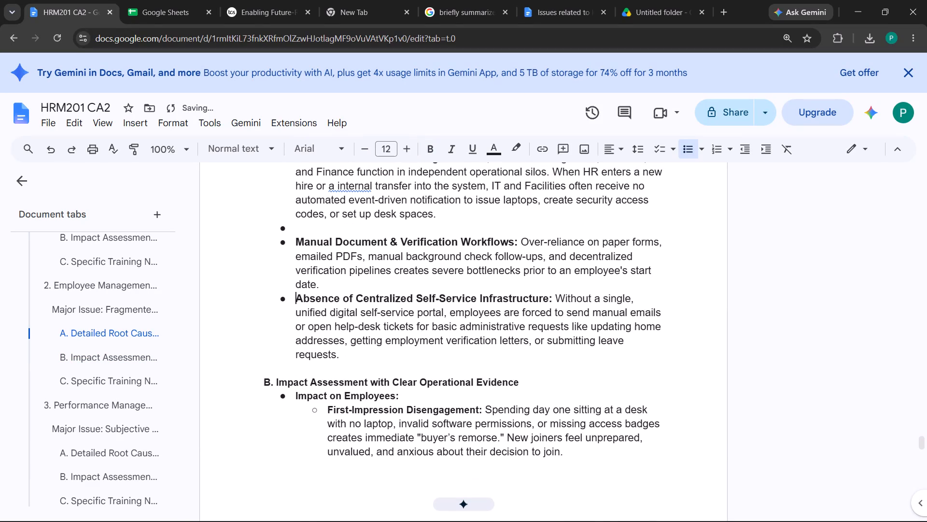
pyautogui.scroll(2, 325, 303)
pyautogui.doubleClick(327, 351)
pyautogui.press('BackSpace')
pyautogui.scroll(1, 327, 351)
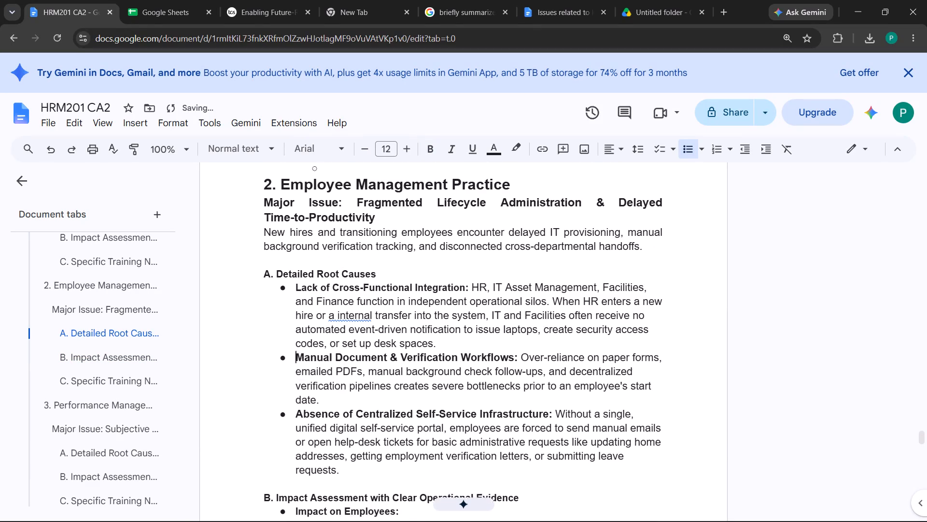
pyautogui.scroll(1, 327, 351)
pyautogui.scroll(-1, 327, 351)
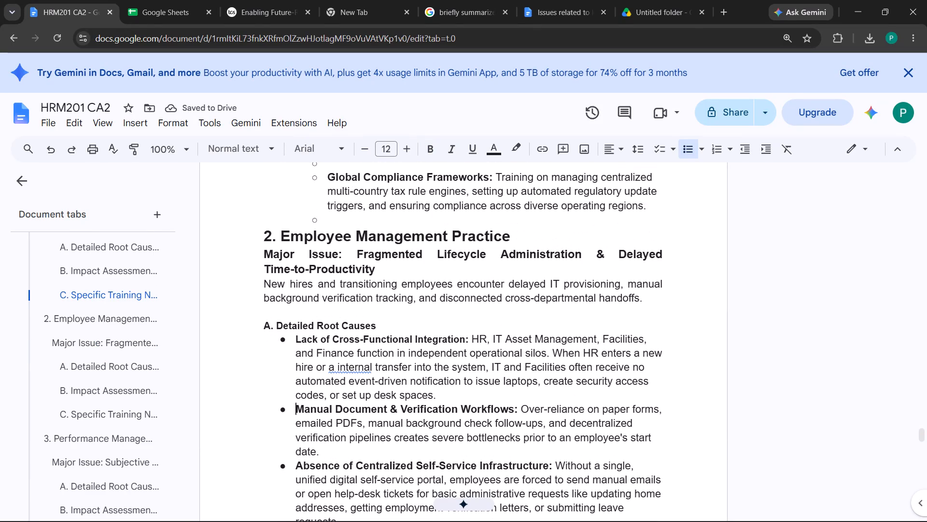
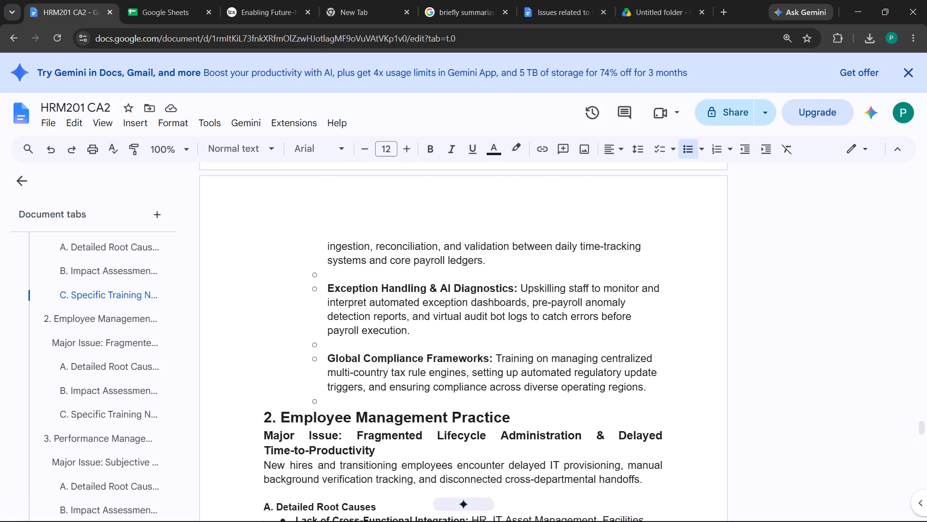
pyautogui.click(377, 401)
pyautogui.press('BackSpace')
pyautogui.doubleClick(362, 342)
pyautogui.press('BackSpace')
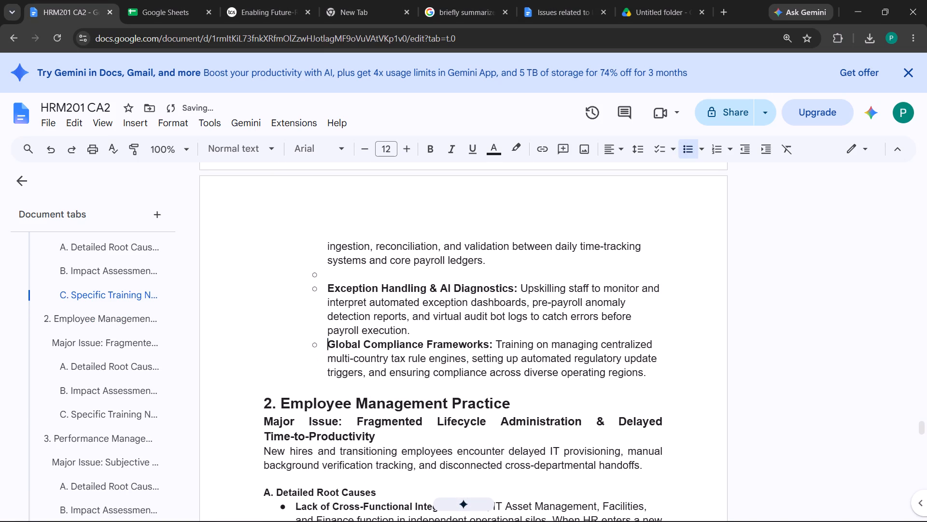
pyautogui.doubleClick(357, 279)
pyautogui.press('BackSpace')
# Remove the empty bullets and blank line between Program Name, Target Audience, Core Curriculum and Automated Data Validation in section C of Compensation Practice.
pyautogui.scroll(5, 357, 281)
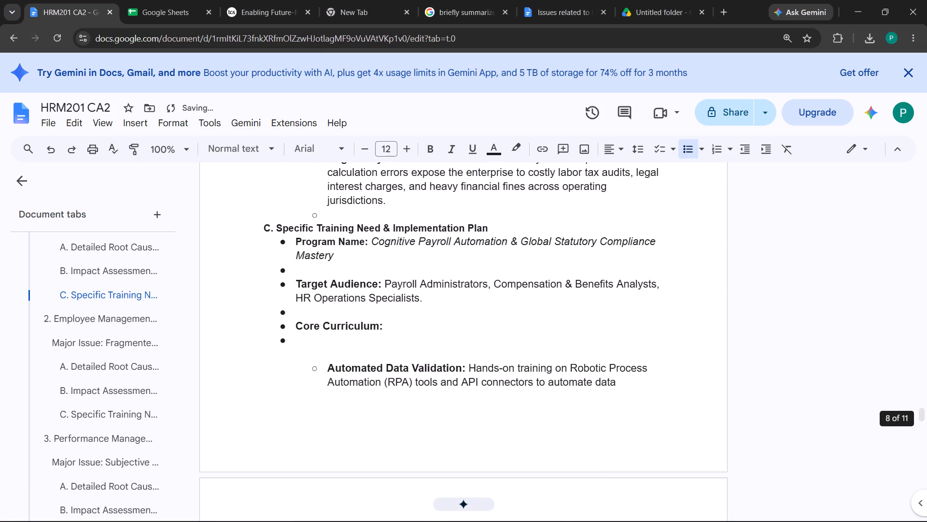
pyautogui.click(365, 353)
pyautogui.press('BackSpace')
pyautogui.press('BackSpace')
pyautogui.press('BackSpace')
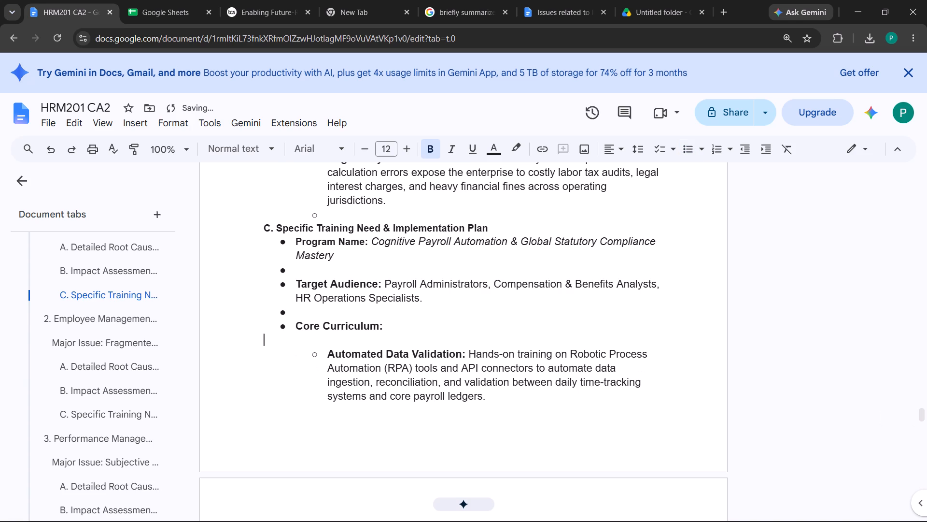
pyautogui.press('BackSpace')
pyautogui.click(331, 315)
pyautogui.press('BackSpace')
pyautogui.press('BackSpace')
pyautogui.press('BackSpace')
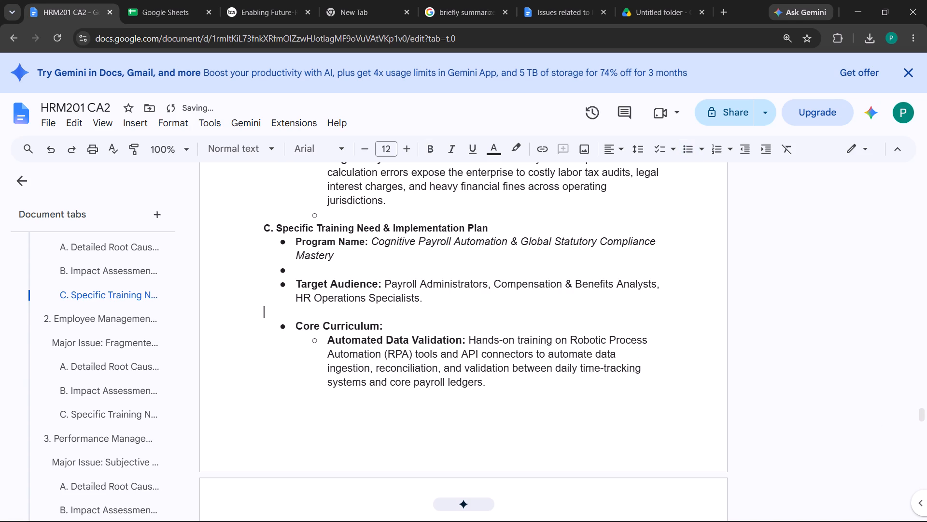
pyautogui.doubleClick(314, 271)
pyautogui.press('BackSpace')
# Remove the empty bullets and blank line in the Impact on Organizational Performance list of Compensation Practice.
pyautogui.scroll(3, 329, 317)
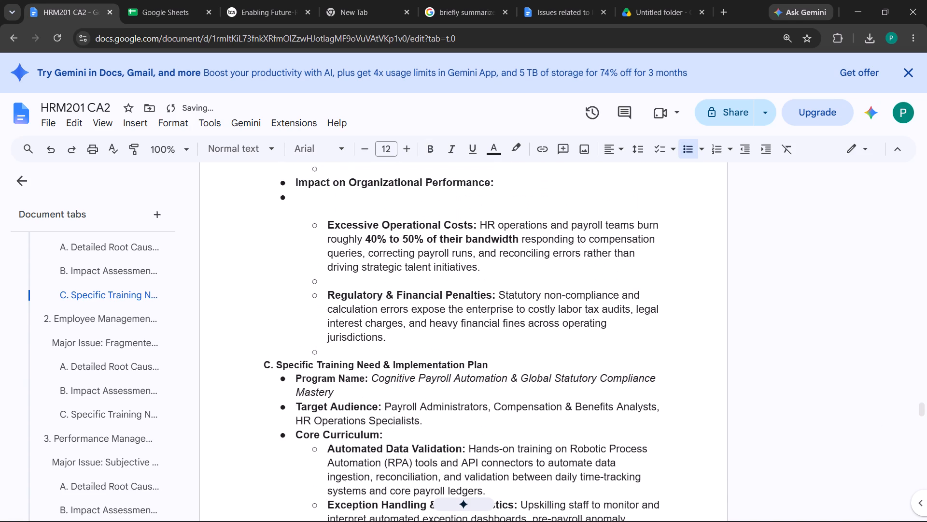
pyautogui.click(379, 394)
pyautogui.press('BackSpace')
pyautogui.doubleClick(364, 322)
pyautogui.press('BackSpace')
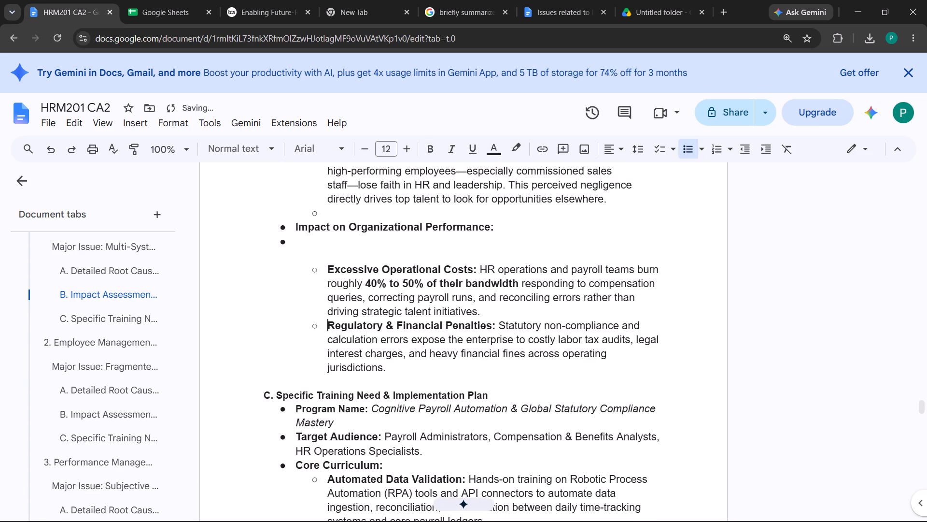
pyautogui.scroll(1, 364, 321)
pyautogui.doubleClick(361, 318)
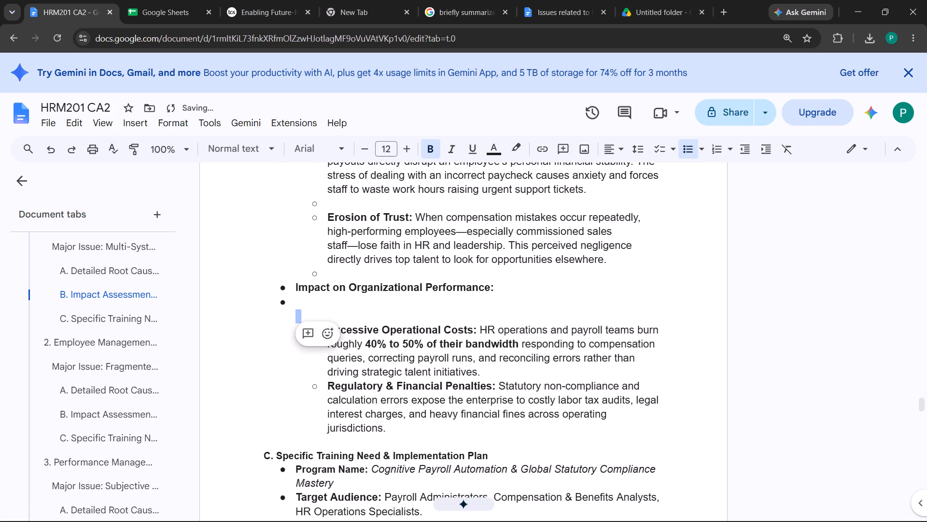
pyautogui.press('BackSpace')
pyautogui.hotkey('ctrl', 'z')
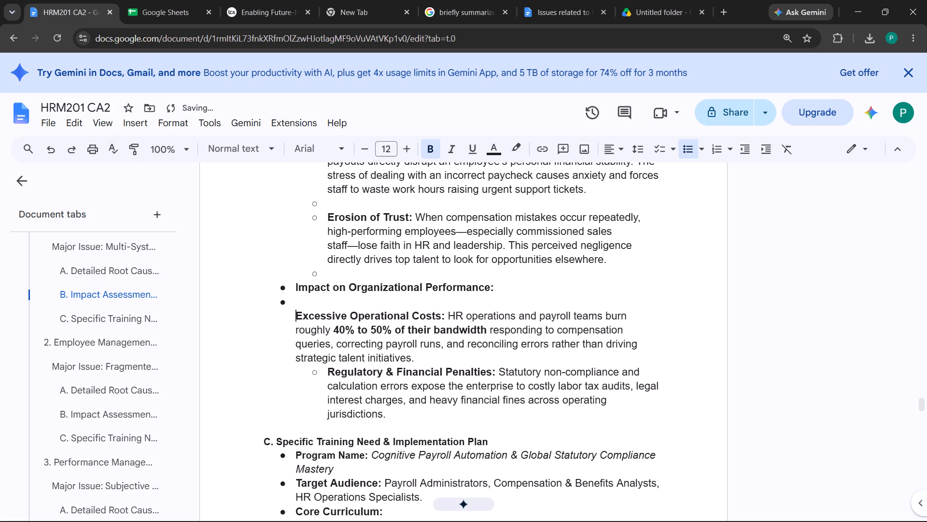
pyautogui.click(361, 318)
pyautogui.press('BackSpace')
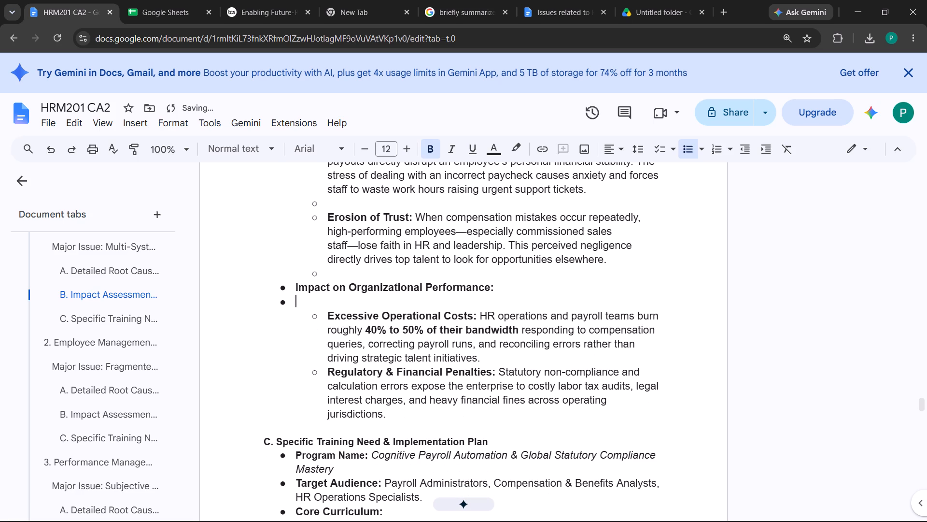
pyautogui.press('BackSpace')
pyautogui.press('BackSpace')
pyautogui.press('BackSpace')
# Remove the empty bullets and blank line around Financial Disruption and Erosion of Trust under Impact on Employees.
pyautogui.scroll(1, 361, 318)
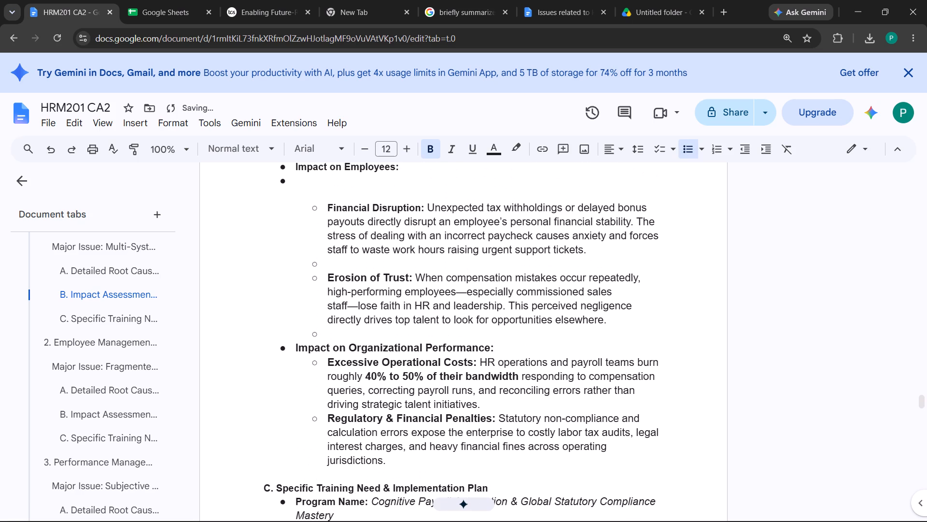
pyautogui.click(349, 334)
pyautogui.press('BackSpace')
pyautogui.scroll(1, 349, 334)
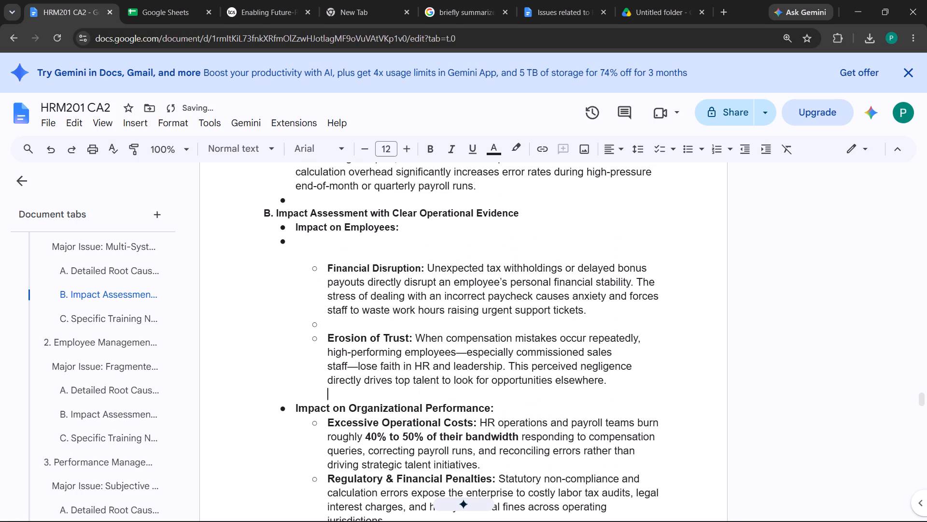
pyautogui.doubleClick(346, 324)
pyautogui.press('BackSpace')
pyautogui.scroll(2, 346, 324)
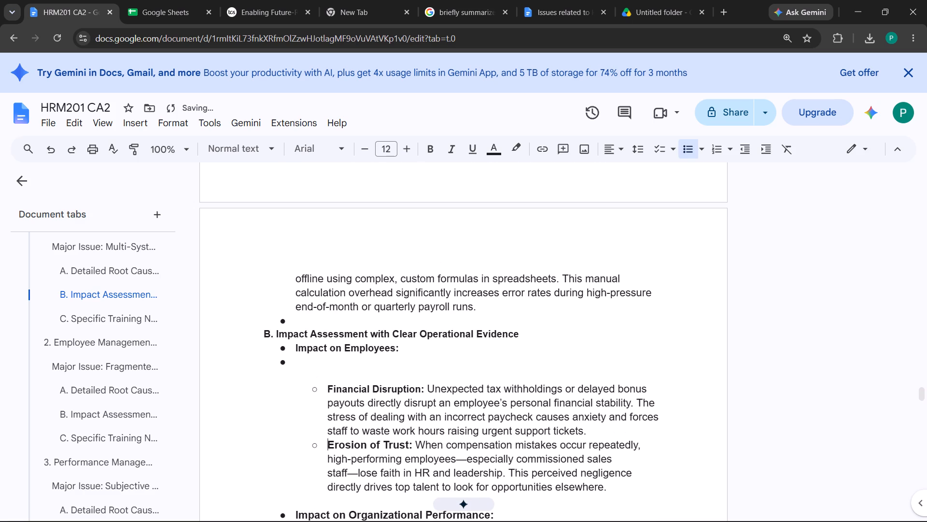
pyautogui.click(341, 363)
pyautogui.press('BackSpace')
pyautogui.press('BackSpace')
pyautogui.press('BackSpace')
pyautogui.click(341, 363)
pyautogui.press('BackSpace')
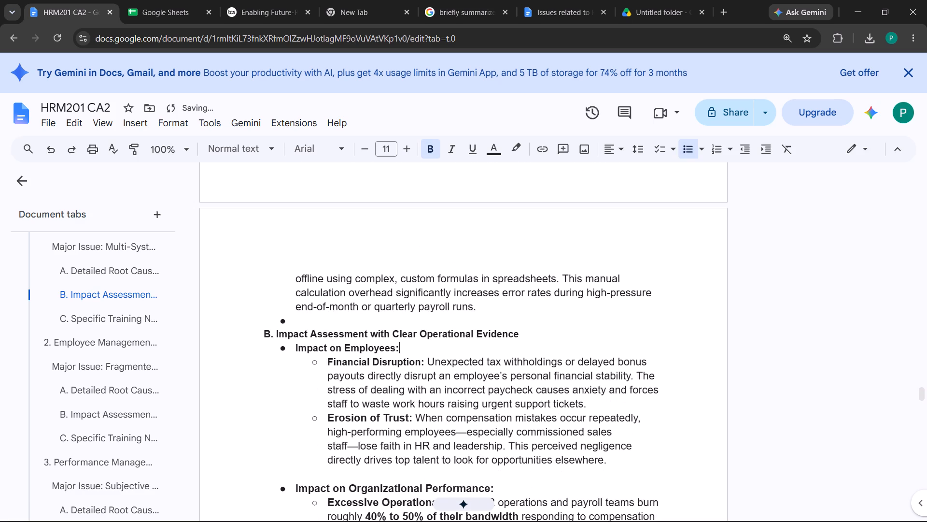
# Delete the empty bullets between and after the three root causes in section A of Compensation Practice.
pyautogui.scroll(2, 341, 362)
pyautogui.click(344, 437)
pyautogui.press('BackSpace')
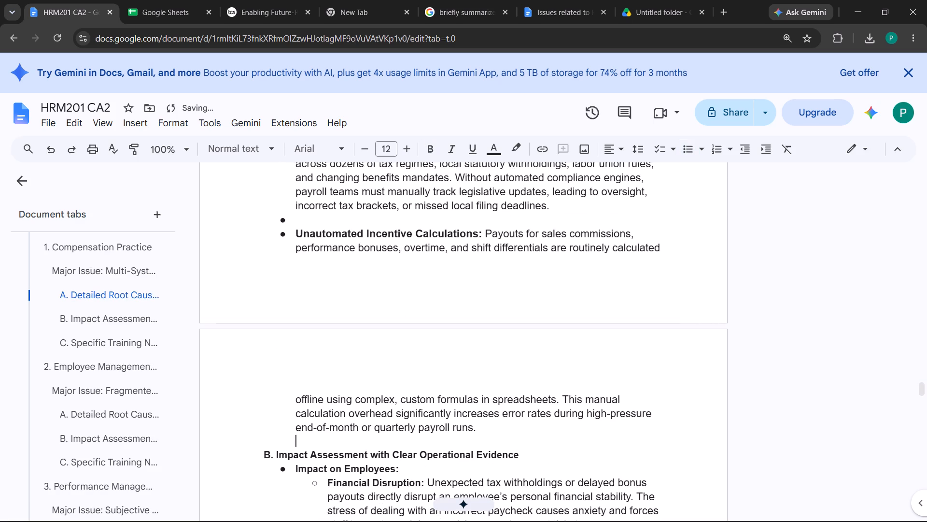
pyautogui.scroll(3, 334, 394)
pyautogui.click(336, 401)
pyautogui.press('BackSpace')
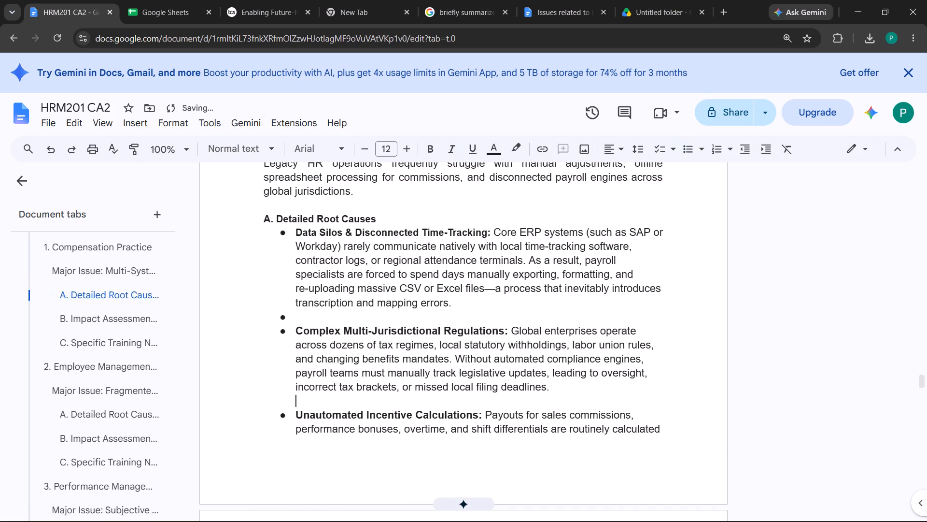
pyautogui.doubleClick(336, 401)
pyautogui.press('BackSpace')
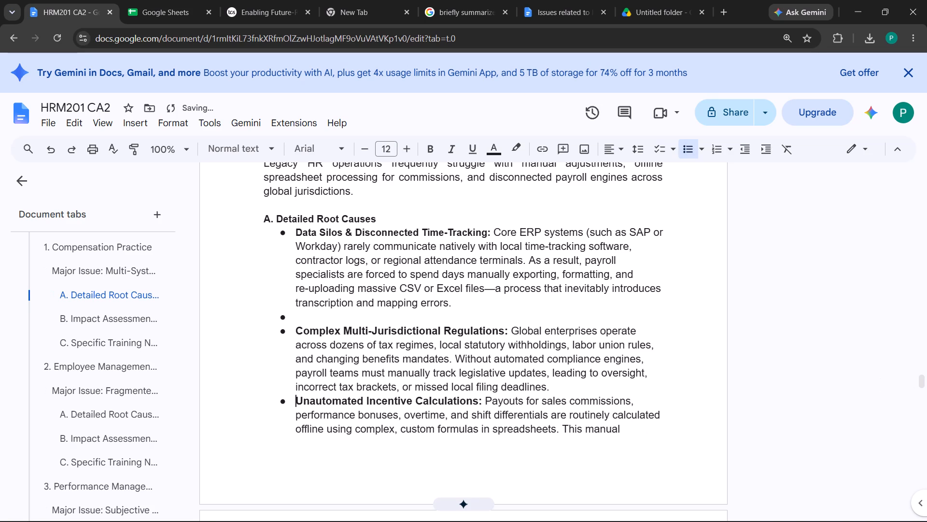
pyautogui.doubleClick(324, 312)
pyautogui.press('BackSpace')
# Reduce the Multi-System Payroll Major Issue heading to font size 12 and the "1. Compensation Practice" heading to 14.
pyautogui.scroll(2, 325, 315)
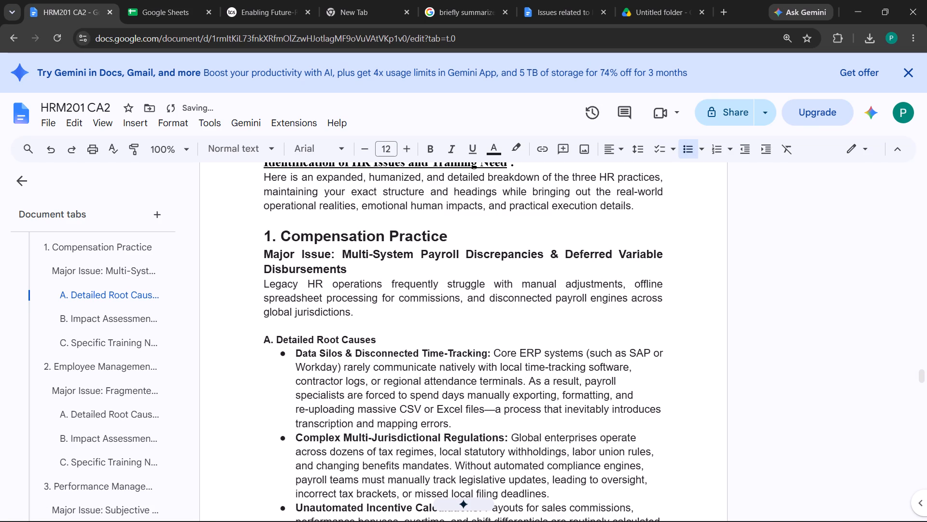
pyautogui.scroll(1, 355, 333)
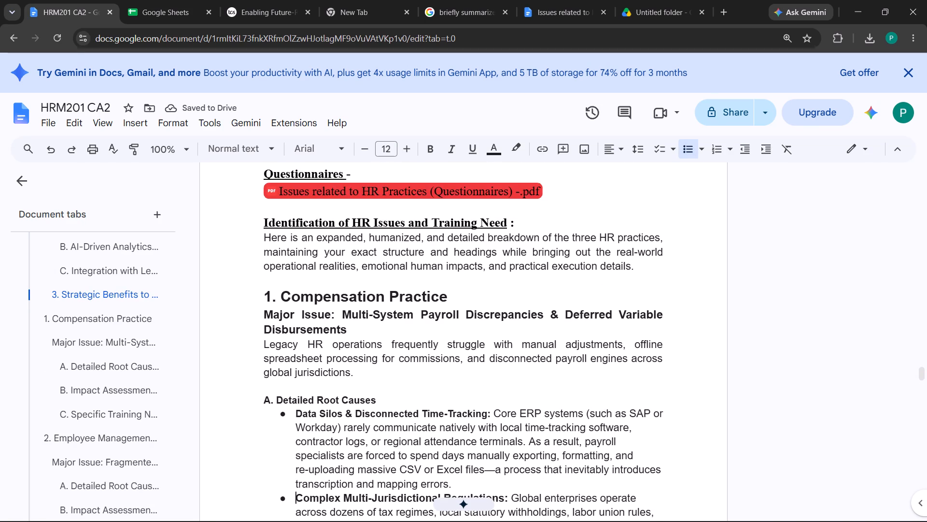
pyautogui.click(469, 354)
pyautogui.click(286, 320)
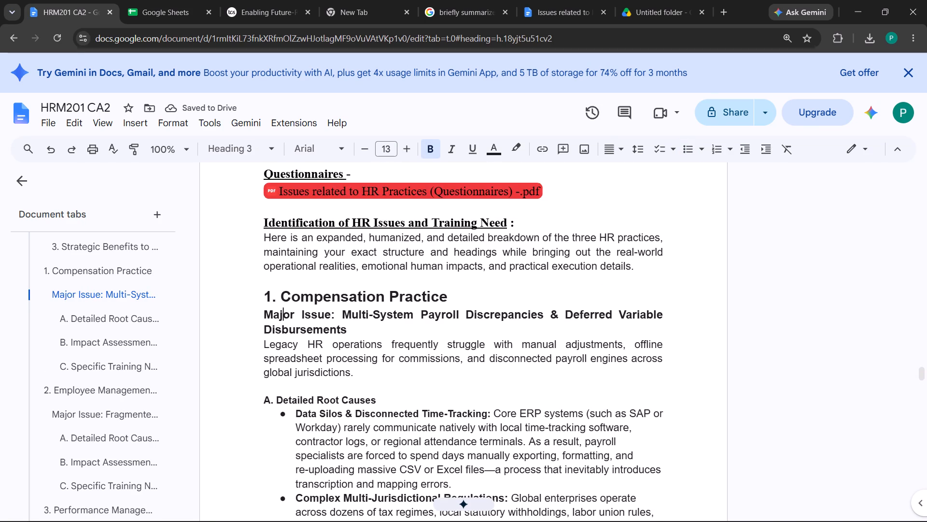
pyautogui.moveTo(260, 310); pyautogui.dragTo(348, 331)
pyautogui.click(368, 144)
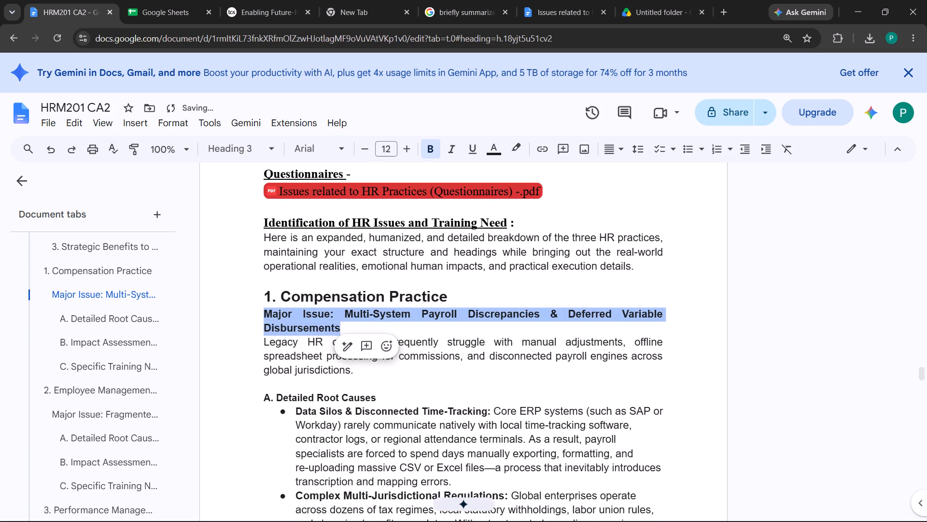
pyautogui.tripleClick(351, 290)
pyautogui.tripleClick(365, 156)
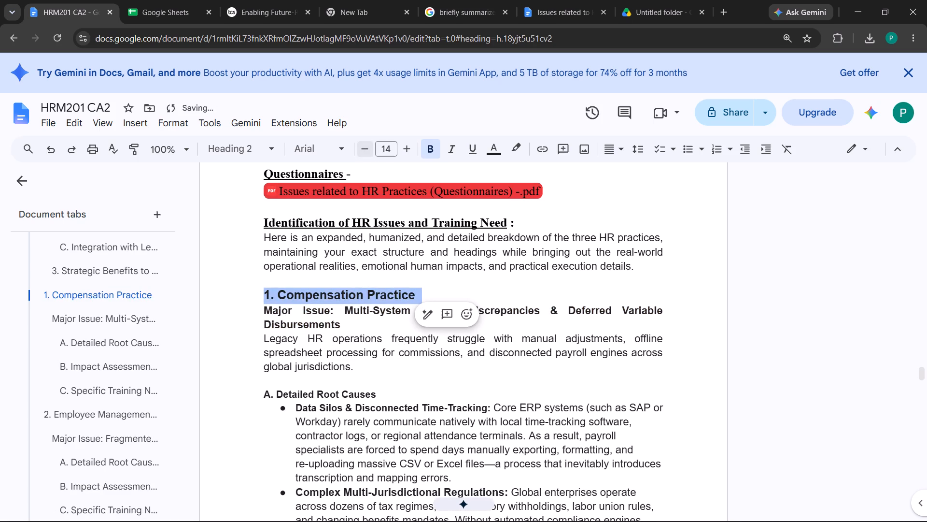
# Underline the words "Compensation Practice" in the section 1 heading, leaving its number plain.
pyautogui.click(485, 288)
pyautogui.click(401, 290)
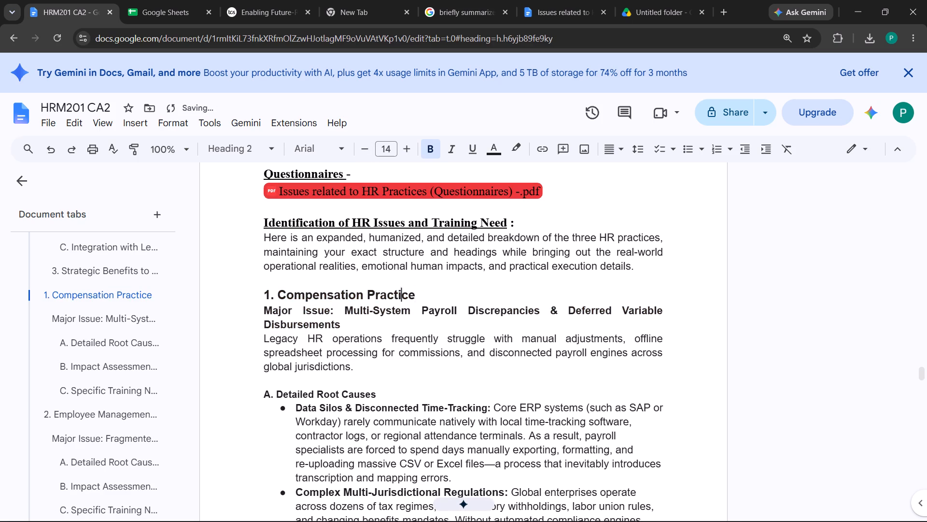
pyautogui.moveTo(401, 290); pyautogui.dragTo(340, 287)
pyautogui.click(346, 292)
pyautogui.moveTo(346, 292); pyautogui.dragTo(374, 293)
pyautogui.click(478, 141)
pyautogui.click(493, 282)
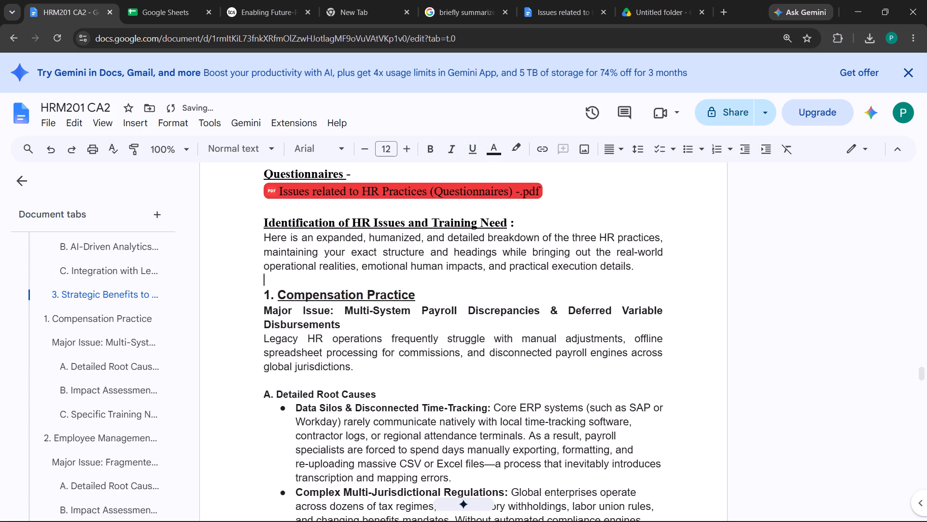
# Append a space and a hyphen without underline to the end of the "1. Compensation Practice" heading.
pyautogui.click(489, 295)
pyautogui.press('space')
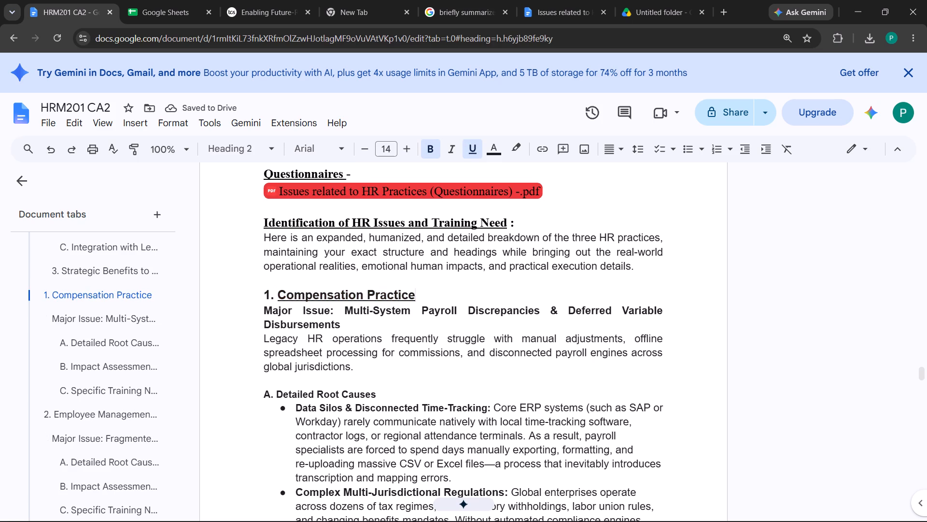
pyautogui.press('BackSpace')
pyautogui.click(469, 155)
pyautogui.press('space')
pyautogui.write('-')
# Delete the word "Legacy" from the start of the paragraph below the Multi-System Payroll Major Issue heading.
pyautogui.scroll(-1, 480, 323)
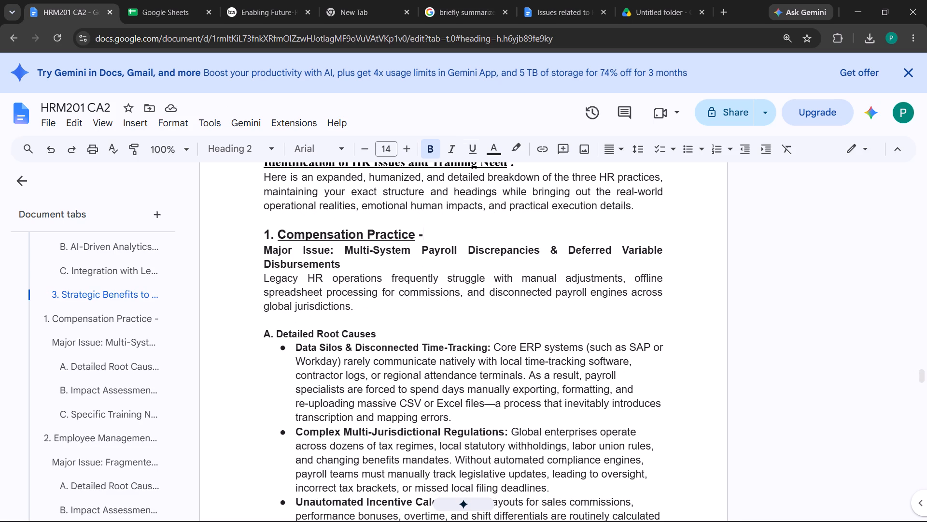
pyautogui.click(305, 275)
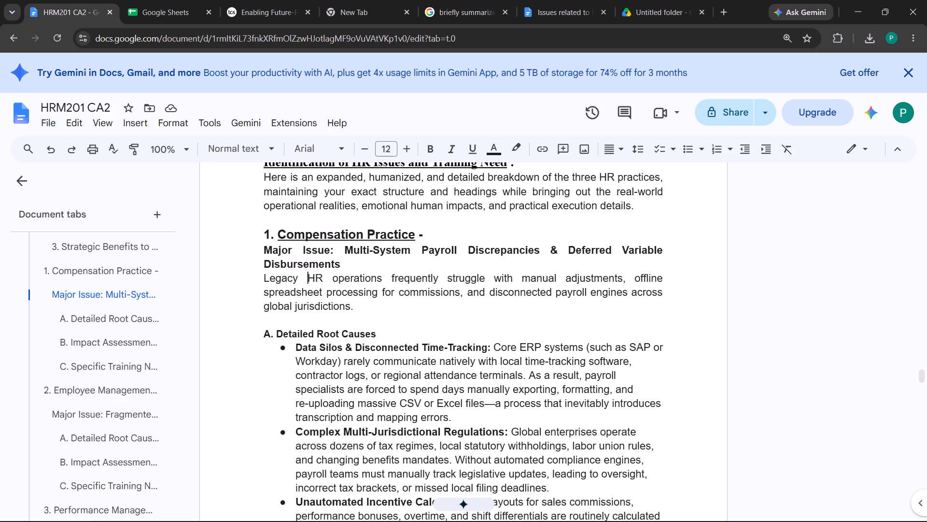
pyautogui.press('BackSpace')
pyautogui.press('BackSpace')
pyautogui.press('BackSpace')
pyautogui.press('BackSpace')
pyautogui.press('BackSpace')
pyautogui.press('BackSpace')
pyautogui.press('BackSpace')
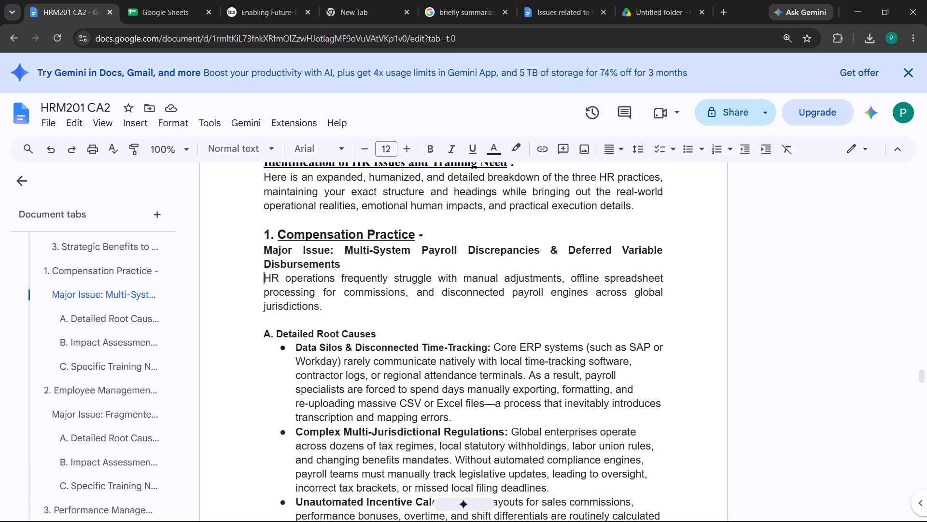
# Copy the term "Data Silos" from the first root-cause bullet and search the web for "what is Data Silos" in a new tab.
pyautogui.scroll(-2, 432, 314)
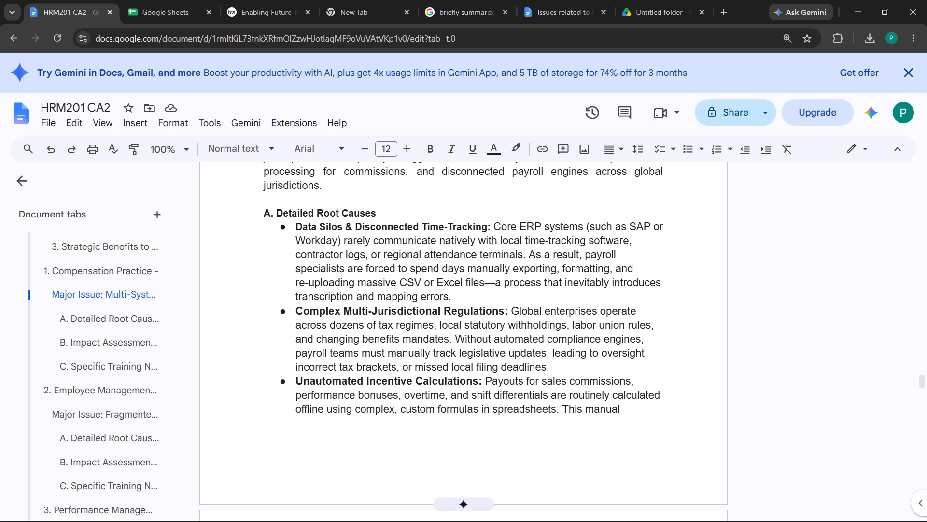
pyautogui.moveTo(294, 225); pyautogui.dragTo(335, 232)
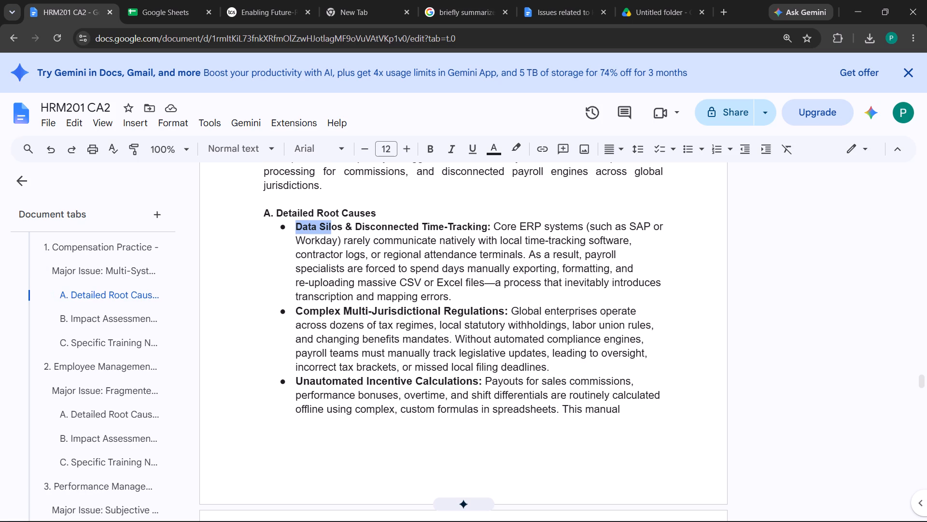
pyautogui.moveTo(335, 232); pyautogui.dragTo(341, 232)
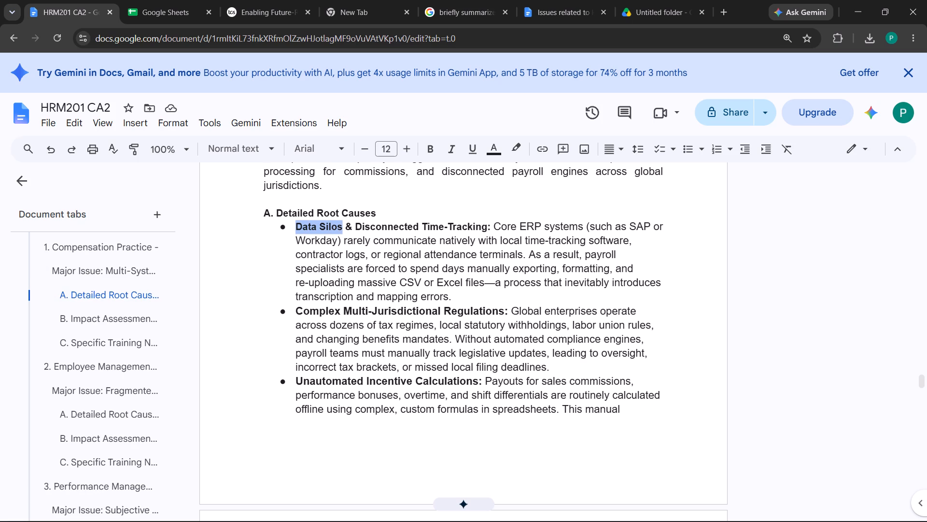
pyautogui.moveTo(341, 232); pyautogui.dragTo(342, 232)
pyautogui.rightClick(337, 225)
pyautogui.click(383, 163)
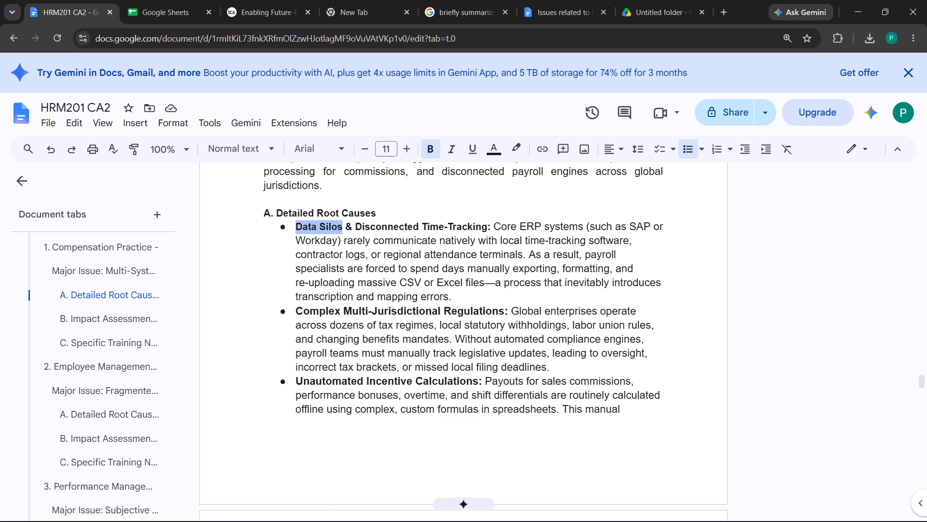
pyautogui.click(720, 10)
pyautogui.click(706, 11)
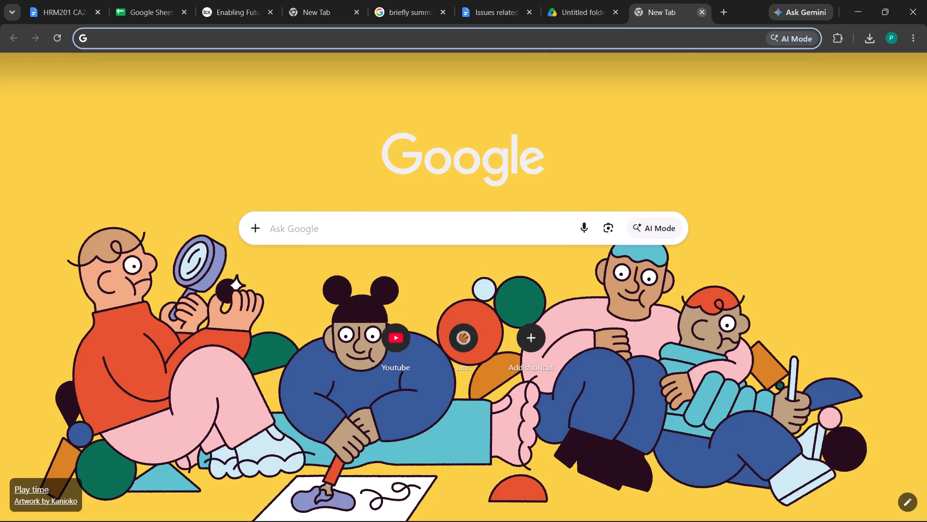
pyautogui.click(722, 13)
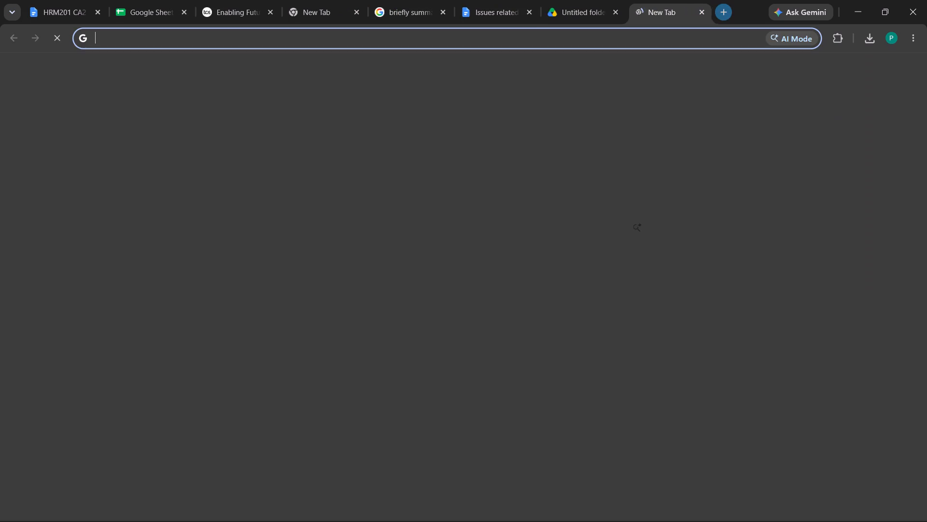
pyautogui.click(616, 14)
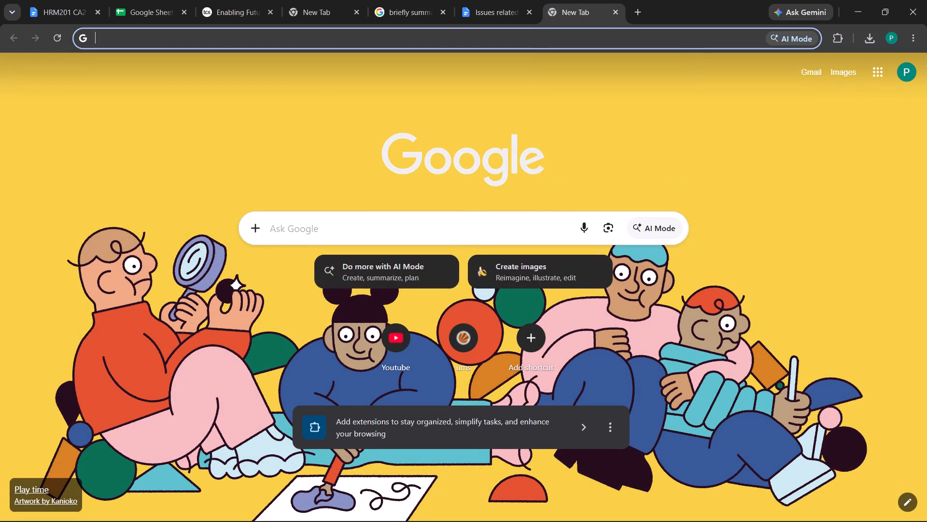
pyautogui.write('what is')
pyautogui.press('space')
pyautogui.hotkey('ctrl', 'v')
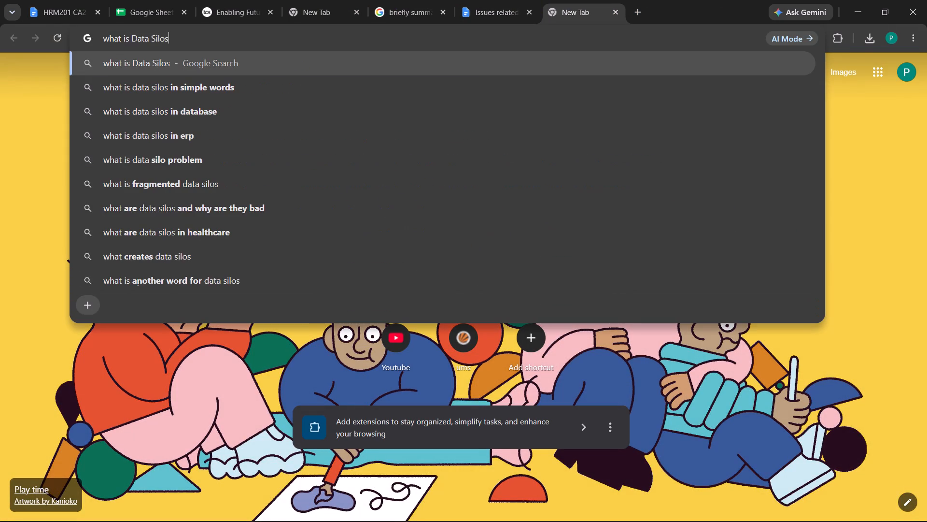
pyautogui.press('Return')
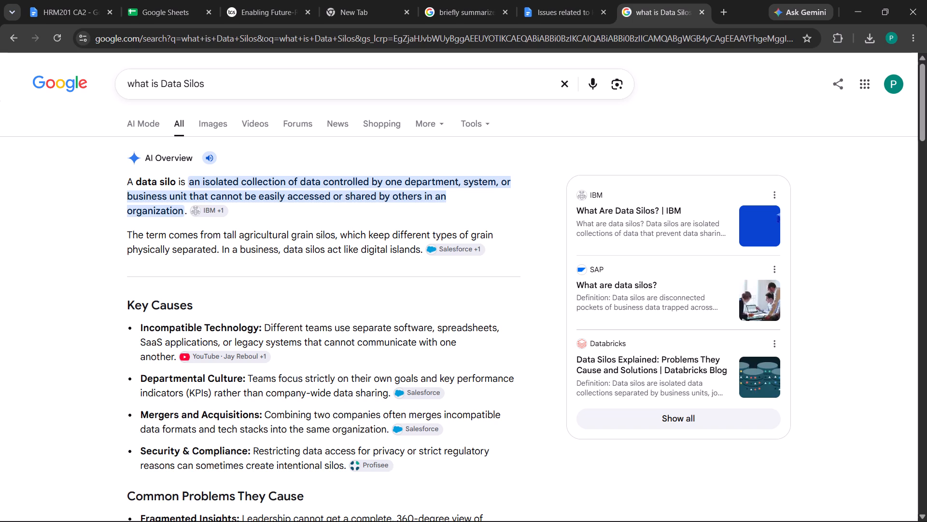
# Return to the HRM201 CA2 document and remove the blank line between the Erosion of Trust bullet and "Impact on Organizational Performance".
pyautogui.click(537, 0)
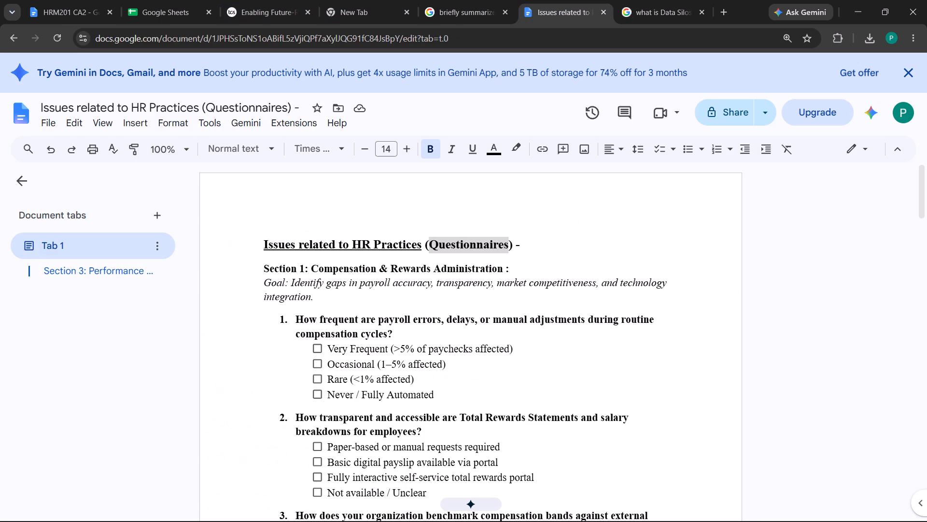
pyautogui.click(56, 0)
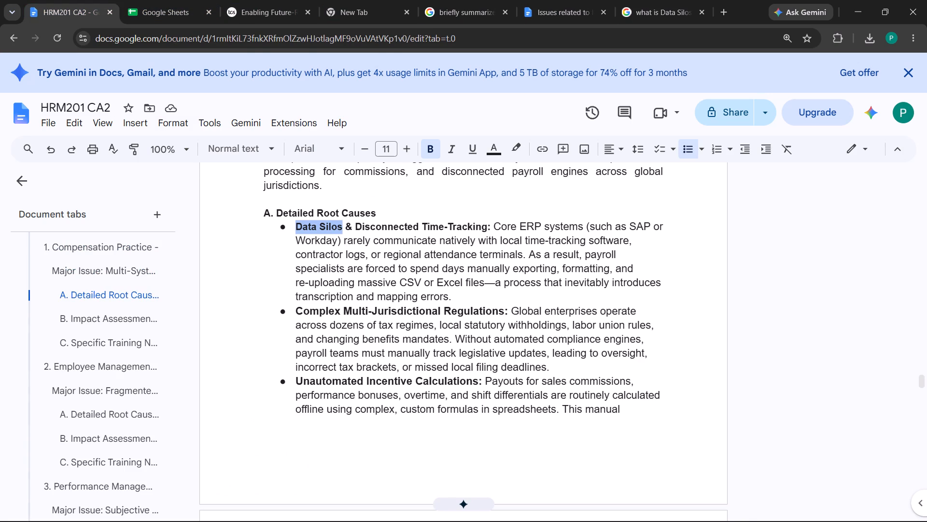
pyautogui.click(397, 214)
pyautogui.scroll(-2, 411, 285)
pyautogui.scroll(-1, 385, 332)
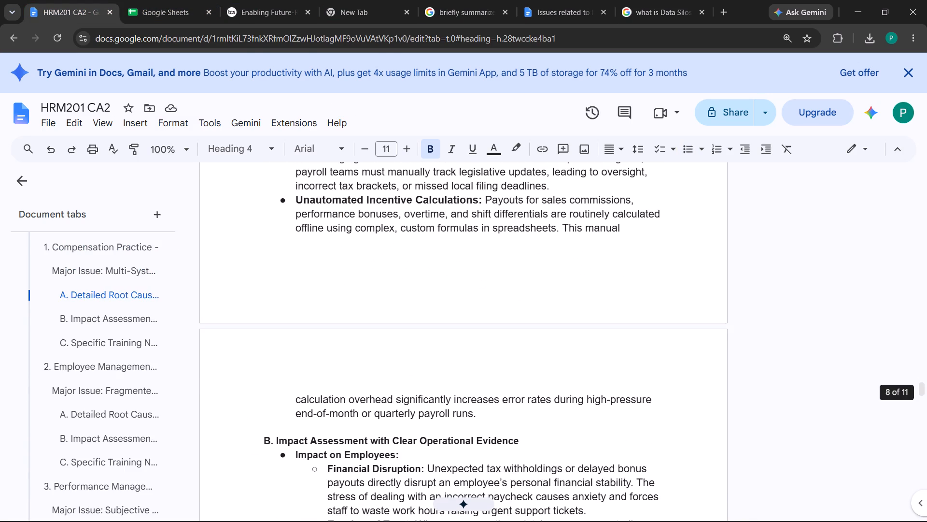
pyautogui.scroll(-3, 326, 321)
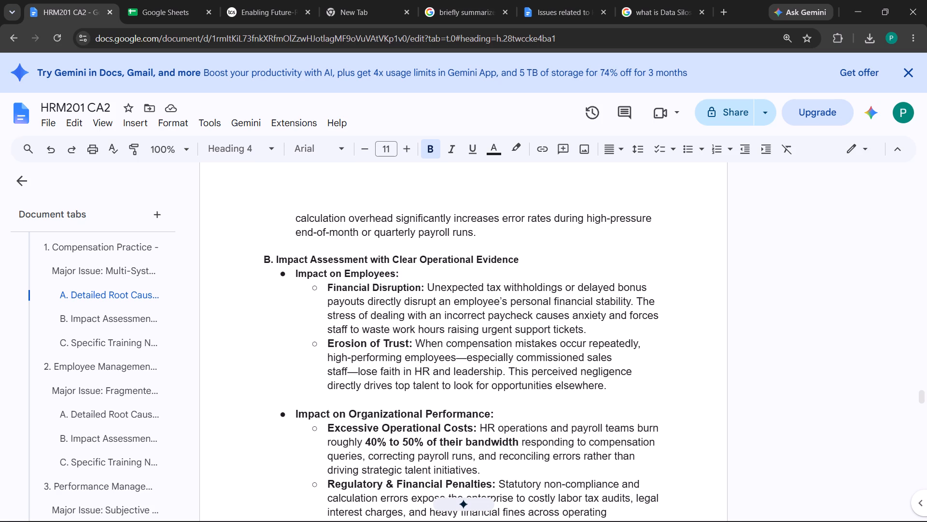
pyautogui.scroll(-2, 430, 295)
pyautogui.scroll(1, 428, 298)
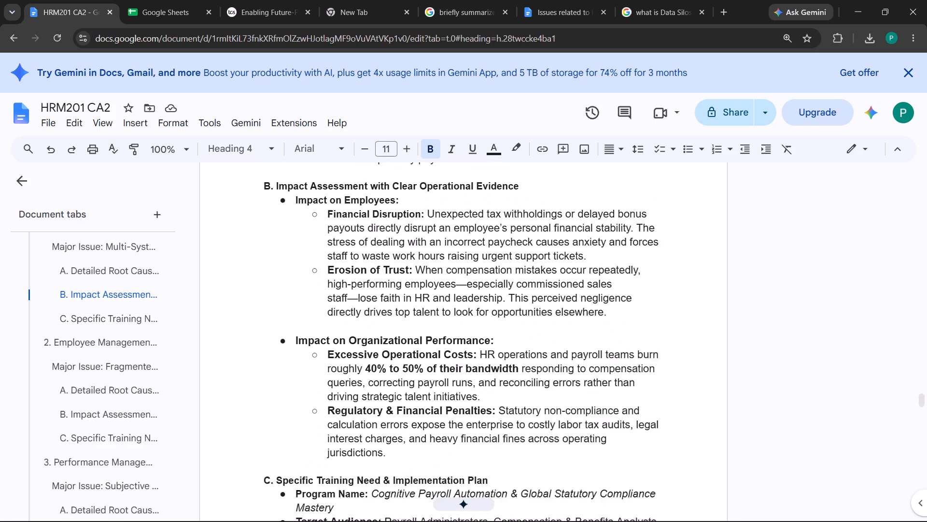
pyautogui.scroll(4, 423, 306)
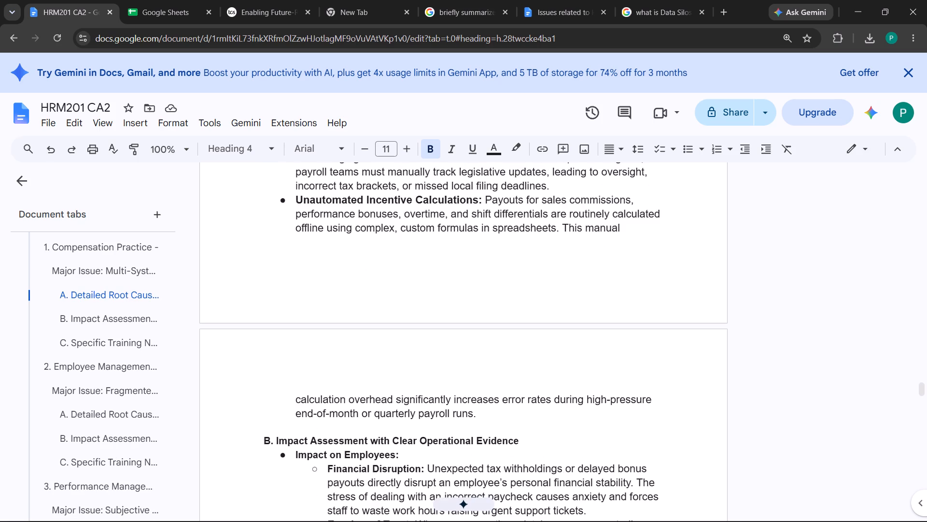
pyautogui.scroll(-3, 423, 306)
pyautogui.click(353, 403)
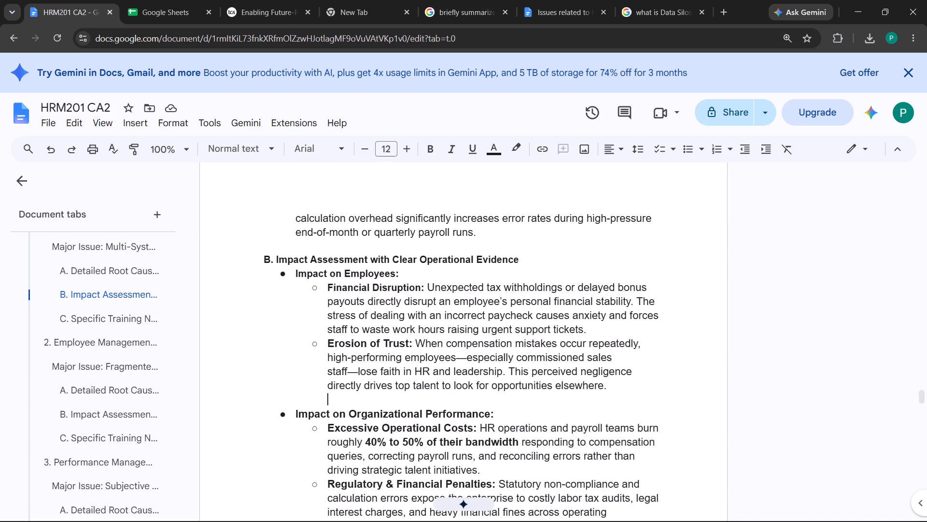
pyautogui.press('BackSpace')
pyautogui.press('BackSpace')
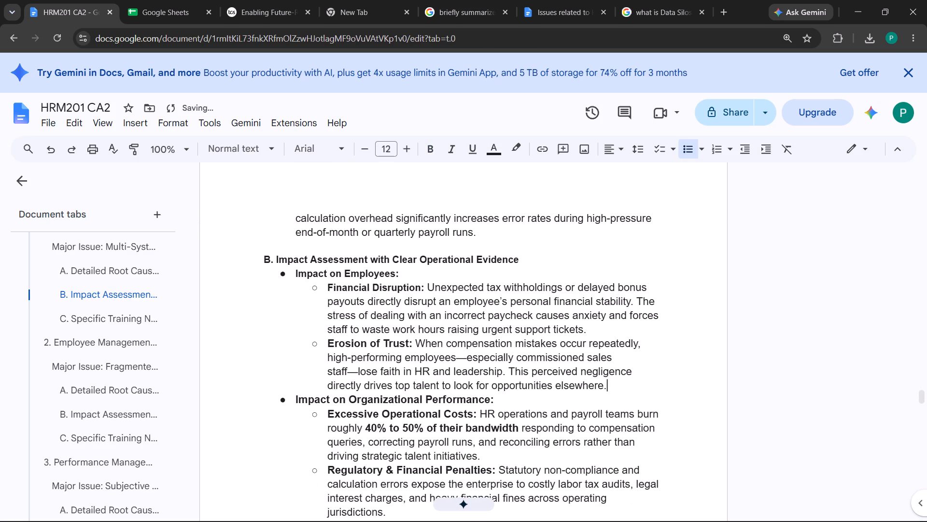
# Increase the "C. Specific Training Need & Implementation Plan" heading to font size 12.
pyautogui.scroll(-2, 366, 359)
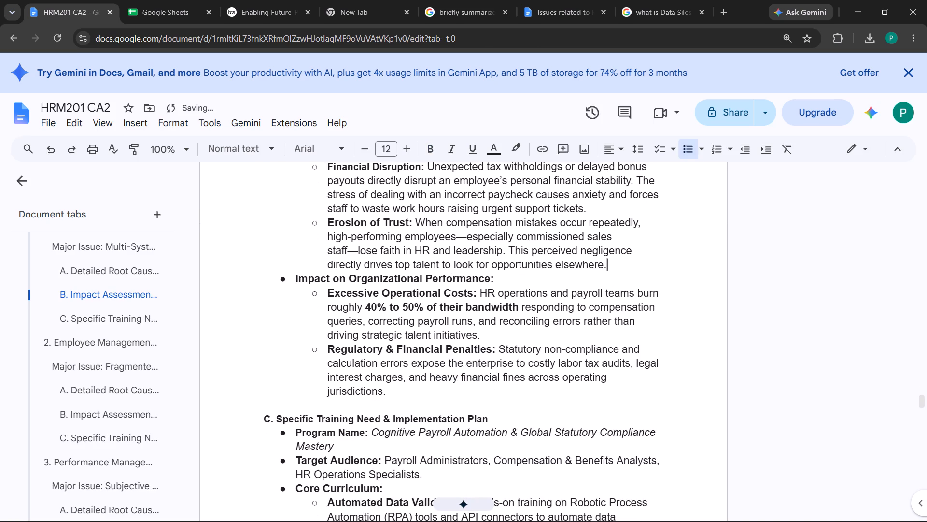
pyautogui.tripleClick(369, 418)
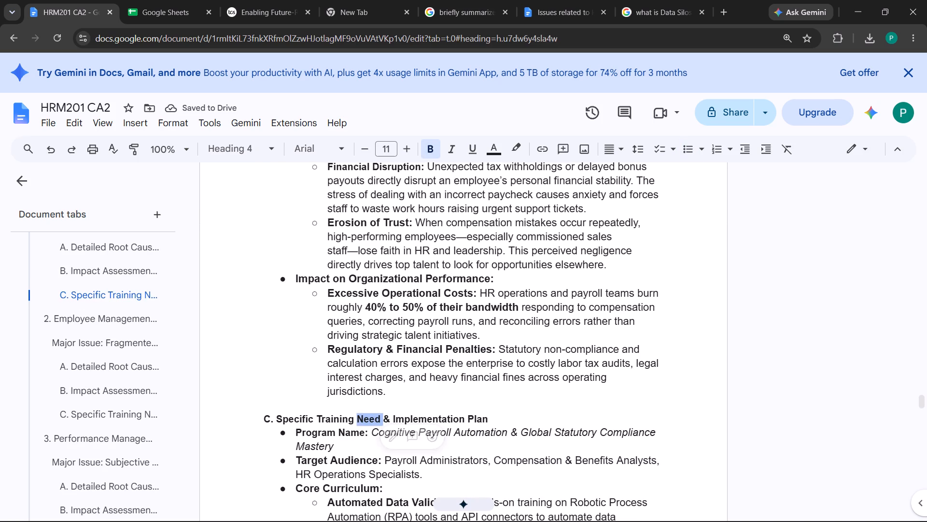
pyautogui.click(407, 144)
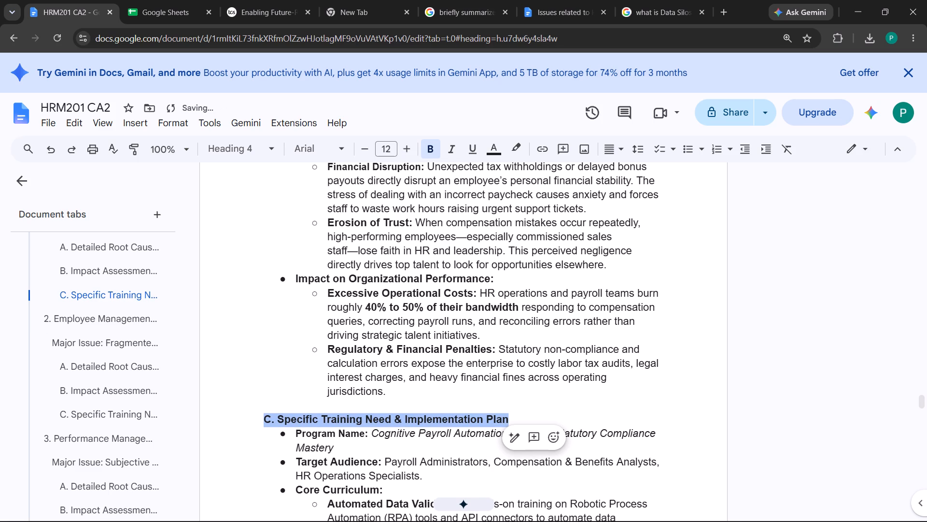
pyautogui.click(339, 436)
# Set all Compensation Practice text from the Major Issue heading through the Global Compliance Frameworks bullet to font size 12.
pyautogui.scroll(4, 369, 419)
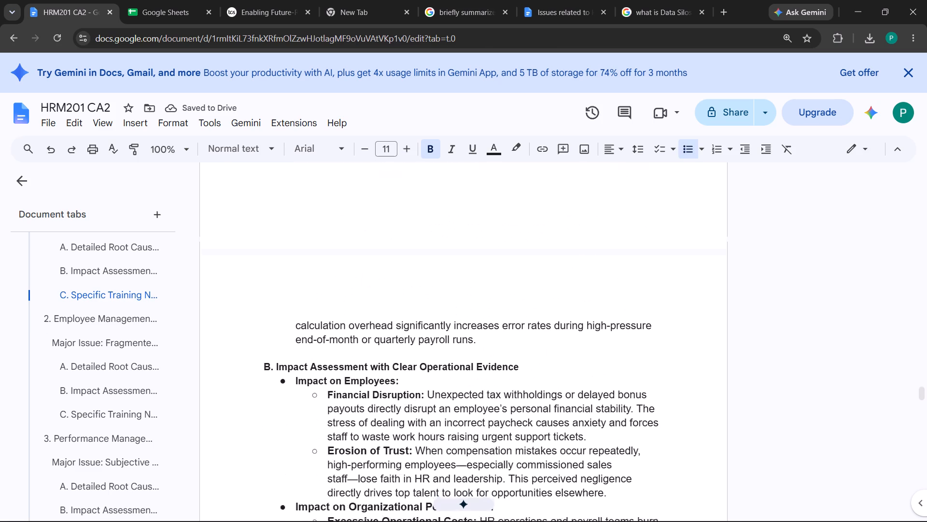
pyautogui.scroll(8, 384, 371)
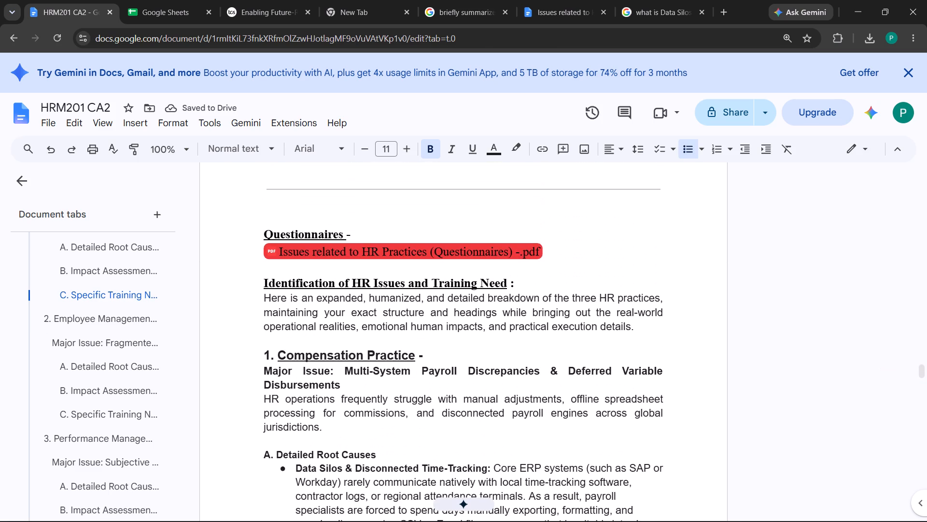
pyautogui.moveTo(261, 370); pyautogui.dragTo(375, 507)
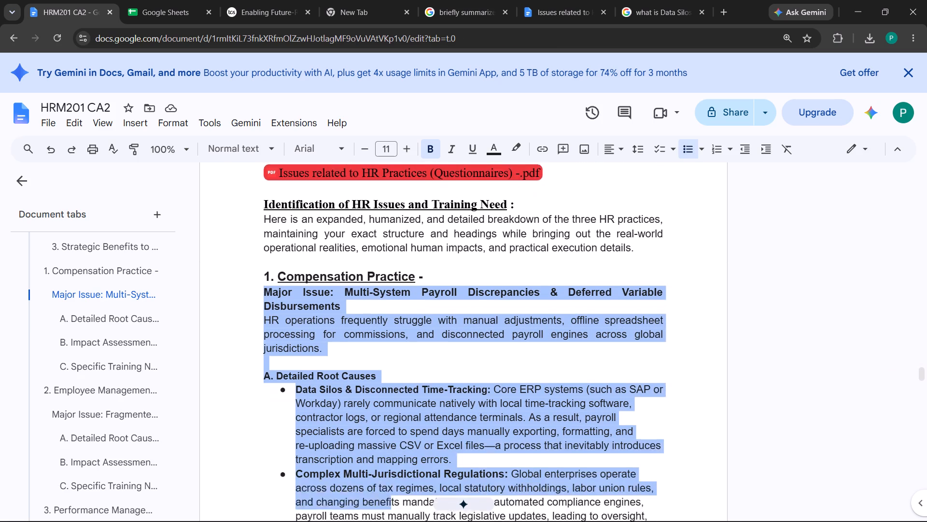
pyautogui.moveTo(375, 507); pyautogui.dragTo(375, 521)
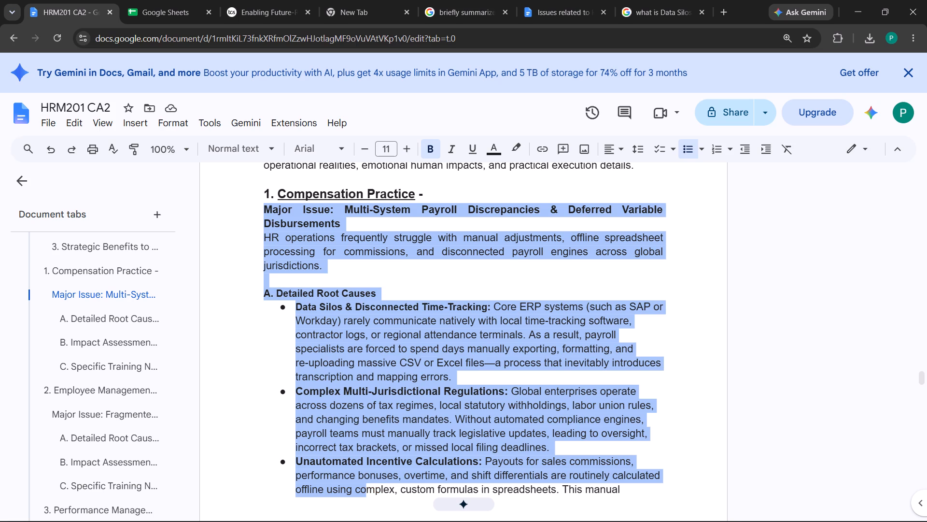
pyautogui.moveTo(375, 521); pyautogui.dragTo(359, 497)
pyautogui.scroll(-2, 359, 497)
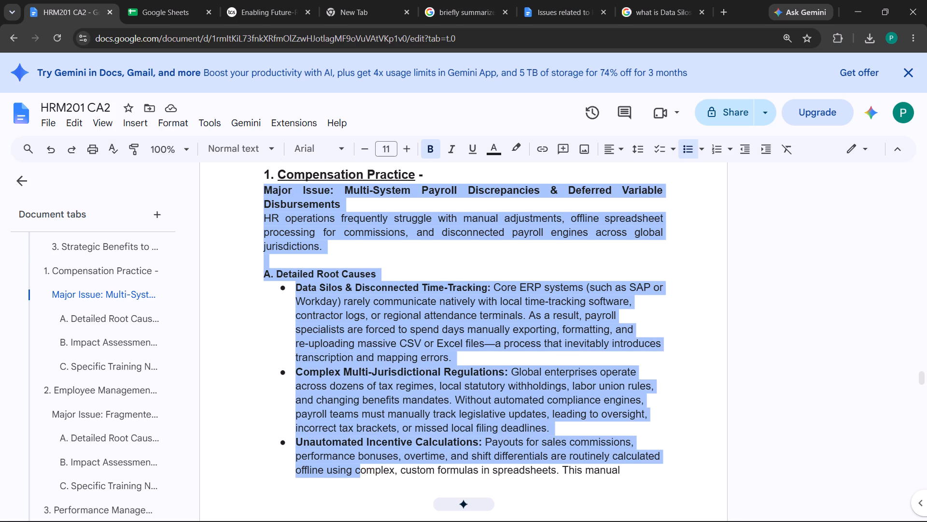
pyautogui.scroll(-2, 359, 497)
pyautogui.moveTo(359, 497); pyautogui.dragTo(368, 439)
pyautogui.scroll(-3, 359, 497)
pyautogui.scroll(-1, 368, 439)
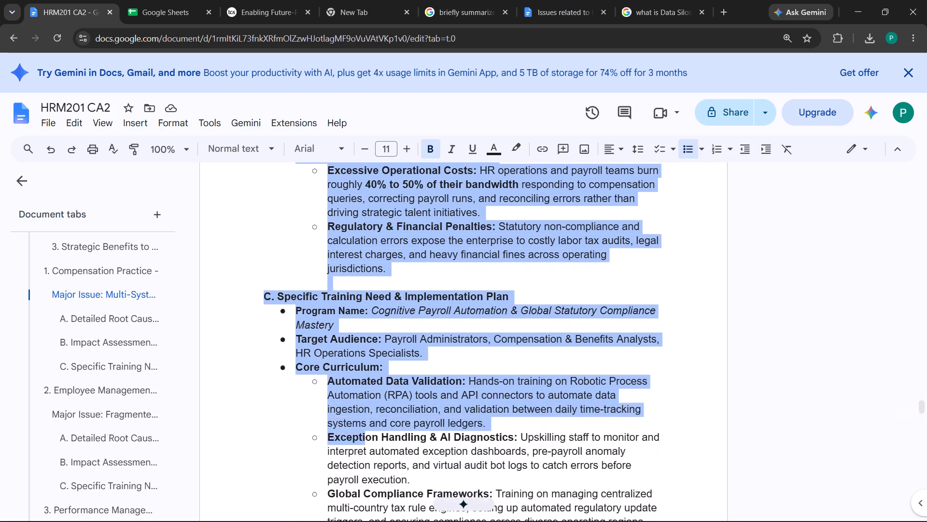
pyautogui.scroll(-1, 368, 439)
pyautogui.moveTo(368, 439); pyautogui.dragTo(651, 461)
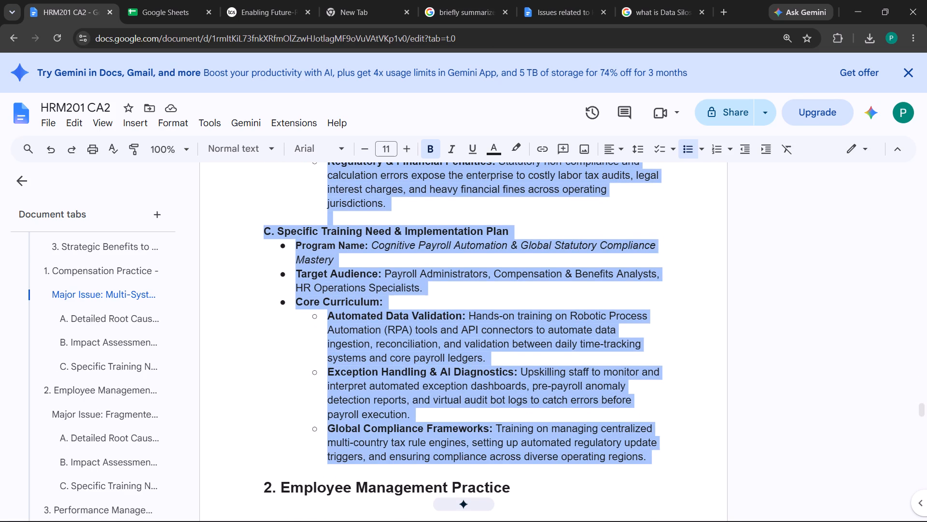
pyautogui.moveTo(651, 461); pyautogui.dragTo(646, 461)
pyautogui.click(388, 149)
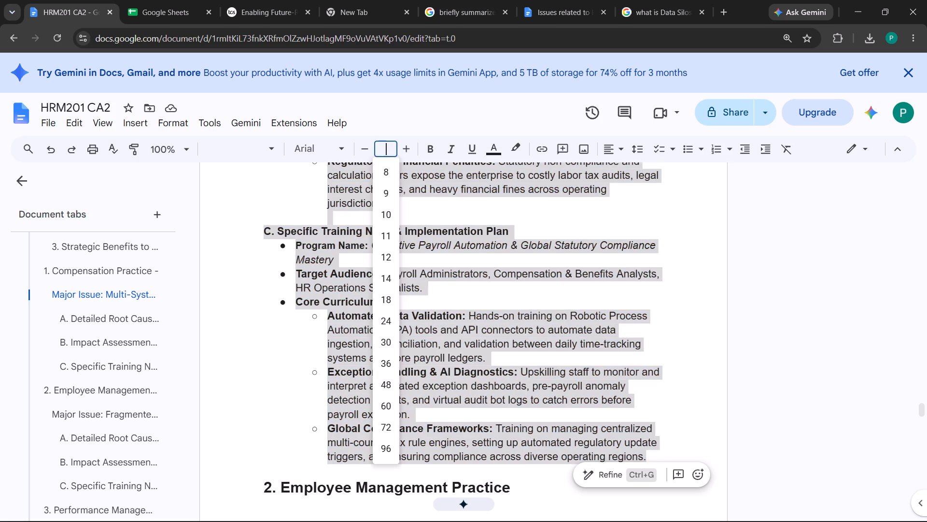
pyautogui.click(384, 258)
pyautogui.click(243, 340)
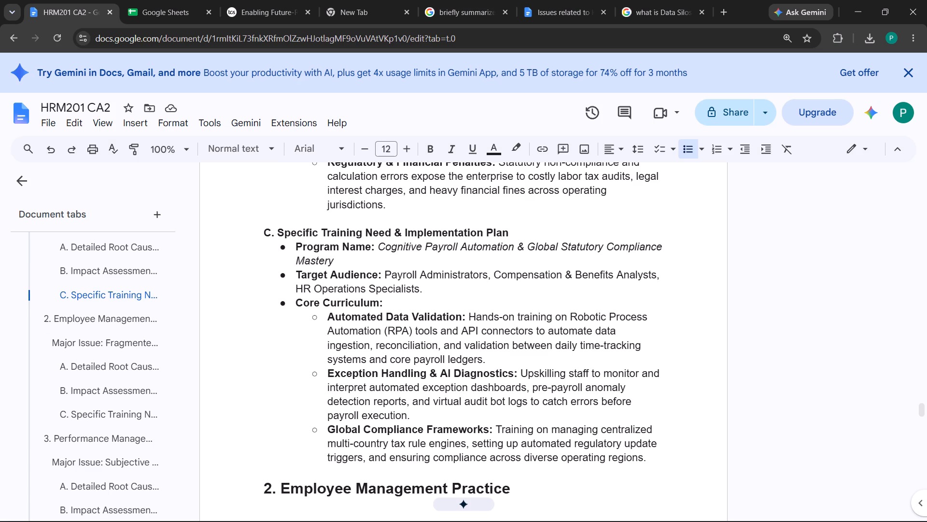
# Reduce the "2. Employee Management Practice" heading to font size 14.
pyautogui.scroll(-2, 402, 259)
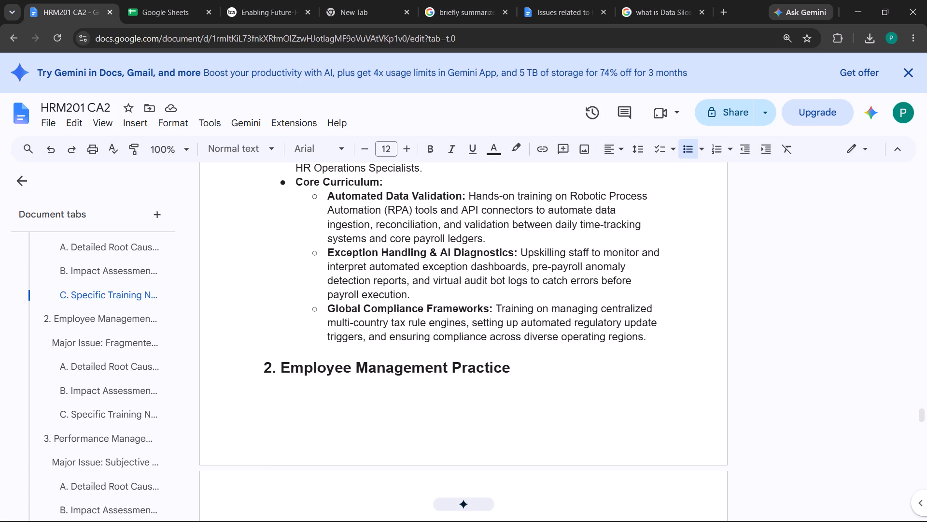
pyautogui.scroll(-1, 270, 357)
pyautogui.click(258, 296)
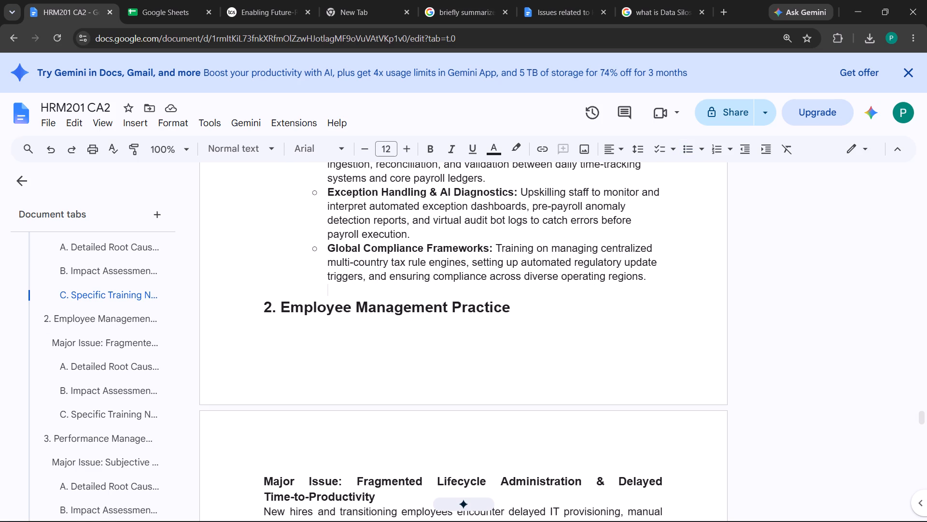
pyautogui.doubleClick(287, 314)
pyautogui.click(287, 314)
pyautogui.doubleClick(360, 147)
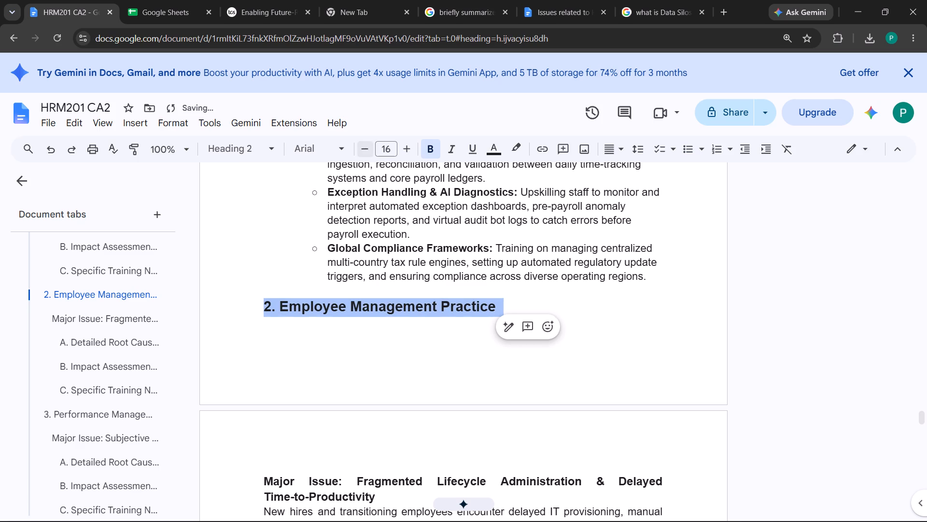
pyautogui.click(360, 147)
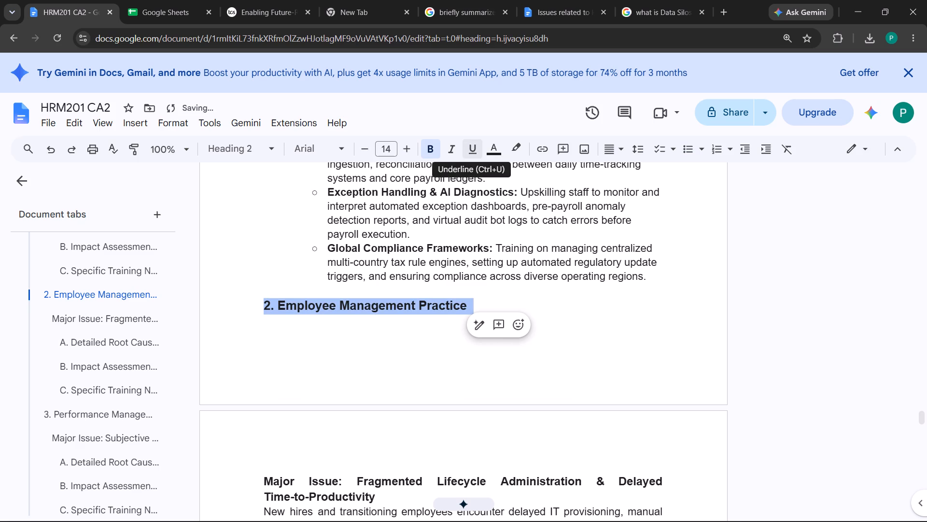
# Underline the words "Employee Management Practice" in the section 2 heading, leaving its number plain.
pyautogui.click(444, 314)
pyautogui.click(442, 307)
pyautogui.moveTo(442, 307); pyautogui.dragTo(384, 301)
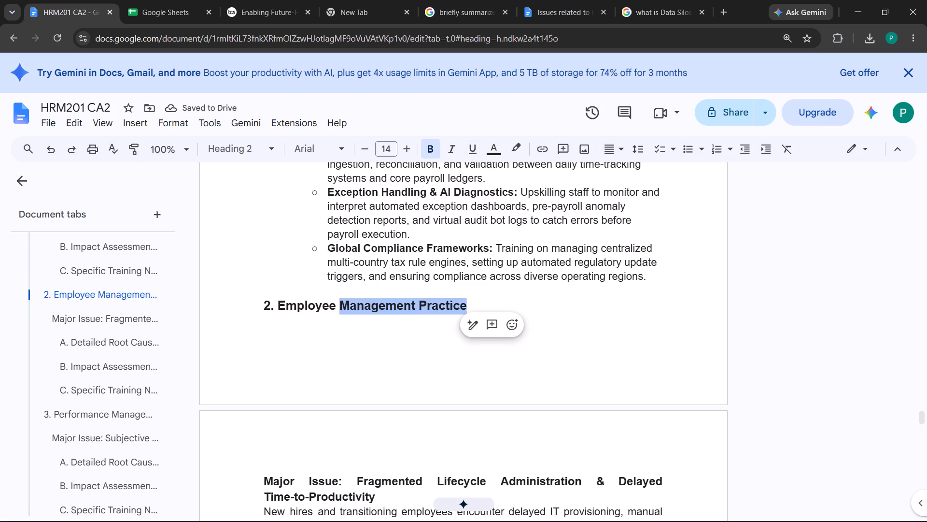
pyautogui.moveTo(384, 301); pyautogui.dragTo(322, 302)
pyautogui.click(477, 155)
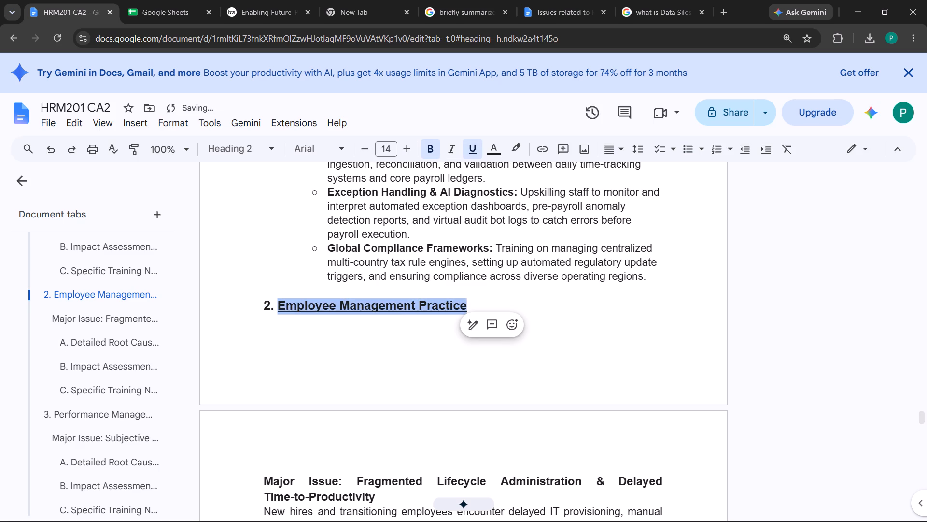
# Append a non-underlined " -" to the end of the "2. Employee Management Practice" heading.
pyautogui.click(482, 296)
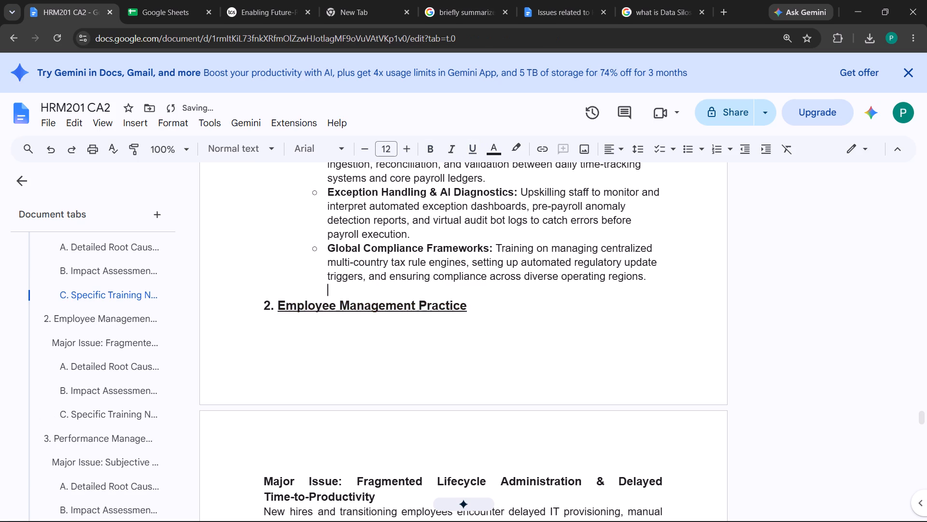
pyautogui.click(475, 303)
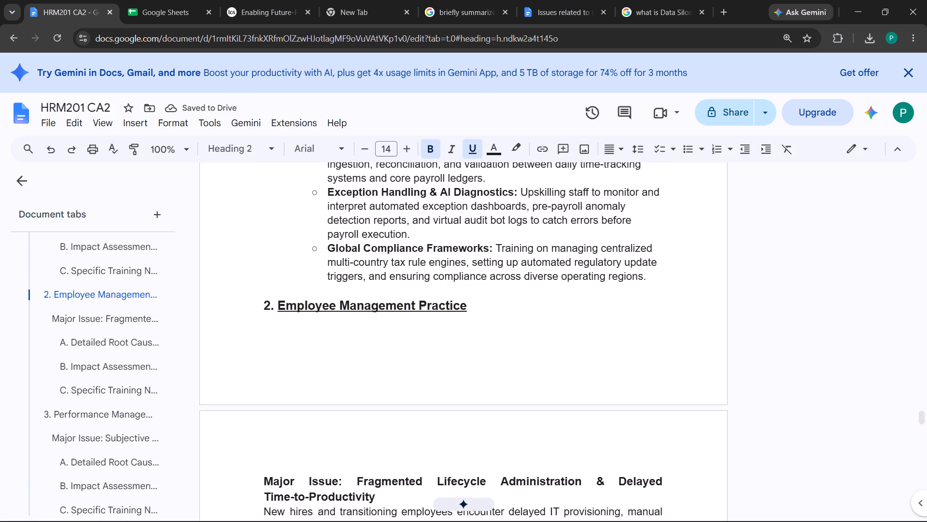
pyautogui.click(470, 149)
pyautogui.press('space')
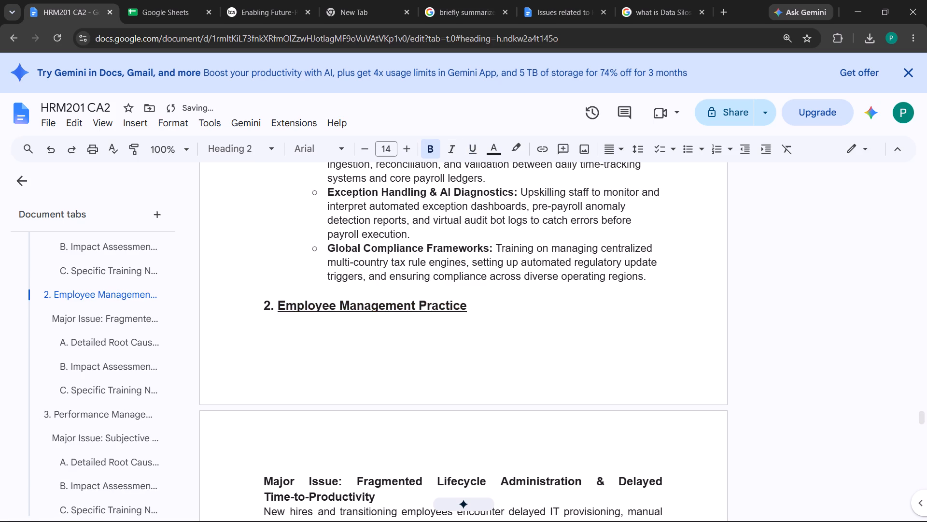
pyautogui.press('-')
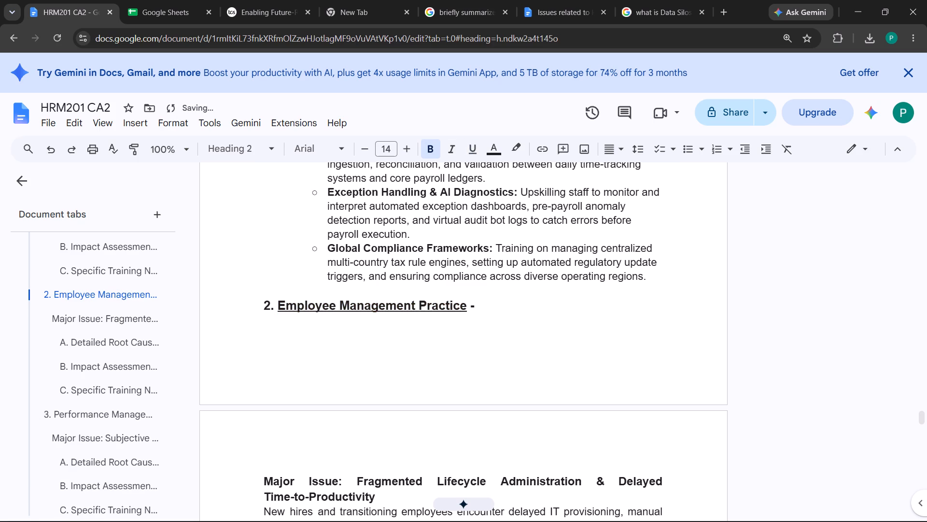
# Insert two line breaks before the "2. Employee Management Practice" heading to start it on the next page, directly above its Major Issue.
pyautogui.click(254, 309)
pyautogui.press('Return')
pyautogui.press('Return')
pyautogui.scroll(-5, 311, 331)
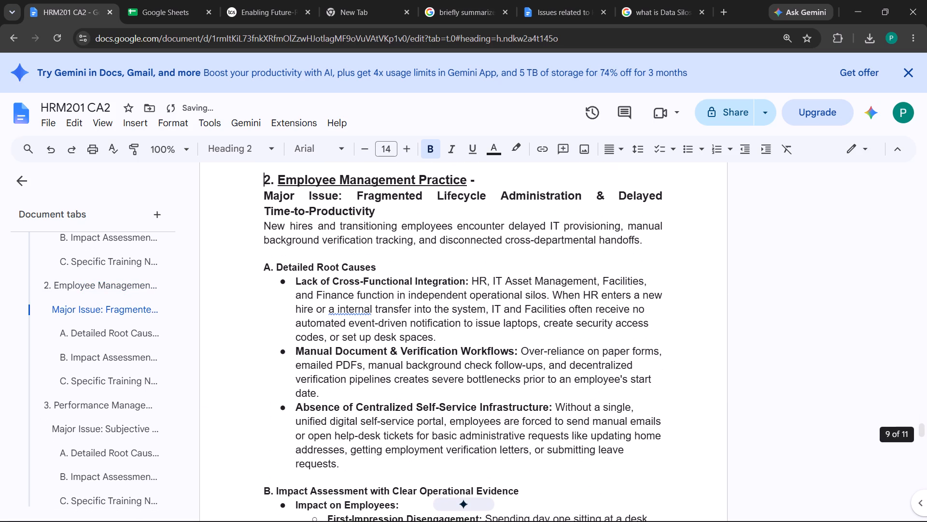
# Compare the layout of the Compensation Practice section with that of the Employee Management Practice section.
pyautogui.scroll(7, 312, 332)
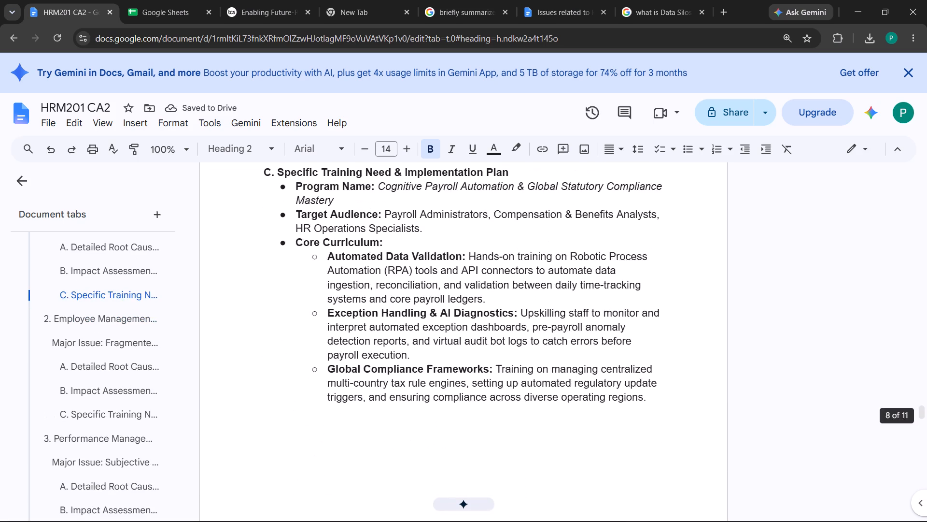
pyautogui.scroll(16, 312, 332)
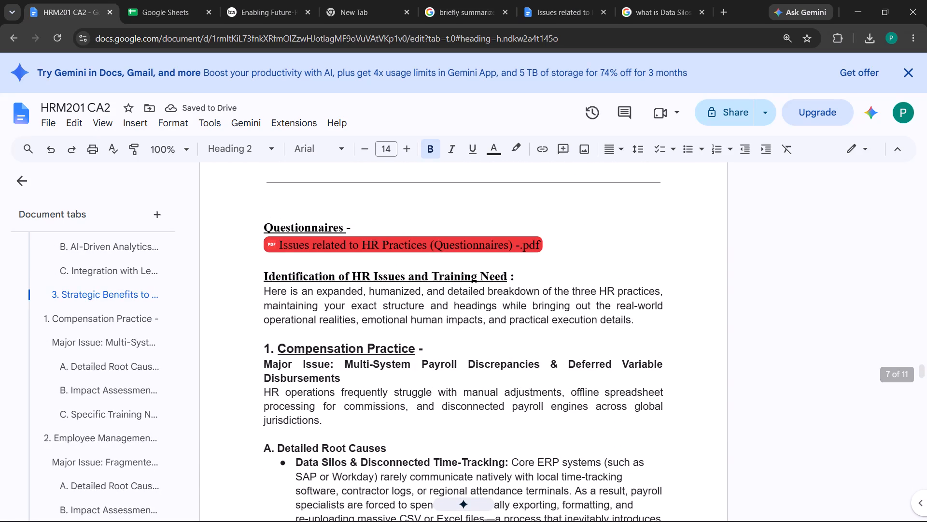
pyautogui.click(327, 354)
pyautogui.click(357, 362)
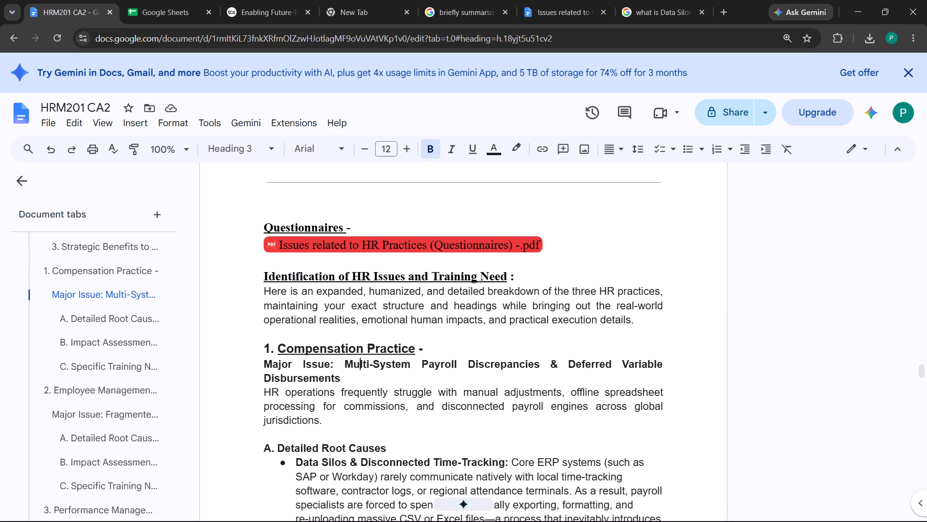
pyautogui.click(434, 350)
pyautogui.scroll(-13, 434, 350)
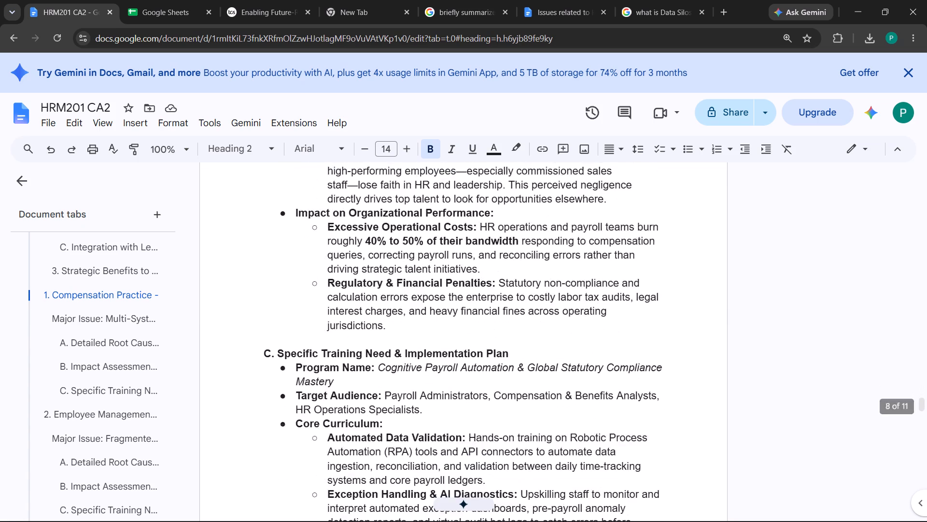
pyautogui.scroll(-8, 434, 349)
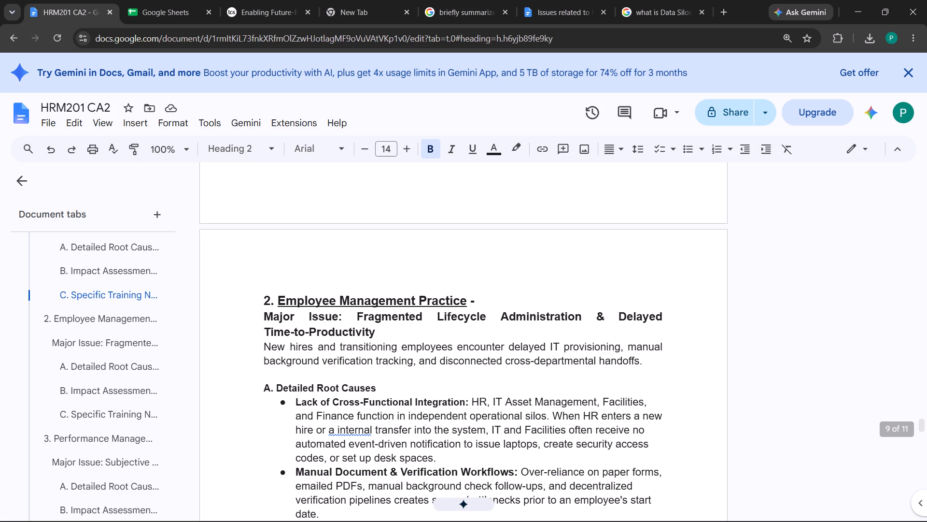
pyautogui.scroll(-2, 407, 368)
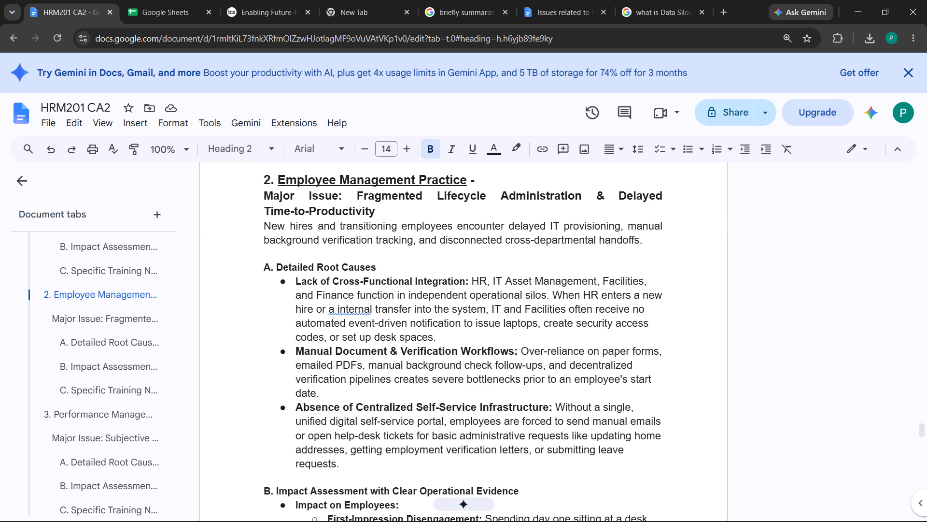
# Accept the grammar suggestion "an internal" in the Lack of Cross-Functional Integration bullet.
pyautogui.click(366, 307)
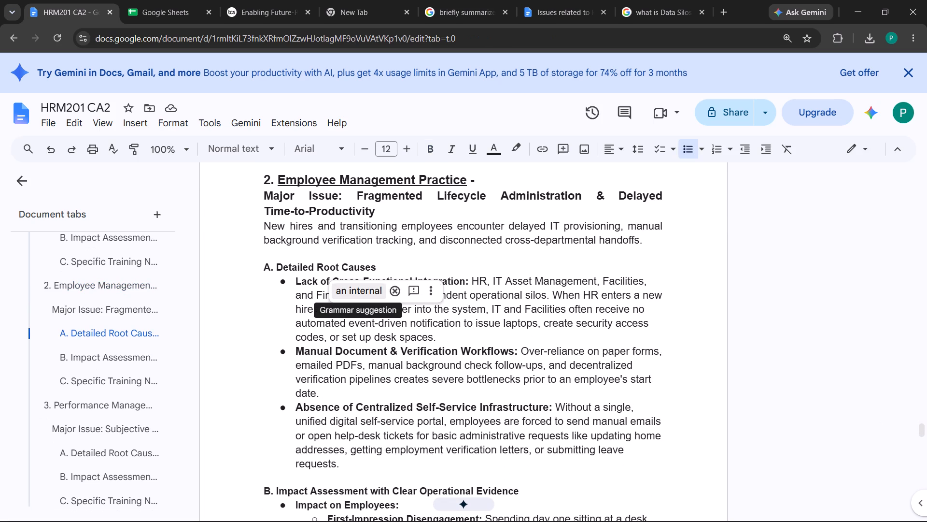
pyautogui.click(355, 290)
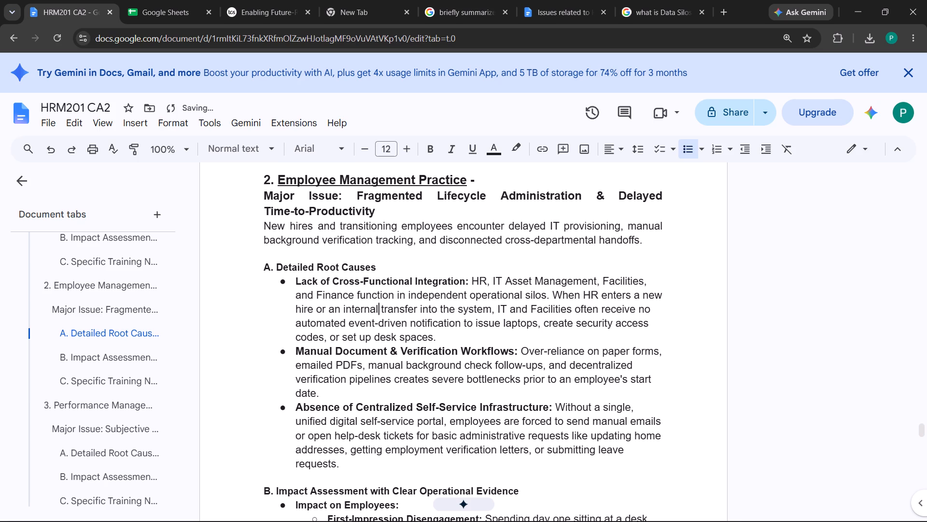
# Justify all text from the "Identification of HR Issues and Training Need" heading through the Global Compliance Frameworks bullet.
pyautogui.scroll(5, 280, 286)
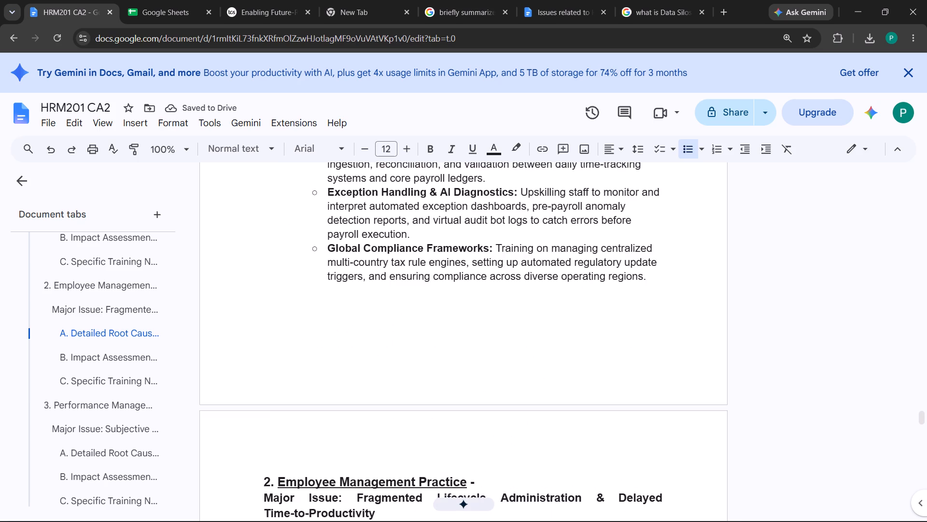
pyautogui.scroll(5, 298, 319)
pyautogui.scroll(-3, 426, 395)
pyautogui.moveTo(657, 401); pyautogui.dragTo(338, 112)
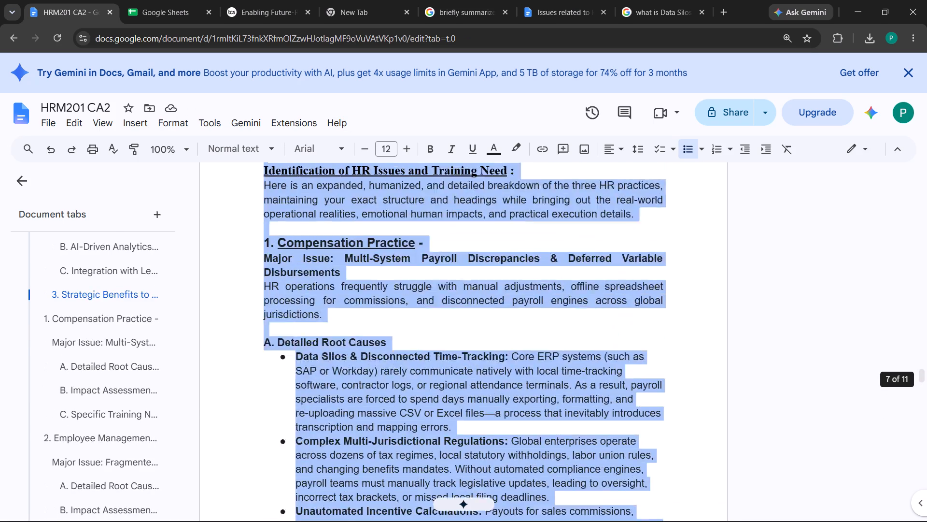
pyautogui.moveTo(338, 112); pyautogui.dragTo(316, 460)
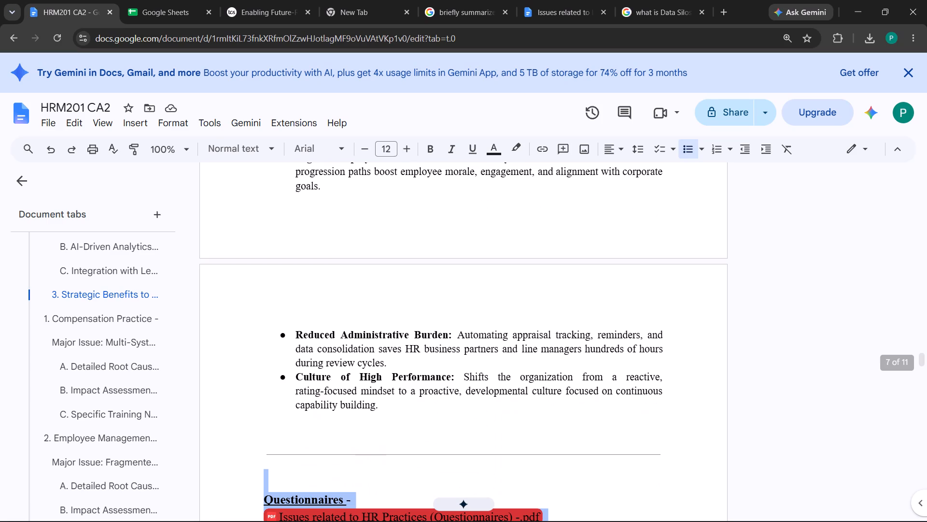
pyautogui.moveTo(316, 460); pyautogui.dragTo(287, 429)
pyautogui.scroll(-2, 332, 445)
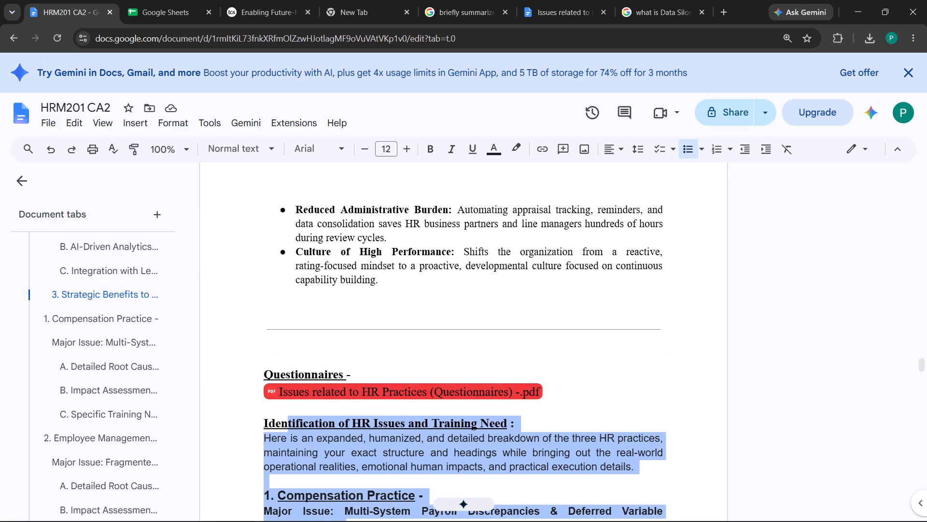
pyautogui.moveTo(287, 429); pyautogui.dragTo(264, 424)
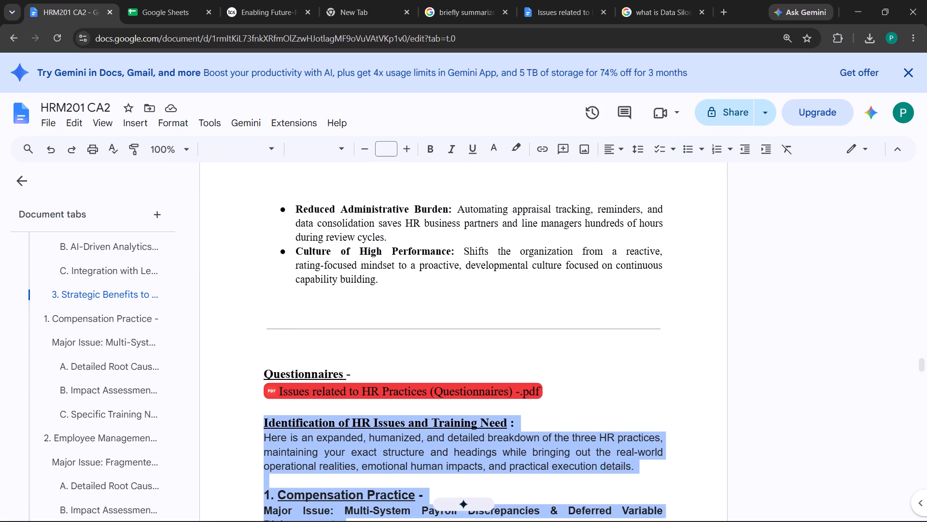
pyautogui.click(621, 142)
pyautogui.click(665, 173)
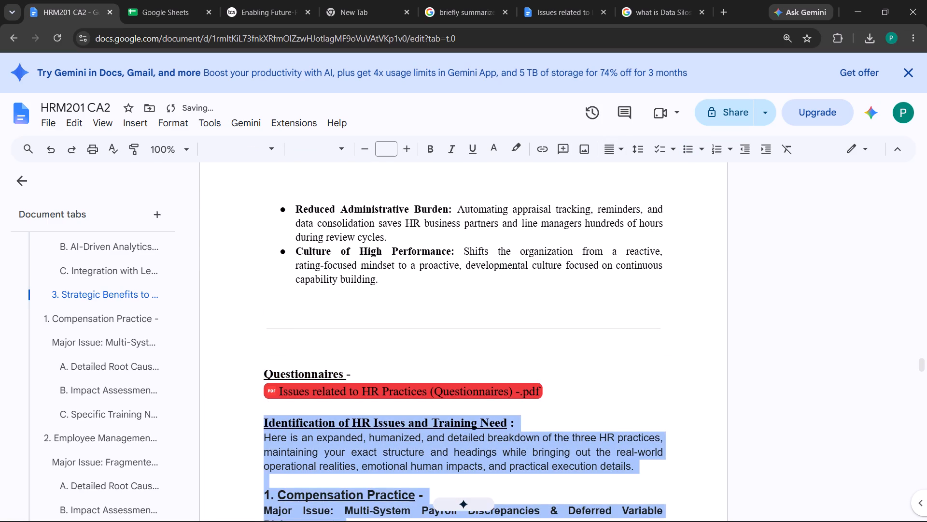
pyautogui.click(586, 376)
# Check the alignment of the Compensation Practice text down to the start of the Employee Management Practice section.
pyautogui.scroll(-16, 584, 379)
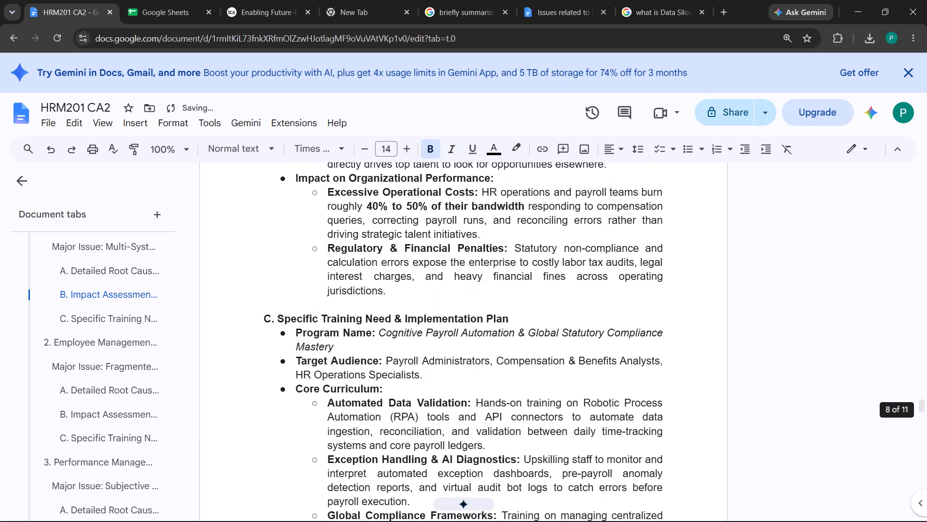
pyautogui.scroll(-2, 577, 373)
pyautogui.scroll(1, 577, 373)
pyautogui.scroll(-4, 577, 373)
pyautogui.scroll(4, 575, 373)
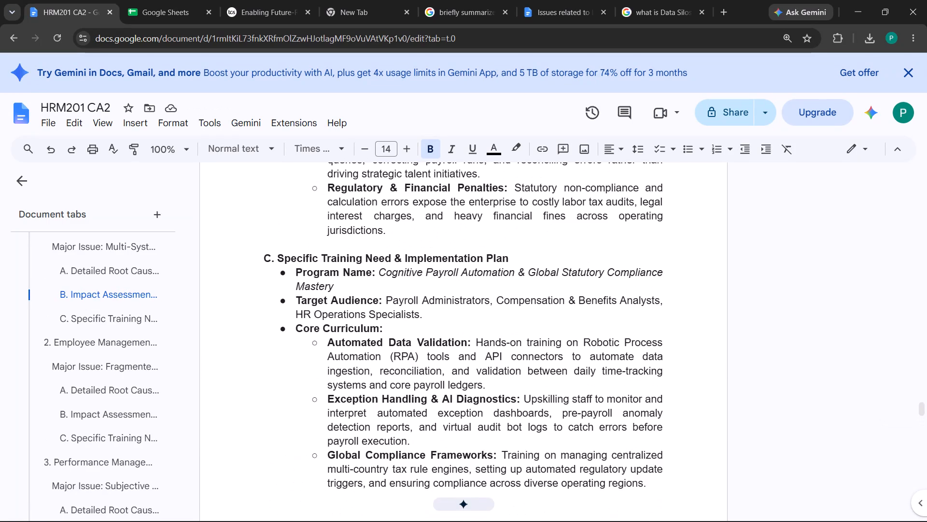
pyautogui.scroll(-3, 574, 373)
pyautogui.scroll(-3, 327, 330)
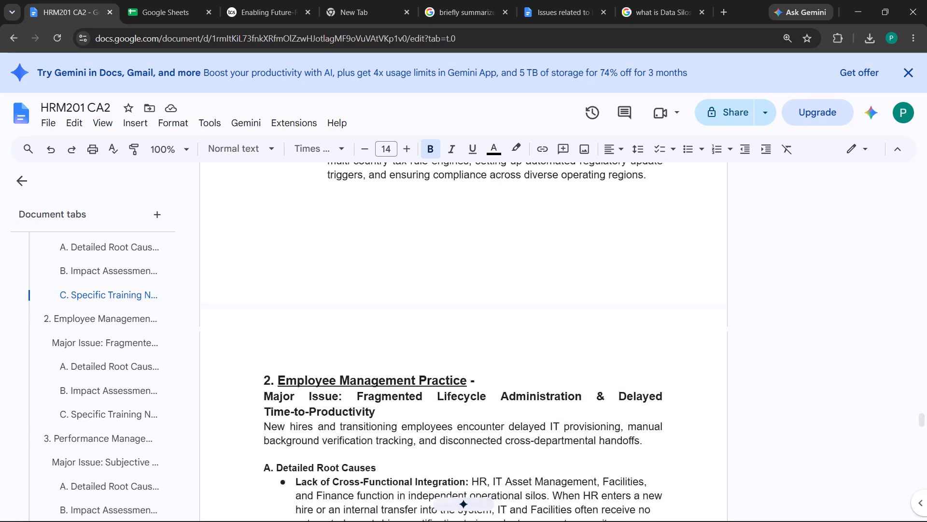
pyautogui.scroll(-1, 321, 364)
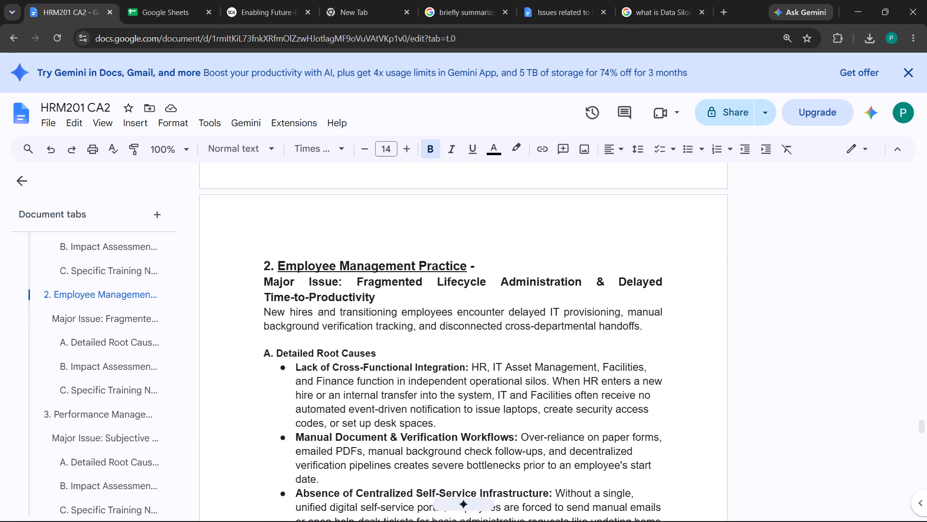
# Justify all text from section 2's Major Issue heading through the Automated Upskilling Pipelines bullet at the document's end.
pyautogui.moveTo(258, 284); pyautogui.dragTo(440, 521)
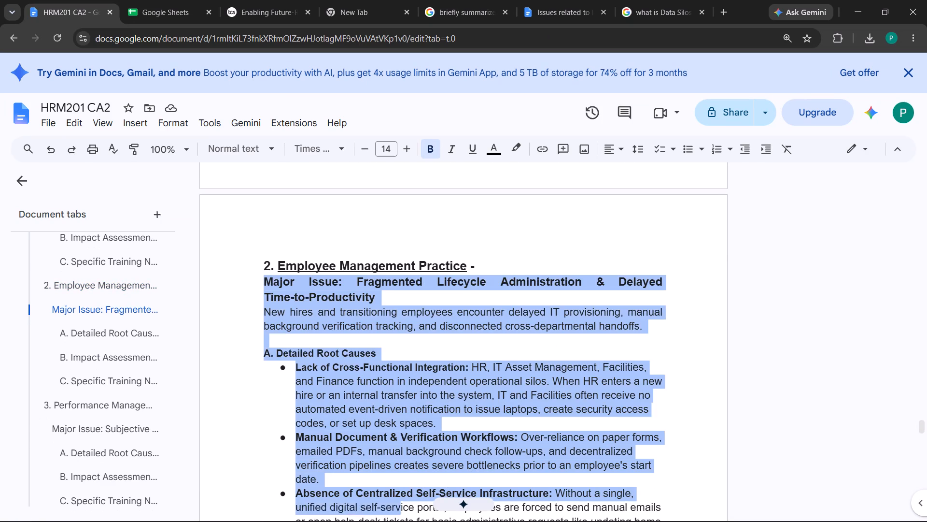
pyautogui.moveTo(440, 521); pyautogui.dragTo(404, 464)
pyautogui.scroll(-15, 404, 464)
pyautogui.scroll(-6, 404, 464)
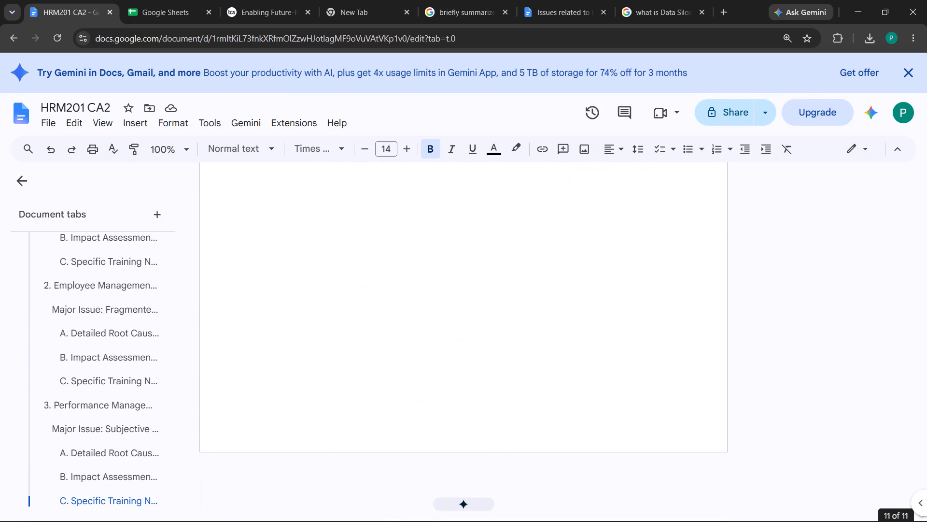
pyautogui.moveTo(404, 464); pyautogui.dragTo(633, 414)
pyautogui.scroll(4, 404, 464)
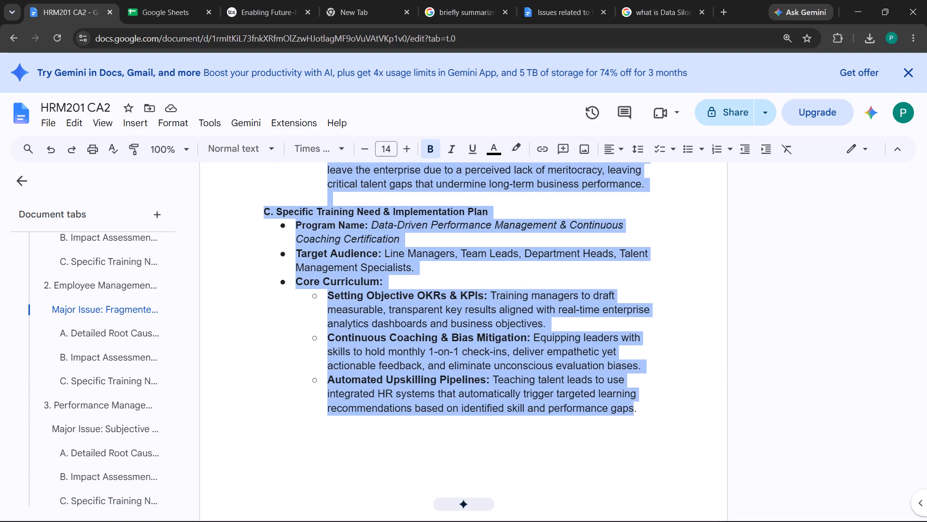
pyautogui.moveTo(633, 414); pyautogui.dragTo(640, 414)
pyautogui.click(614, 152)
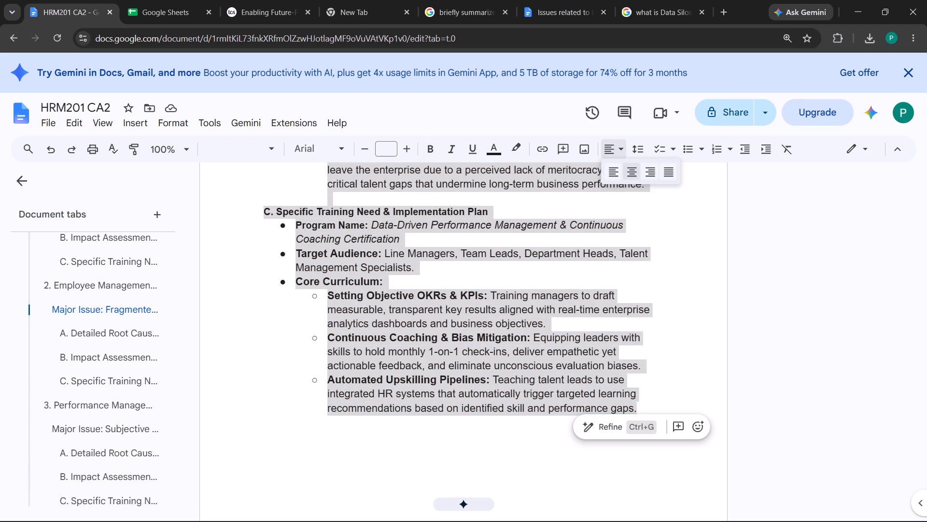
pyautogui.click(664, 175)
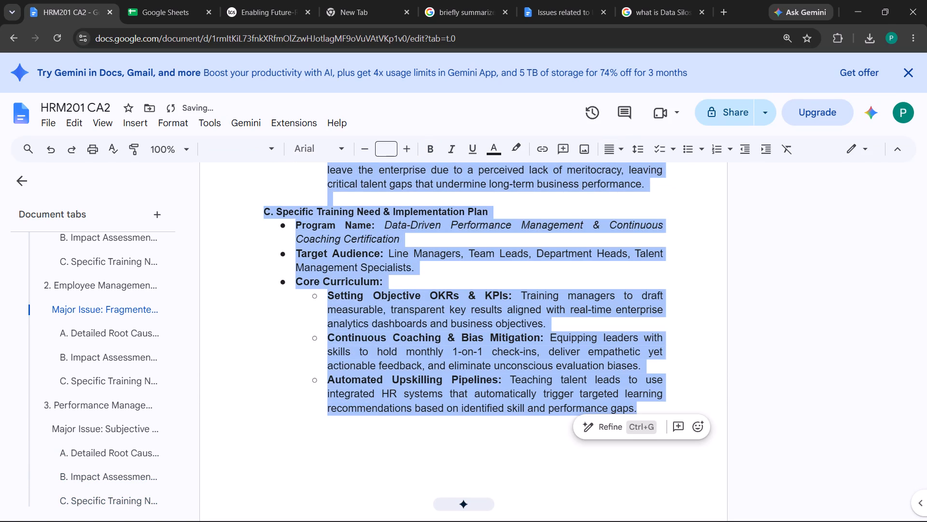
# Set the selected text, from section 2's Major Issue heading to the document's end, to font size 12.
pyautogui.click(393, 146)
pyautogui.click(387, 252)
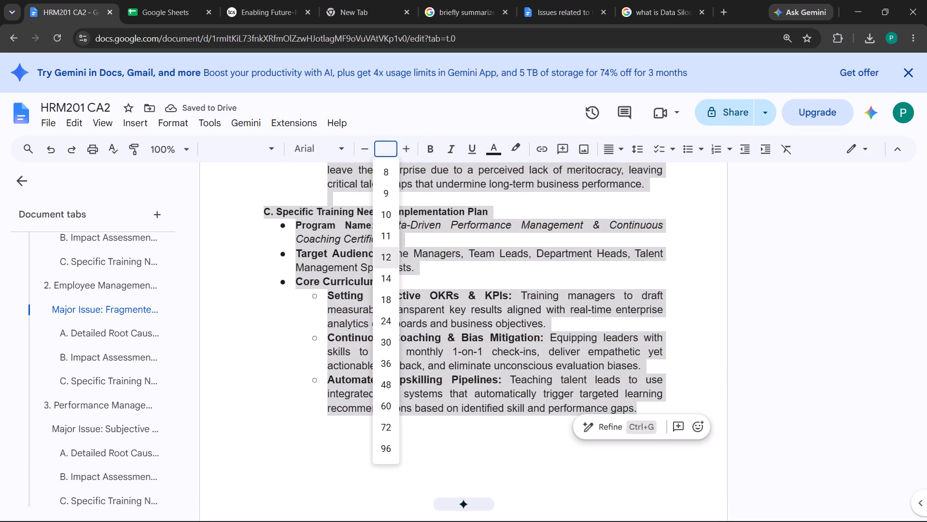
pyautogui.click(297, 366)
# Review the alignment and text size from the document's end back up to the Employee Management Practice heading.
pyautogui.scroll(-1, 301, 369)
pyautogui.scroll(11, 302, 369)
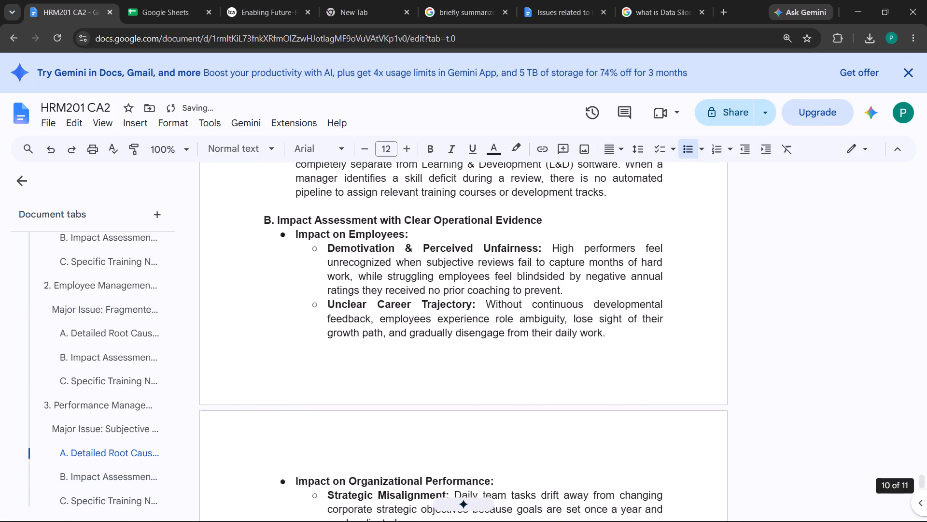
pyautogui.scroll(17, 306, 371)
pyautogui.scroll(-1, 306, 371)
pyautogui.scroll(5, 306, 371)
pyautogui.scroll(-2, 306, 371)
pyautogui.click(301, 381)
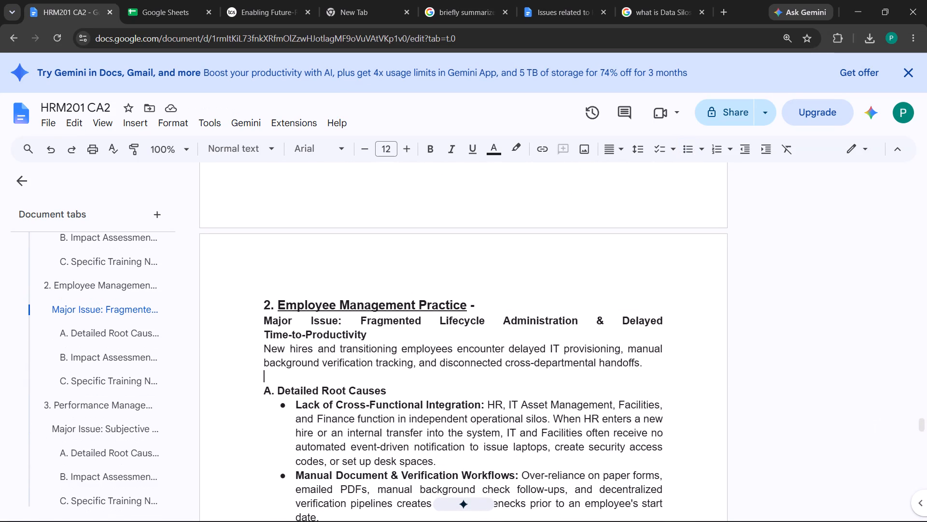
pyautogui.click(302, 343)
pyautogui.click(356, 378)
pyautogui.click(397, 378)
# Examine the Employee Management Practice section's formatting down to the "3. Performance Management Practice" heading.
pyautogui.scroll(-2, 374, 381)
pyautogui.scroll(-2, 335, 409)
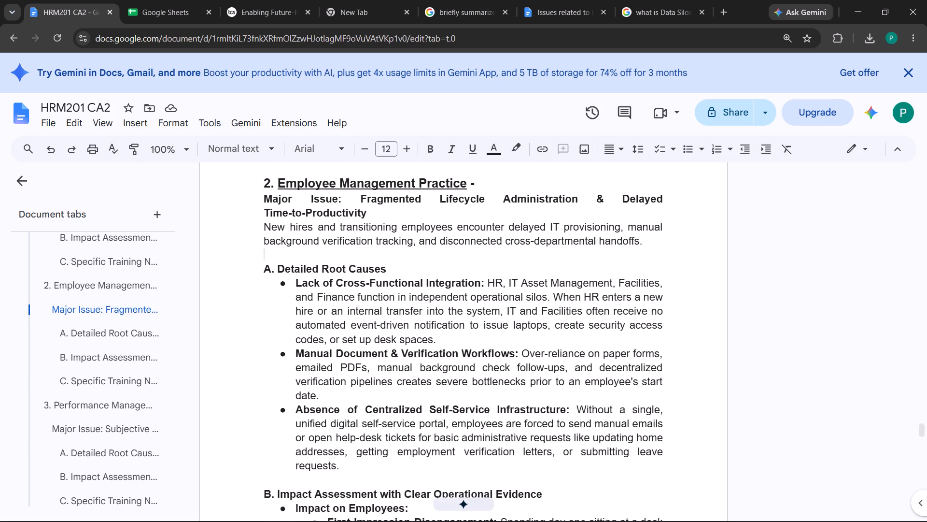
pyautogui.scroll(-5, 335, 410)
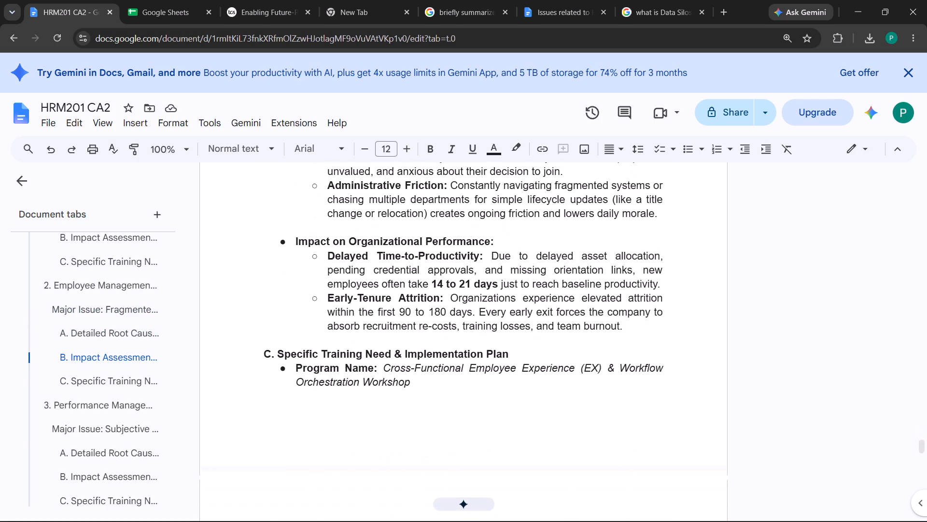
pyautogui.scroll(-5, 335, 410)
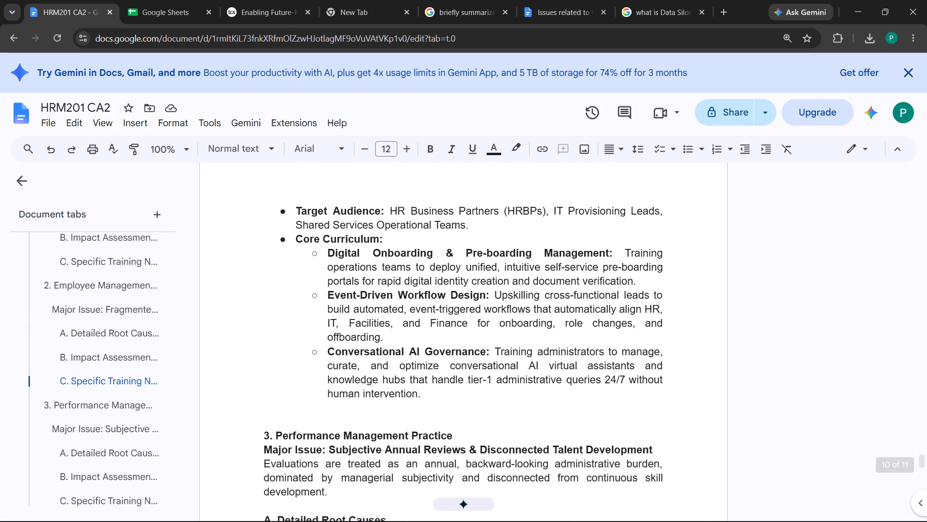
# Compare the "3. Performance Management Practice" heading's formatting with the earlier section headings, back up to "1. Compensation Practice -".
pyautogui.scroll(-1, 336, 410)
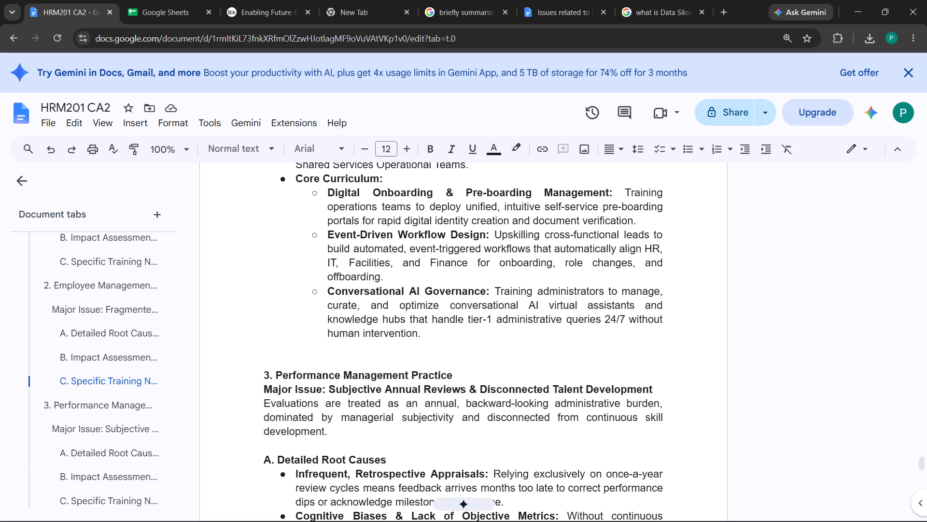
pyautogui.tripleClick(313, 371)
pyautogui.click(313, 371)
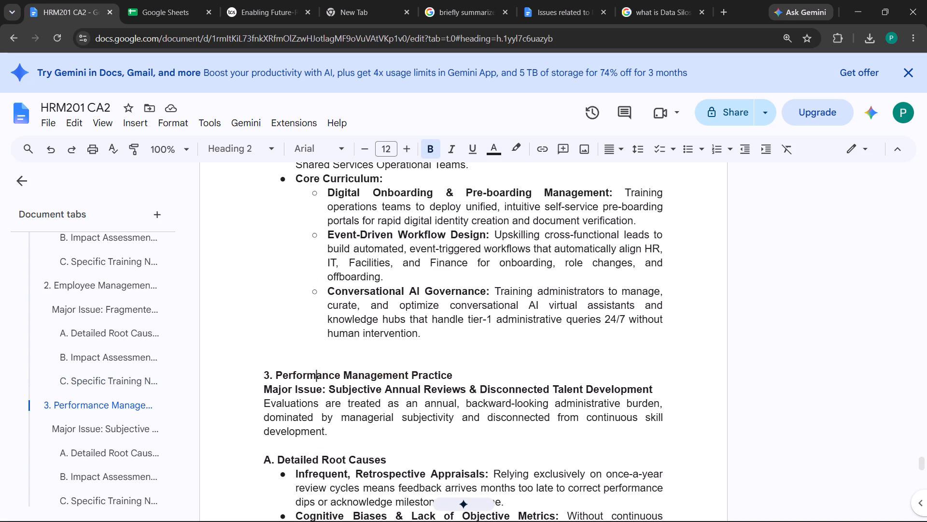
pyautogui.scroll(1, 313, 371)
pyautogui.scroll(-1, 313, 371)
pyautogui.scroll(13, 313, 371)
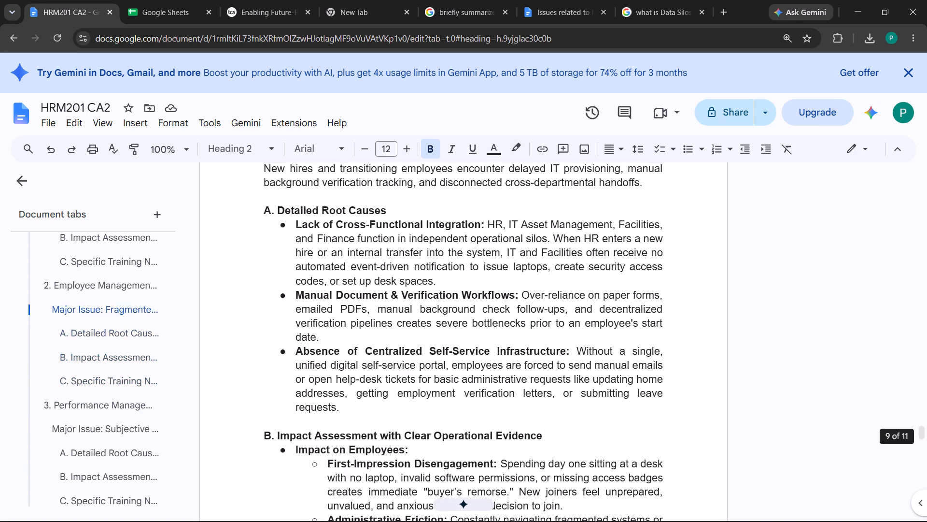
pyautogui.scroll(11, 319, 372)
pyautogui.scroll(-1, 319, 372)
pyautogui.scroll(1, 319, 372)
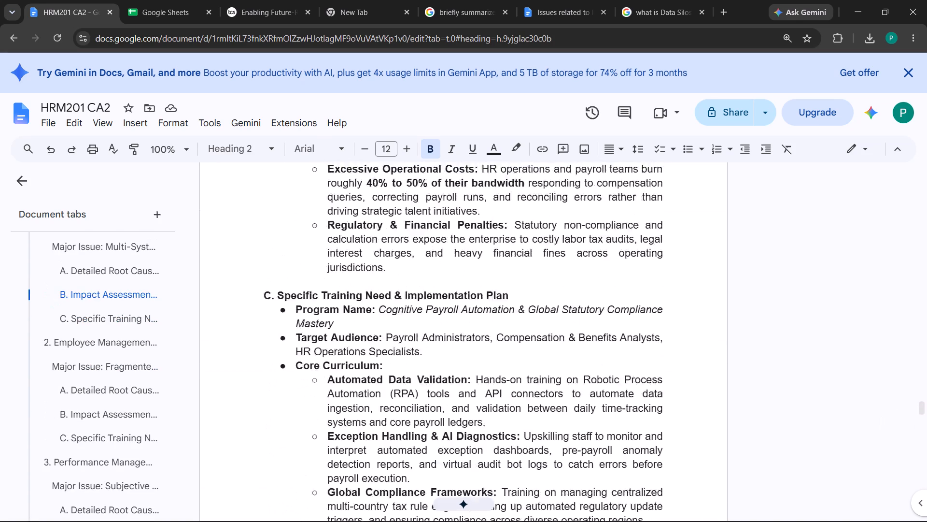
pyautogui.scroll(13, 319, 372)
pyautogui.scroll(-3, 319, 372)
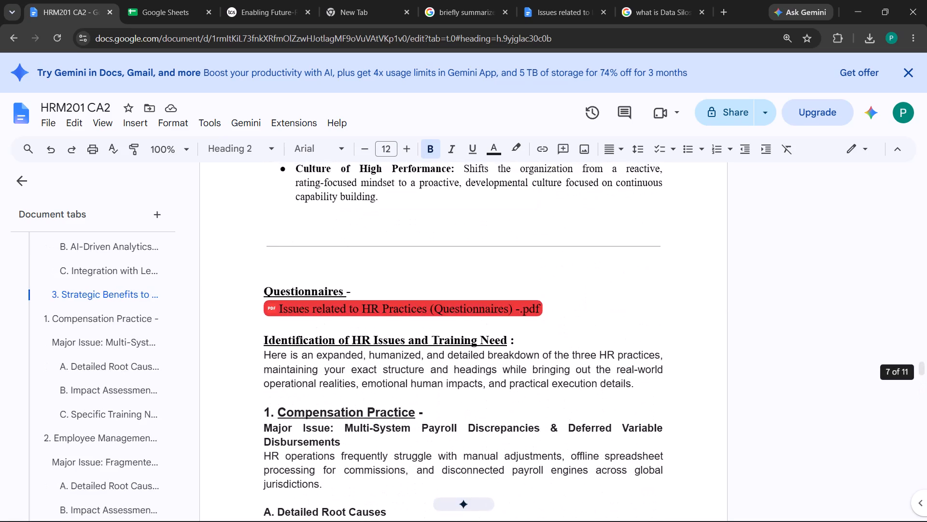
pyautogui.scroll(2, 319, 372)
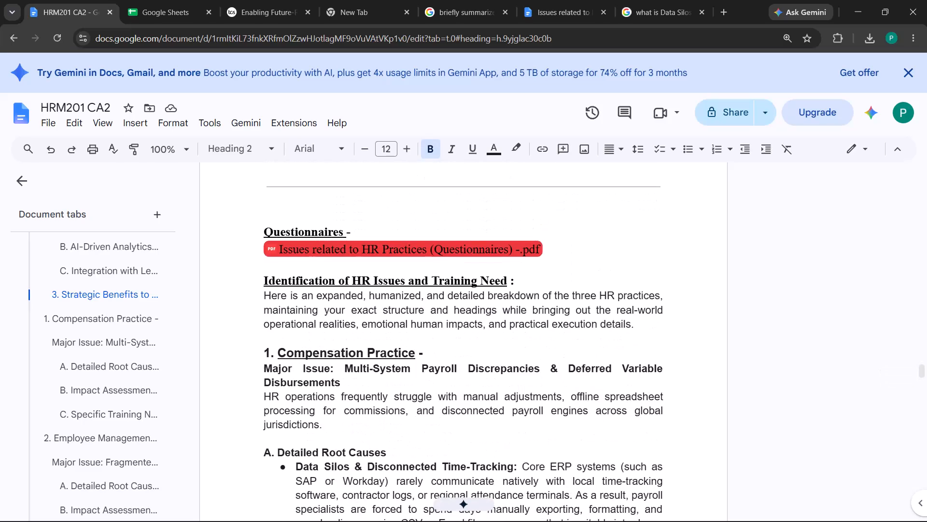
# Set the "3. Performance Management Practice" heading to font size 14.
pyautogui.scroll(-19, 319, 372)
pyautogui.scroll(-10, 319, 372)
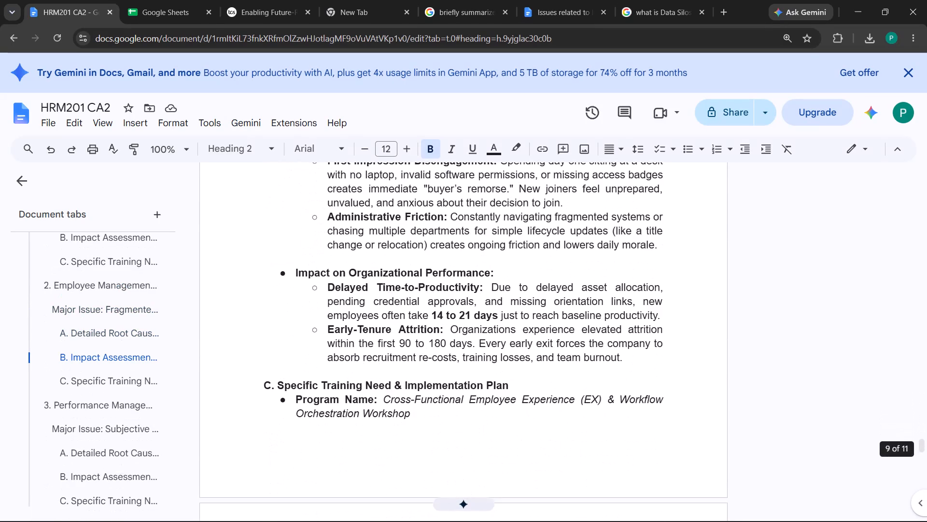
pyautogui.scroll(-9, 319, 372)
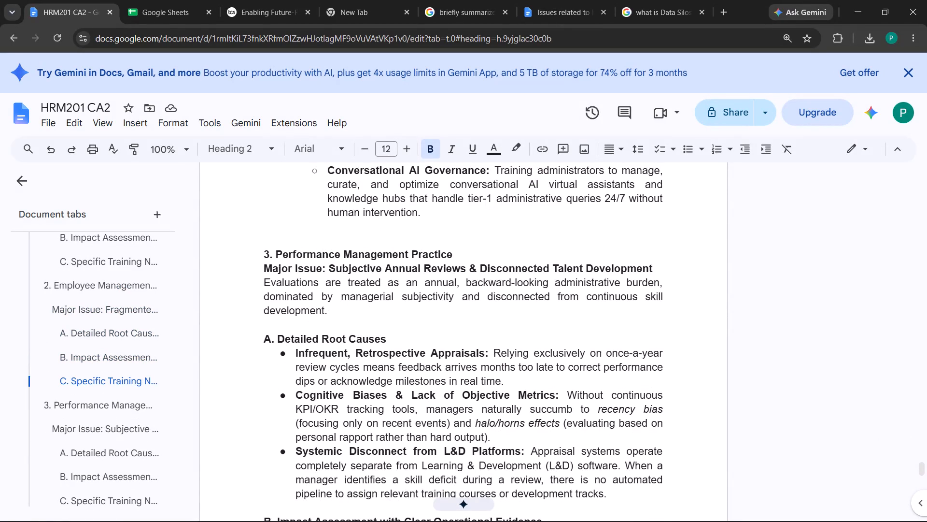
pyautogui.tripleClick(288, 260)
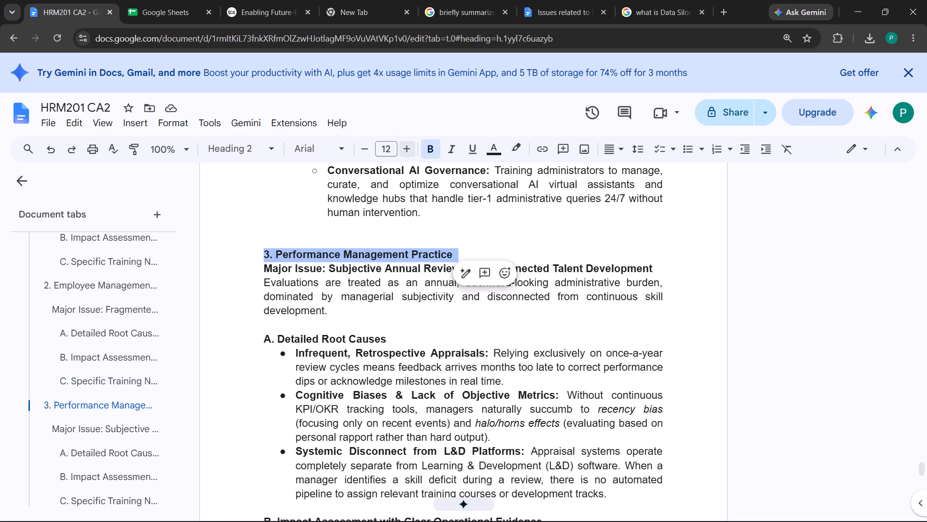
pyautogui.doubleClick(406, 150)
# Append a space and a hyphen to the end of the "3. Performance Management Practice" heading.
pyautogui.click(452, 261)
pyautogui.moveTo(452, 261); pyautogui.dragTo(335, 253)
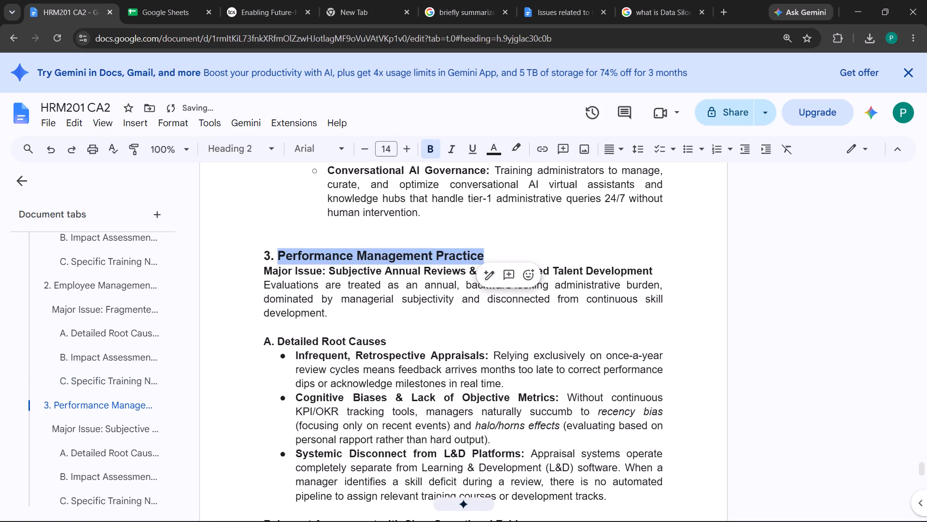
pyautogui.moveTo(335, 253); pyautogui.dragTo(317, 254)
pyautogui.click(507, 254)
pyautogui.press('space')
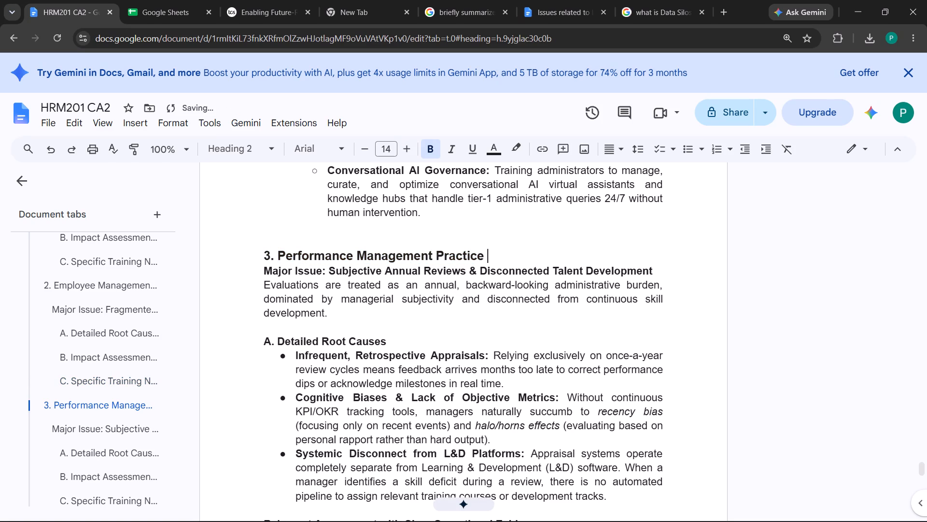
pyautogui.press('-')
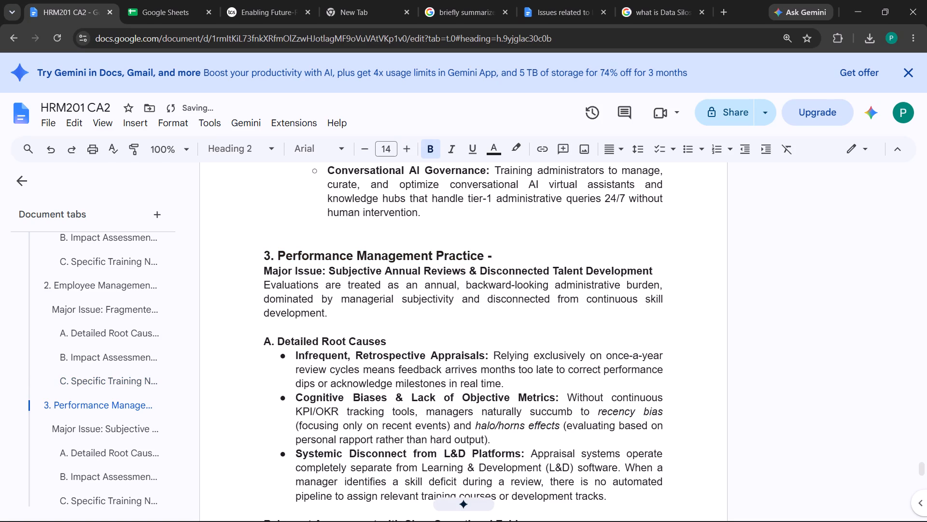
# Underline the words "Performance Management Practice" in the section 3 heading, leaving the number and hyphen plain.
pyautogui.click(469, 261)
pyautogui.moveTo(468, 261); pyautogui.dragTo(308, 255)
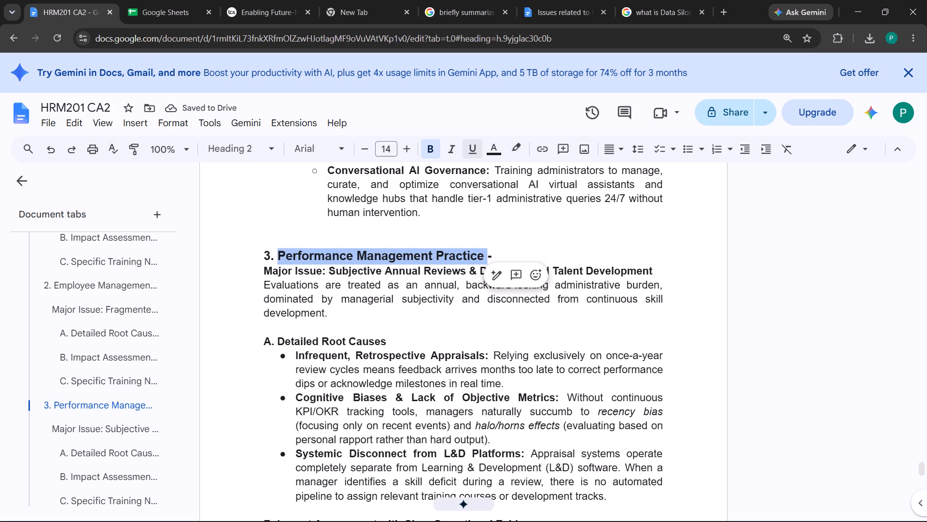
pyautogui.click(476, 148)
pyautogui.click(247, 311)
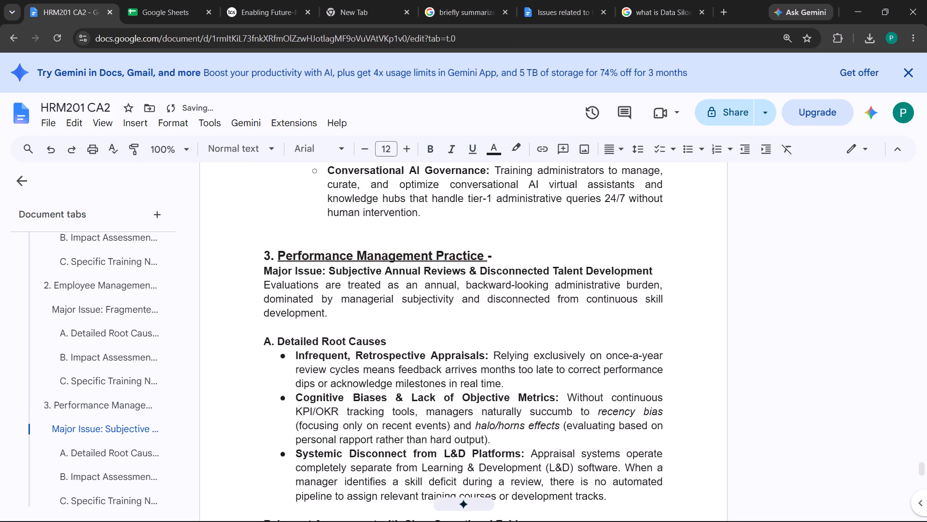
pyautogui.click(334, 330)
# Copy "KPI/OKR" from section 3's Cognitive Biases bullet, ask "what is KPI/OKR" in the open Google Data Silos conversation, and read the answer.
pyautogui.scroll(-2, 354, 341)
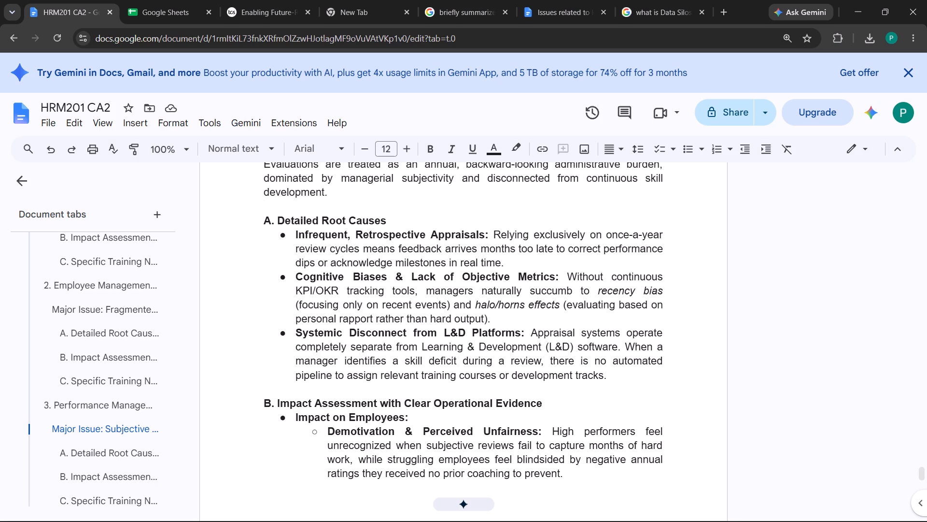
pyautogui.moveTo(296, 293); pyautogui.dragTo(342, 294)
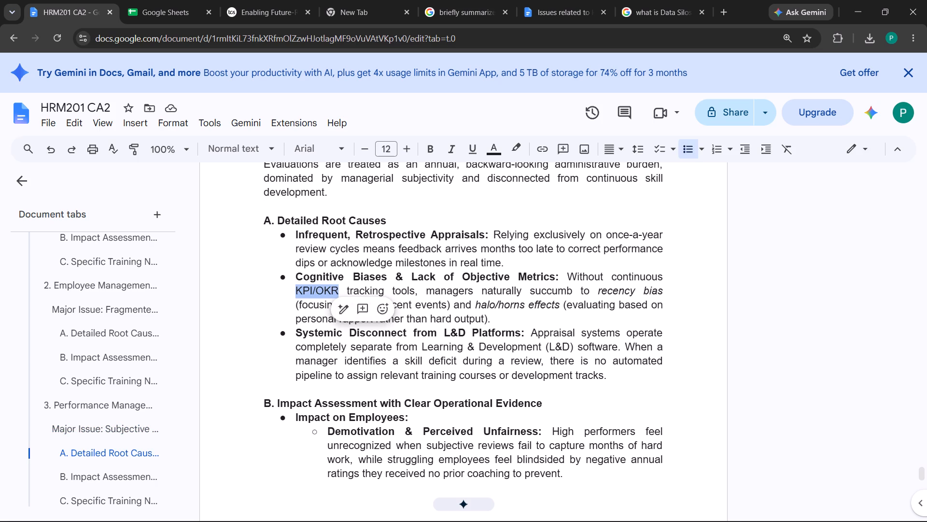
pyautogui.rightClick(331, 293)
pyautogui.click(382, 165)
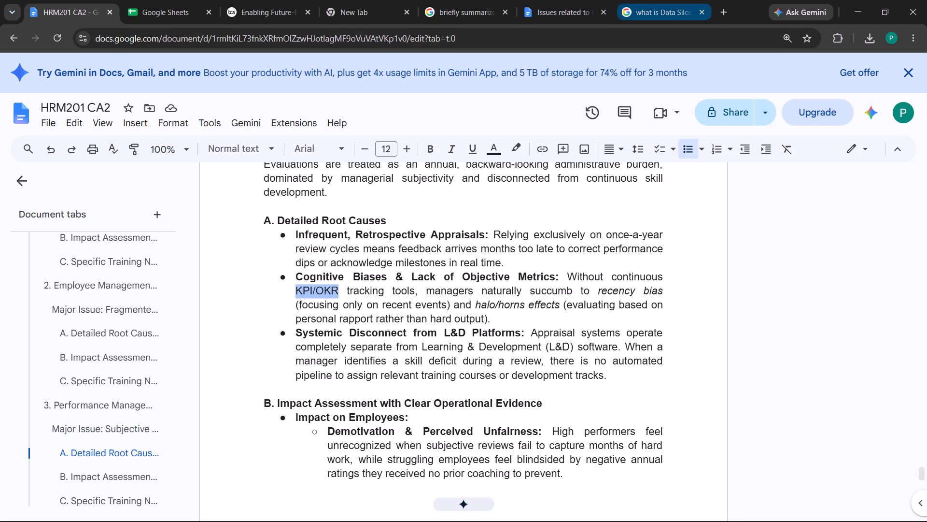
pyautogui.click(647, 0)
pyautogui.scroll(-7, 311, 367)
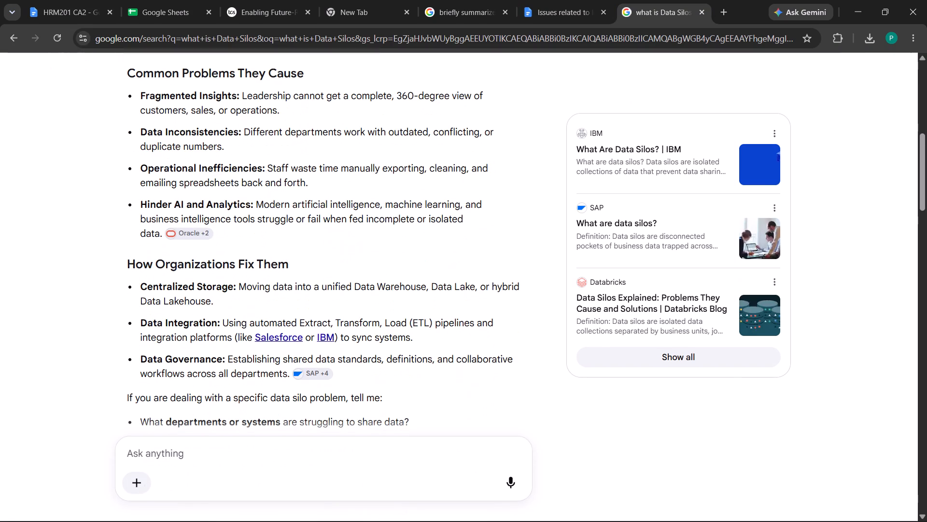
pyautogui.click(279, 448)
pyautogui.write('what is')
pyautogui.press('space')
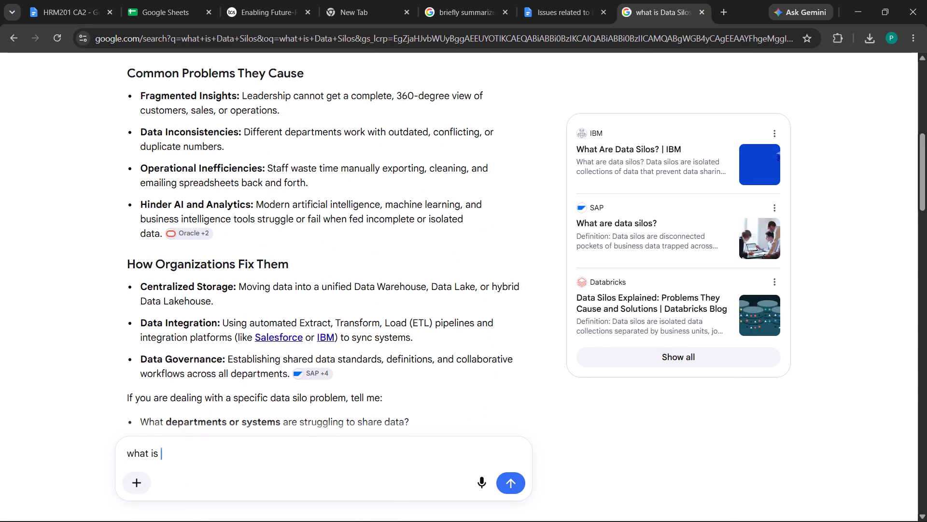
pyautogui.hotkey('ctrl', 'v')
pyautogui.press('Return')
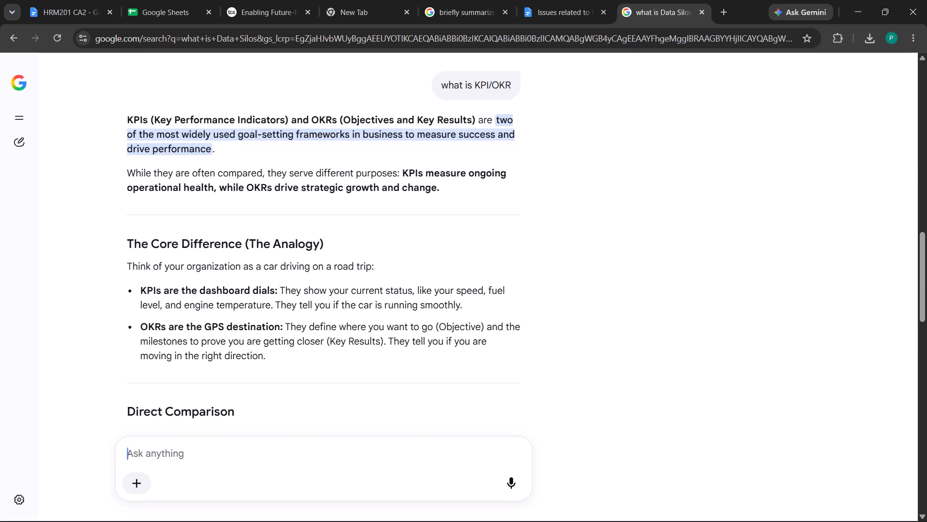
pyautogui.scroll(-4, 527, 183)
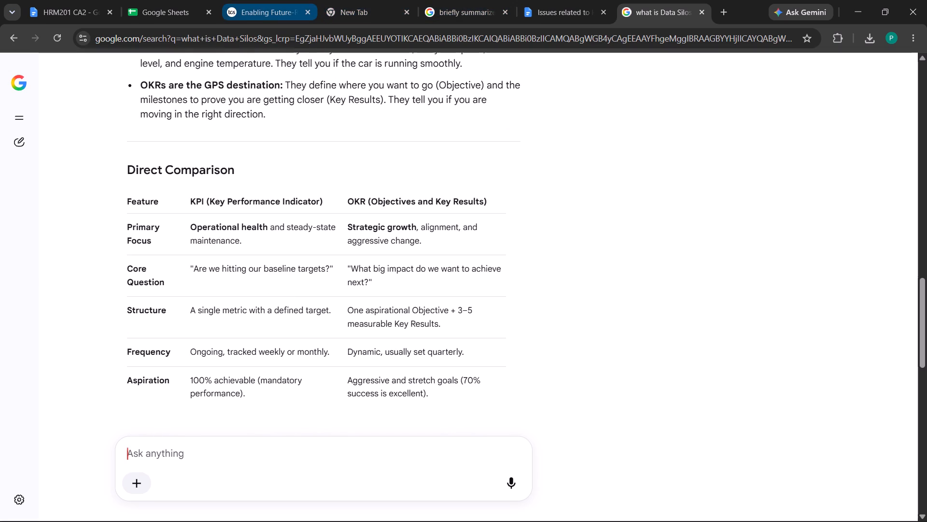
# Return to the HRM201 CA2 document and review the Performance Management Practice section through to the blank space after its last bullet.
pyautogui.click(84, 0)
pyautogui.click(433, 301)
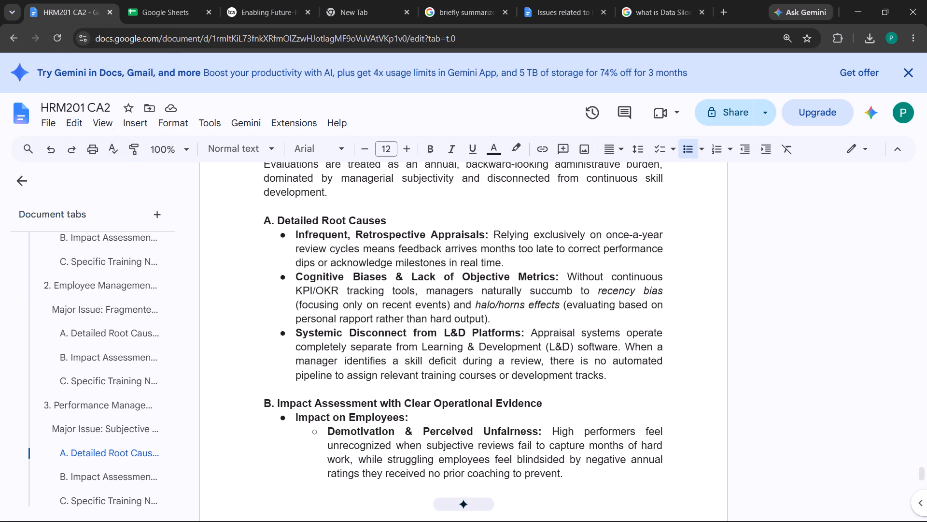
pyautogui.scroll(2, 468, 377)
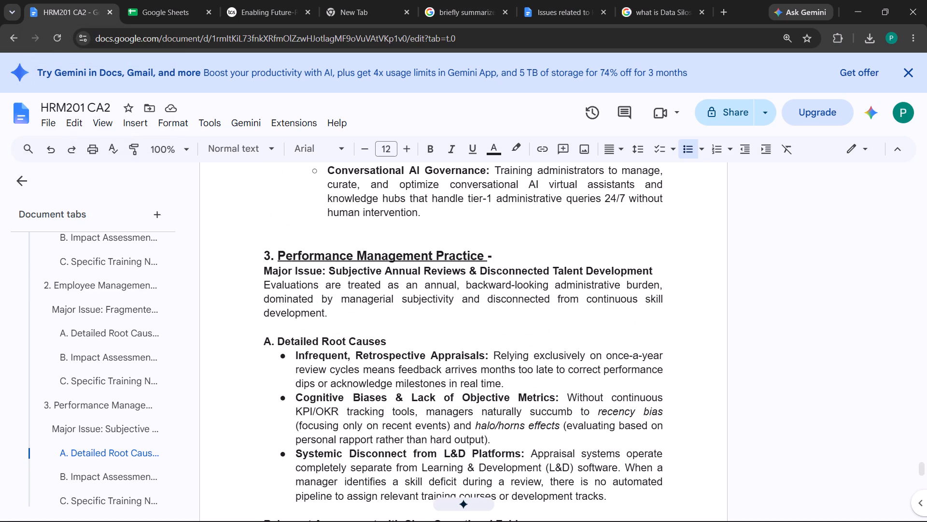
pyautogui.scroll(-6, 468, 377)
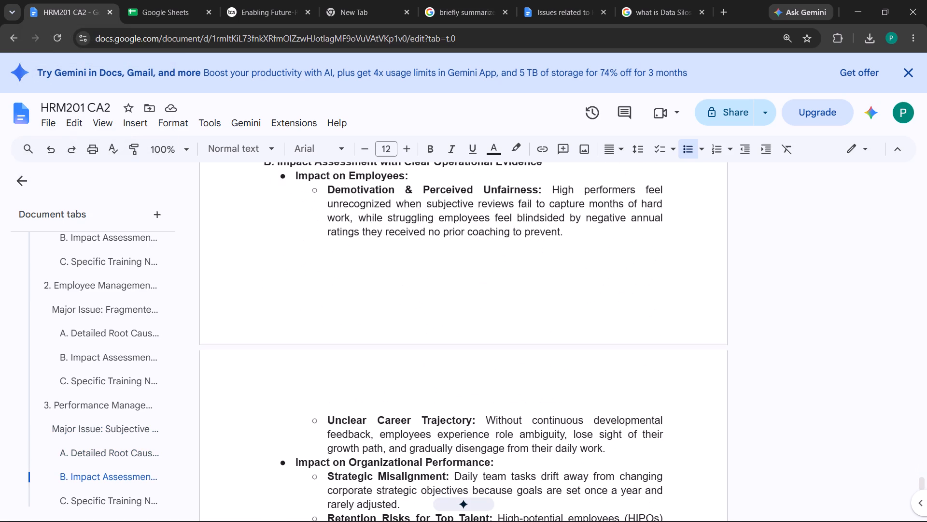
pyautogui.scroll(-5, 468, 377)
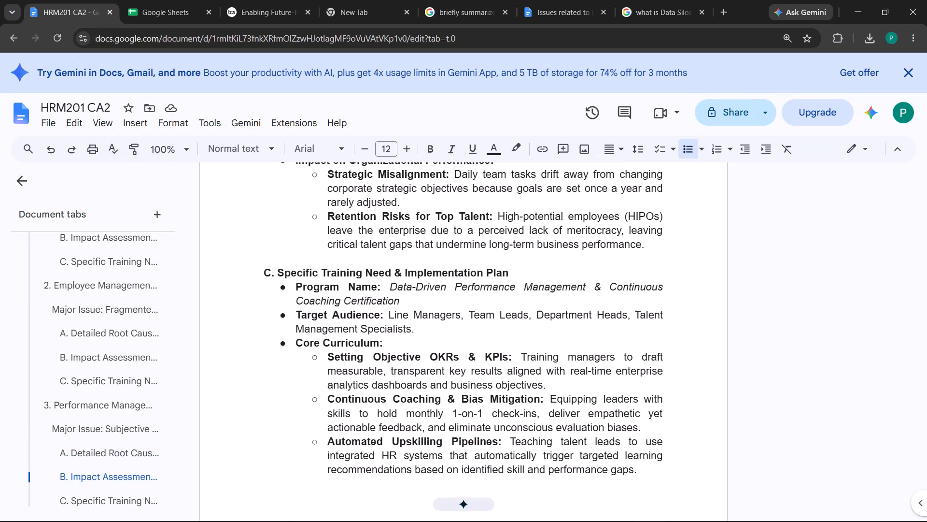
pyautogui.scroll(-11, 468, 377)
pyautogui.click(468, 377)
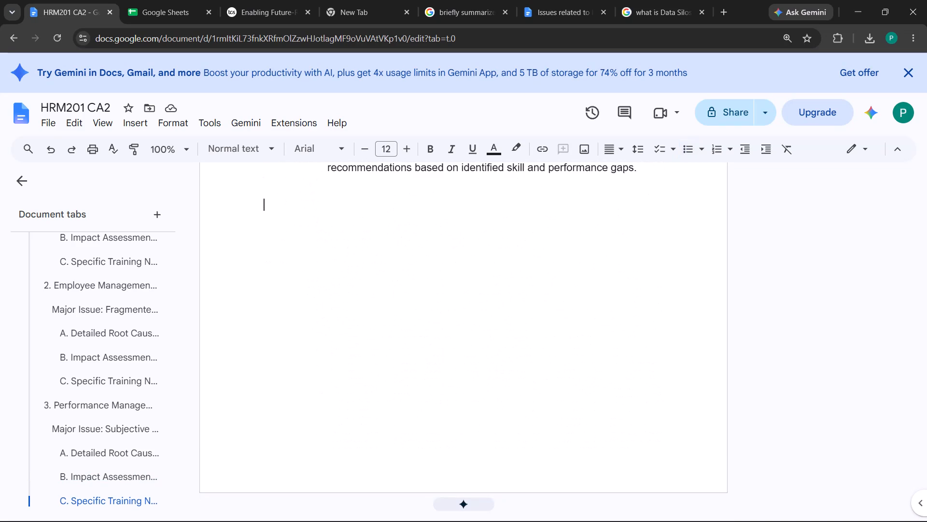
pyautogui.scroll(12, 475, 352)
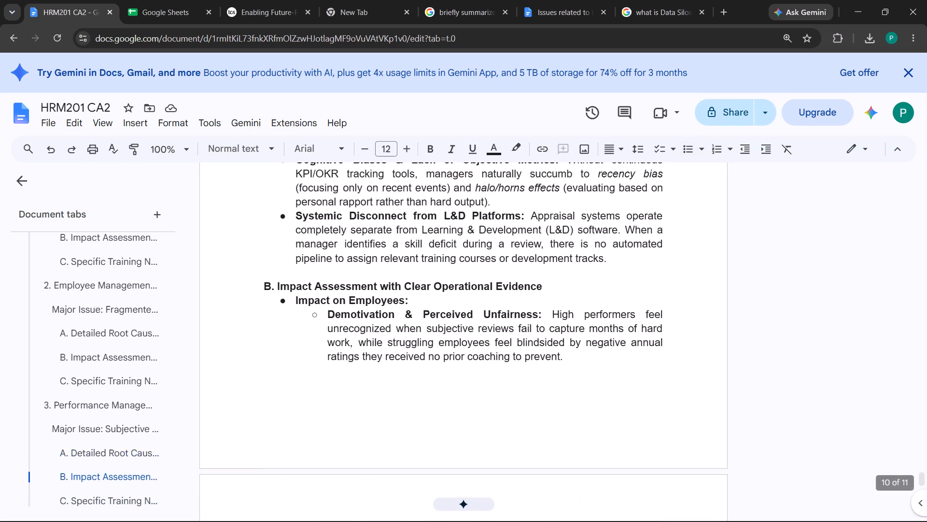
pyautogui.scroll(-14, 475, 352)
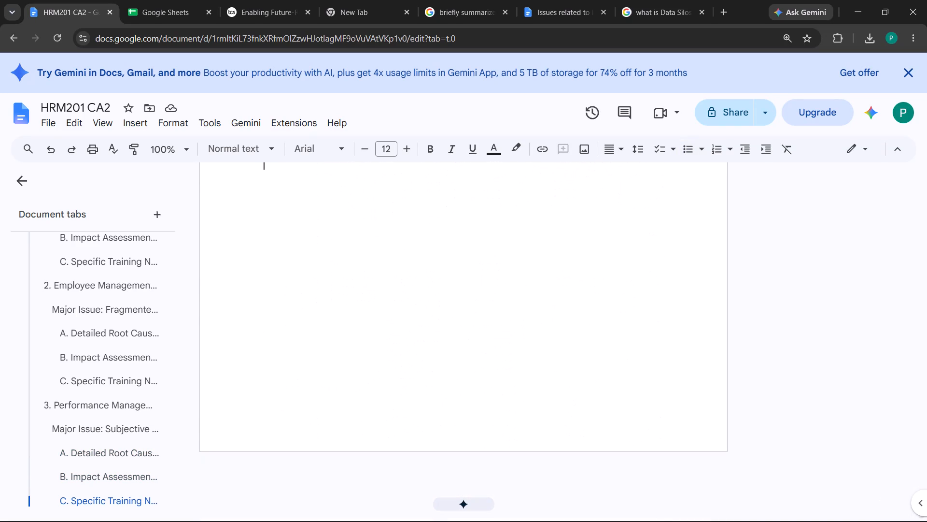
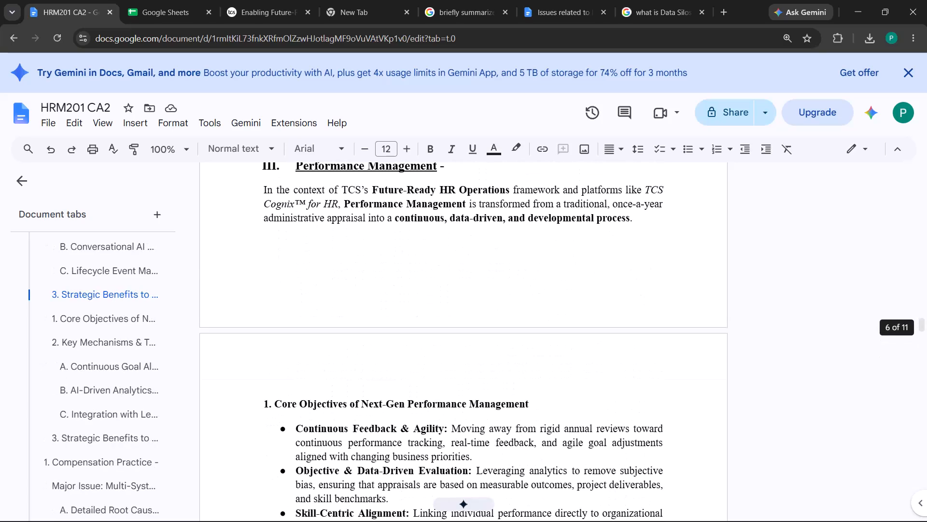
# Review the sections above the HR issues part and check the text formatting of the "Identification of HR Issues and Training Need" heading.
pyautogui.scroll(5, 526, 378)
pyautogui.scroll(-16, 526, 378)
pyautogui.scroll(-6, 526, 378)
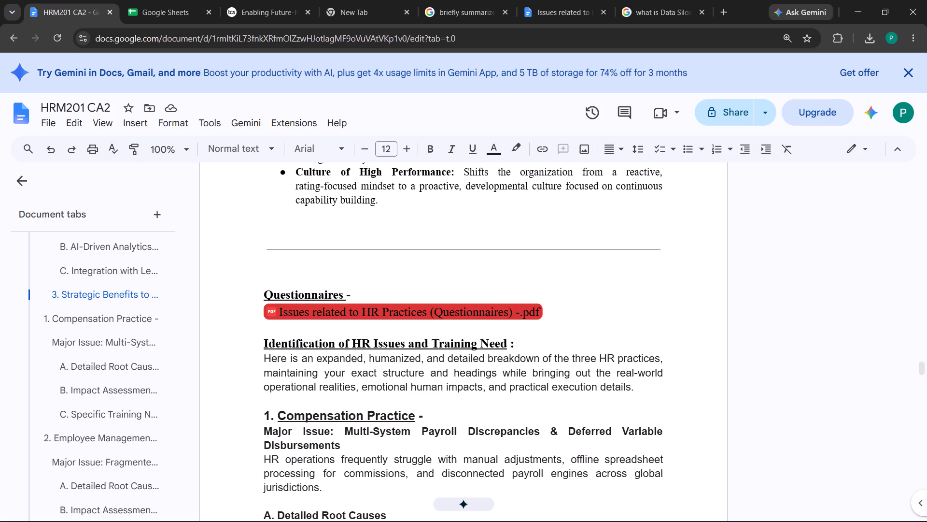
pyautogui.doubleClick(332, 347)
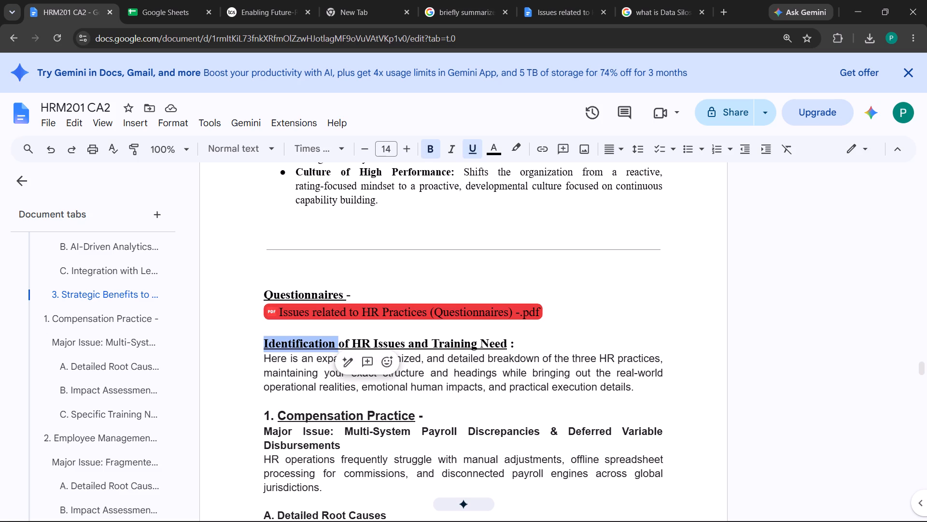
pyautogui.click(647, 328)
# Paste the copied heading "Training Session and Report:" on a new line after the final Core Curriculum bullet at the document's end.
pyautogui.moveTo(926, 259); pyautogui.dragTo(926, 521)
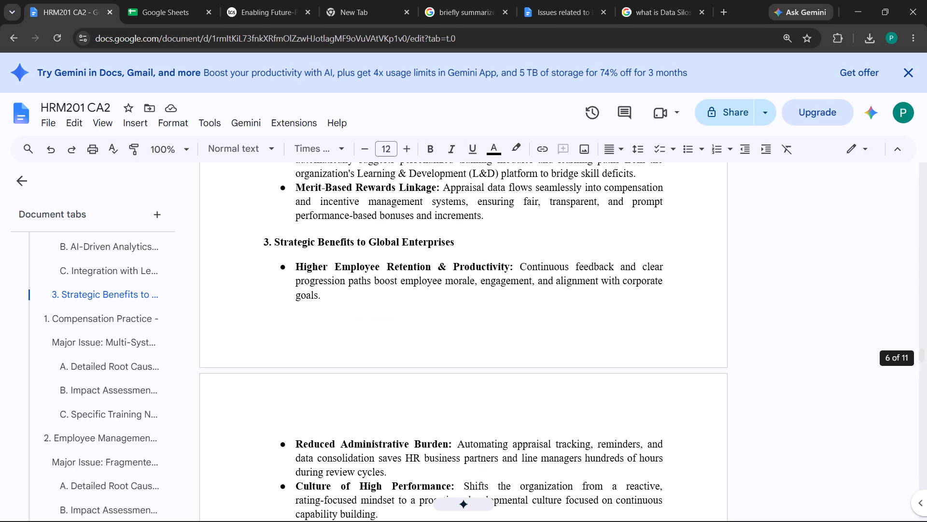
pyautogui.moveTo(919, 357); pyautogui.dragTo(926, 521)
pyautogui.scroll(4, 363, 229)
pyautogui.click(281, 403)
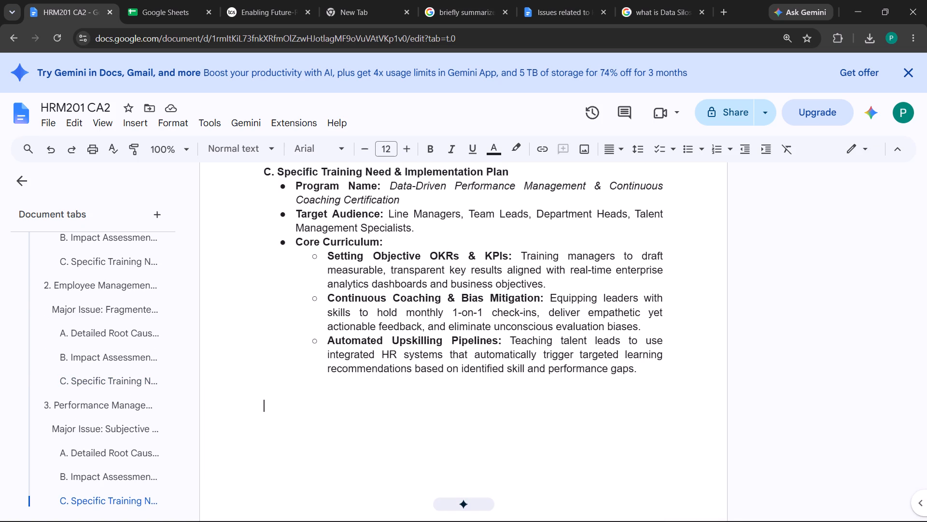
pyautogui.scroll(-2, 281, 403)
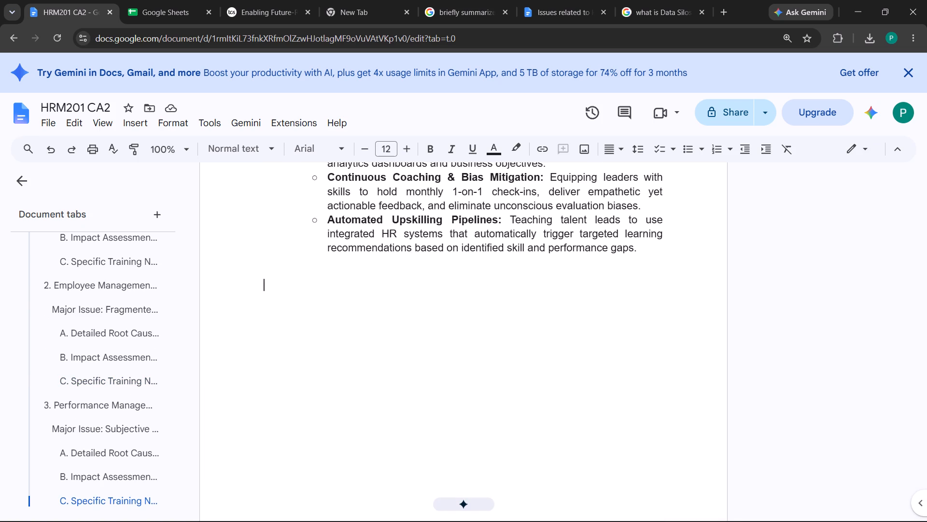
pyautogui.click(259, 285)
pyautogui.click(245, 289)
pyautogui.press('Return')
pyautogui.hotkey('ctrl', 'v')
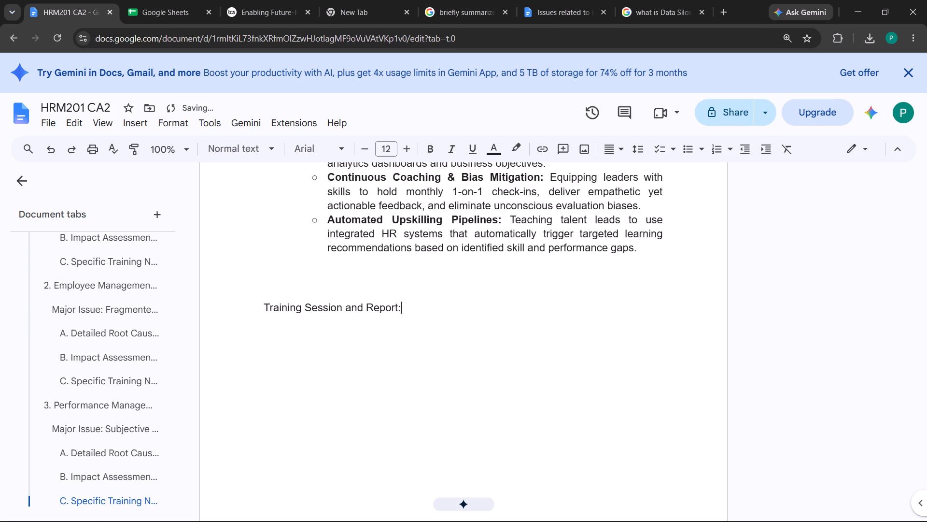
# Format the whole "Training Session and Report:" line as bold at font size 14.
pyautogui.scroll(1, 197, 299)
pyautogui.tripleClick(339, 366)
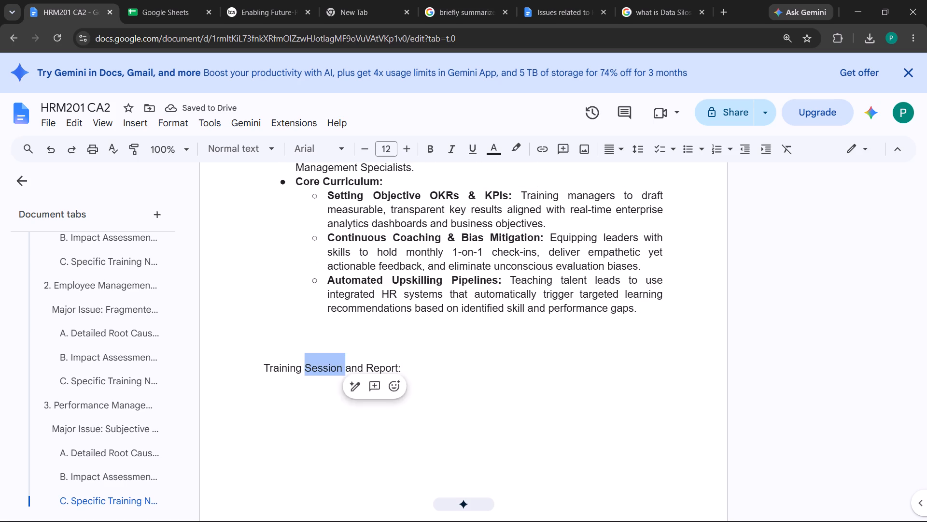
pyautogui.click(337, 368)
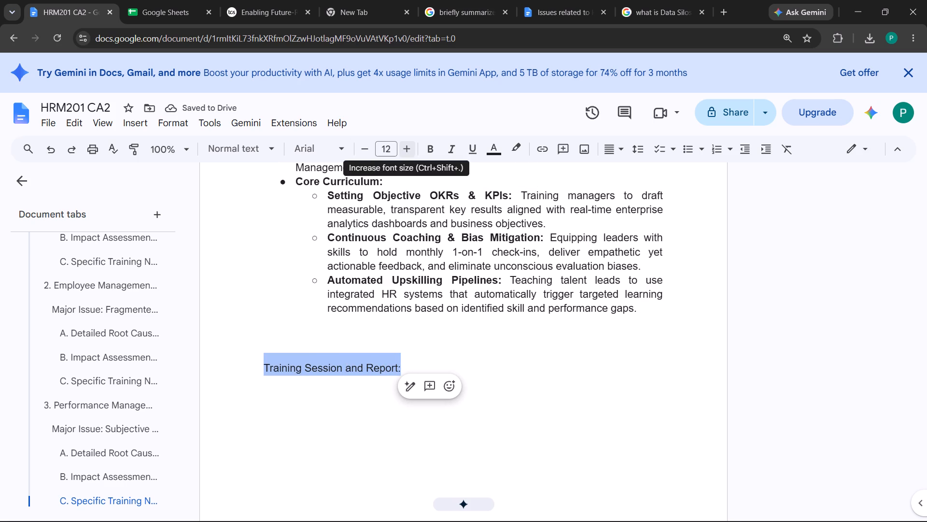
pyautogui.doubleClick(411, 143)
pyautogui.click(432, 153)
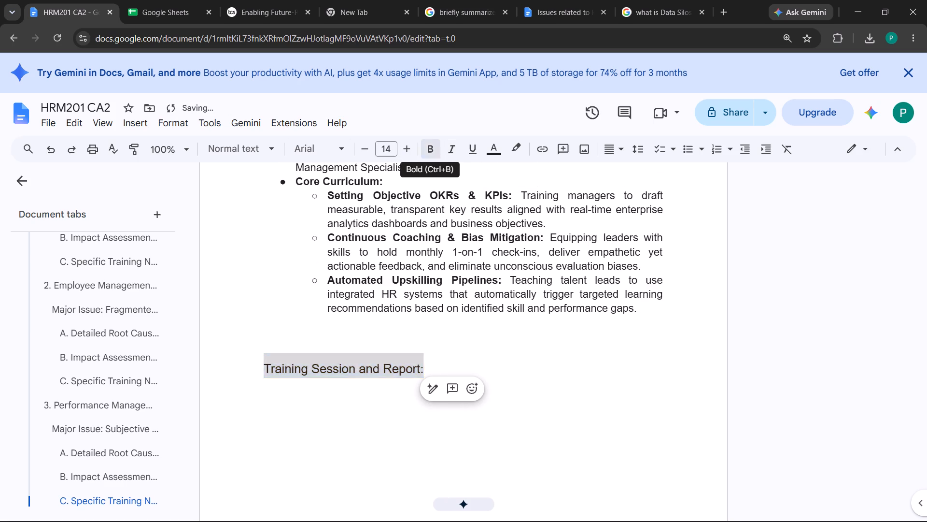
# Insert a space before the colon in the "Training Session and Report:" heading.
pyautogui.click(427, 367)
pyautogui.click(429, 366)
pyautogui.click(431, 366)
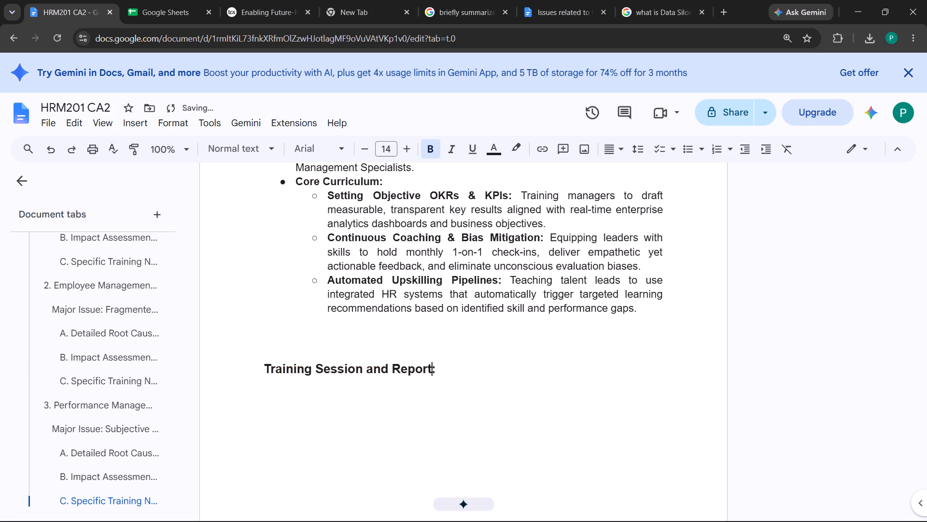
pyautogui.press('space')
# Underline the words "Training Session and Report" in the new heading, leaving the colon plain.
pyautogui.click(417, 370)
pyautogui.moveTo(417, 370); pyautogui.dragTo(285, 368)
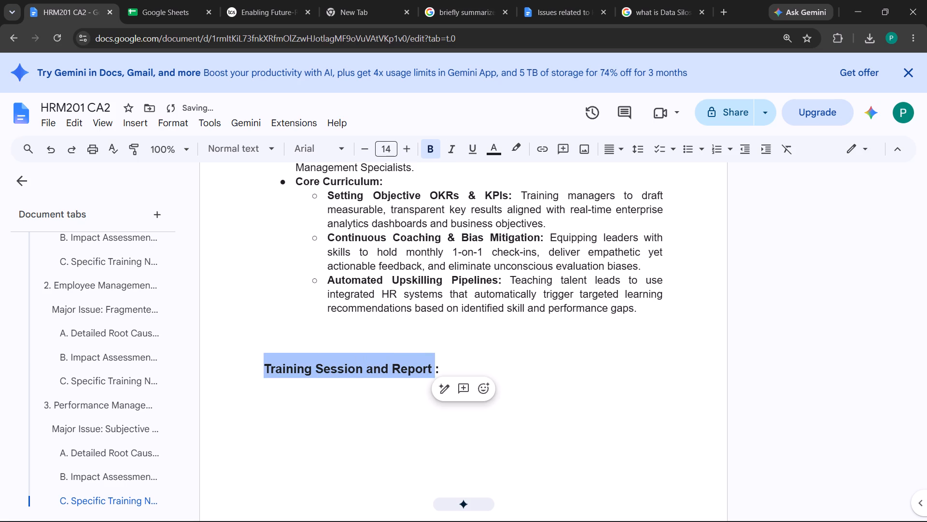
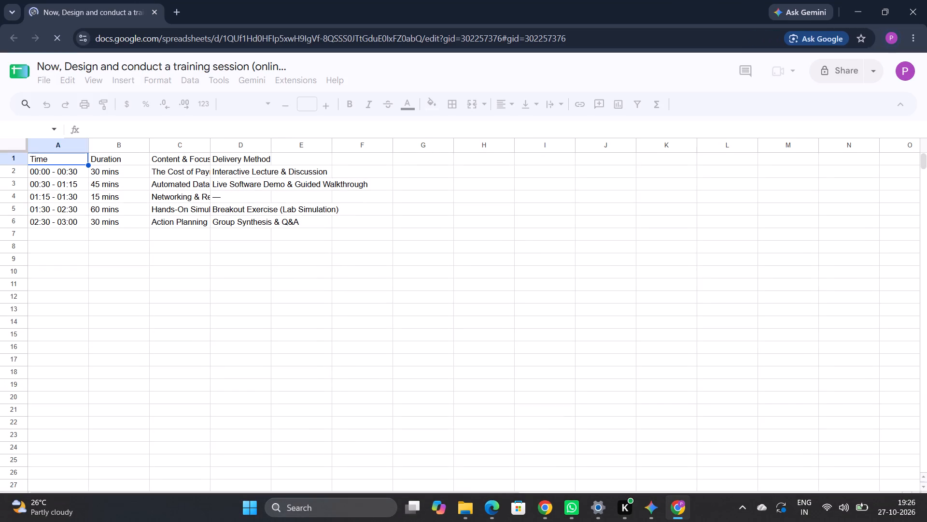
# Format header row A1:D1 of the agenda table with a medium grey fill, bold text and font size 12.
pyautogui.moveTo(52, 195); pyautogui.dragTo(234, 255)
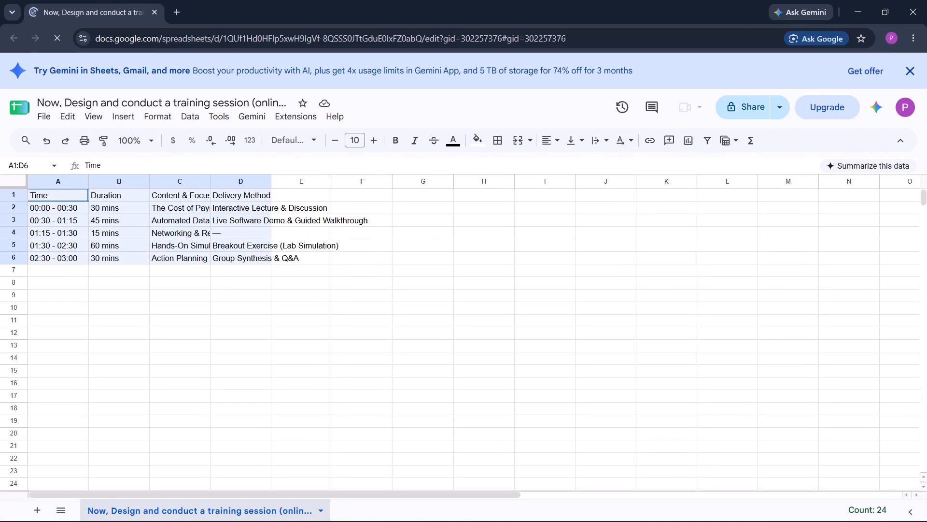
pyautogui.moveTo(234, 255); pyautogui.dragTo(234, 256)
pyautogui.click(216, 231)
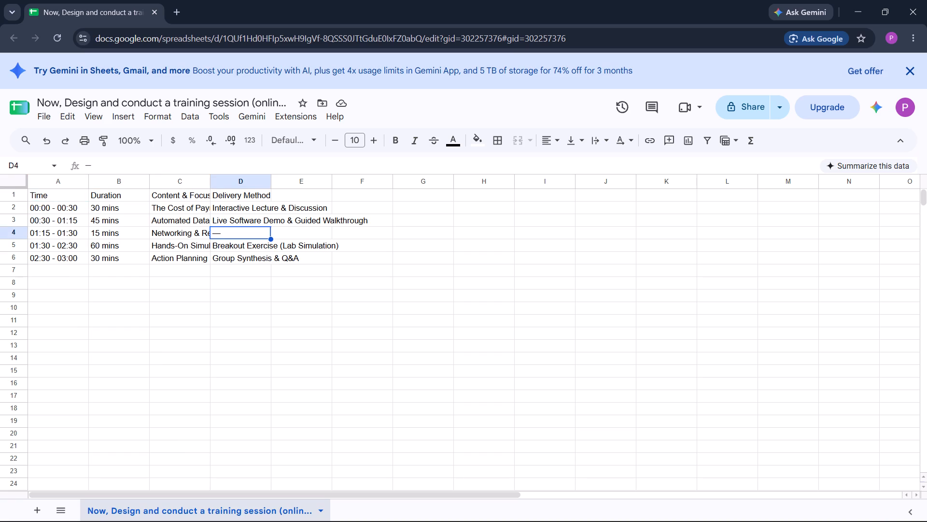
pyautogui.moveTo(72, 195); pyautogui.dragTo(225, 190)
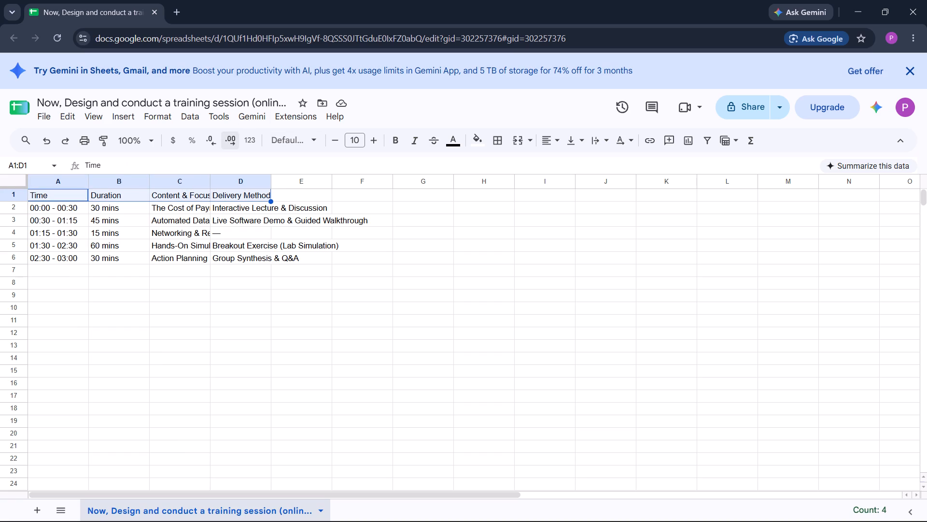
pyautogui.click(484, 143)
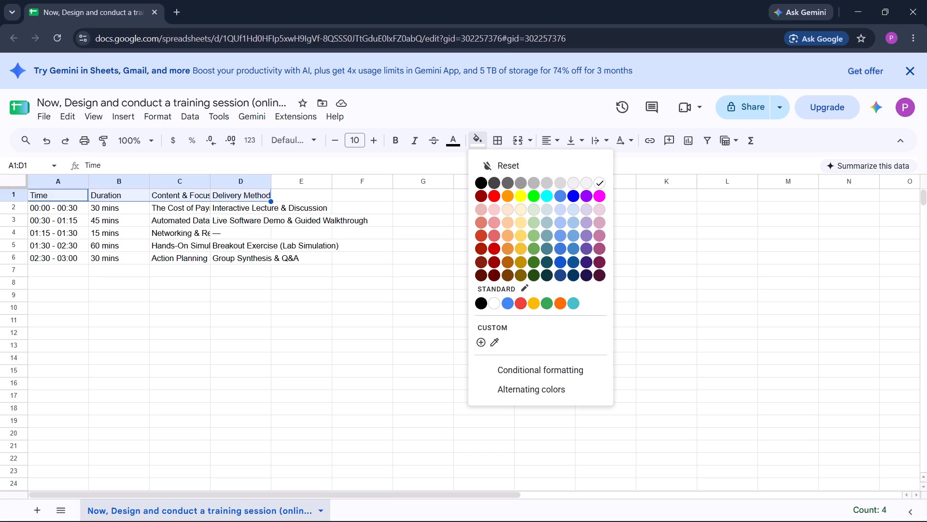
pyautogui.click(522, 181)
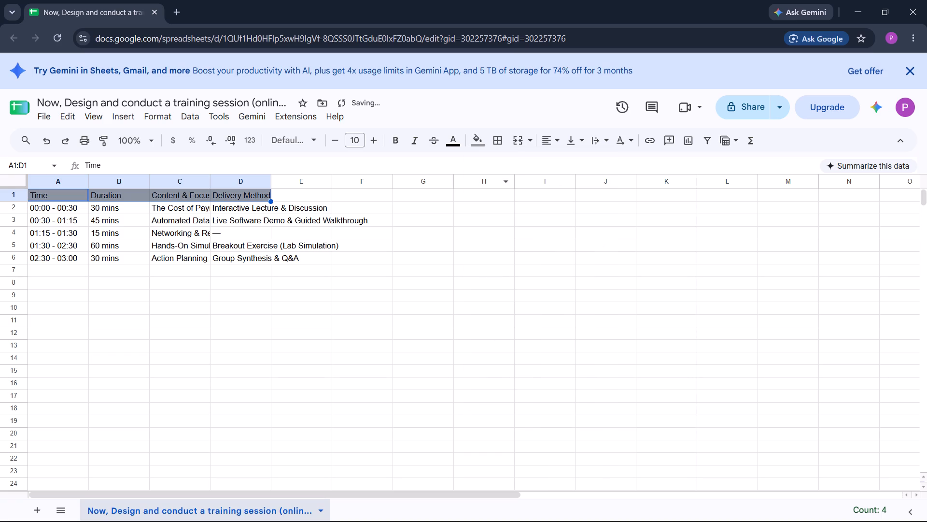
pyautogui.click(393, 145)
pyautogui.doubleClick(372, 139)
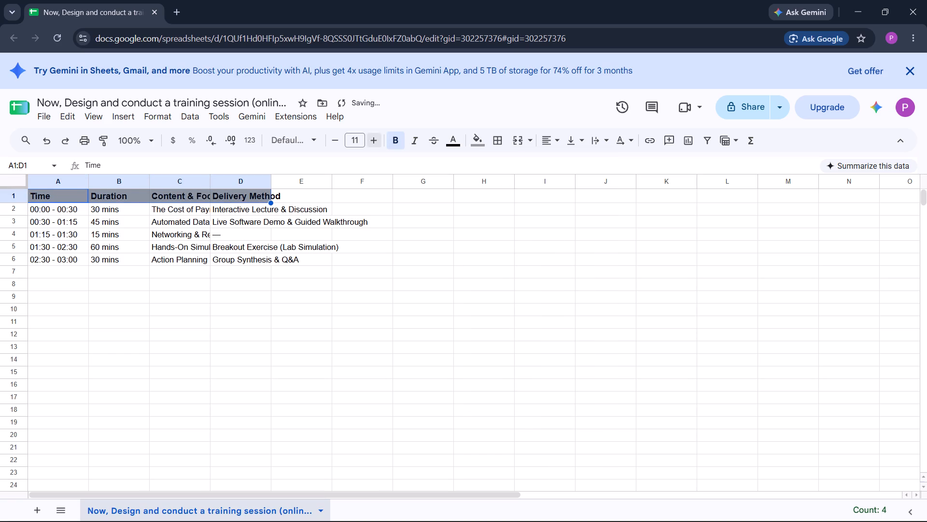
# Set agenda rows A2:D6 to font size 12 with a lighter grey fill than the header.
pyautogui.moveTo(56, 209); pyautogui.dragTo(102, 228)
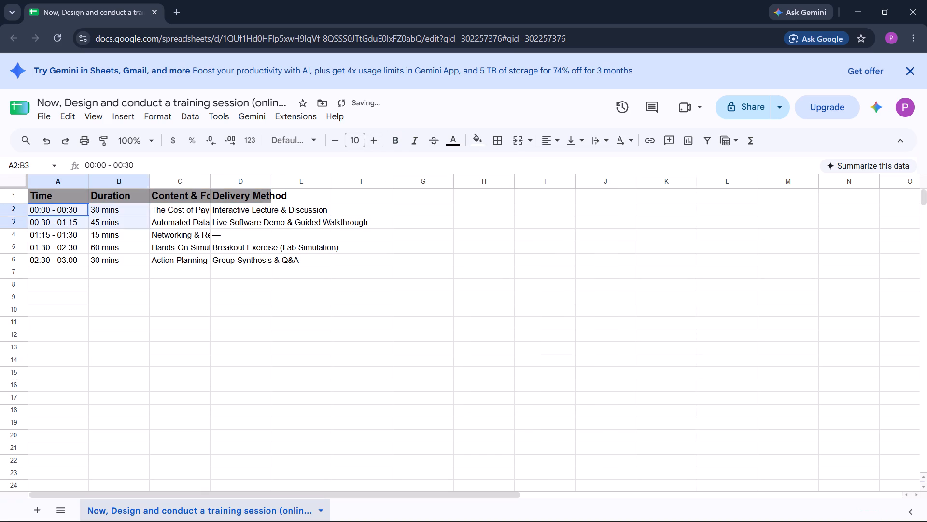
pyautogui.moveTo(102, 228); pyautogui.dragTo(225, 265)
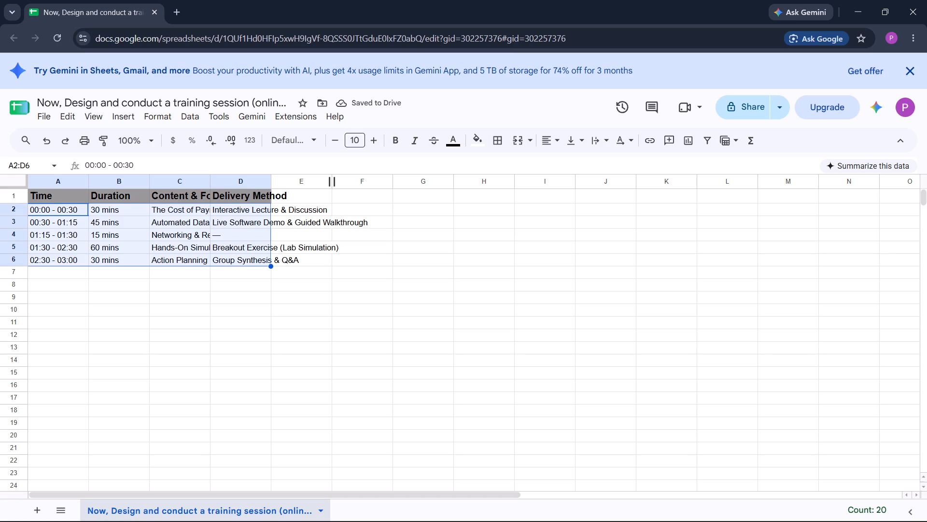
pyautogui.doubleClick(373, 140)
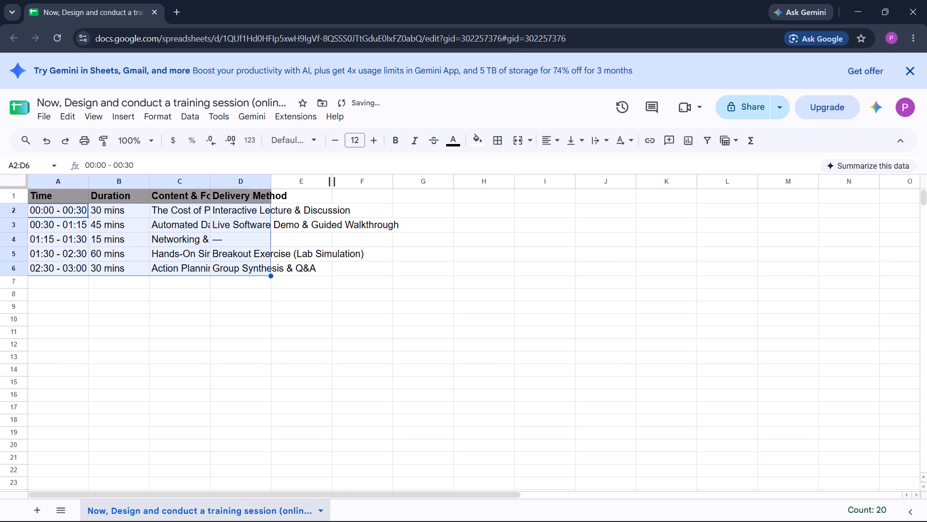
pyautogui.click(480, 146)
pyautogui.click(546, 185)
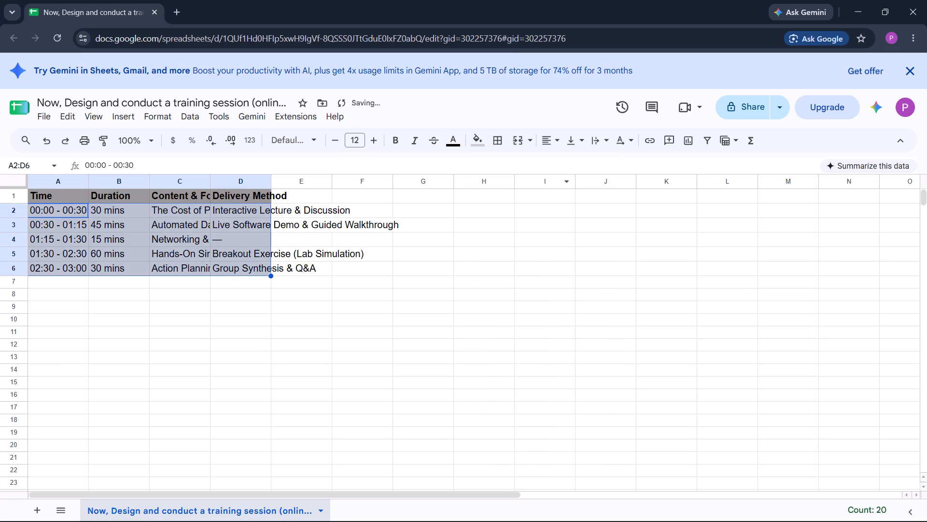
pyautogui.click(520, 207)
# Copy agenda table A1:D6 from the spreadsheet and paste it below the "1. Session Design & Delivery Agenda" heading in the HRM201 CA2 document.
pyautogui.moveTo(63, 190); pyautogui.dragTo(214, 262)
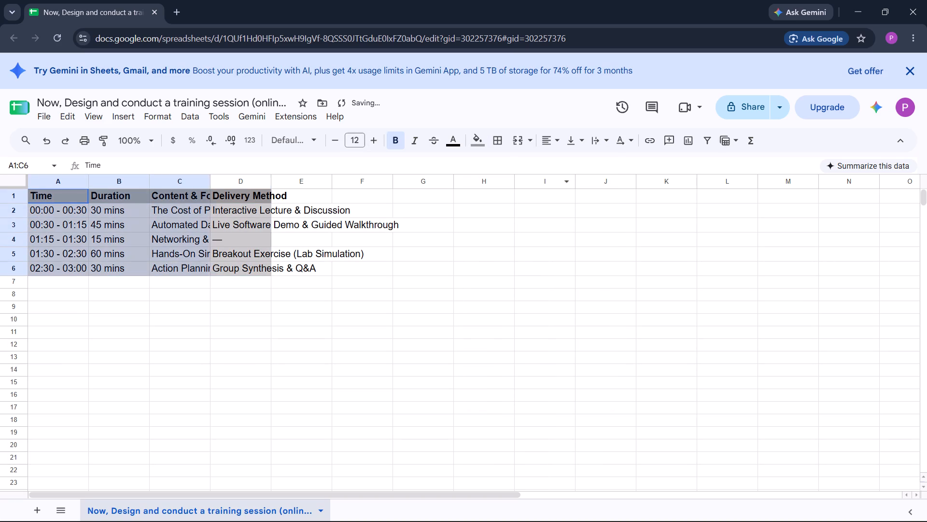
pyautogui.moveTo(214, 262); pyautogui.dragTo(231, 263)
pyautogui.rightClick(213, 232)
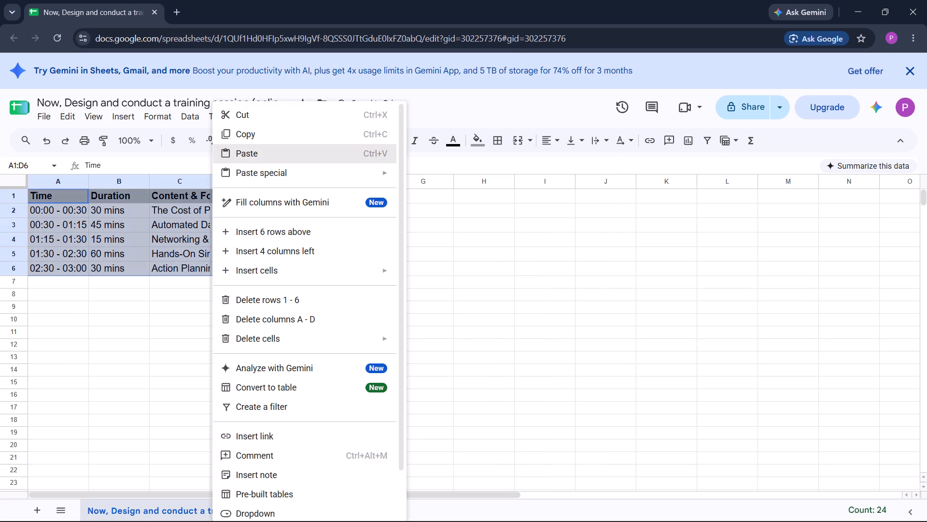
pyautogui.click(259, 138)
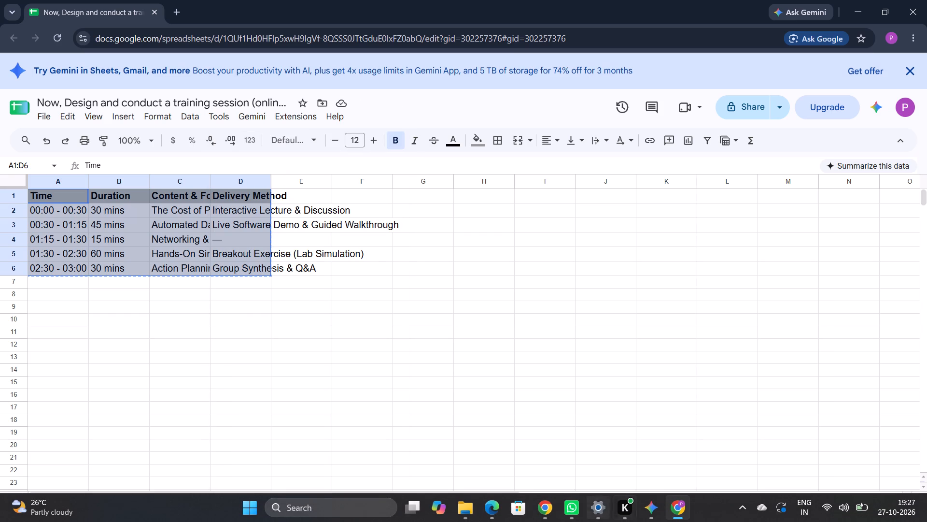
pyautogui.click(544, 507)
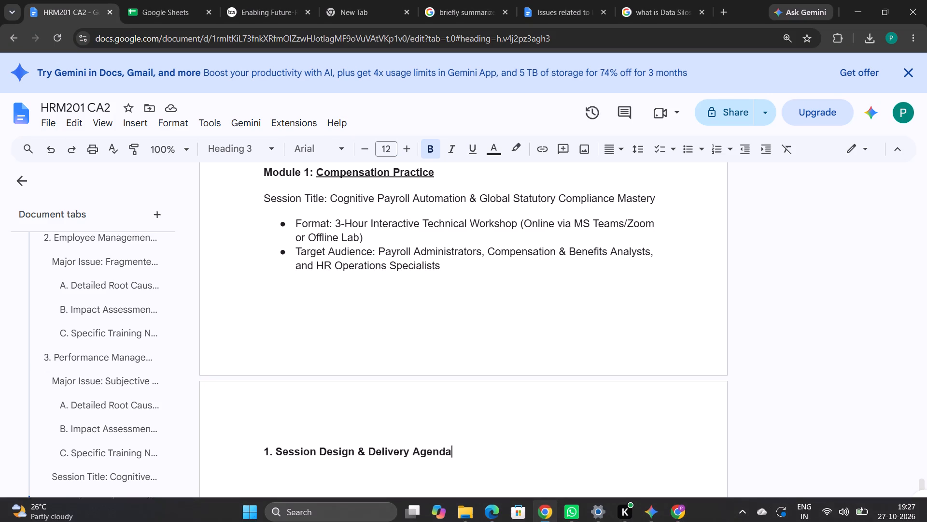
pyautogui.click(76, 0)
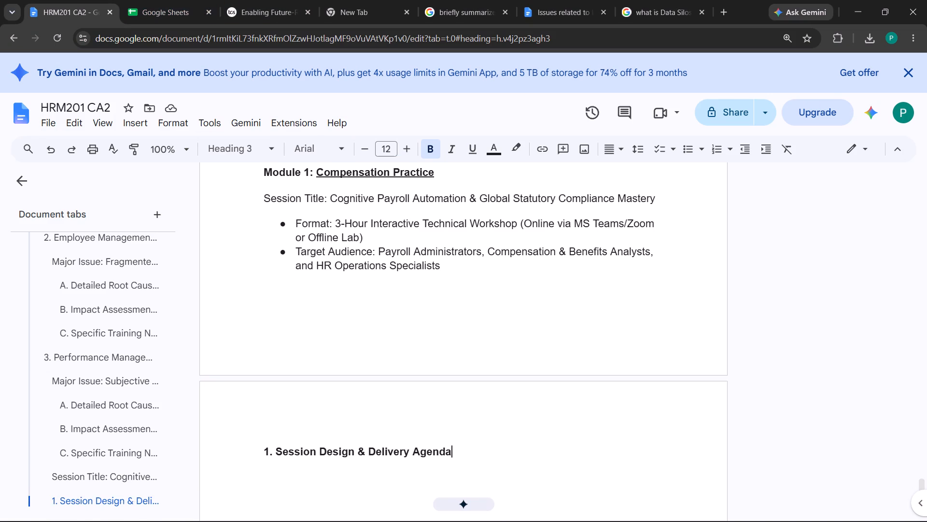
pyautogui.scroll(-2, 329, 383)
pyautogui.click(252, 357)
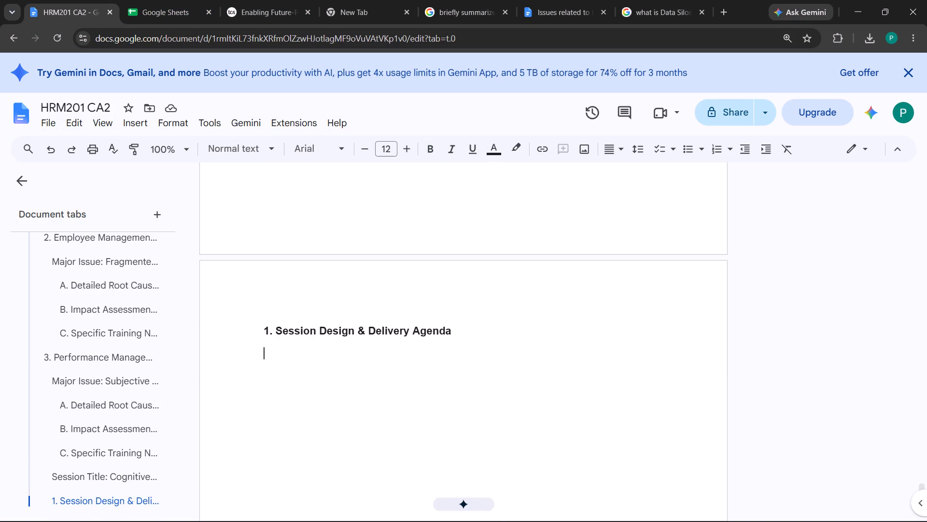
pyautogui.hotkey('ctrl', 'v')
# Widen the pasted agenda table by extending the Delivery Method column outward and moving the Time column's outer edge into the page margin.
pyautogui.scroll(3, 432, 300)
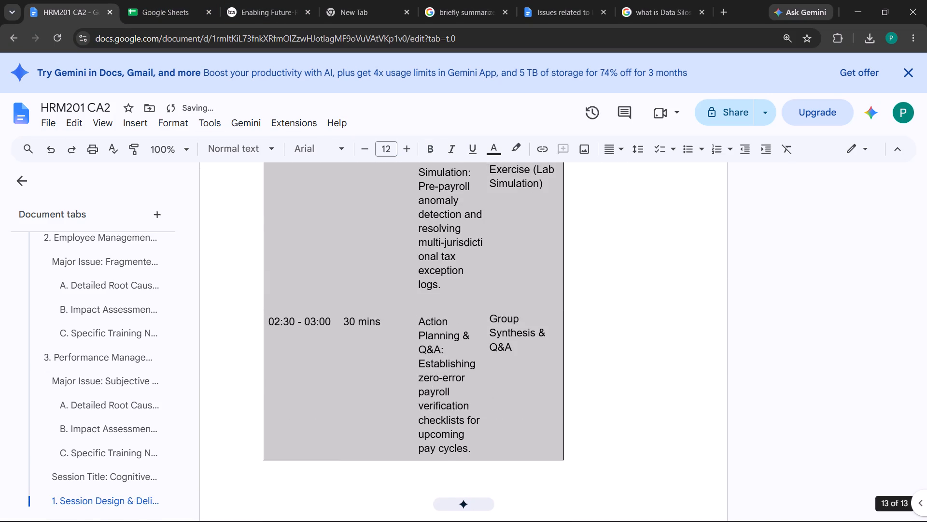
pyautogui.scroll(2, 432, 300)
pyautogui.scroll(-1, 432, 300)
pyautogui.scroll(6, 432, 300)
pyautogui.scroll(-1, 432, 300)
pyautogui.scroll(2, 432, 300)
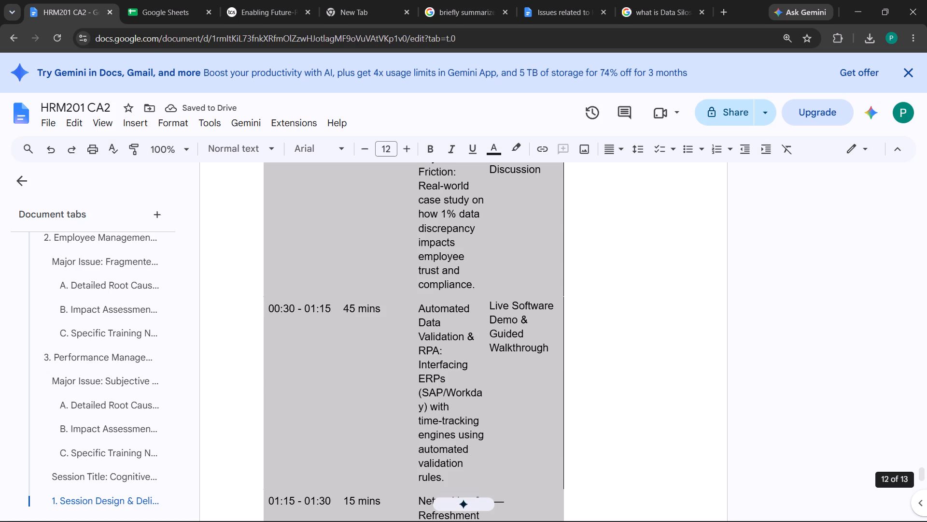
pyautogui.scroll(4, 432, 300)
pyautogui.scroll(1, 498, 362)
pyautogui.scroll(-3, 498, 362)
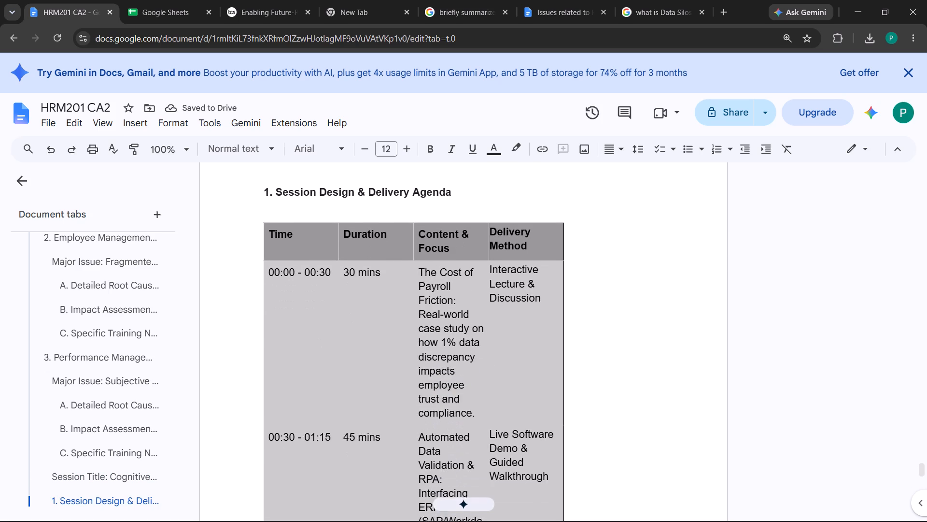
pyautogui.moveTo(562, 234); pyautogui.dragTo(667, 235)
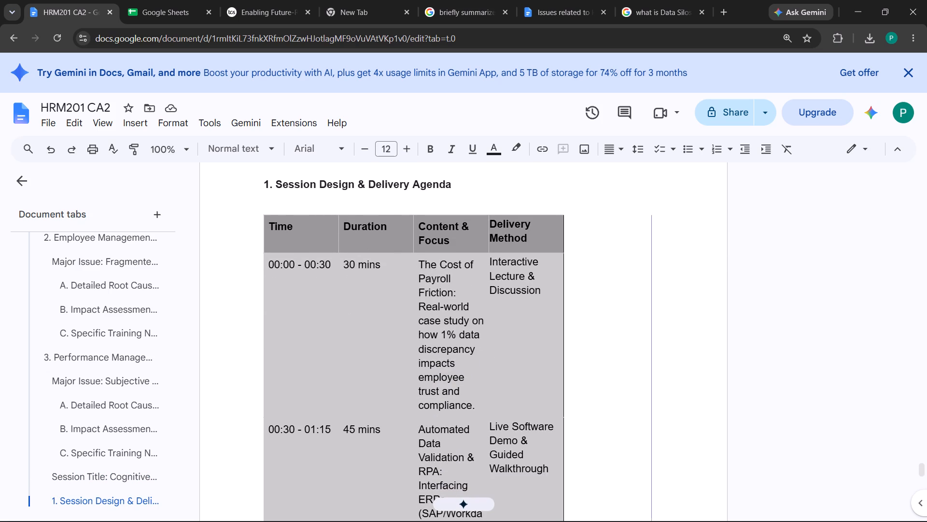
pyautogui.moveTo(667, 235); pyautogui.dragTo(689, 235)
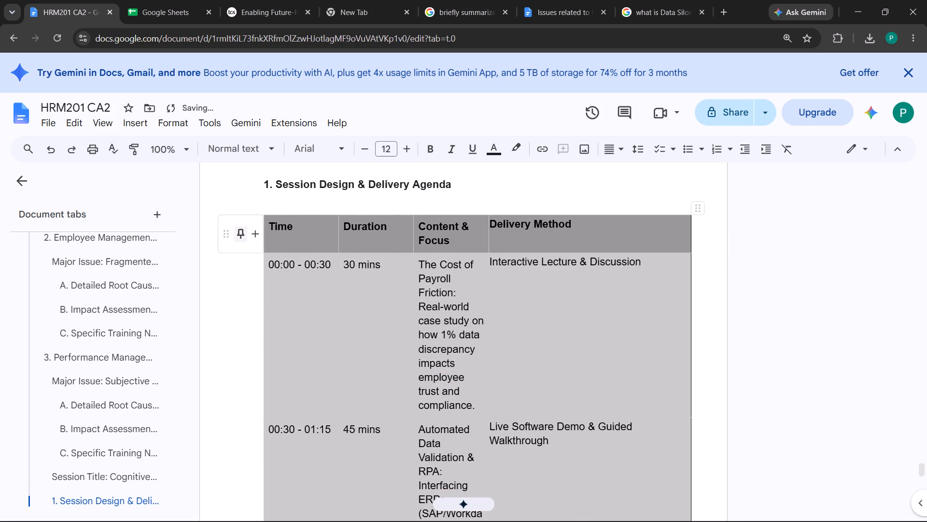
pyautogui.moveTo(265, 230); pyautogui.dragTo(250, 227)
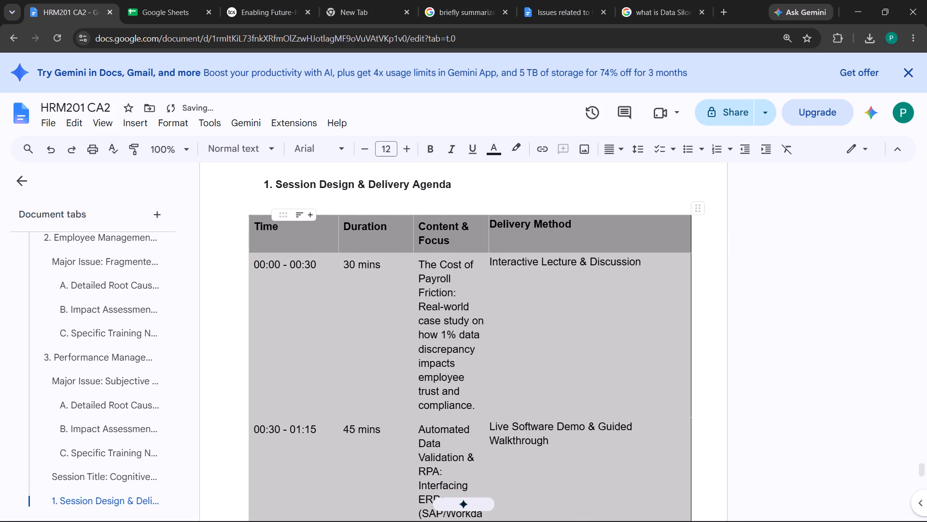
# Delete the blank line between the "1. Session Design & Delivery Agenda" heading and the agenda table.
pyautogui.moveTo(424, 215); pyautogui.dragTo(422, 192)
pyautogui.click(421, 200)
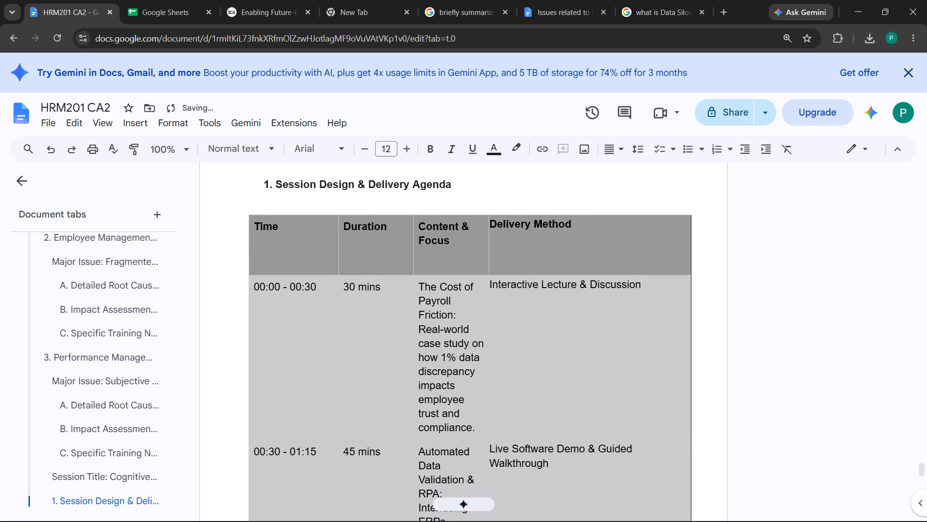
pyautogui.press('BackSpace')
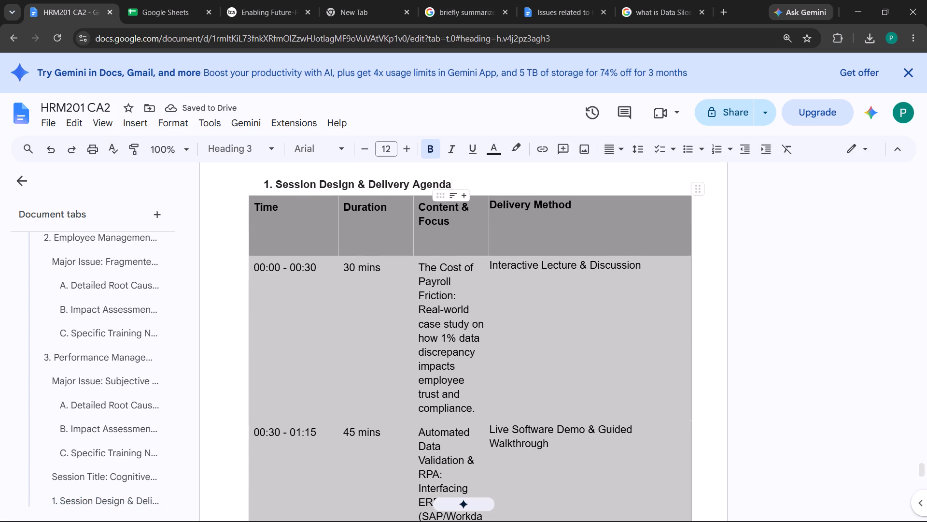
# Widen the Content & Focus column until its heading fits on one line, and shrink the agenda's body rows to fit their text.
pyautogui.moveTo(489, 227); pyautogui.dragTo(535, 227)
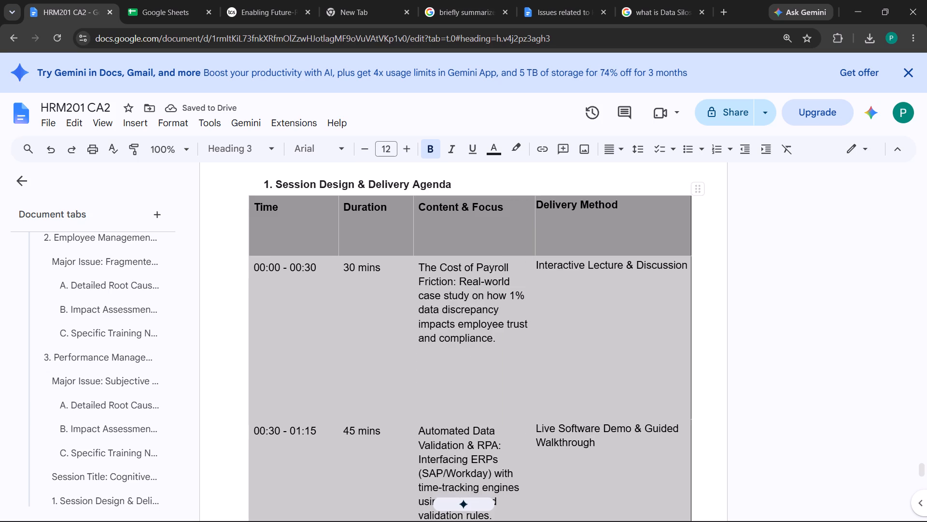
pyautogui.moveTo(452, 419); pyautogui.dragTo(443, 341)
pyautogui.scroll(-2, 448, 373)
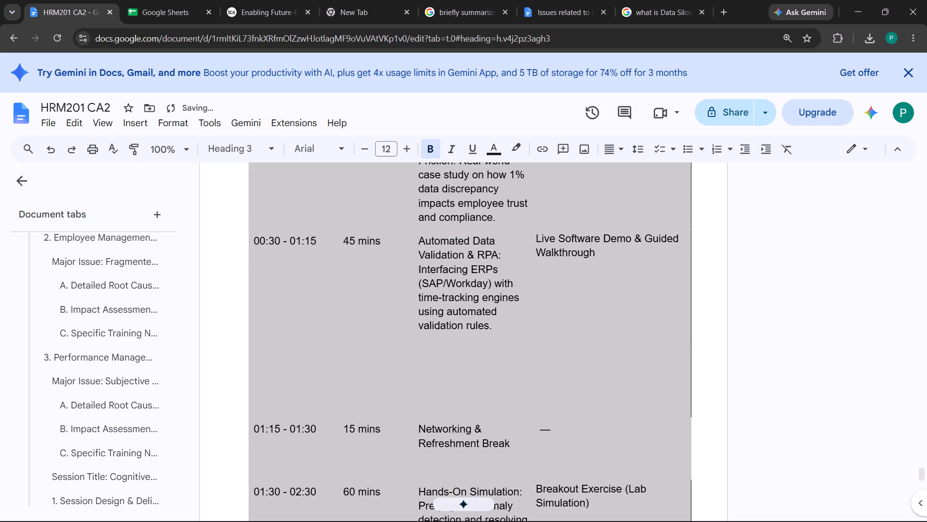
pyautogui.moveTo(450, 420); pyautogui.dragTo(445, 276)
pyautogui.scroll(-2, 435, 415)
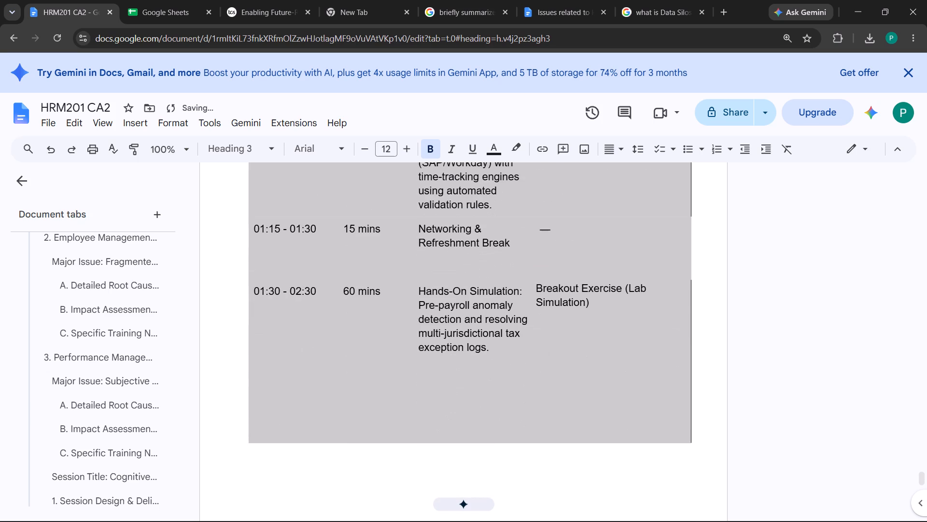
pyautogui.moveTo(449, 277); pyautogui.dragTo(446, 215)
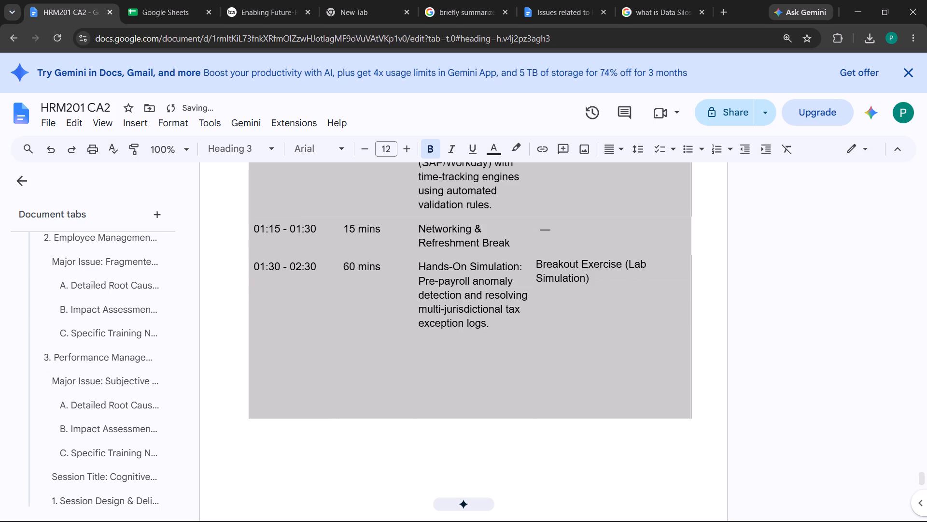
pyautogui.moveTo(466, 419); pyautogui.dragTo(463, 288)
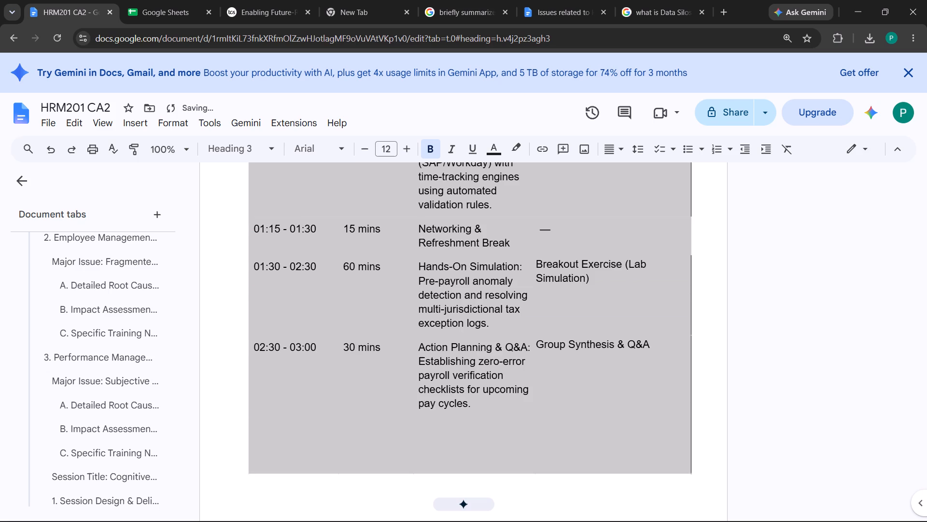
pyautogui.click(462, 471)
pyautogui.moveTo(463, 472); pyautogui.dragTo(448, 394)
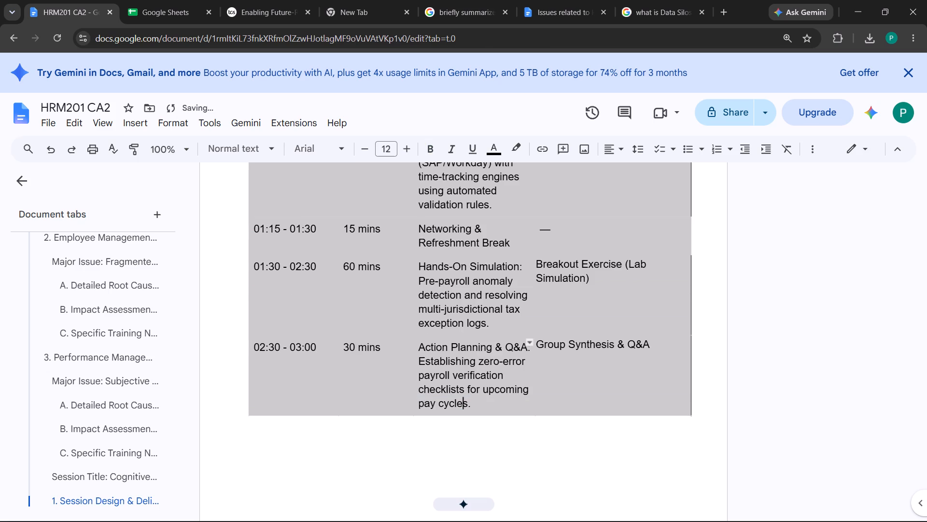
pyautogui.moveTo(457, 414); pyautogui.dragTo(451, 373)
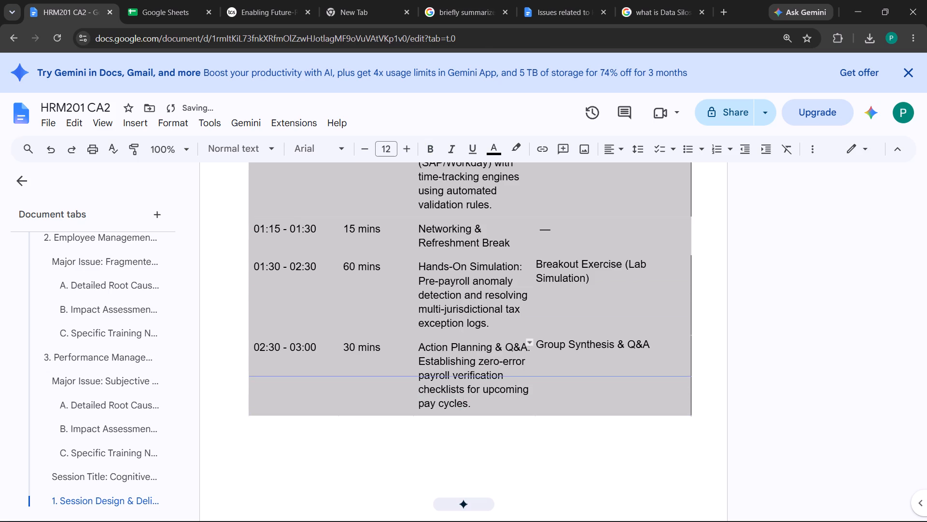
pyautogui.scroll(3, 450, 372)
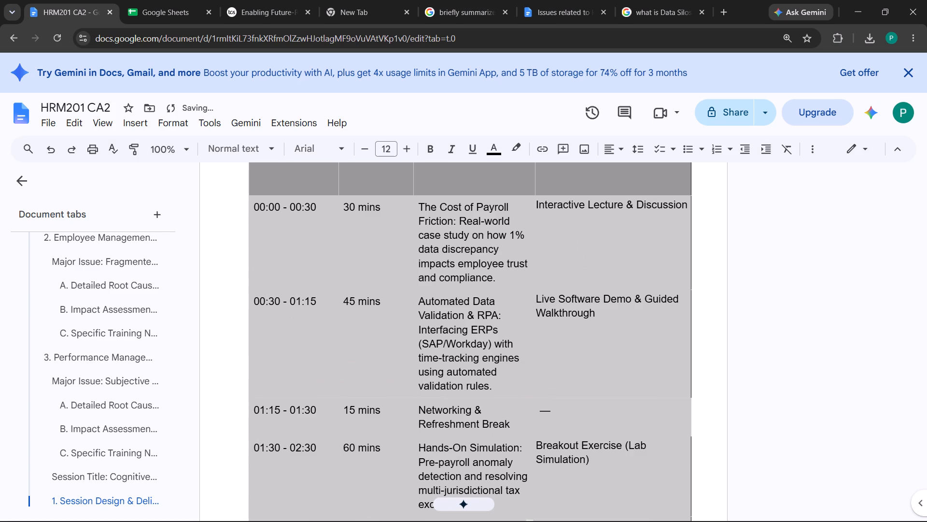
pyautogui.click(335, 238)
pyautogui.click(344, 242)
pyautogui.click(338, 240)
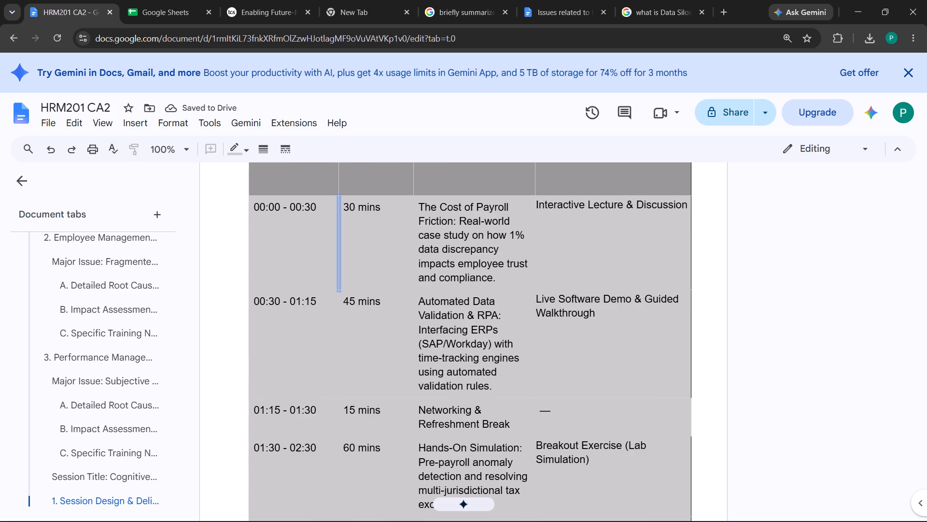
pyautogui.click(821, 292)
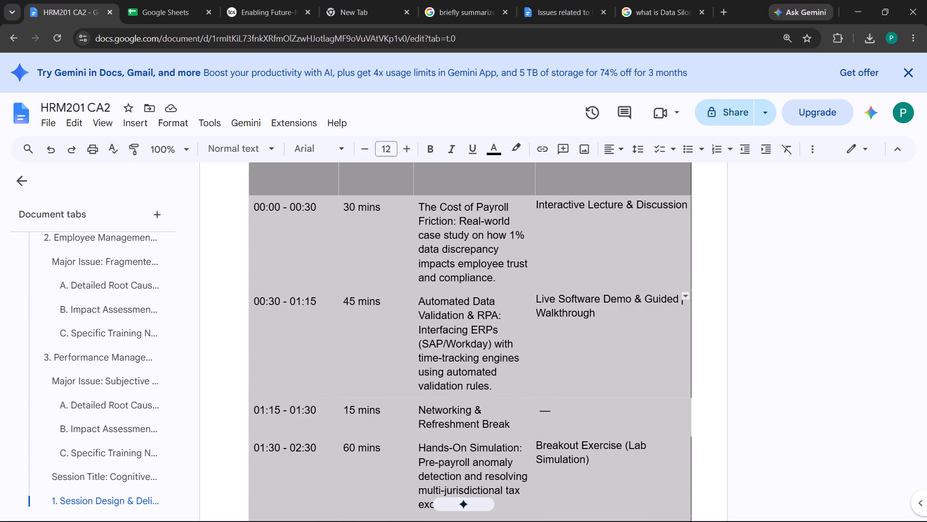
# Shrink the agenda table's header row to the height of its single line of text.
pyautogui.scroll(2, 421, 236)
pyautogui.moveTo(439, 318); pyautogui.dragTo(425, 253)
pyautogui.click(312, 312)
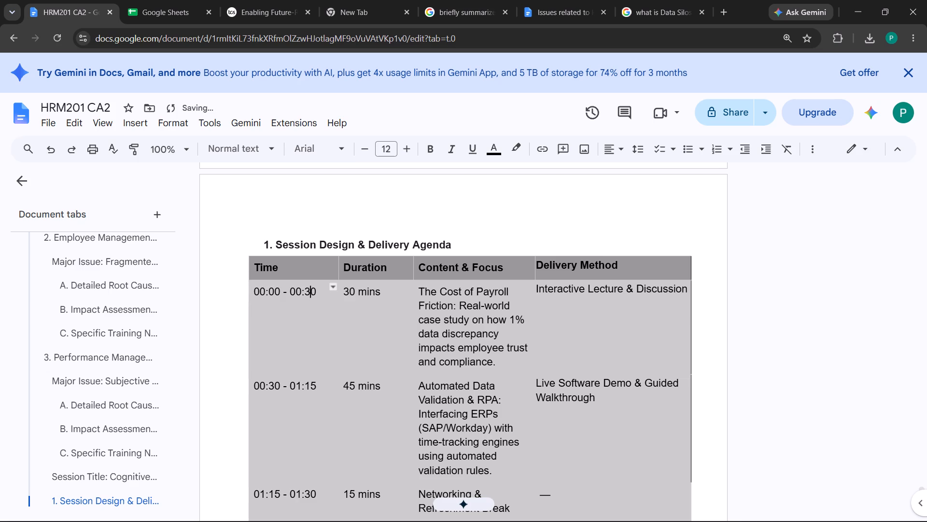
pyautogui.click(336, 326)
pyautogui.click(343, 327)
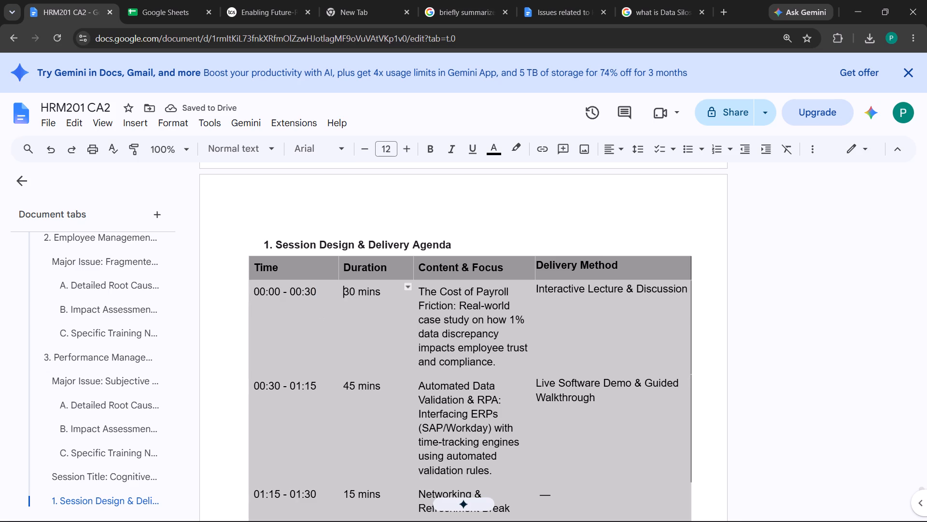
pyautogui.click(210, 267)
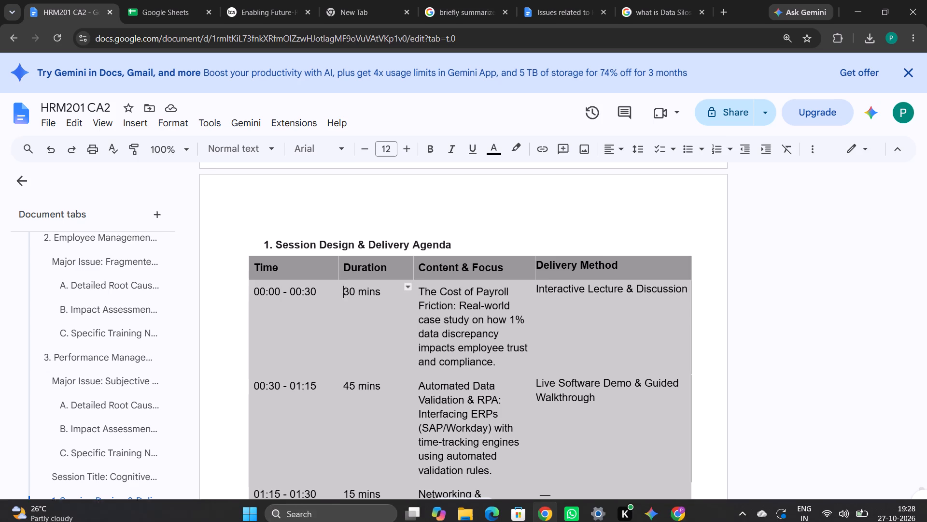
# Switch to the agenda spreadsheet and apply all borders, inner and outer, to the table range A1:D6.
pyautogui.click(670, 509)
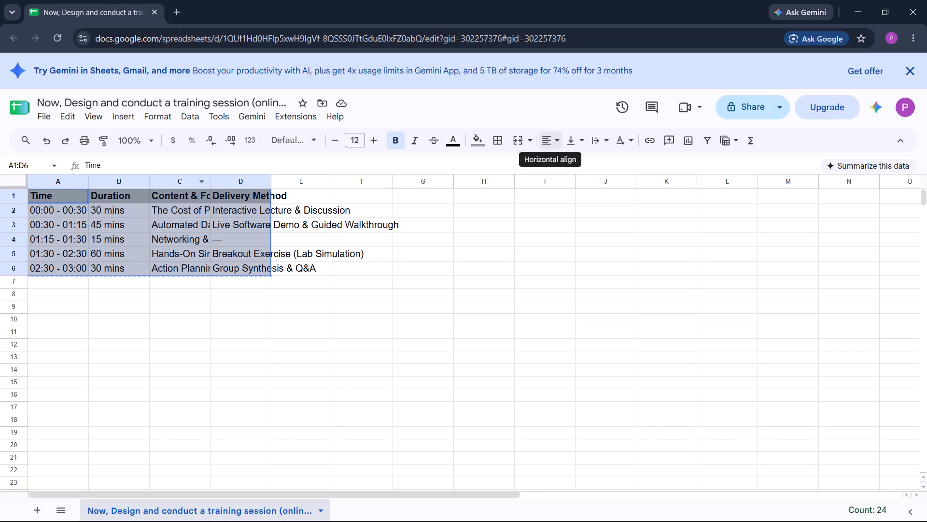
pyautogui.click(503, 139)
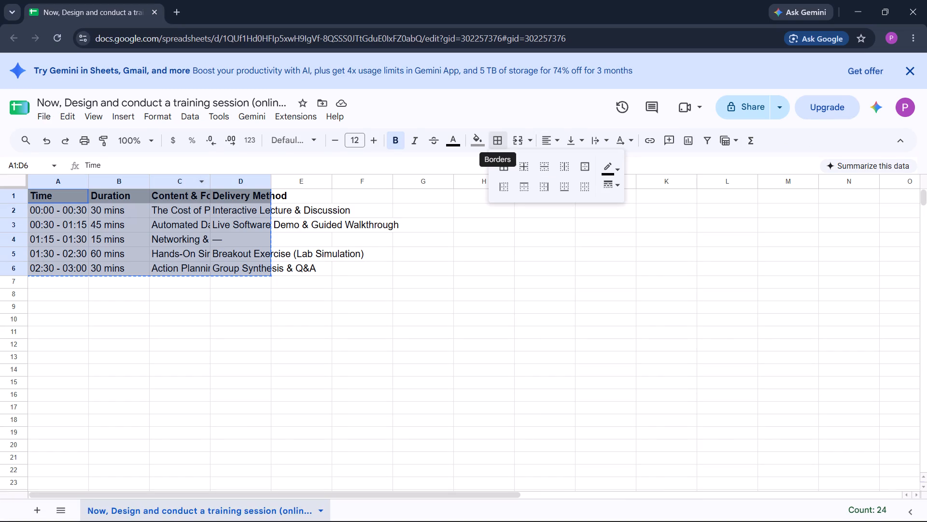
pyautogui.click(504, 164)
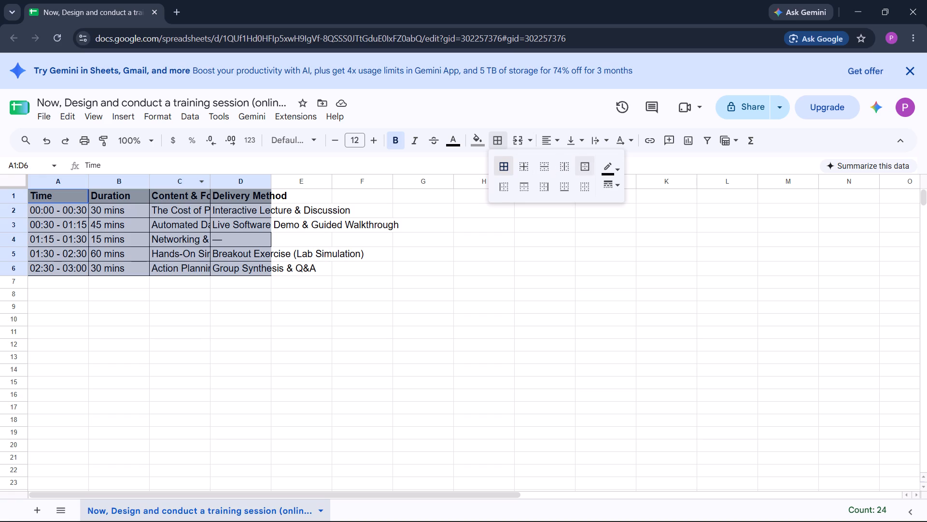
# Set the agenda table's borders to black with the medium solid line style, after trying the thick and thin ones.
pyautogui.click(615, 168)
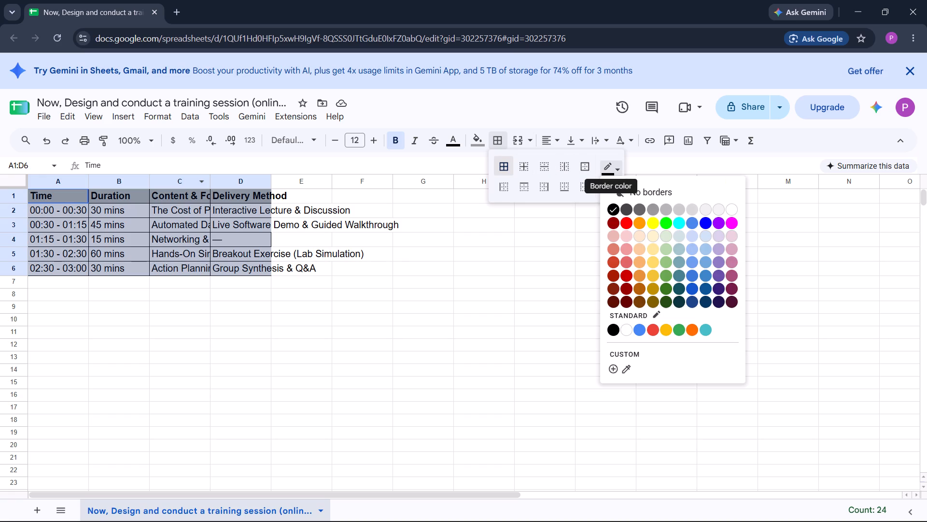
pyautogui.click(615, 168)
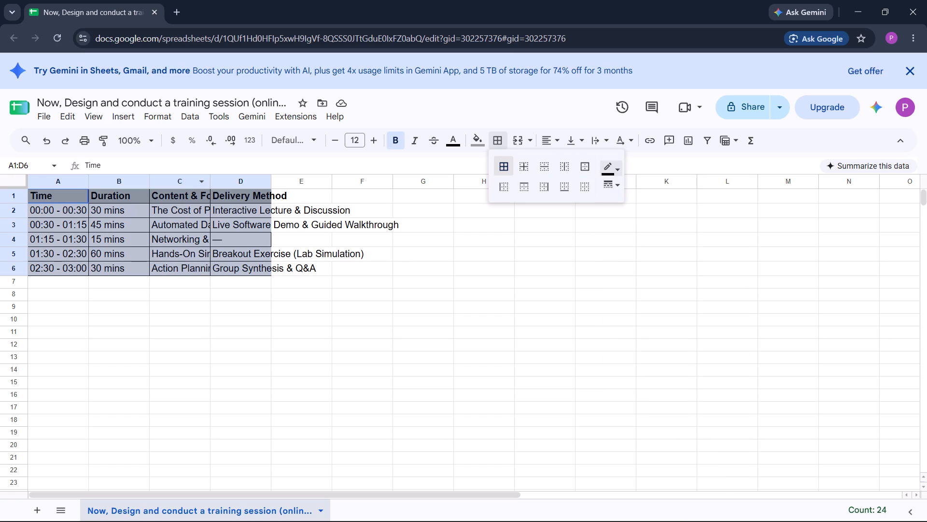
pyautogui.click(617, 167)
pyautogui.click(616, 210)
pyautogui.click(619, 179)
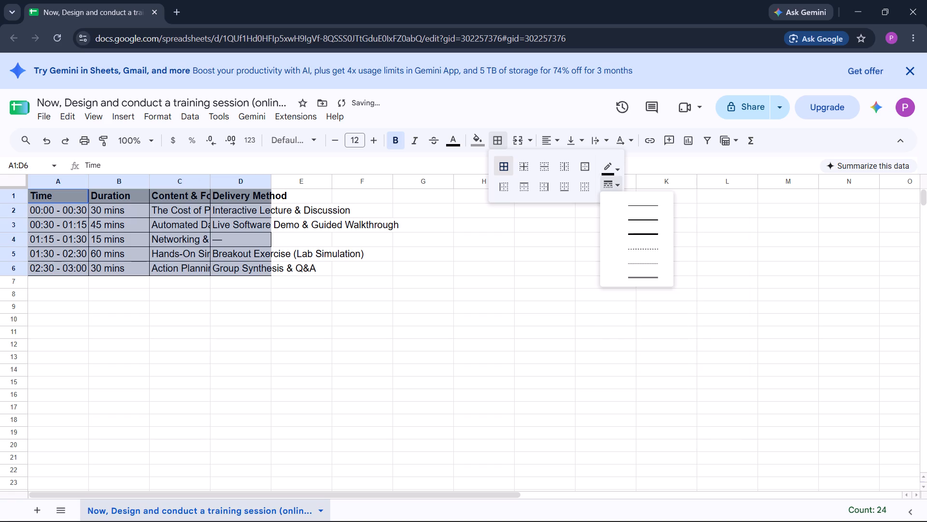
pyautogui.click(635, 234)
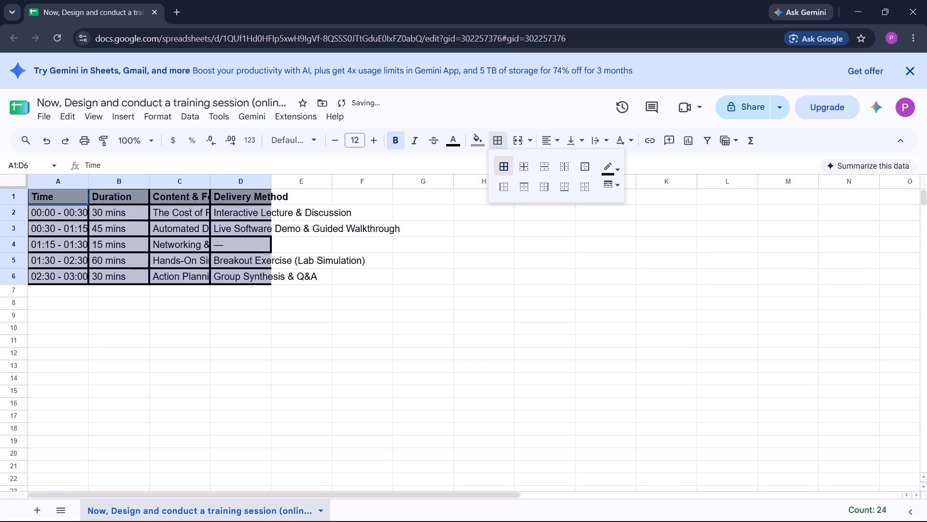
pyautogui.click(621, 187)
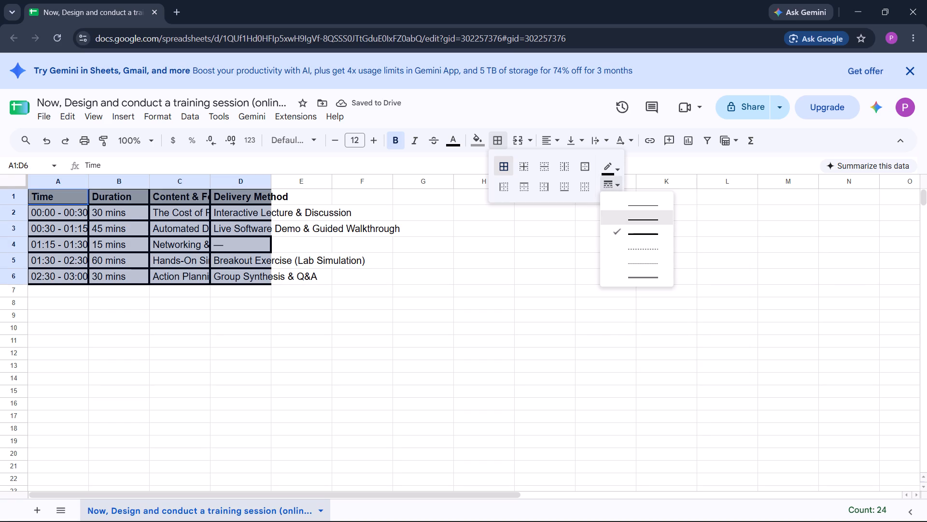
pyautogui.click(634, 212)
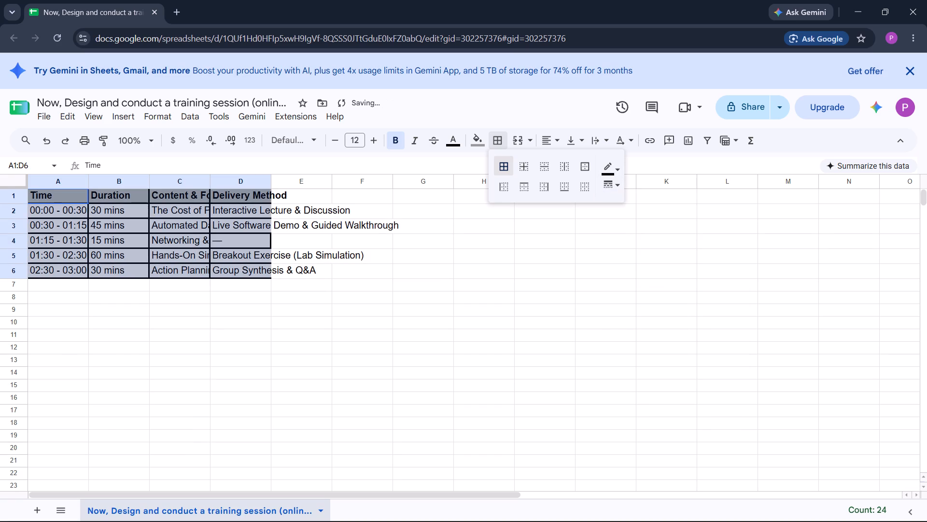
pyautogui.click(613, 185)
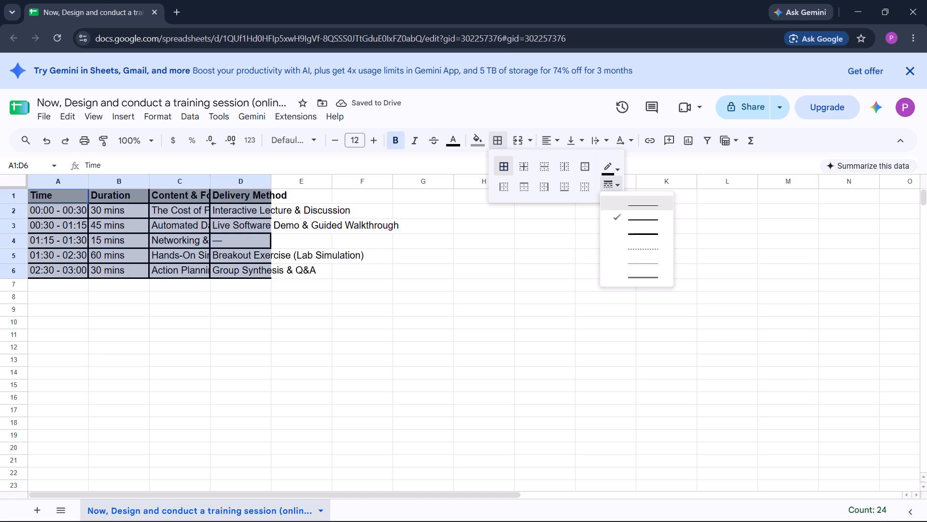
pyautogui.click(625, 202)
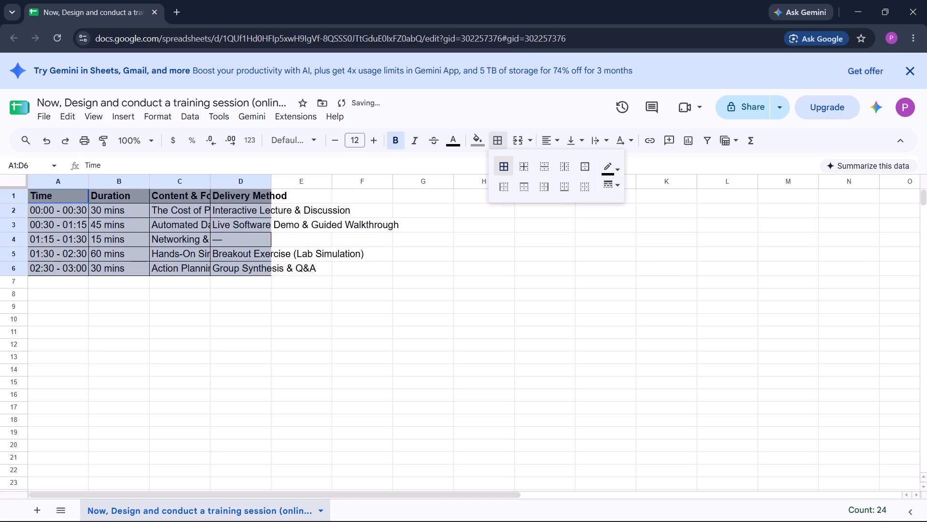
pyautogui.click(618, 190)
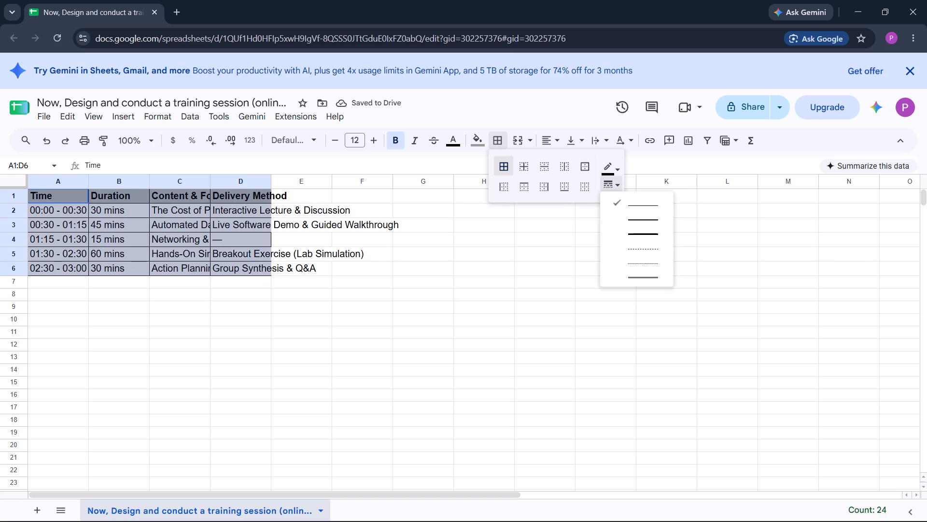
pyautogui.click(627, 211)
pyautogui.click(460, 247)
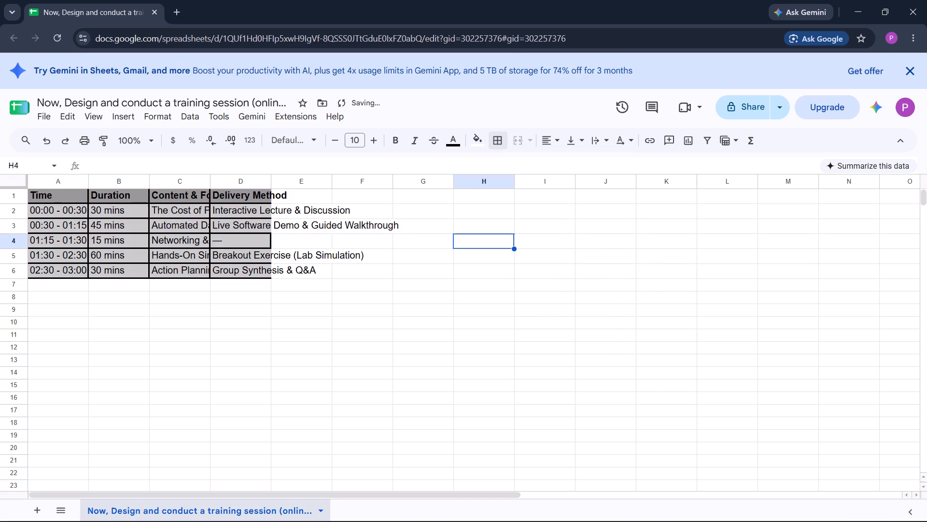
# Copy the bordered agenda table, range A1:D6.
pyautogui.moveTo(53, 199); pyautogui.dragTo(229, 265)
pyautogui.rightClick(222, 248)
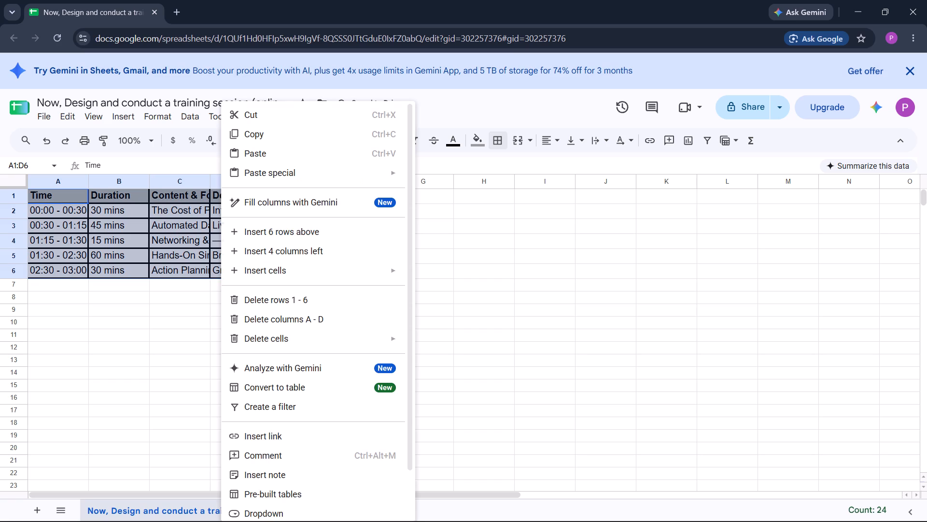
pyautogui.click(261, 129)
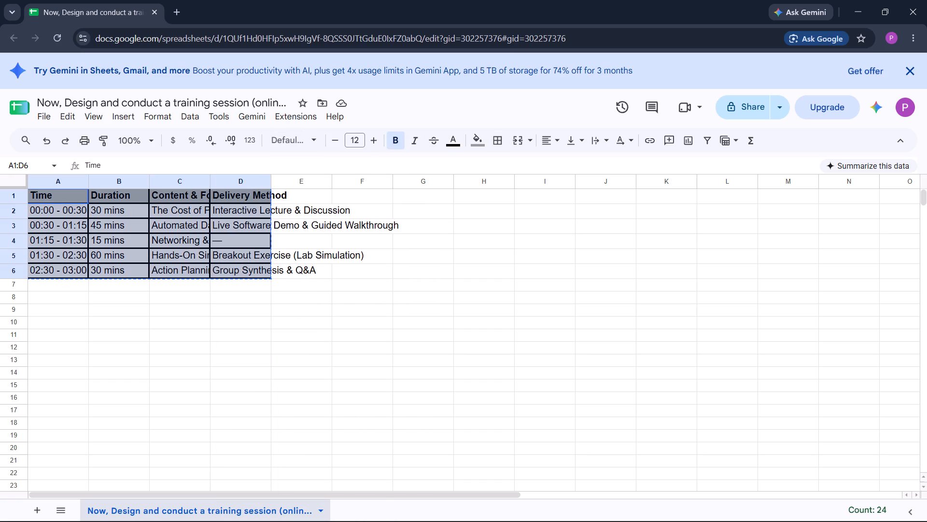
# Return to the HRM201 CA2 document and delete the old agenda table beneath "1. Session Design & Delivery Agenda".
pyautogui.hotkey('alt', 'Tab')
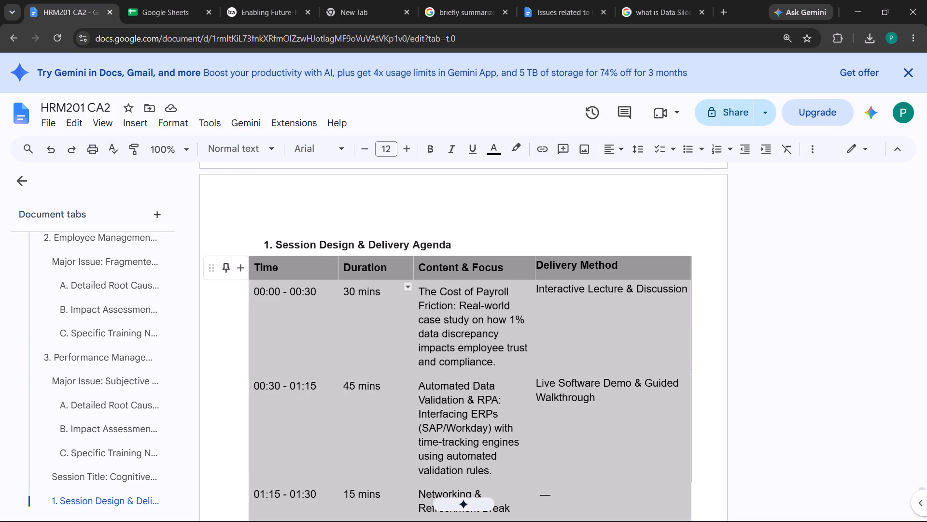
pyautogui.rightClick(246, 249)
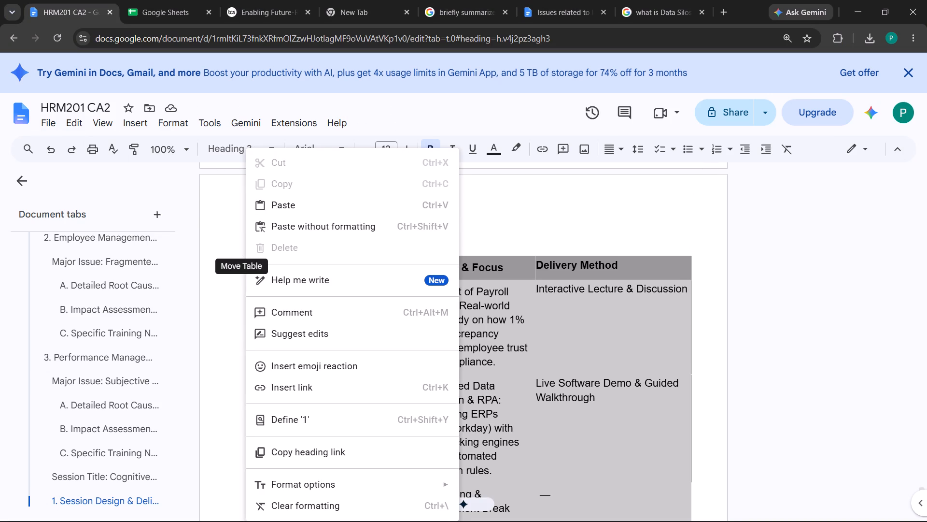
pyautogui.click(204, 320)
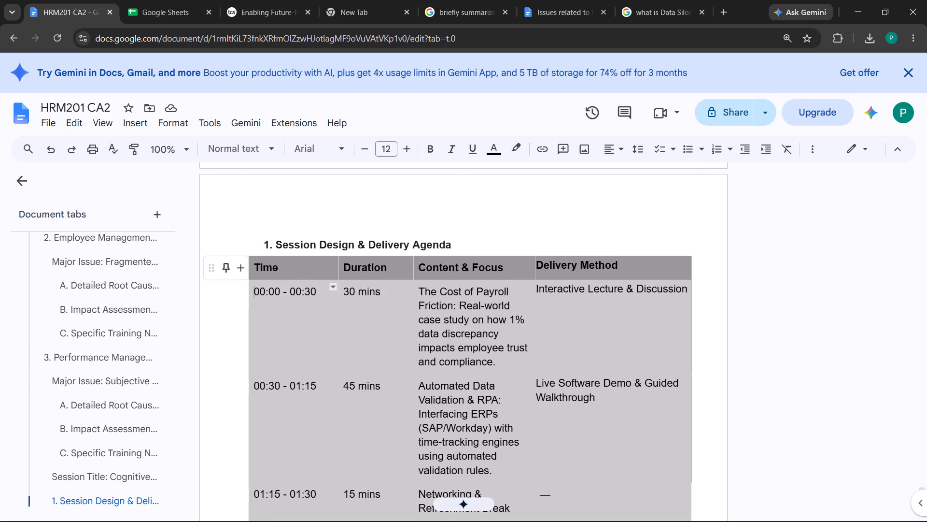
pyautogui.click(214, 272)
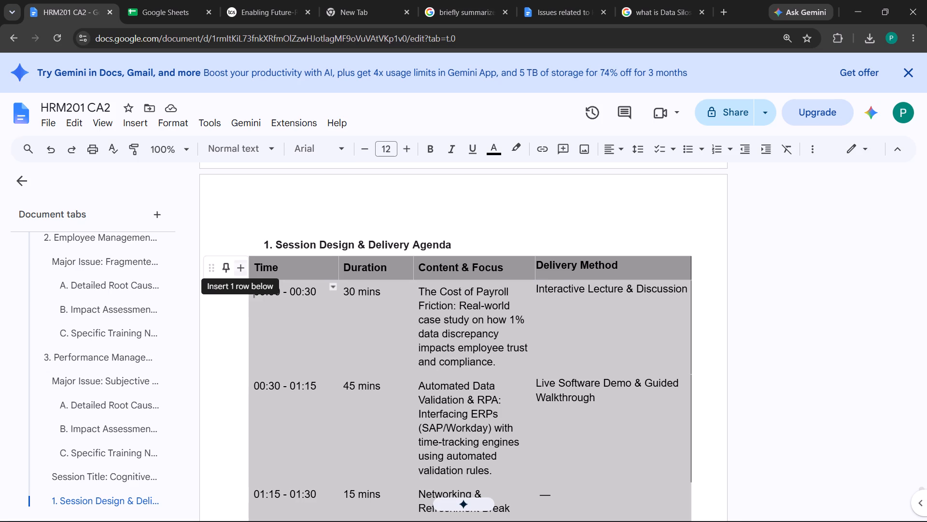
pyautogui.click(245, 250)
pyautogui.click(245, 249)
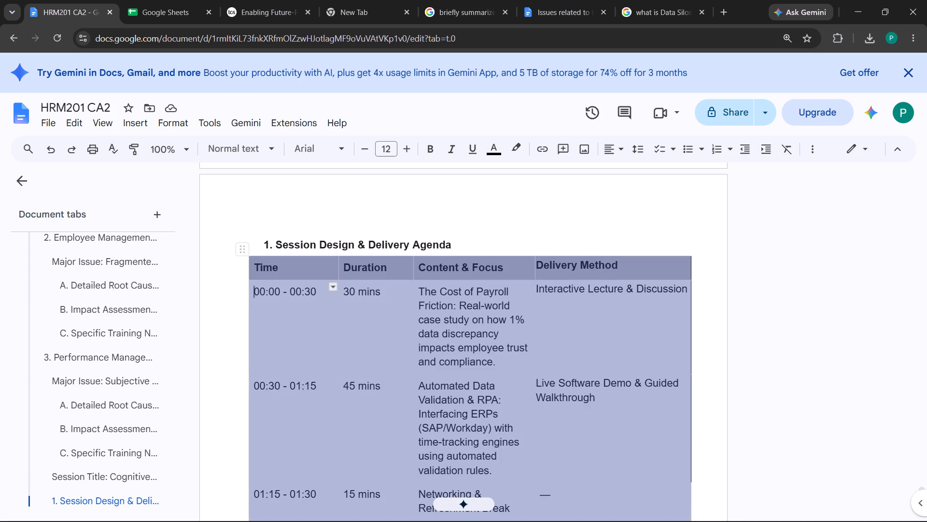
pyautogui.rightClick(245, 249)
pyautogui.click(234, 338)
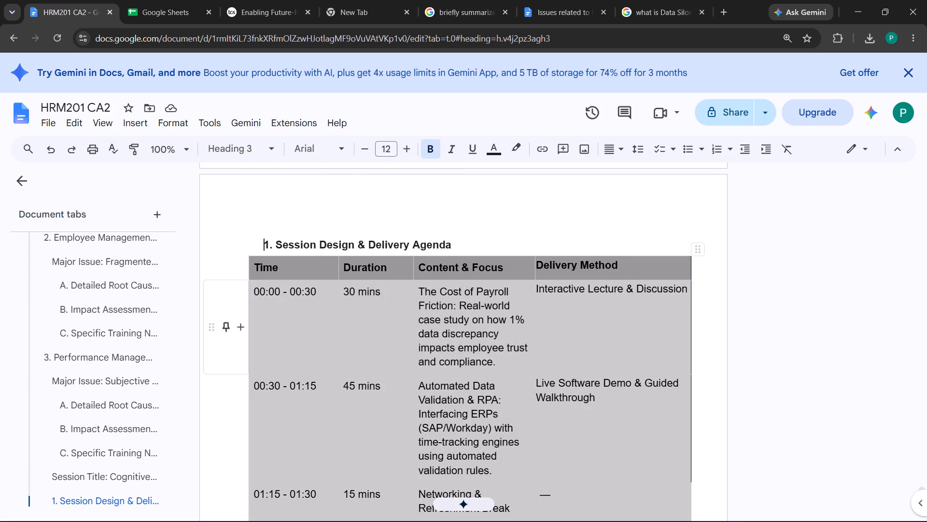
pyautogui.rightClick(281, 331)
pyautogui.click(328, 402)
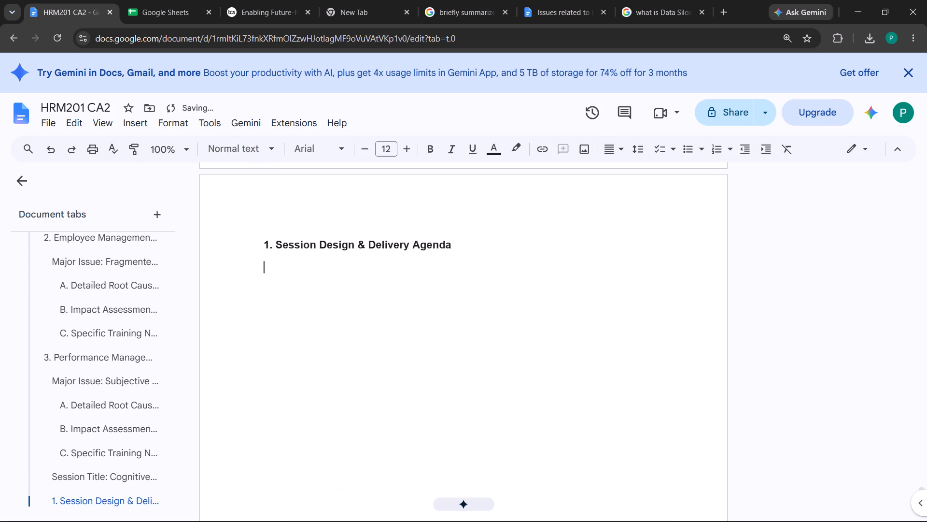
# Paste the bordered agenda table on the empty line below the "1. Session Design & Delivery Agenda" heading.
pyautogui.rightClick(274, 268)
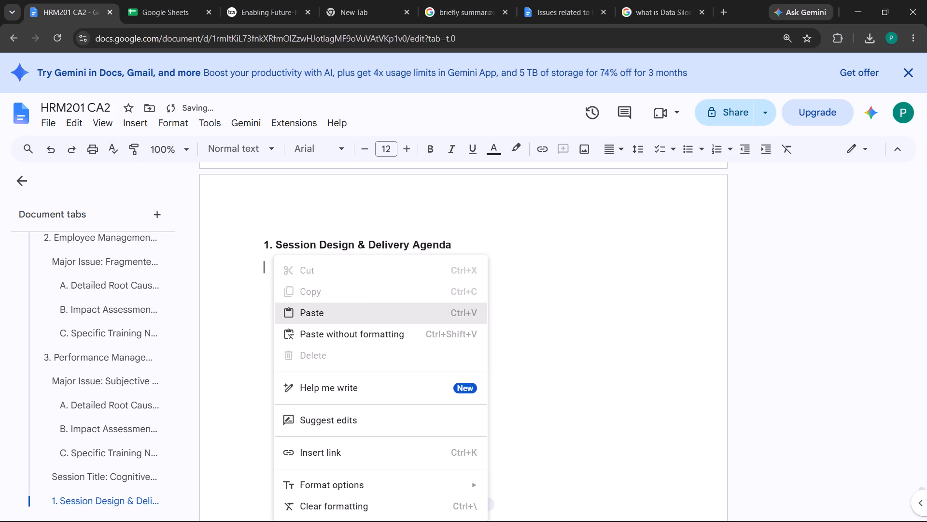
pyautogui.click(308, 311)
pyautogui.scroll(6, 442, 360)
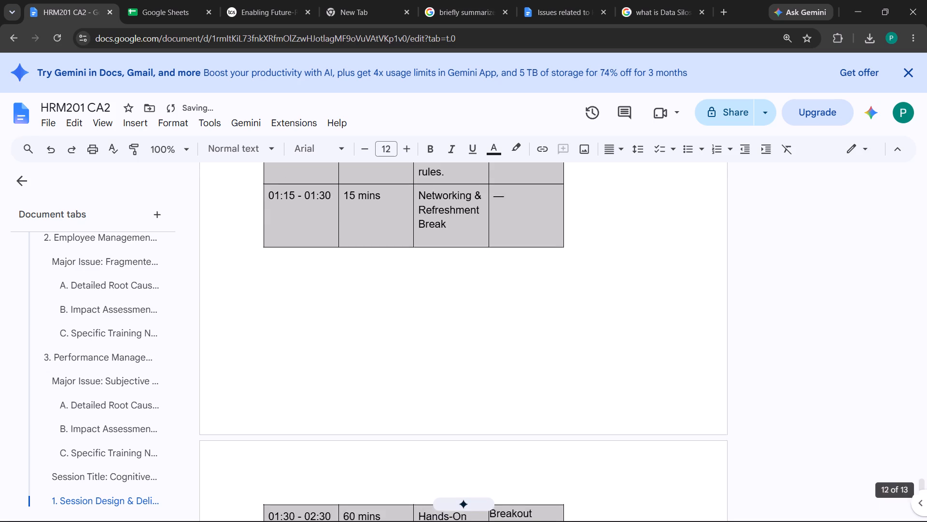
pyautogui.scroll(7, 442, 360)
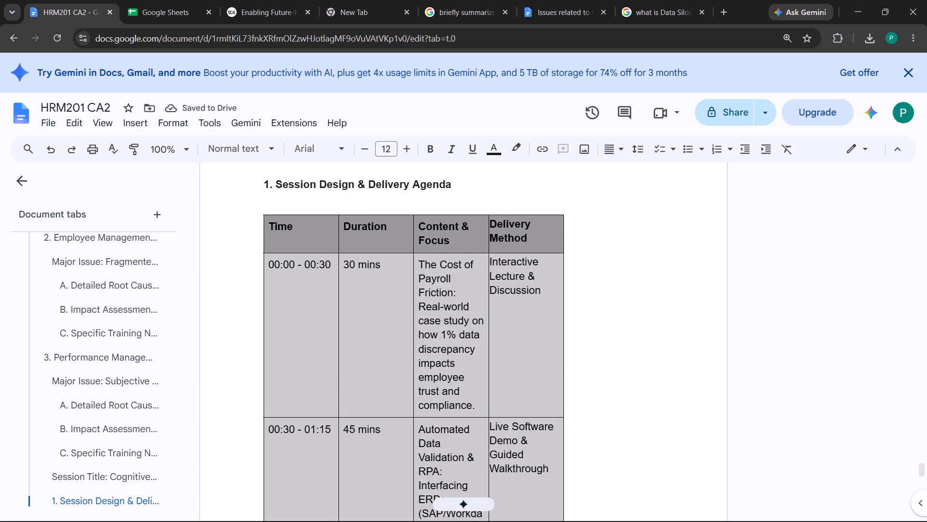
# Widen the pasted agenda table by extending the Delivery Method column's outer edge to about the page margin.
pyautogui.moveTo(565, 242); pyautogui.dragTo(665, 242)
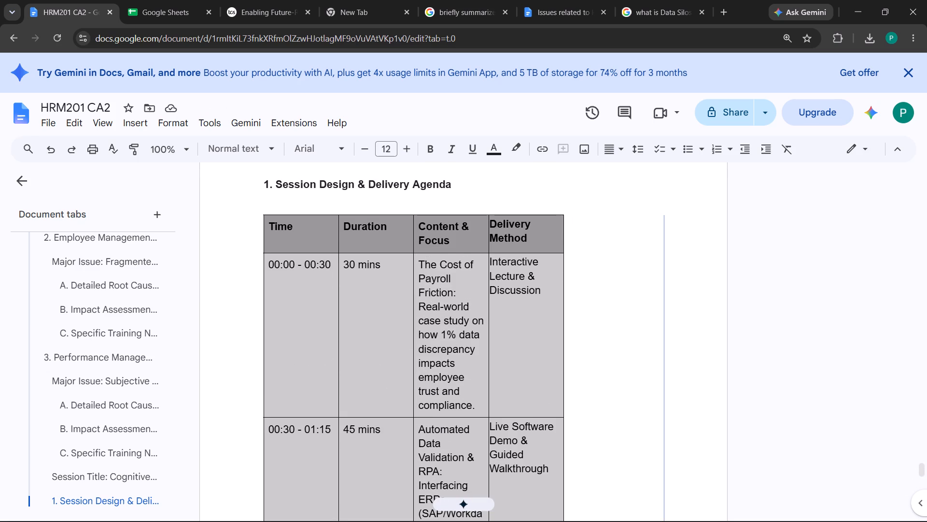
pyautogui.moveTo(665, 242); pyautogui.dragTo(667, 242)
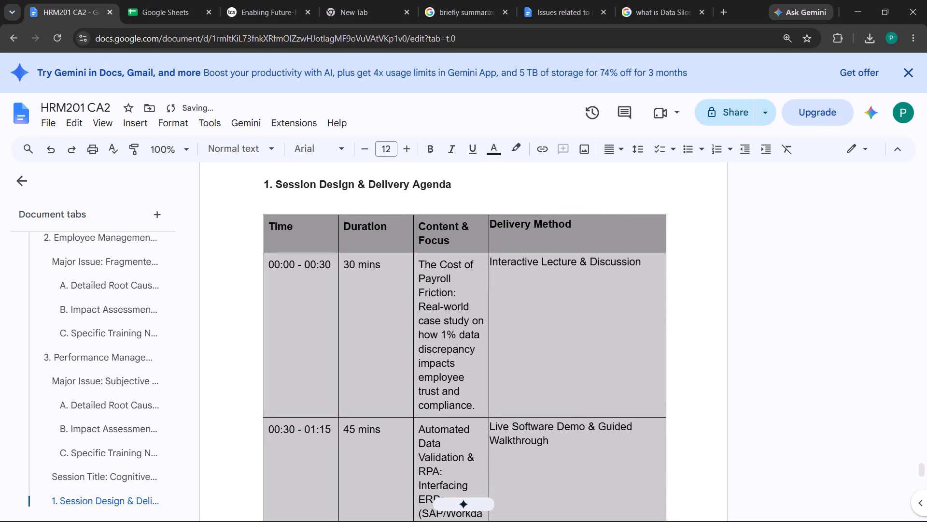
# Widen the Content & Focus column on both sides, narrowing Delivery Method and Duration until their headings just fit on one line.
pyautogui.moveTo(489, 248); pyautogui.dragTo(564, 242)
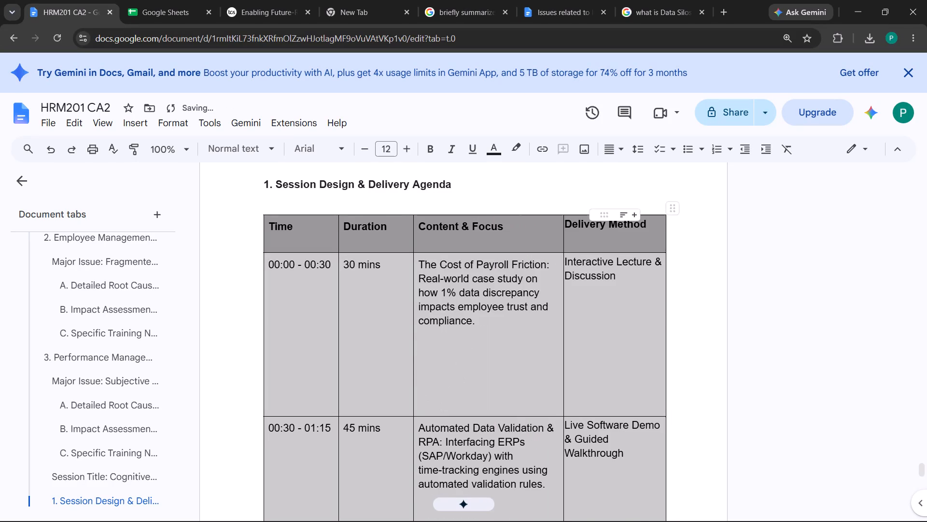
pyautogui.moveTo(564, 241); pyautogui.dragTo(574, 241)
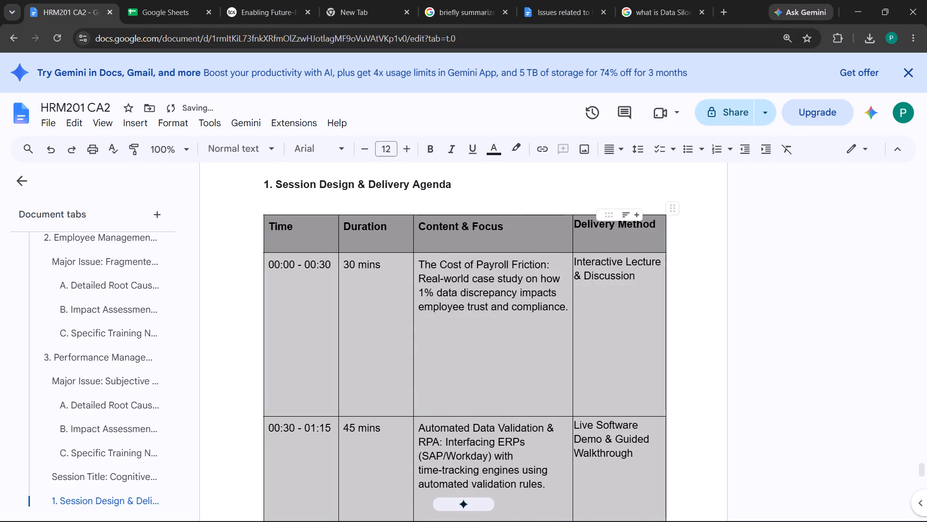
pyautogui.moveTo(574, 241); pyautogui.dragTo(582, 241)
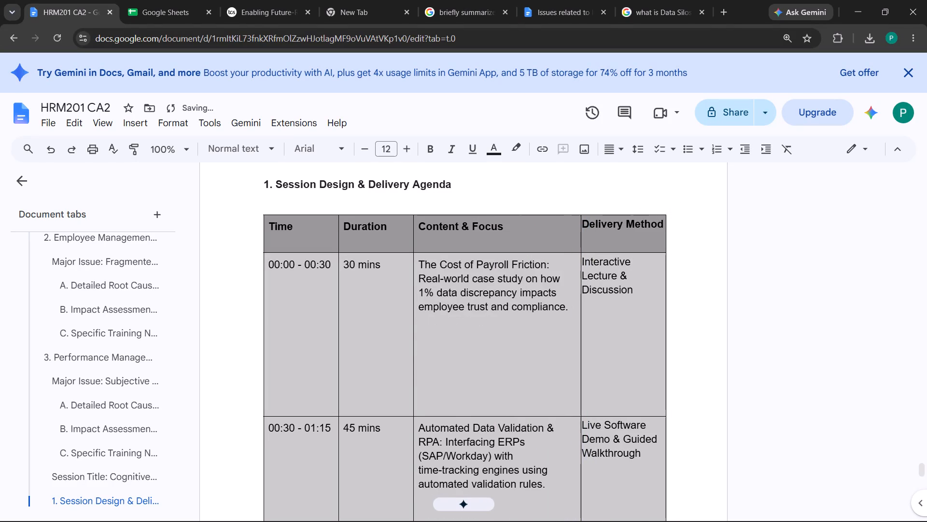
pyautogui.moveTo(416, 246); pyautogui.dragTo(409, 245)
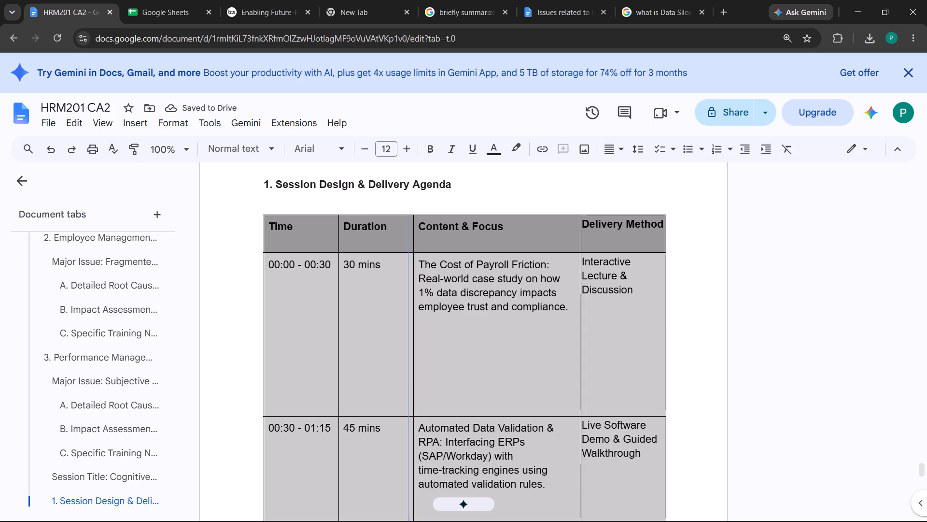
pyautogui.moveTo(409, 245); pyautogui.dragTo(396, 244)
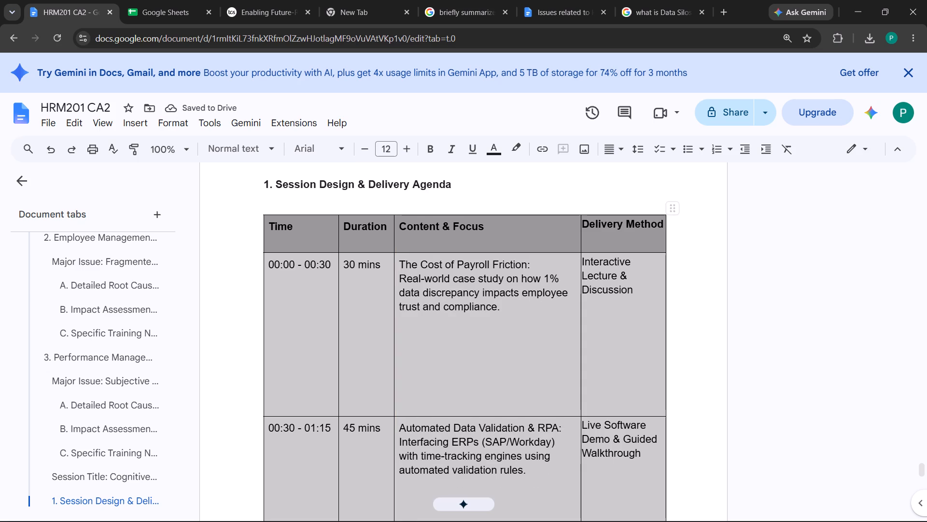
# Shrink every row of the agenda table, from the header to the Action Planning & Q&A row, to fit its text without spare height.
pyautogui.moveTo(451, 252); pyautogui.dragTo(443, 231)
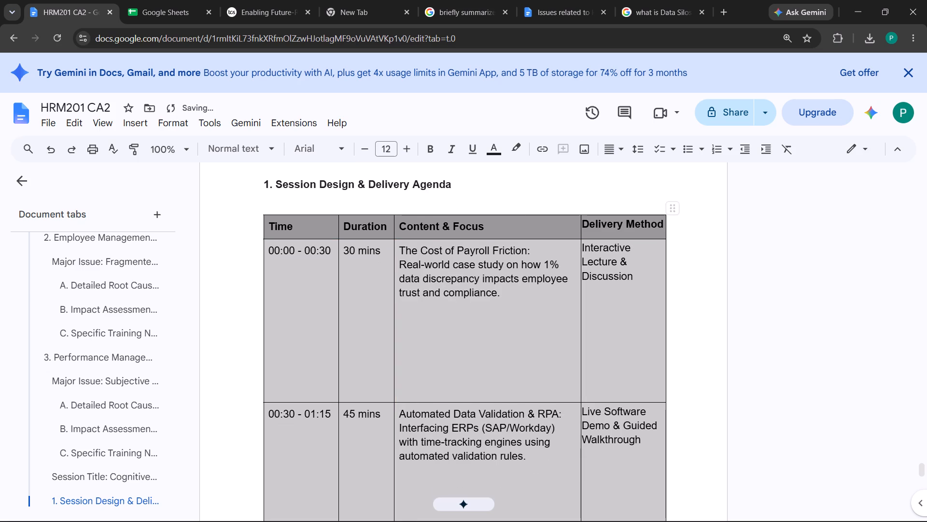
pyautogui.moveTo(438, 401); pyautogui.dragTo(431, 287)
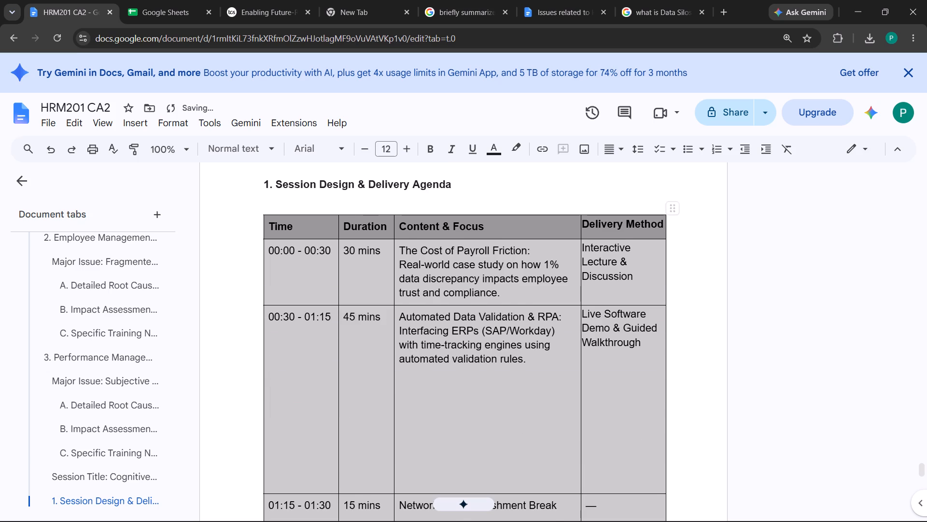
pyautogui.scroll(-1, 430, 415)
pyautogui.moveTo(439, 433); pyautogui.dragTo(438, 432)
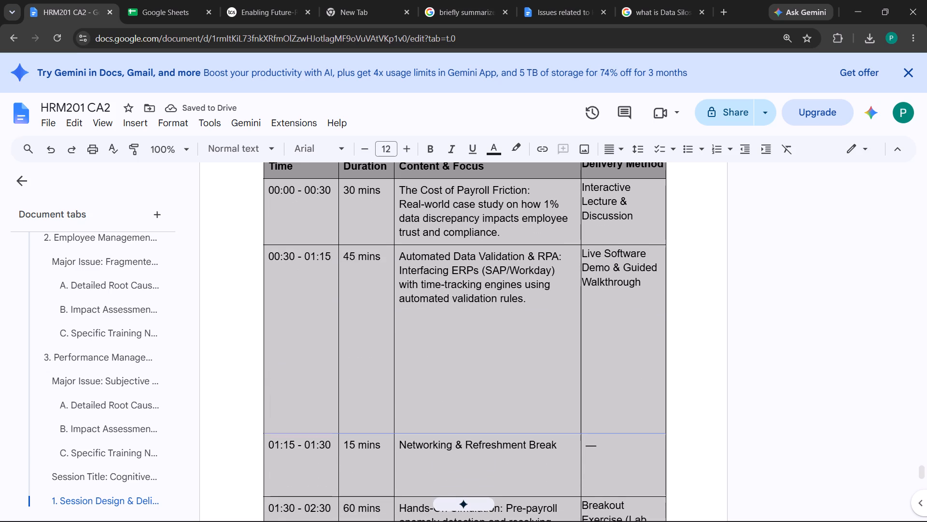
pyautogui.moveTo(438, 432); pyautogui.dragTo(440, 297)
pyautogui.scroll(-1, 467, 412)
pyautogui.moveTo(451, 314); pyautogui.dragTo(446, 263)
pyautogui.moveTo(451, 438); pyautogui.dragTo(448, 309)
pyautogui.moveTo(468, 465); pyautogui.dragTo(463, 357)
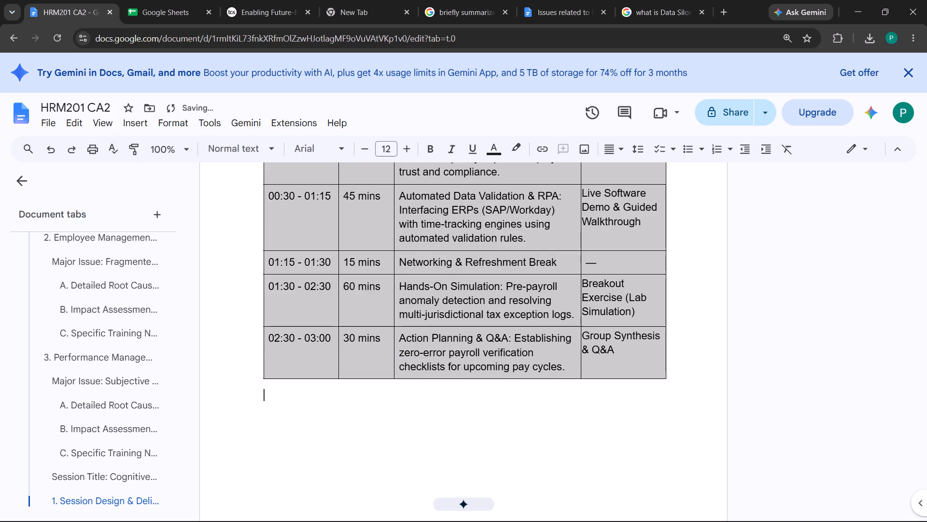
# Remove the empty line between the "1. Session Design & Delivery Agenda" heading and the agenda table.
pyautogui.scroll(4, 472, 456)
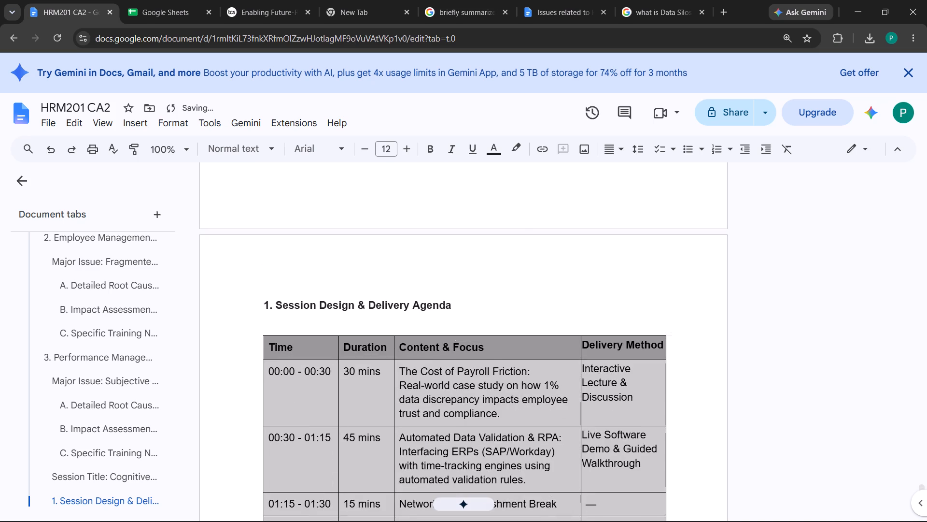
pyautogui.click(396, 325)
pyautogui.press('BackSpace')
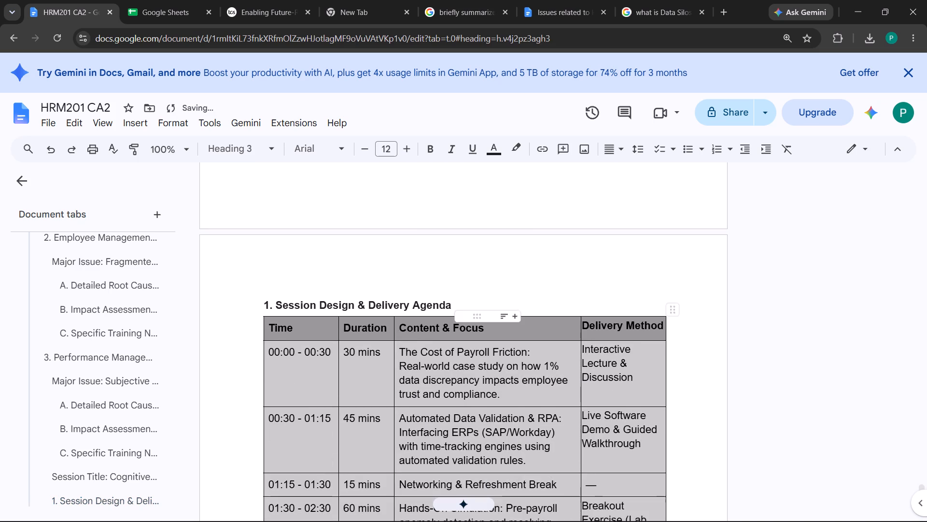
pyautogui.scroll(-1, 417, 343)
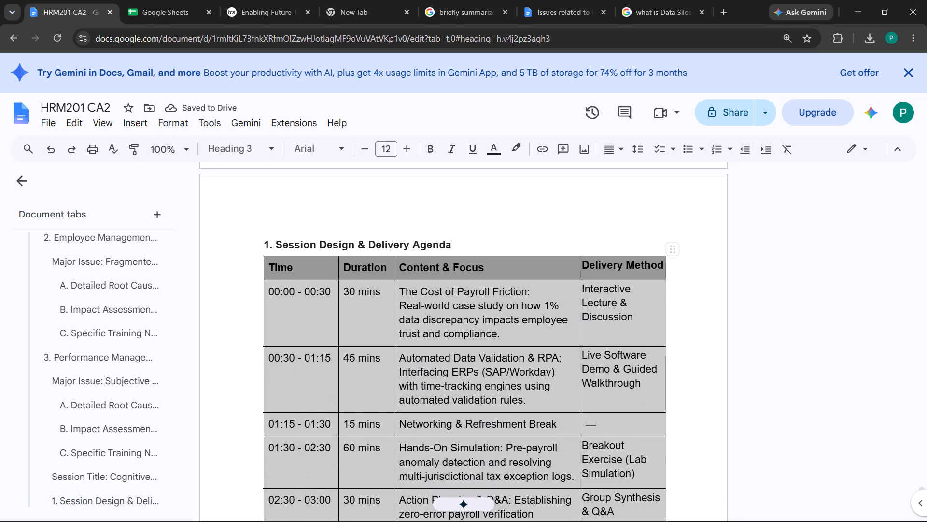
pyautogui.click(223, 312)
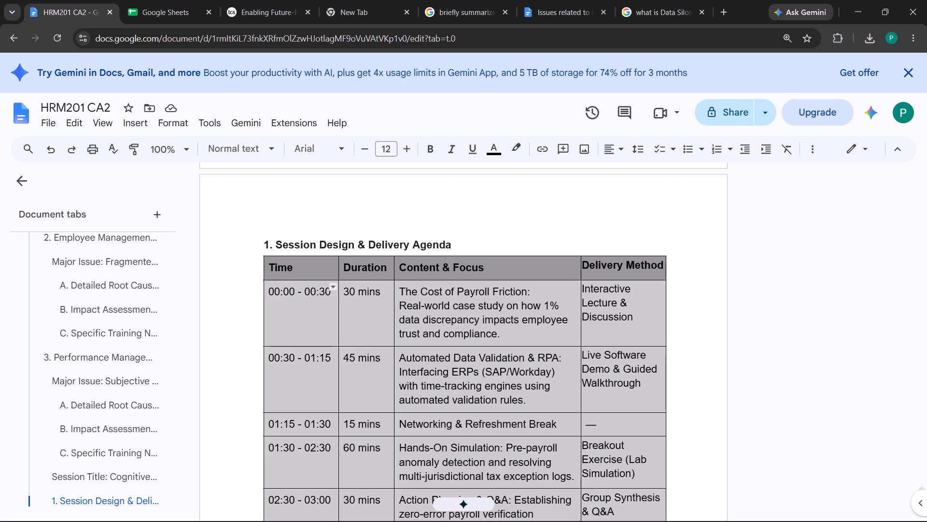
pyautogui.scroll(-2, 729, 368)
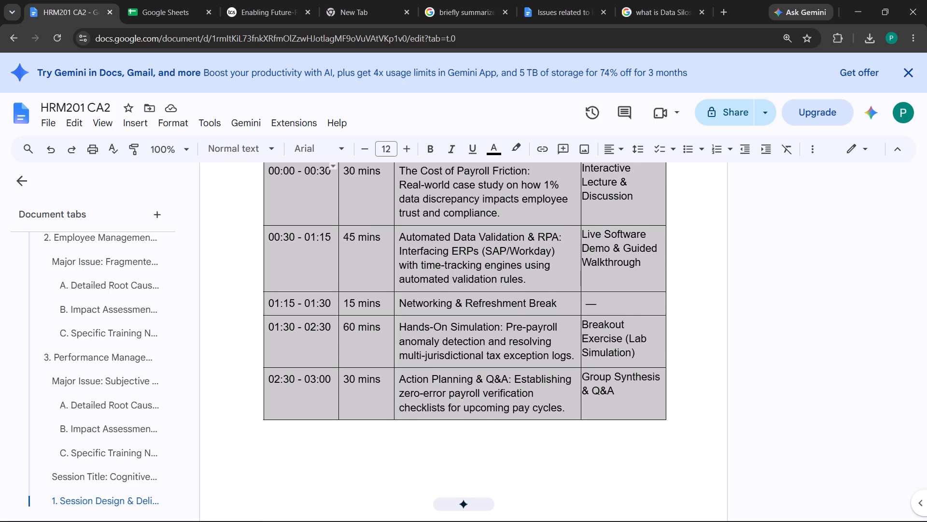
pyautogui.scroll(2, 662, 342)
pyautogui.scroll(-1, 662, 342)
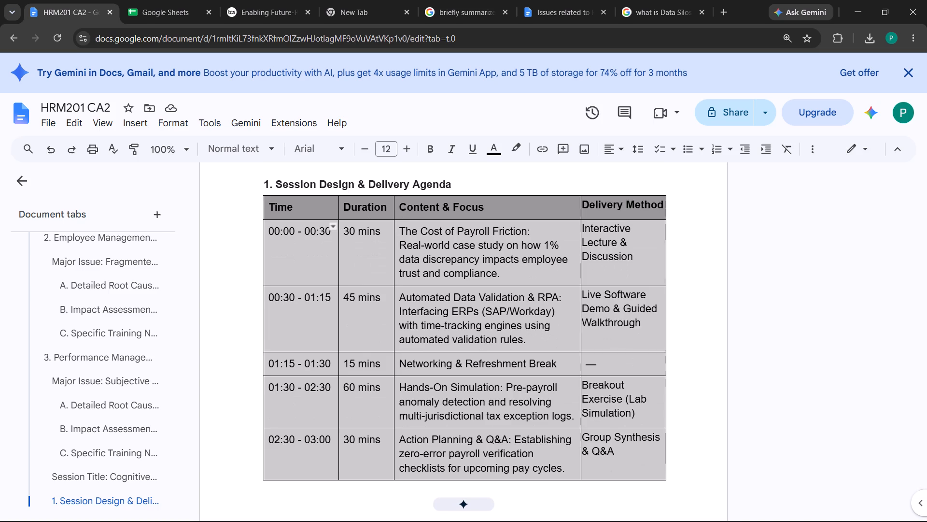
pyautogui.scroll(-3, 662, 342)
pyautogui.scroll(6, 662, 342)
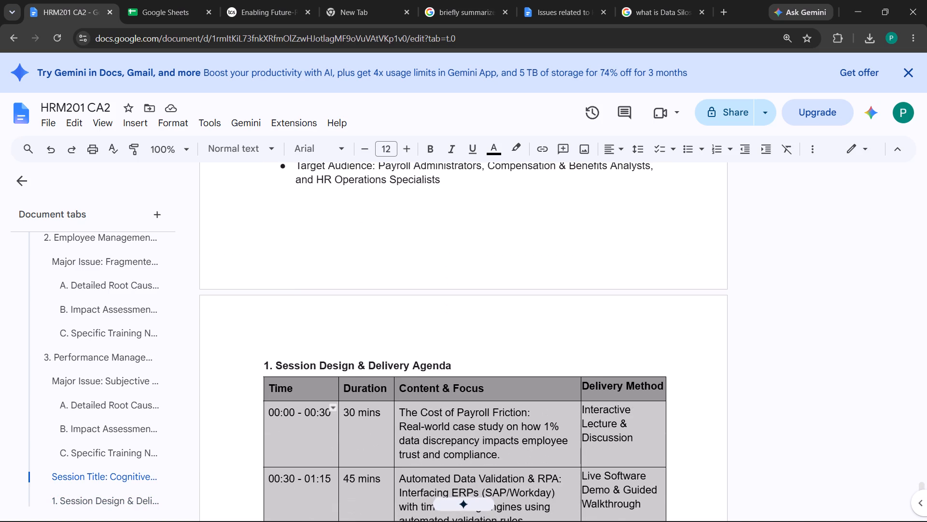
pyautogui.scroll(3, 662, 342)
pyautogui.scroll(-5, 662, 342)
pyautogui.scroll(4, 662, 342)
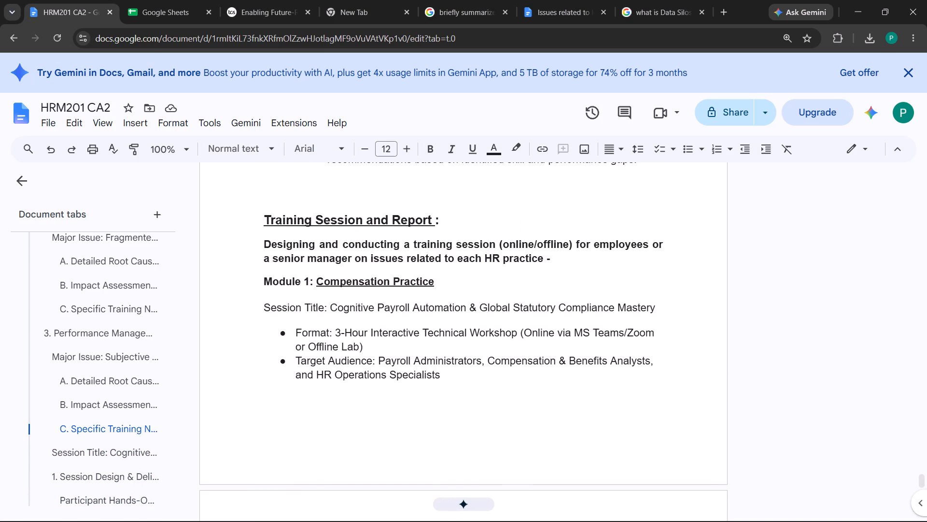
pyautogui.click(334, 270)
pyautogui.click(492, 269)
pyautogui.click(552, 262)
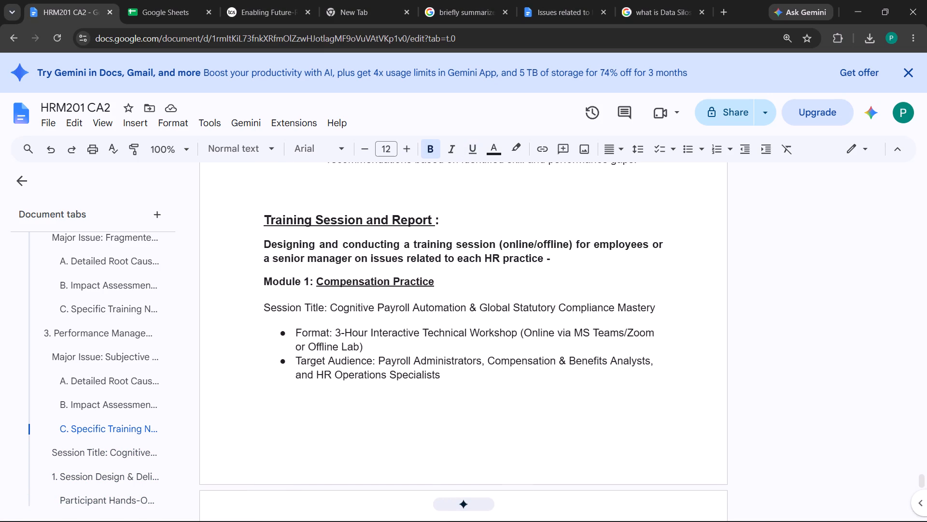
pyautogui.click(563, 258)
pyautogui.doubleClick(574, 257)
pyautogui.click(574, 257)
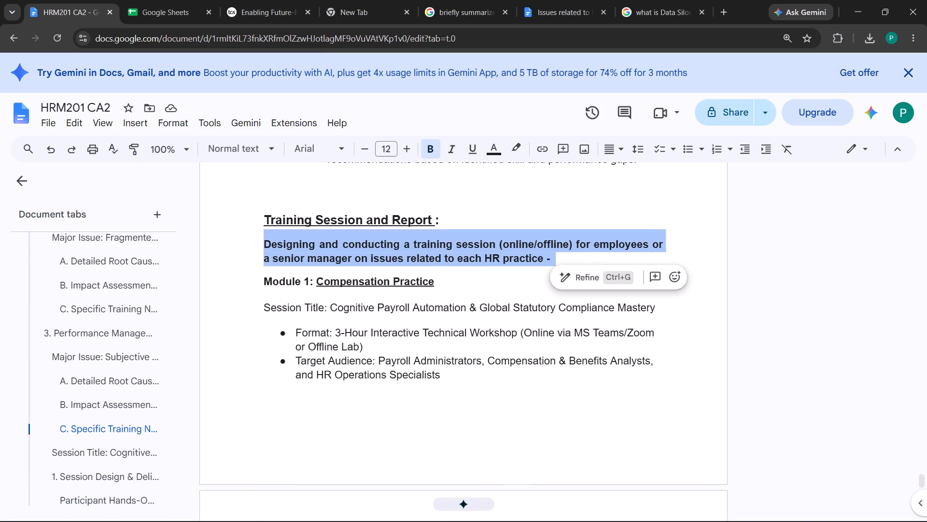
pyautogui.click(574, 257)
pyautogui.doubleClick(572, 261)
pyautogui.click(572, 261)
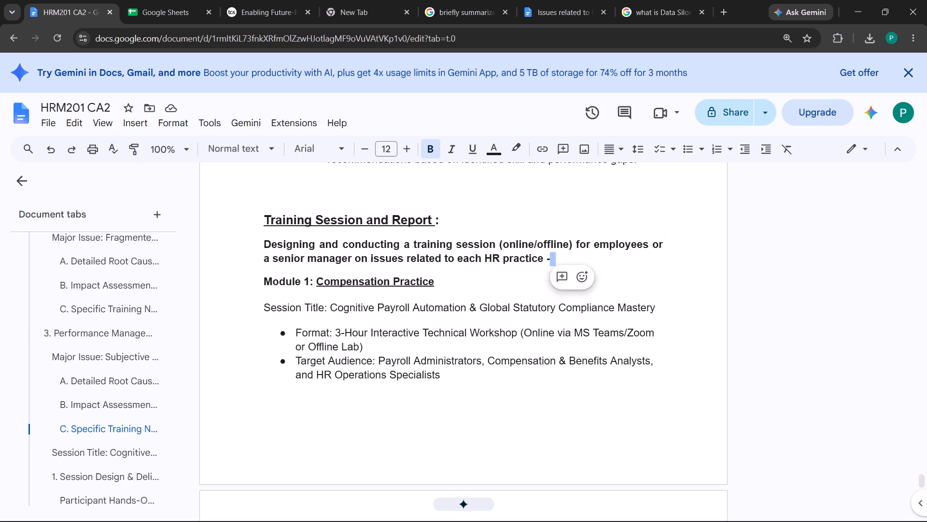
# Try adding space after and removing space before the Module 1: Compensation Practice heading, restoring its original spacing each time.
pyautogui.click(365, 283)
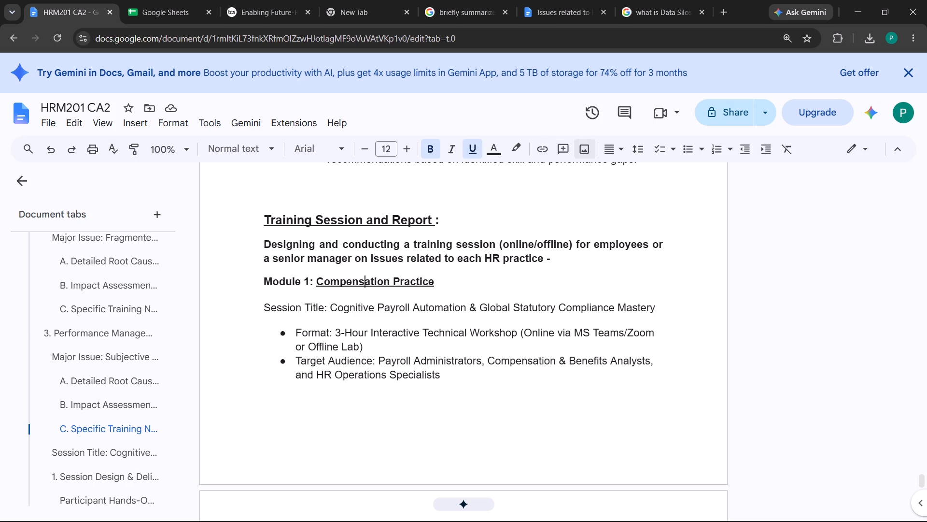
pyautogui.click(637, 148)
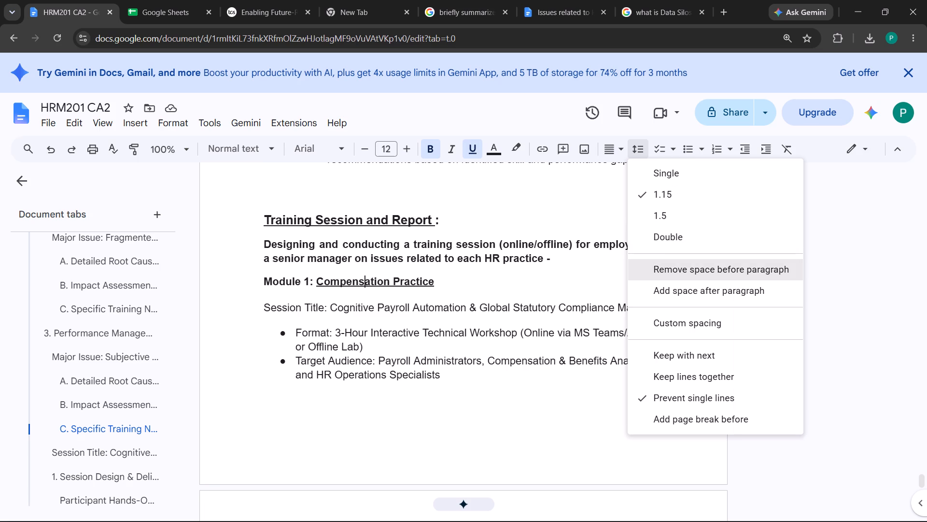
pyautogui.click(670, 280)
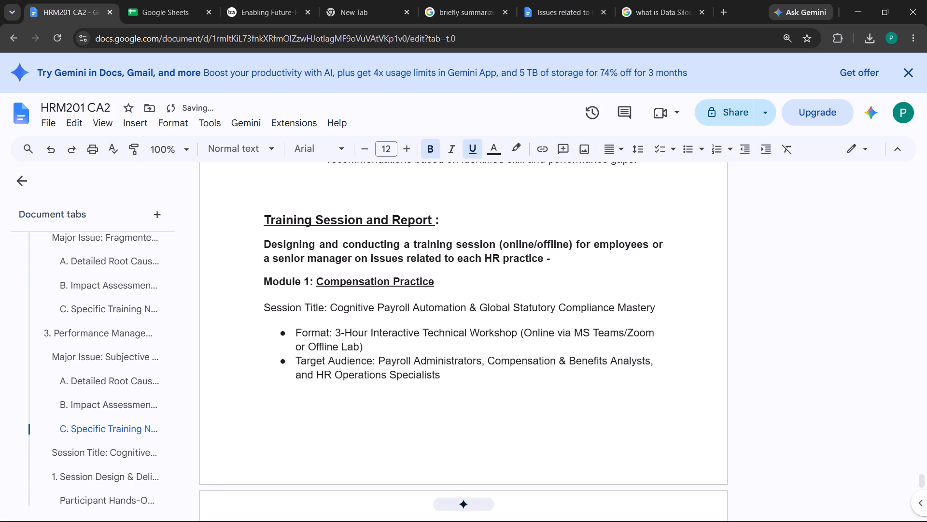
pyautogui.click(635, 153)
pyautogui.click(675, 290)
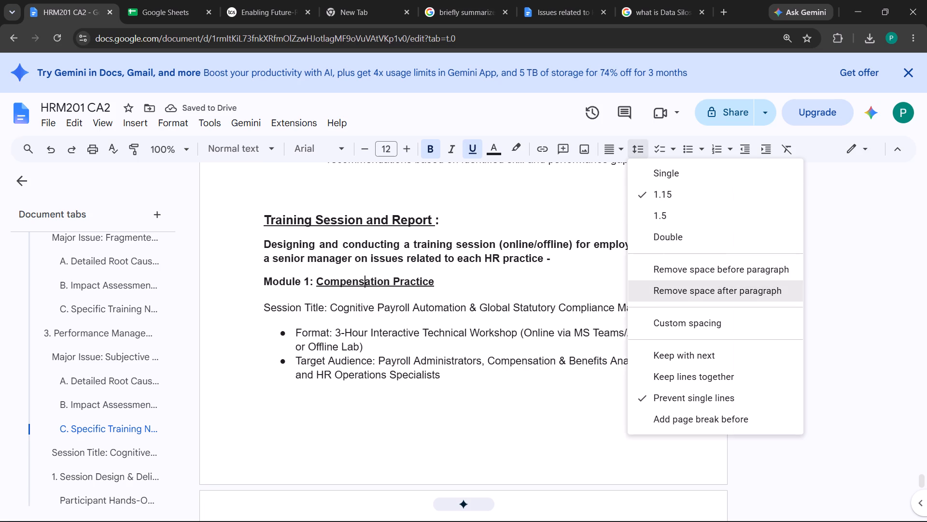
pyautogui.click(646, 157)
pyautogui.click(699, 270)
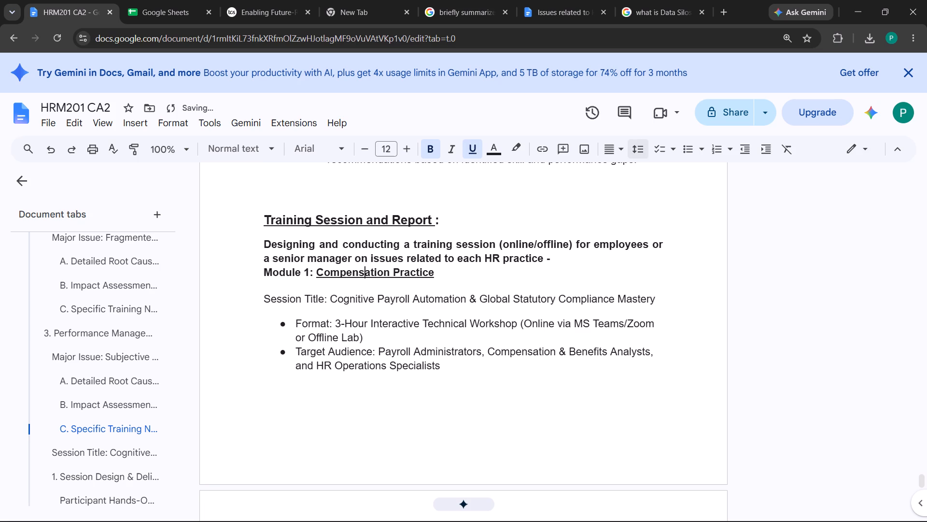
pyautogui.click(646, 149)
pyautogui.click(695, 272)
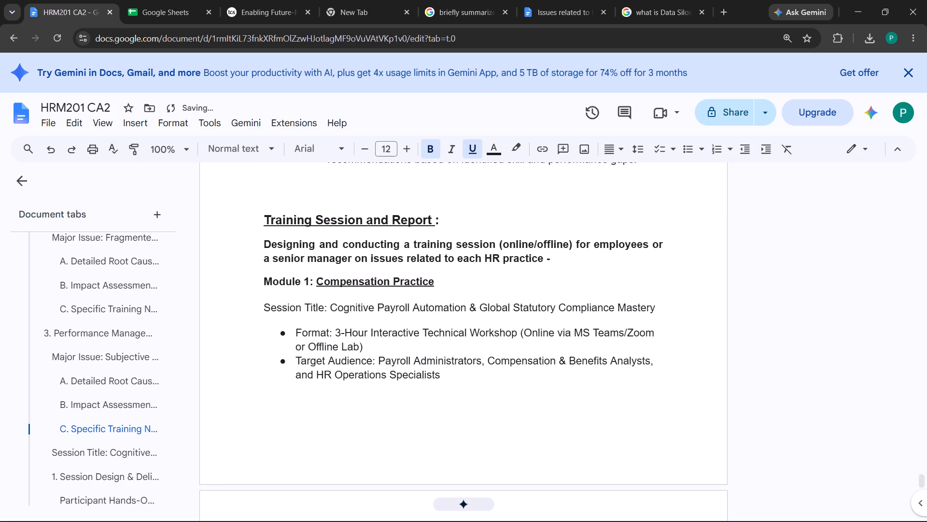
# Remove the space before the Session Title paragraph under the Module 1: Compensation Practice heading.
pyautogui.click(484, 305)
pyautogui.click(647, 153)
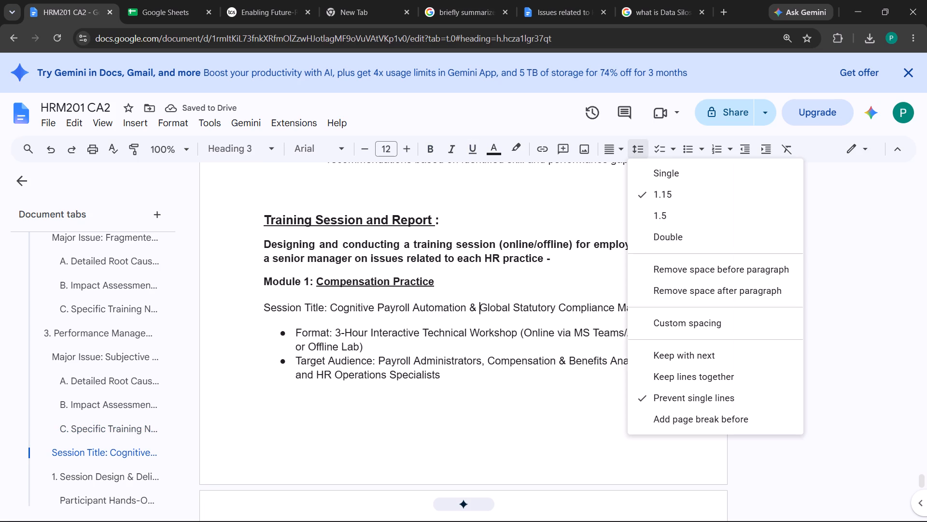
pyautogui.click(693, 272)
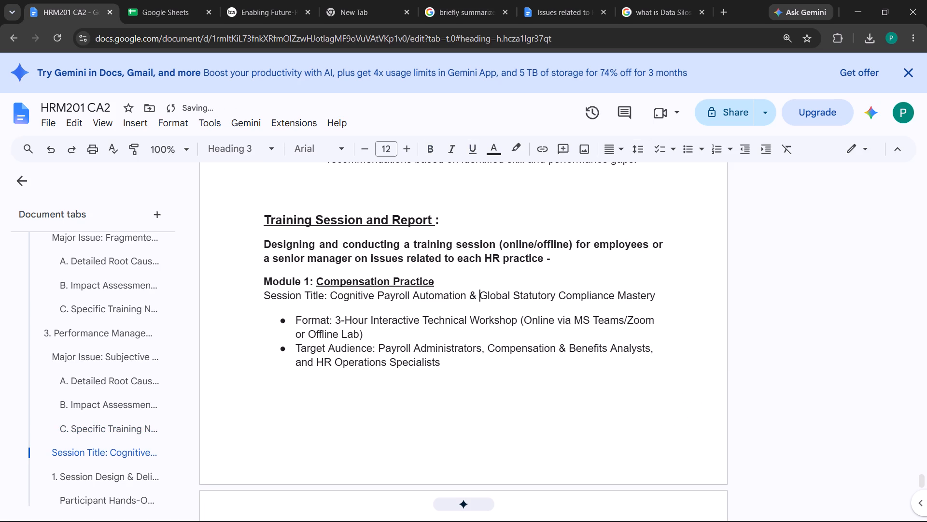
pyautogui.click(668, 311)
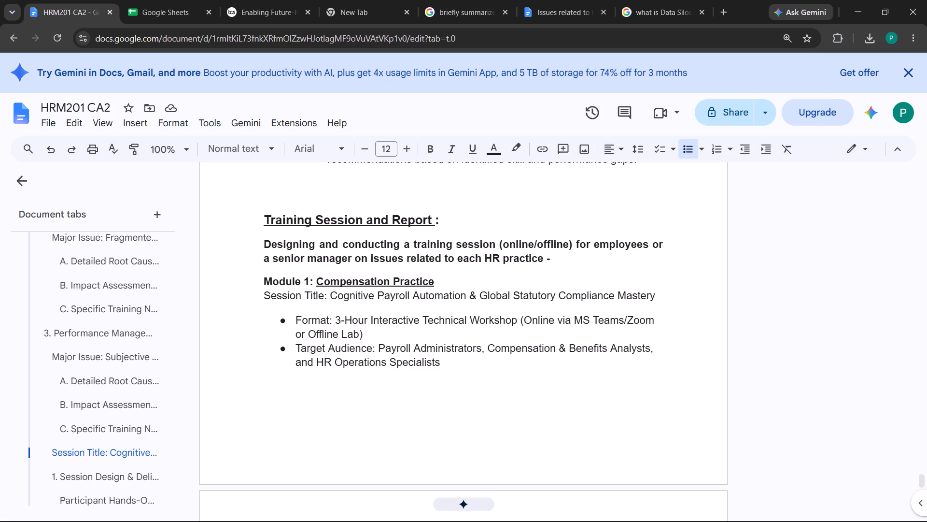
# Check the spacing across Module 1, from the session details through the agenda table to the hands-on exercise.
pyautogui.scroll(-3, 540, 402)
pyautogui.click(388, 320)
pyautogui.click(354, 352)
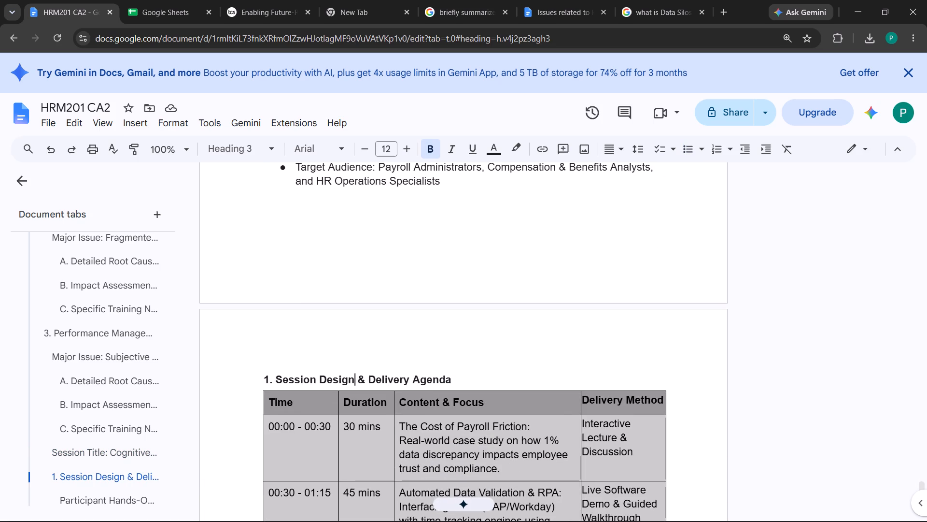
pyautogui.click(274, 350)
pyautogui.click(263, 312)
pyautogui.click(267, 280)
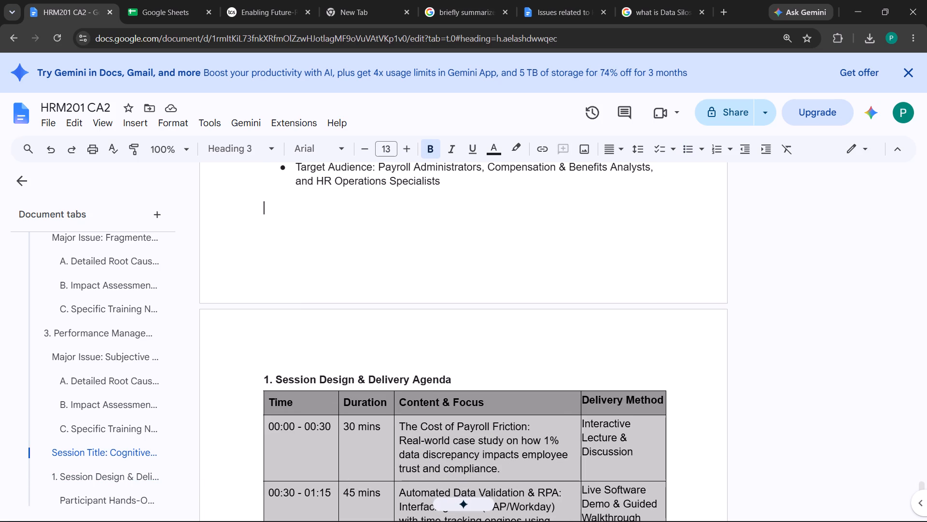
pyautogui.click(272, 287)
pyautogui.scroll(4, 315, 335)
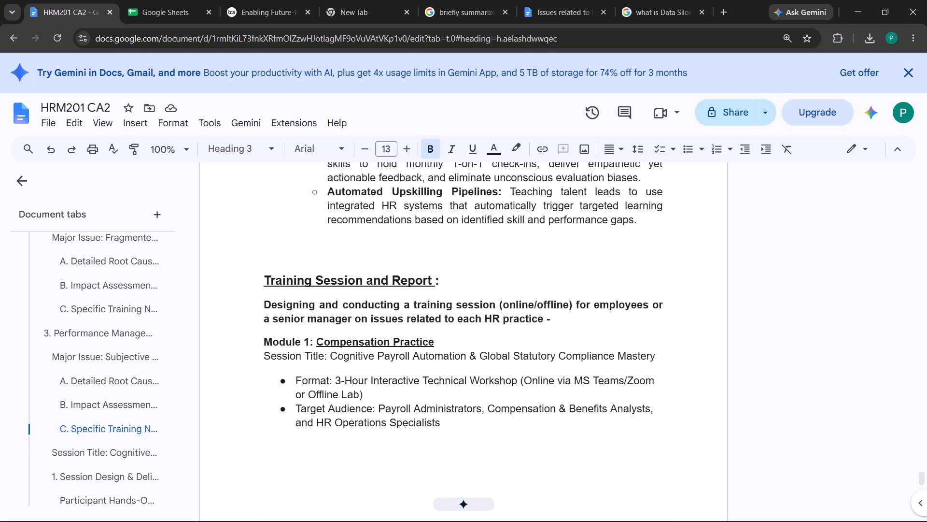
pyautogui.scroll(-8, 318, 340)
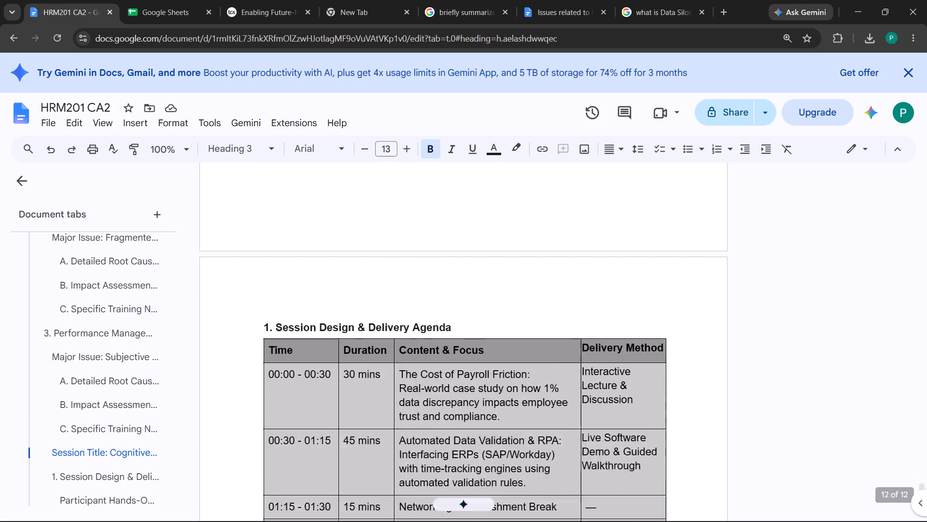
pyautogui.scroll(-4, 322, 348)
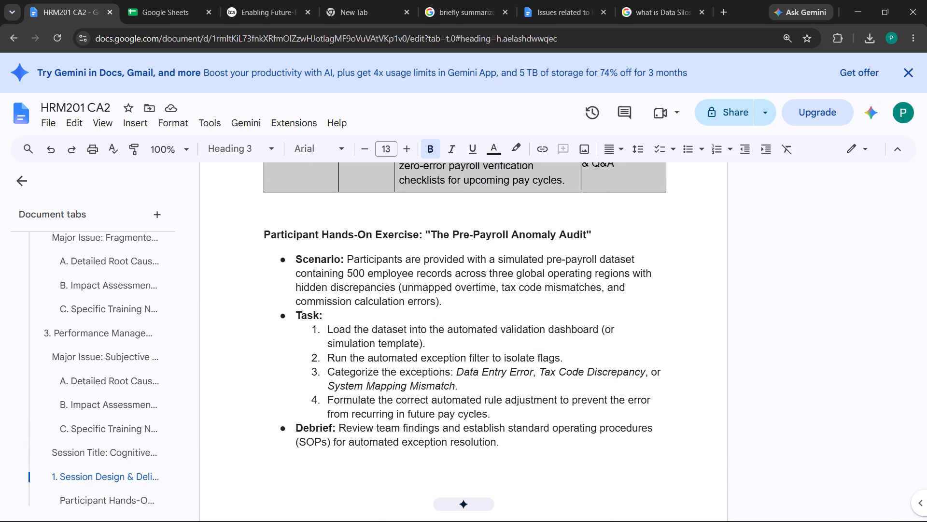
# Remove the space before the Participant Hands-On Exercise heading, "The Pre-Payroll Anomaly Audit".
pyautogui.click(300, 249)
pyautogui.click(482, 227)
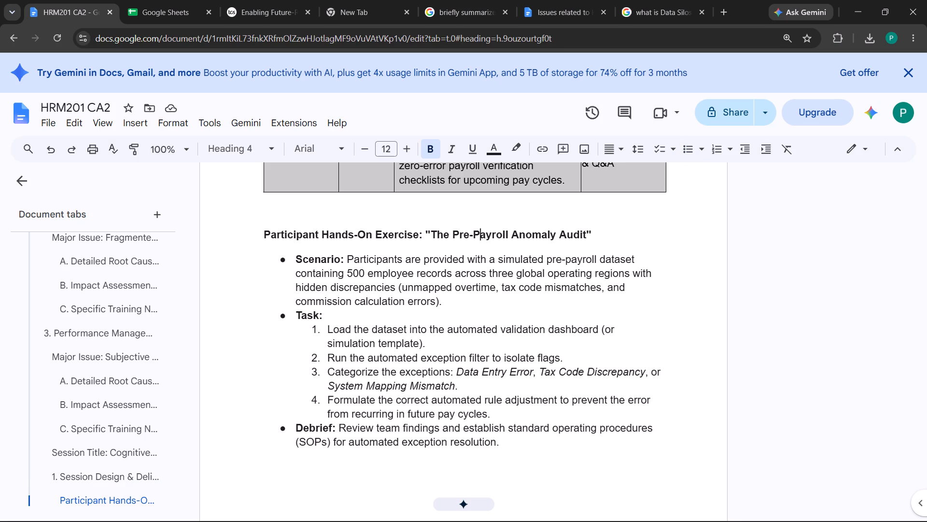
pyautogui.click(638, 149)
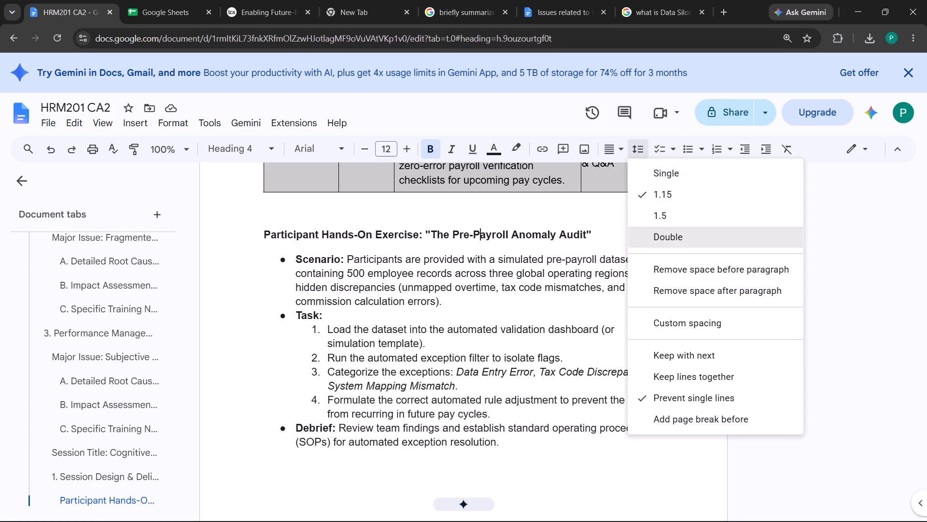
pyautogui.click(670, 265)
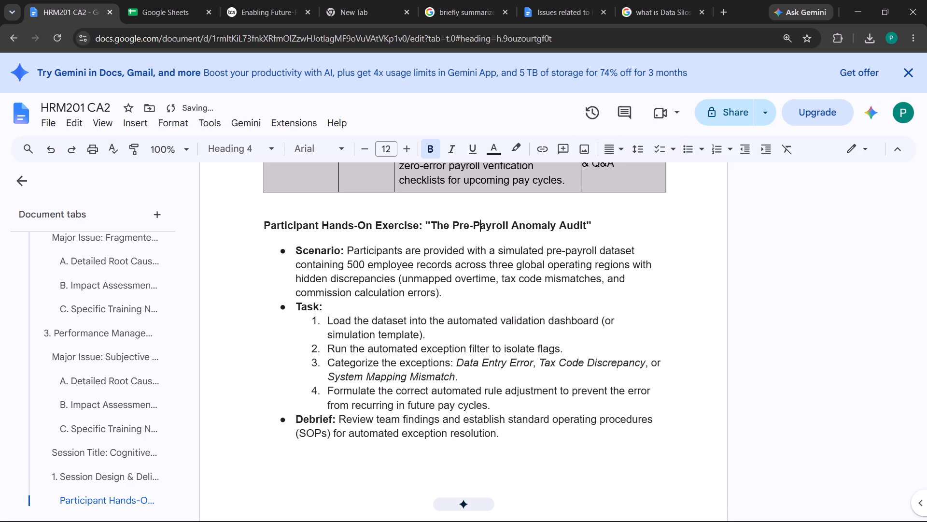
# Close up the spacing between the Participant Hands-On Exercise heading and its Scenario item, and remove the space after that item.
pyautogui.click(642, 151)
pyautogui.click(694, 291)
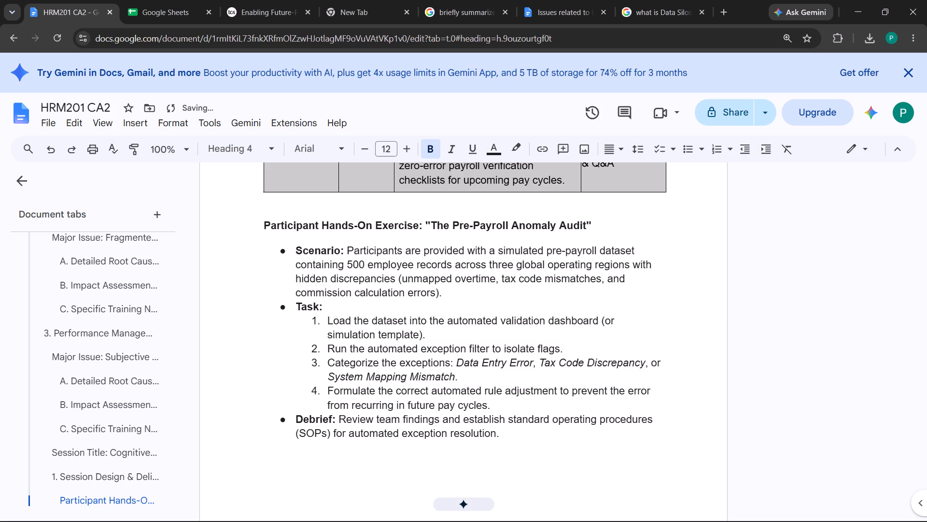
pyautogui.click(352, 252)
pyautogui.click(642, 149)
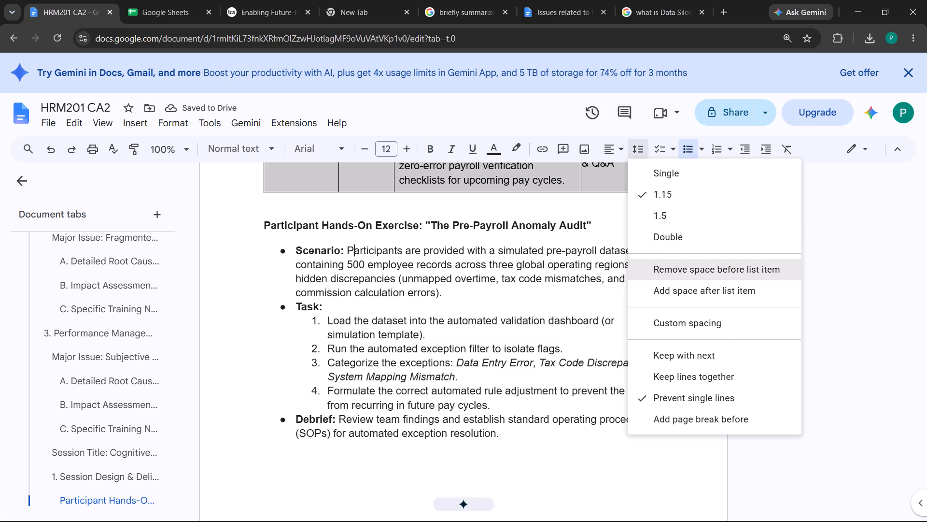
pyautogui.click(674, 271)
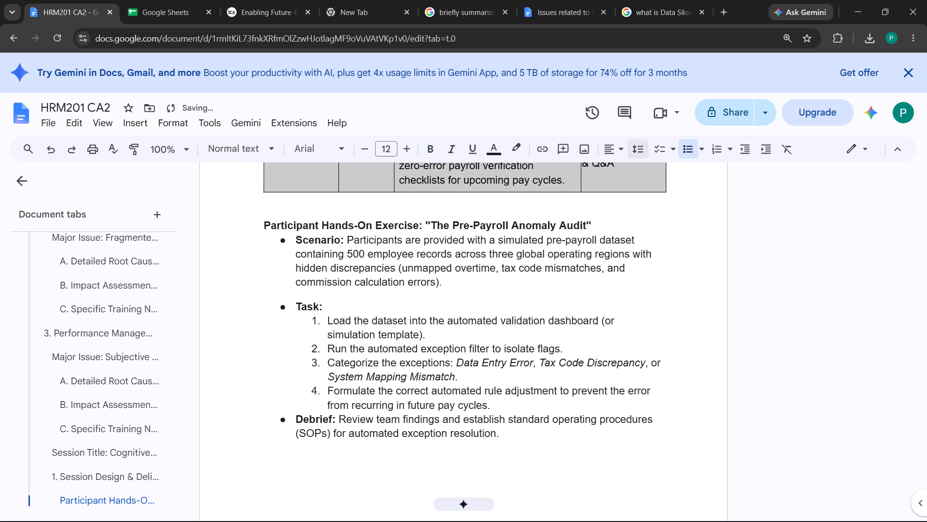
pyautogui.click(633, 145)
pyautogui.click(671, 281)
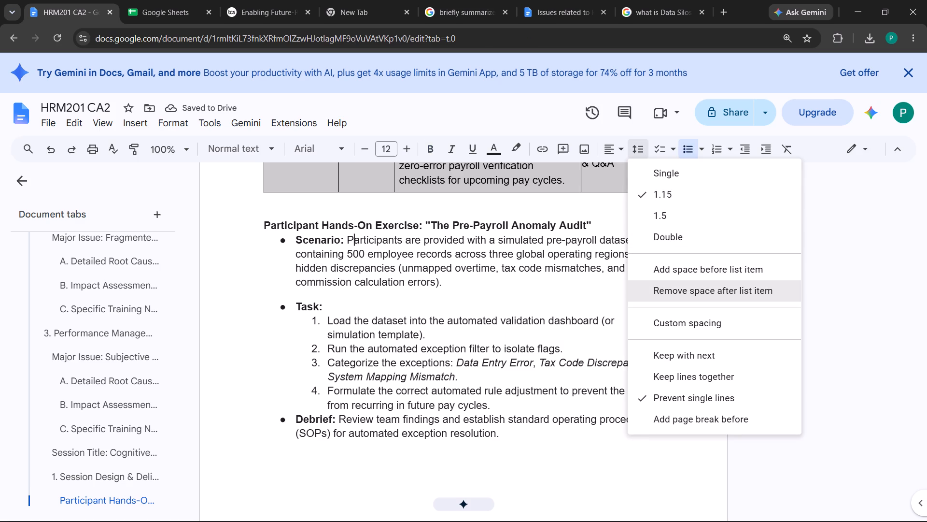
# Insert blank lines below the Debrief item that ends the Module 1 exercise.
pyautogui.scroll(-2, 306, 372)
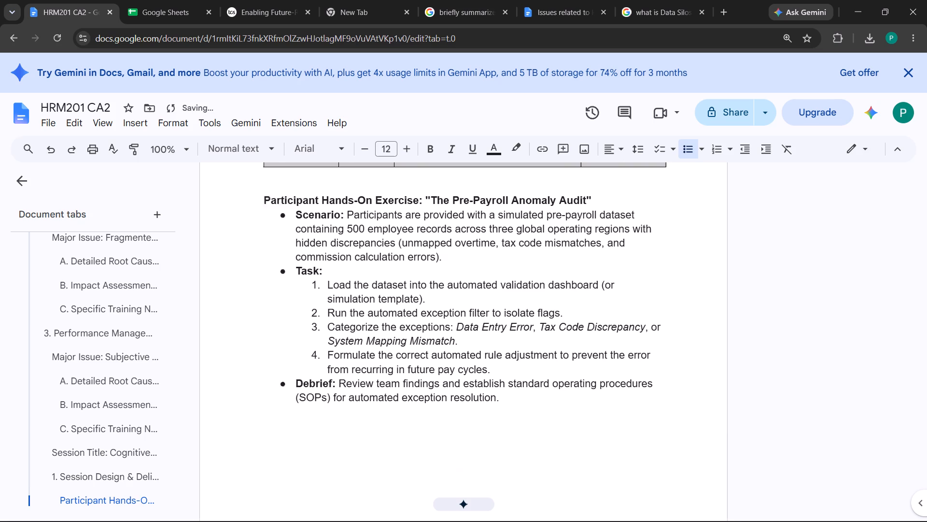
pyautogui.click(307, 329)
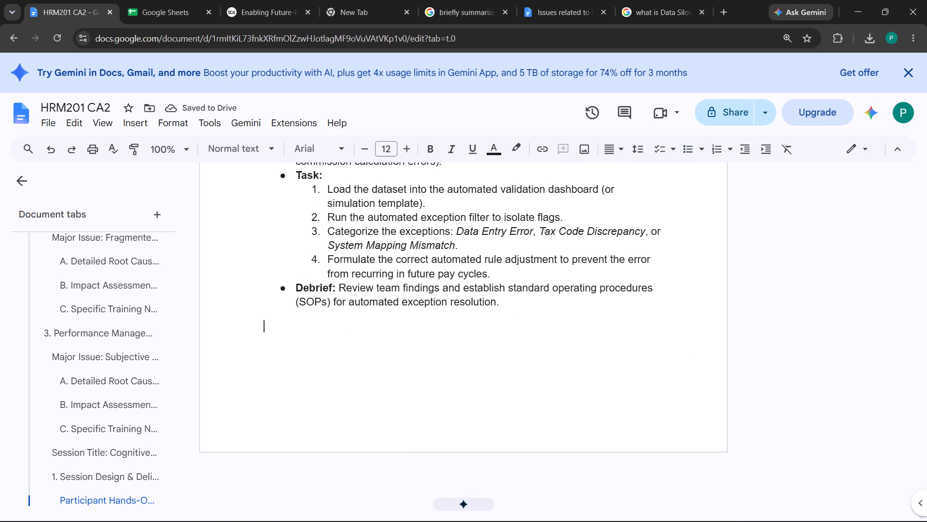
pyautogui.press('Return')
pyautogui.press('Return')
pyautogui.press('Return')
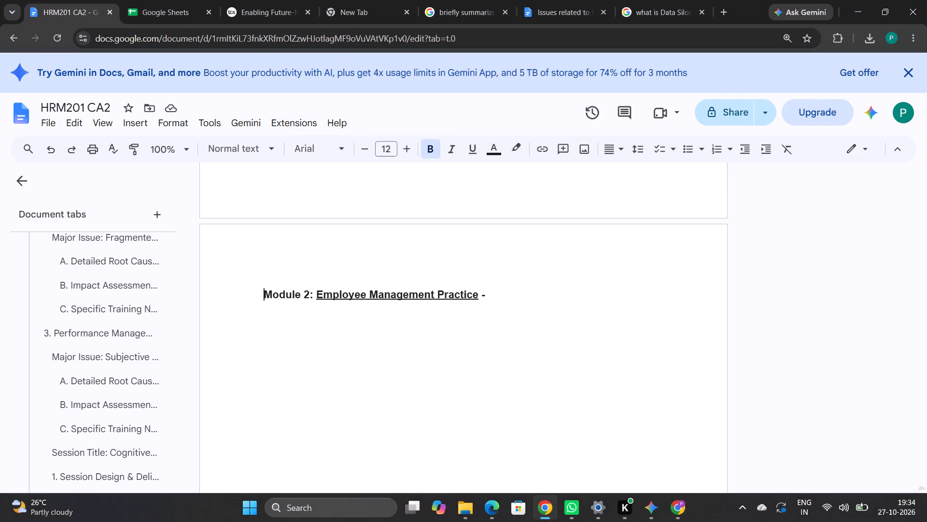
# Review how the Module 1: Compensation Practice heading, session details and agenda are laid out.
pyautogui.scroll(13, 375, 301)
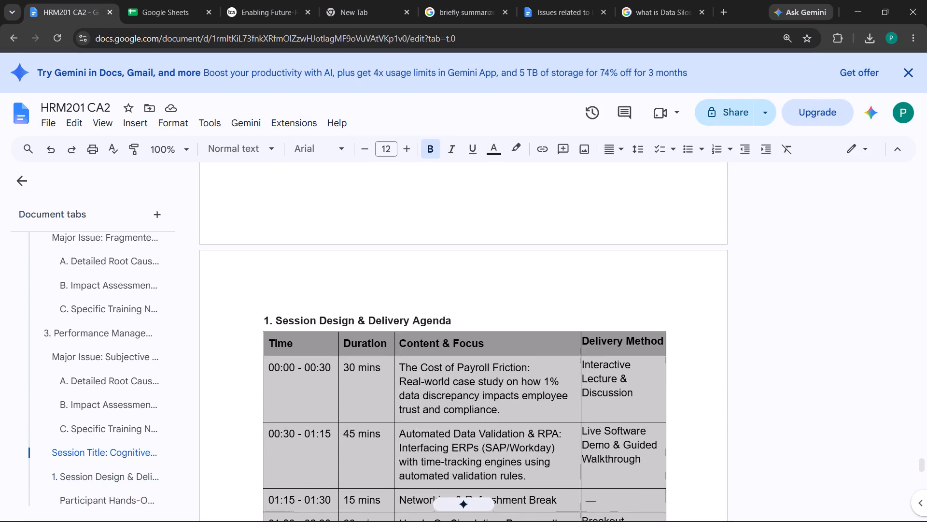
pyautogui.scroll(3, 373, 311)
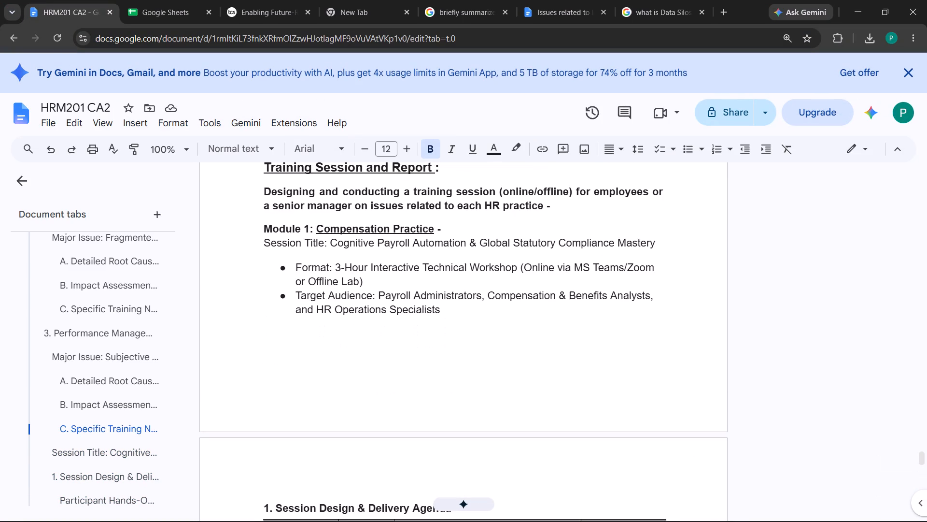
pyautogui.scroll(-10, 370, 304)
pyautogui.scroll(1, 370, 304)
pyautogui.scroll(-8, 370, 304)
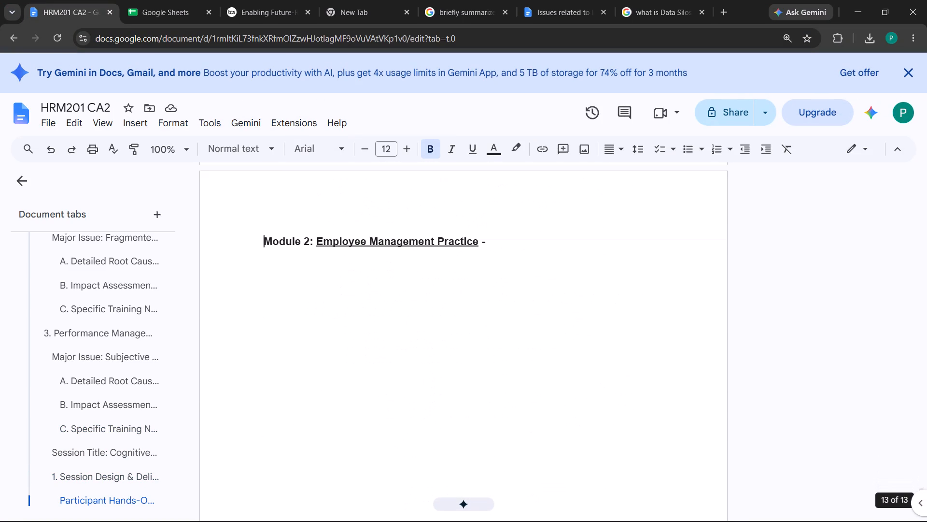
# Remove the space before the Module 2: Employee Management Practice heading paragraph.
pyautogui.click(294, 262)
pyautogui.click(274, 242)
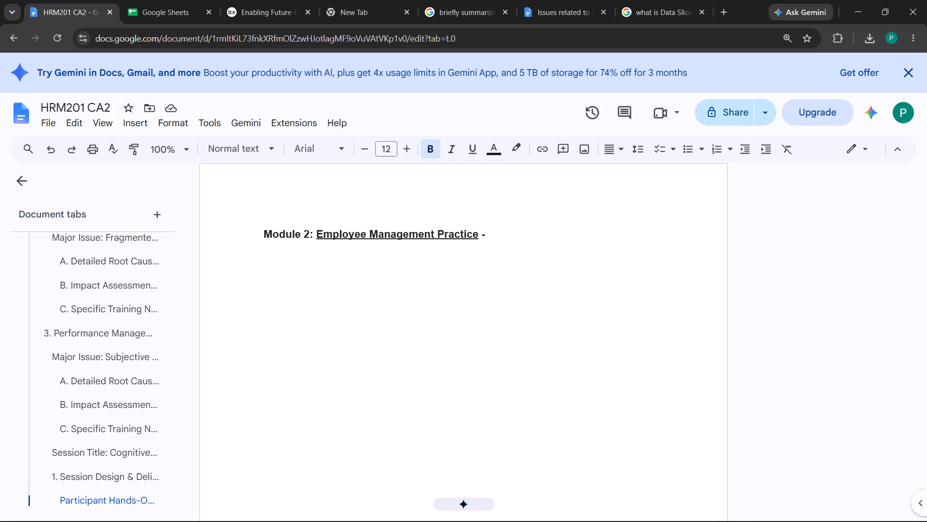
pyautogui.click(516, 229)
pyautogui.click(632, 153)
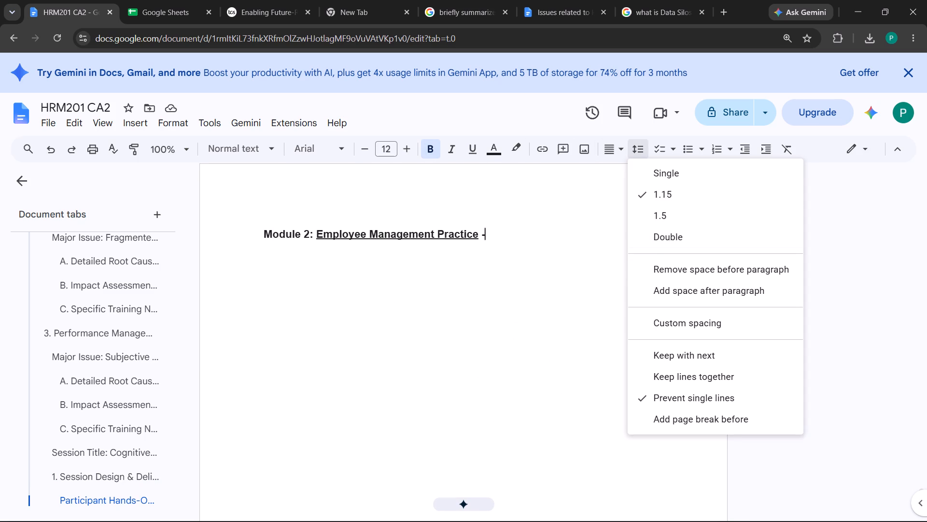
pyautogui.click(687, 263)
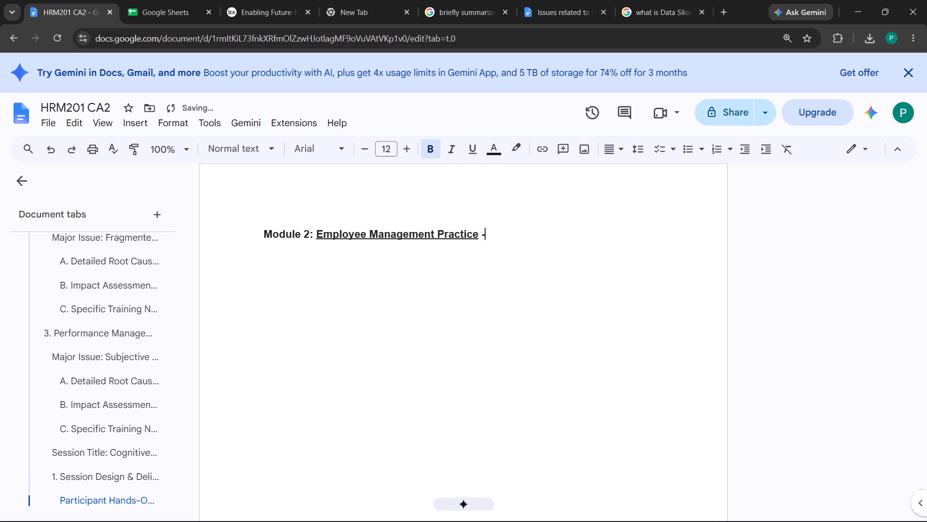
# Paste the copied session title, format and target audience on a new line below the Module 2 heading.
pyautogui.press('Return')
pyautogui.hotkey('ctrl', 'v')
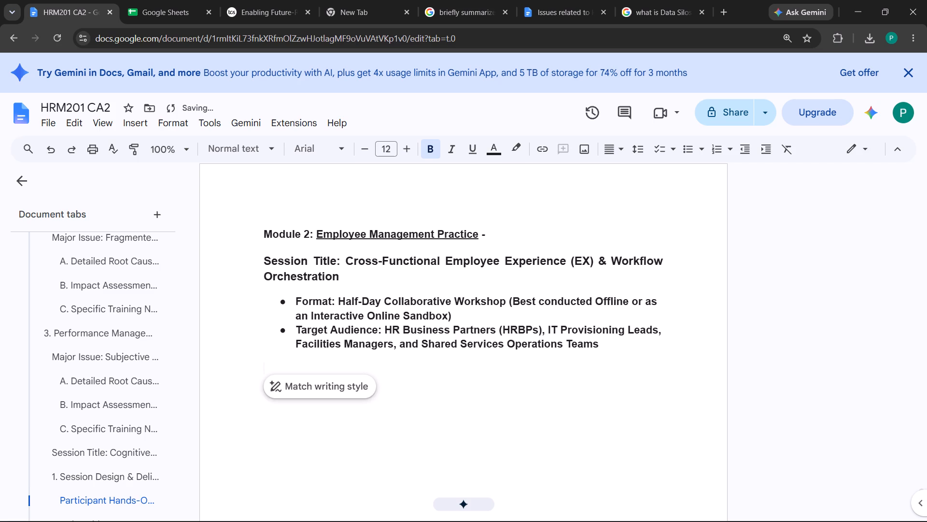
# Remove the space before the Module 2 Session Title paragraph.
pyautogui.click(270, 244)
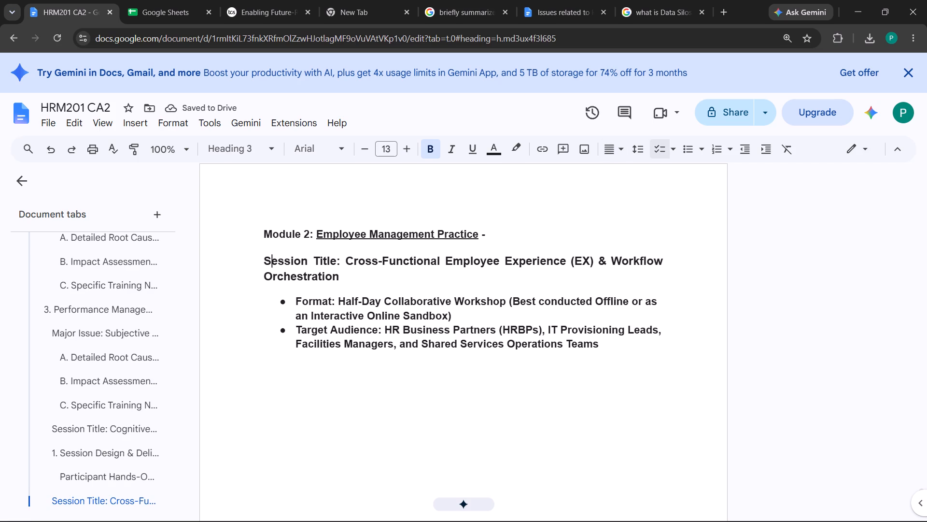
pyautogui.click(644, 145)
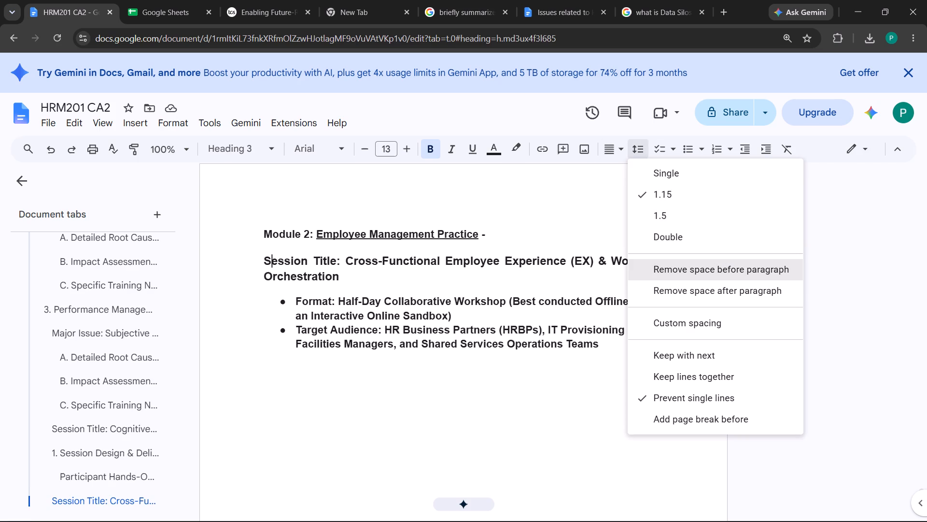
pyautogui.click(672, 267)
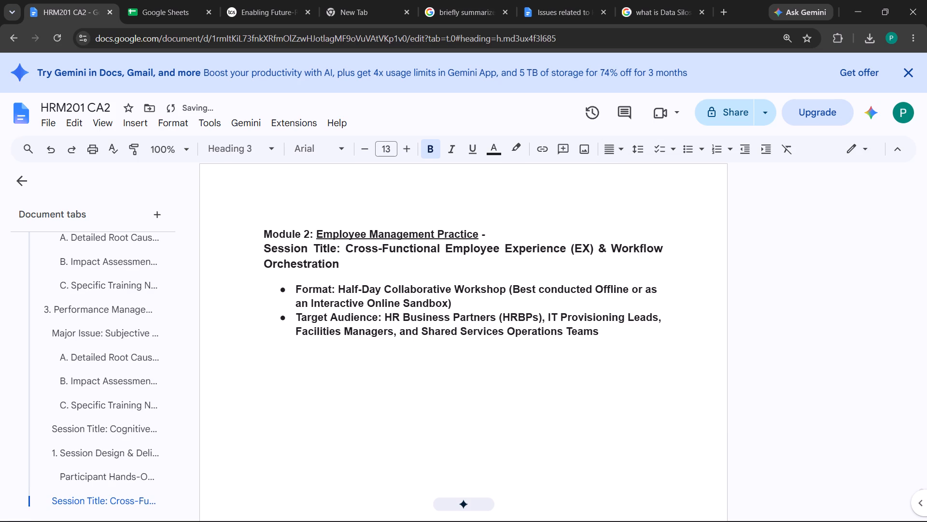
# Set the Module 2 session title, format and target audience text to size 12 and remove its bold.
pyautogui.moveTo(254, 252); pyautogui.dragTo(601, 339)
pyautogui.click(385, 149)
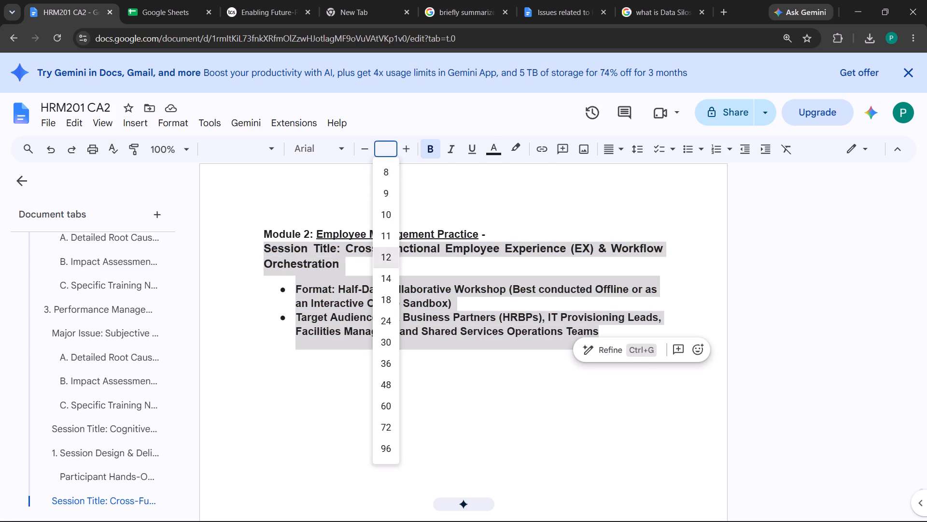
pyautogui.click(389, 252)
pyautogui.click(364, 157)
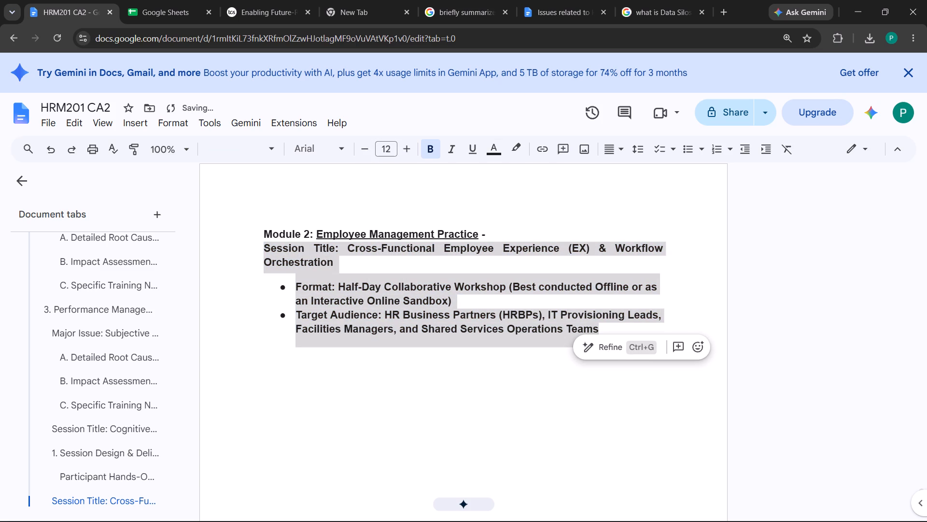
pyautogui.click(429, 151)
pyautogui.click(381, 210)
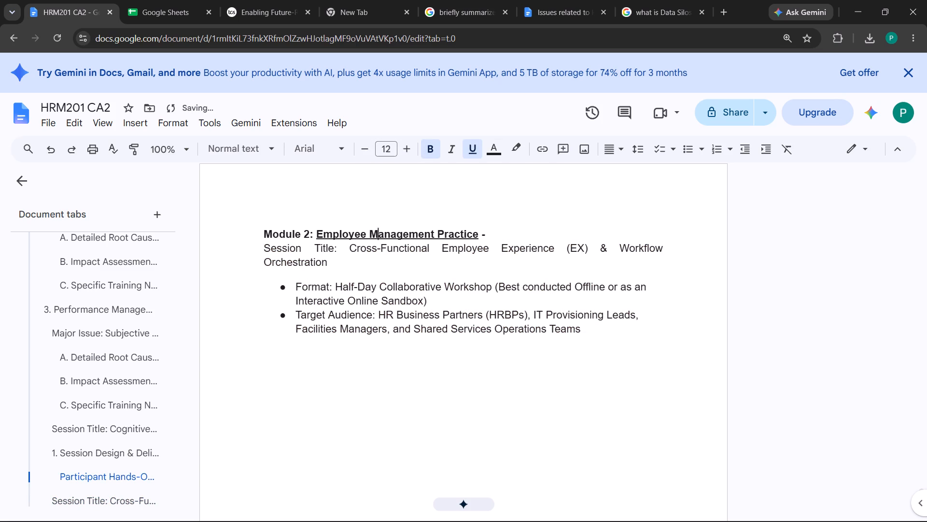
pyautogui.scroll(4, 391, 273)
pyautogui.scroll(-1, 391, 273)
pyautogui.scroll(6, 391, 273)
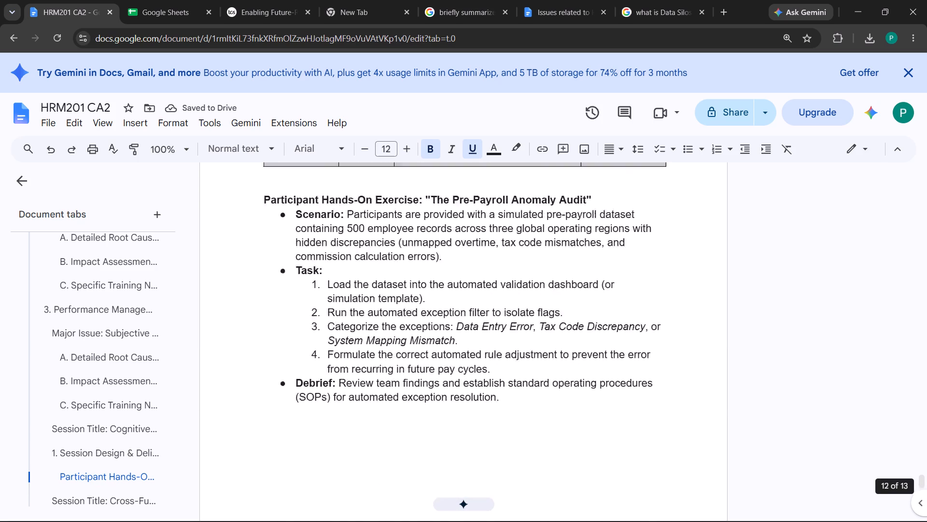
pyautogui.scroll(8, 391, 272)
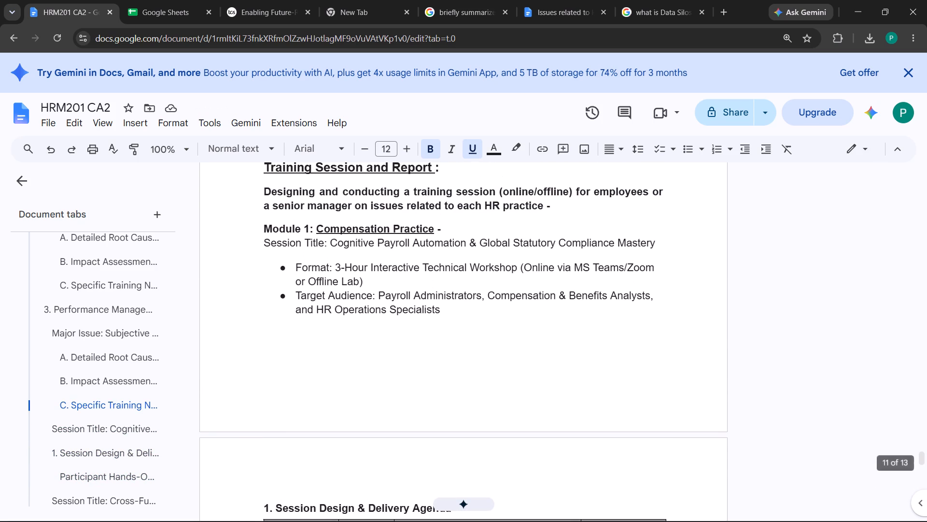
pyautogui.scroll(2, 393, 281)
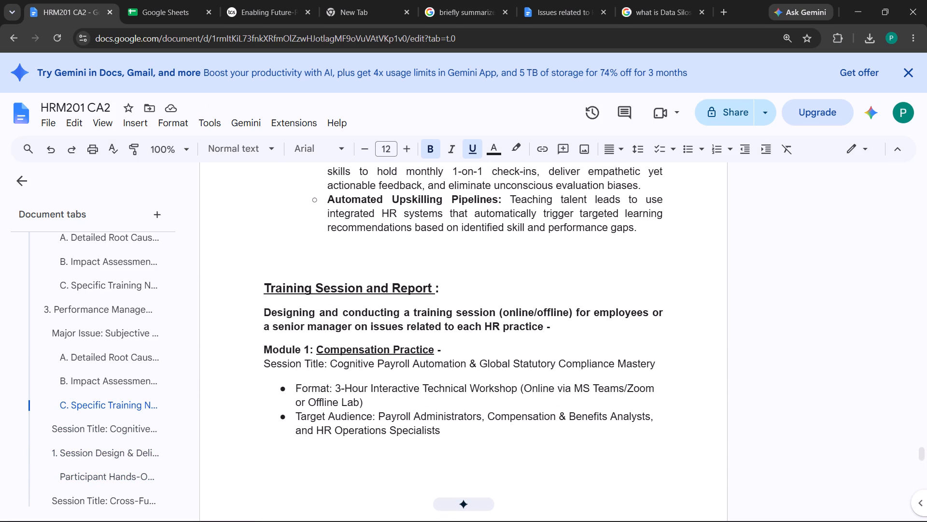
pyautogui.scroll(-1, 393, 299)
pyautogui.scroll(-1, 334, 323)
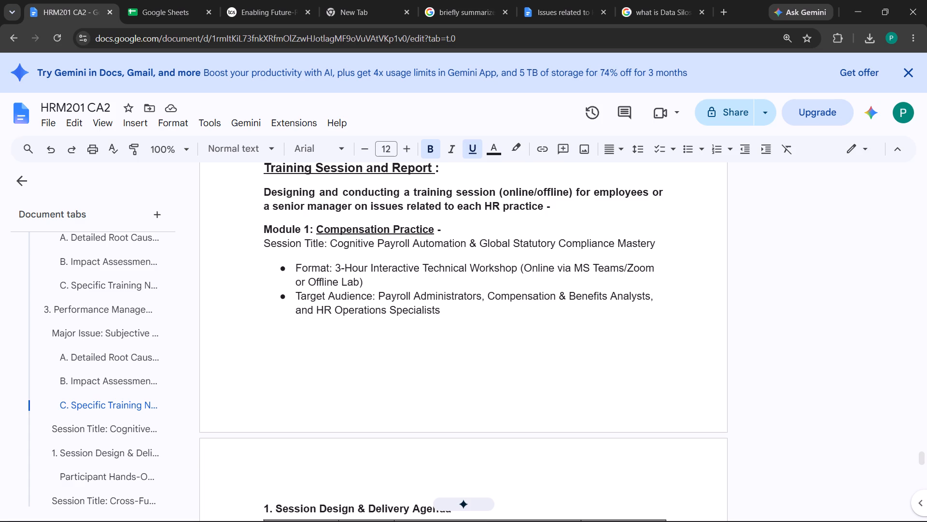
pyautogui.scroll(-1, 333, 329)
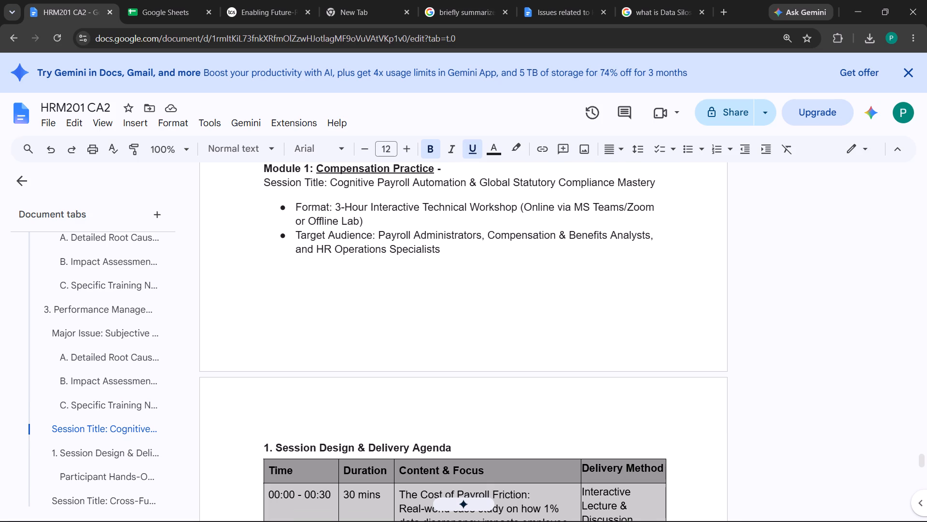
pyautogui.scroll(-4, 339, 327)
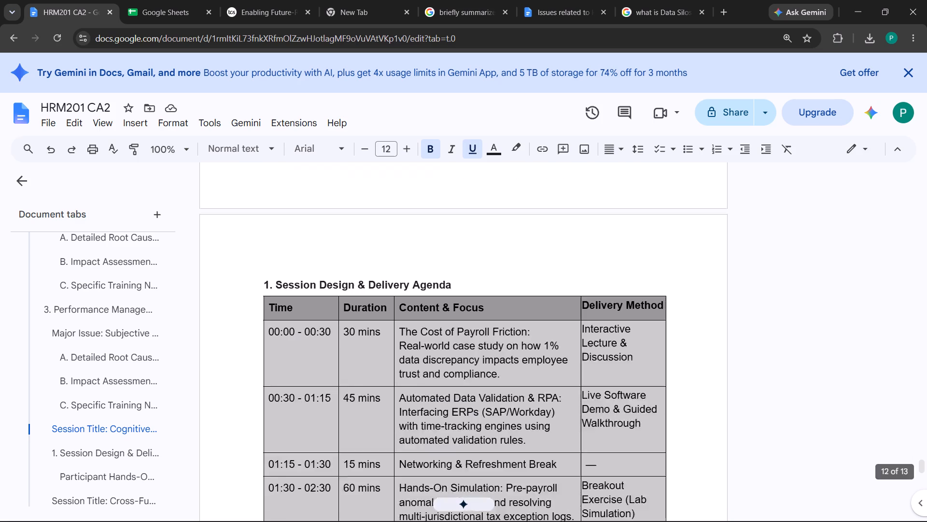
pyautogui.scroll(-14, 339, 327)
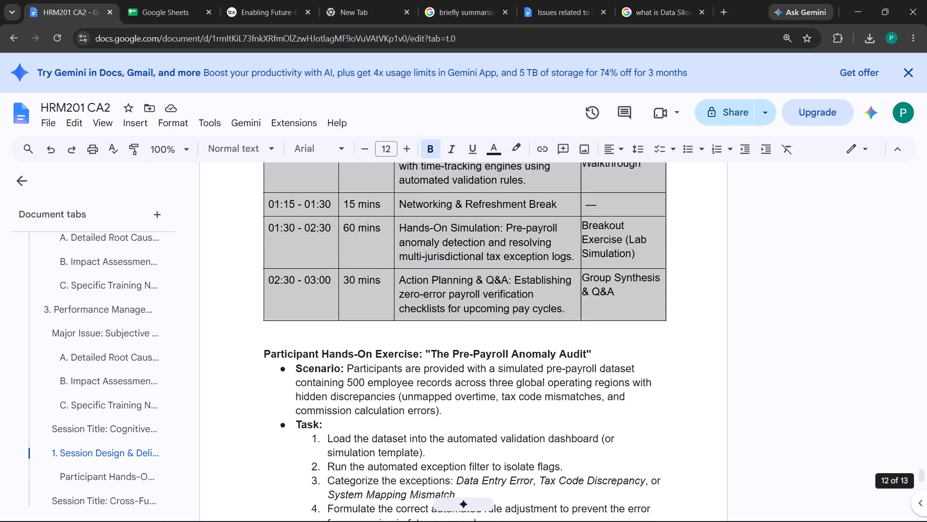
pyautogui.scroll(1, 457, 360)
pyautogui.scroll(-2, 457, 360)
pyautogui.scroll(5, 457, 360)
pyautogui.scroll(-4, 457, 360)
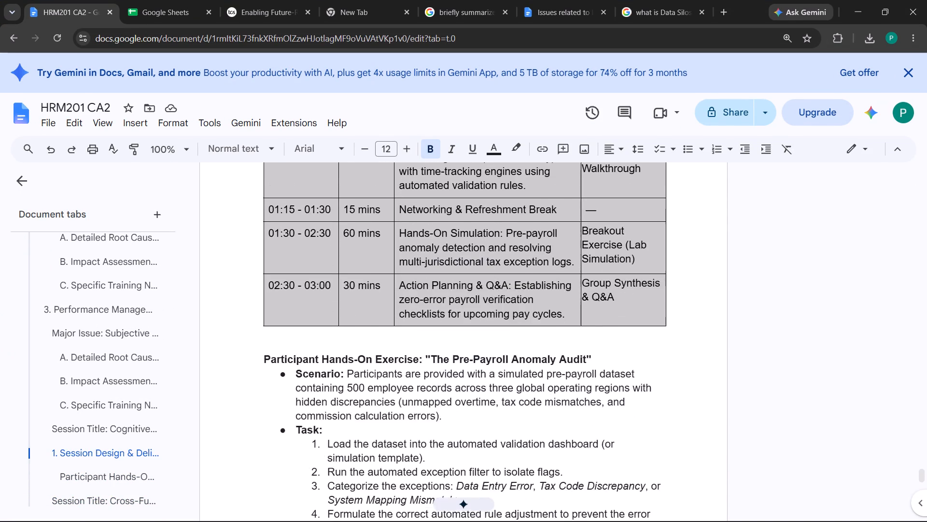
pyautogui.scroll(-9, 457, 360)
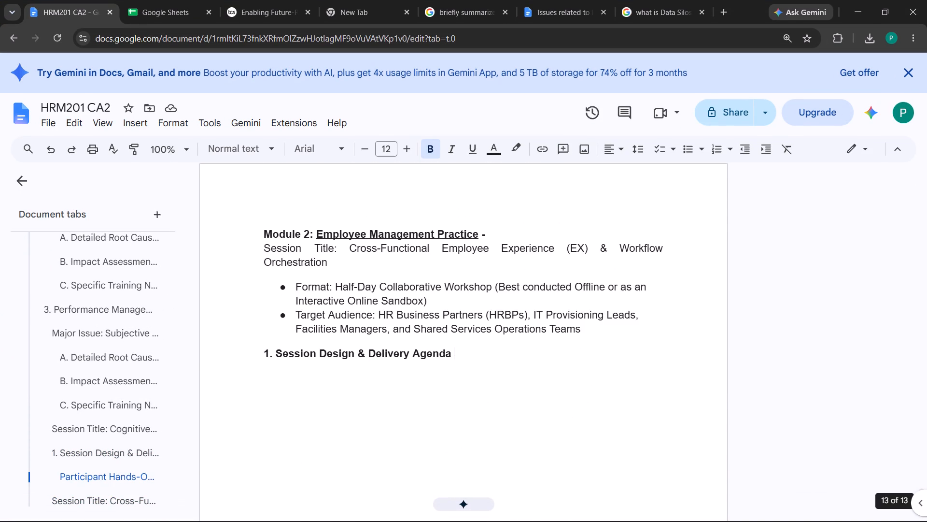
# Remove the space before Module 2's "1. Session Design & Delivery Agenda" heading paragraph.
pyautogui.click(456, 352)
pyautogui.press('Return')
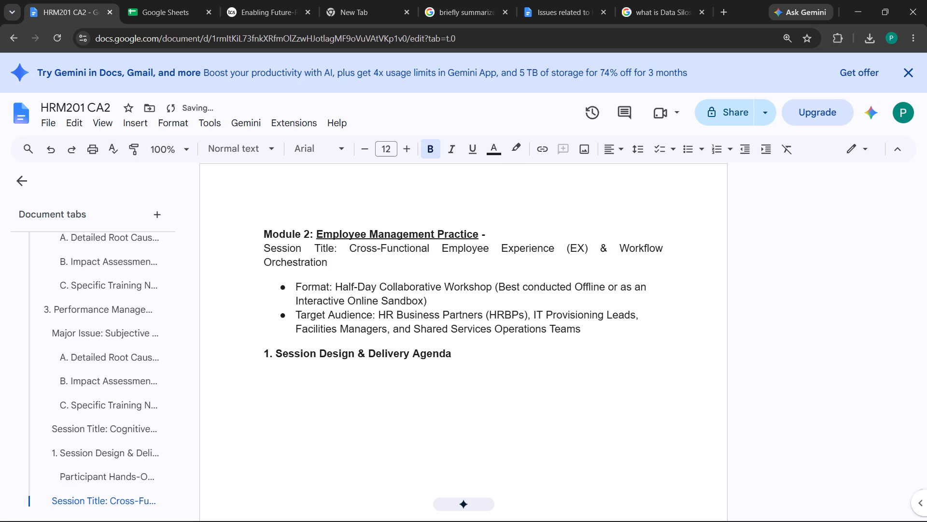
pyautogui.press('BackSpace')
pyautogui.click(419, 351)
pyautogui.click(614, 144)
pyautogui.click(635, 148)
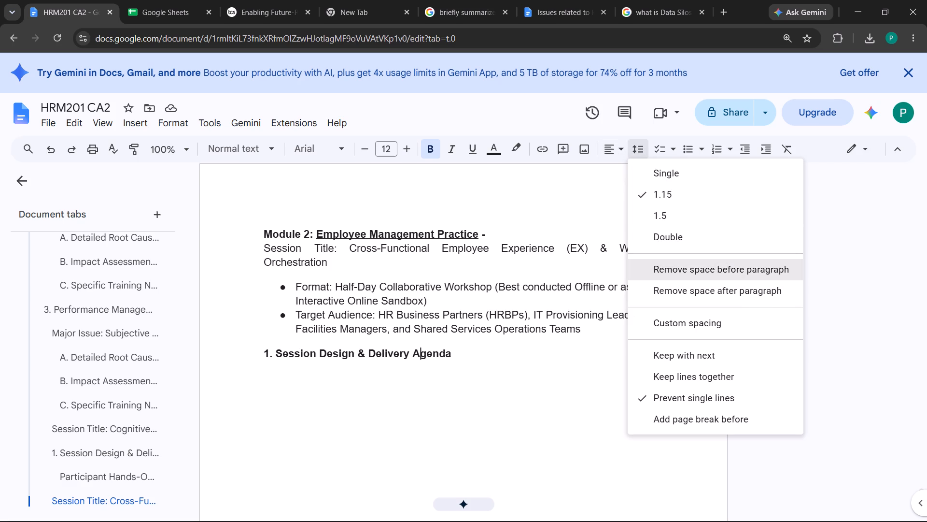
pyautogui.click(685, 271)
# Insert a new line below Module 2's agenda heading, and try adding space before it, then remove that space.
pyautogui.click(458, 357)
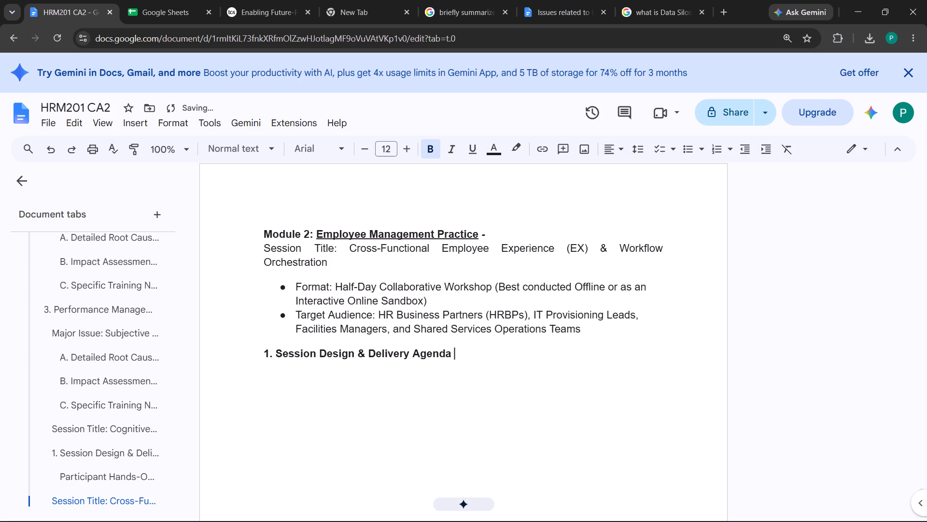
pyautogui.press('Return')
pyautogui.click(637, 151)
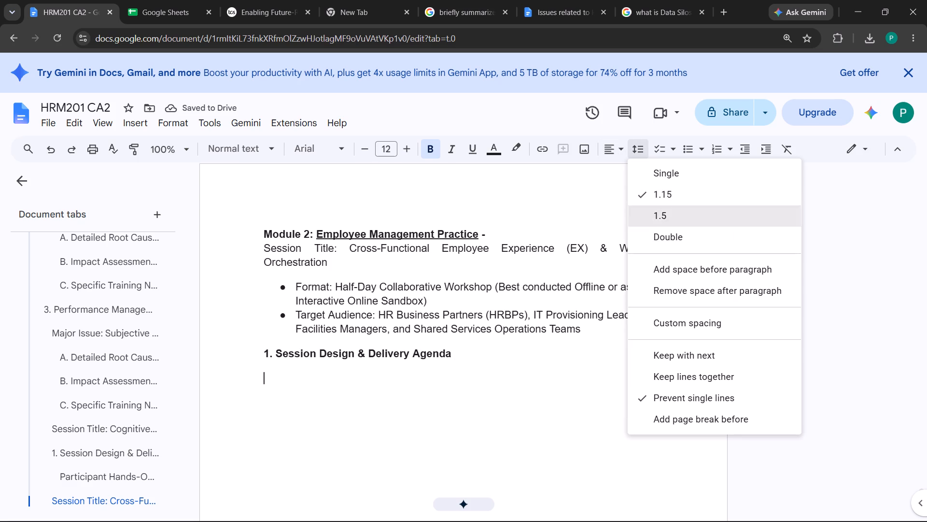
pyautogui.click(680, 266)
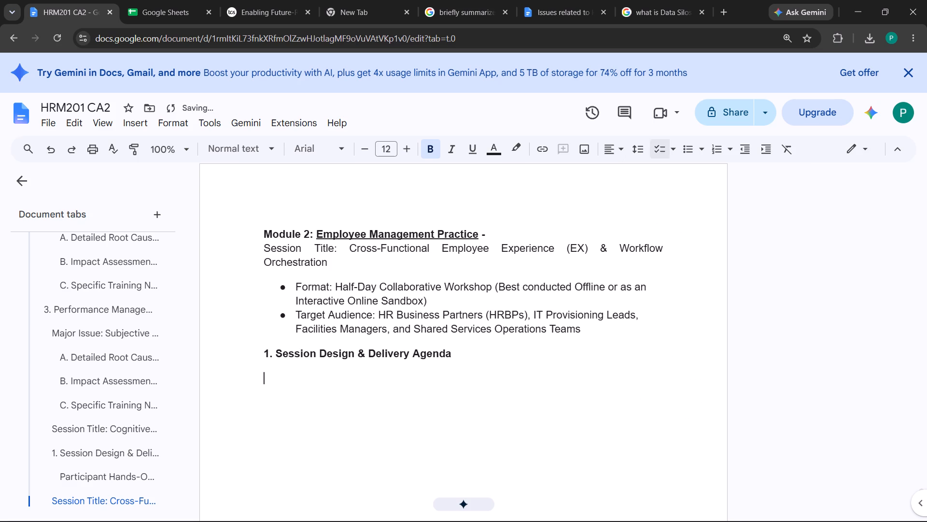
pyautogui.click(644, 146)
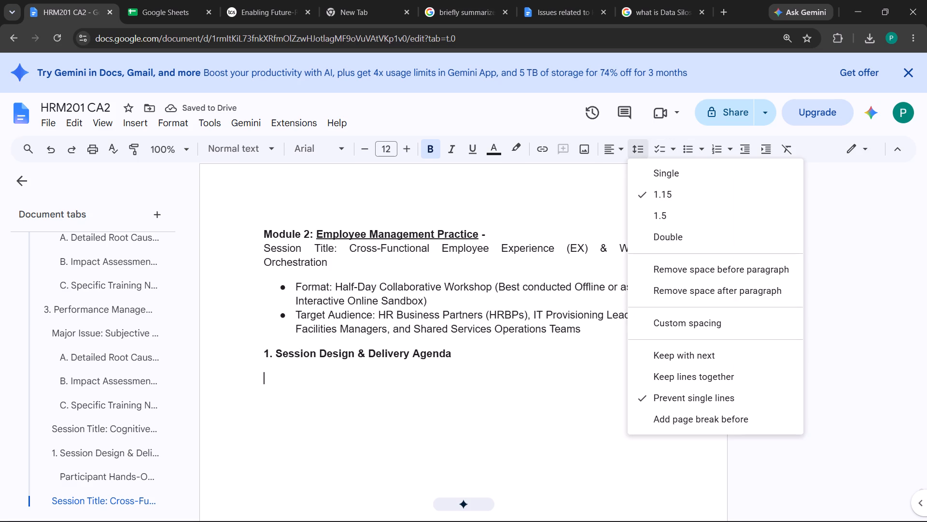
pyautogui.click(708, 275)
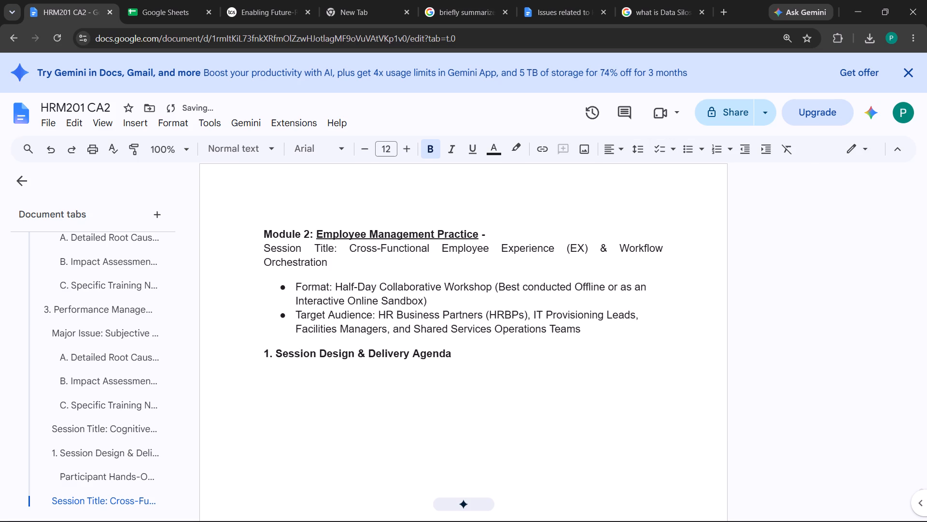
# Remove the space after Module 2's "1. Session Design & Delivery Agenda" heading paragraph.
pyautogui.click(424, 359)
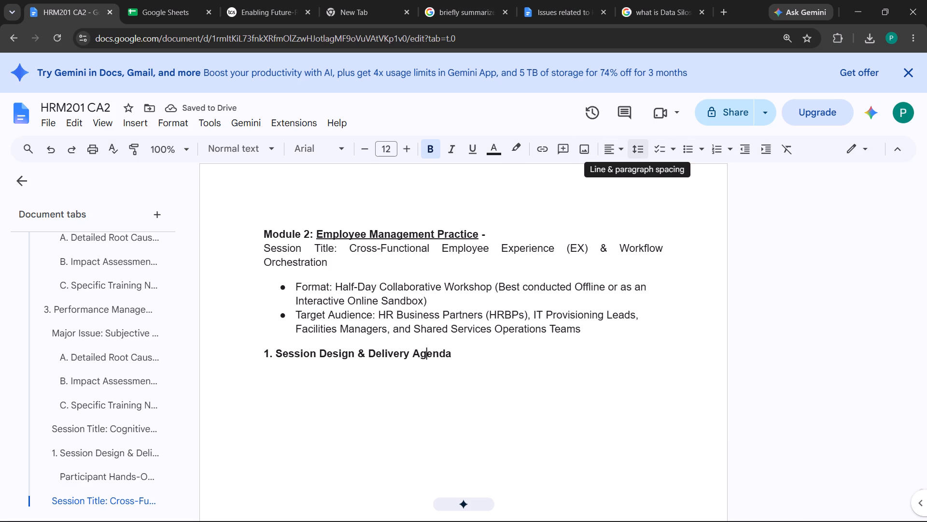
pyautogui.click(646, 152)
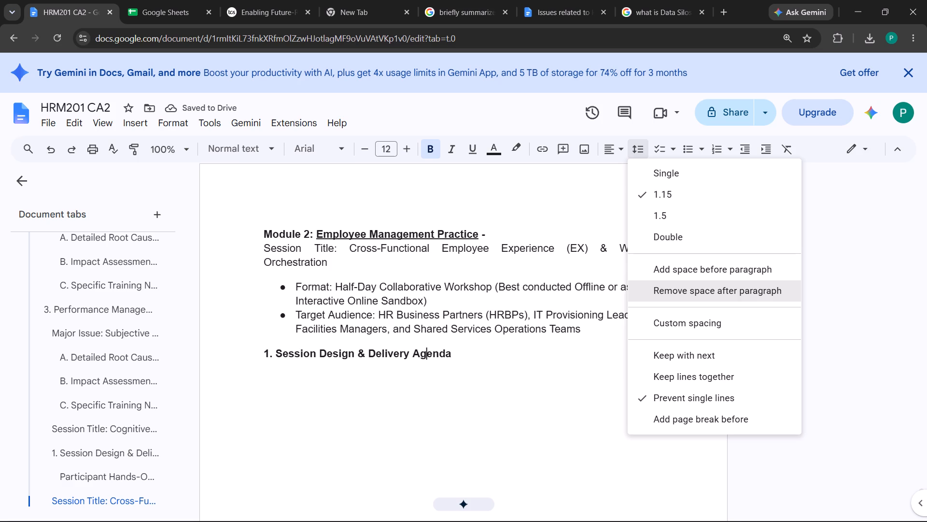
pyautogui.click(694, 284)
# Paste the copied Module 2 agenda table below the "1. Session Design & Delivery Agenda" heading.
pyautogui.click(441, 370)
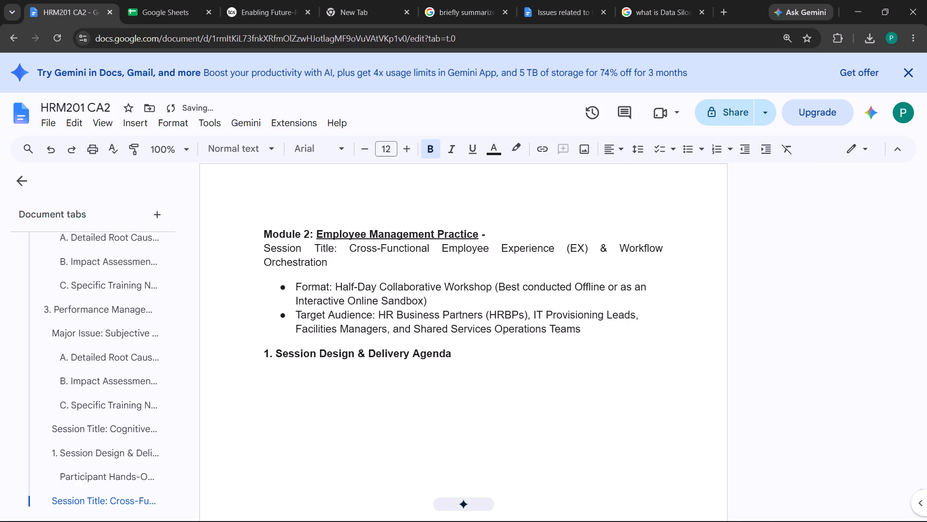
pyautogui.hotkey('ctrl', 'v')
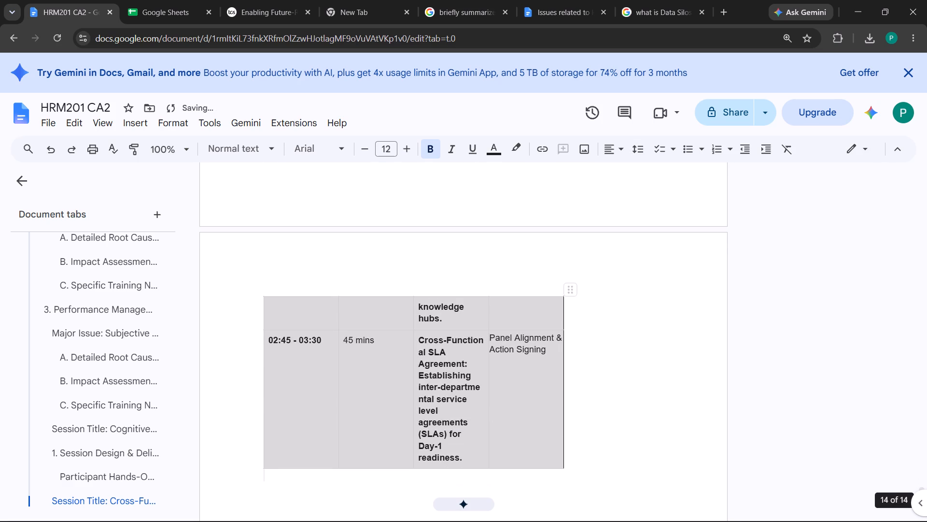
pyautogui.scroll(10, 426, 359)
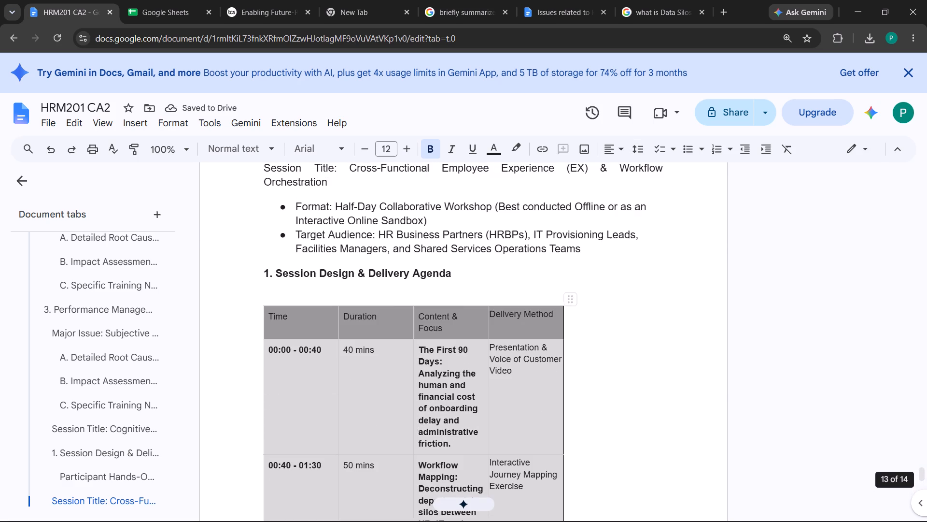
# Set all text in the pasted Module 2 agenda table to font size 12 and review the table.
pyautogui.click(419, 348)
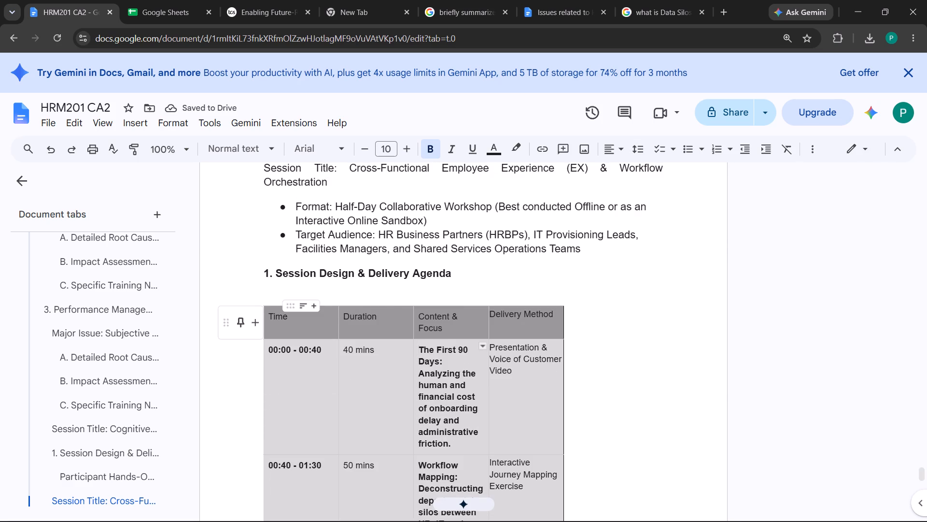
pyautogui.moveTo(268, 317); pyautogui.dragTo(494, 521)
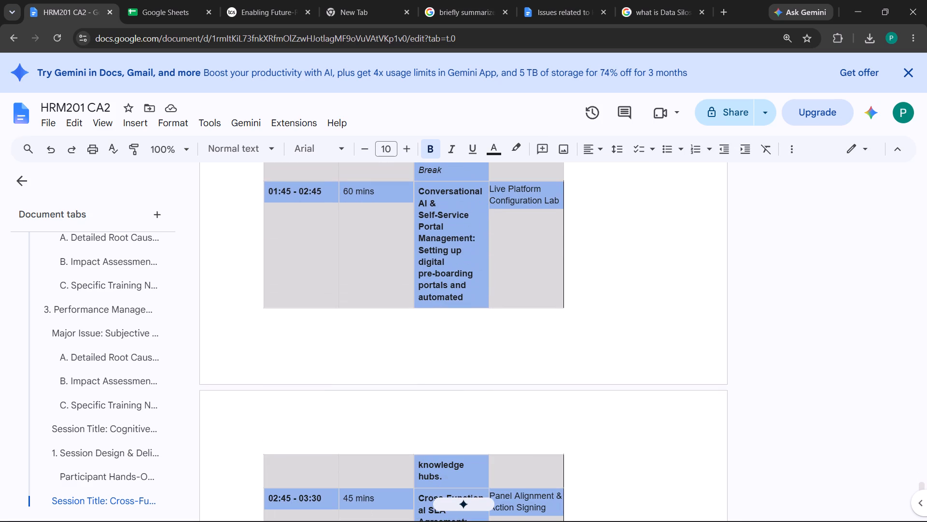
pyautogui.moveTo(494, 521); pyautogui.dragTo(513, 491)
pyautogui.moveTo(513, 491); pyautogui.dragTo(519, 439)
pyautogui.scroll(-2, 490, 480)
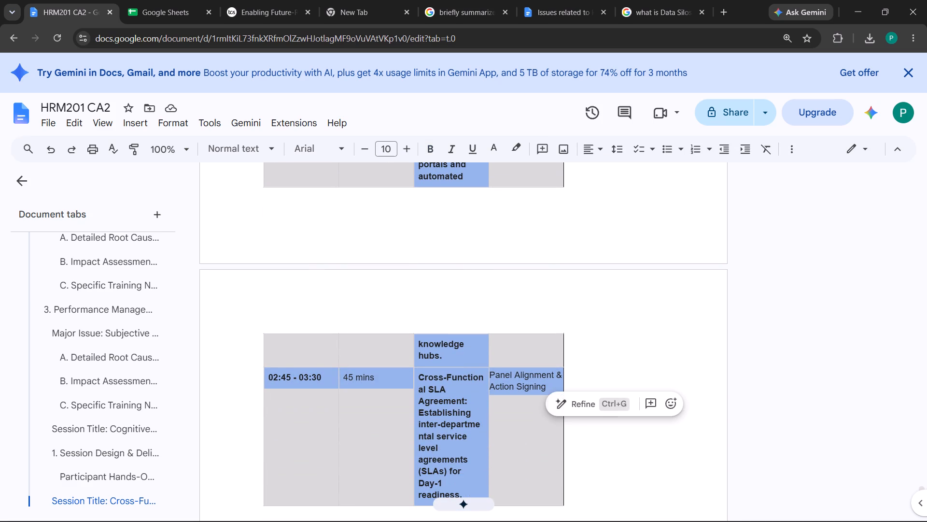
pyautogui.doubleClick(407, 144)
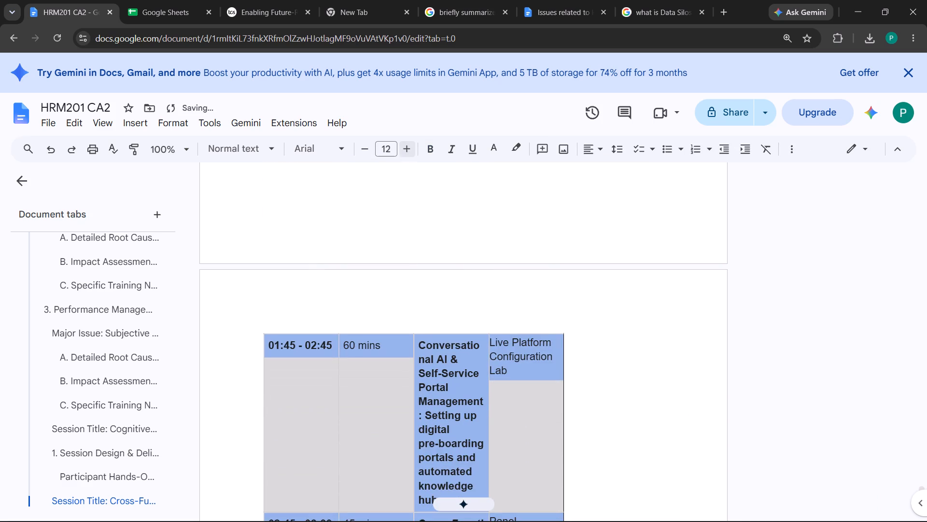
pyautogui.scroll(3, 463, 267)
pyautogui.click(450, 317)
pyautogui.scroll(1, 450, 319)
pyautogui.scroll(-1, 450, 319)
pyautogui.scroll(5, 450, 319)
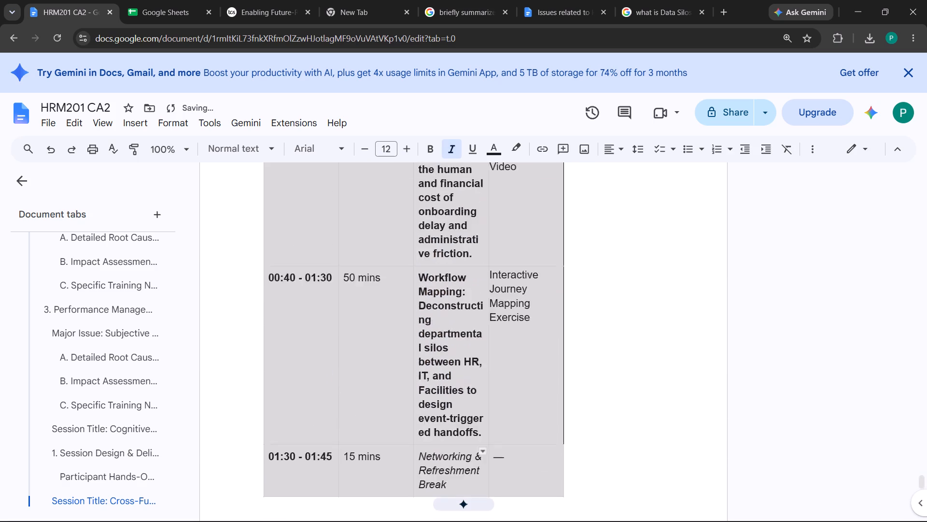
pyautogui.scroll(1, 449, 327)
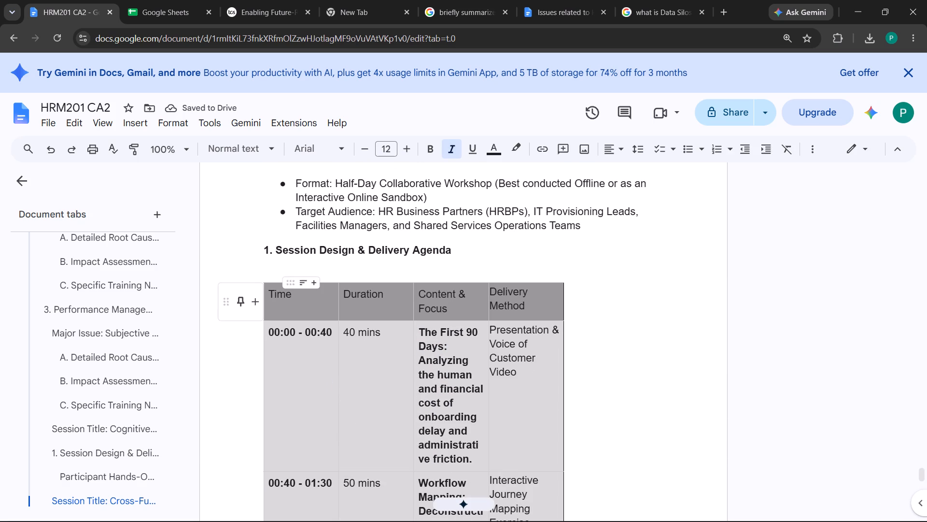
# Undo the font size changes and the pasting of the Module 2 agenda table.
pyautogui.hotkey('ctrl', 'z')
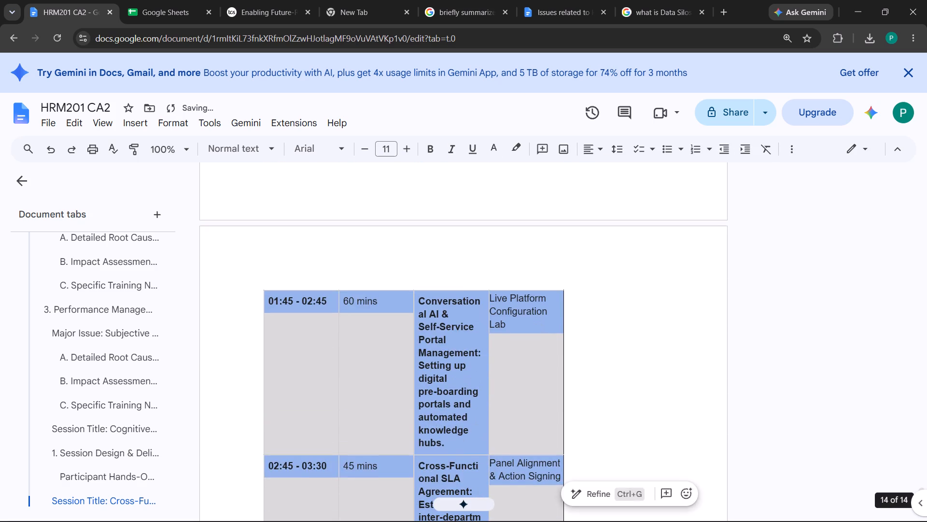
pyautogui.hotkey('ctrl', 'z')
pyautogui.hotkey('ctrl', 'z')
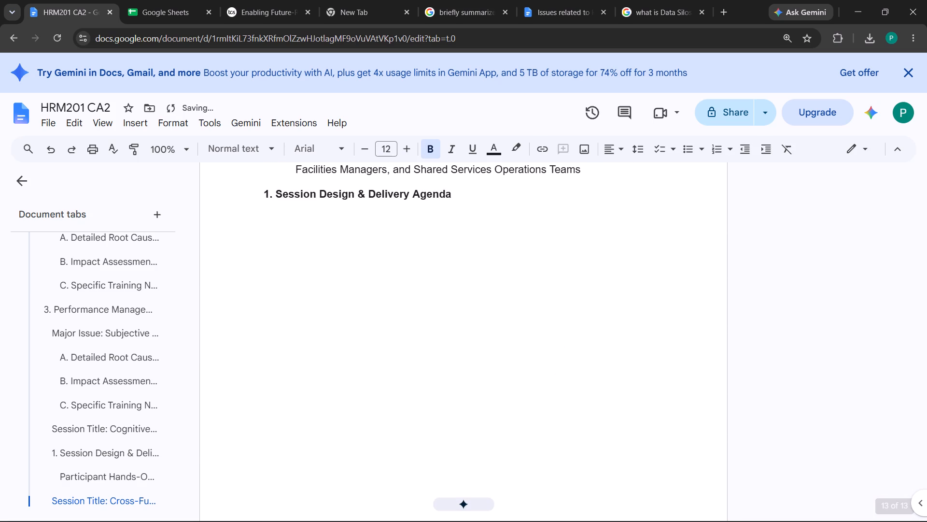
# Switch to the Module 2 agenda spreadsheet and apply solid black borders to every cell in range A1:D6.
pyautogui.click(667, 507)
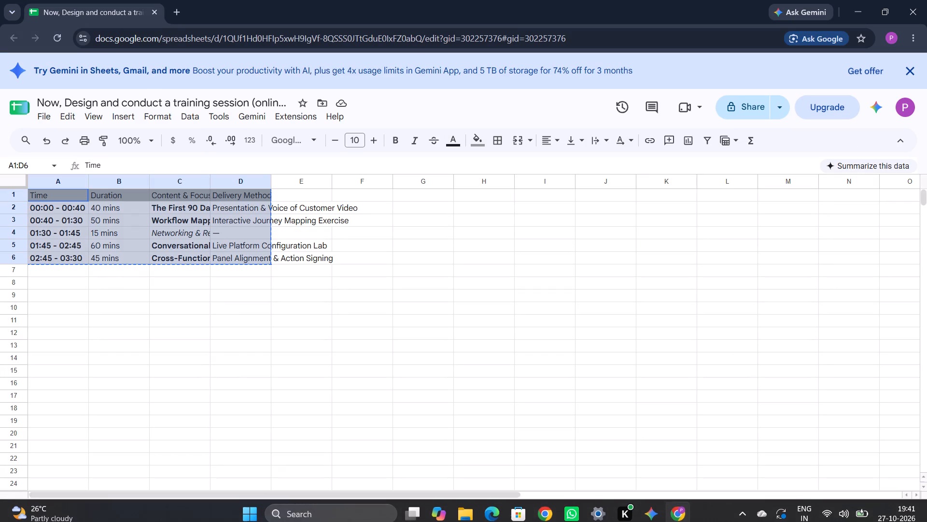
pyautogui.click(498, 139)
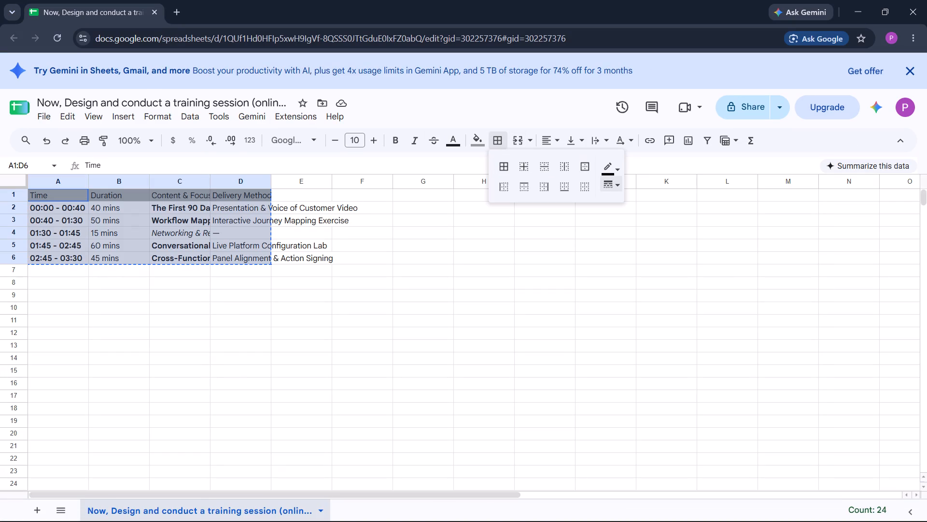
pyautogui.click(615, 169)
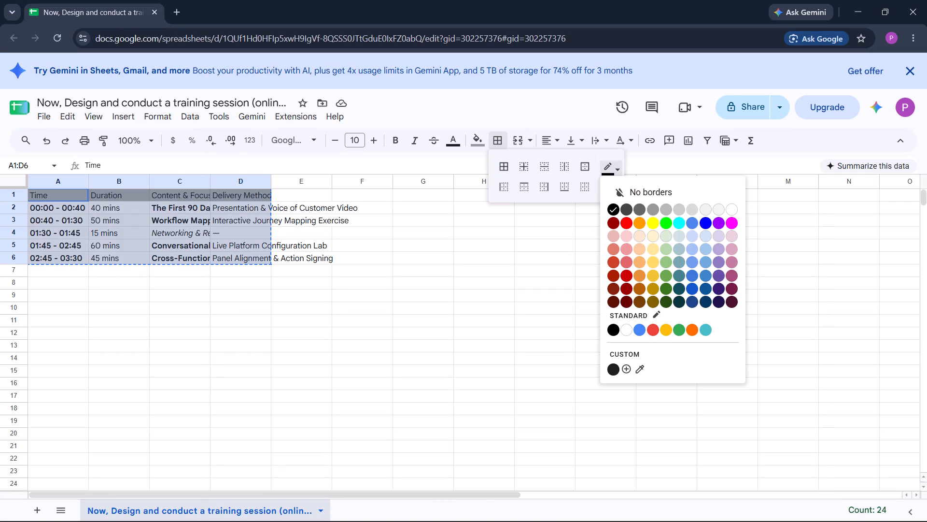
pyautogui.click(585, 209)
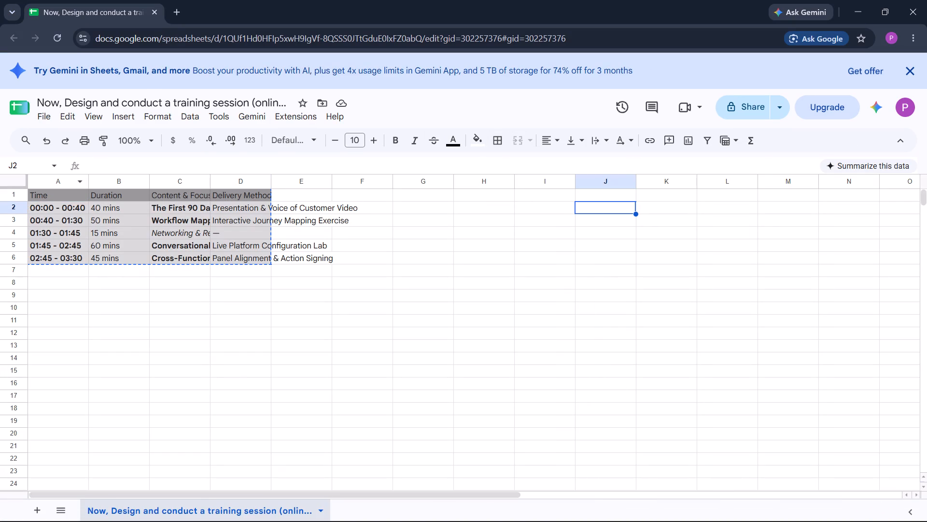
pyautogui.moveTo(68, 192); pyautogui.dragTo(253, 261)
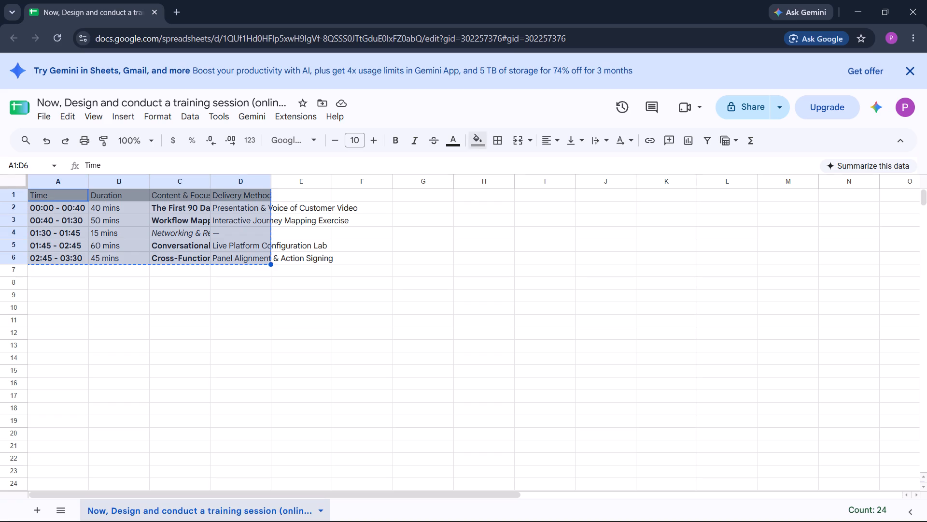
pyautogui.click(506, 141)
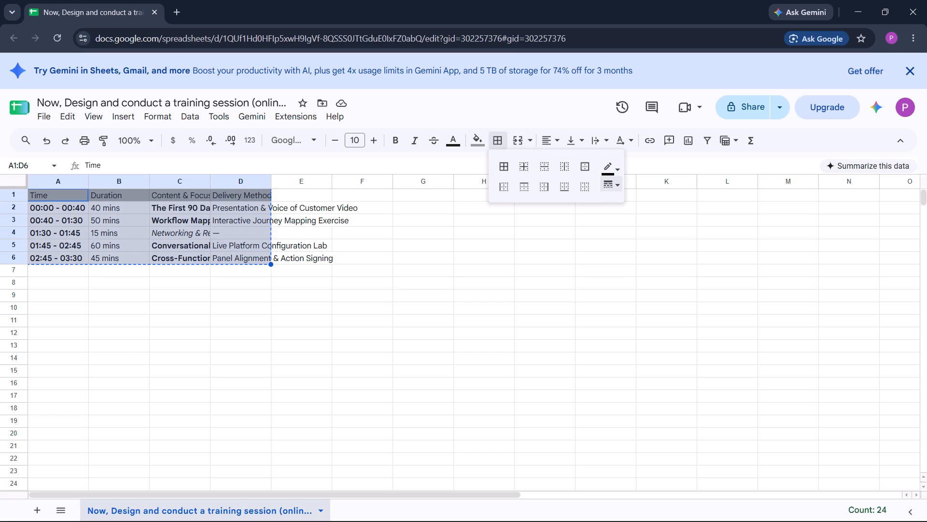
pyautogui.click(614, 185)
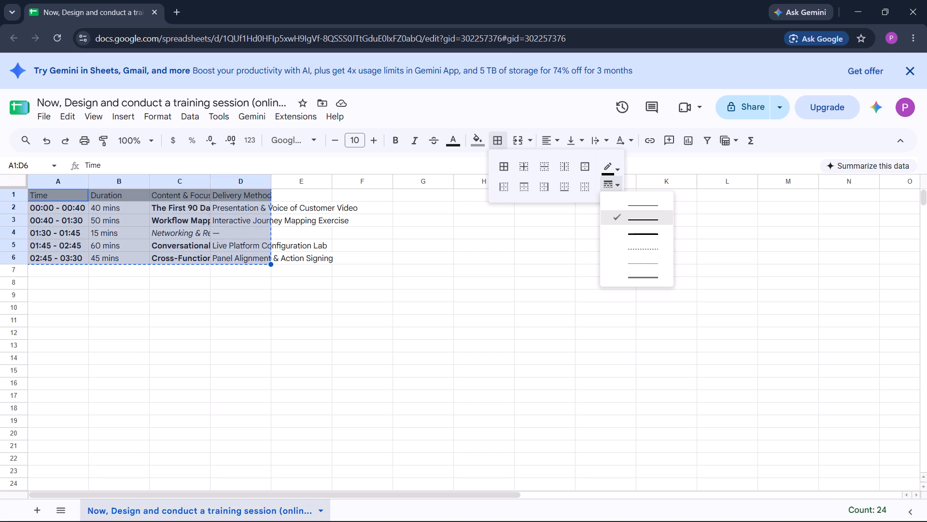
pyautogui.click(632, 217)
pyautogui.click(615, 173)
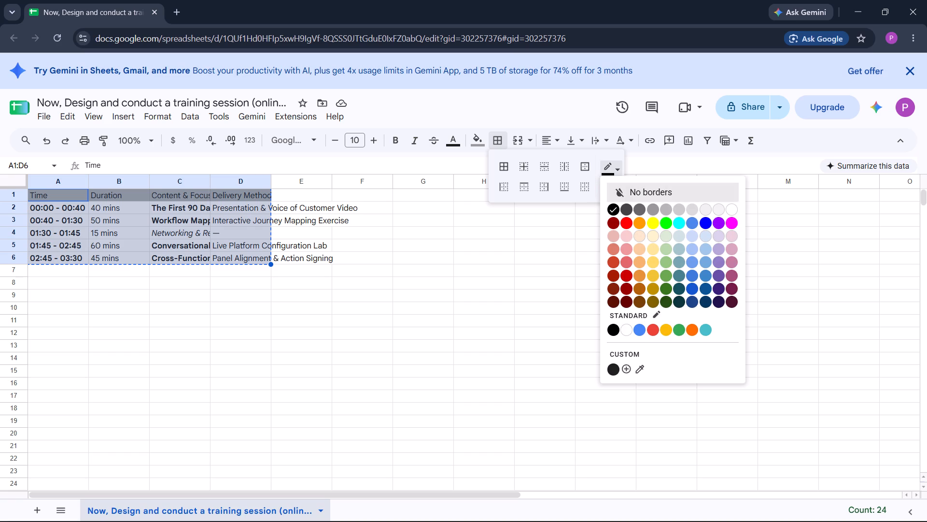
pyautogui.click(615, 211)
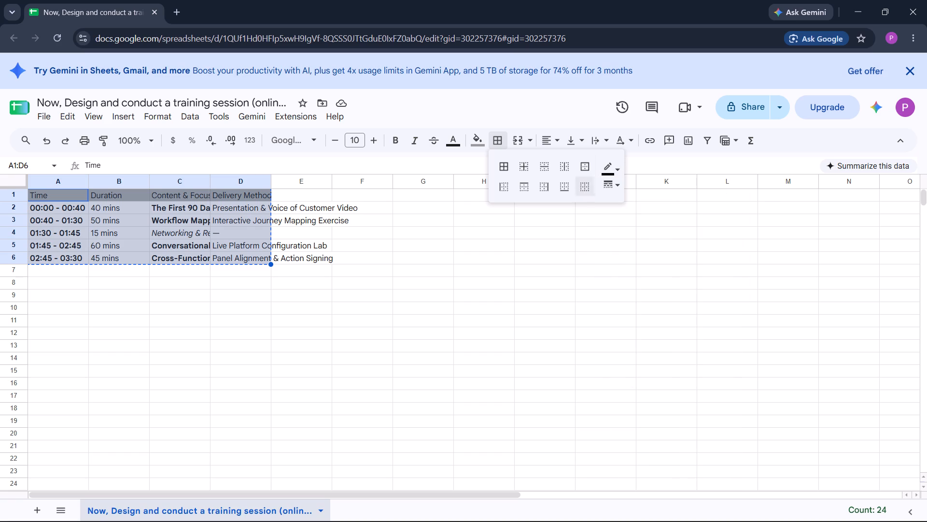
pyautogui.click(500, 166)
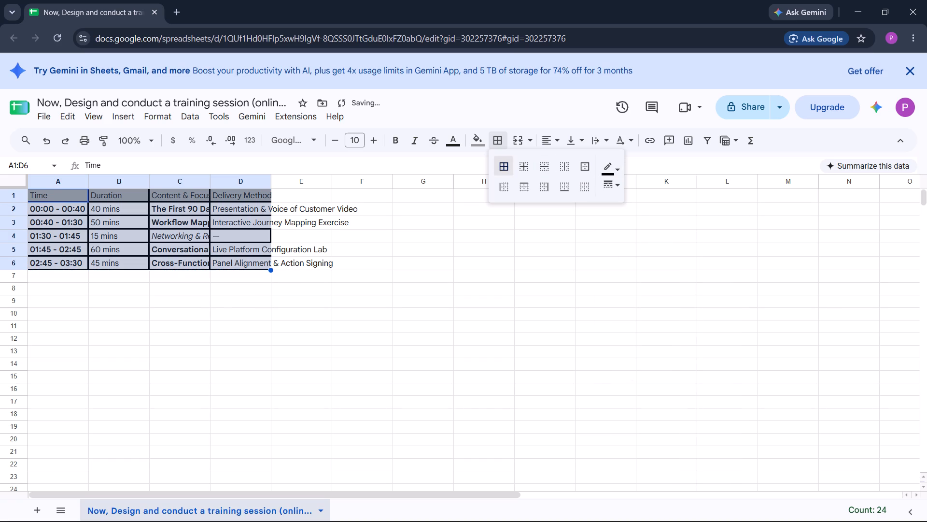
pyautogui.click(390, 265)
# Copy the bordered range A1:D6 and paste it below Module 2's "1. Session Design & Delivery Agenda" heading in the HRM201 CA2 document.
pyautogui.moveTo(61, 193); pyautogui.dragTo(219, 256)
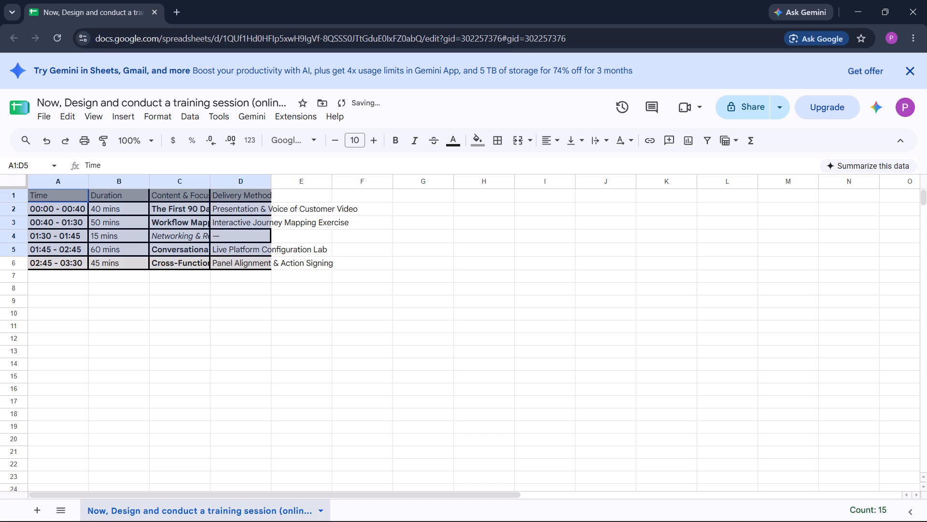
pyautogui.moveTo(219, 256); pyautogui.dragTo(225, 260)
pyautogui.rightClick(220, 230)
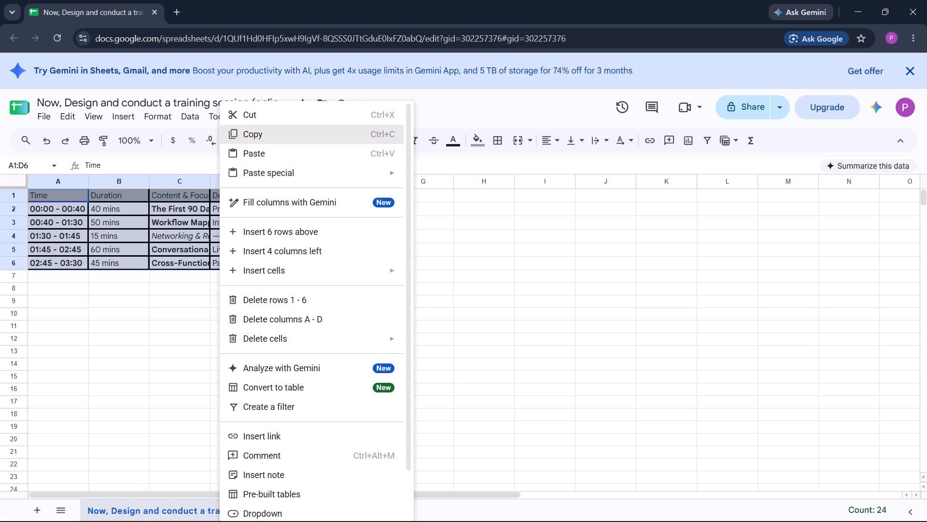
pyautogui.click(253, 140)
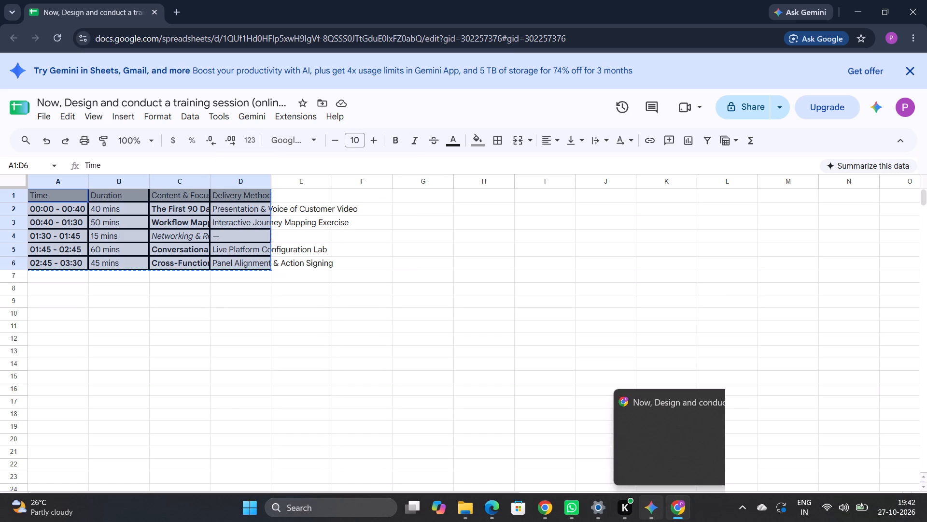
pyautogui.click(544, 504)
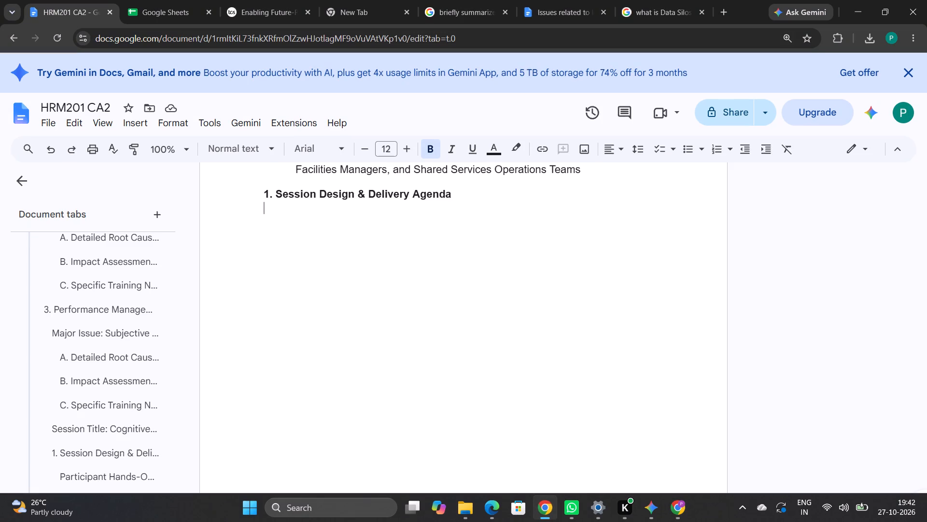
pyautogui.click(289, 215)
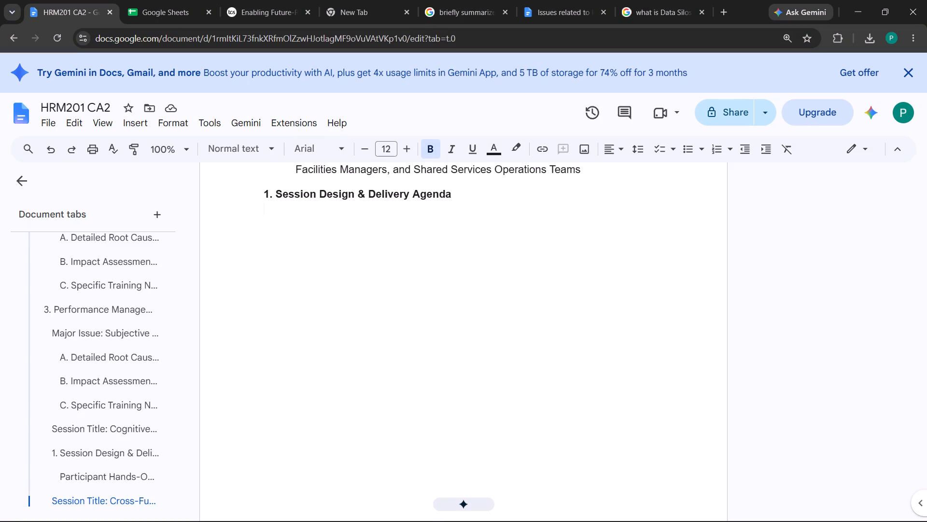
pyautogui.click(289, 215)
pyautogui.rightClick(289, 215)
pyautogui.click(351, 278)
# Remove the empty line between Module 2's "1. Session Design & Delivery Agenda" heading and the pasted table.
pyautogui.scroll(8, 475, 366)
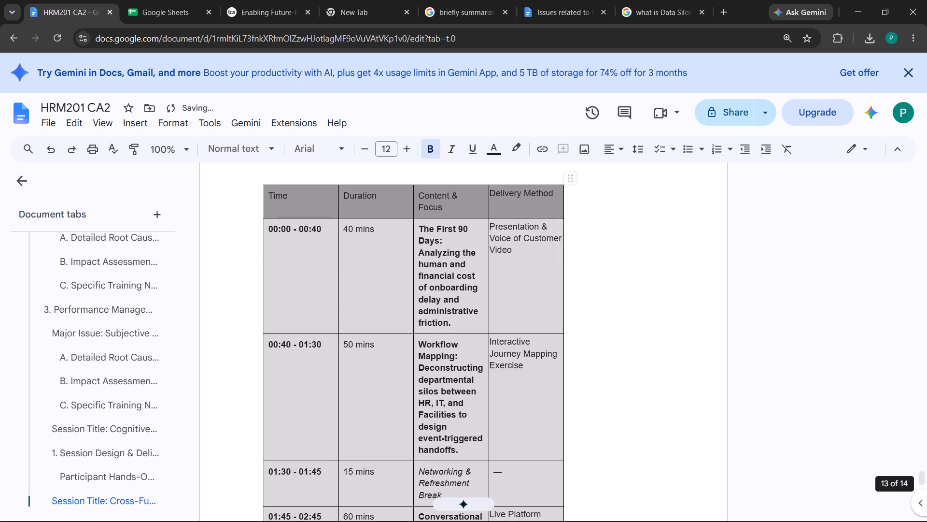
pyautogui.scroll(2, 562, 277)
pyautogui.click(421, 284)
pyautogui.click(333, 304)
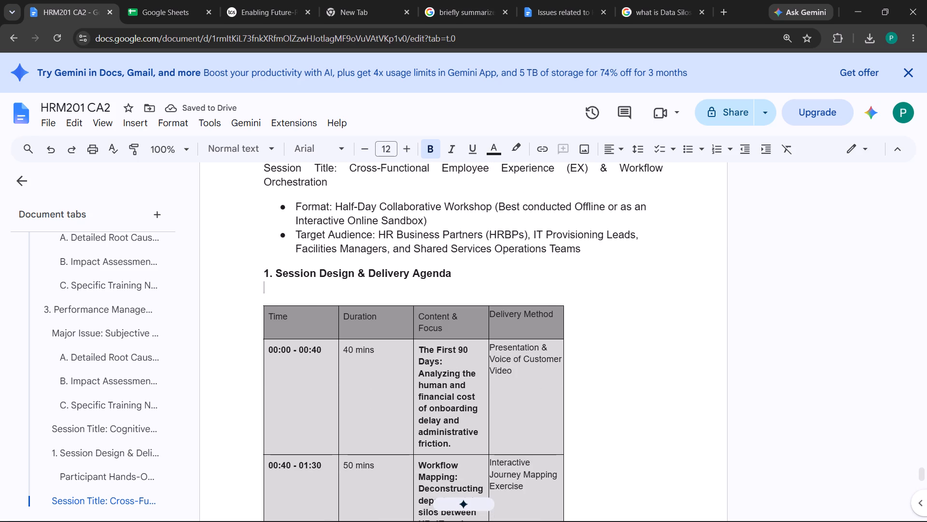
pyautogui.click(320, 294)
pyautogui.press('BackSpace')
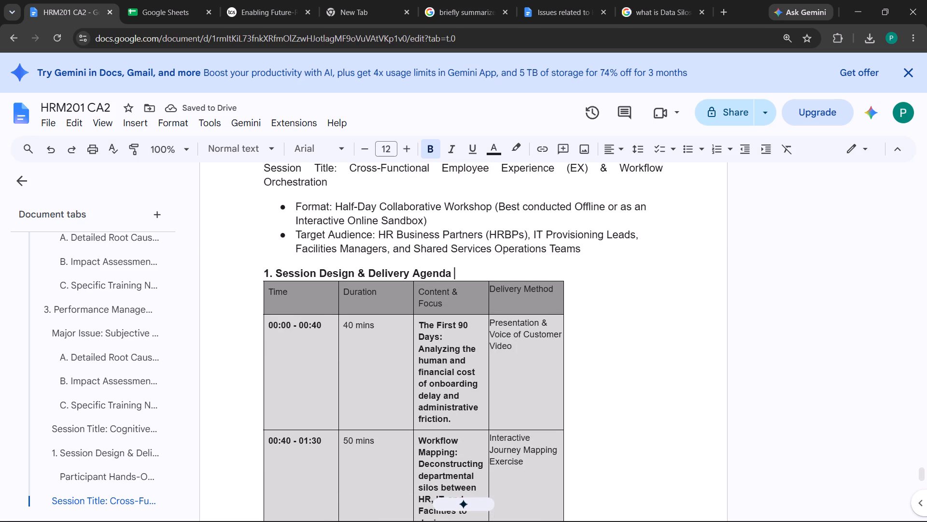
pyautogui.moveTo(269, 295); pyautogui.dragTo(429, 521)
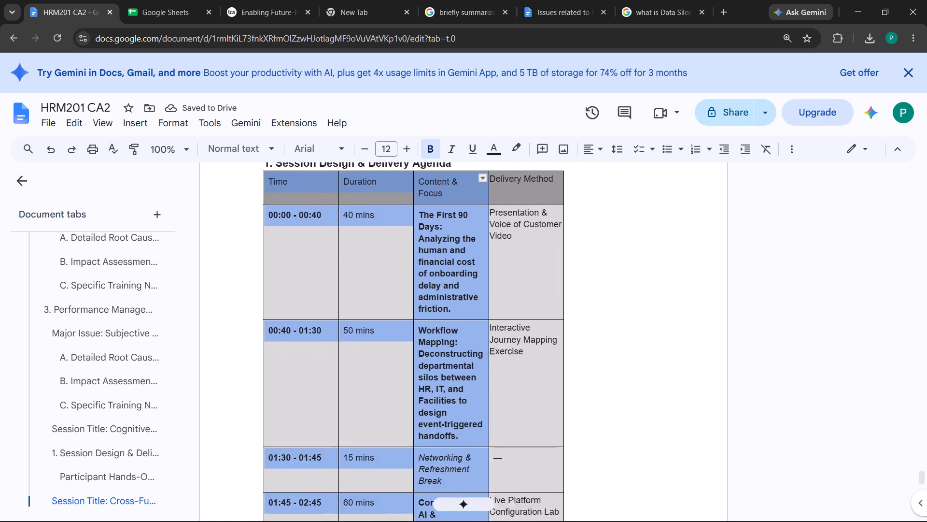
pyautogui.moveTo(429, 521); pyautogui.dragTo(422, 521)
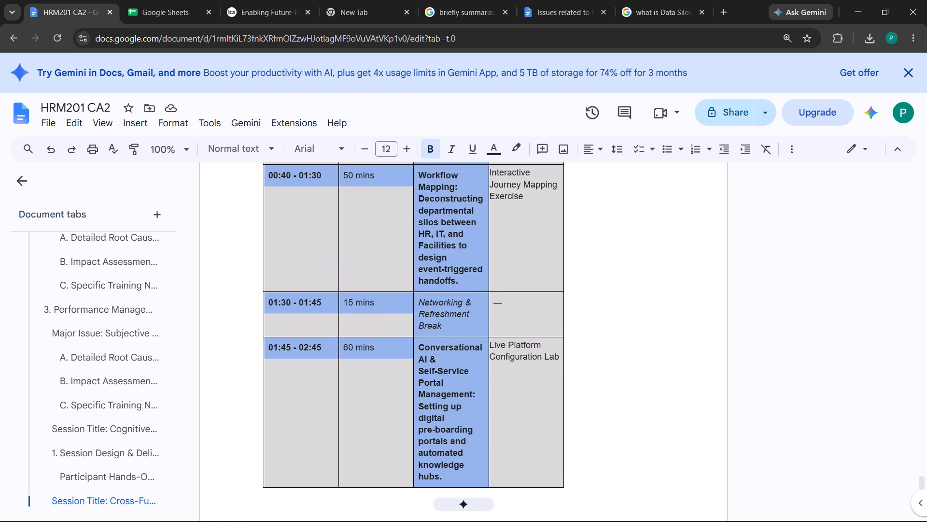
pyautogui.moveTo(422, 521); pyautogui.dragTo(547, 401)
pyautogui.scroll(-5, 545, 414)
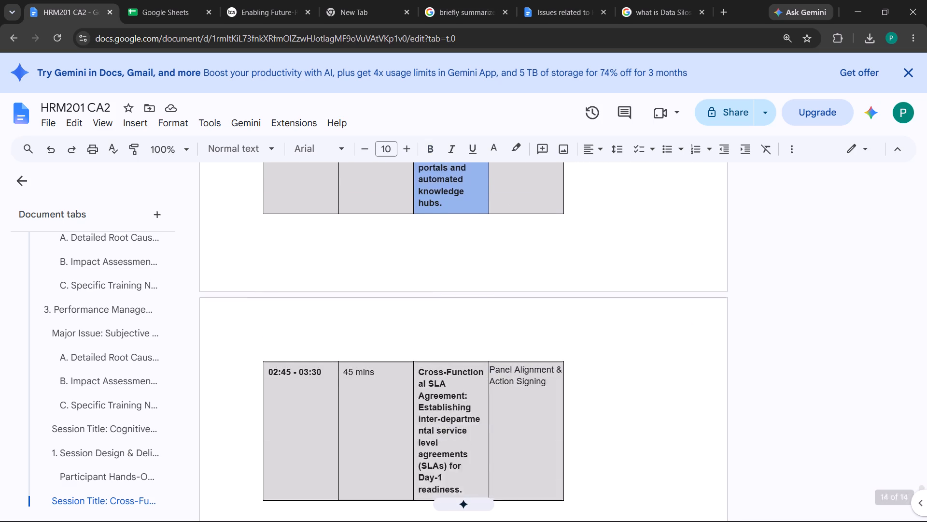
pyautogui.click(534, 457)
# Widen the Delivery Method column of the Module 2 agenda table out to about the page's right text margin.
pyautogui.scroll(6, 534, 455)
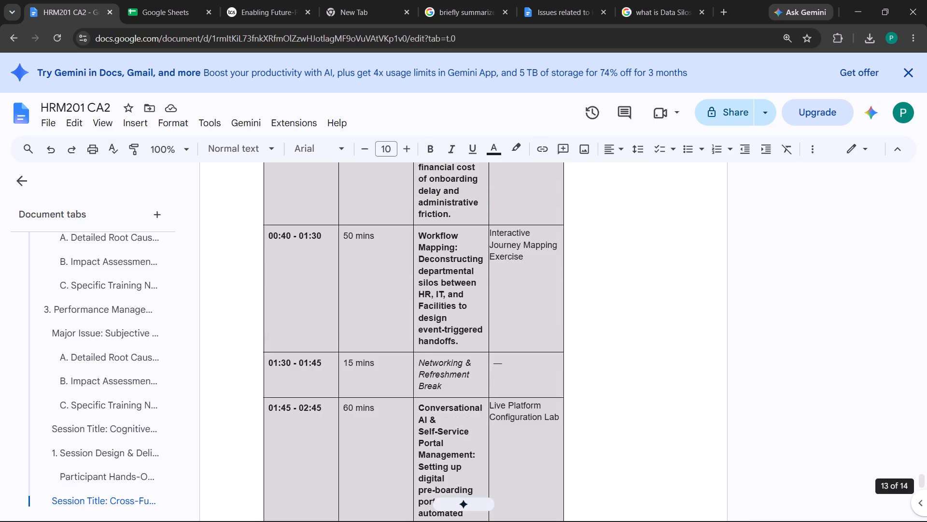
pyautogui.scroll(4, 534, 455)
pyautogui.moveTo(563, 329); pyautogui.dragTo(683, 346)
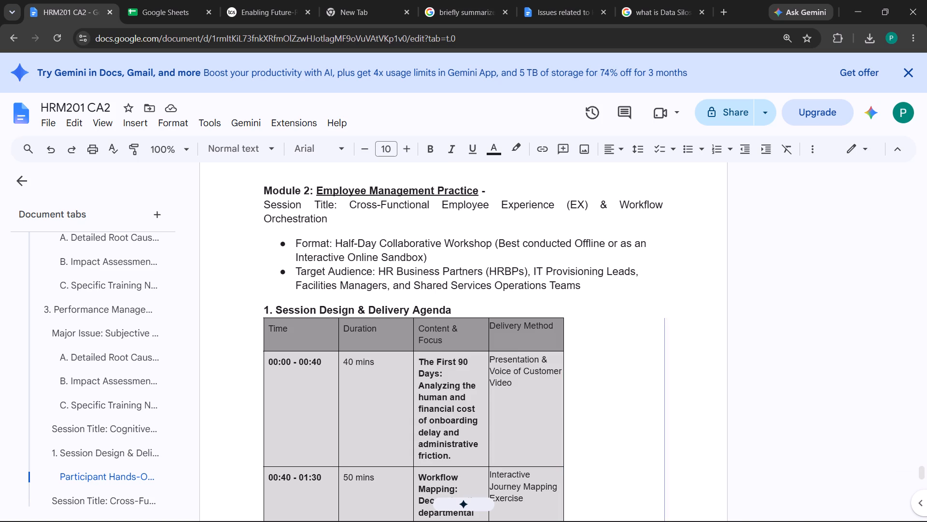
pyautogui.moveTo(683, 346); pyautogui.dragTo(675, 343)
# Examine the Module 1 agenda table's column widths and row heights as a reference for the Module 2 table.
pyautogui.scroll(3, 591, 366)
pyautogui.scroll(-1, 590, 366)
pyautogui.scroll(3, 590, 366)
pyautogui.scroll(-1, 588, 366)
pyautogui.scroll(2, 588, 366)
pyautogui.scroll(-1, 588, 366)
pyautogui.scroll(2, 588, 366)
pyautogui.scroll(3, 381, 425)
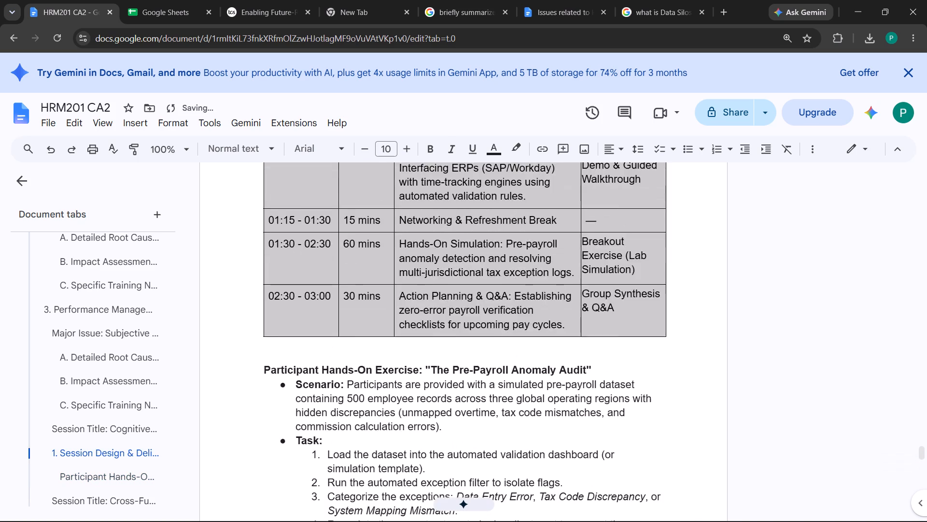
pyautogui.scroll(6, 380, 398)
pyautogui.scroll(-5, 381, 378)
pyautogui.scroll(3, 382, 379)
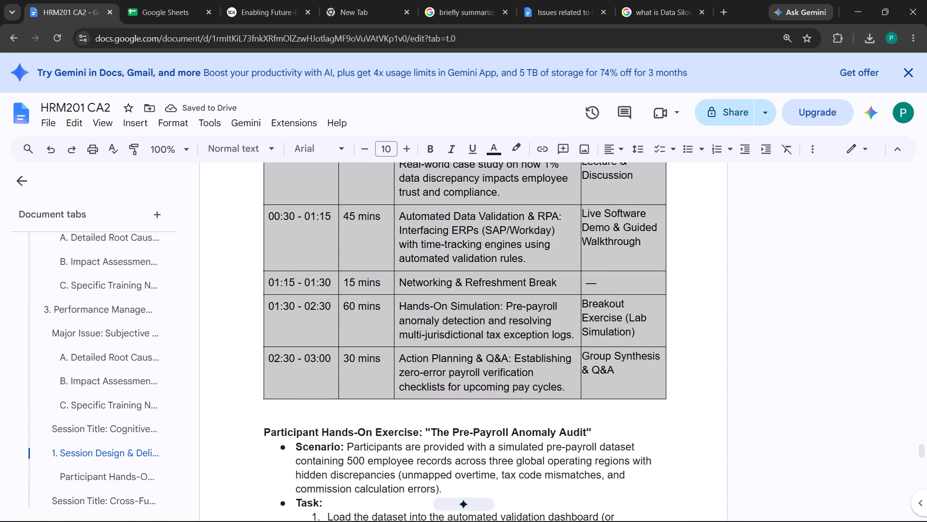
pyautogui.scroll(1, 382, 379)
pyautogui.scroll(-16, 382, 379)
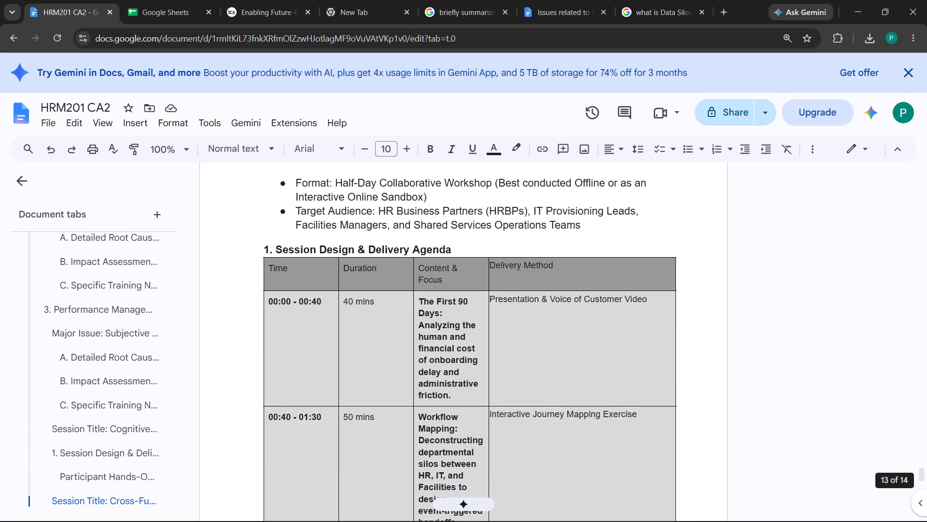
# Pull the Module 2 table's outer edge in slightly and widen the Content & Focus column at the Delivery Method column's expense.
pyautogui.moveTo(674, 272); pyautogui.dragTo(668, 272)
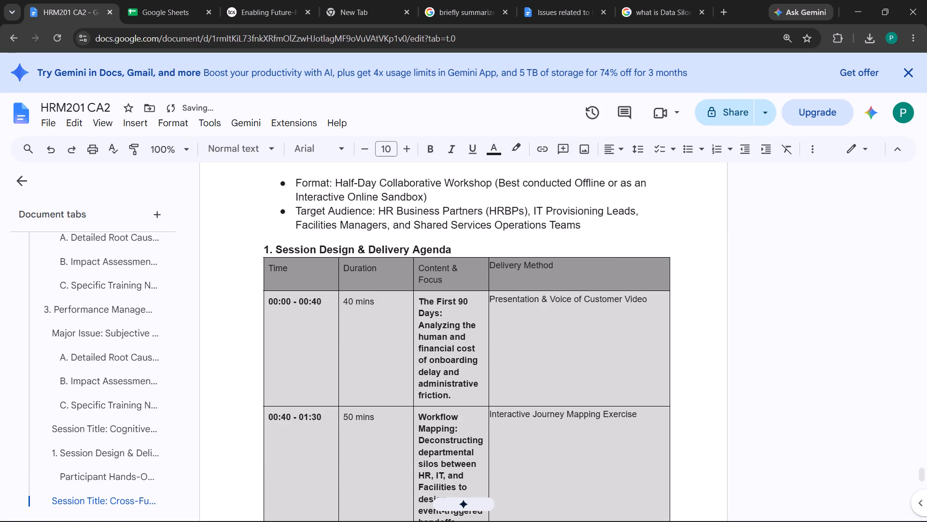
pyautogui.moveTo(489, 280); pyautogui.dragTo(537, 290)
pyautogui.moveTo(537, 290); pyautogui.dragTo(546, 292)
pyautogui.moveTo(545, 278); pyautogui.dragTo(553, 278)
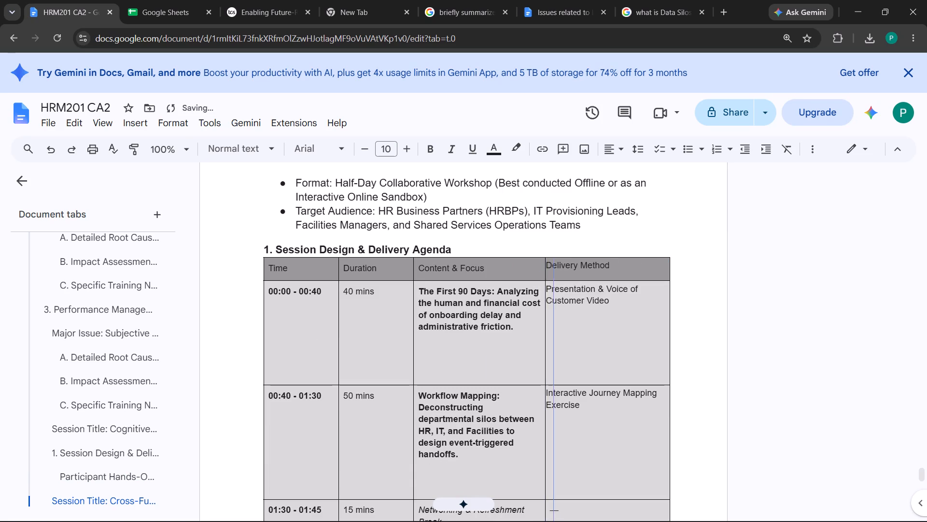
pyautogui.moveTo(555, 274); pyautogui.dragTo(572, 276)
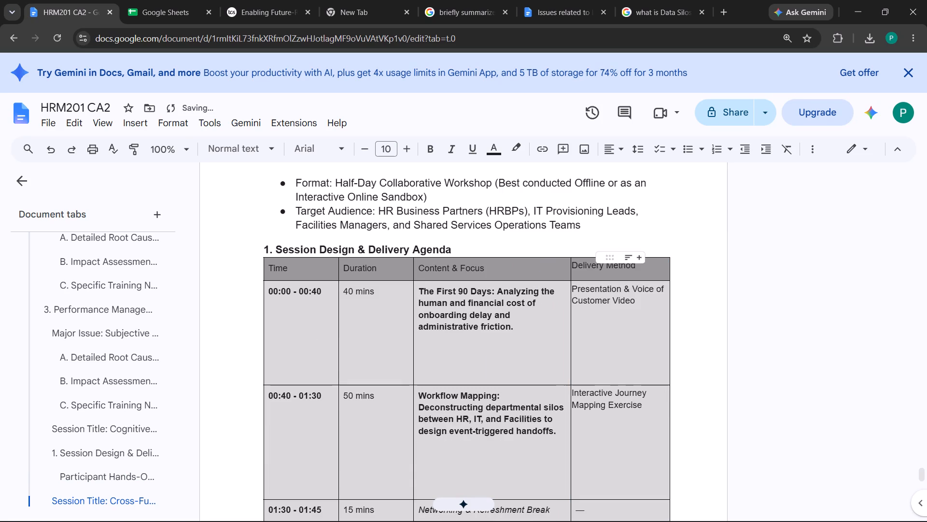
pyautogui.click(573, 275)
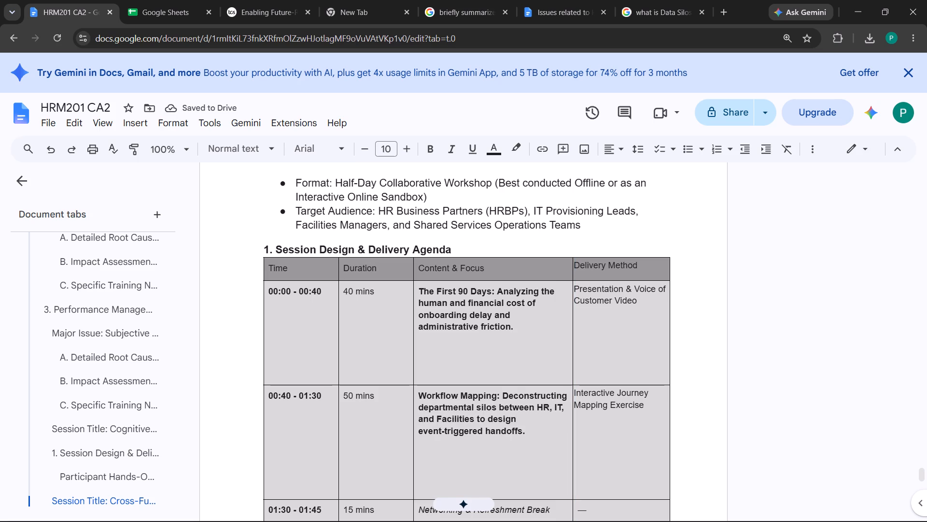
# Shrink the rows of the Module 2 agenda table so each row's height fits its text closely.
pyautogui.moveTo(459, 385); pyautogui.dragTo(458, 325)
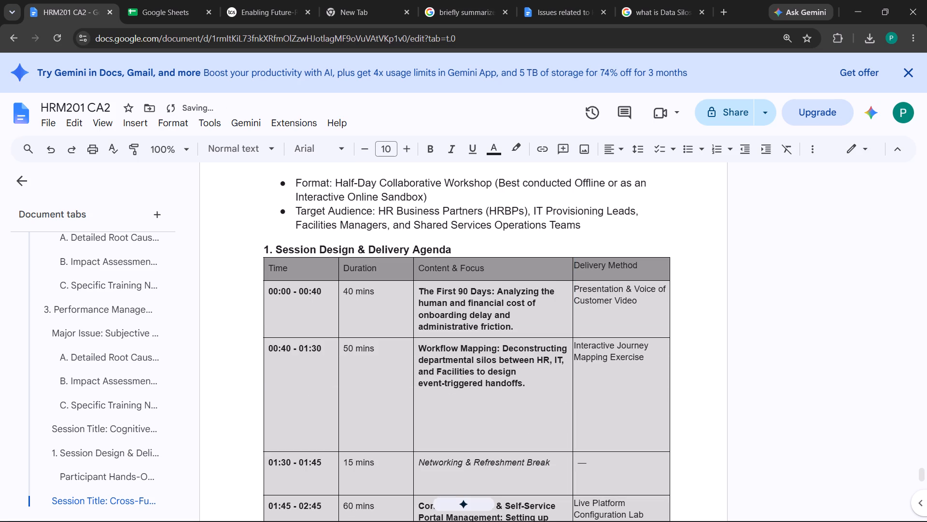
pyautogui.moveTo(472, 451); pyautogui.dragTo(458, 369)
pyautogui.scroll(-3, 457, 389)
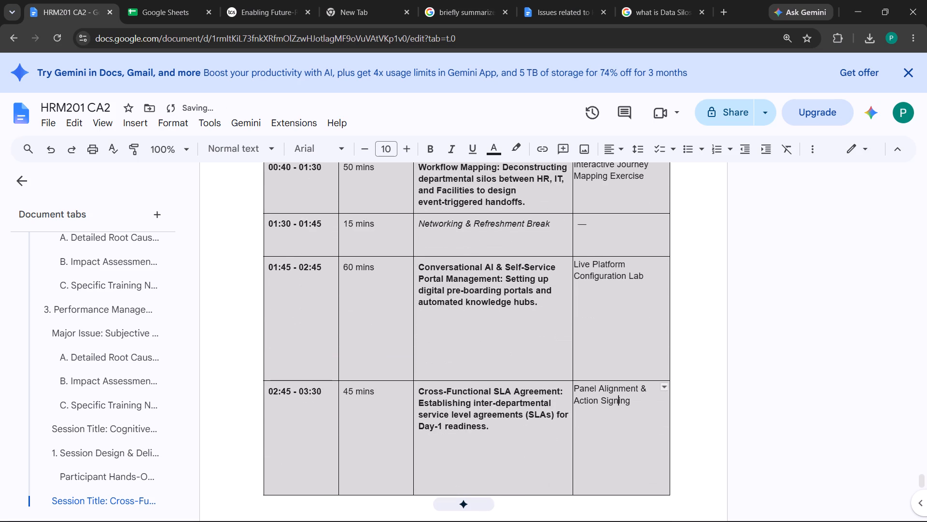
pyautogui.scroll(2, 449, 323)
pyautogui.moveTo(464, 378); pyautogui.dragTo(460, 353)
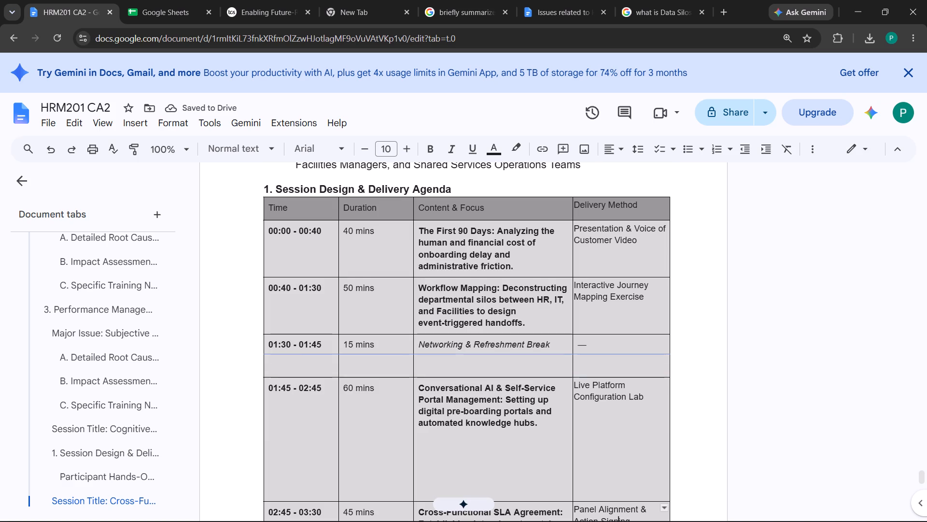
pyautogui.moveTo(460, 353); pyautogui.dragTo(460, 352)
pyautogui.moveTo(472, 479); pyautogui.dragTo(465, 398)
pyautogui.scroll(1, 464, 396)
pyautogui.scroll(-2, 464, 398)
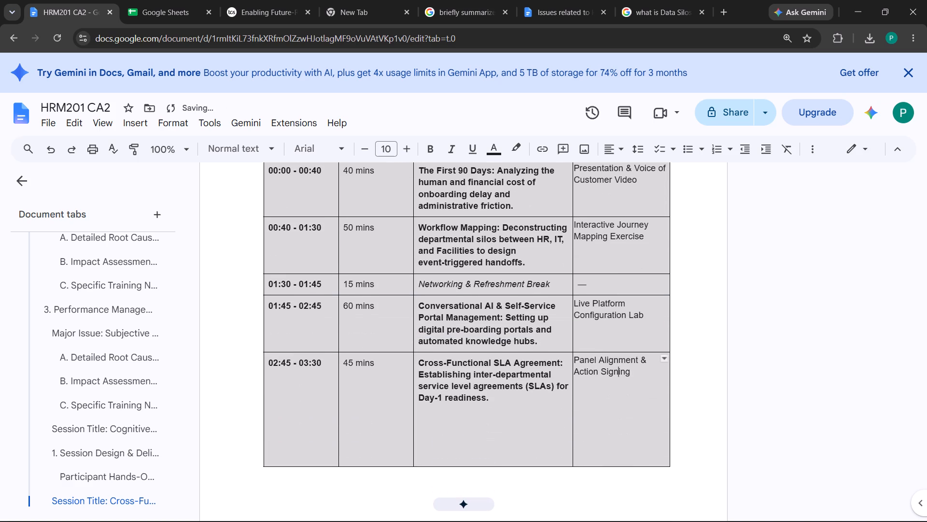
pyautogui.moveTo(475, 468); pyautogui.dragTo(468, 393)
pyautogui.scroll(3, 468, 399)
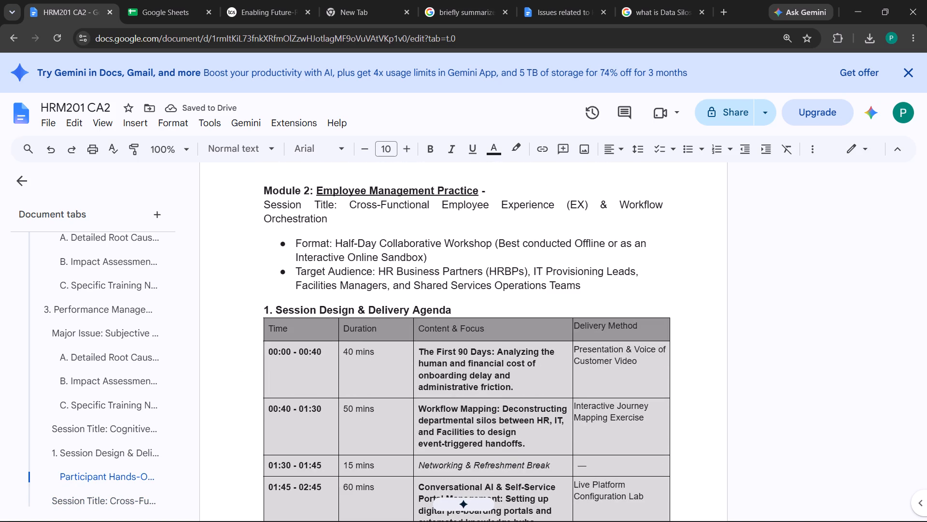
pyautogui.moveTo(421, 343); pyautogui.dragTo(421, 329)
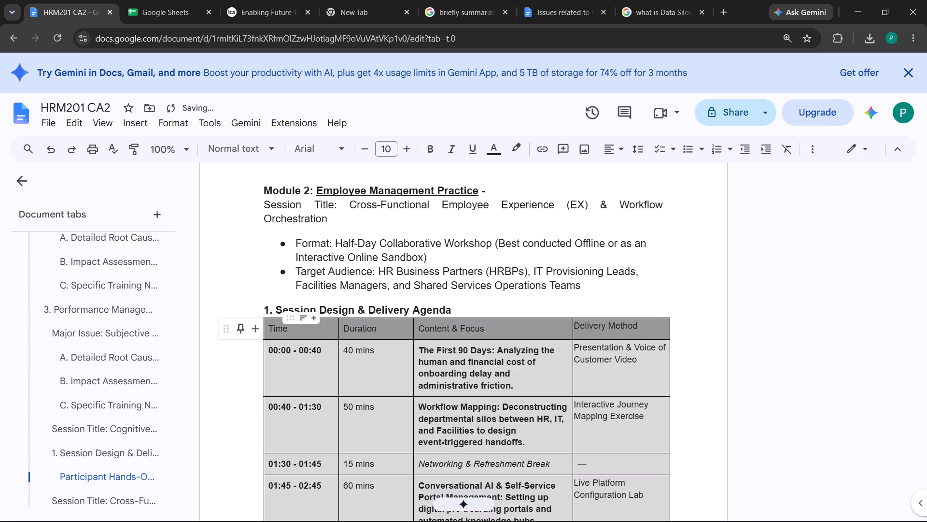
# Set the font size of all text in the Module 2 agenda table to 12.
pyautogui.moveTo(269, 330); pyautogui.dragTo(603, 385)
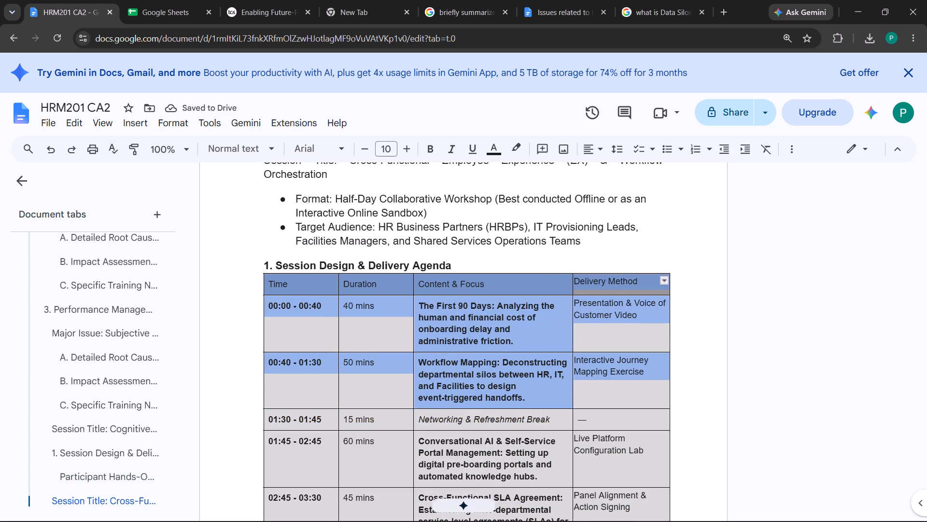
pyautogui.moveTo(603, 385); pyautogui.dragTo(560, 463)
pyautogui.scroll(-3, 560, 464)
pyautogui.moveTo(560, 463); pyautogui.dragTo(572, 416)
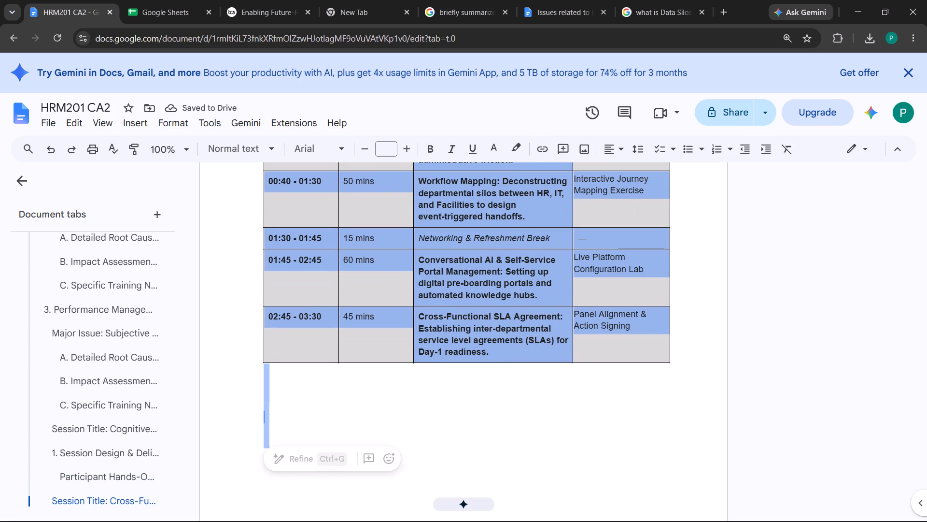
pyautogui.moveTo(572, 416); pyautogui.dragTo(634, 347)
pyautogui.moveTo(637, 344); pyautogui.dragTo(291, 189)
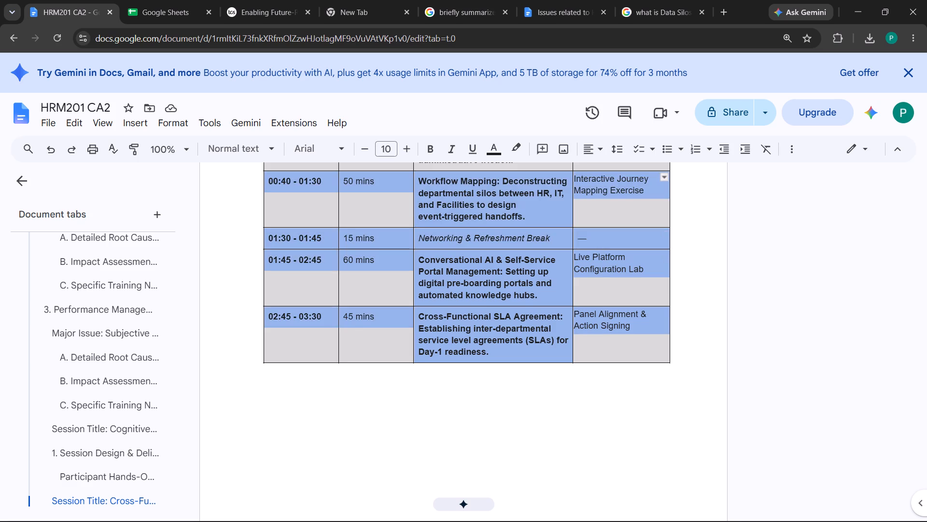
pyautogui.moveTo(291, 189); pyautogui.dragTo(273, 350)
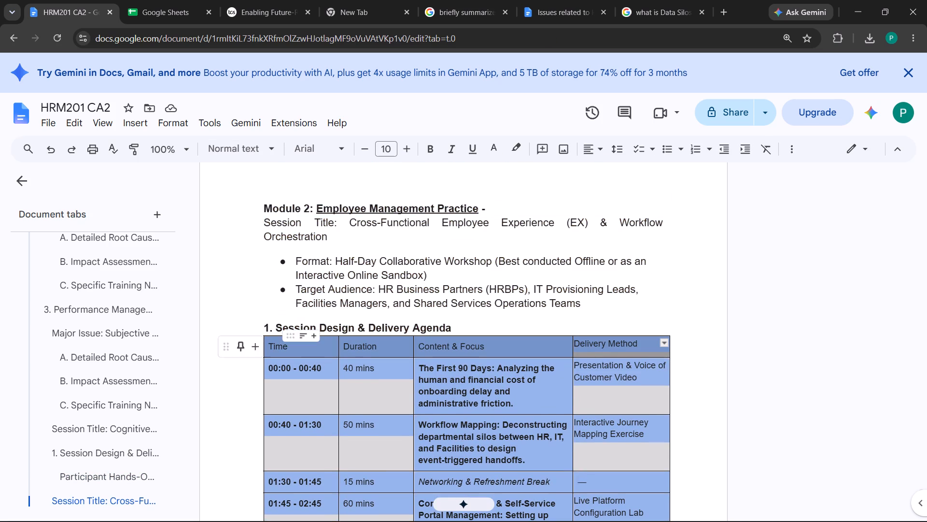
pyautogui.doubleClick(400, 145)
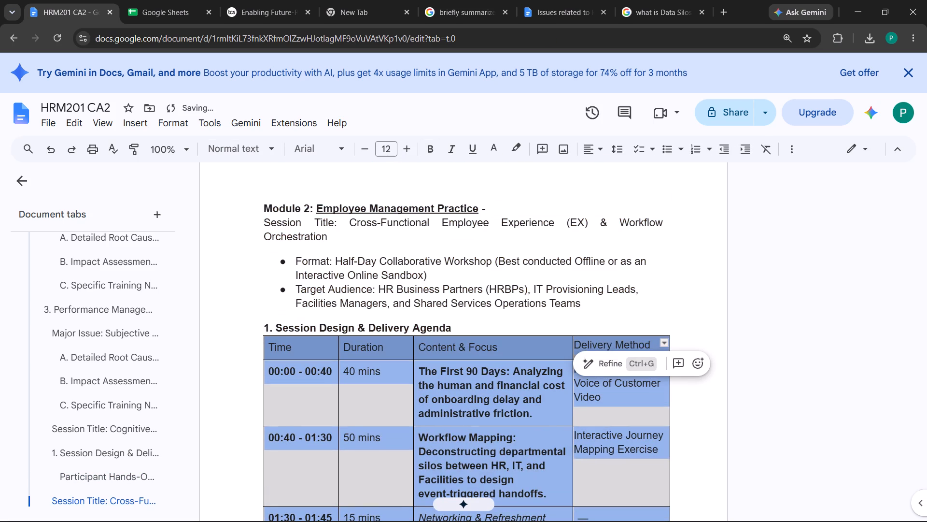
pyautogui.click(539, 408)
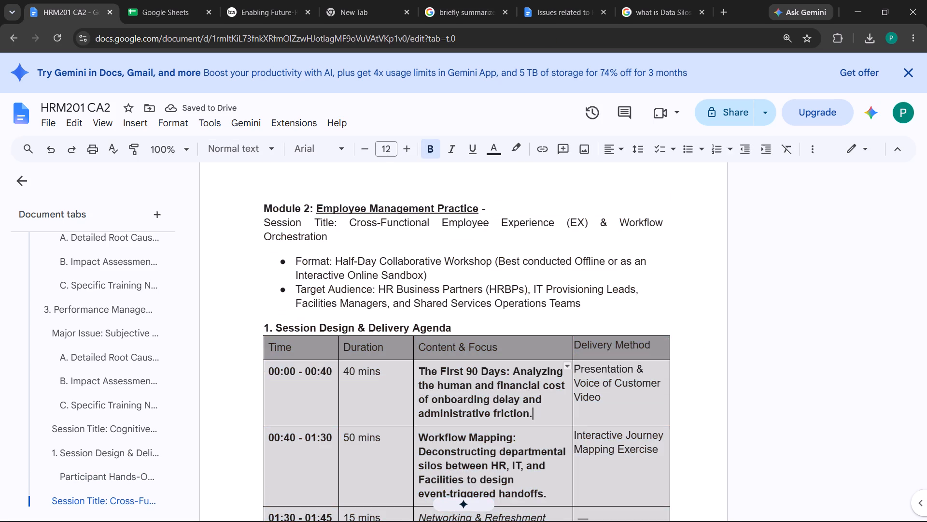
# Examine the Module 1 agenda table's text formatting and compare it with the resized Module 2 table.
pyautogui.scroll(-4, 543, 406)
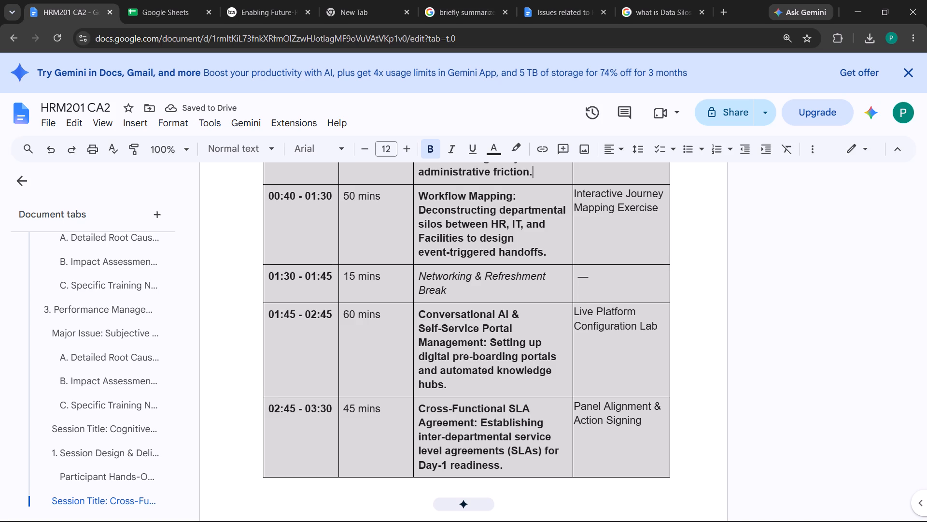
pyautogui.scroll(1, 524, 437)
pyautogui.scroll(-1, 524, 437)
pyautogui.scroll(9, 524, 437)
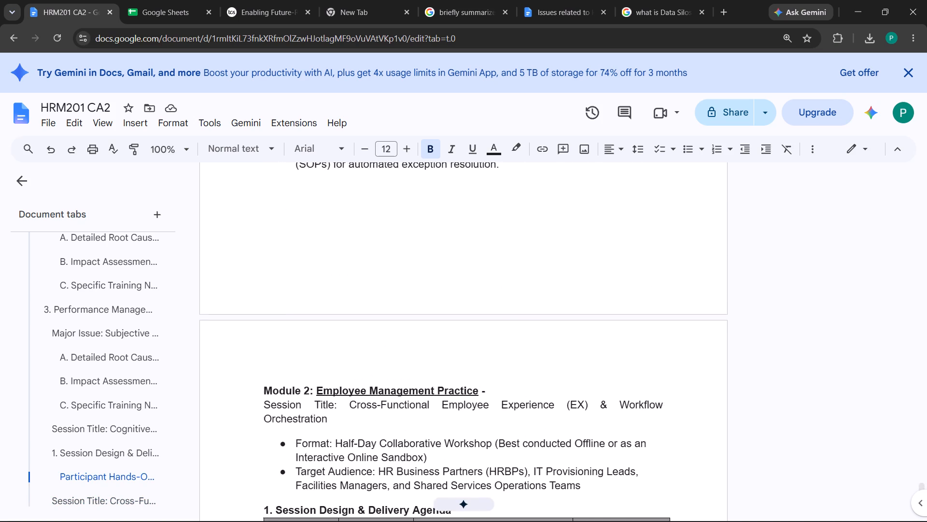
pyautogui.scroll(7, 525, 436)
pyautogui.scroll(-2, 525, 436)
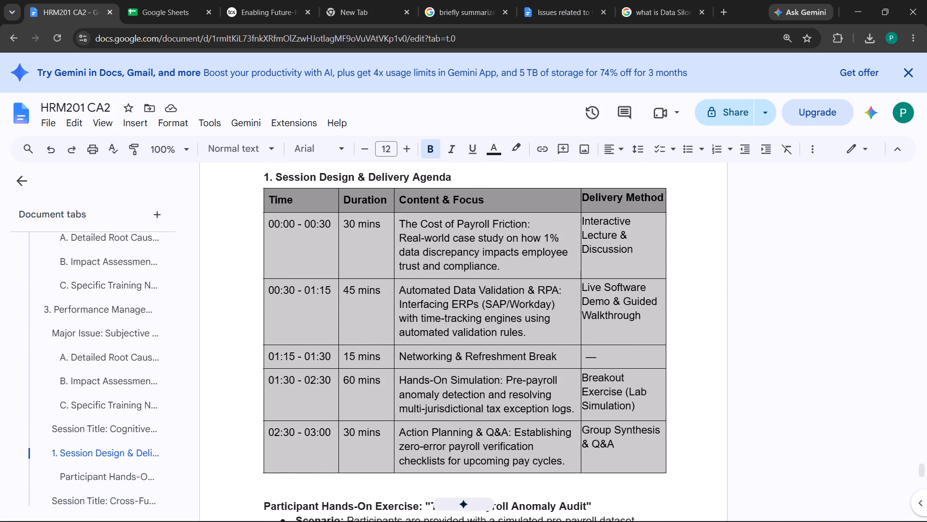
pyautogui.scroll(-12, 525, 436)
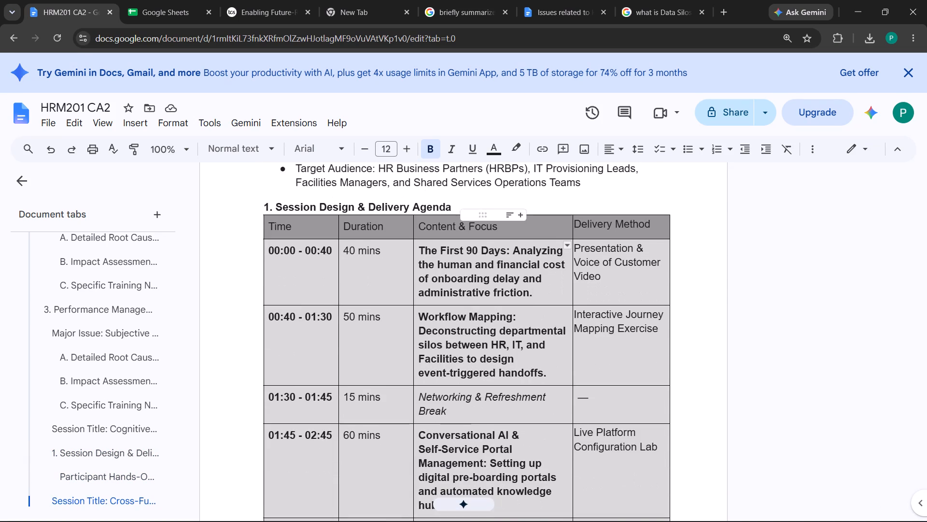
# Remove the bold from the four session descriptions in the Module 2 table's Content & Focus column.
pyautogui.tripleClick(429, 250)
pyautogui.click(428, 152)
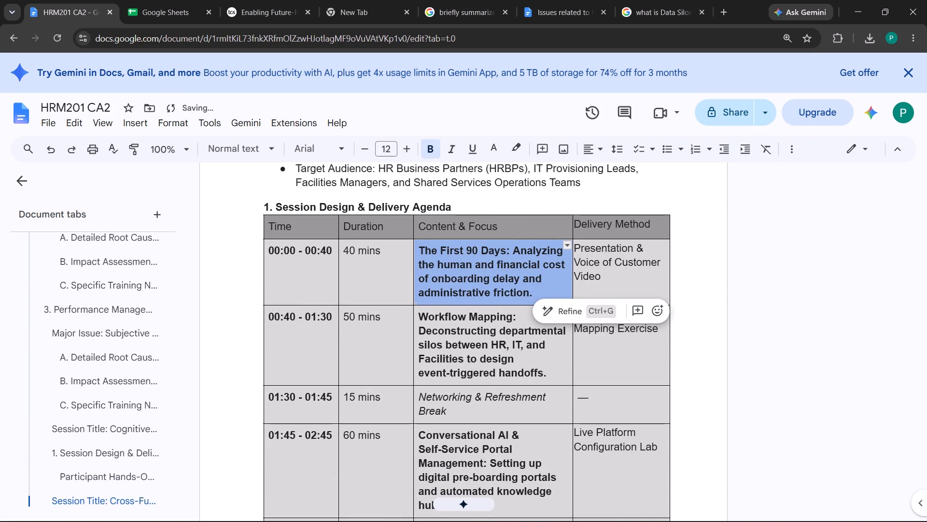
pyautogui.click(428, 152)
pyautogui.tripleClick(430, 316)
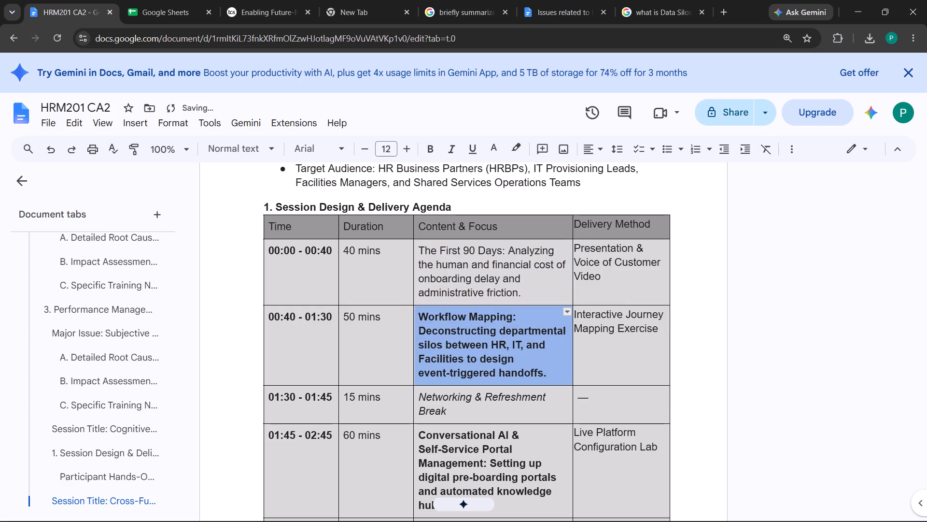
pyautogui.doubleClick(431, 156)
pyautogui.scroll(-2, 491, 365)
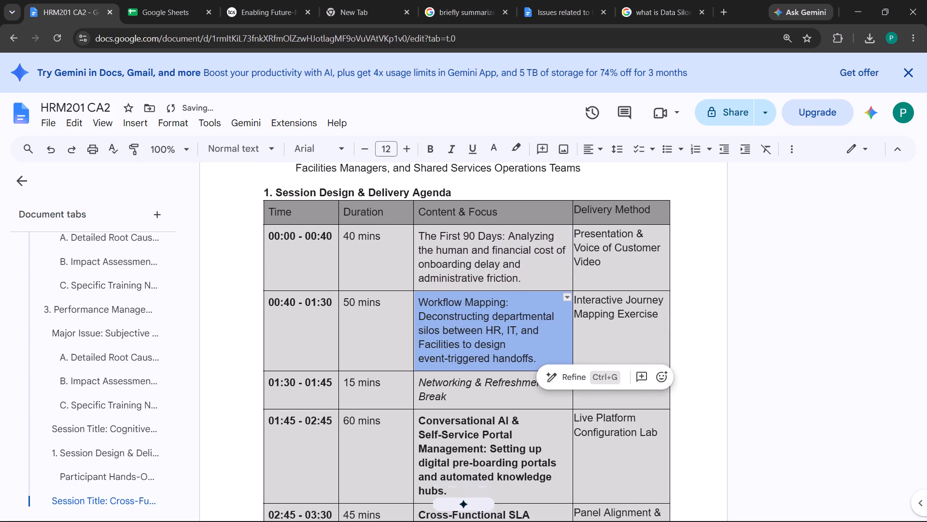
pyautogui.tripleClick(421, 311)
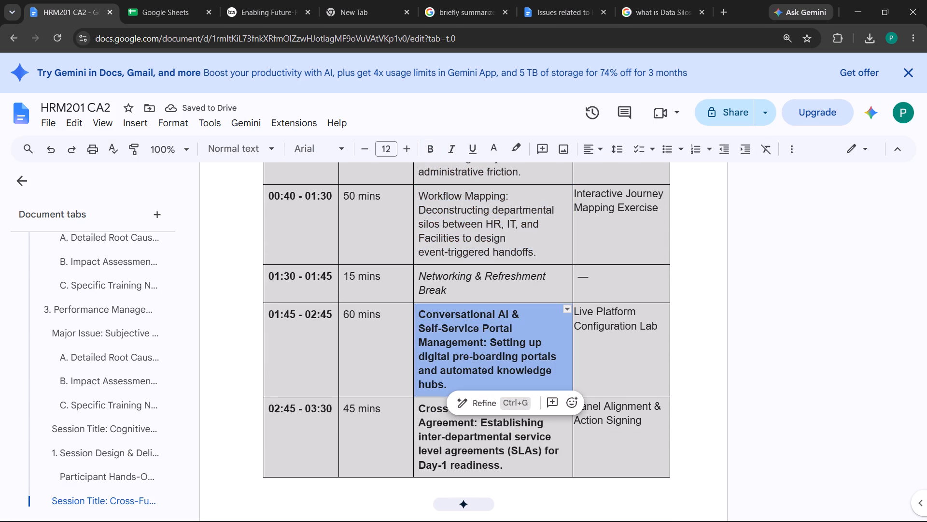
pyautogui.click(435, 151)
pyautogui.click(435, 151)
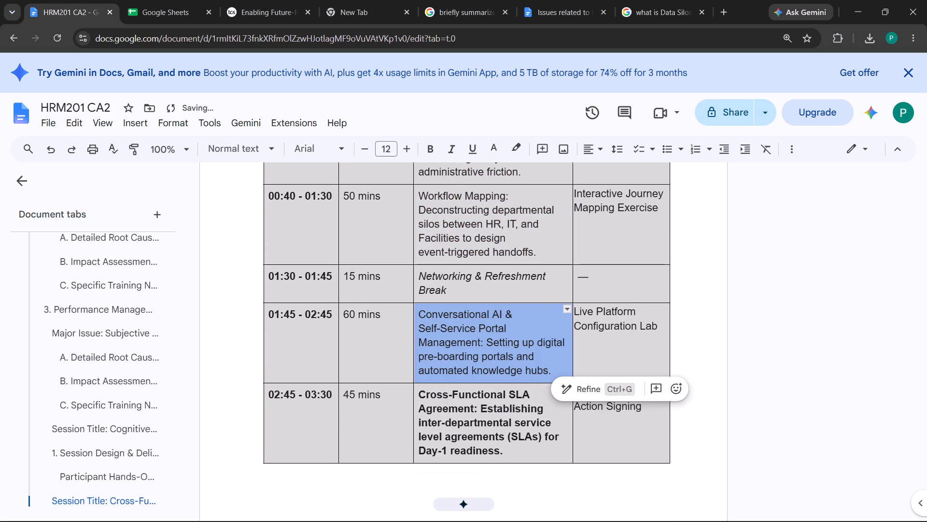
pyautogui.tripleClick(439, 393)
pyautogui.click(433, 148)
pyautogui.click(433, 148)
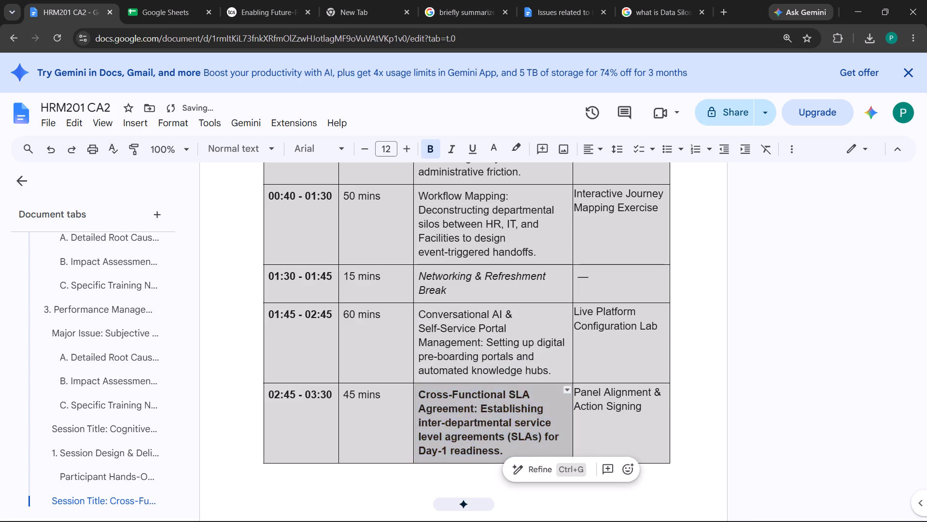
# Remove the bold from all five time ranges in the Module 2 agenda table's Time column.
pyautogui.scroll(6, 397, 375)
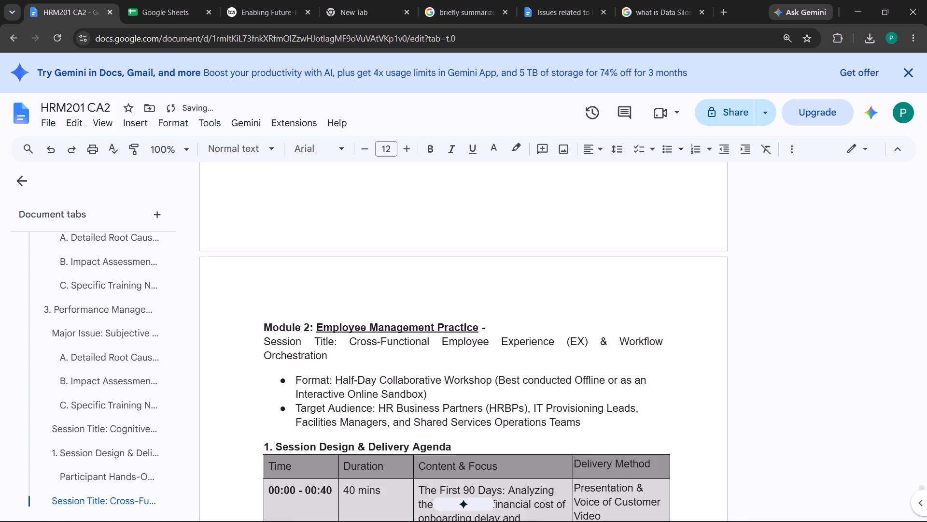
pyautogui.scroll(9, 398, 371)
pyautogui.scroll(-5, 398, 371)
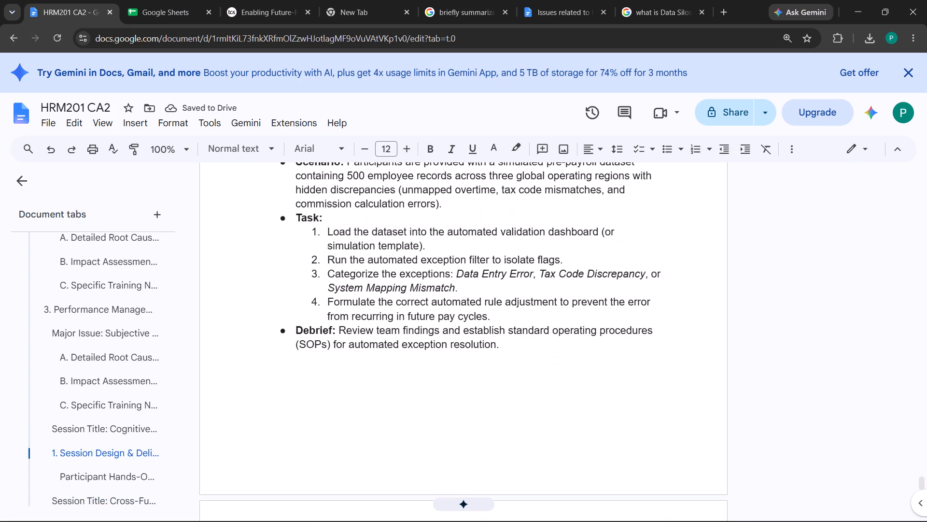
pyautogui.scroll(-6, 398, 374)
pyautogui.tripleClick(317, 374)
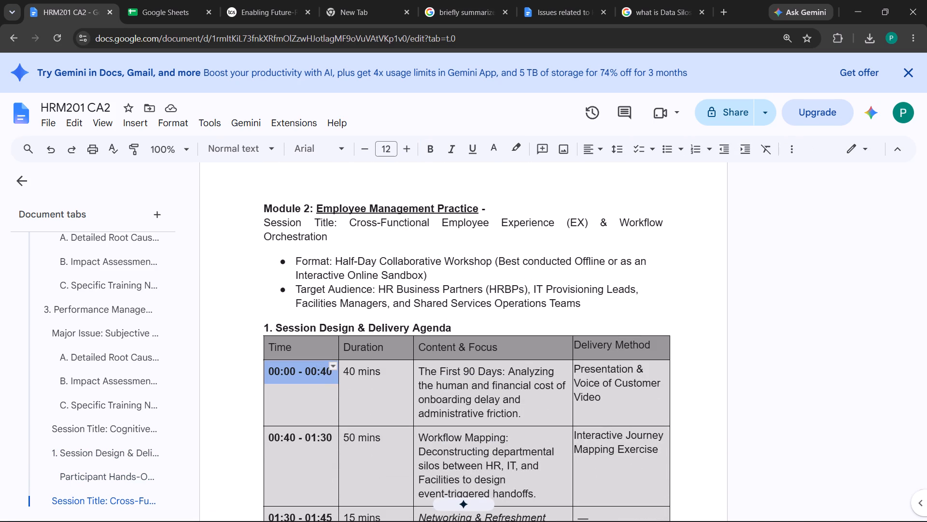
pyautogui.doubleClick(434, 147)
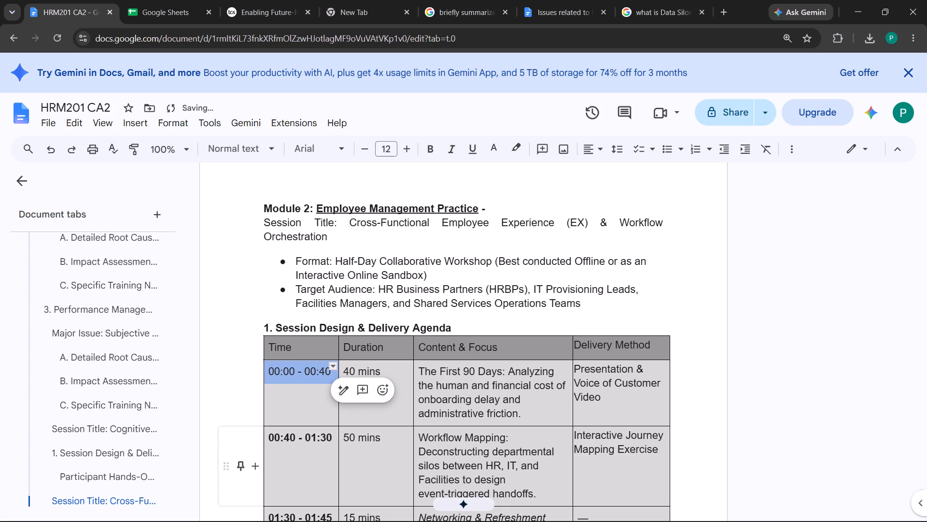
pyautogui.tripleClick(297, 445)
pyautogui.doubleClick(432, 156)
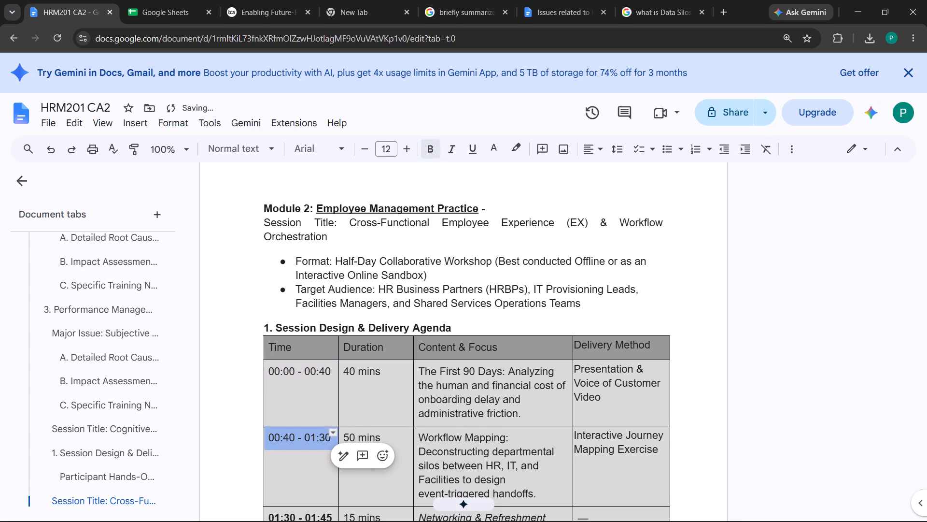
pyautogui.scroll(-3, 379, 290)
pyautogui.tripleClick(319, 333)
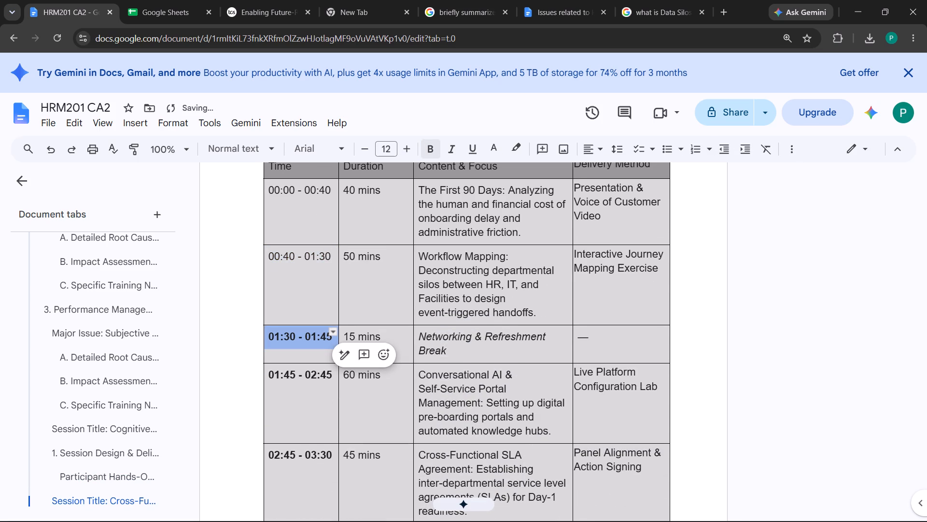
pyautogui.doubleClick(428, 147)
pyautogui.tripleClick(283, 379)
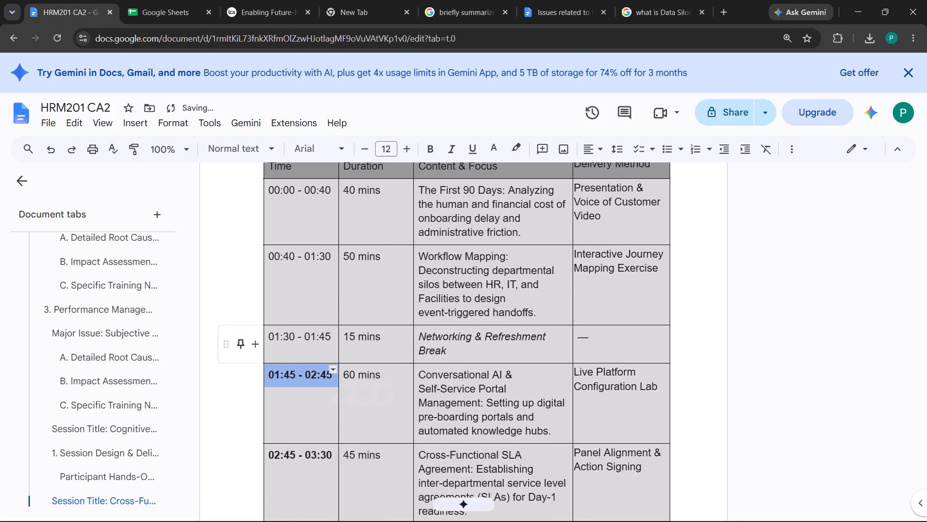
pyautogui.doubleClick(431, 150)
pyautogui.tripleClick(303, 454)
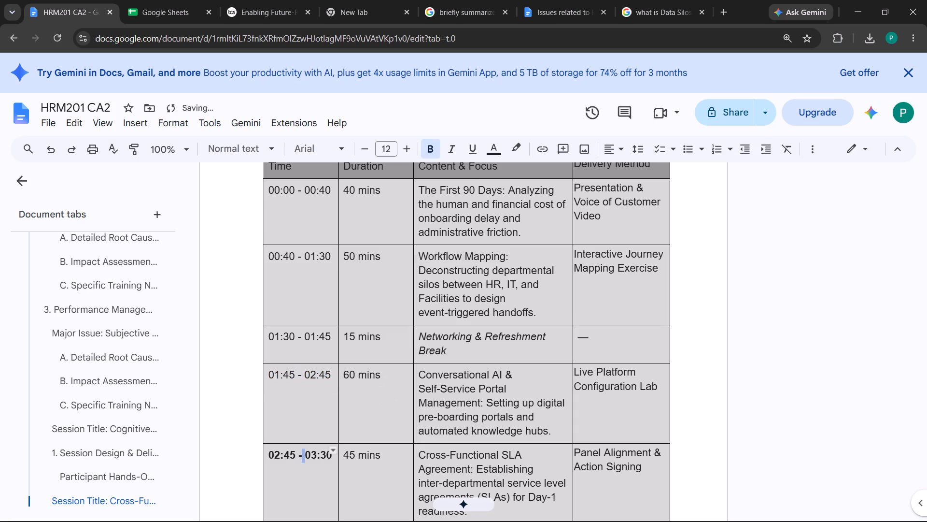
pyautogui.doubleClick(433, 142)
# Make the Module 2 agenda table's header row bold, from Time through Delivery Method.
pyautogui.scroll(-3, 395, 325)
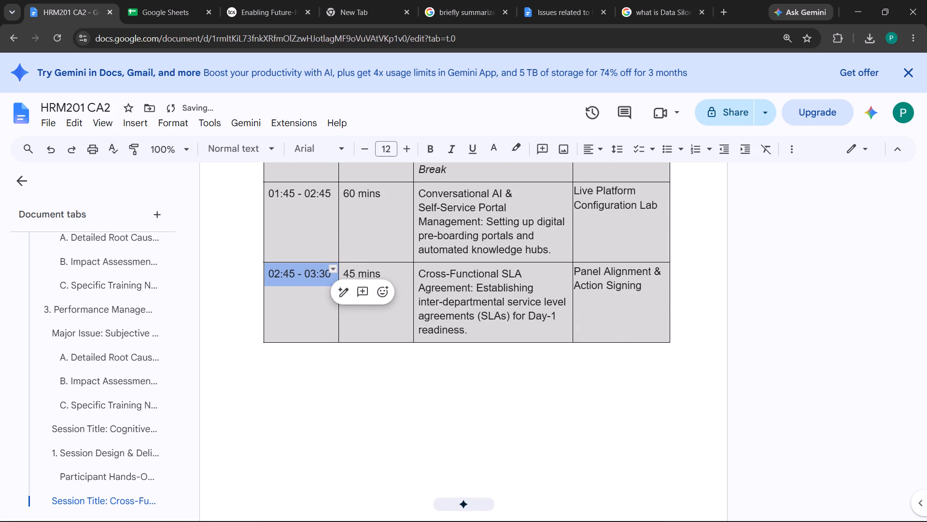
pyautogui.scroll(4, 525, 337)
pyautogui.scroll(1, 546, 382)
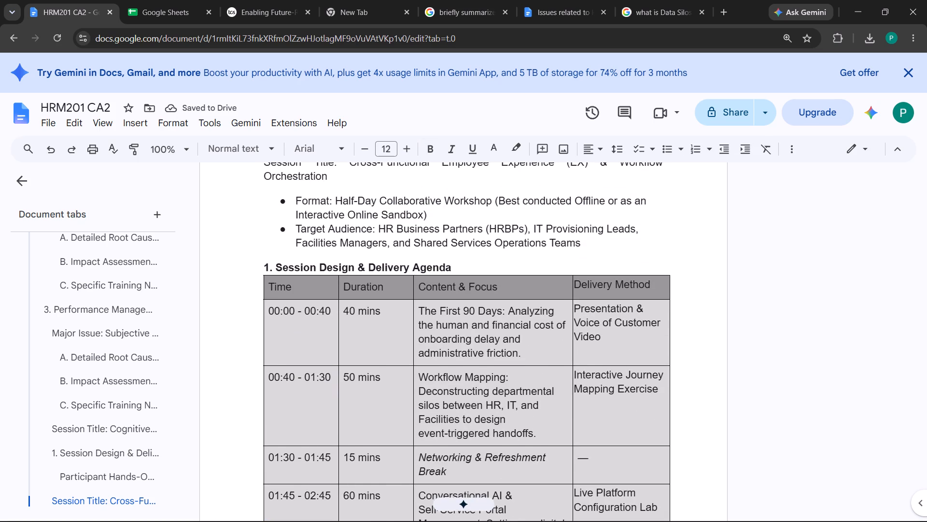
pyautogui.click(308, 289)
pyautogui.moveTo(308, 289); pyautogui.dragTo(481, 283)
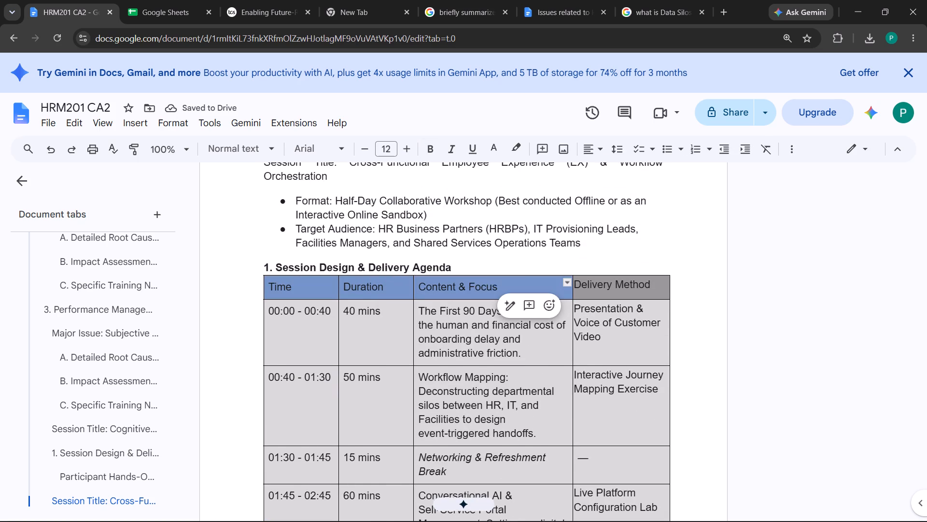
pyautogui.moveTo(481, 283); pyautogui.dragTo(594, 290)
pyautogui.click(431, 151)
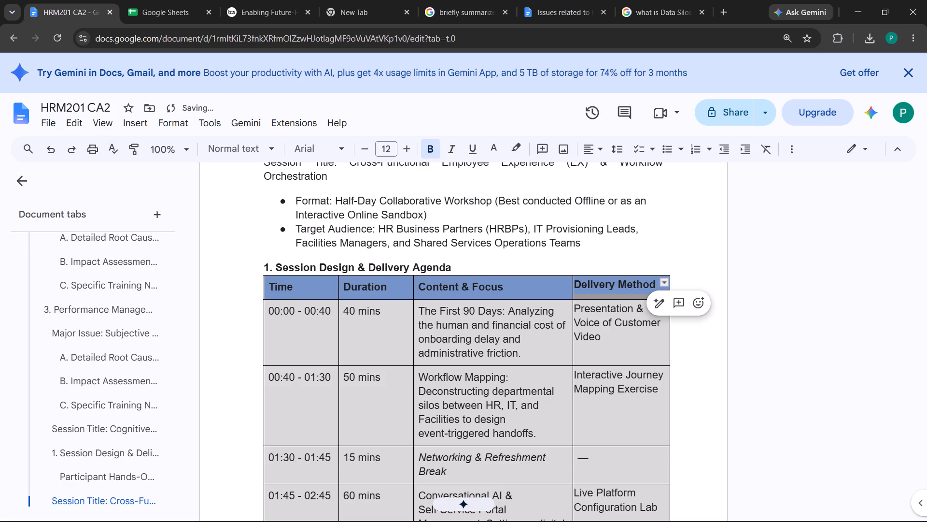
pyautogui.scroll(5, 403, 407)
pyautogui.scroll(-3, 406, 420)
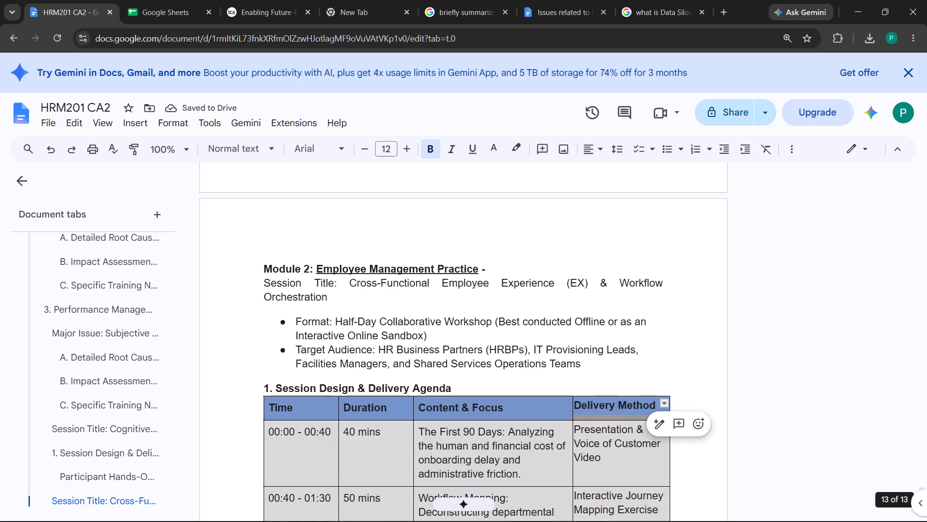
# Make all five time ranges in the Module 2 agenda table's Time column bold, from 00:00 - 00:40 through 02:45 - 03:30.
pyautogui.click(303, 459)
pyautogui.moveTo(303, 459); pyautogui.dragTo(321, 459)
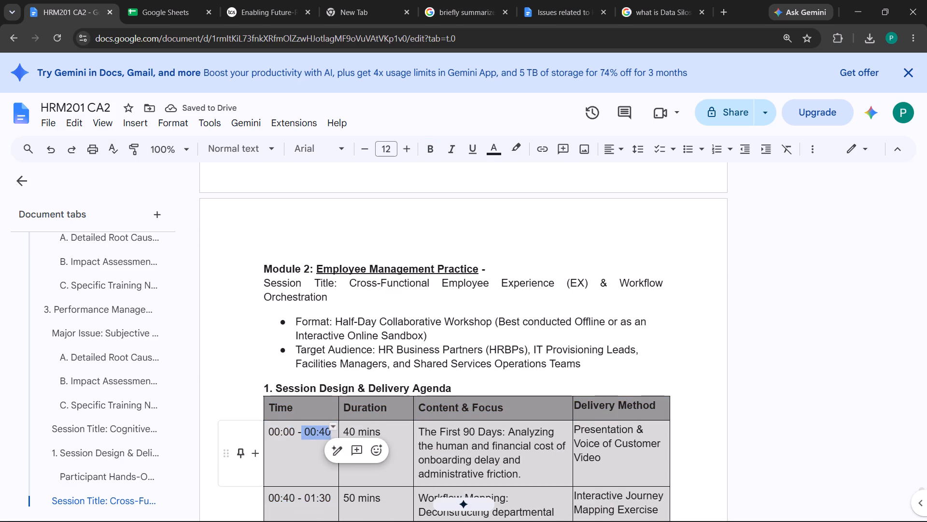
pyautogui.scroll(-2, 320, 431)
pyautogui.click(274, 338)
pyautogui.moveTo(267, 311); pyautogui.dragTo(342, 521)
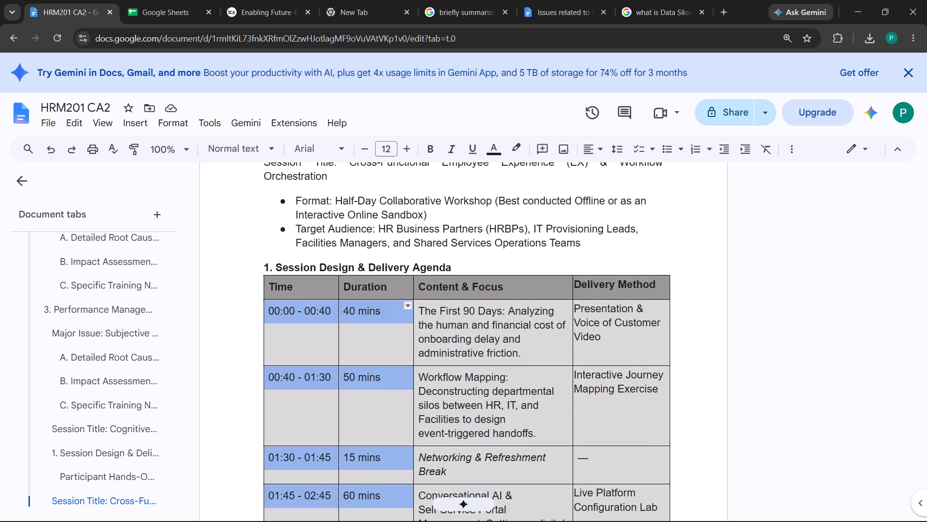
pyautogui.moveTo(342, 521); pyautogui.dragTo(280, 521)
pyautogui.scroll(-3, 292, 521)
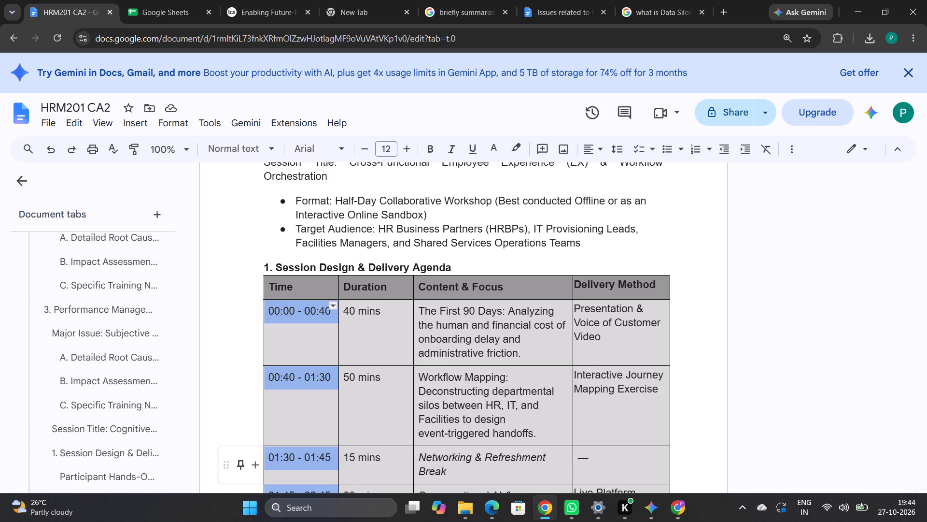
pyautogui.scroll(-4, 335, 426)
pyautogui.click(322, 383)
pyautogui.click(338, 361)
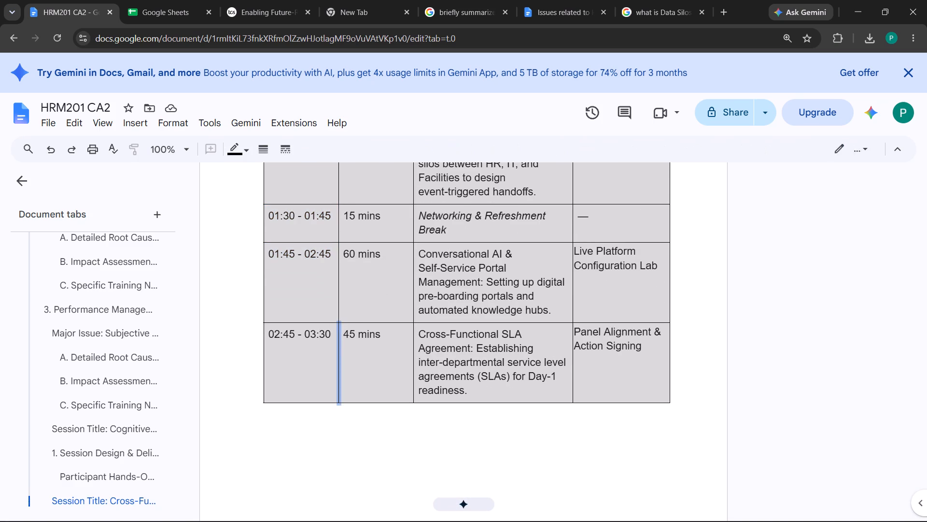
pyautogui.click(326, 361)
pyautogui.click(331, 351)
pyautogui.moveTo(331, 351); pyautogui.dragTo(300, 258)
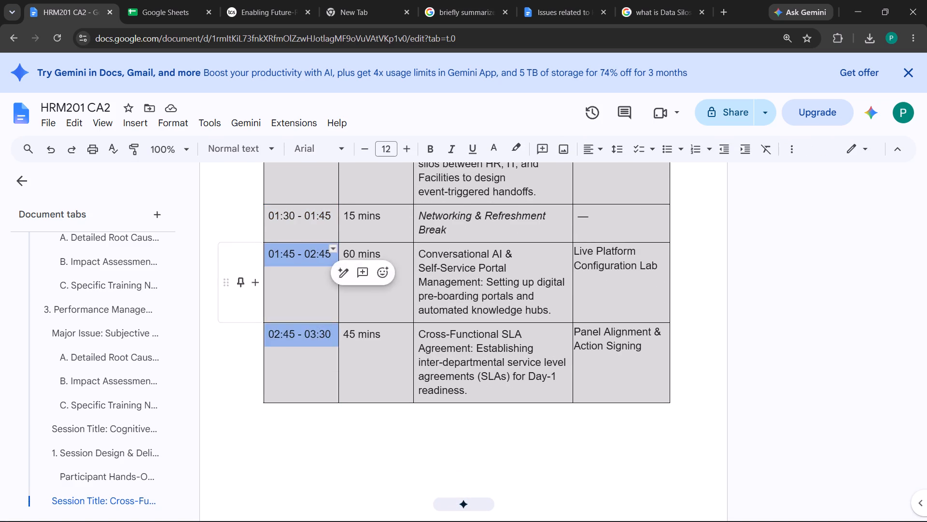
pyautogui.moveTo(300, 258); pyautogui.dragTo(288, 341)
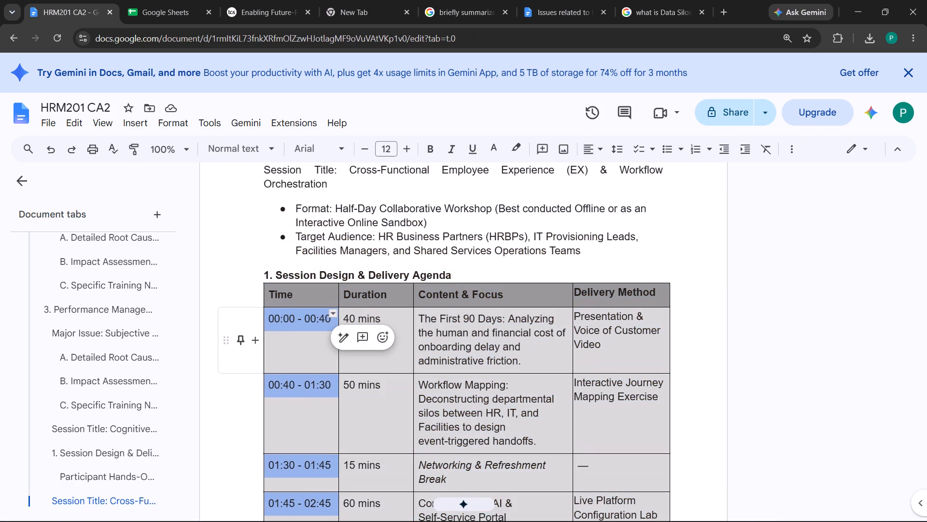
pyautogui.click(438, 149)
pyautogui.click(197, 416)
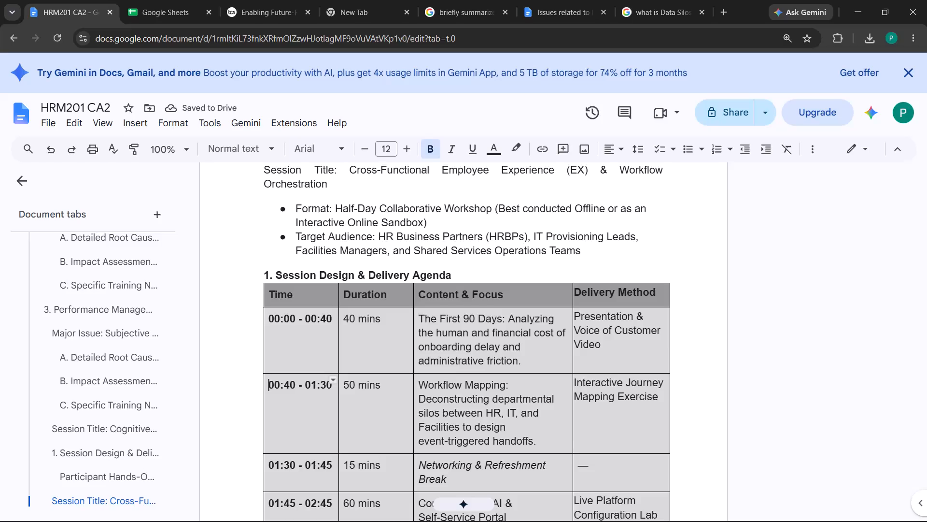
# Make all five time ranges in the Module 1 agenda table's Time column bold, from 00:00 - 00:30 through 02:30 - 03:00.
pyautogui.scroll(-1, 365, 408)
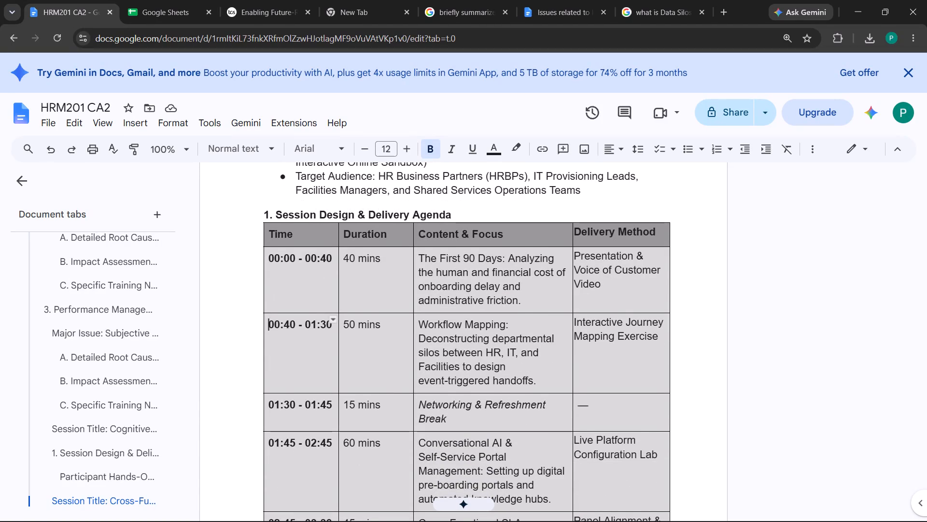
pyautogui.scroll(-2, 365, 408)
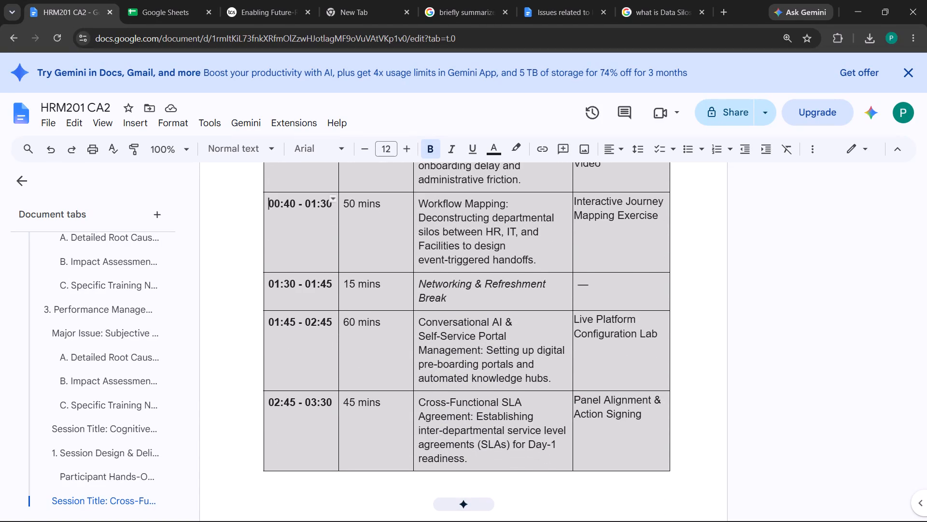
pyautogui.scroll(3, 366, 410)
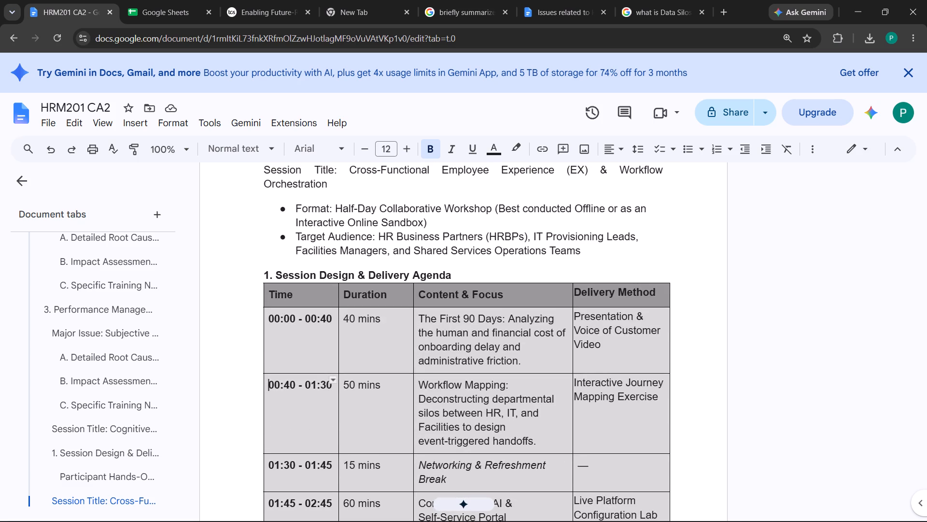
pyautogui.scroll(1, 368, 412)
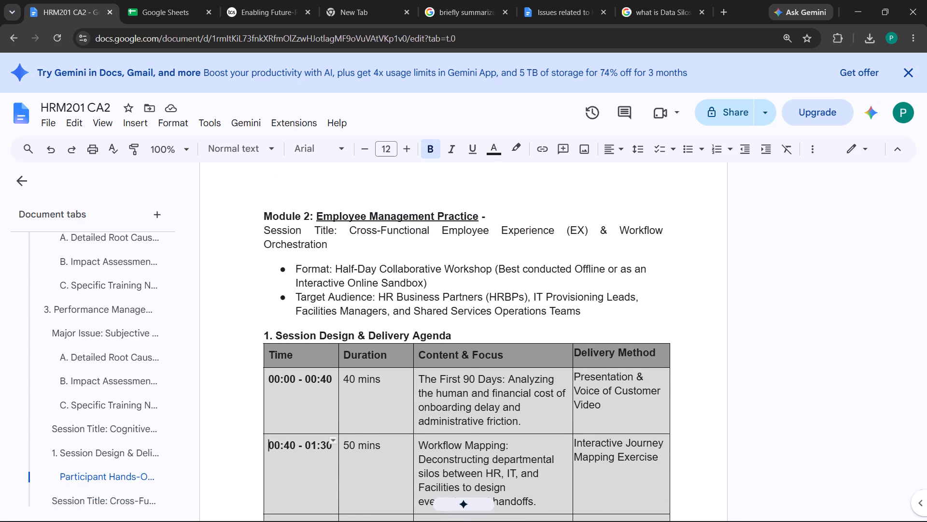
pyautogui.scroll(3, 368, 412)
pyautogui.scroll(-1, 369, 413)
pyautogui.scroll(10, 369, 413)
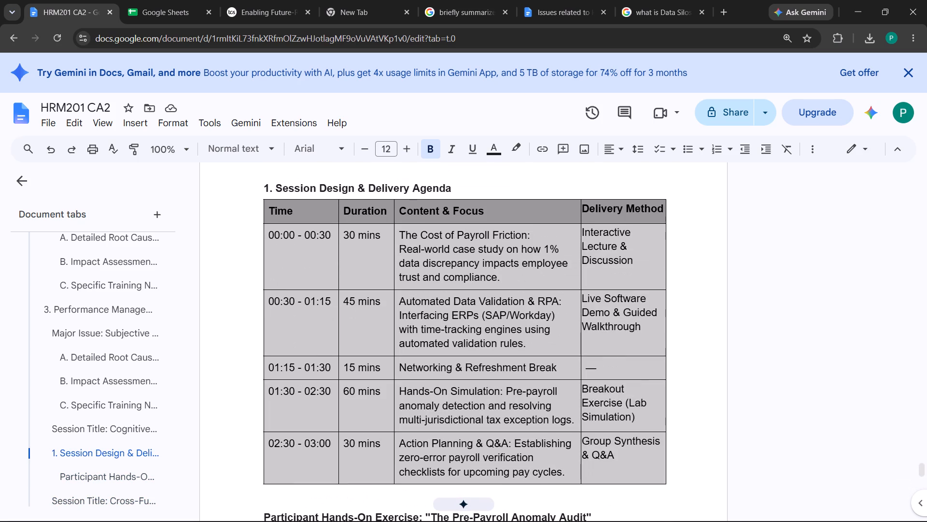
pyautogui.moveTo(329, 451); pyautogui.dragTo(285, 255)
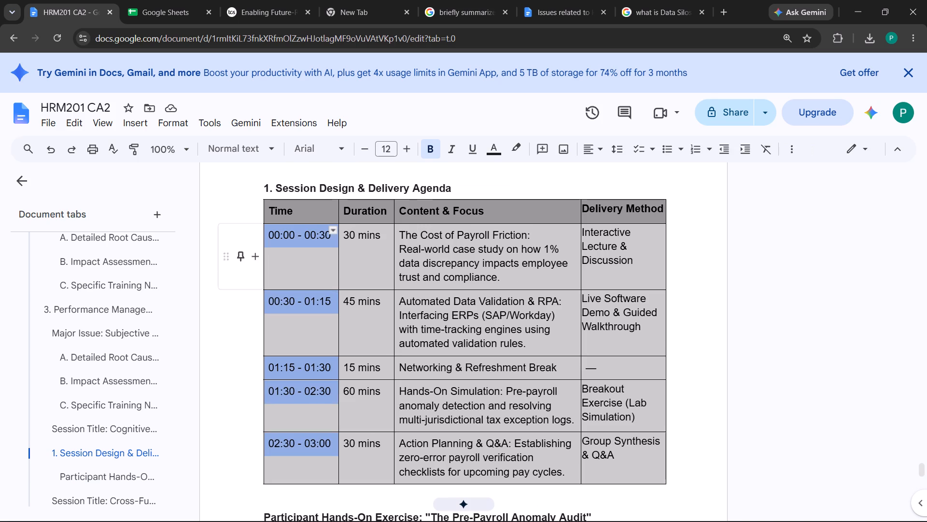
pyautogui.click(433, 149)
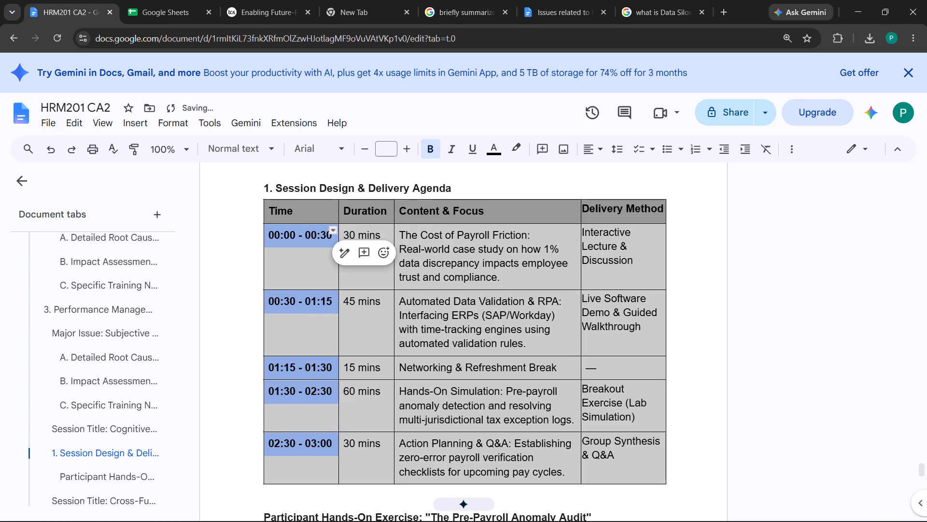
pyautogui.click(225, 396)
pyautogui.scroll(-11, 576, 367)
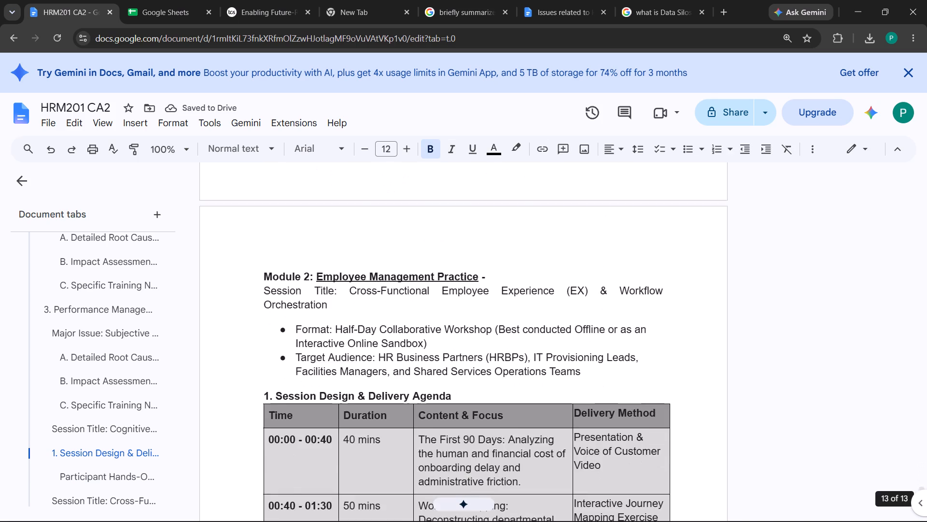
pyautogui.scroll(-7, 576, 371)
pyautogui.click(566, 391)
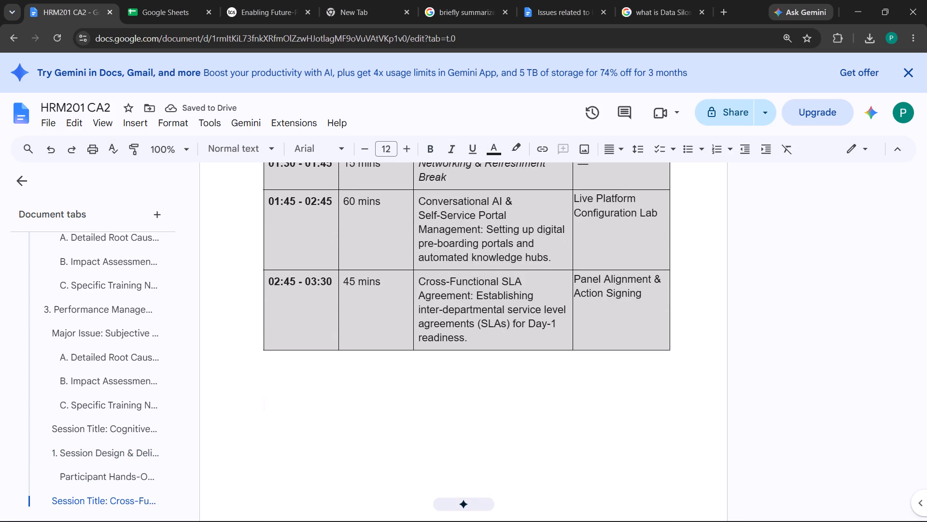